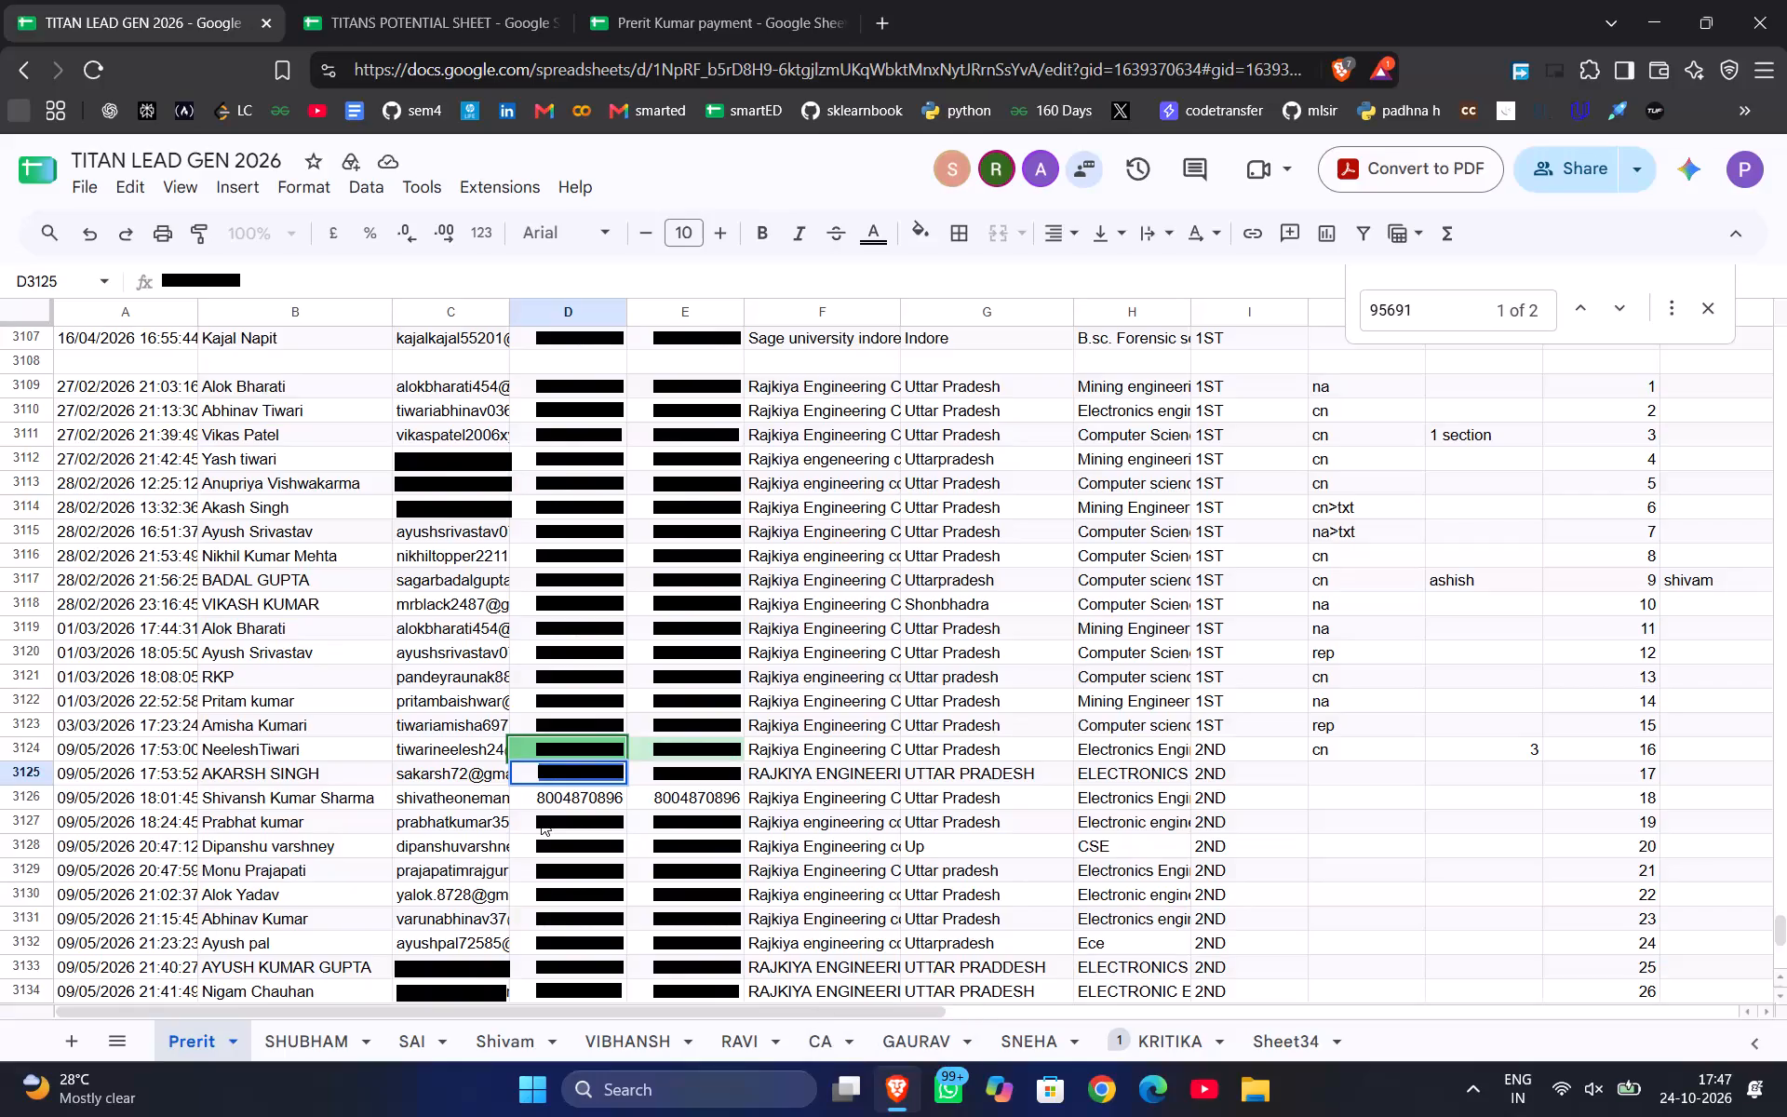
# Copy the lead's contact number from cell D3125 of the Prerit sheet.
pyautogui.hotkey('ctrl', 'c')
pyautogui.hotkey('ctrl', 'c')
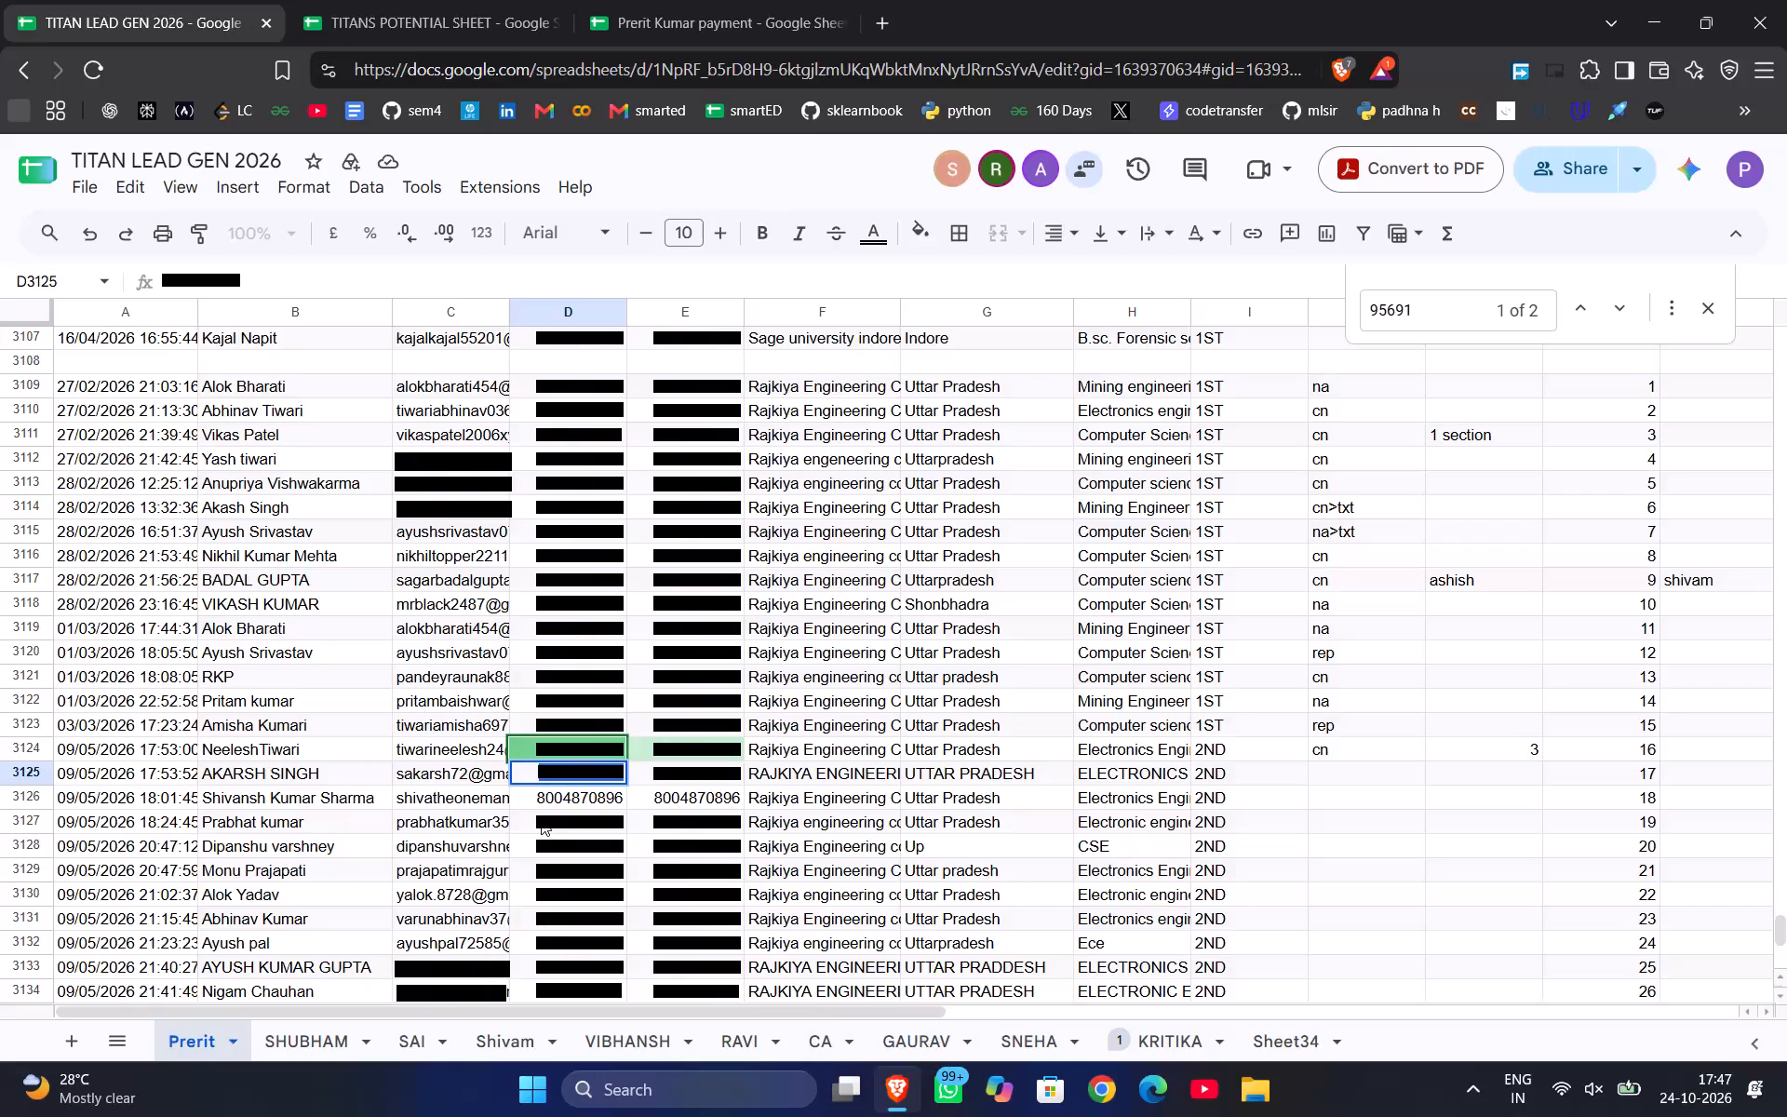
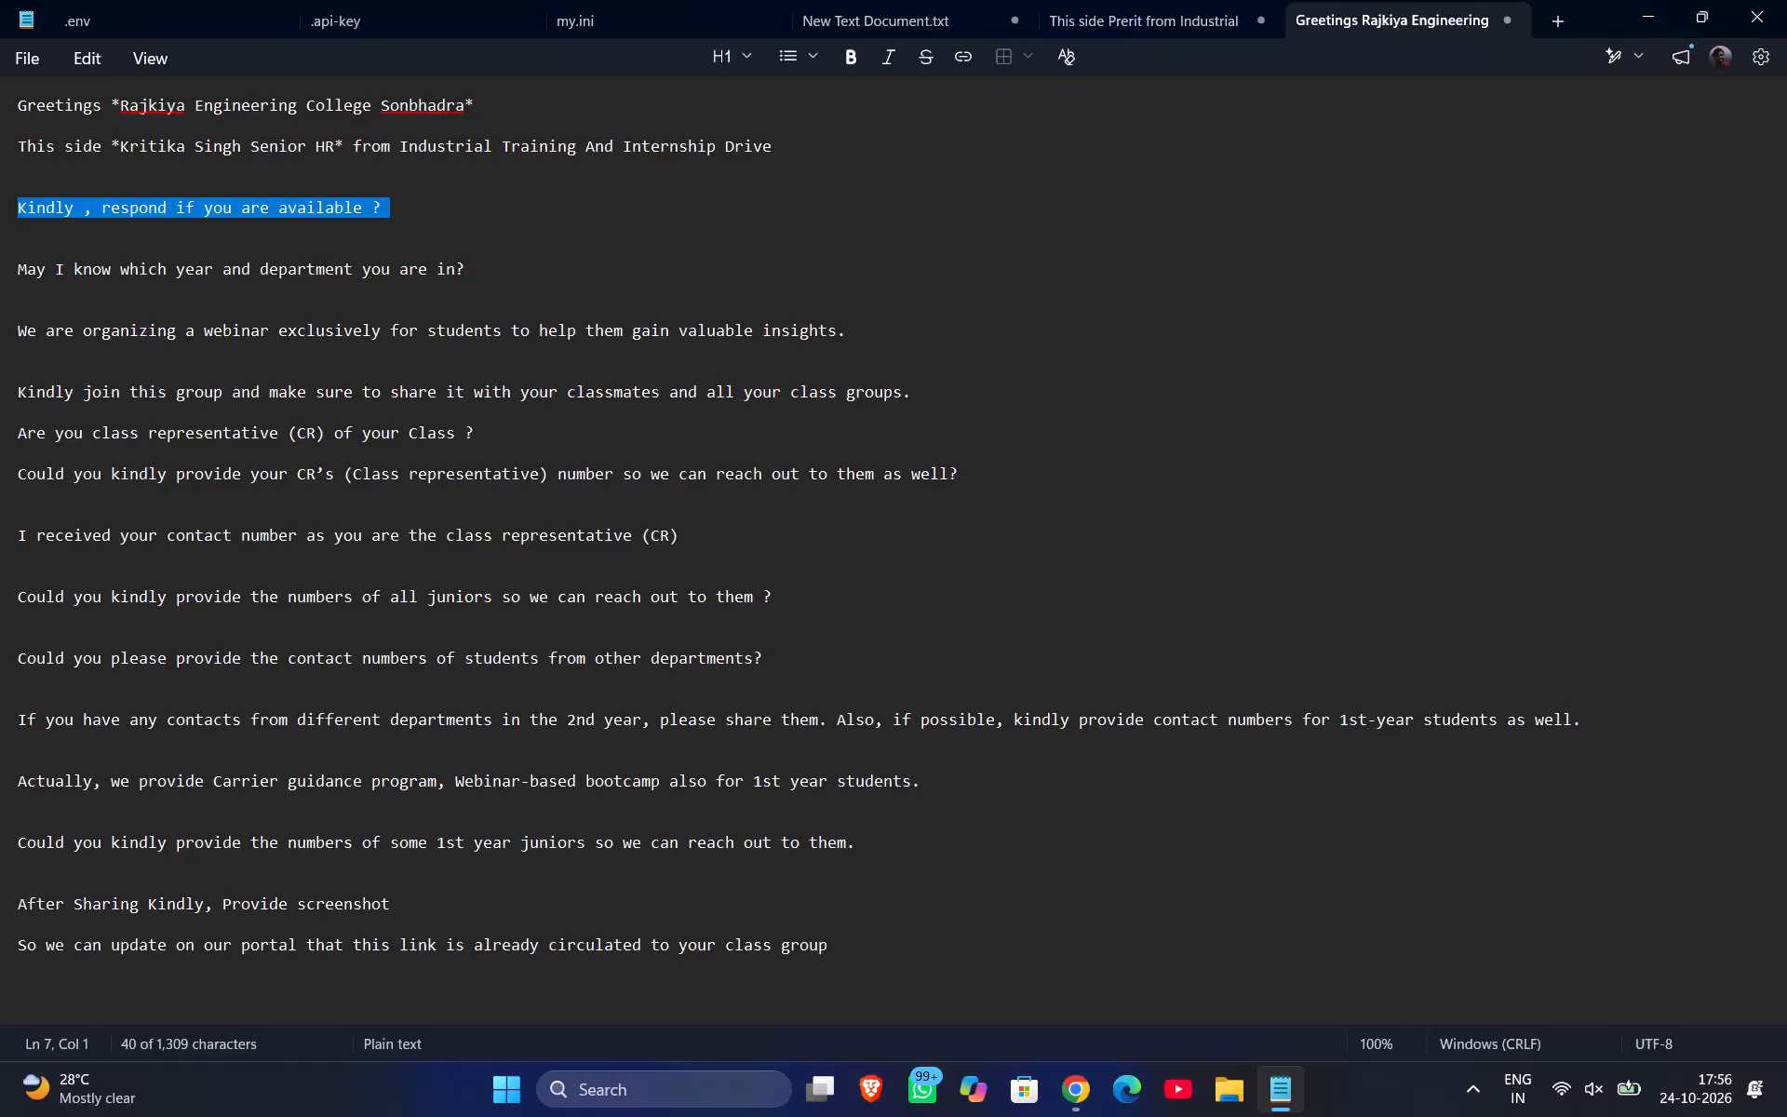
# Copy the line "After Sharing Kindly, Provide screenshot" from the Greetings Rajkiya Engineering message notes.
pyautogui.click(11, 896)
pyautogui.hotkey('ctrl', 'c')
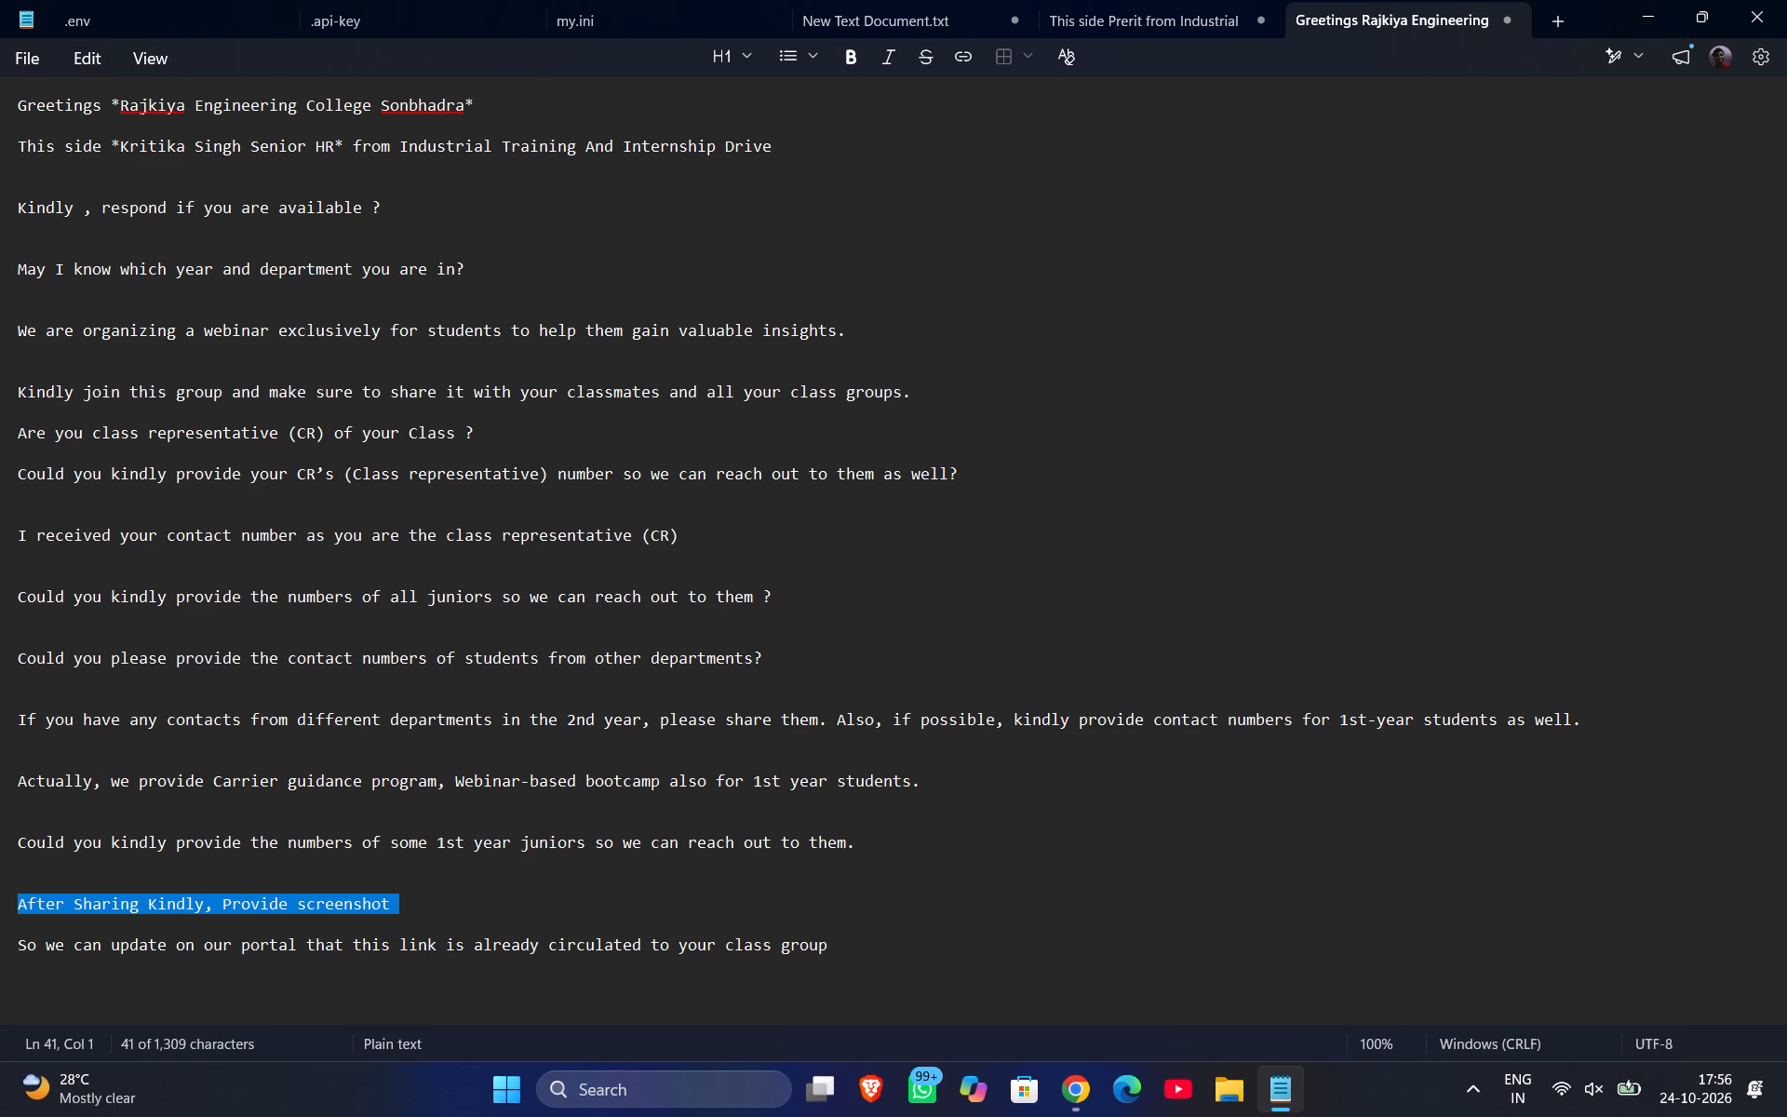
# Copy the line "So we can update on our portal that this link is already circulated to your class group" from the message notes.
pyautogui.click(2, 949)
pyautogui.hotkey('ctrl', 'c')
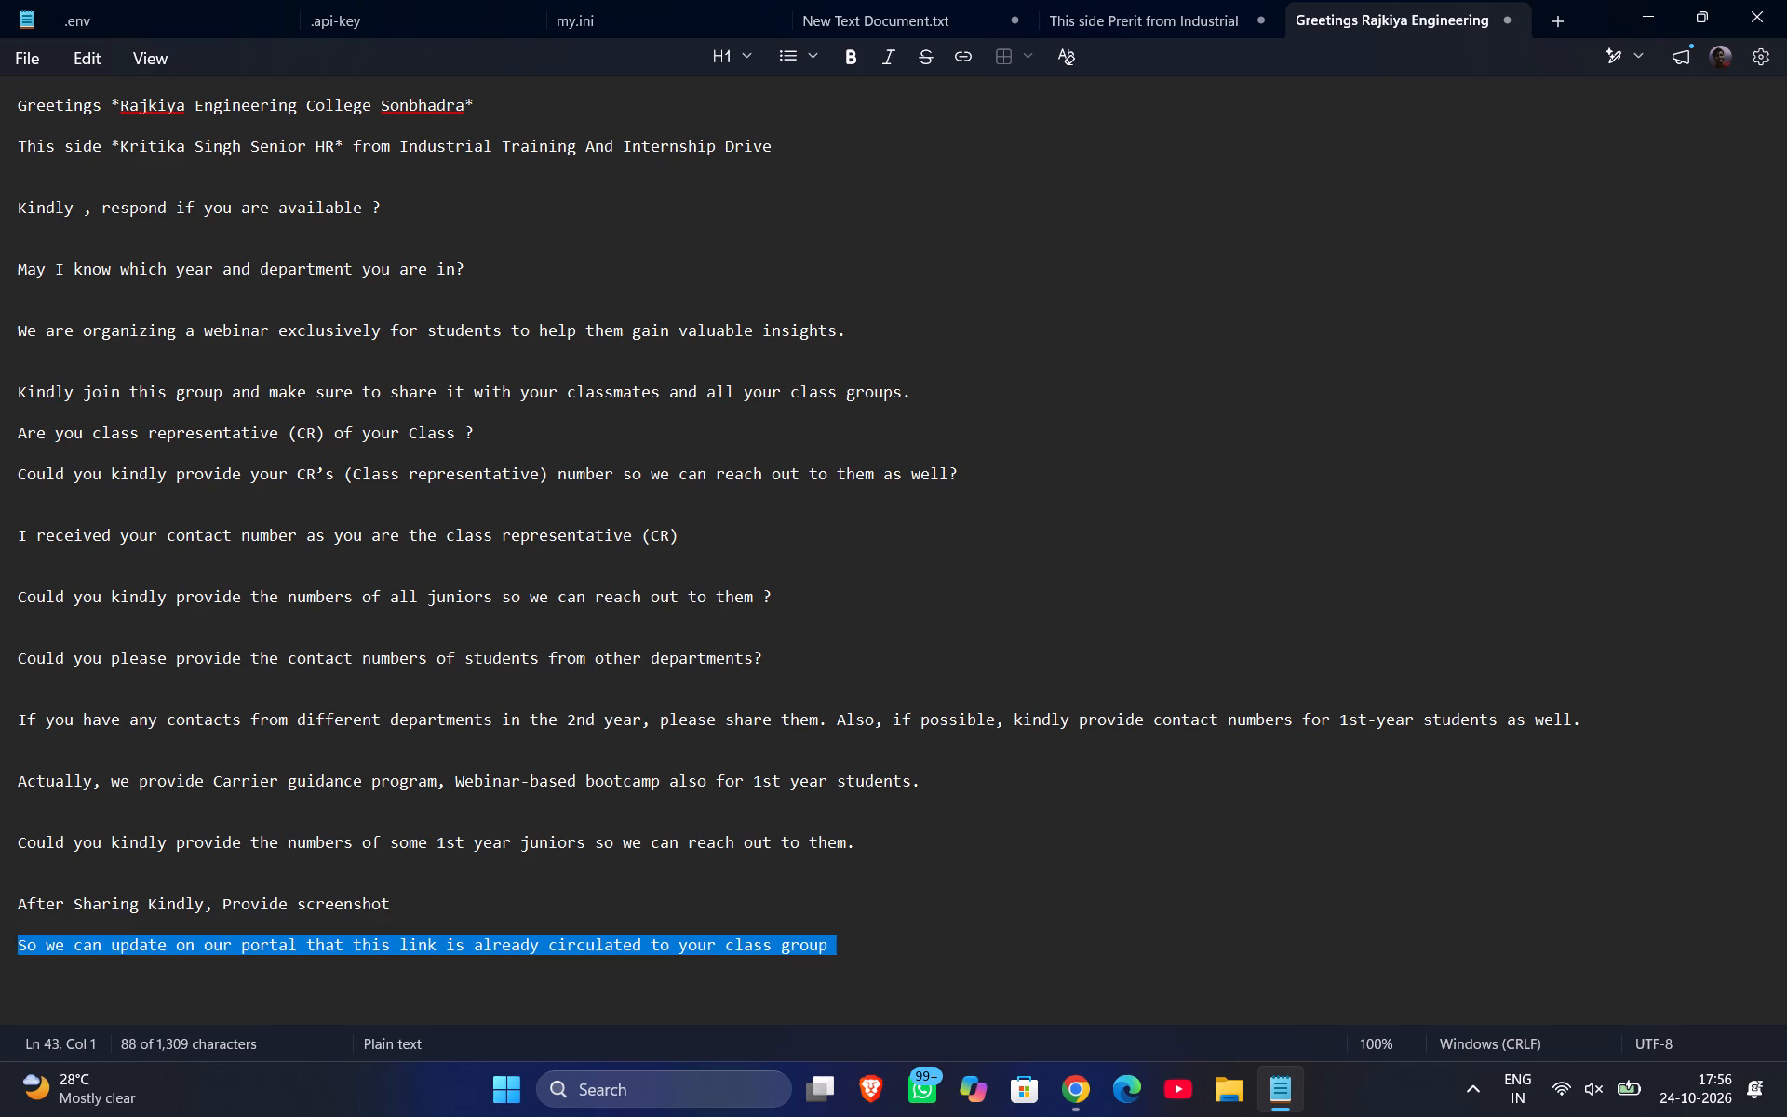
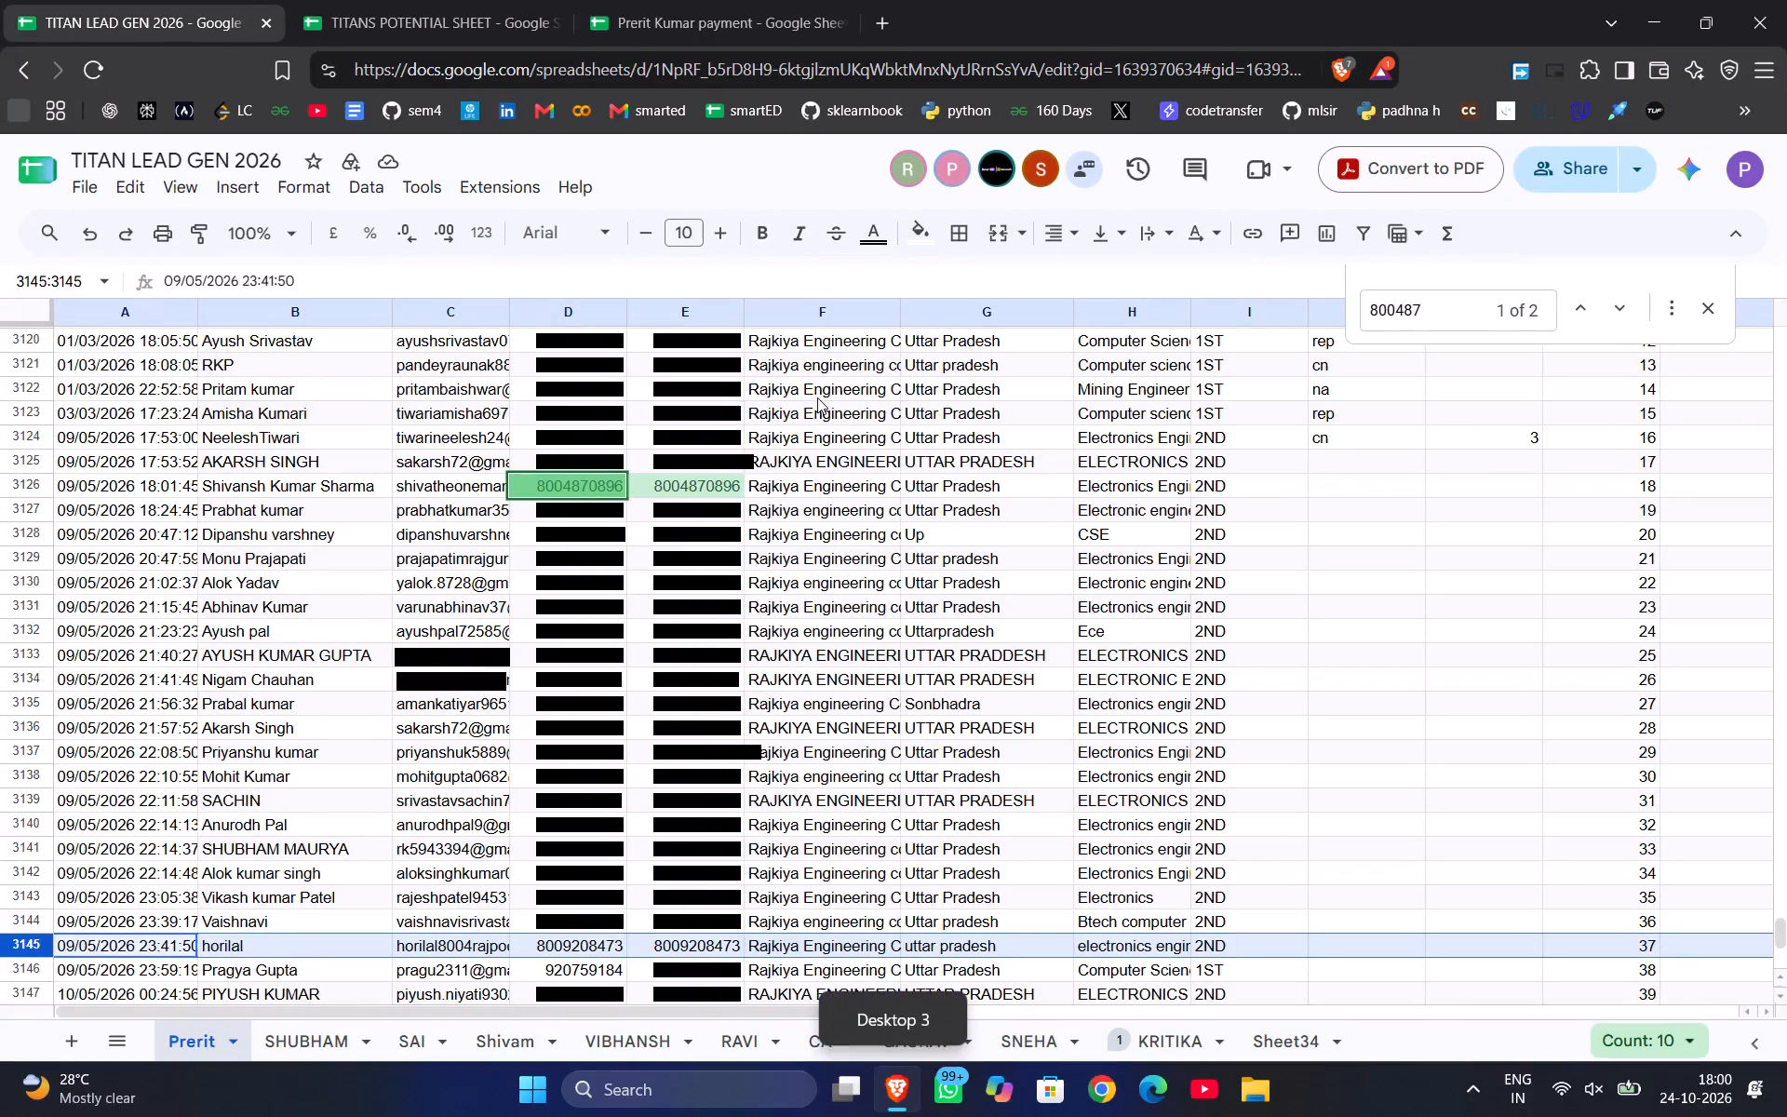
# In the Prerit sheet, copy the column D contact number of the first-year Computer science and engineering lead in row 3173.
pyautogui.click(482, 532)
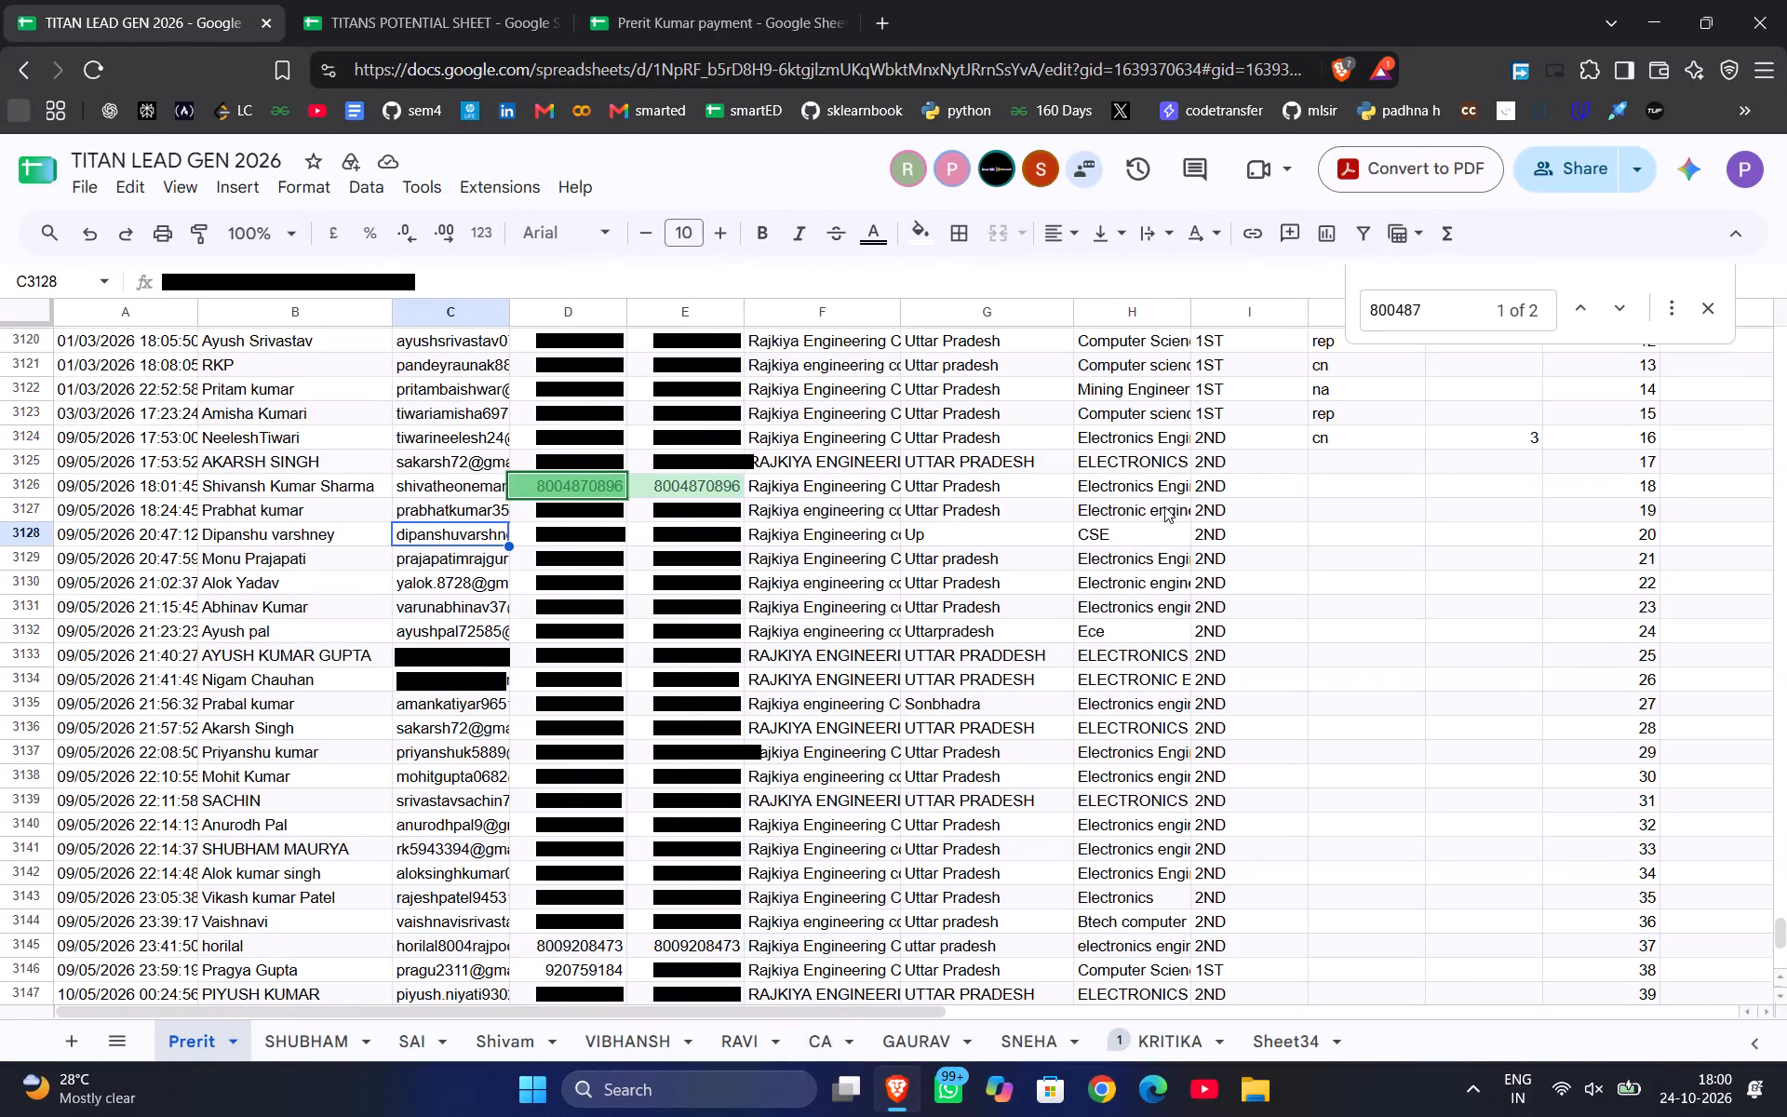
pyautogui.click(1164, 506)
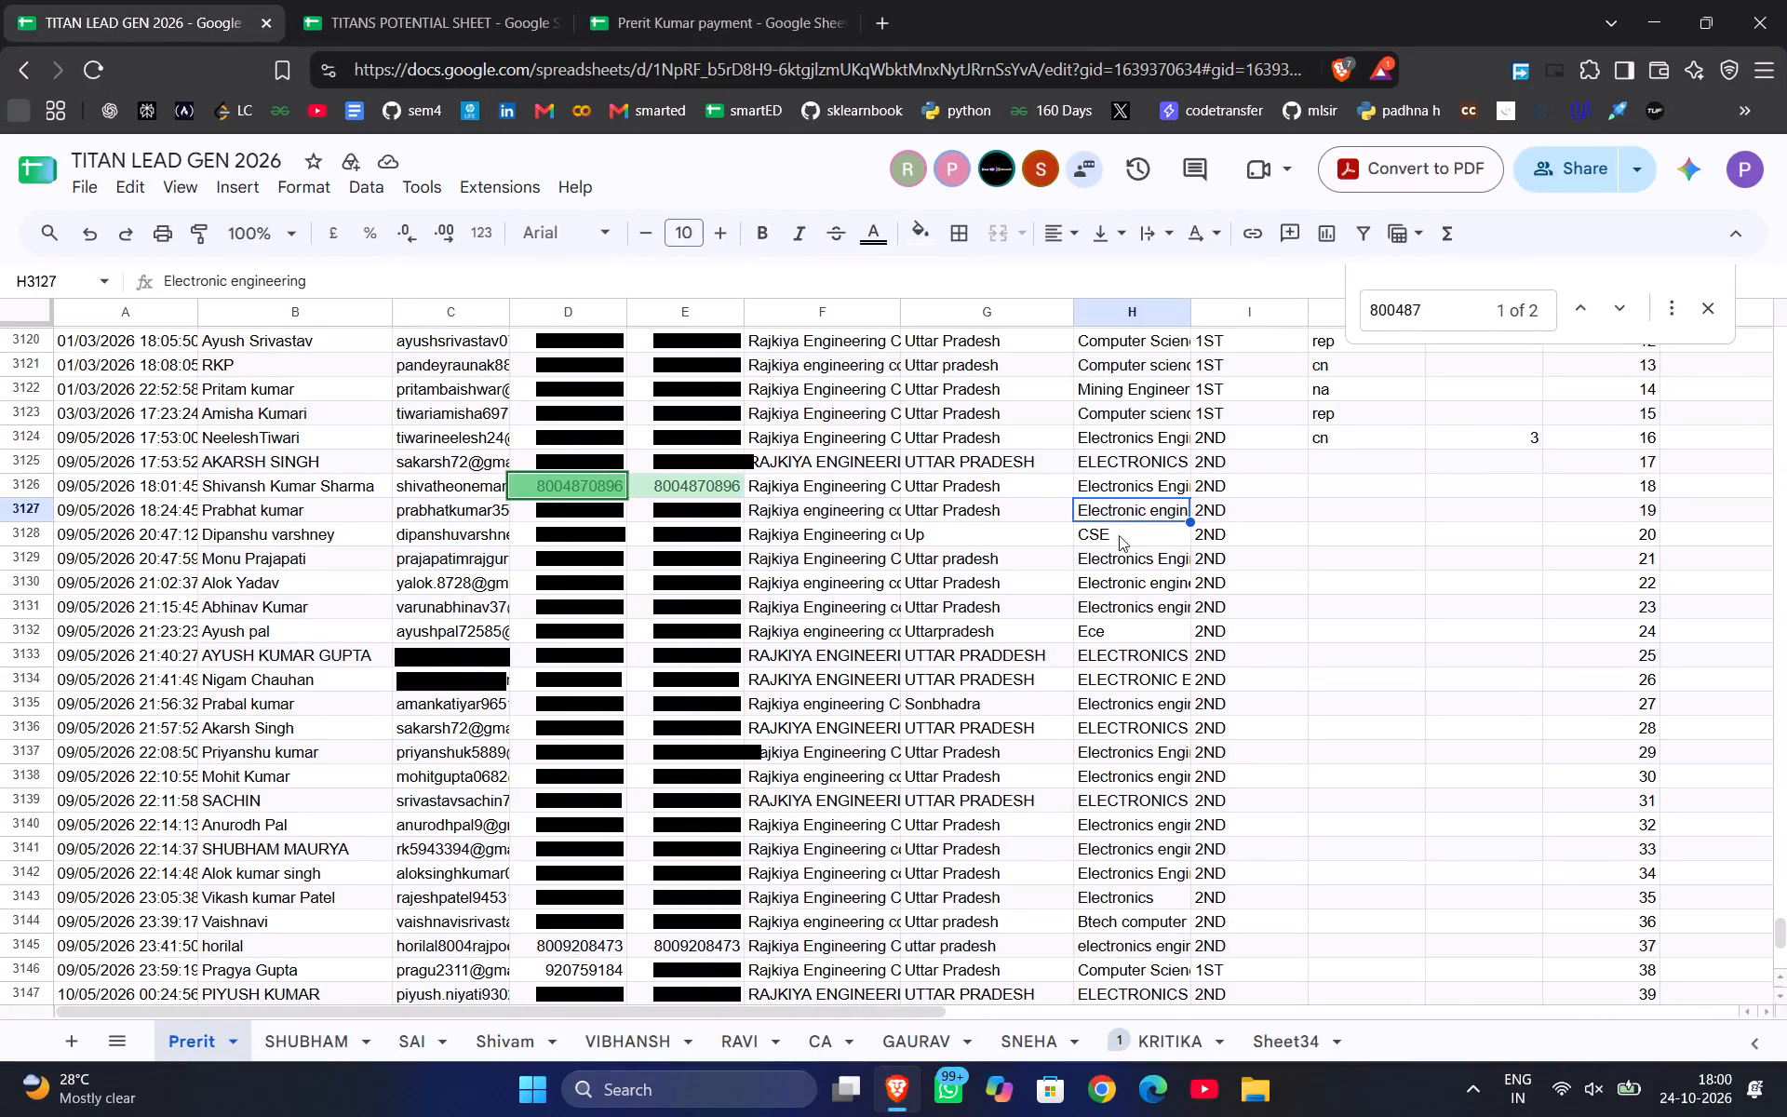
pyautogui.scroll(-7, 1117, 777)
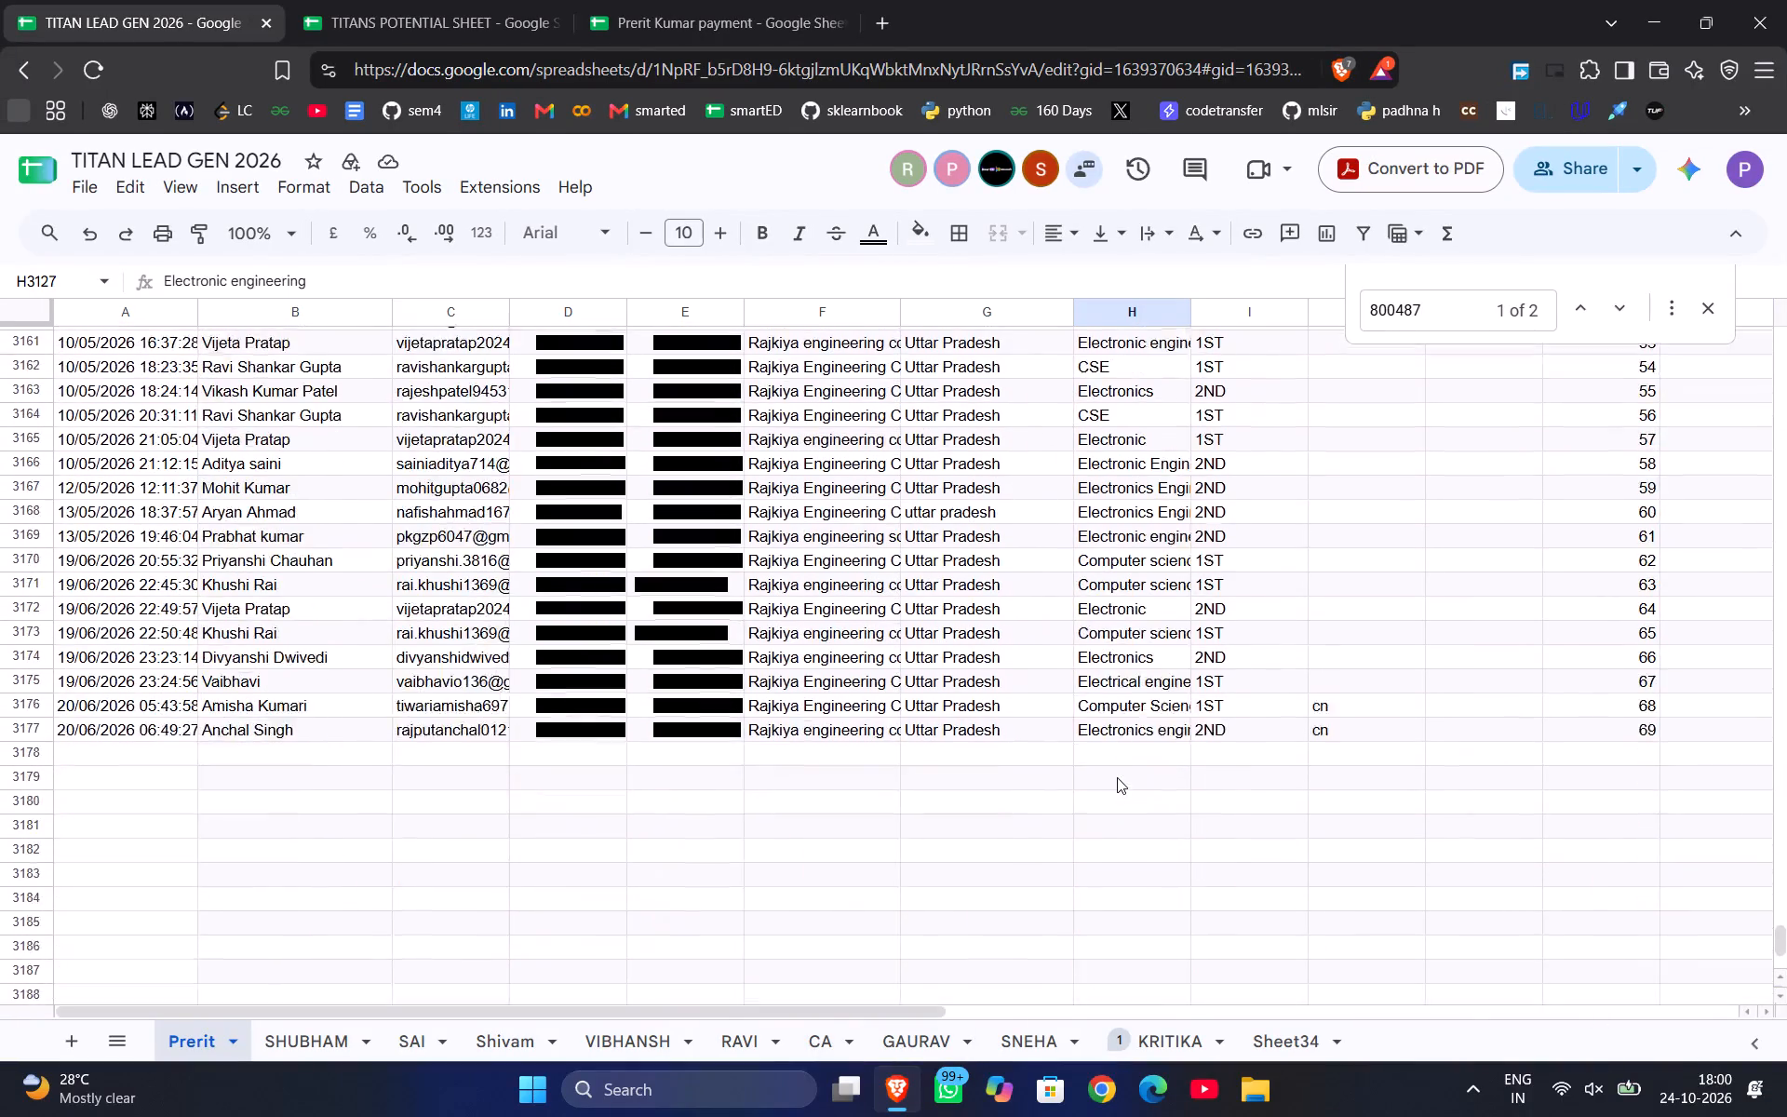
pyautogui.scroll(3, 1117, 777)
pyautogui.click(1115, 813)
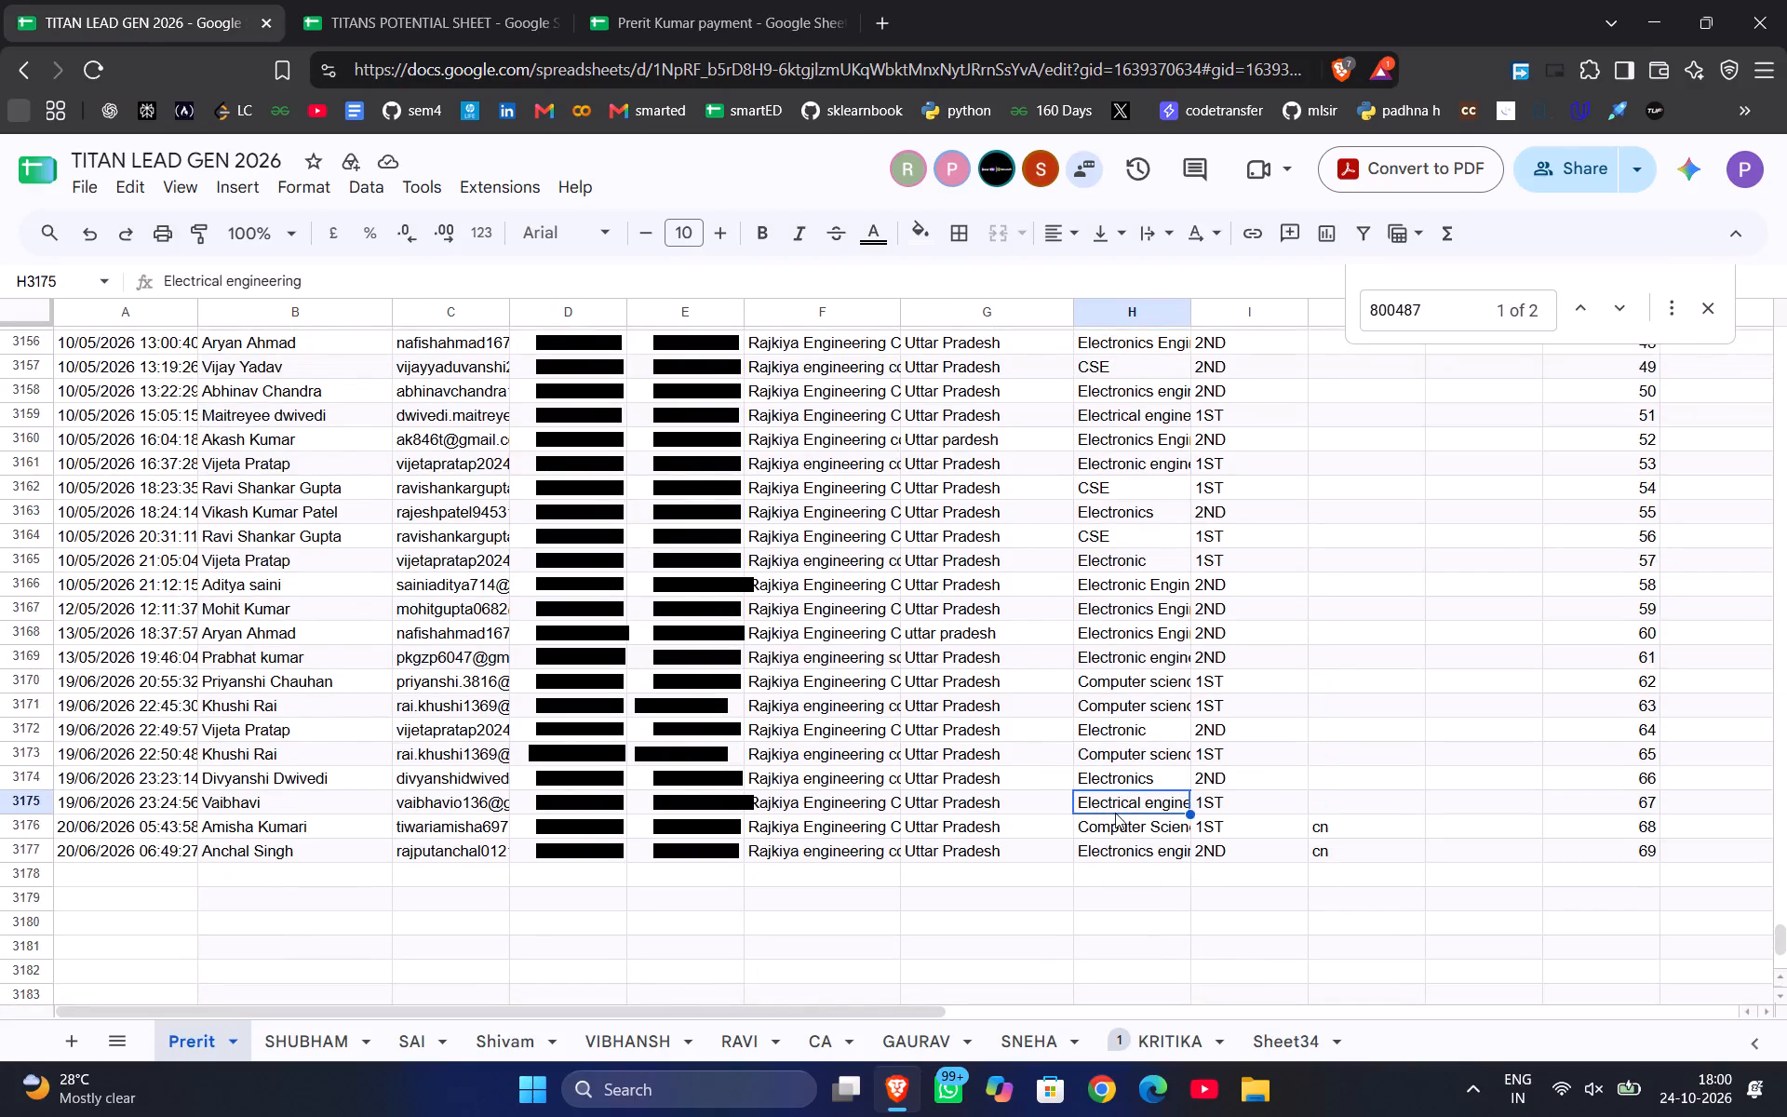
pyautogui.click(1107, 756)
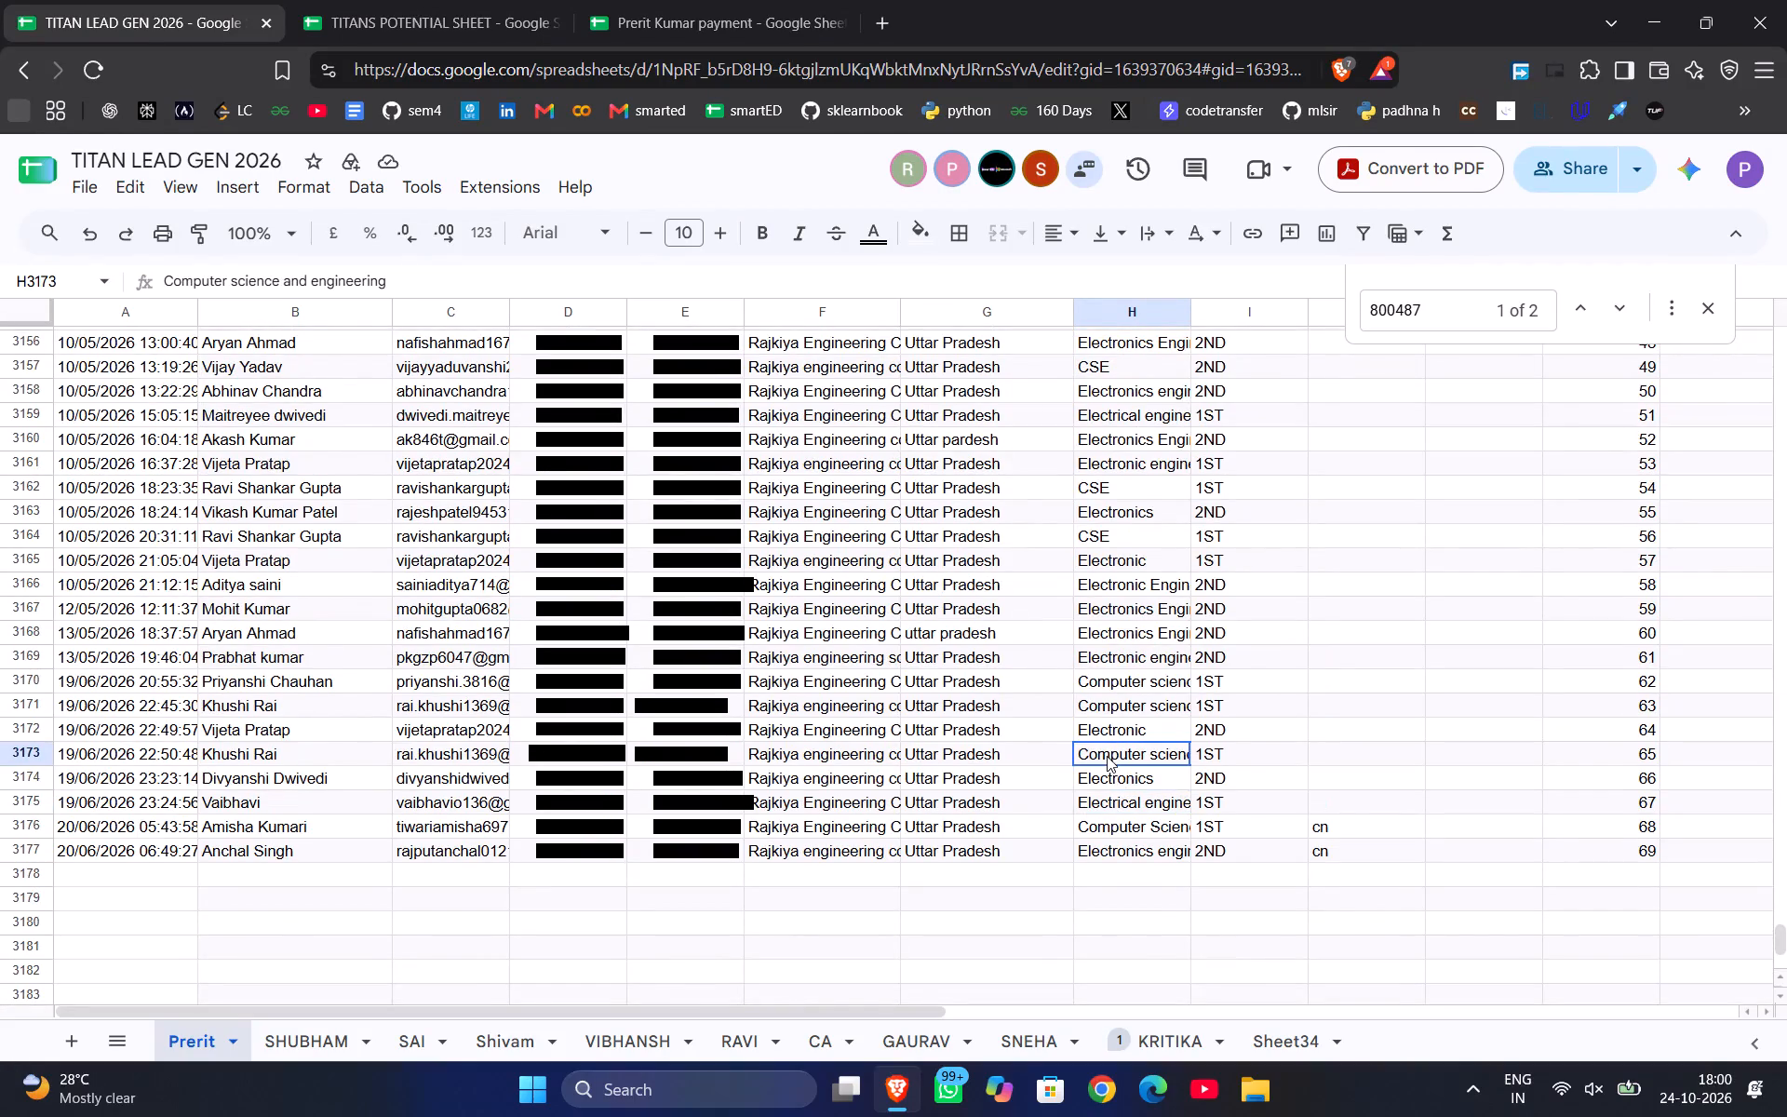
pyautogui.tripleClick(542, 753)
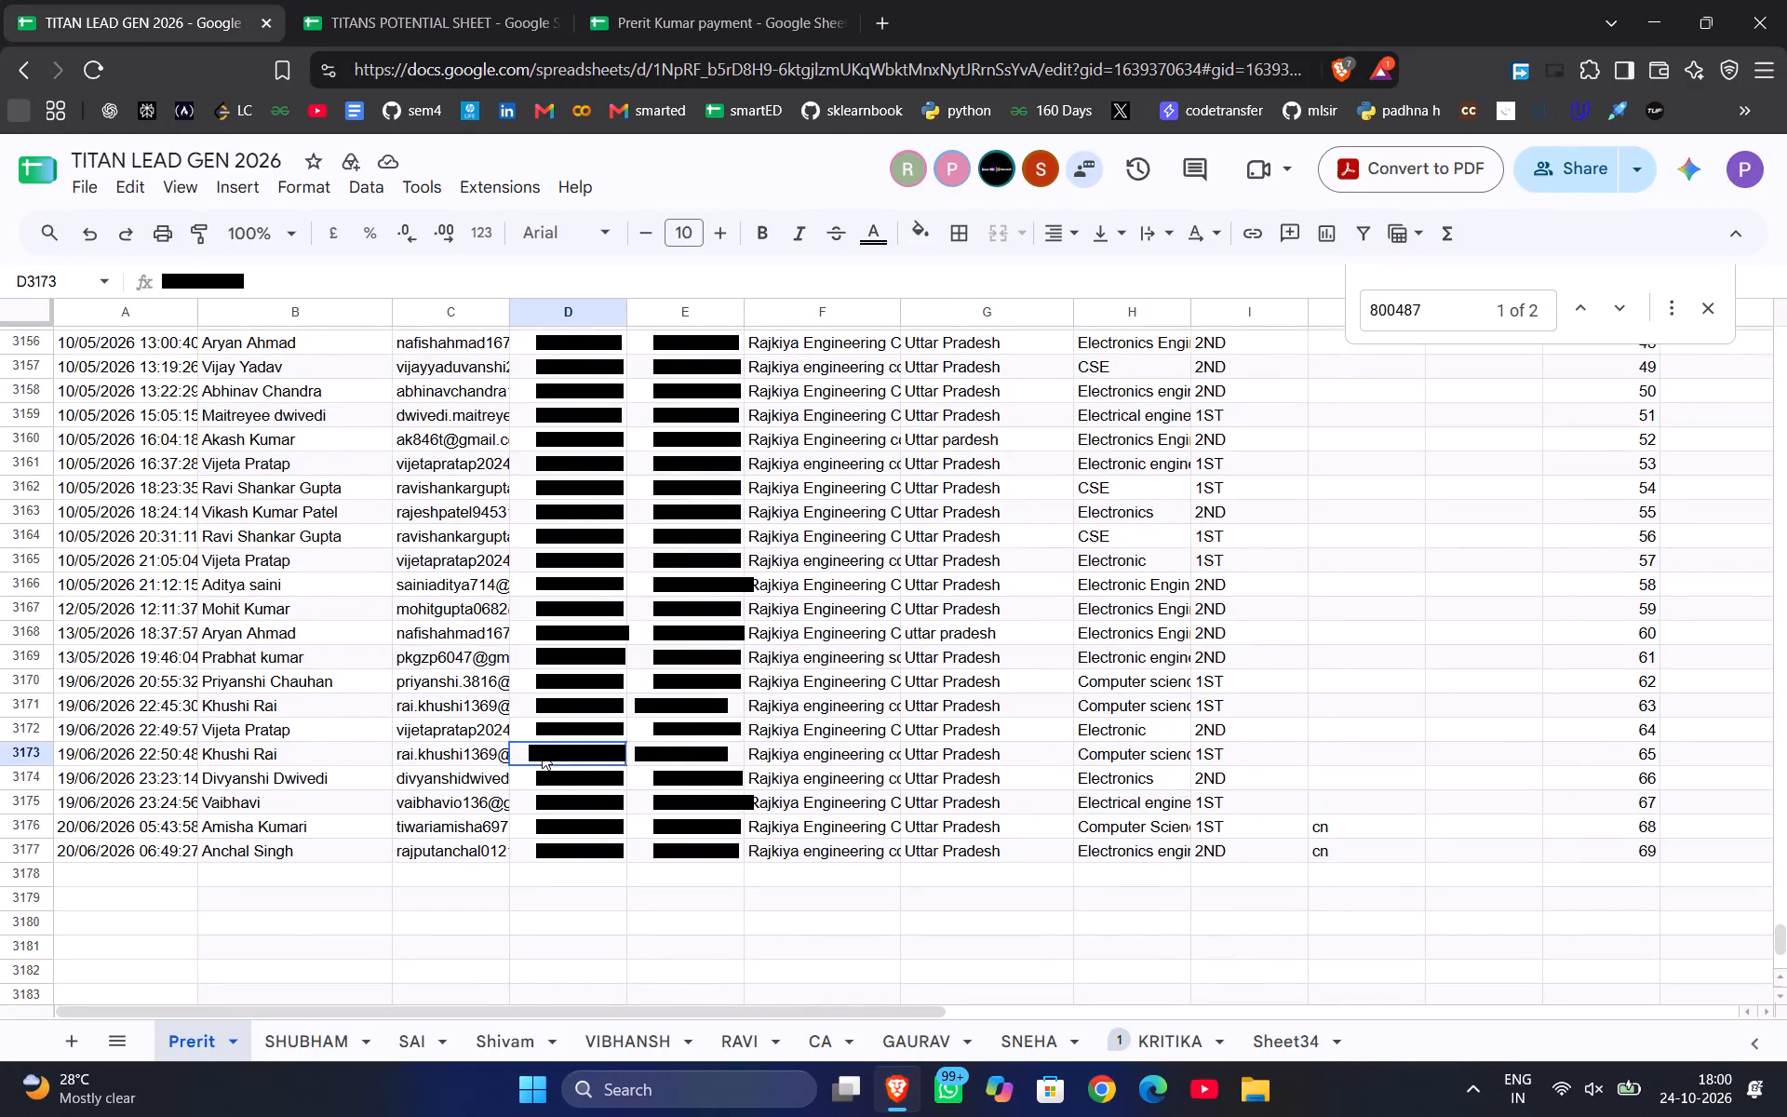
pyautogui.hotkey('ctrl', 'c')
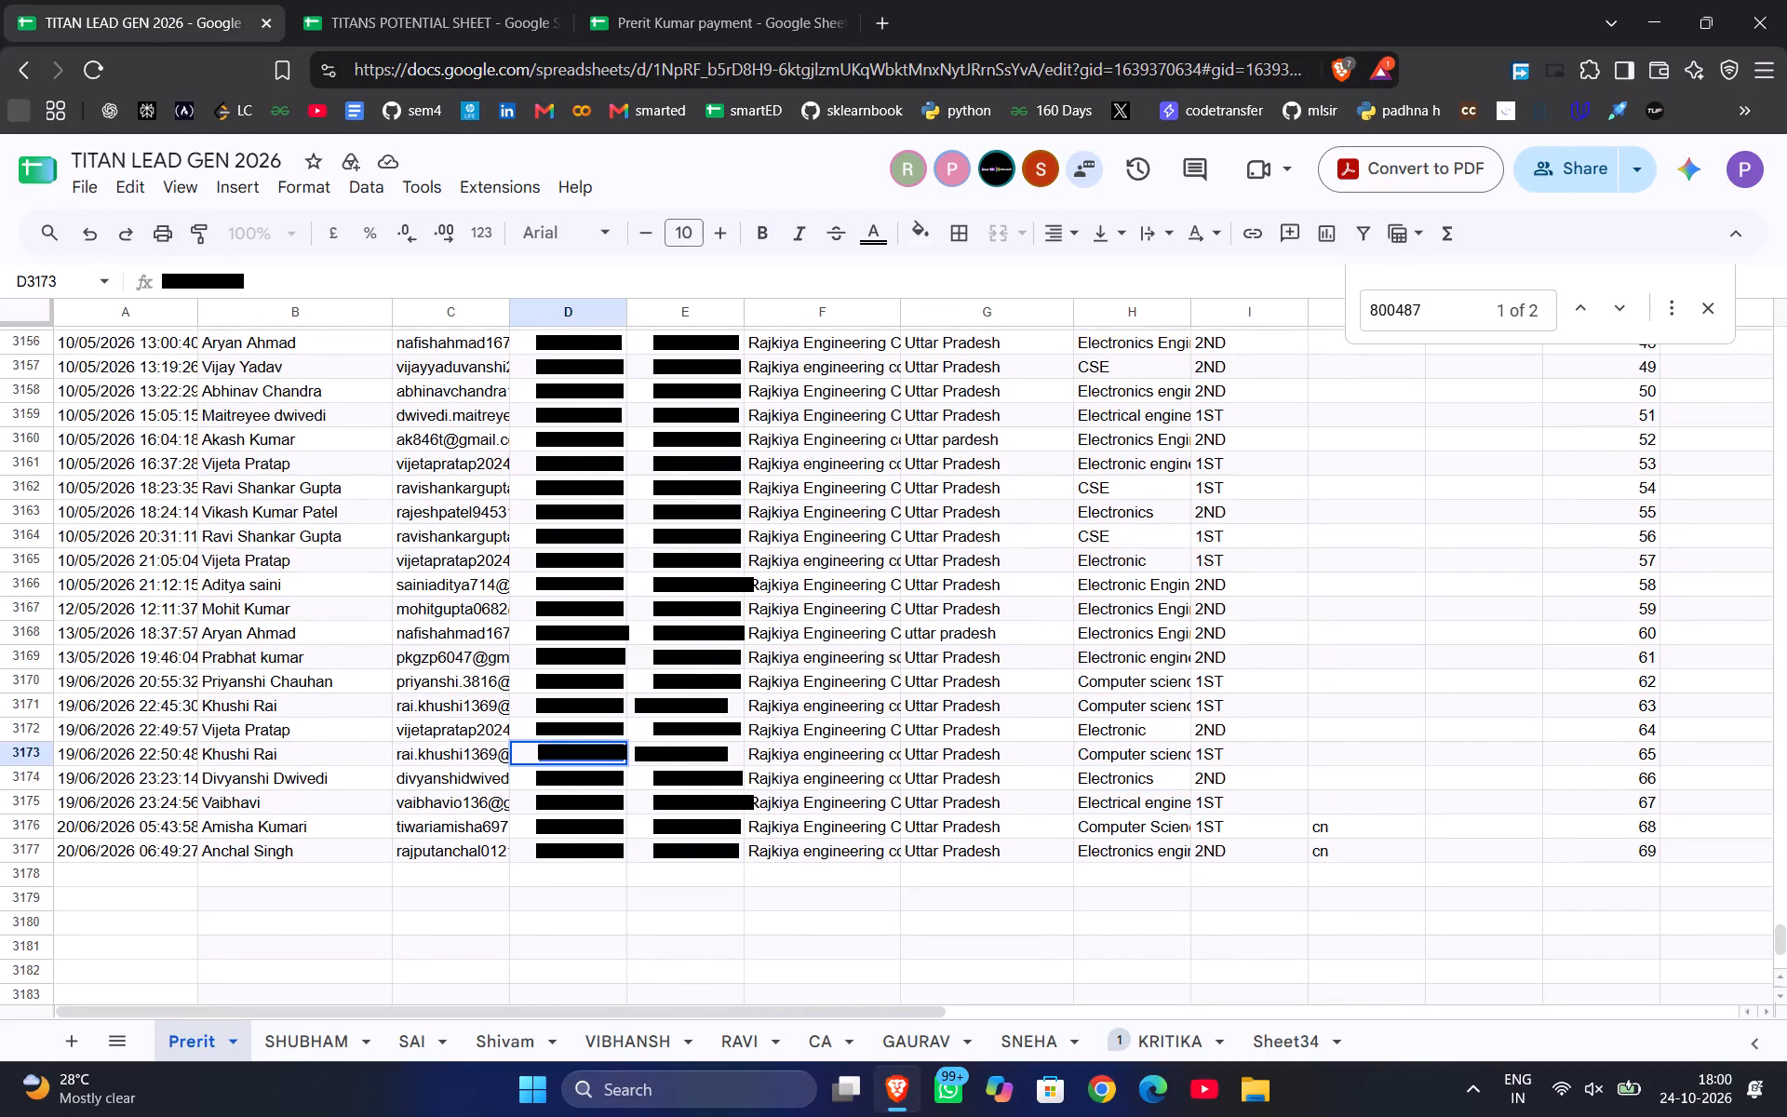
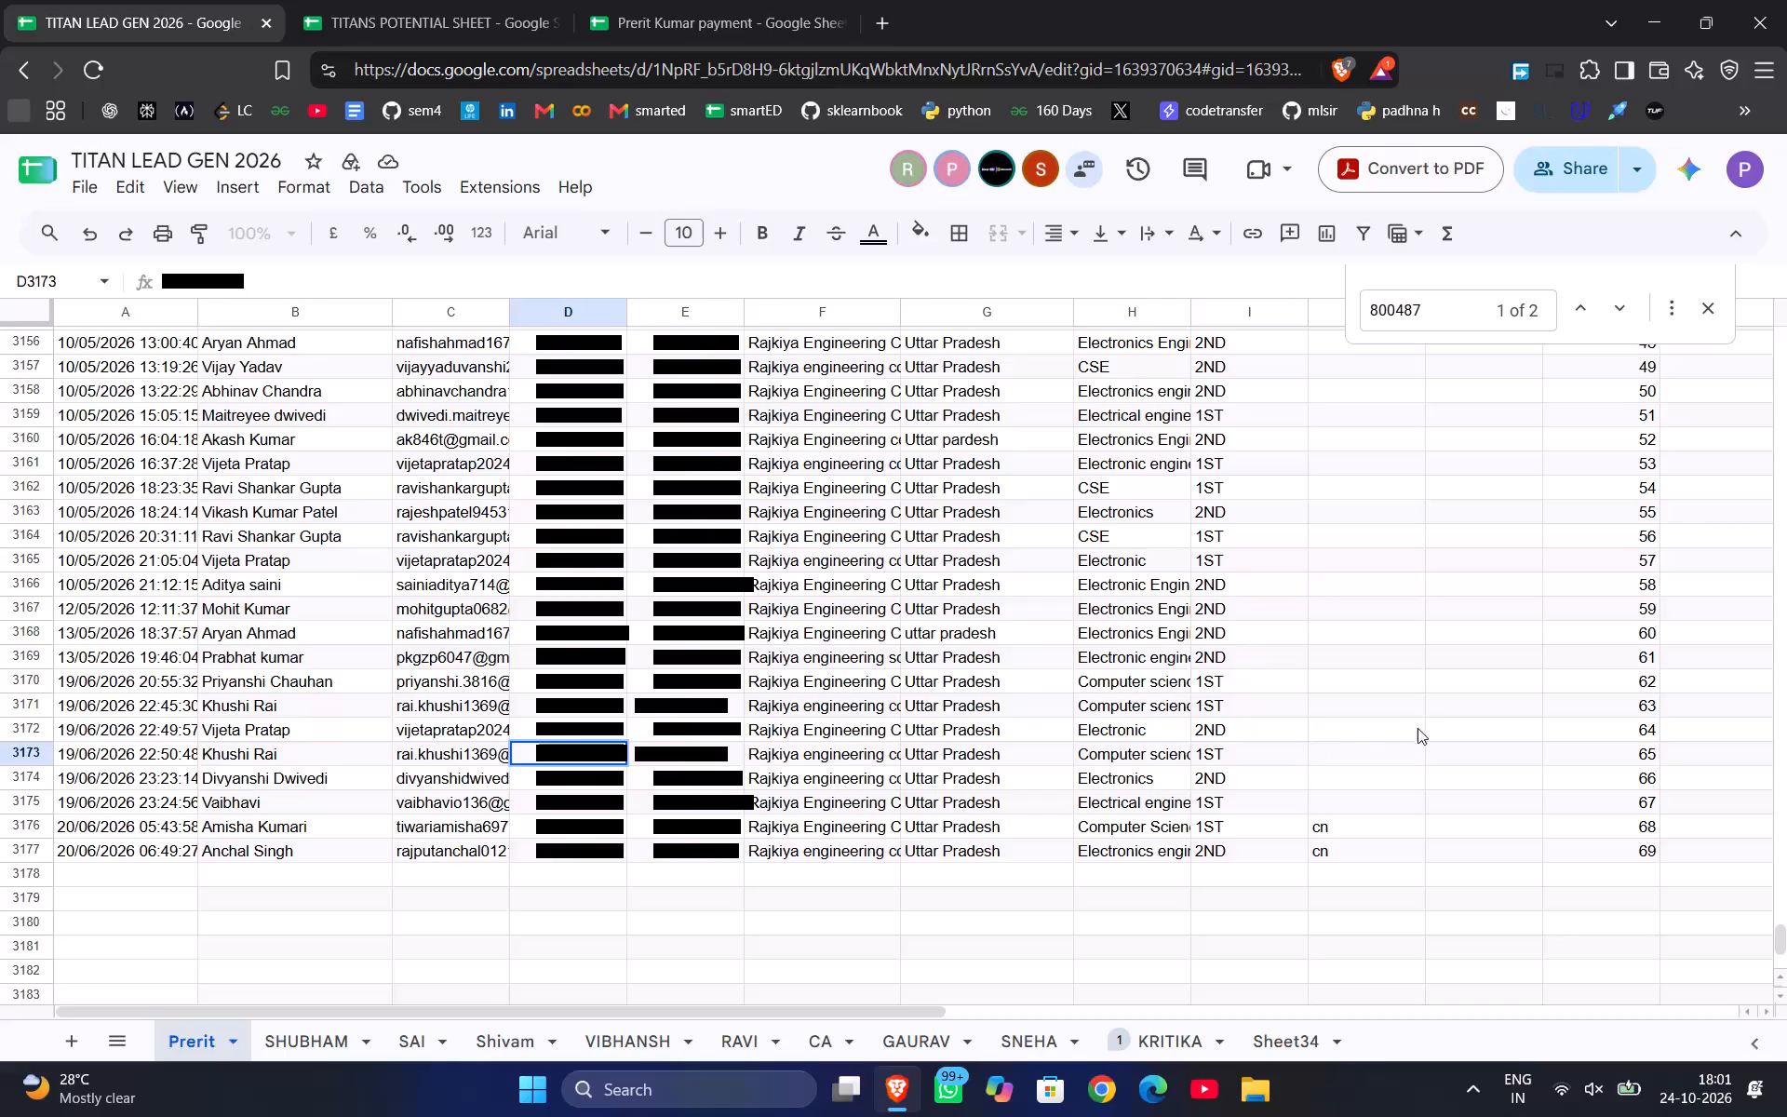
# Record the status "cn" in column J for the first-year Computer science lead in row 3173.
pyautogui.click(1331, 759)
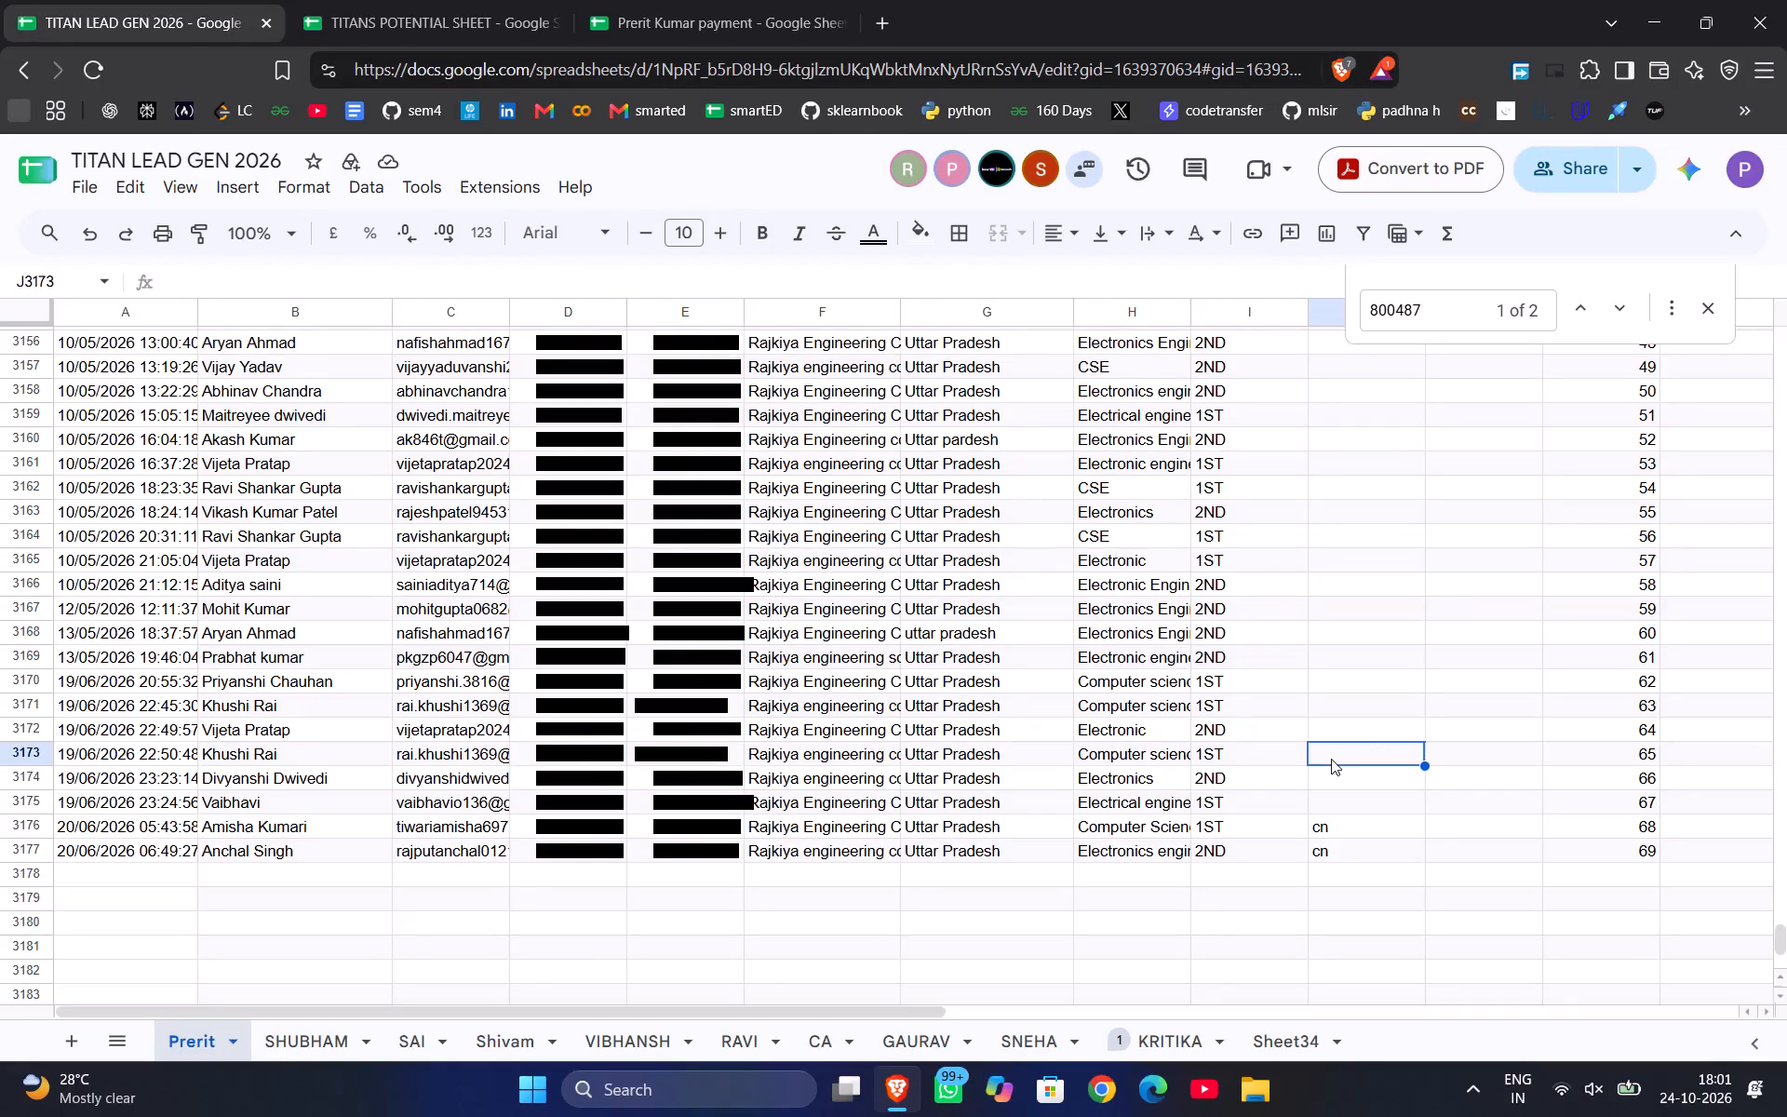
pyautogui.write('cn')
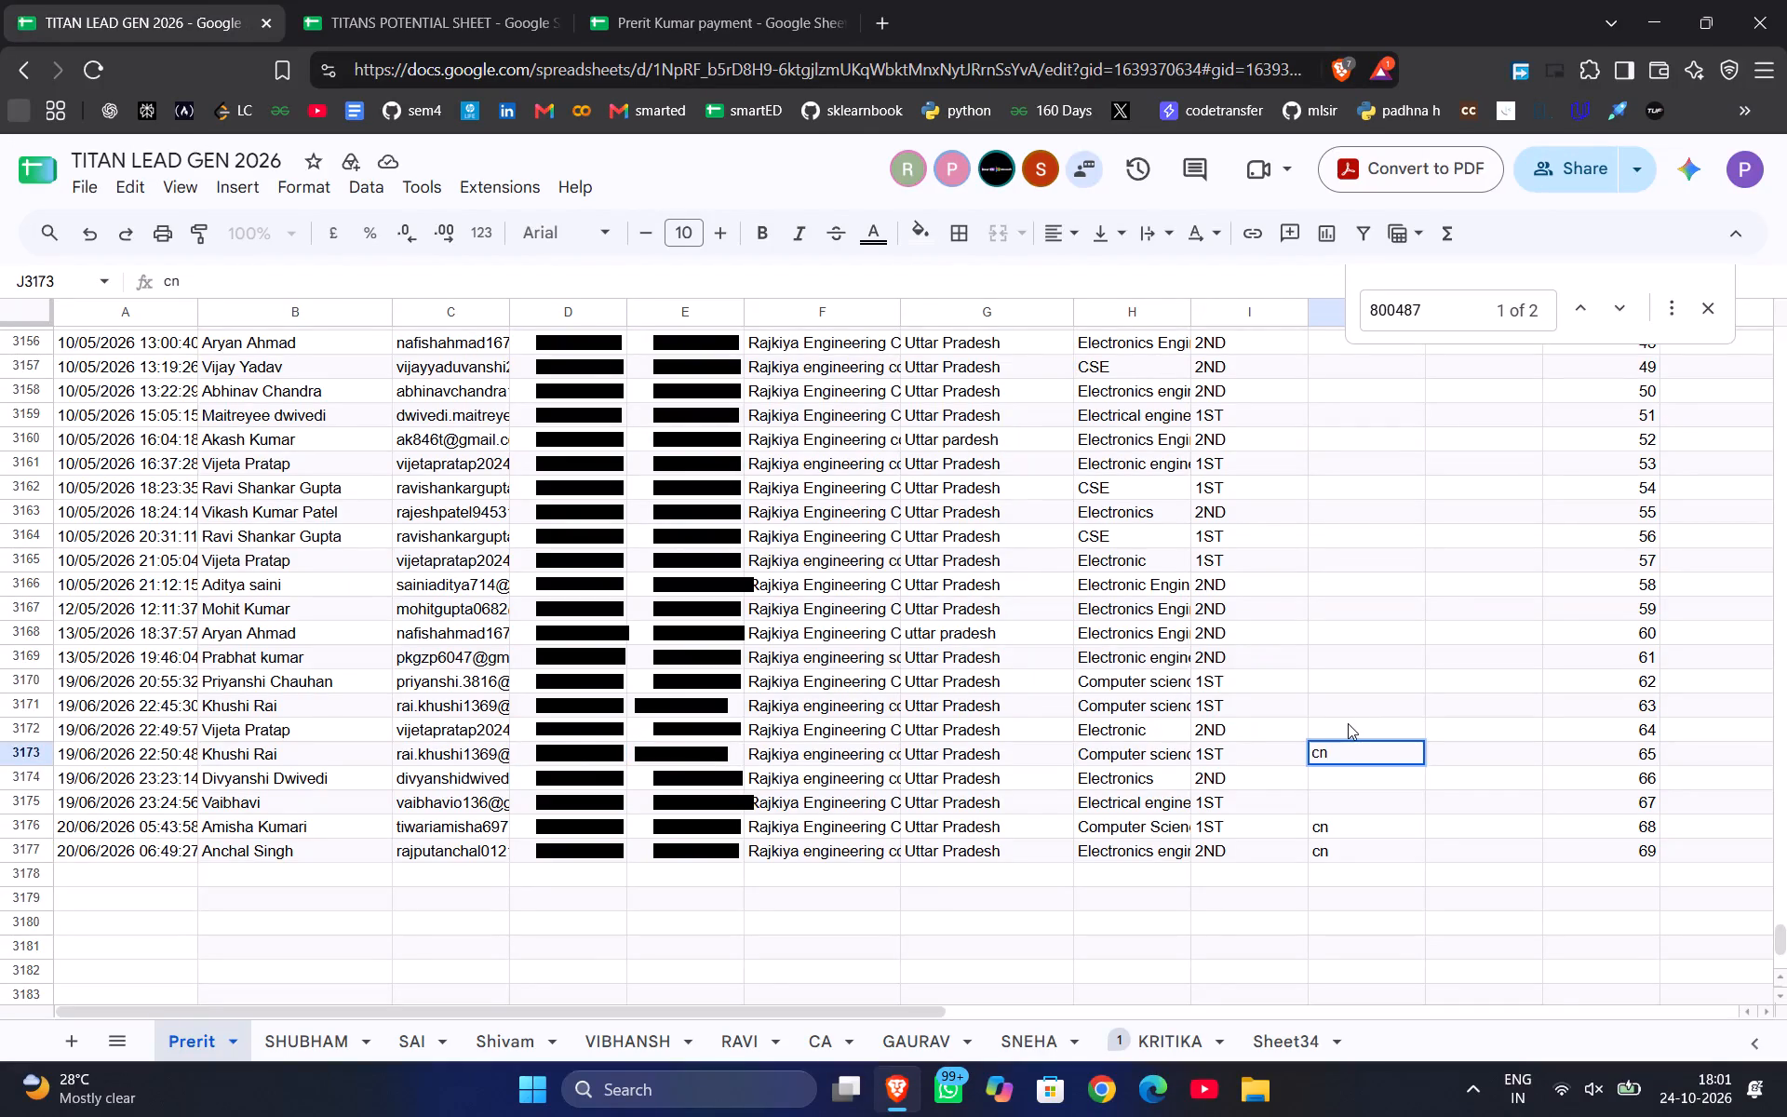
pyautogui.click(1348, 720)
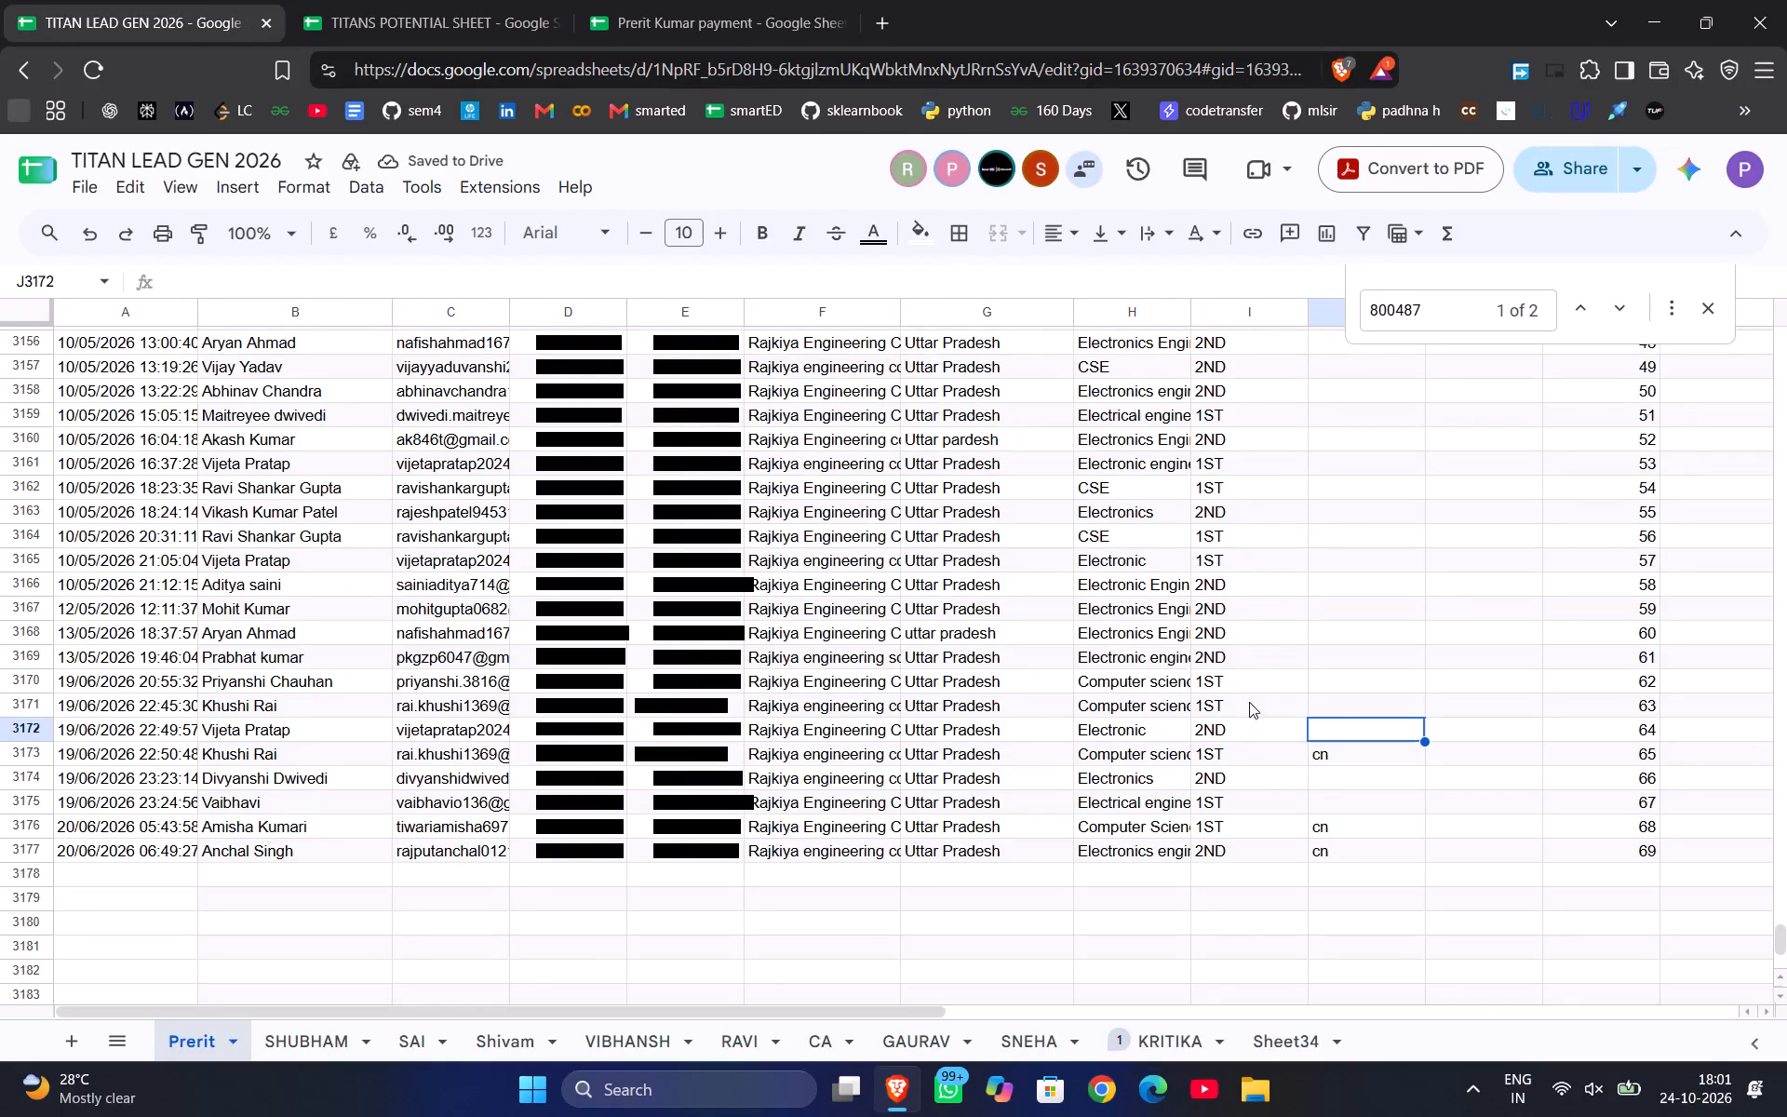
# Copy the column D contact number of the second-year Electronic engineering lead in row 3169.
pyautogui.click(1354, 663)
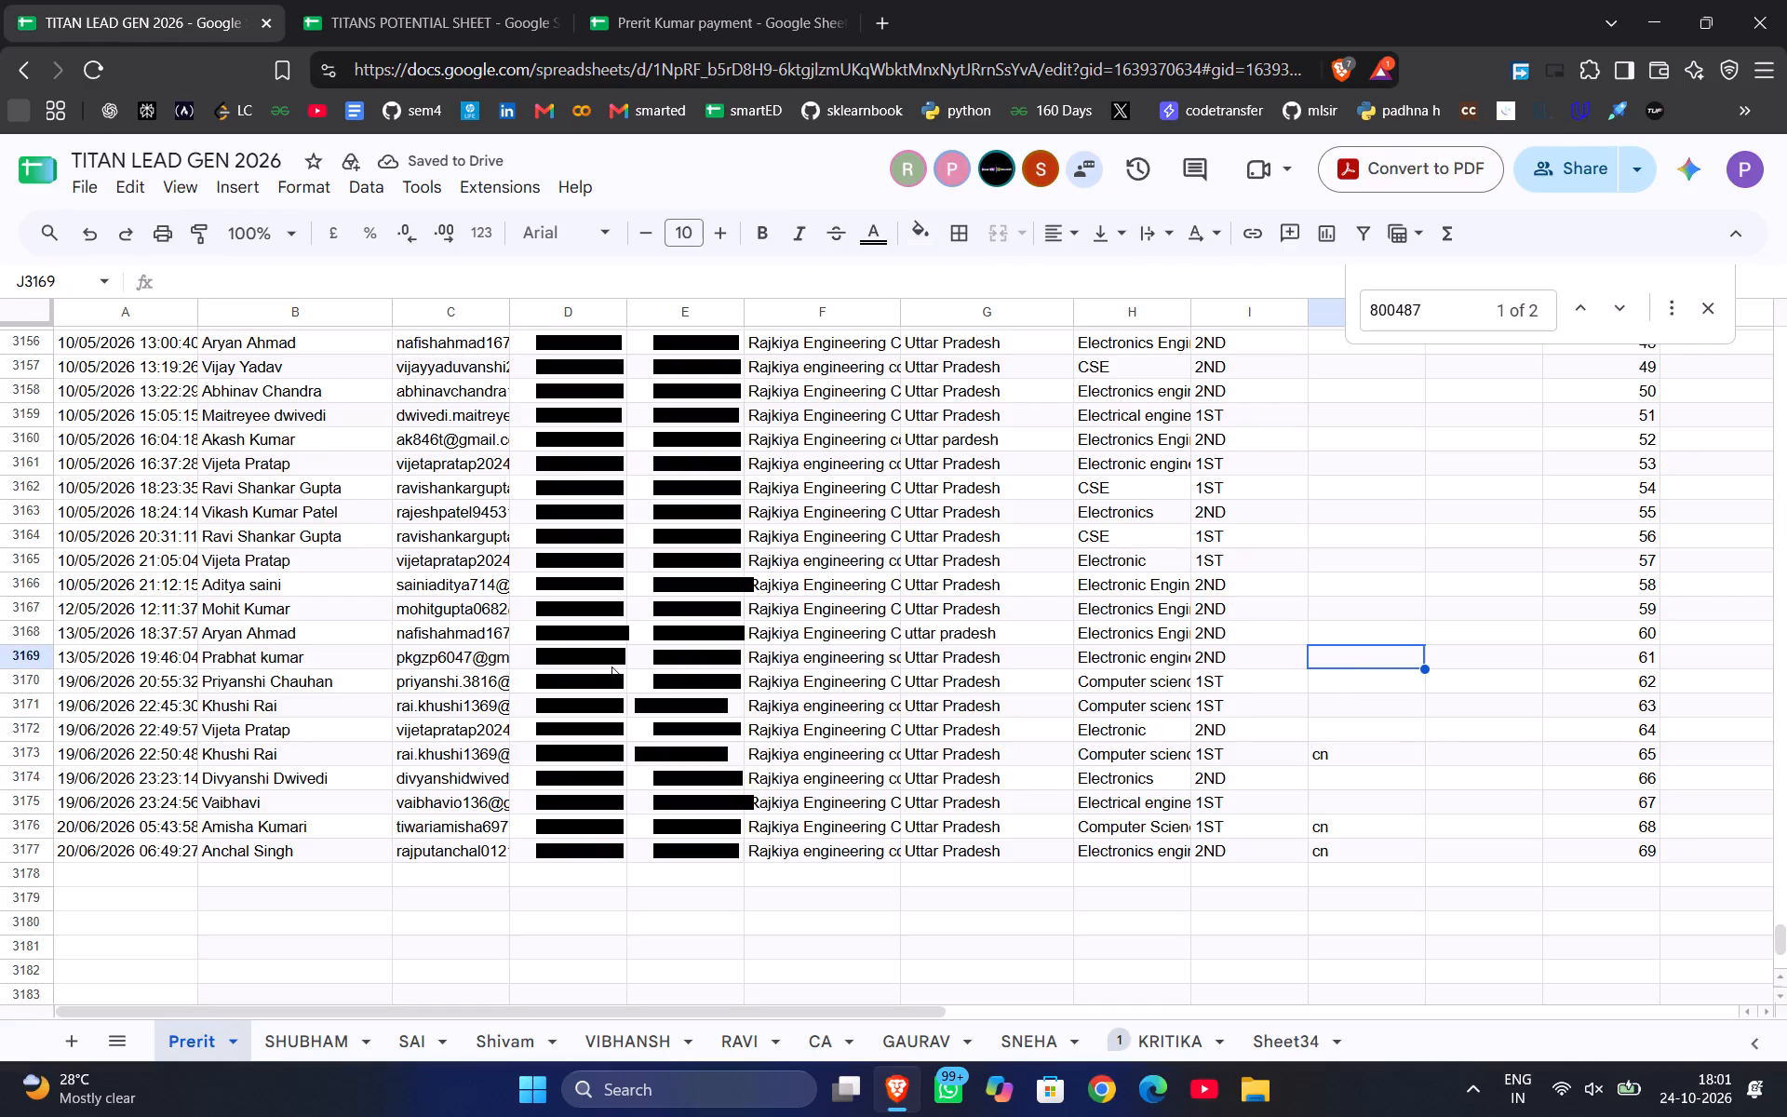
pyautogui.click(551, 659)
pyautogui.tripleClick(551, 659)
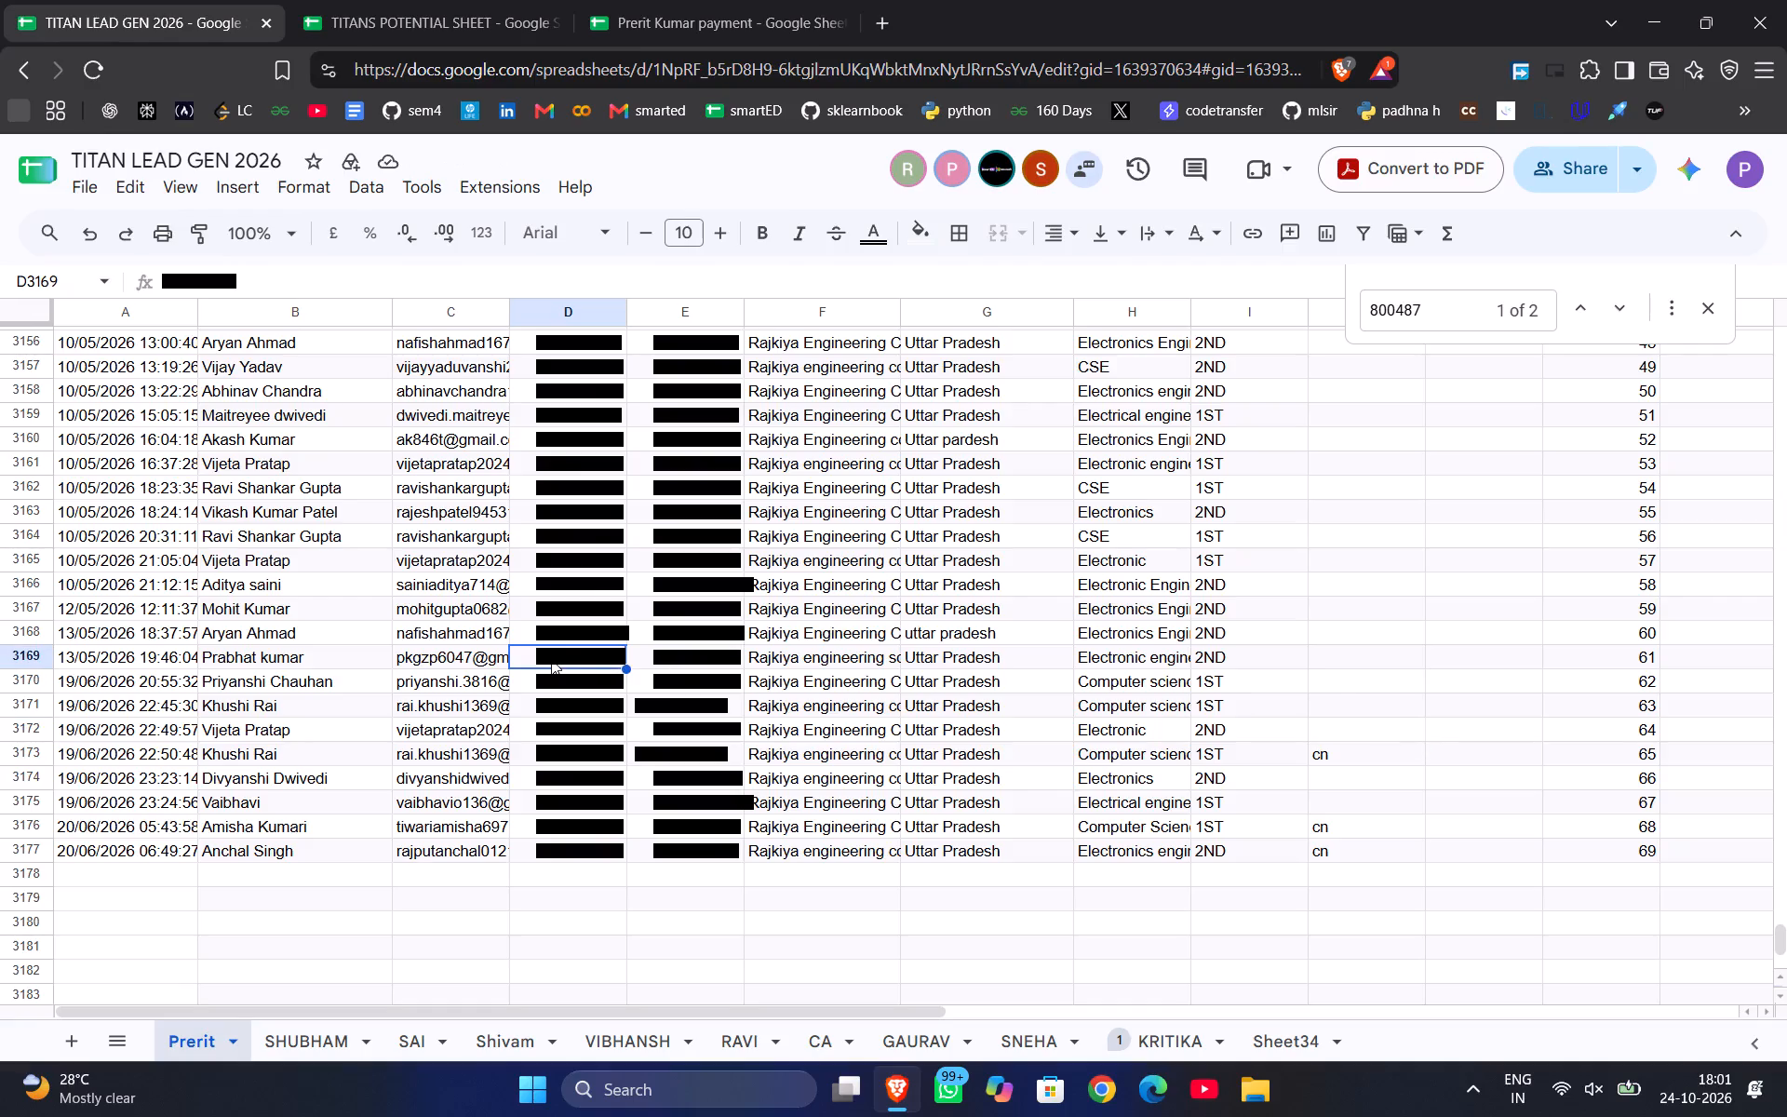
pyautogui.hotkey('ctrl', 'c')
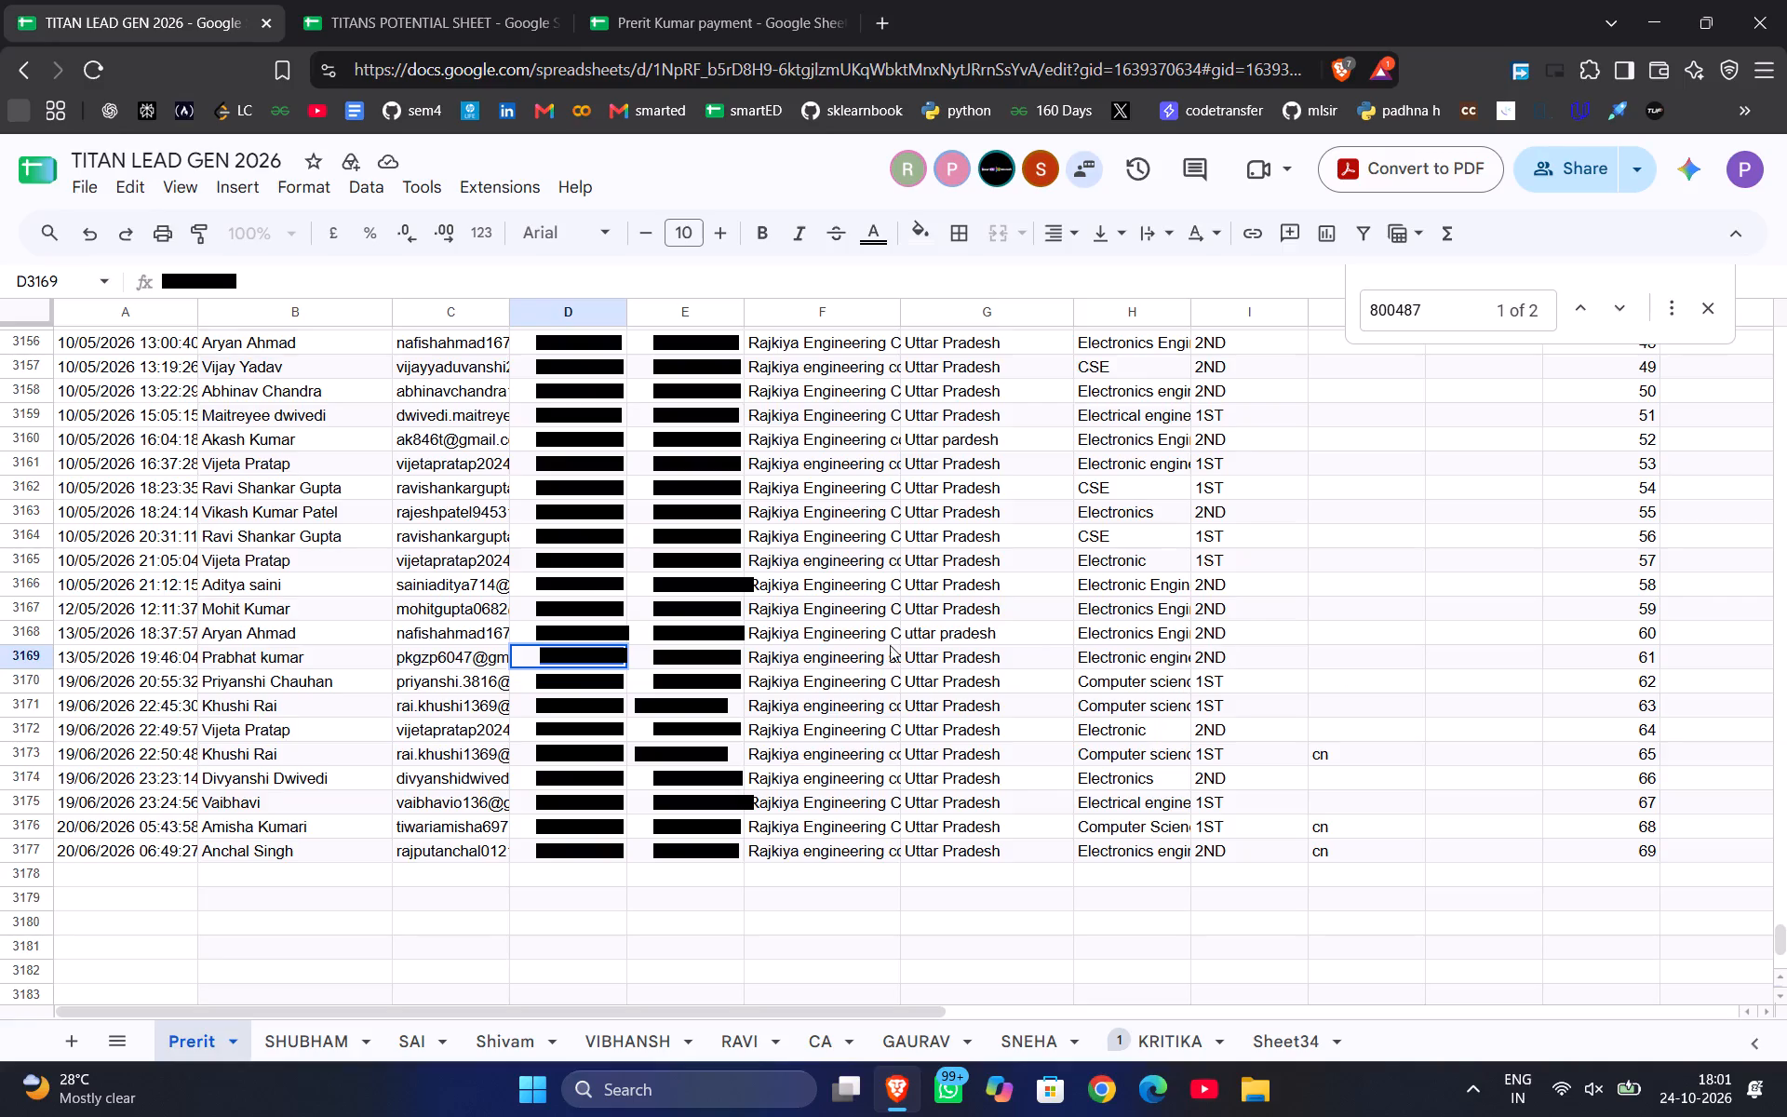
# Copy the column D contact number of the first-year Electronic lead in row 3165.
pyautogui.click(563, 631)
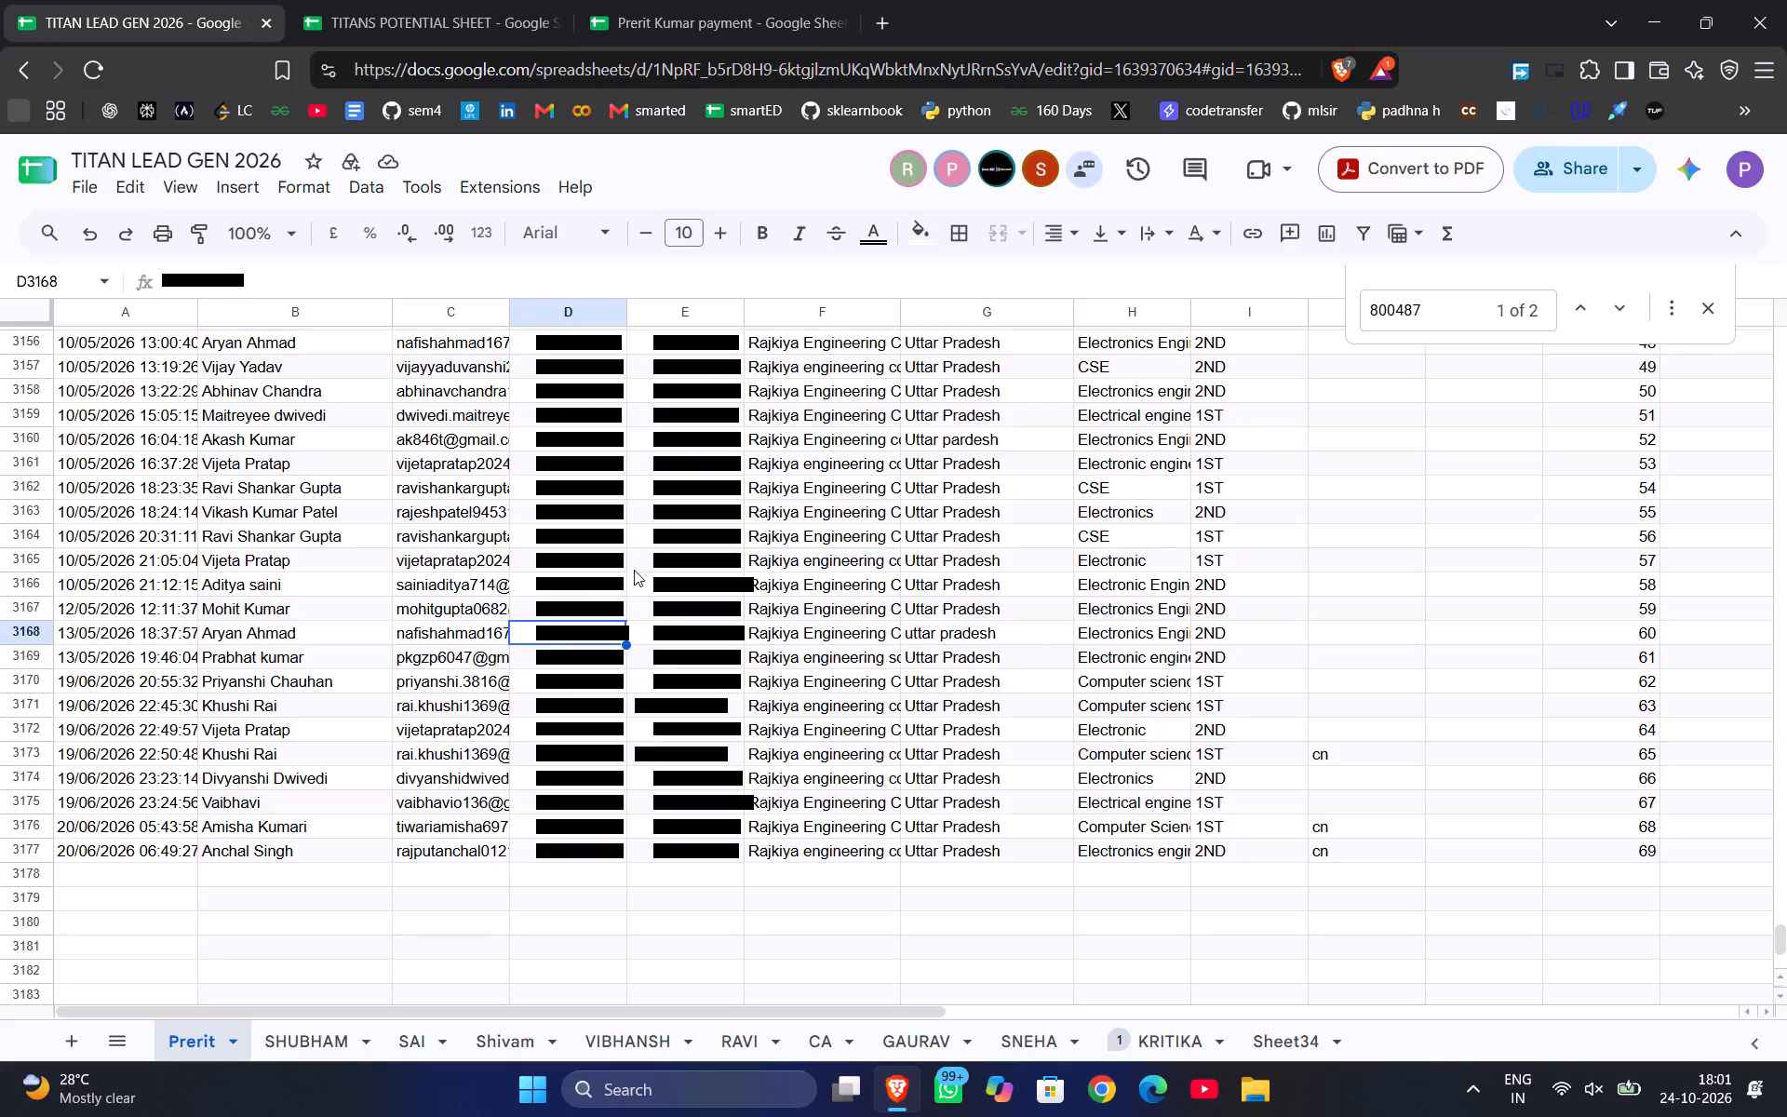
pyautogui.tripleClick(586, 564)
pyautogui.click(586, 564)
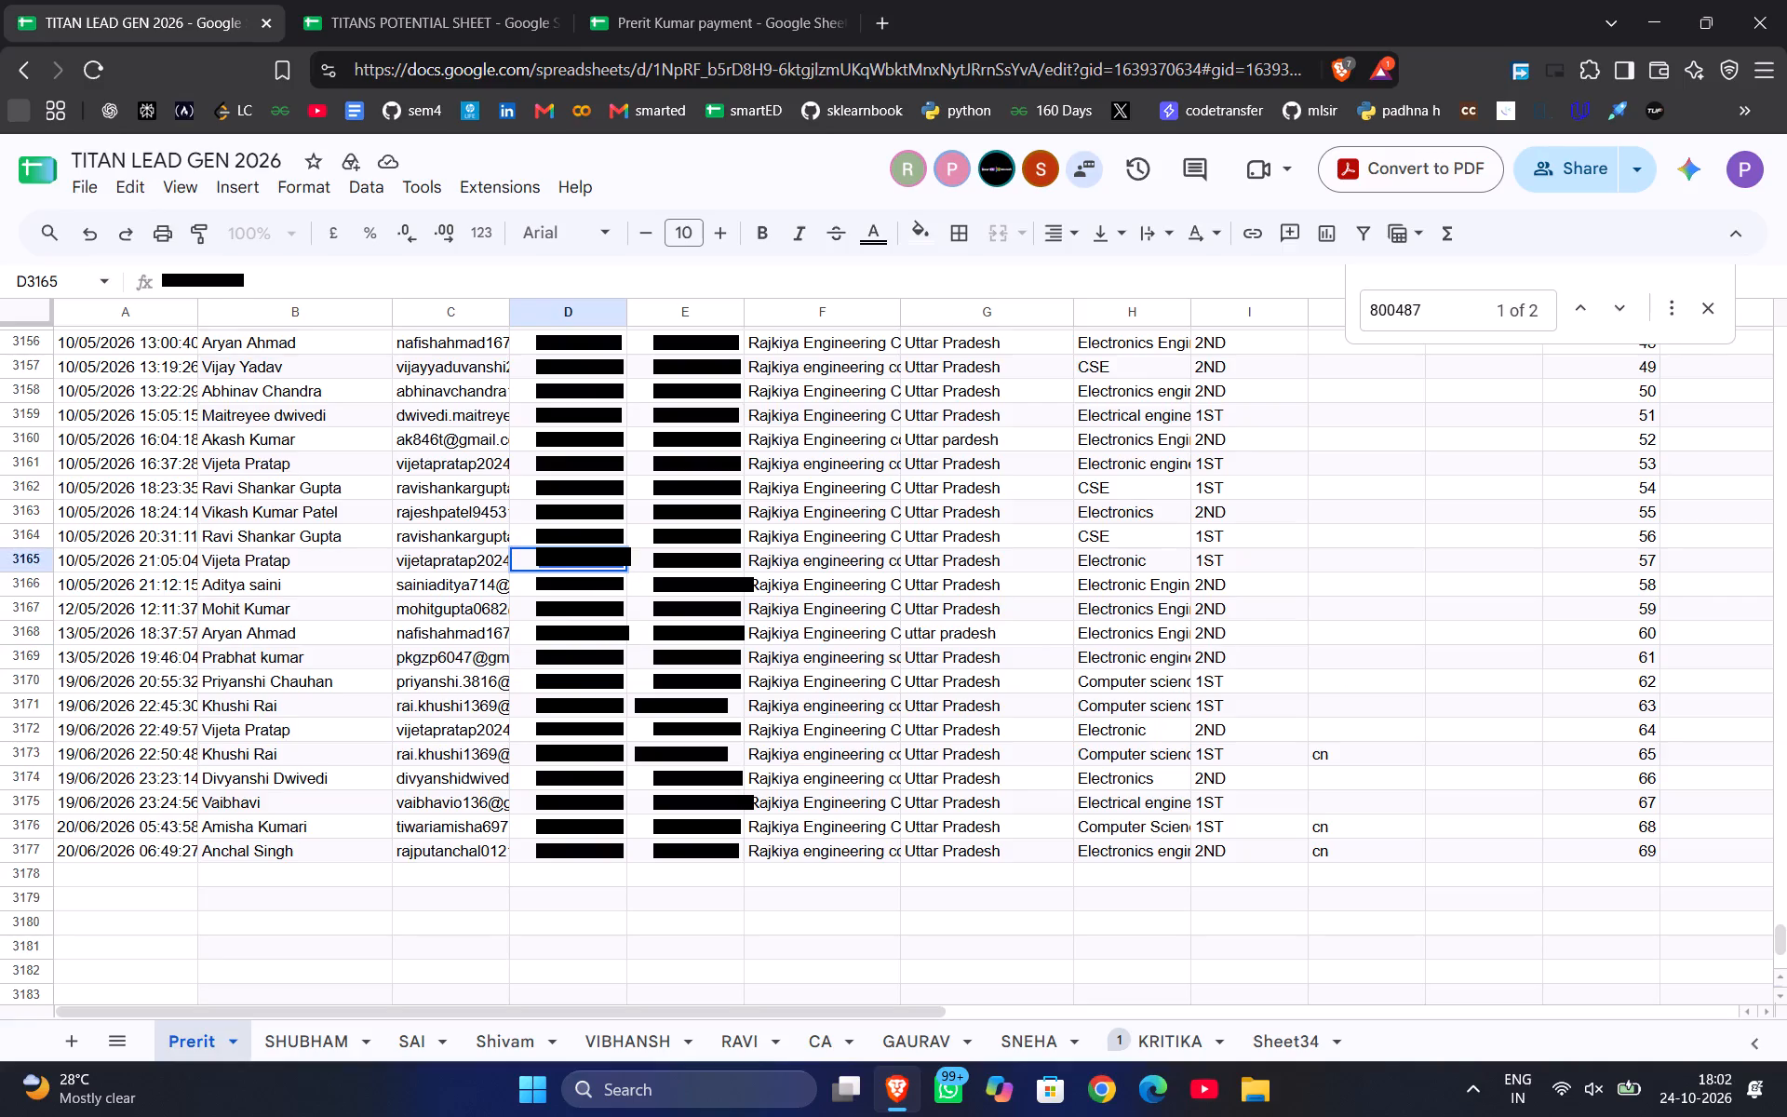
pyautogui.hotkey('ctrl', 'c')
# Record the callback note "cb @ 6:15" in column J for the first-year Electronic lead in row 3165.
pyautogui.hscroll(-6, 603, 654)
pyautogui.click(806, 556)
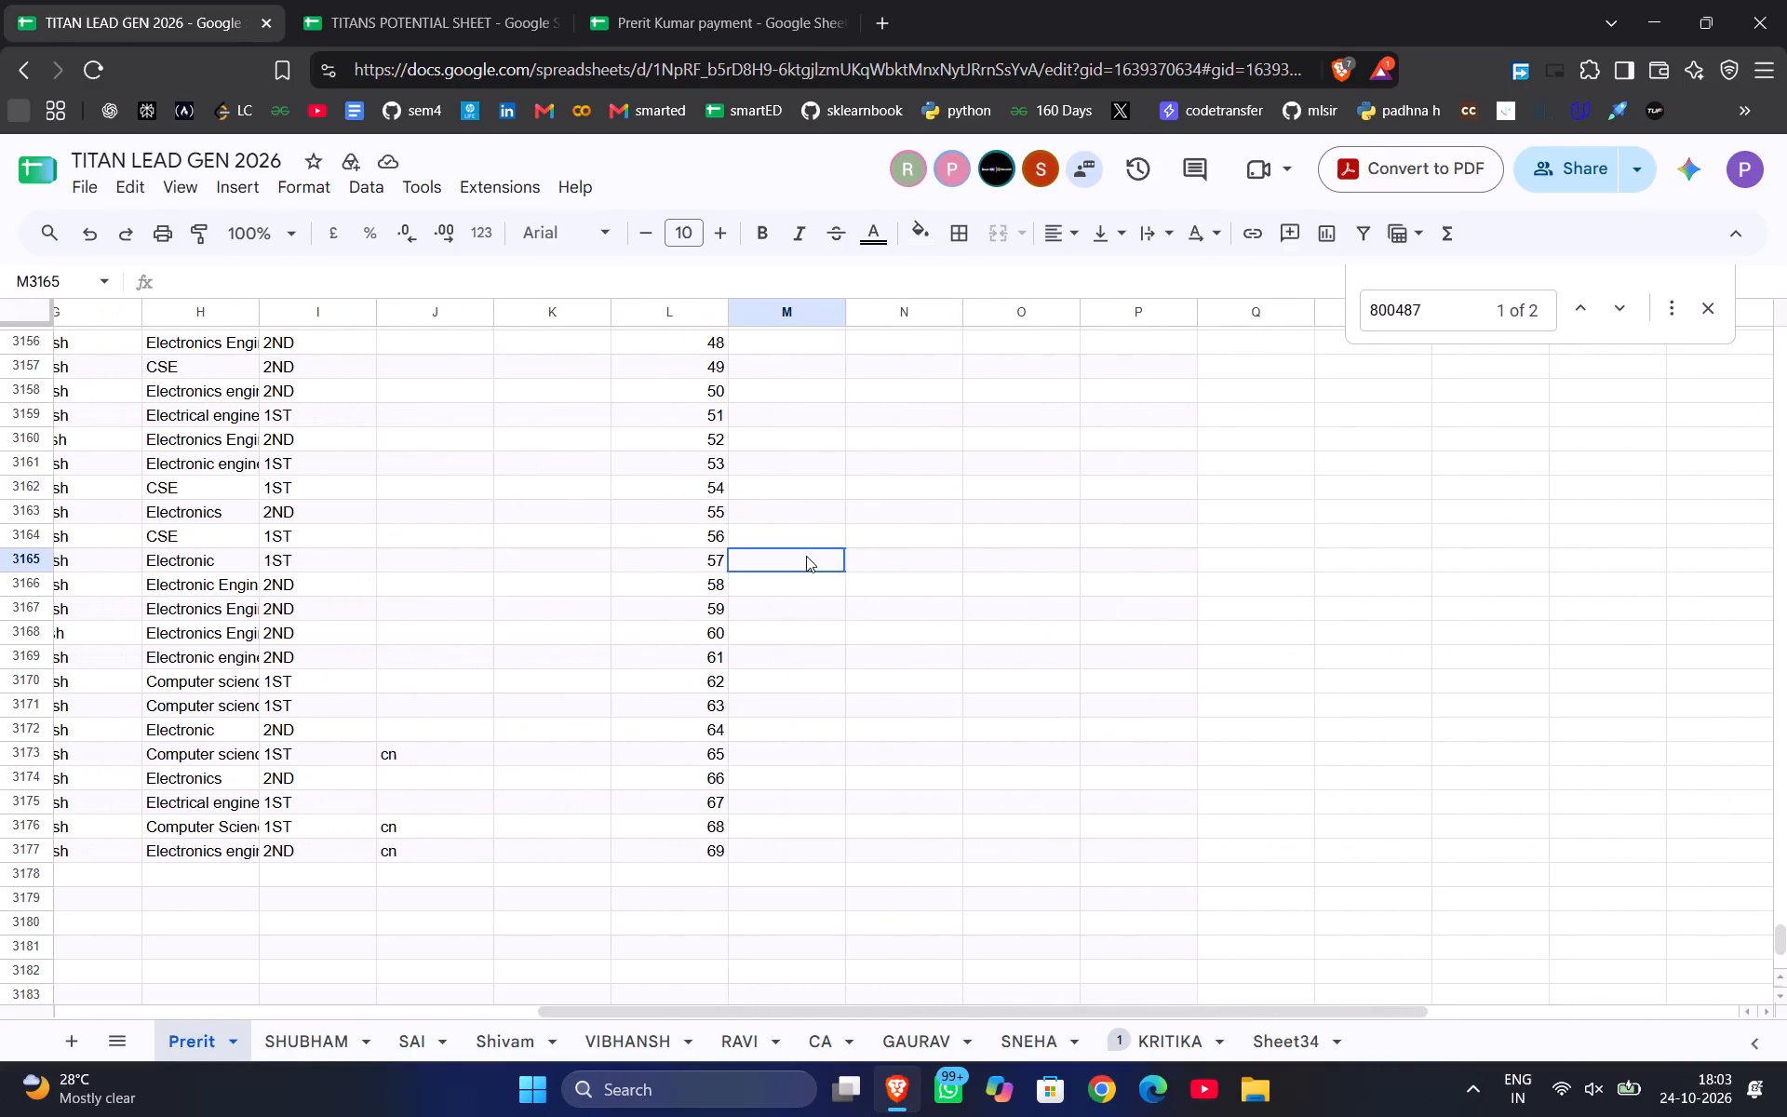
pyautogui.click(397, 558)
pyautogui.write('cb @')
pyautogui.press('space')
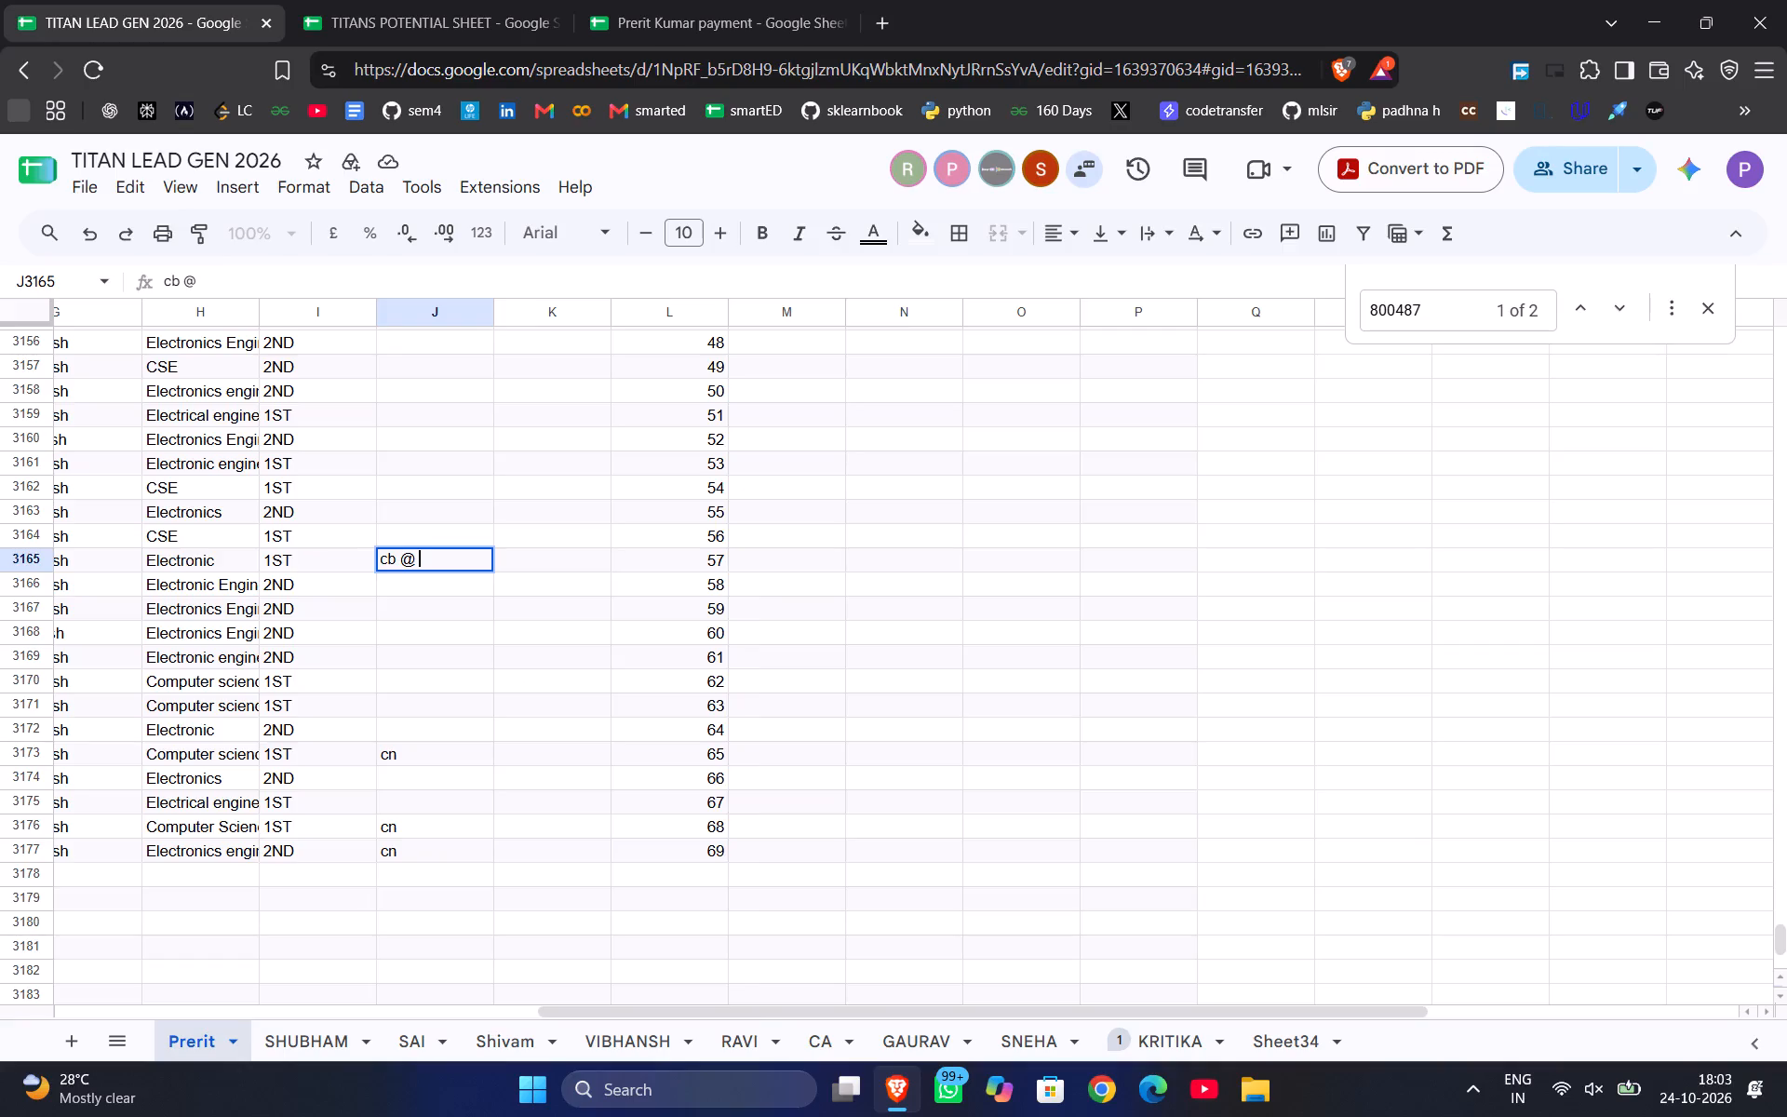
pyautogui.write('6:')
pyautogui.write('15')
pyautogui.press('Return')
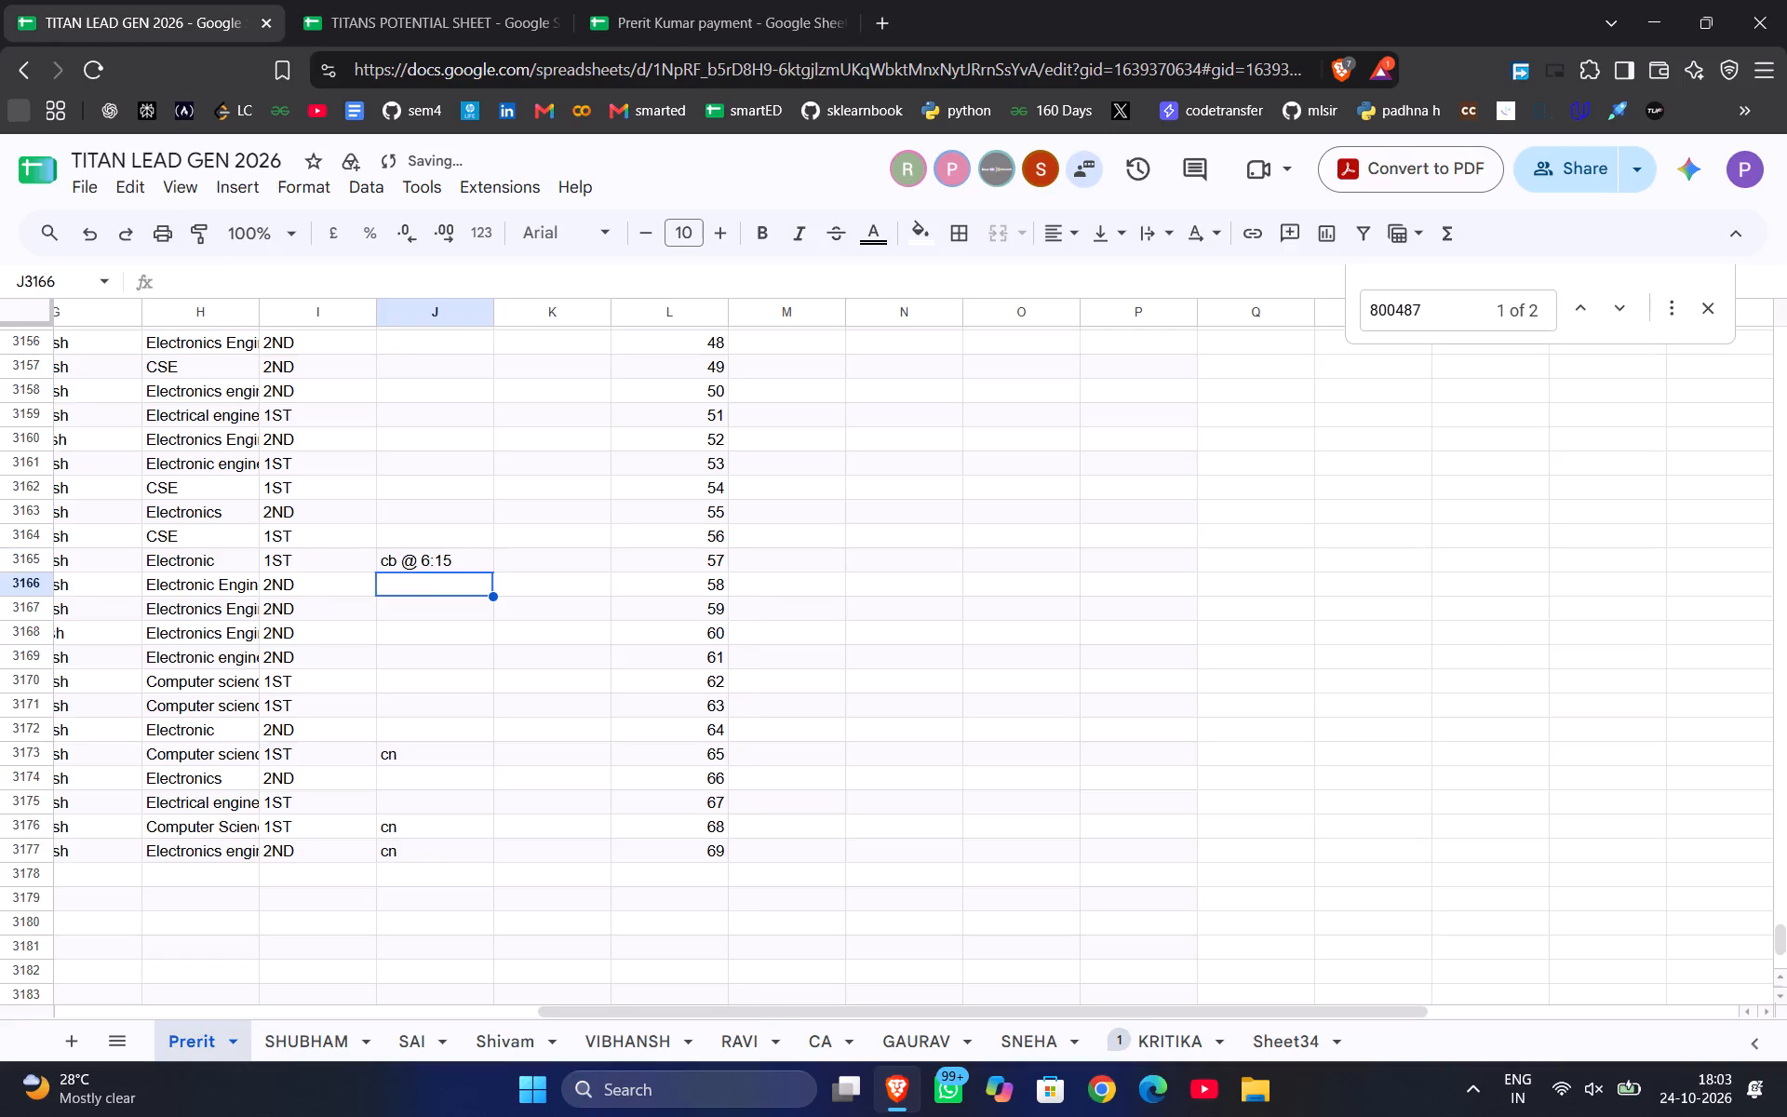
pyautogui.press('Up')
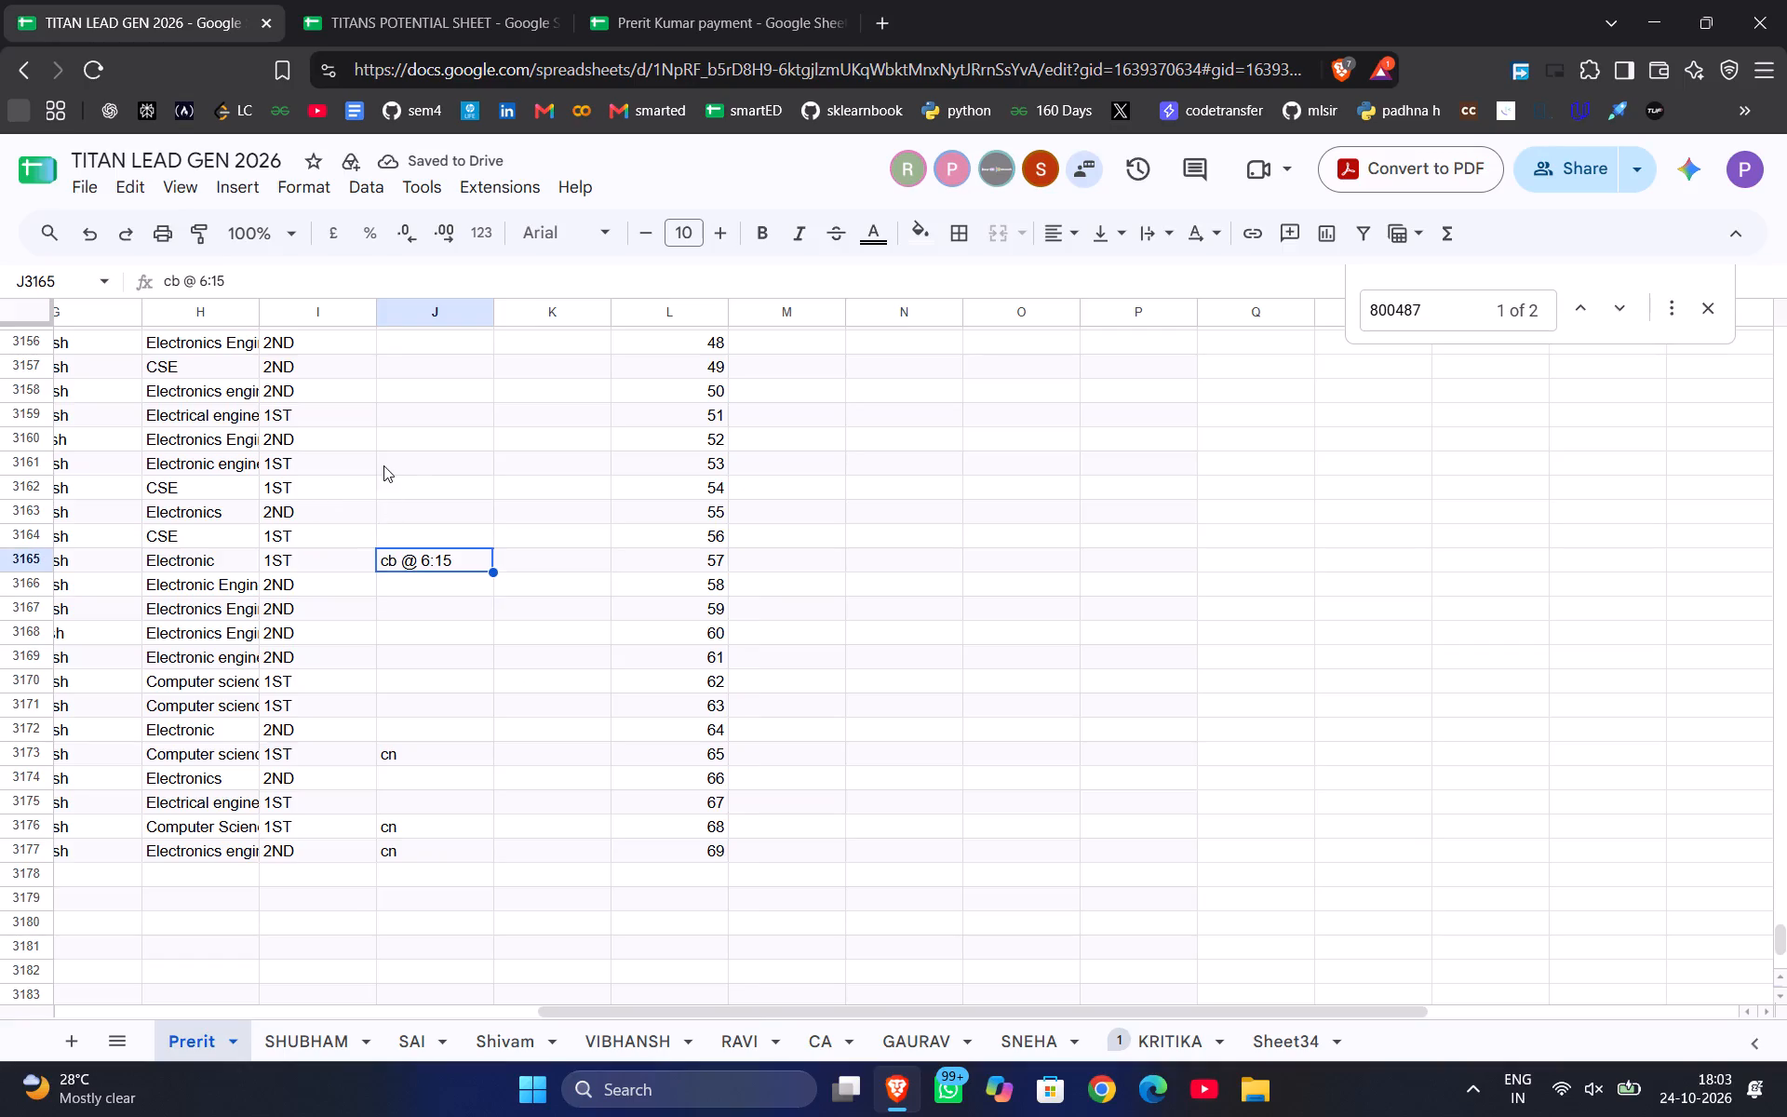
# Mark the first-year Electronic engineering lead in row 3161 as "rep" in column J.
pyautogui.click(400, 467)
pyautogui.hscroll(12, 400, 467)
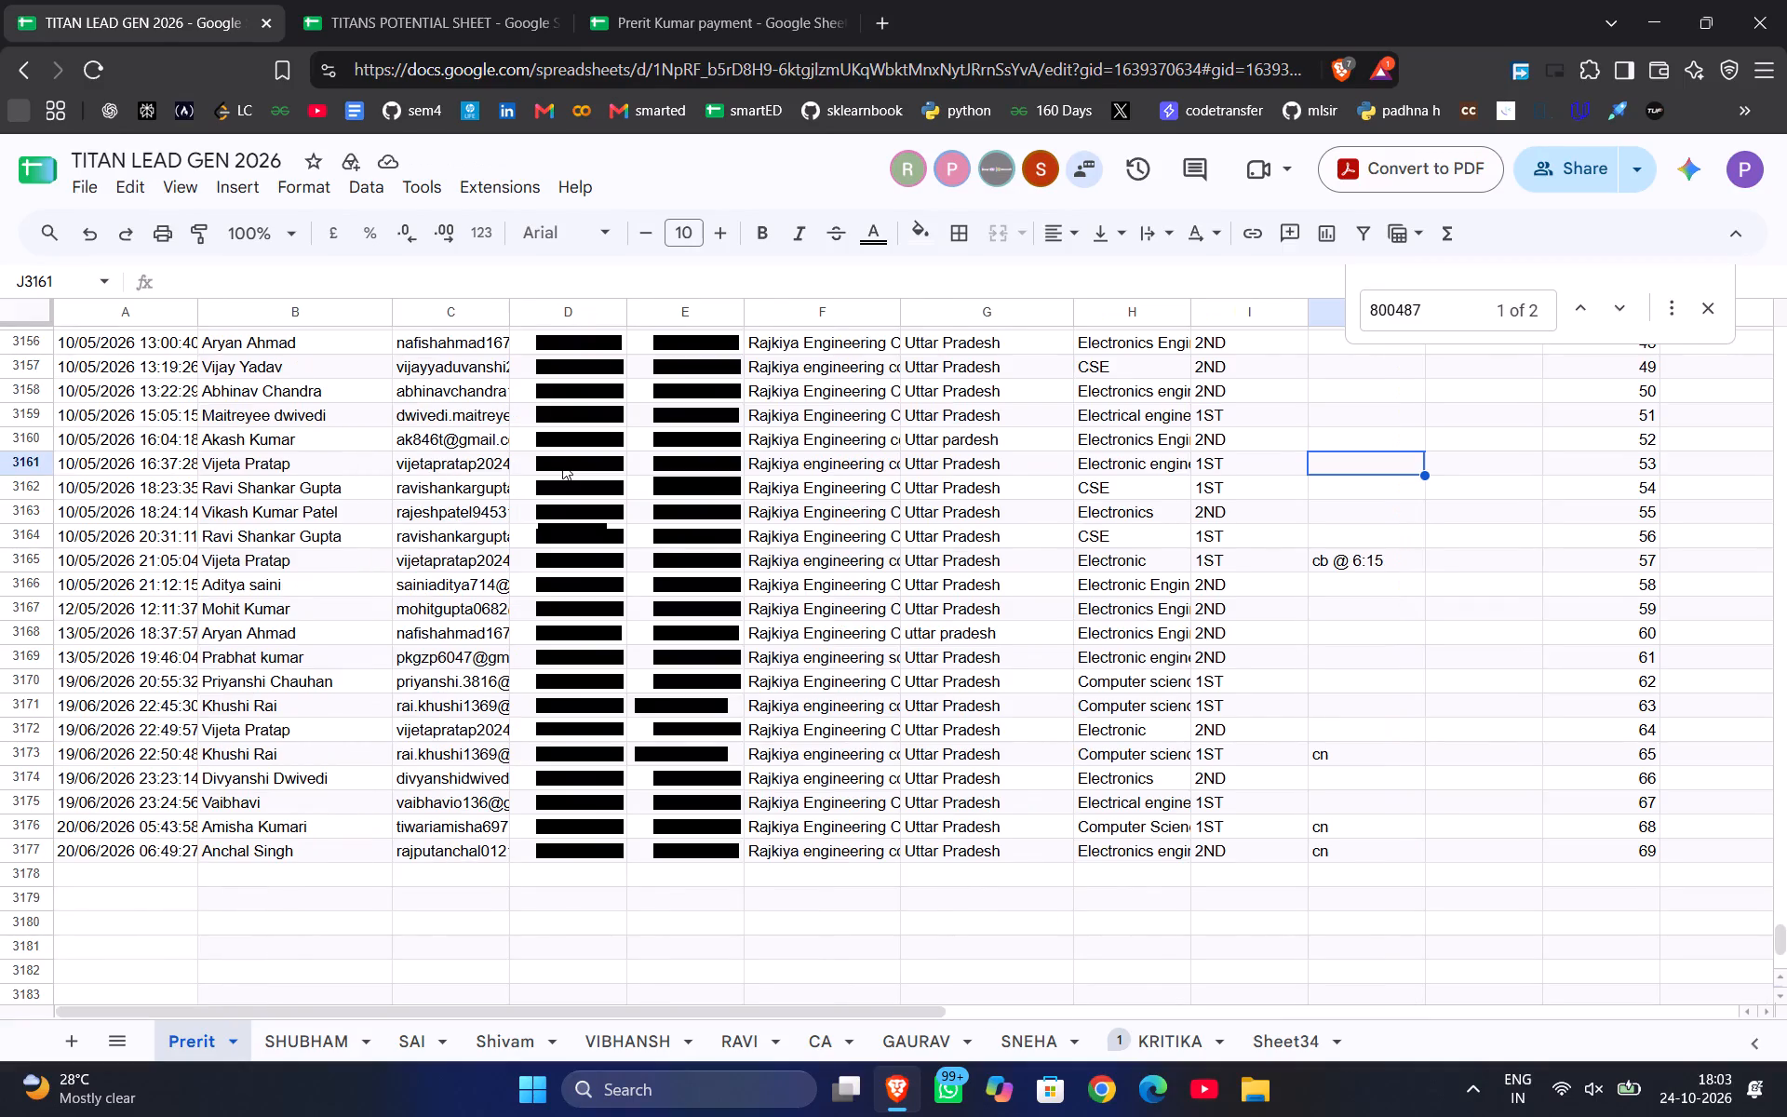
pyautogui.write('rep')
pyautogui.press('Up')
pyautogui.press('Up')
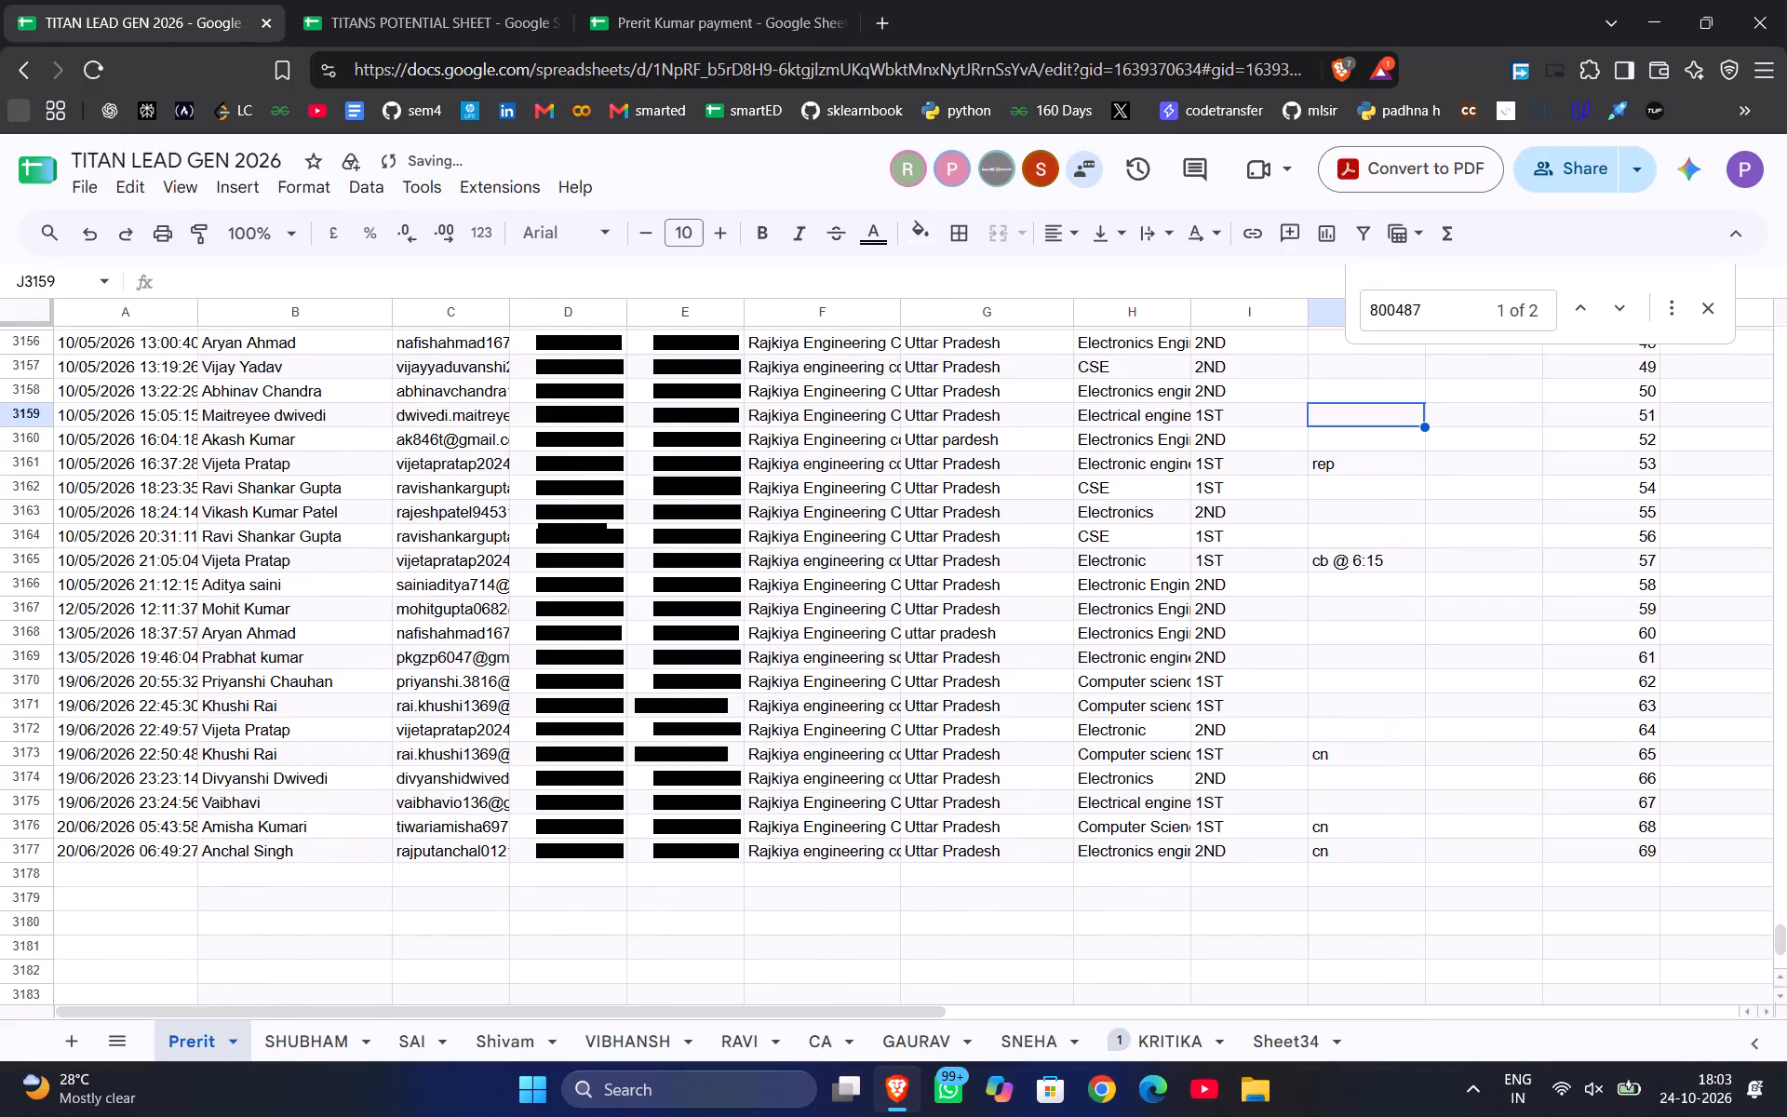
# Copy the column D contact number of the first-year Electrical engineering lead in row 3159.
pyautogui.tripleClick(604, 414)
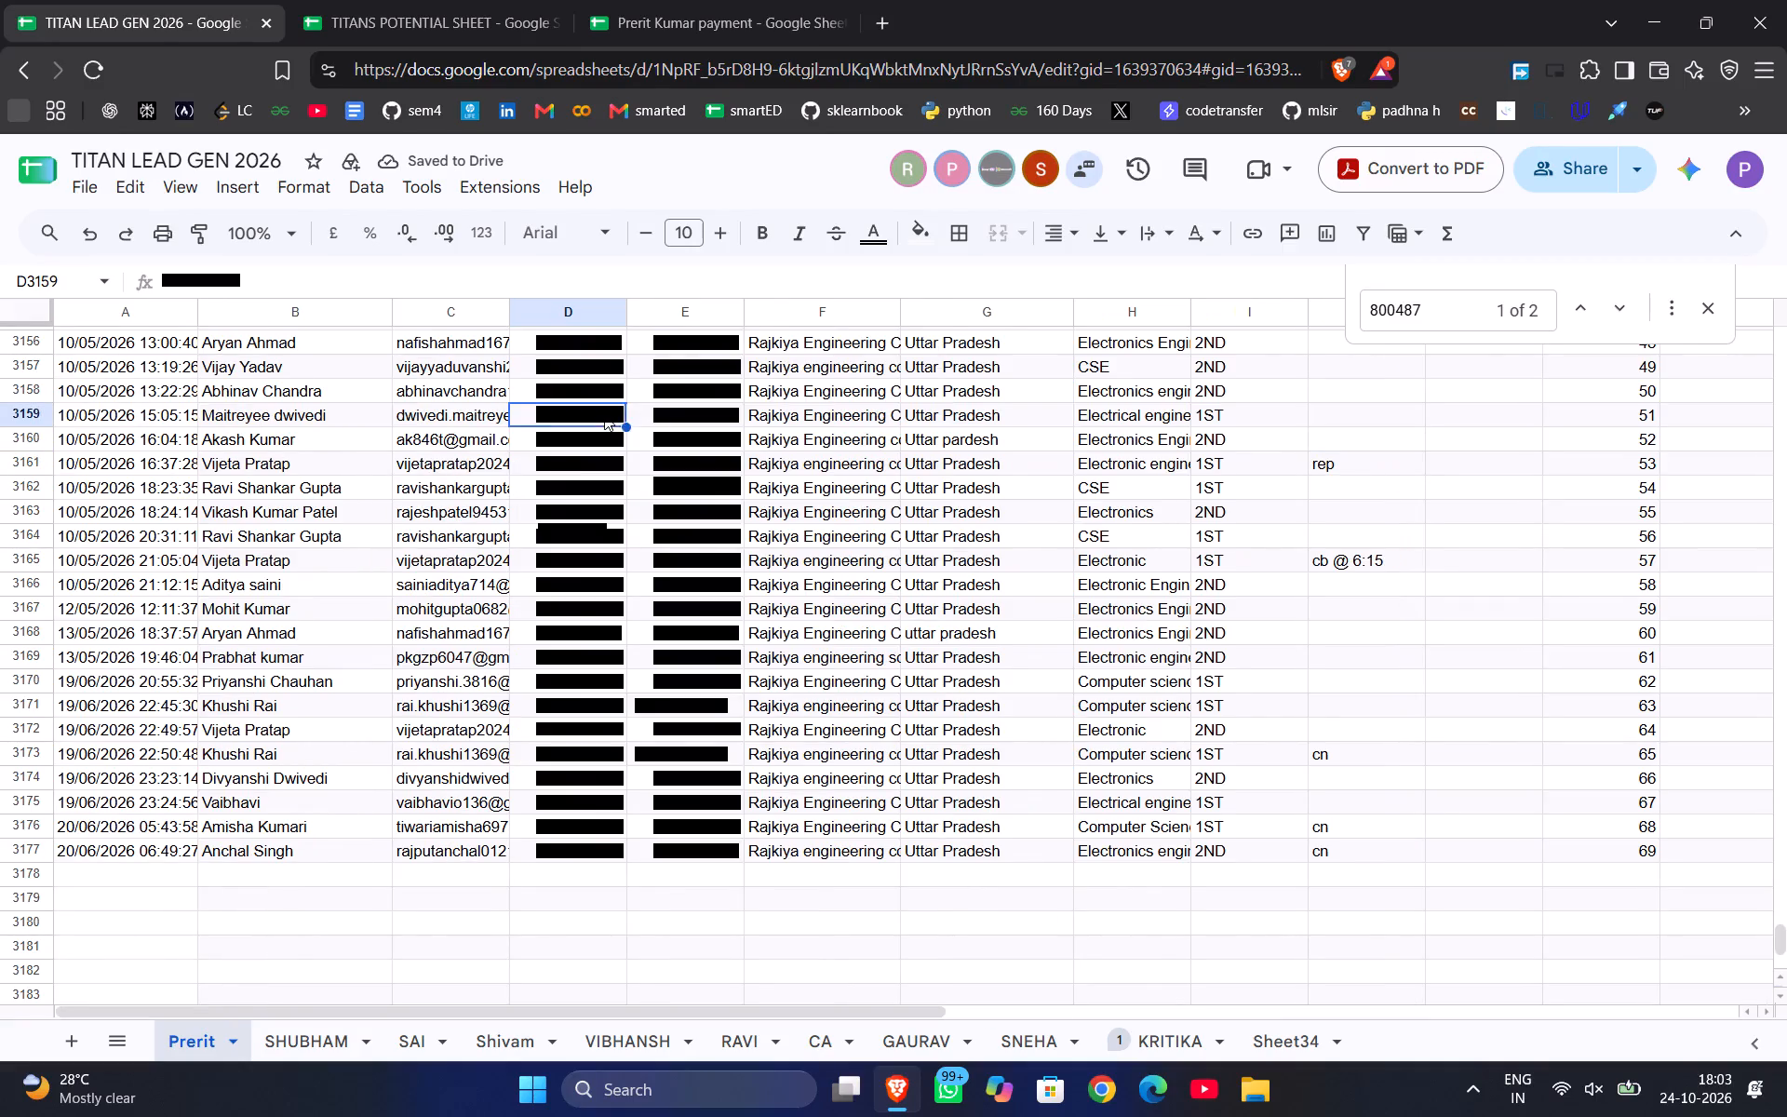
pyautogui.hotkey('ctrl', 'c')
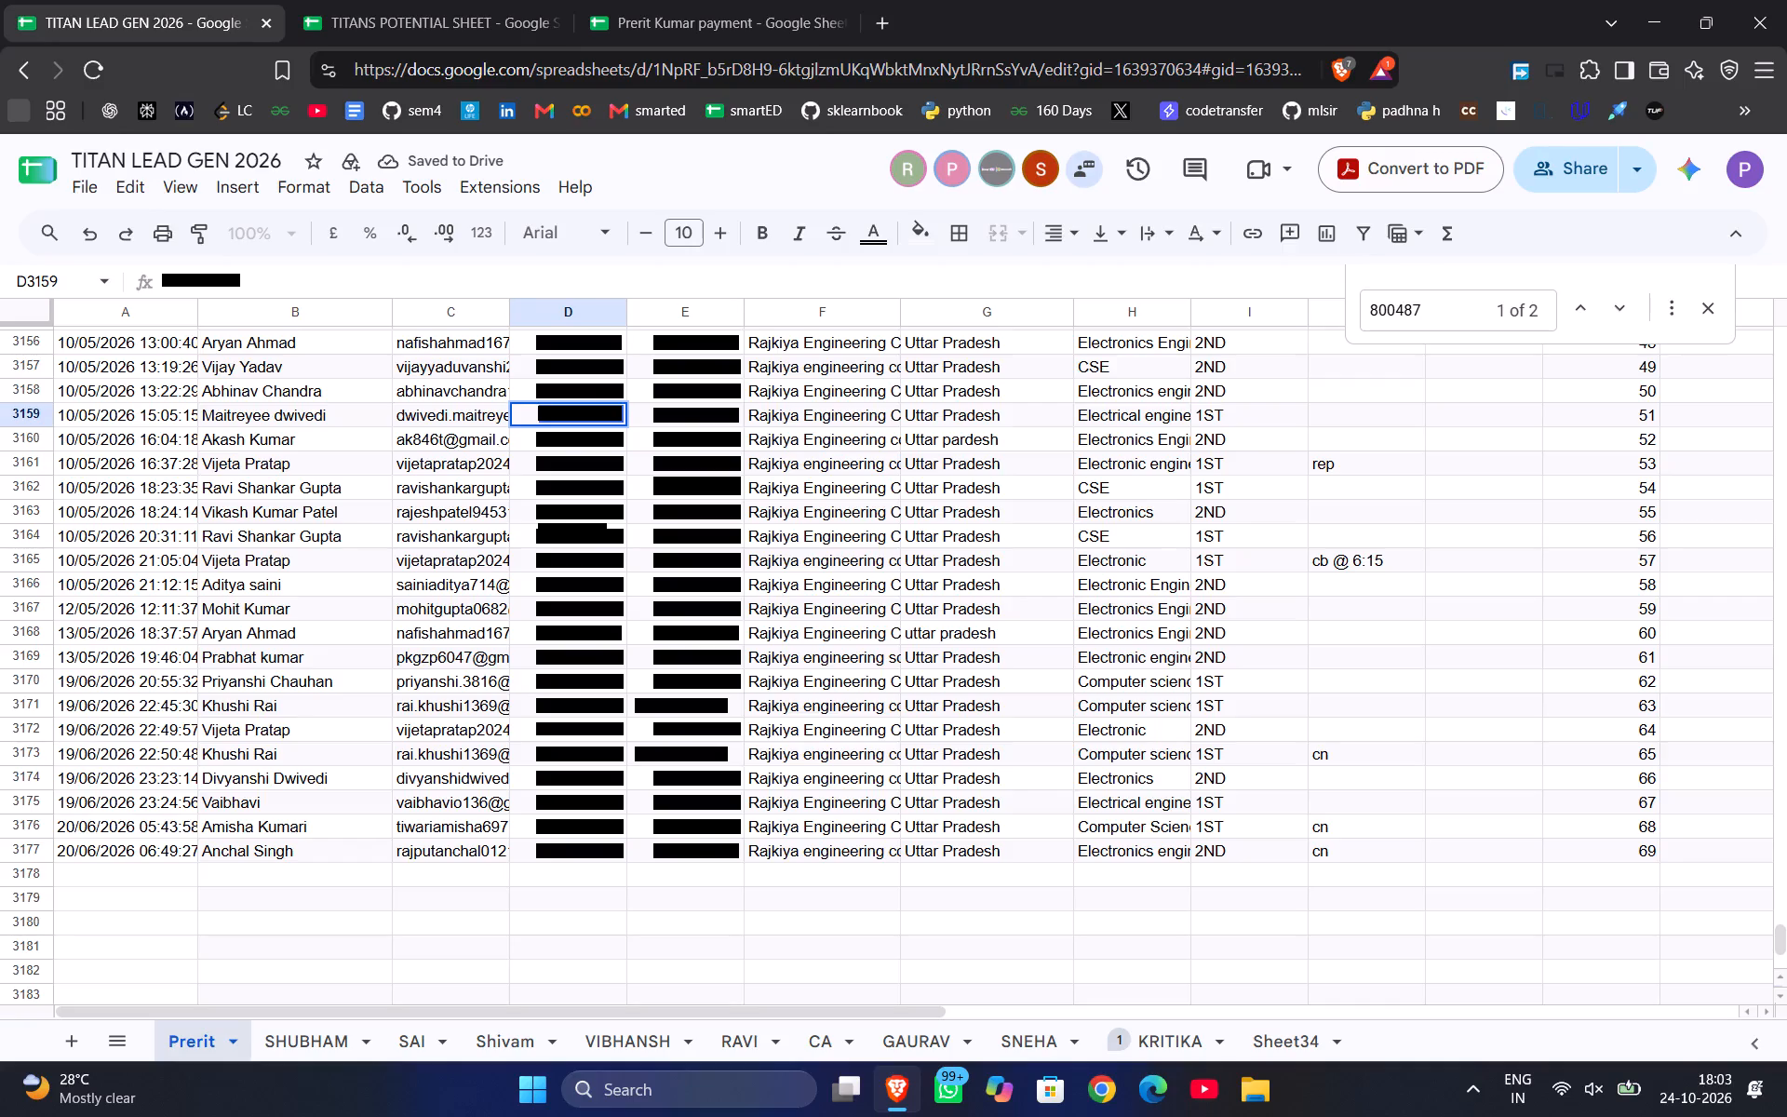
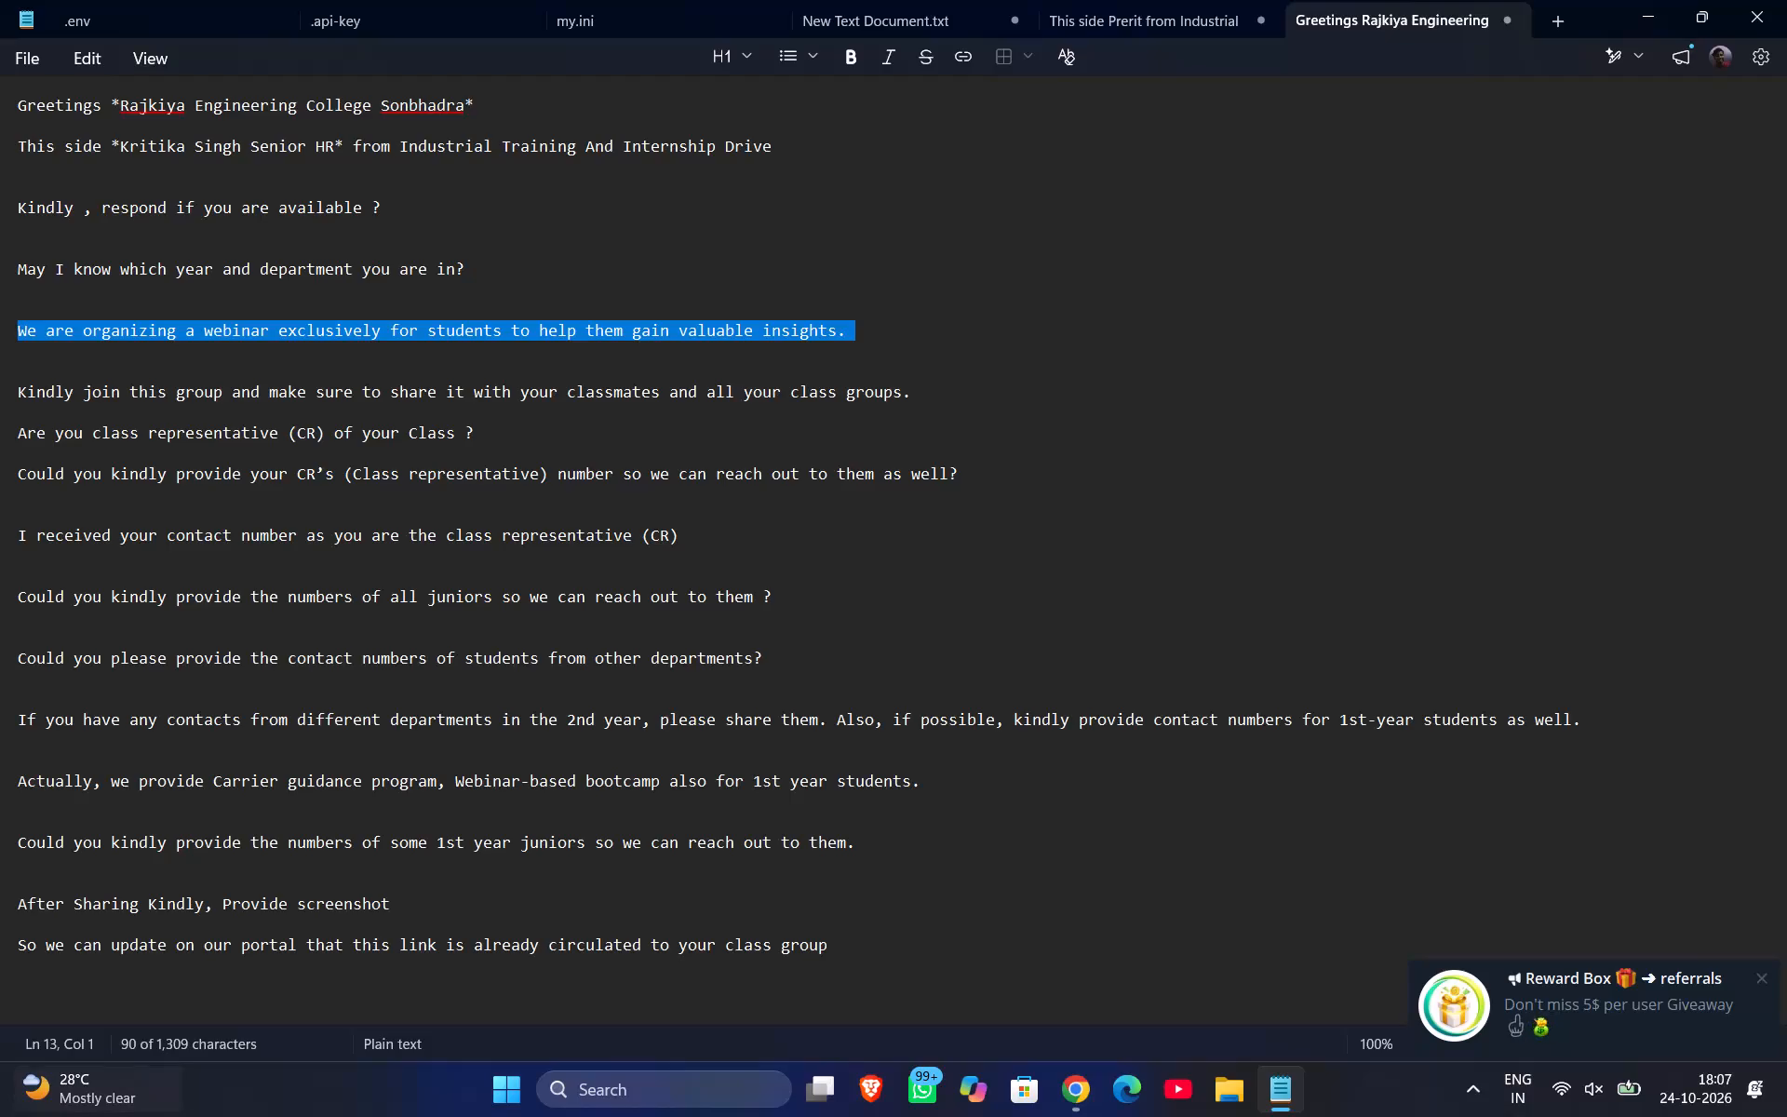
# In the Notepad message templates, copy the line "Could you kindly provide the numbers of some 1st year juniors so we can reach out to them.".
pyautogui.click(5, 719)
pyautogui.click(0, 838)
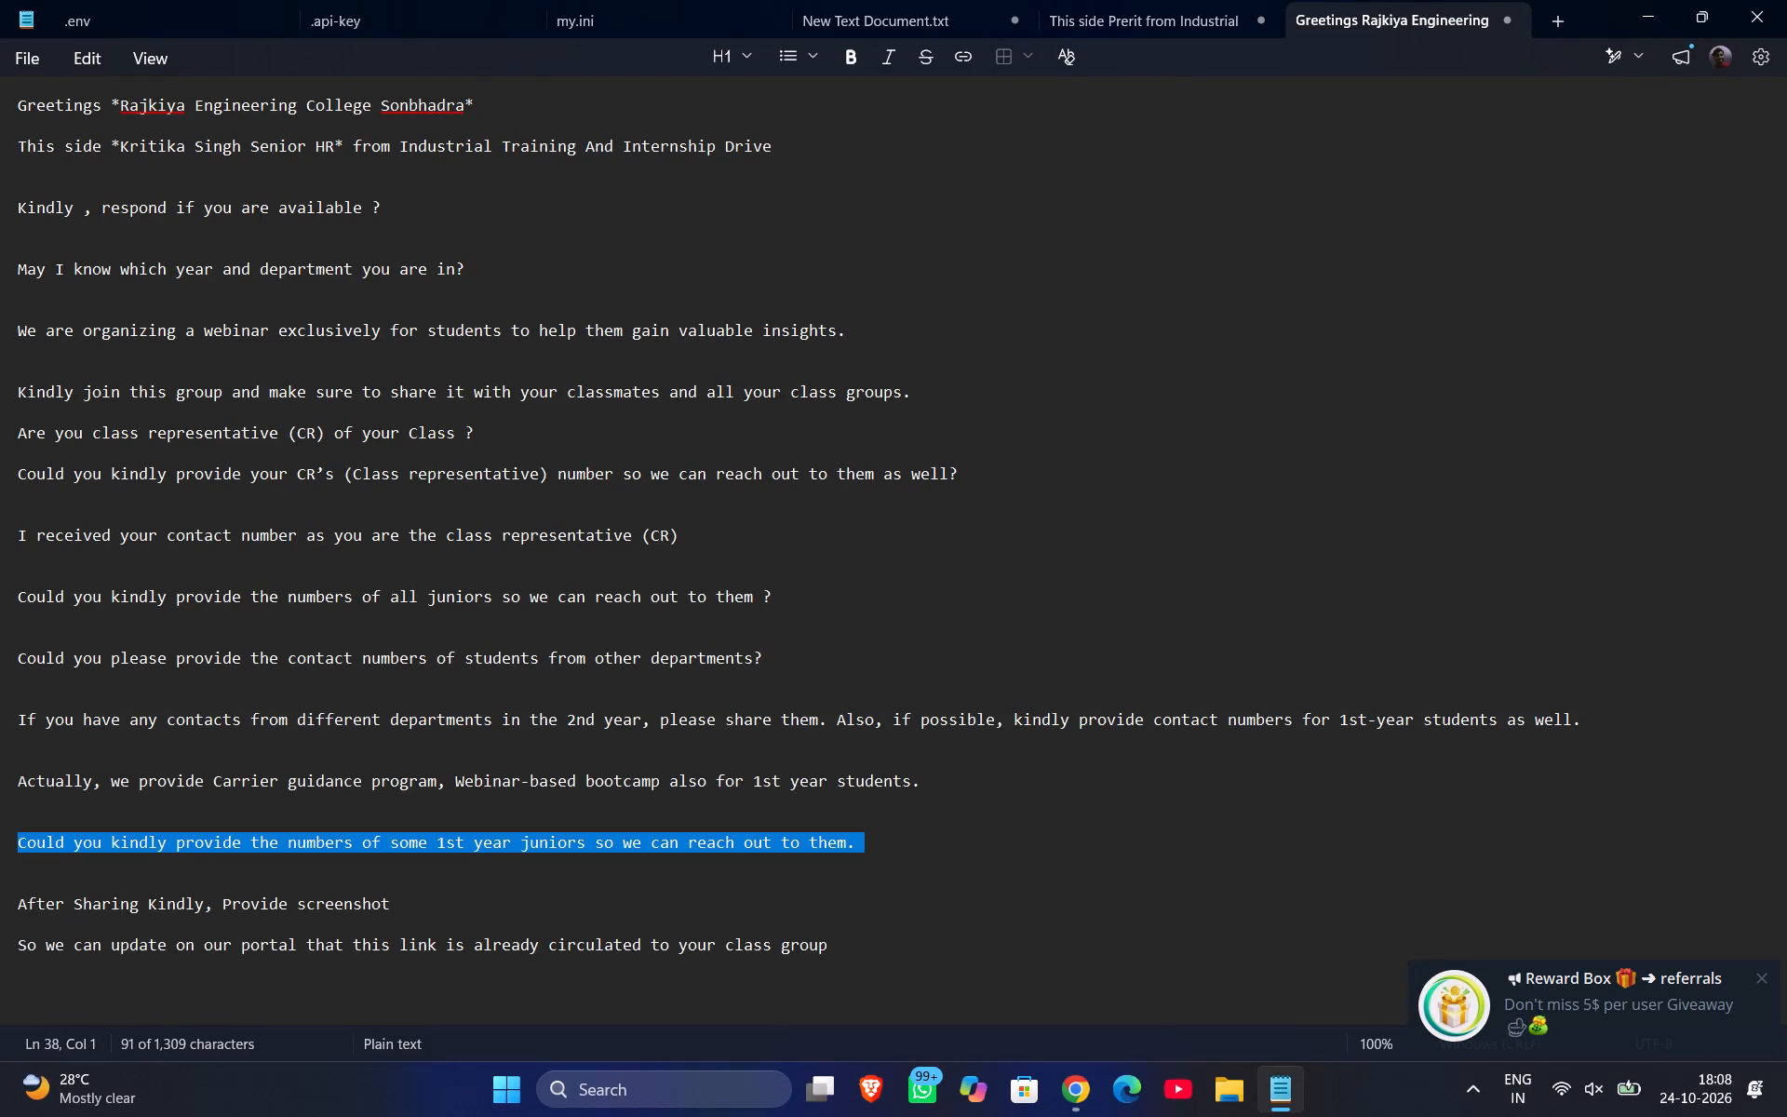
pyautogui.hotkey('ctrl', 'c')
pyautogui.hotkey('ctrl', 'c')
pyautogui.hotkey('ctrl', 'c')
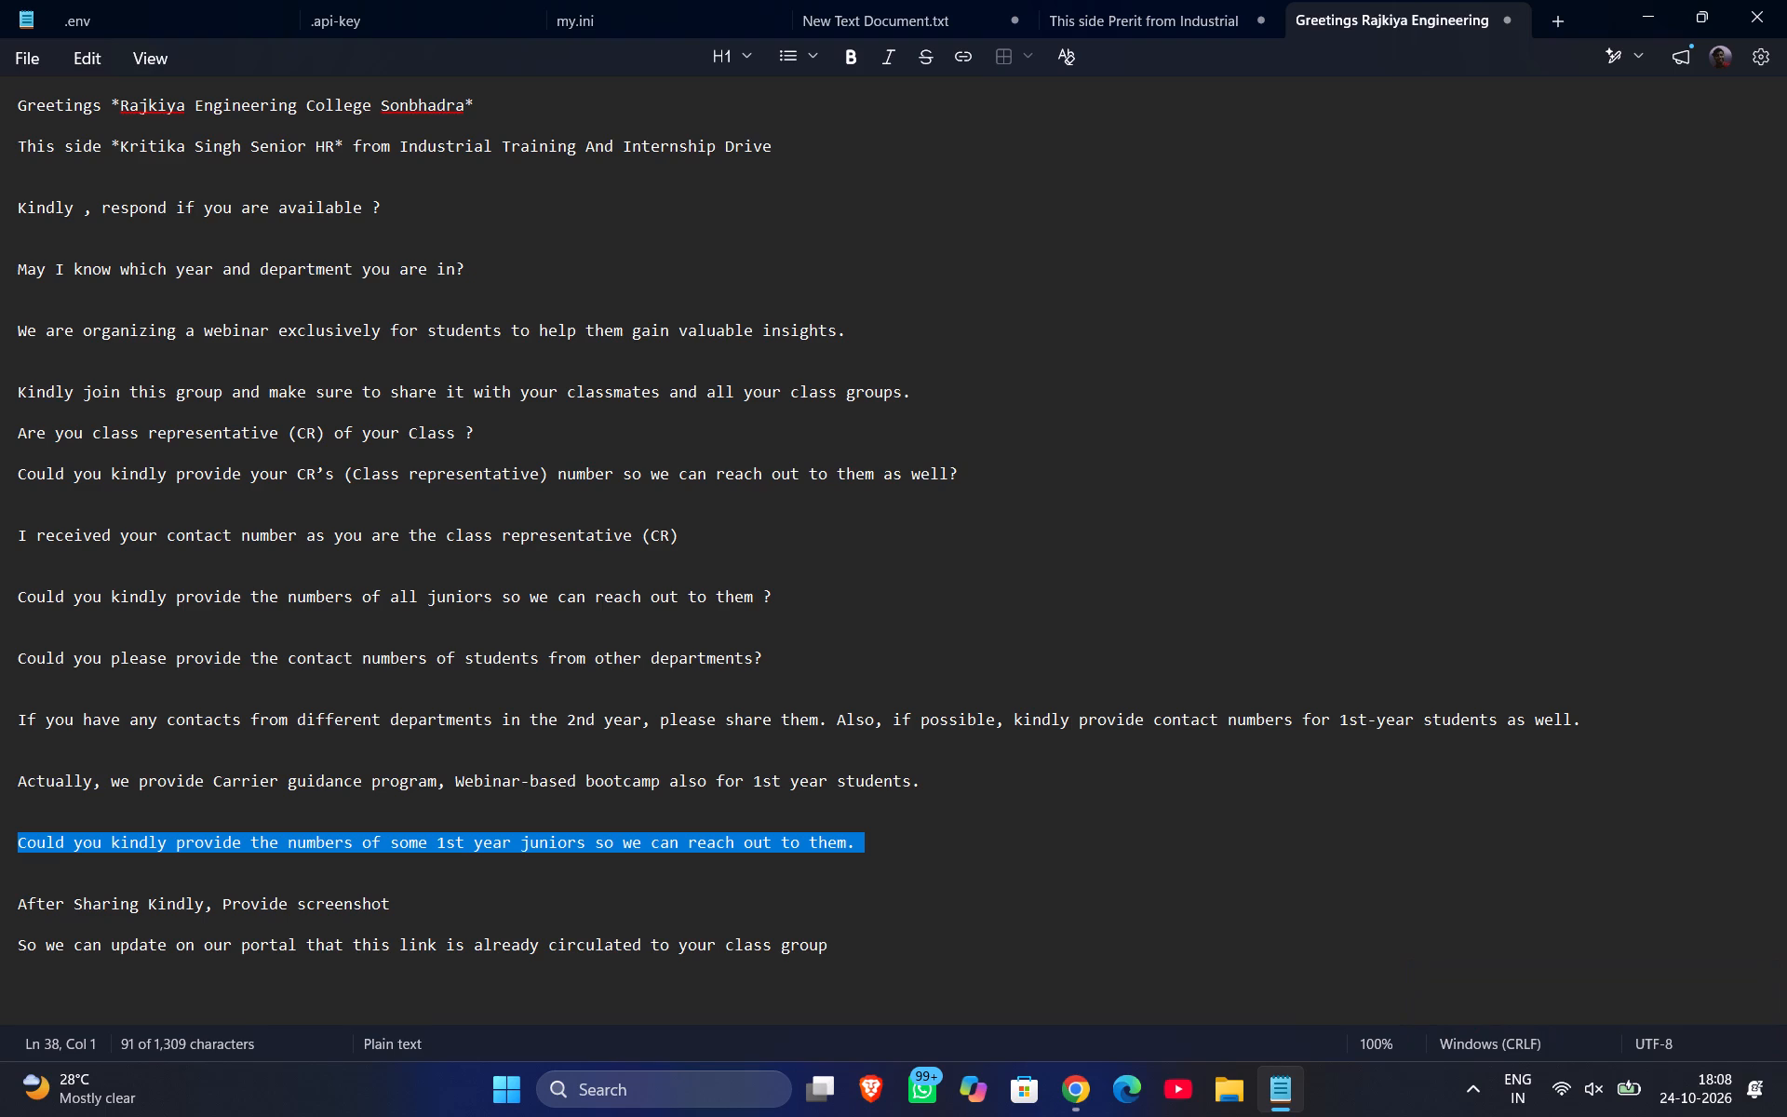
pyautogui.hotkey('ctrl', 'c')
pyautogui.hotkey('ctrl', 'c')
pyautogui.hotkey('ctrl', 'c')
pyautogui.hotkey('ctrl', 'c')
pyautogui.hotkey('ctrl', 'c')
pyautogui.hotkey('ctrl', 'c')
pyautogui.hotkey('ctrl', 'c')
pyautogui.hotkey('ctrl', 'c')
pyautogui.hotkey('ctrl', 'c')
pyautogui.hotkey('ctrl', 'c')
pyautogui.hotkey('ctrl', 'c')
pyautogui.hotkey('ctrl', 'c')
pyautogui.hotkey('ctrl', 'c')
# In the TITAN LEAD GEN 2026 sheet in Brave, mark the first-year Electrical engineering lead in row 3159 as "cn" in column J.
pyautogui.hscroll(-1, 596, 869)
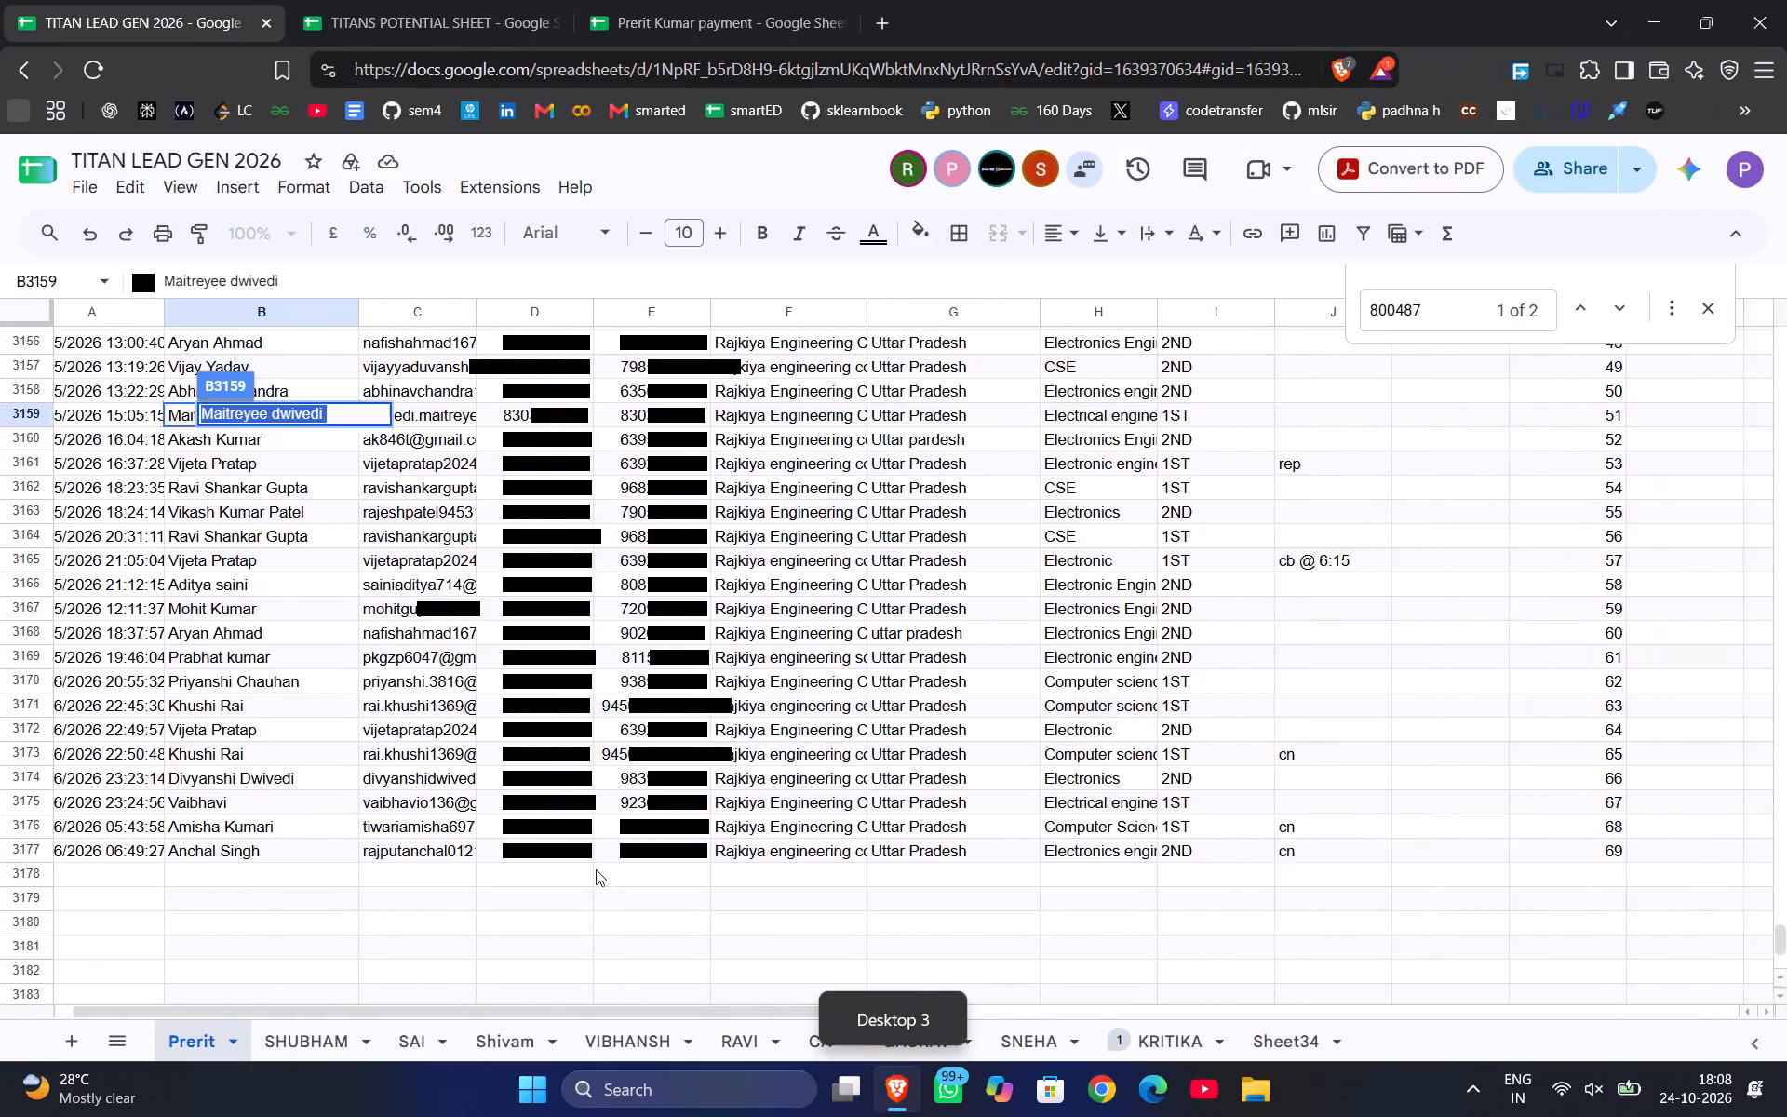
pyautogui.hscroll(-1, 596, 869)
pyautogui.click(1059, 430)
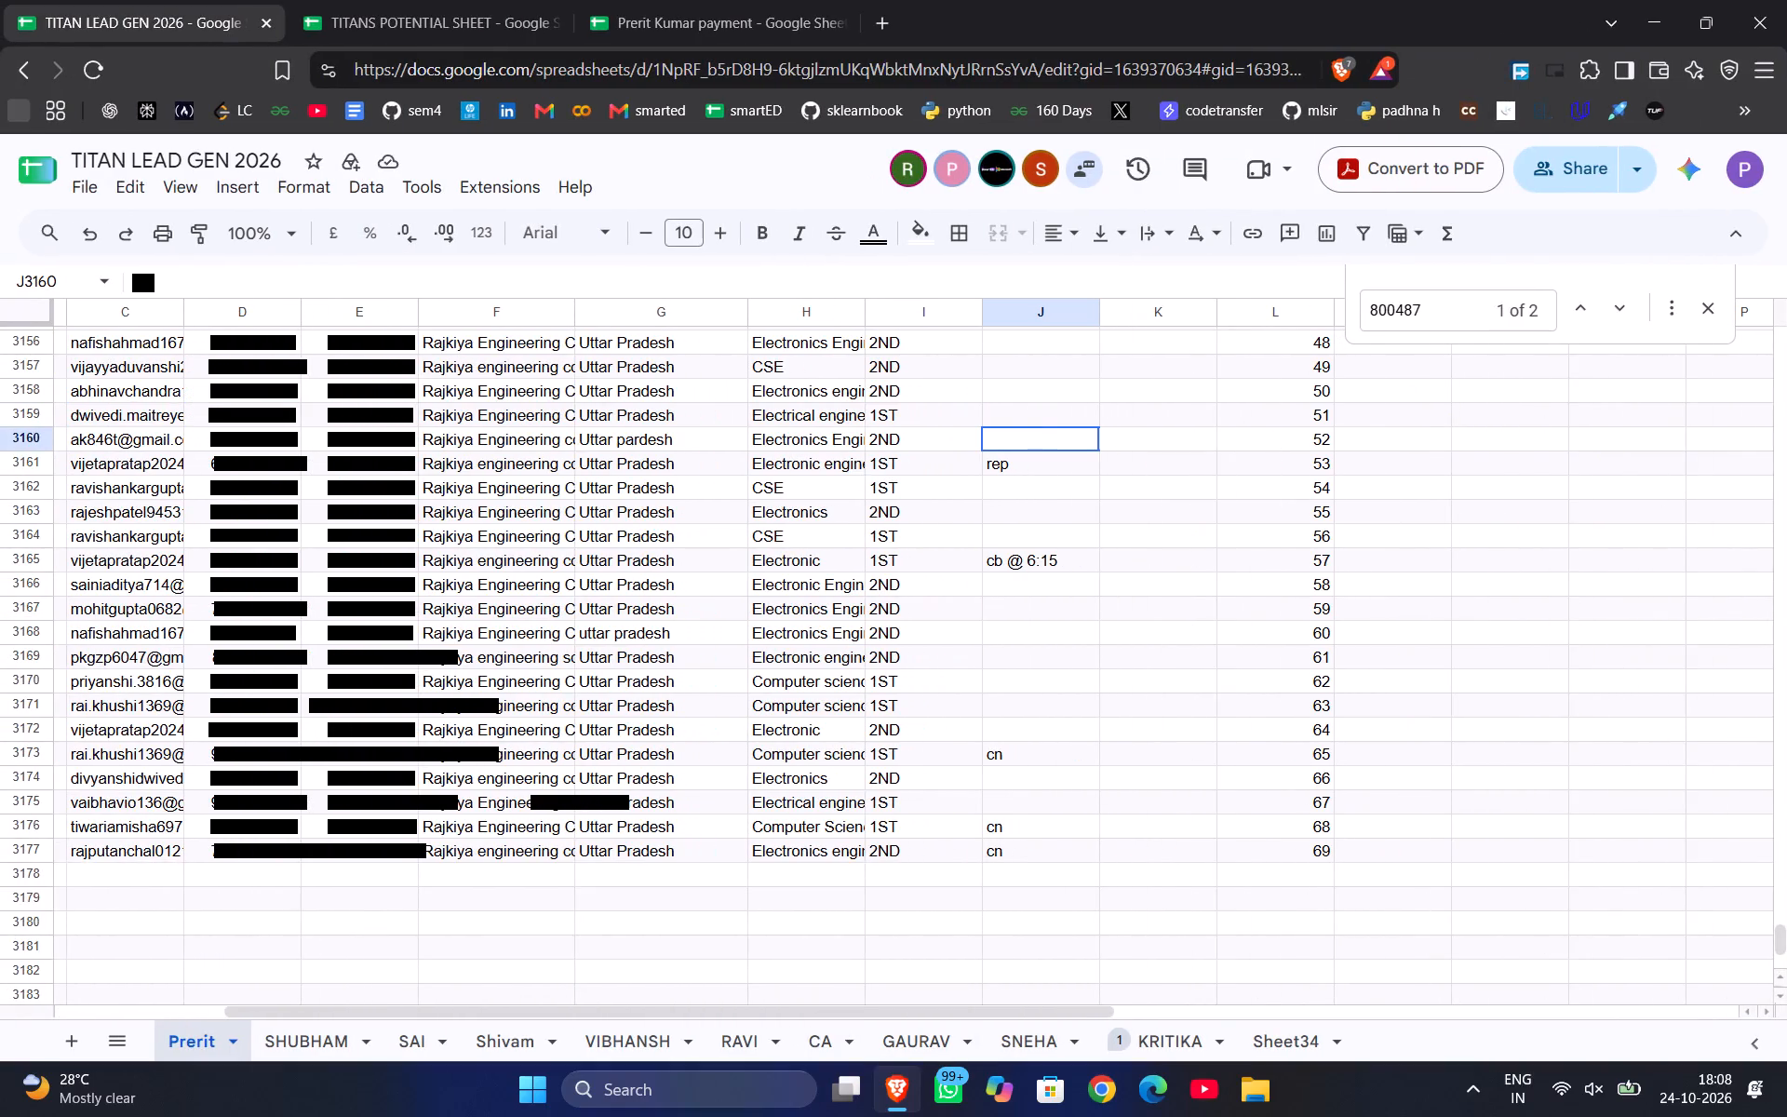
pyautogui.click(1038, 419)
pyautogui.write('cn')
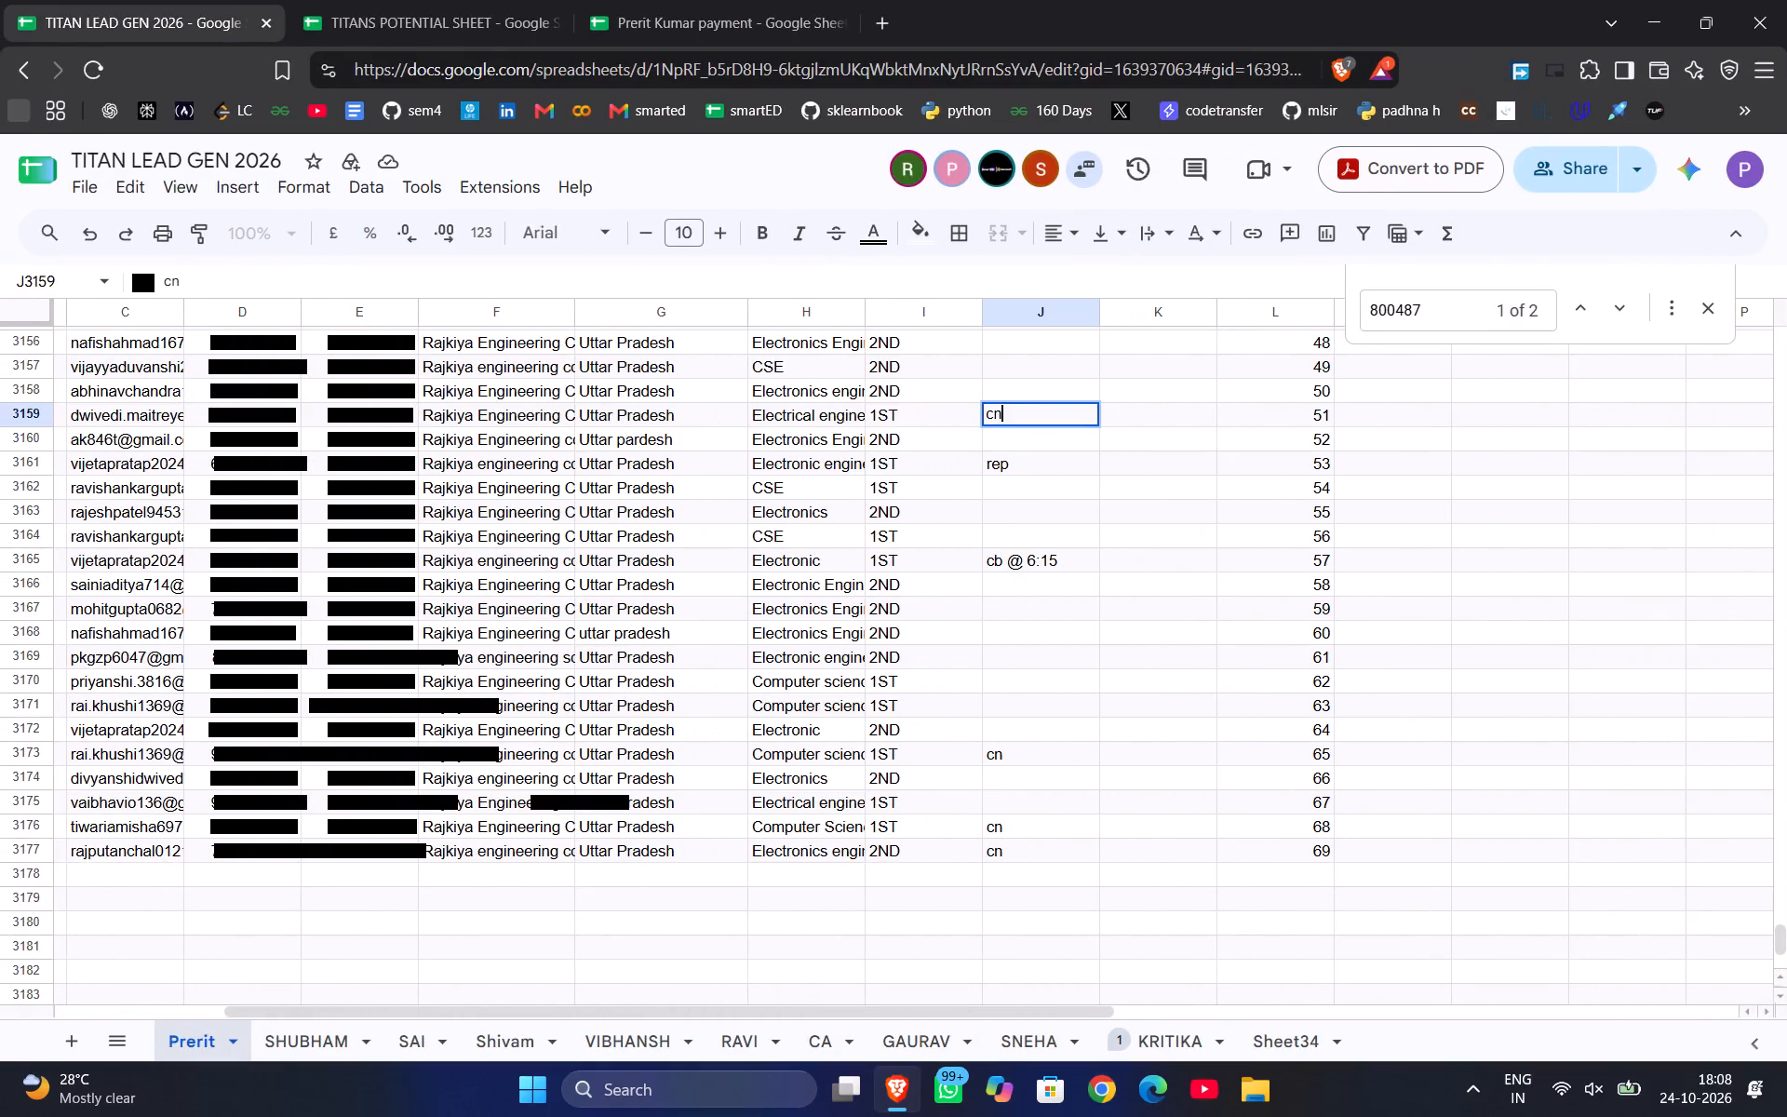
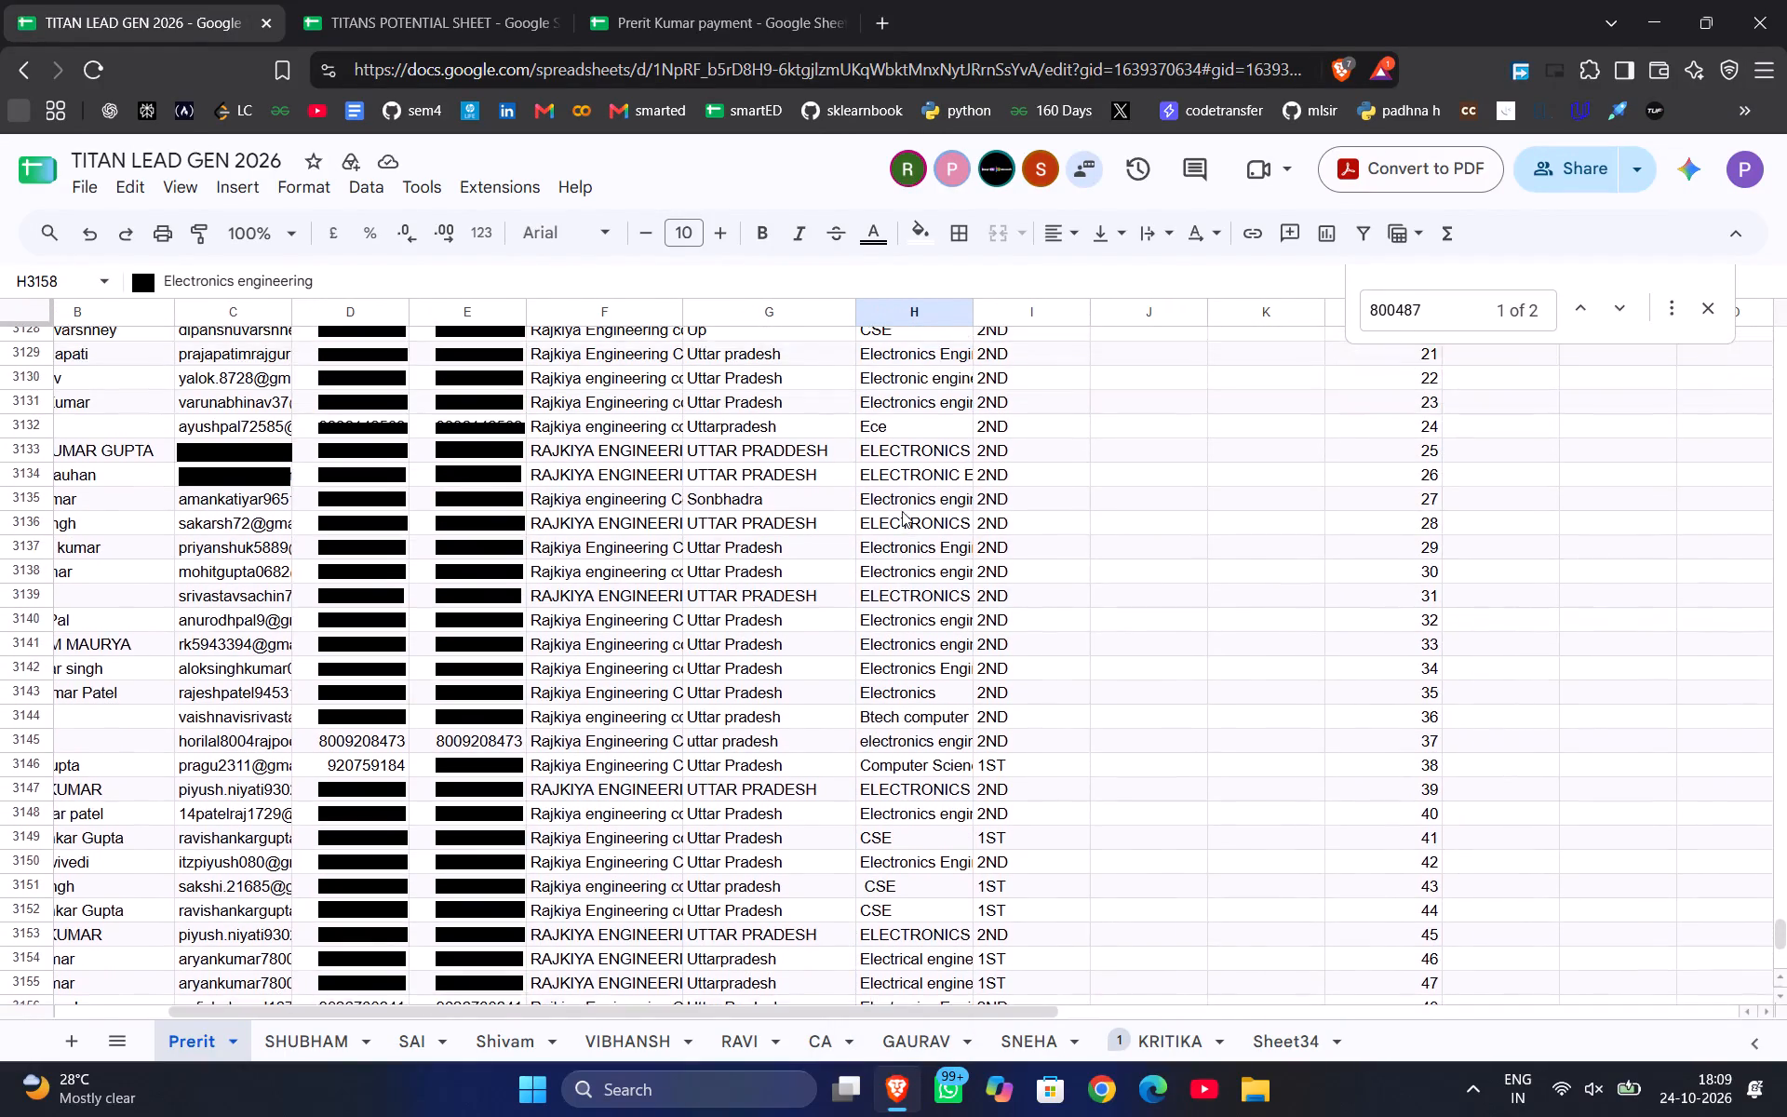
# Copy the phone number of the second-year Electronics lead in row 3127 and search the sheet for its duplicate entries.
pyautogui.scroll(2, 902, 511)
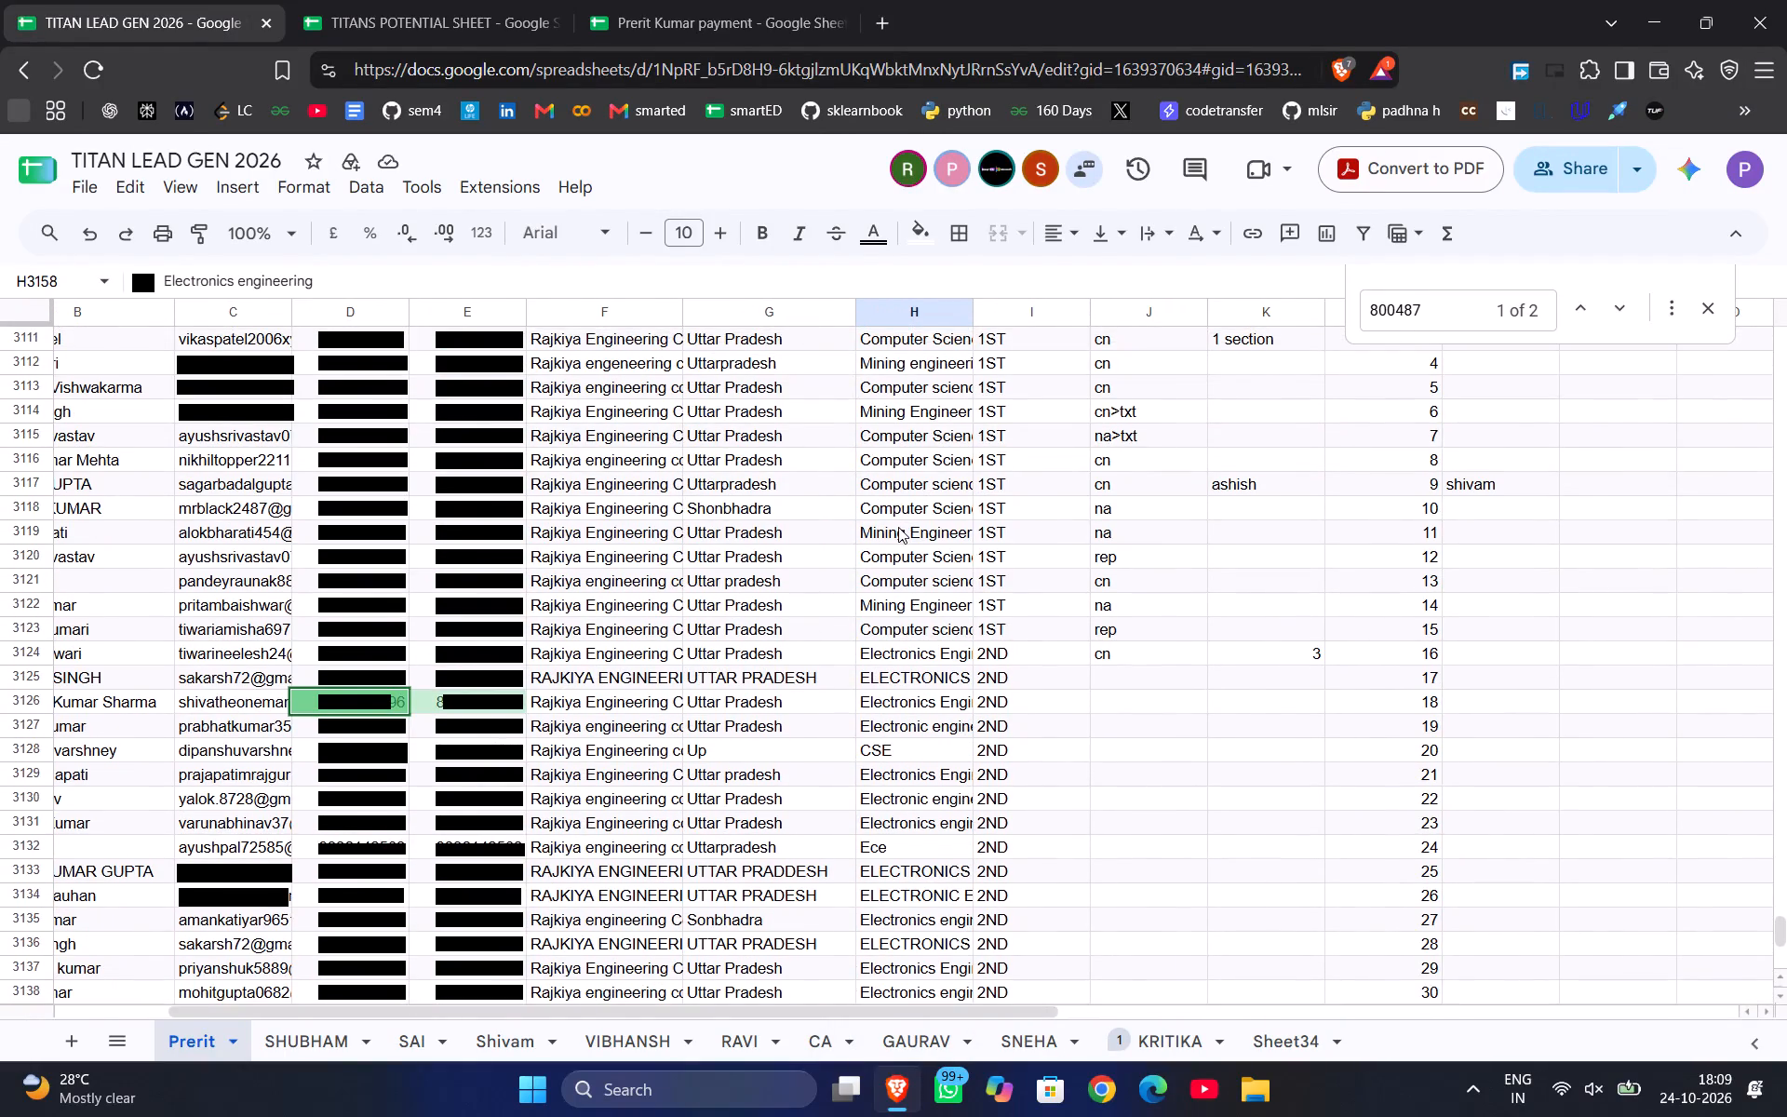
pyautogui.click(898, 527)
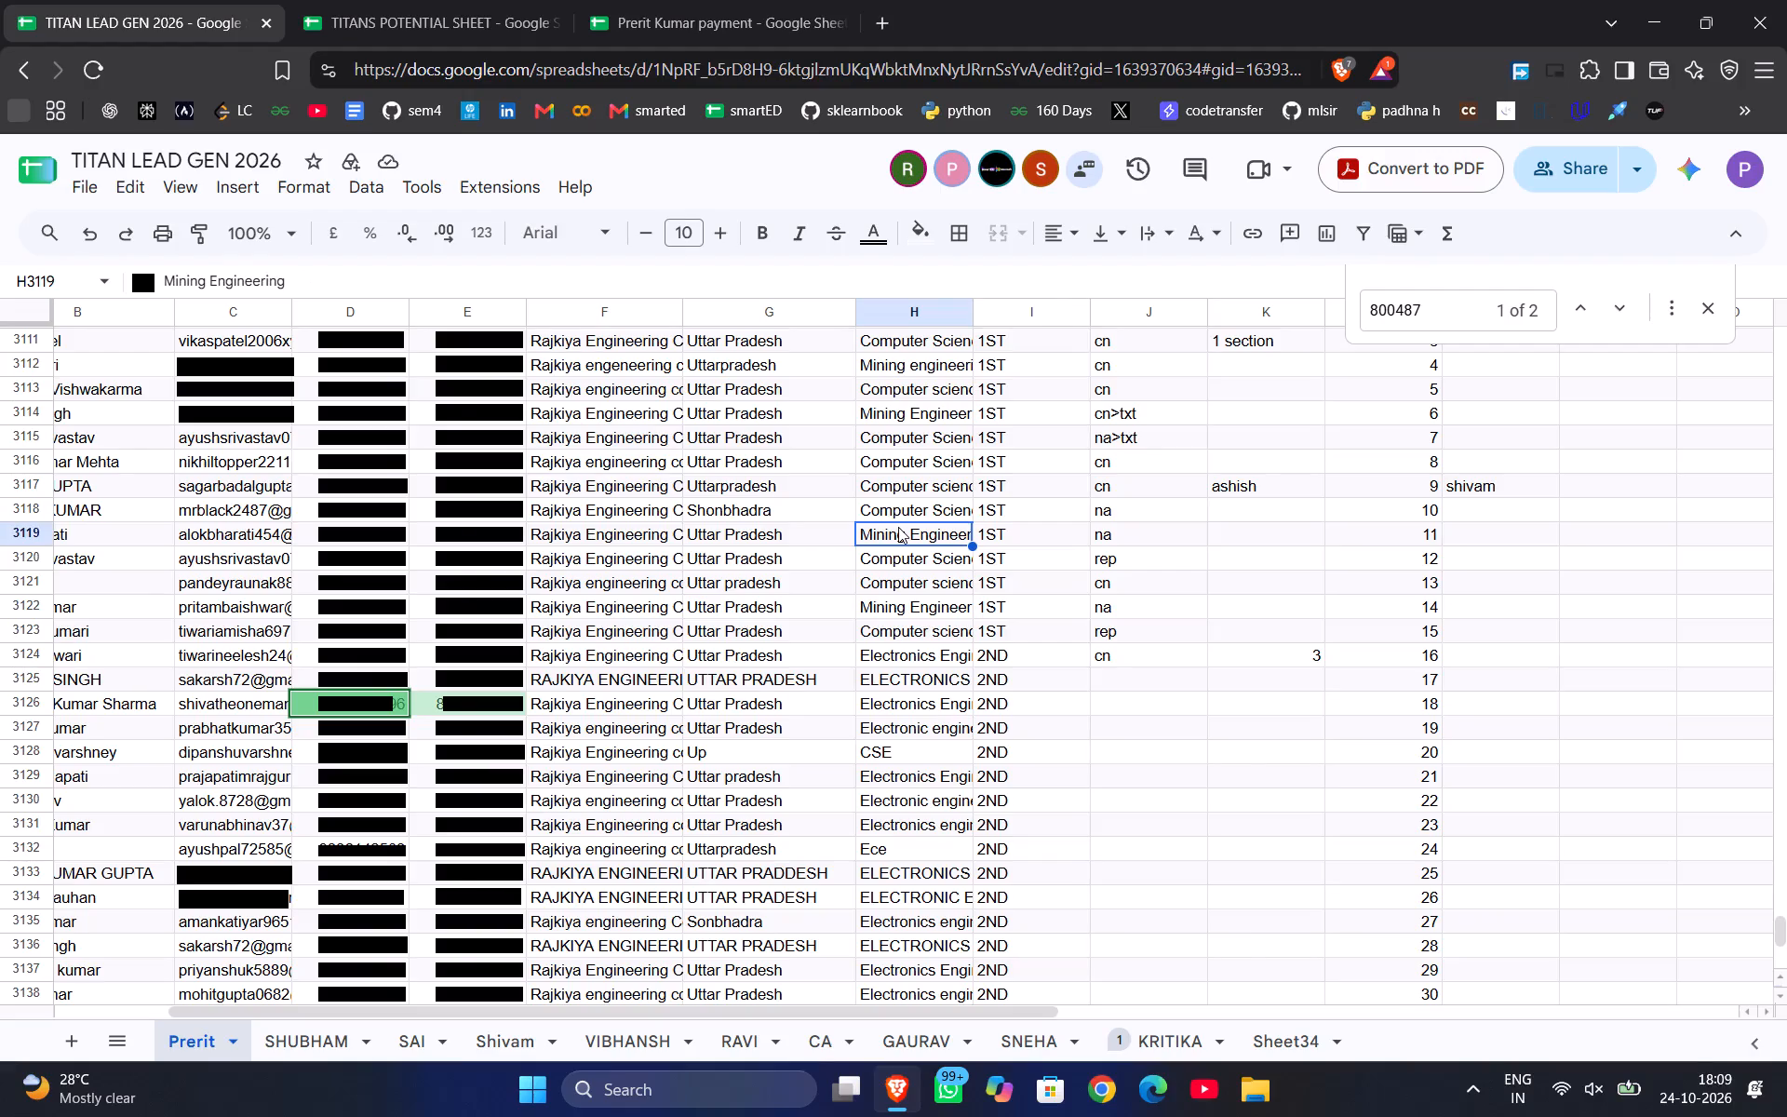
pyautogui.hscroll(3, 898, 527)
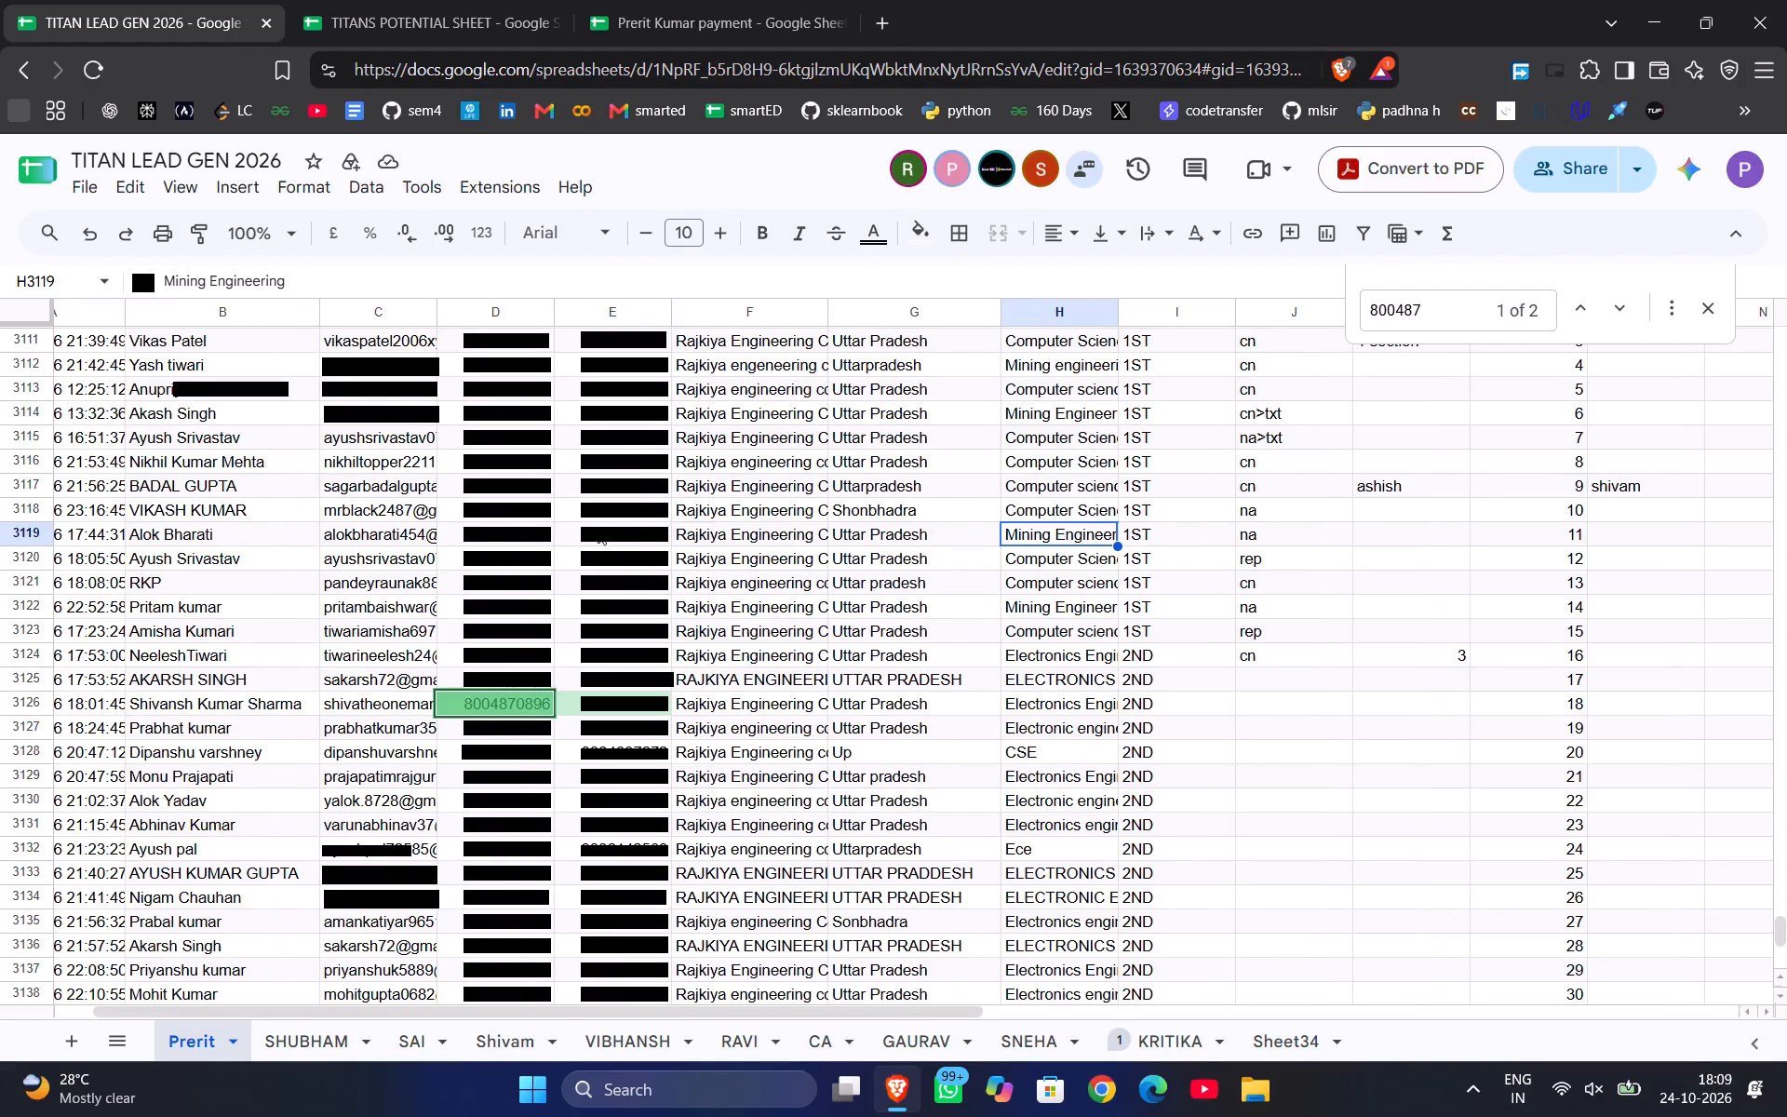
pyautogui.click(589, 531)
pyautogui.scroll(-1, 896, 756)
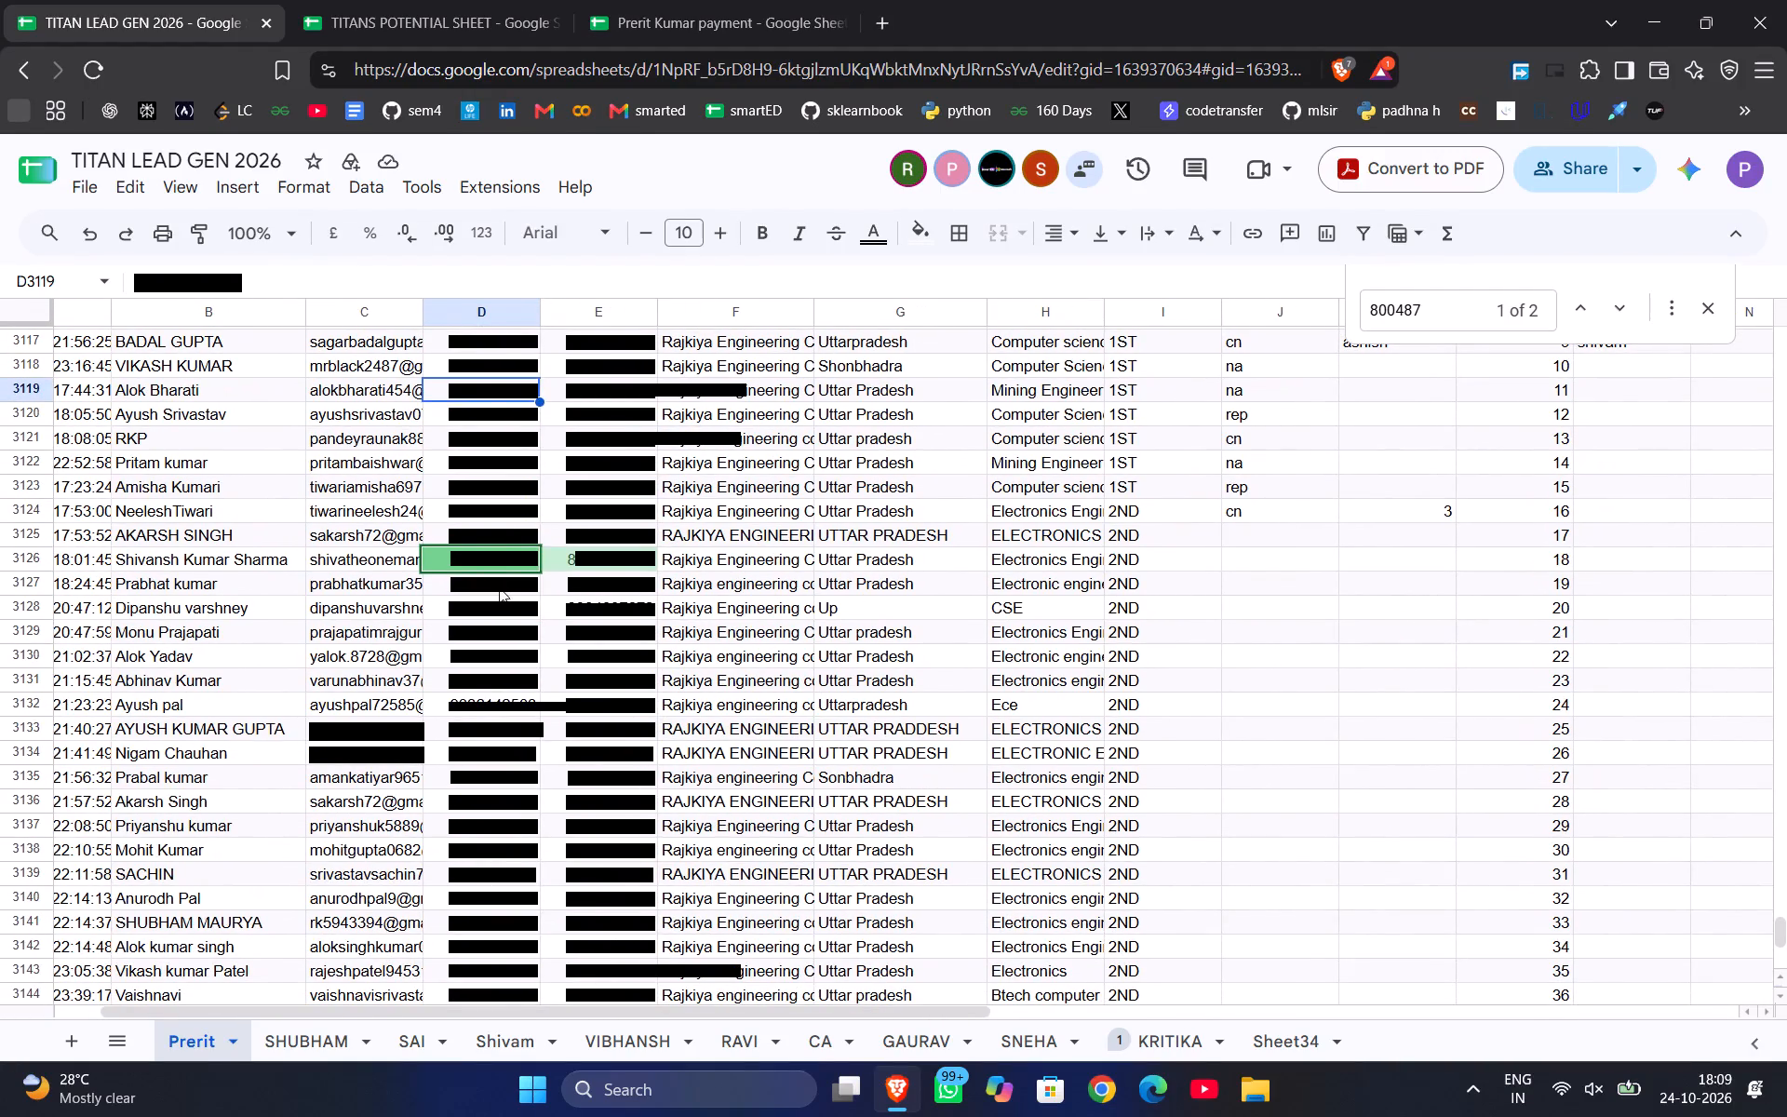
pyautogui.hscroll(1, 499, 587)
pyautogui.click(558, 587)
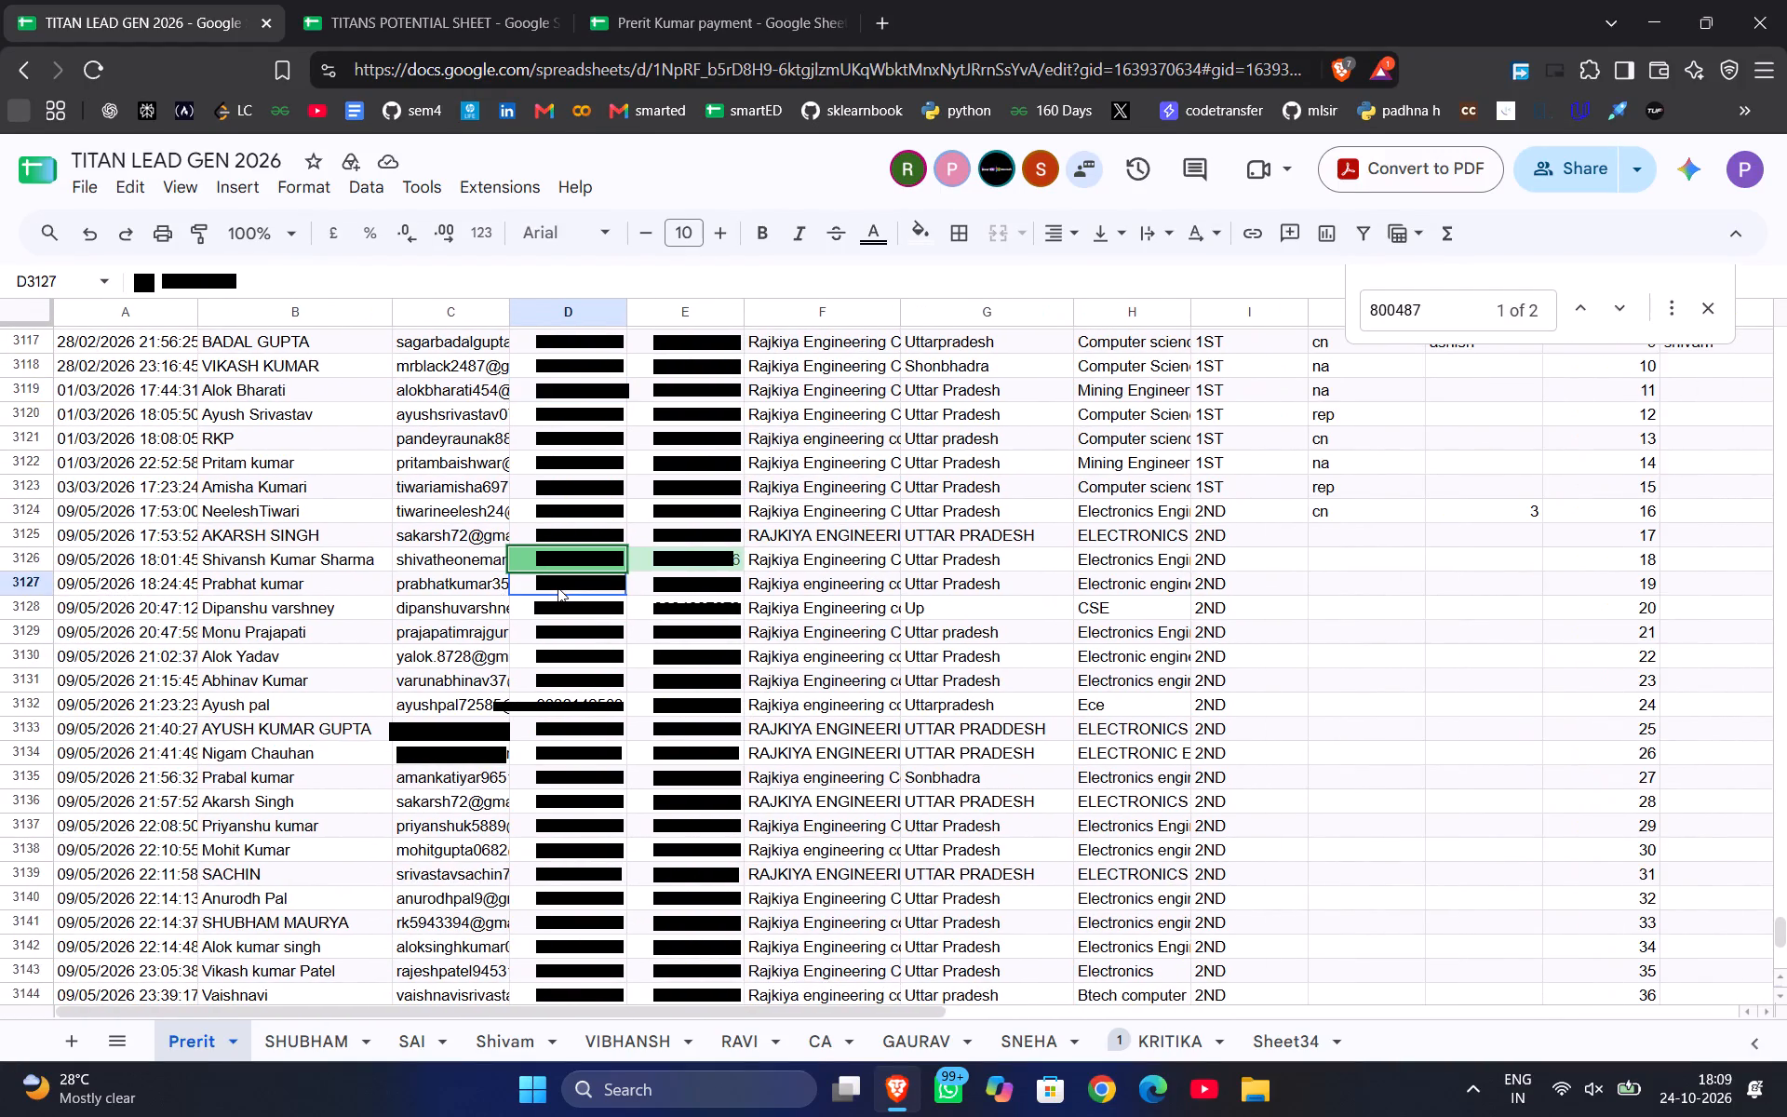
pyautogui.tripleClick(558, 587)
pyautogui.hotkey('ctrl', 'c')
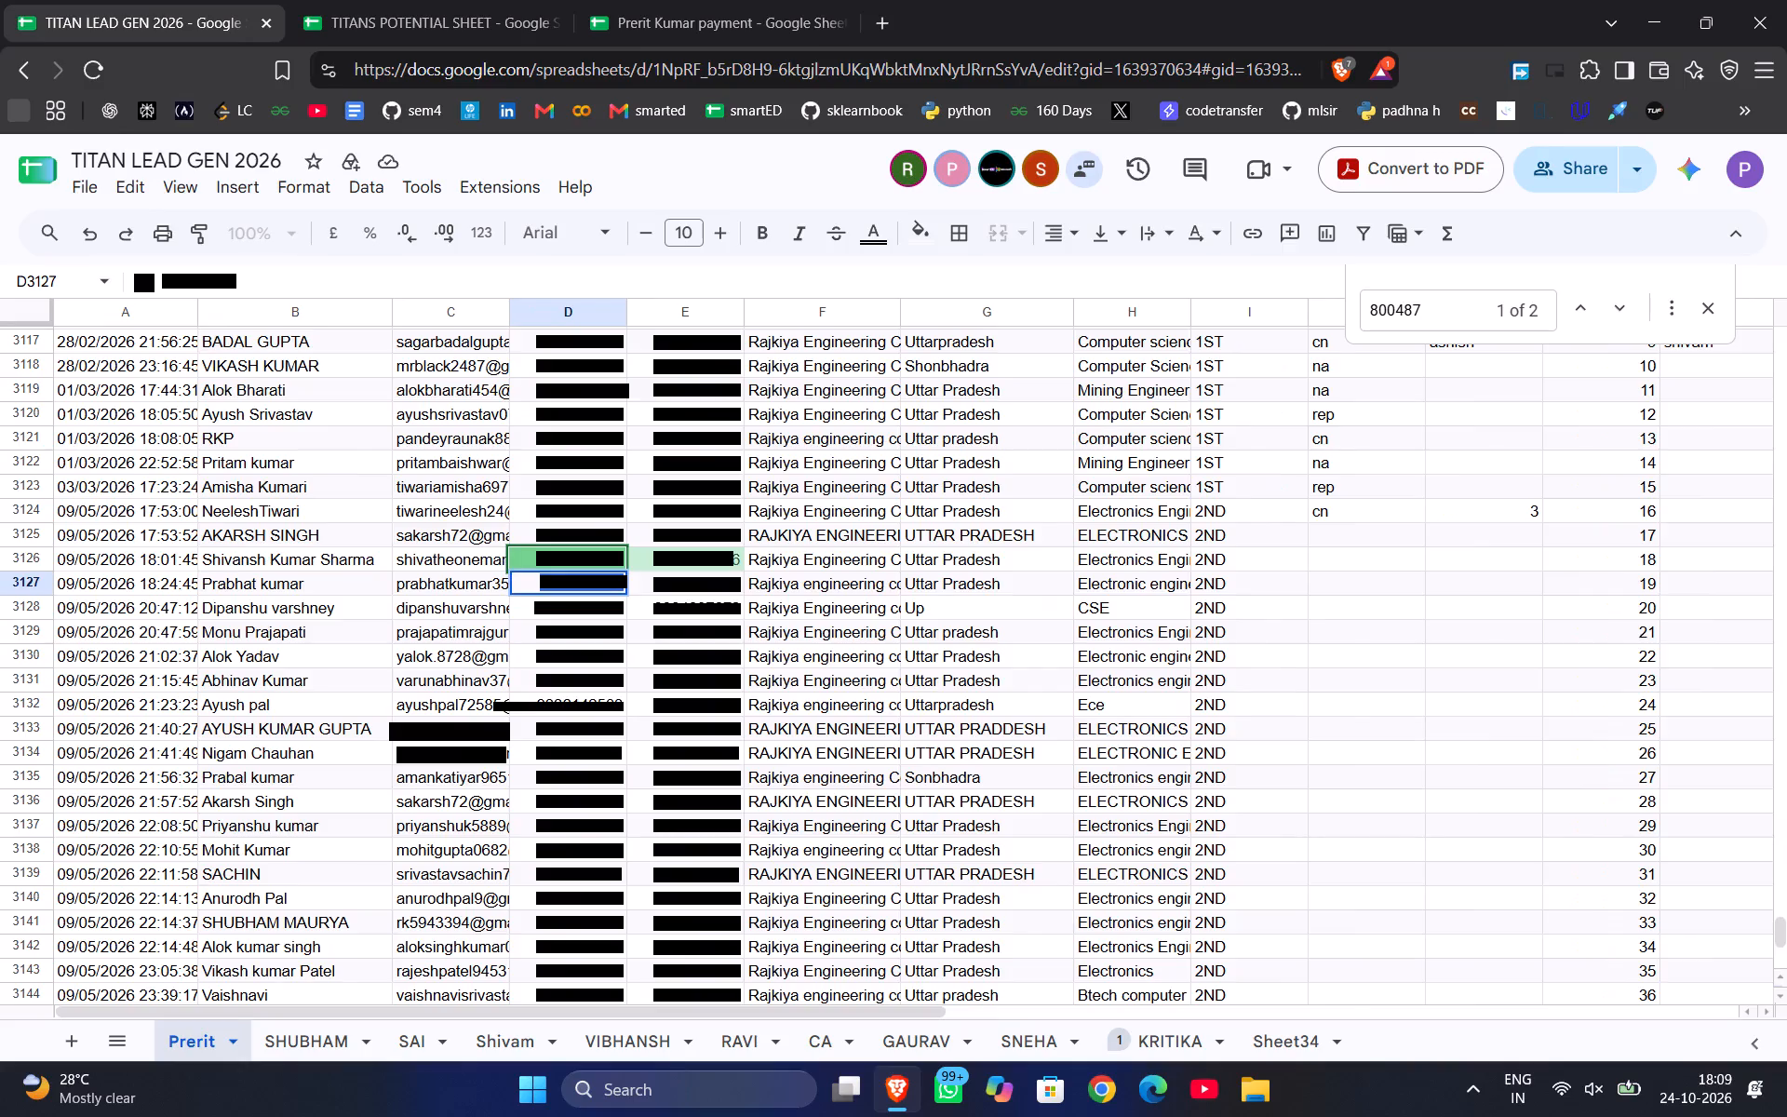
pyautogui.hotkey('ctrl', 'f')
pyautogui.hotkey('ctrl', 'v')
pyautogui.tripleClick(558, 587)
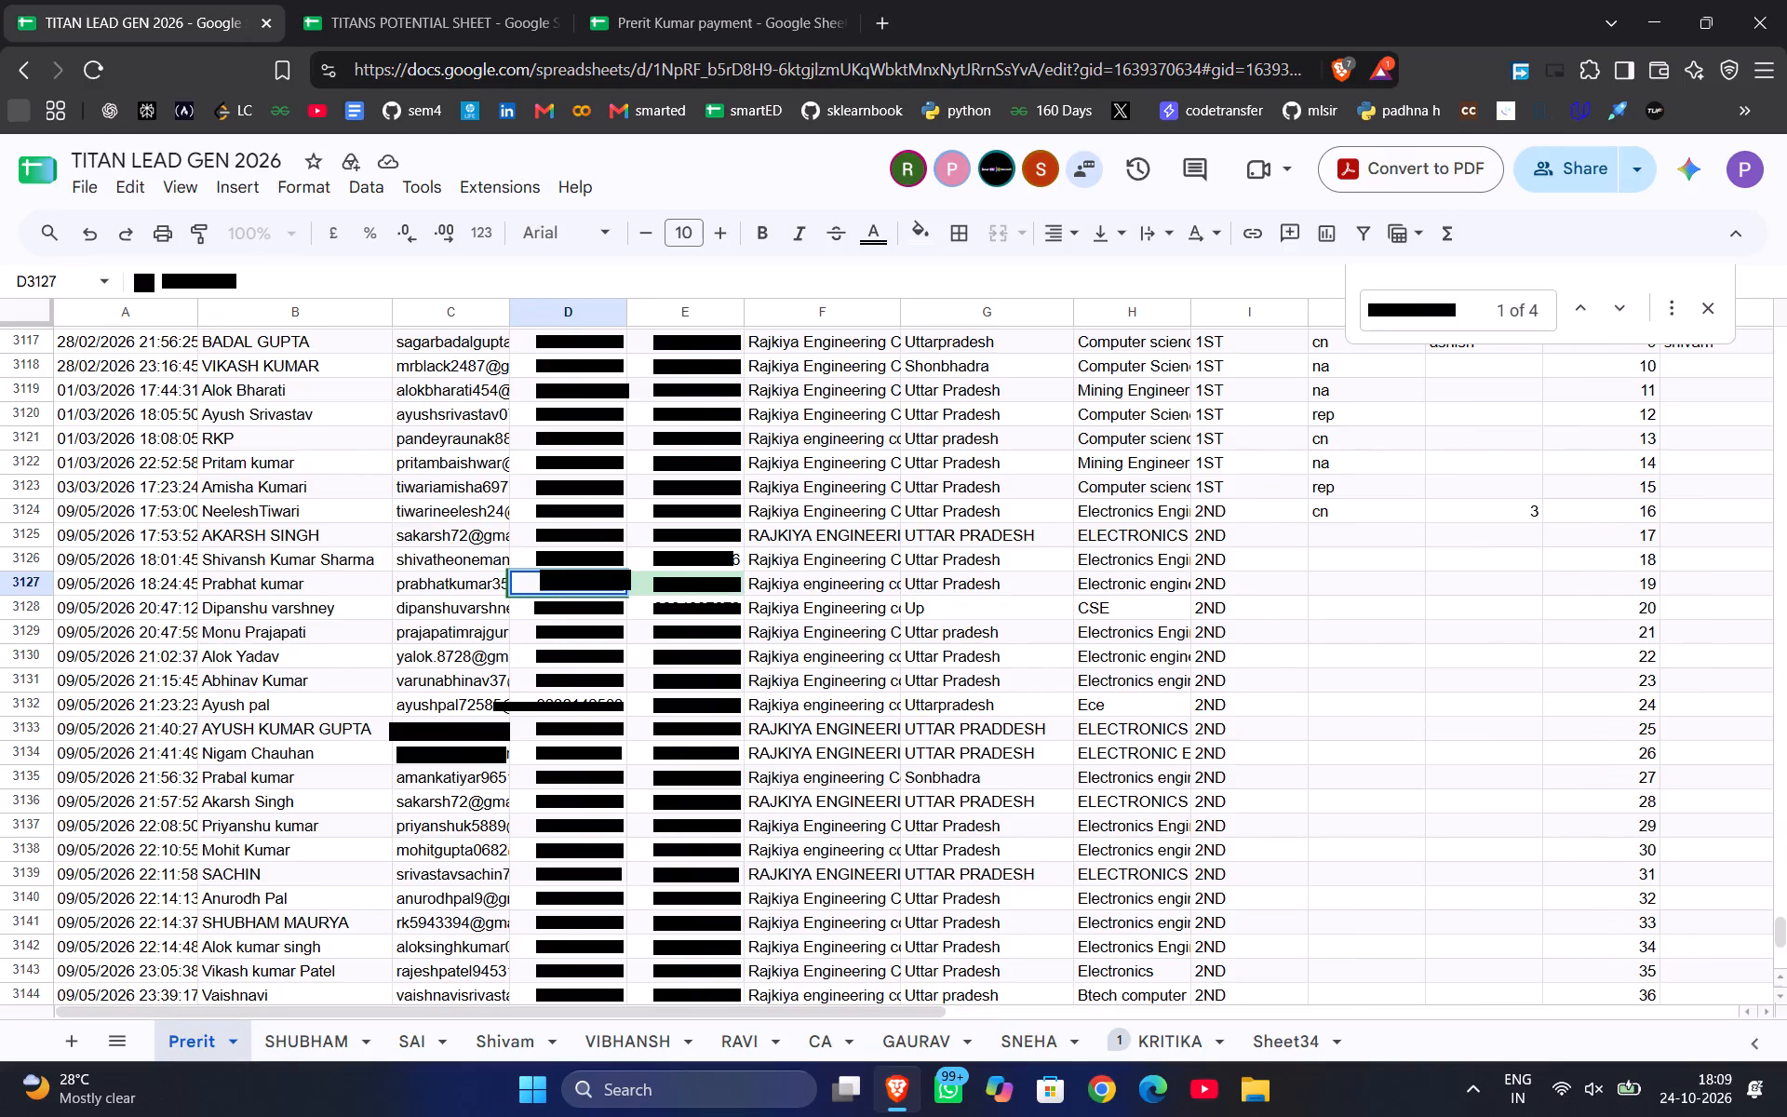
pyautogui.hotkey('ctrl', 'c')
# Mark the duplicate second-year lead in row 3169 as "rep" in column J.
pyautogui.scroll(-7, 855, 652)
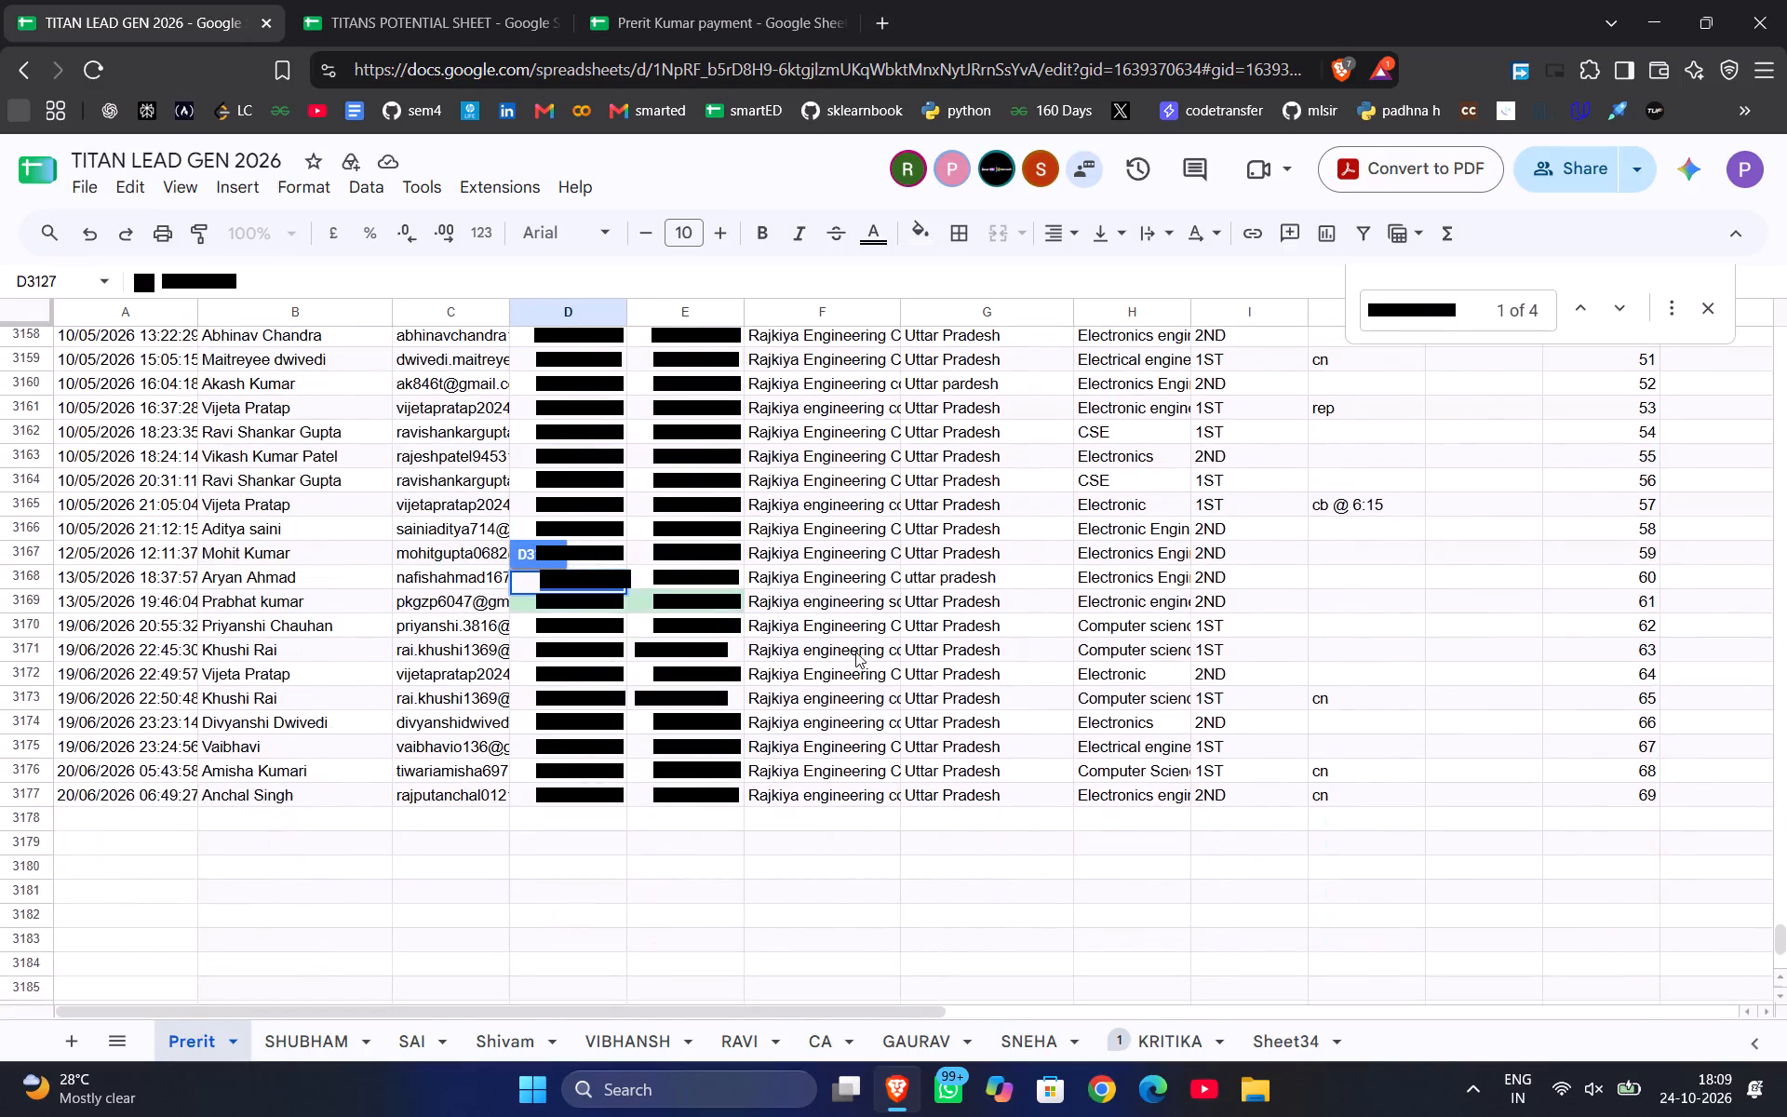
pyautogui.click(1357, 600)
pyautogui.write('rep')
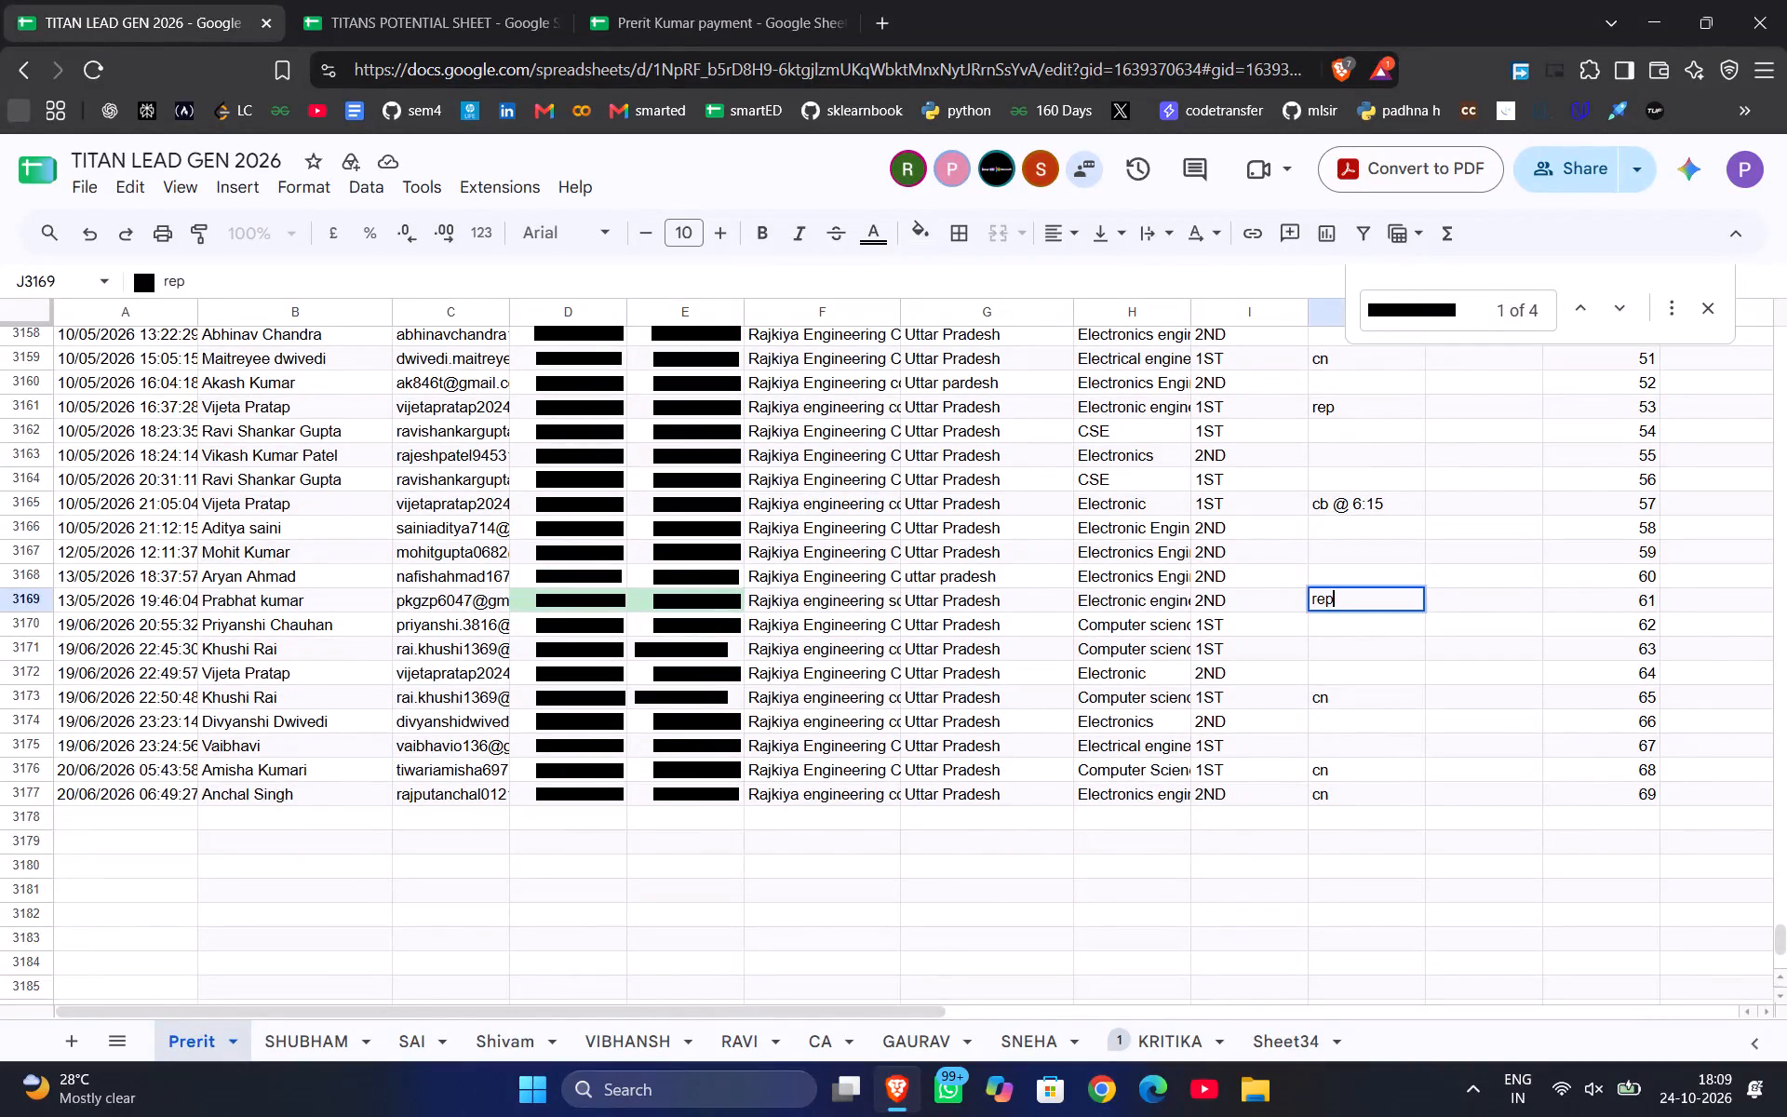
pyautogui.press('Up')
# Return to the original lead in row 3127 and select its outcome cell in column J.
pyautogui.scroll(7, 1357, 600)
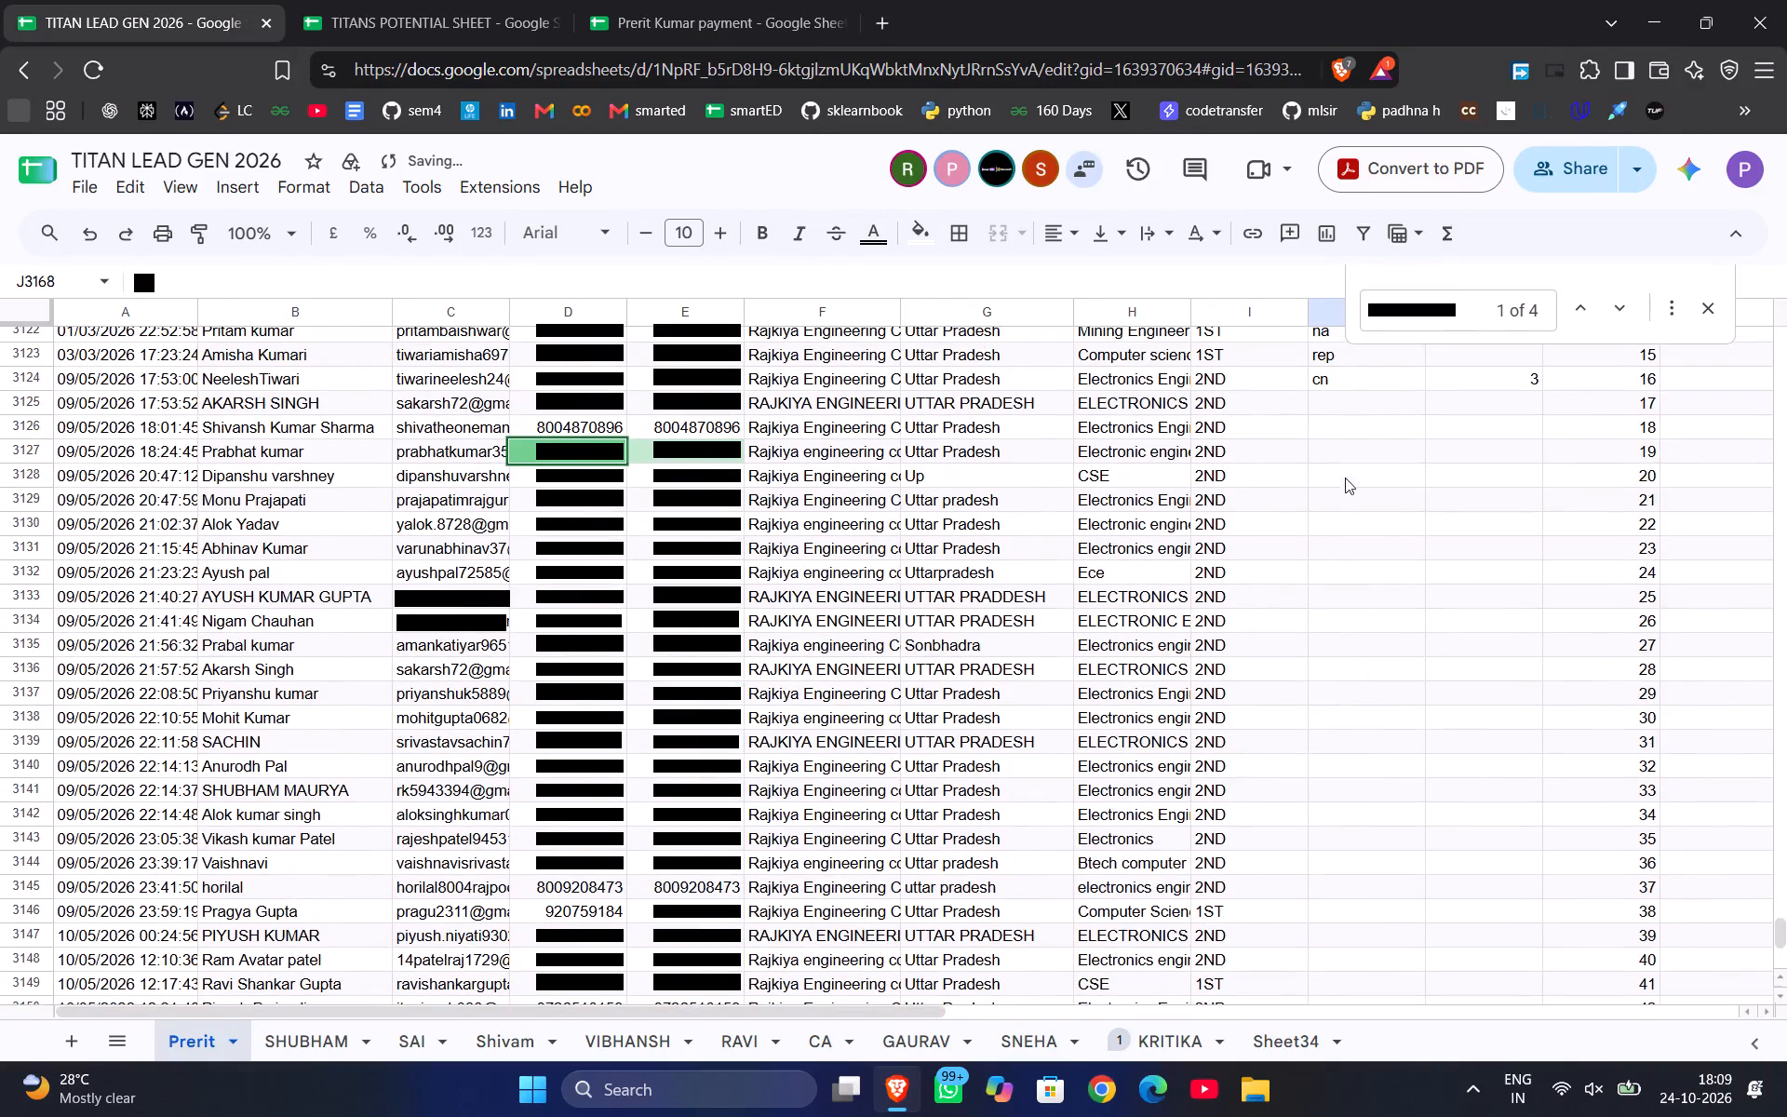
pyautogui.click(1350, 447)
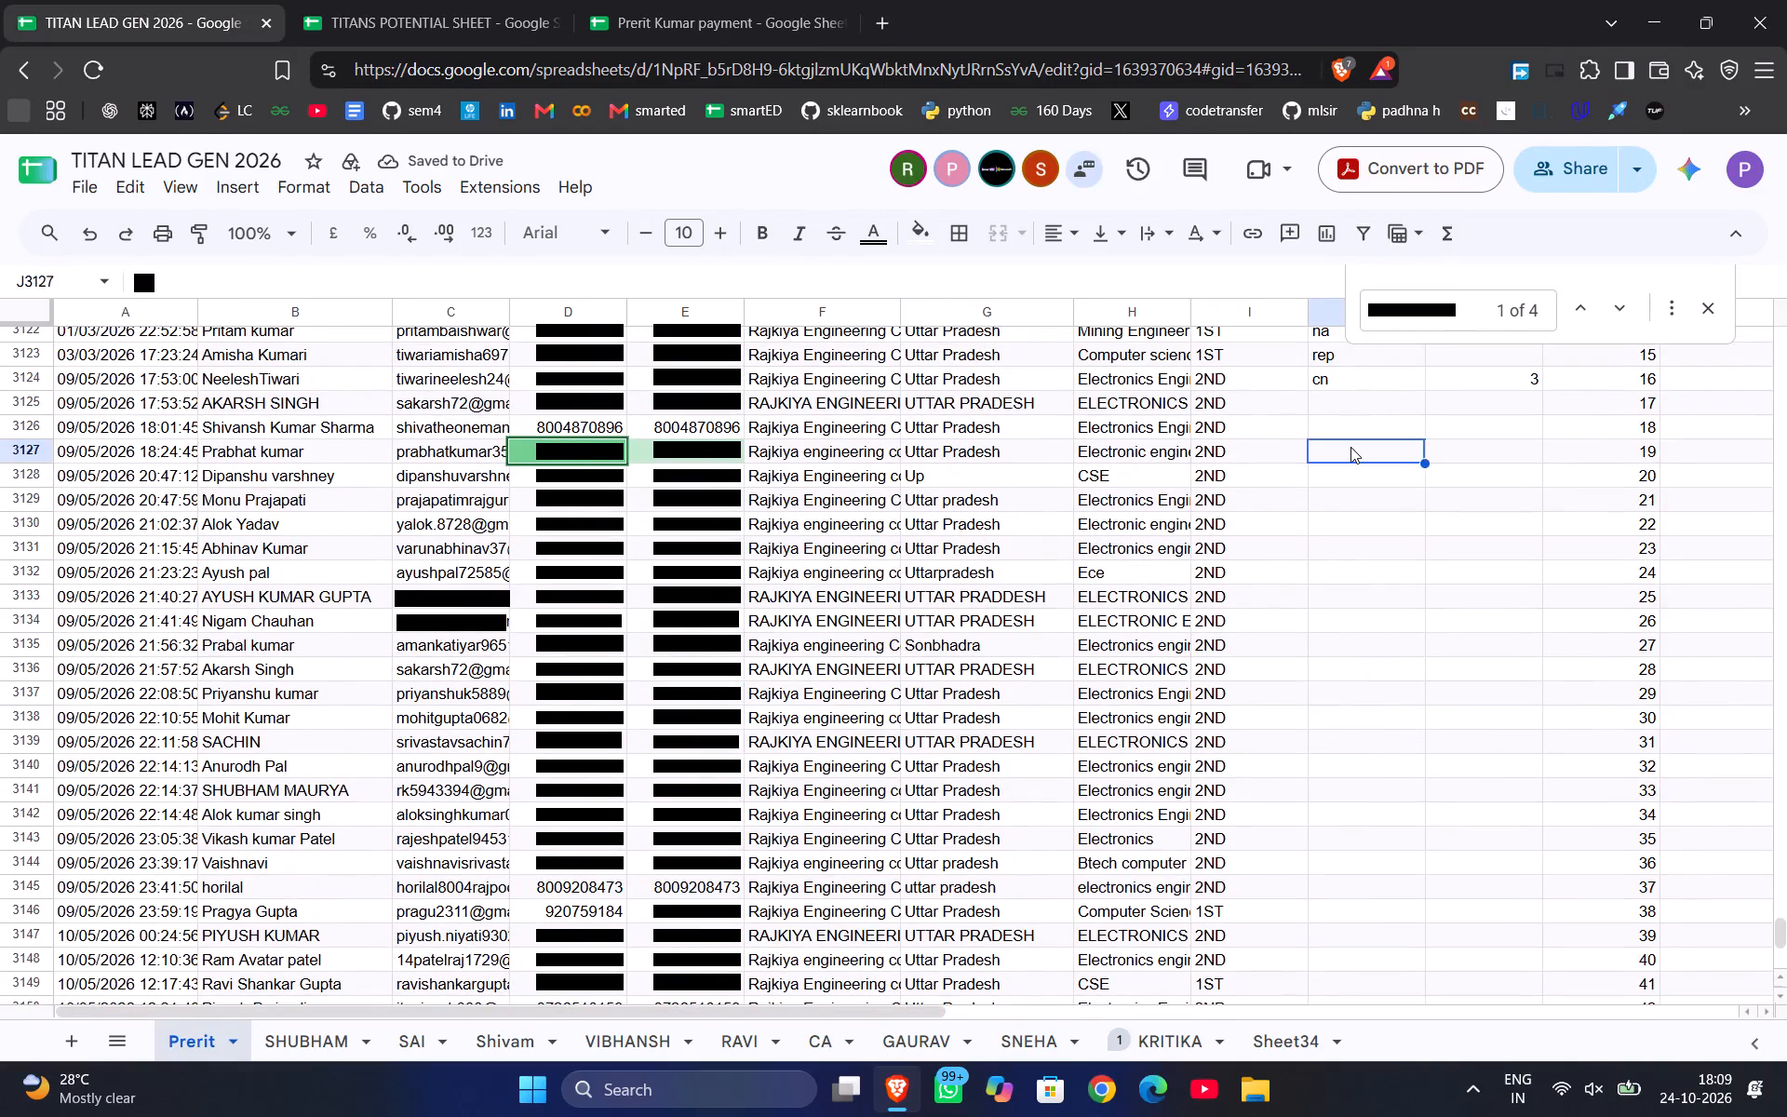
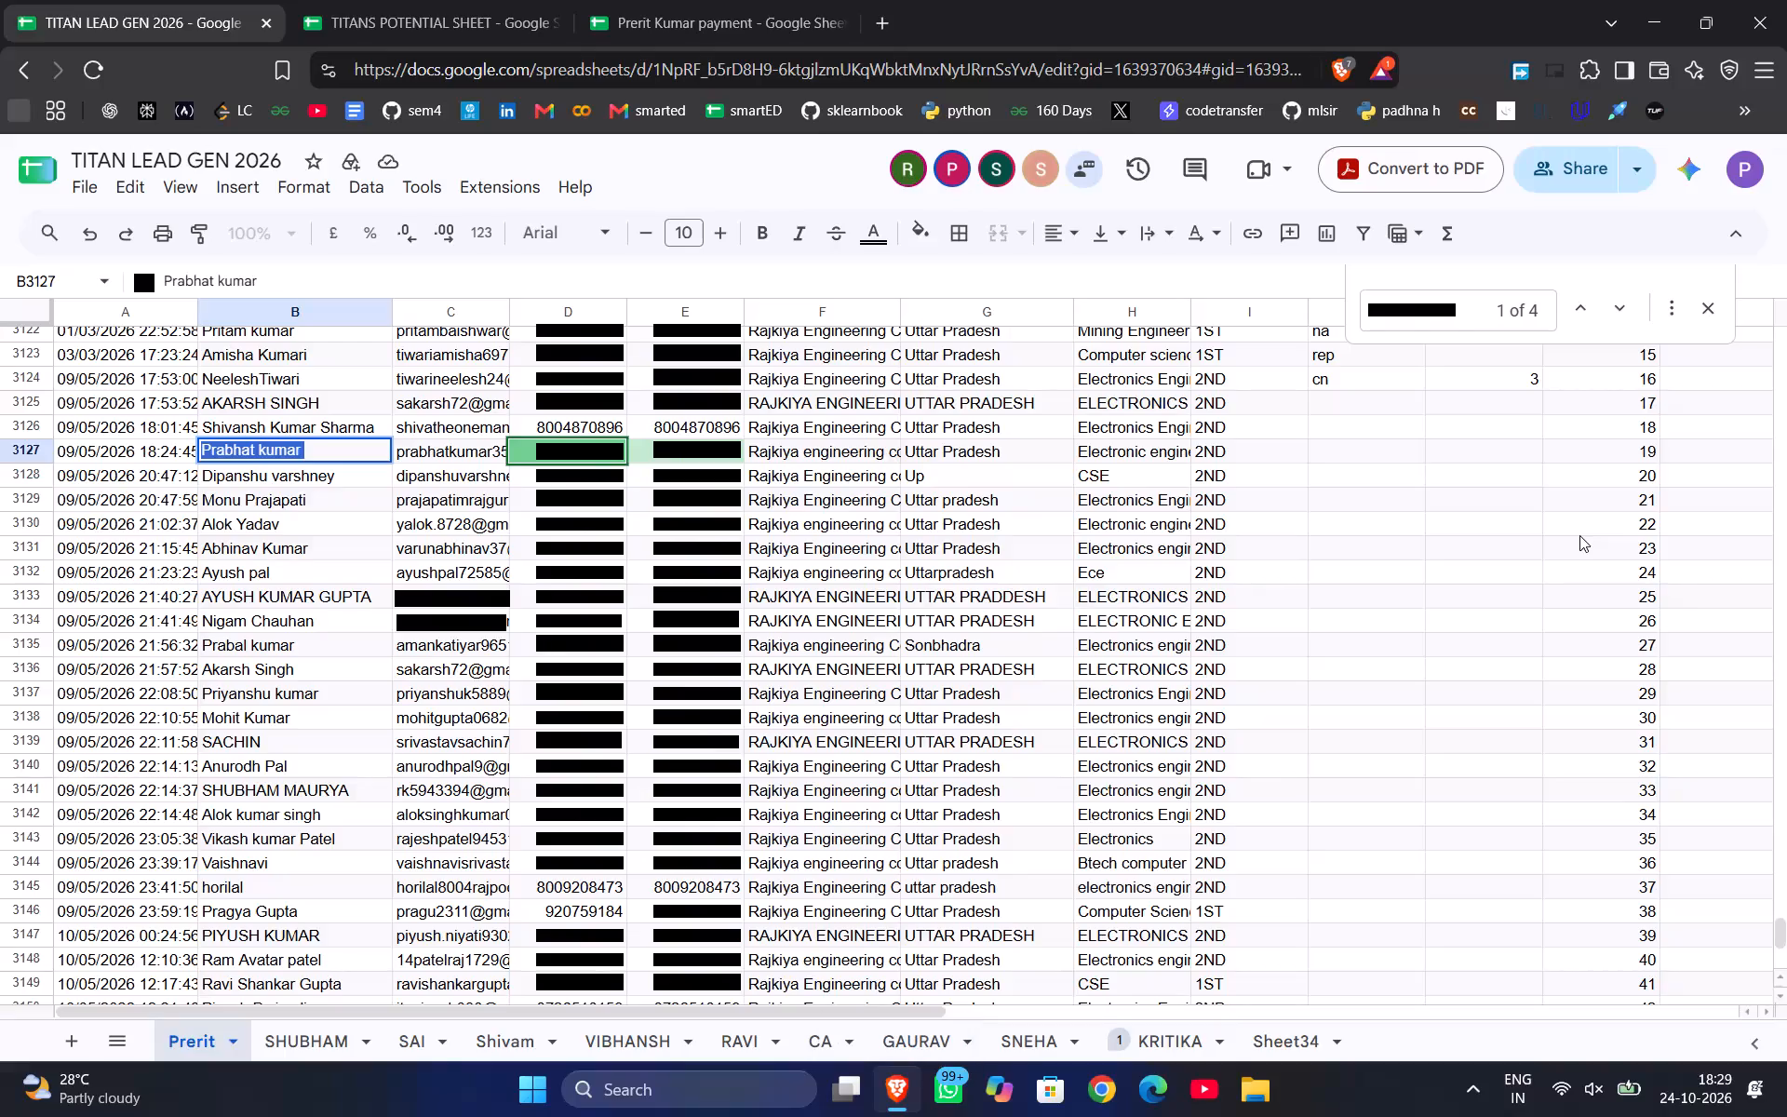
# Look through the remaining Rajkiya Engineering leads and the NIT Sikkim leads below, and select the first Sikkim lead's column J cell in row 3179.
pyautogui.scroll(-9, 1262, 682)
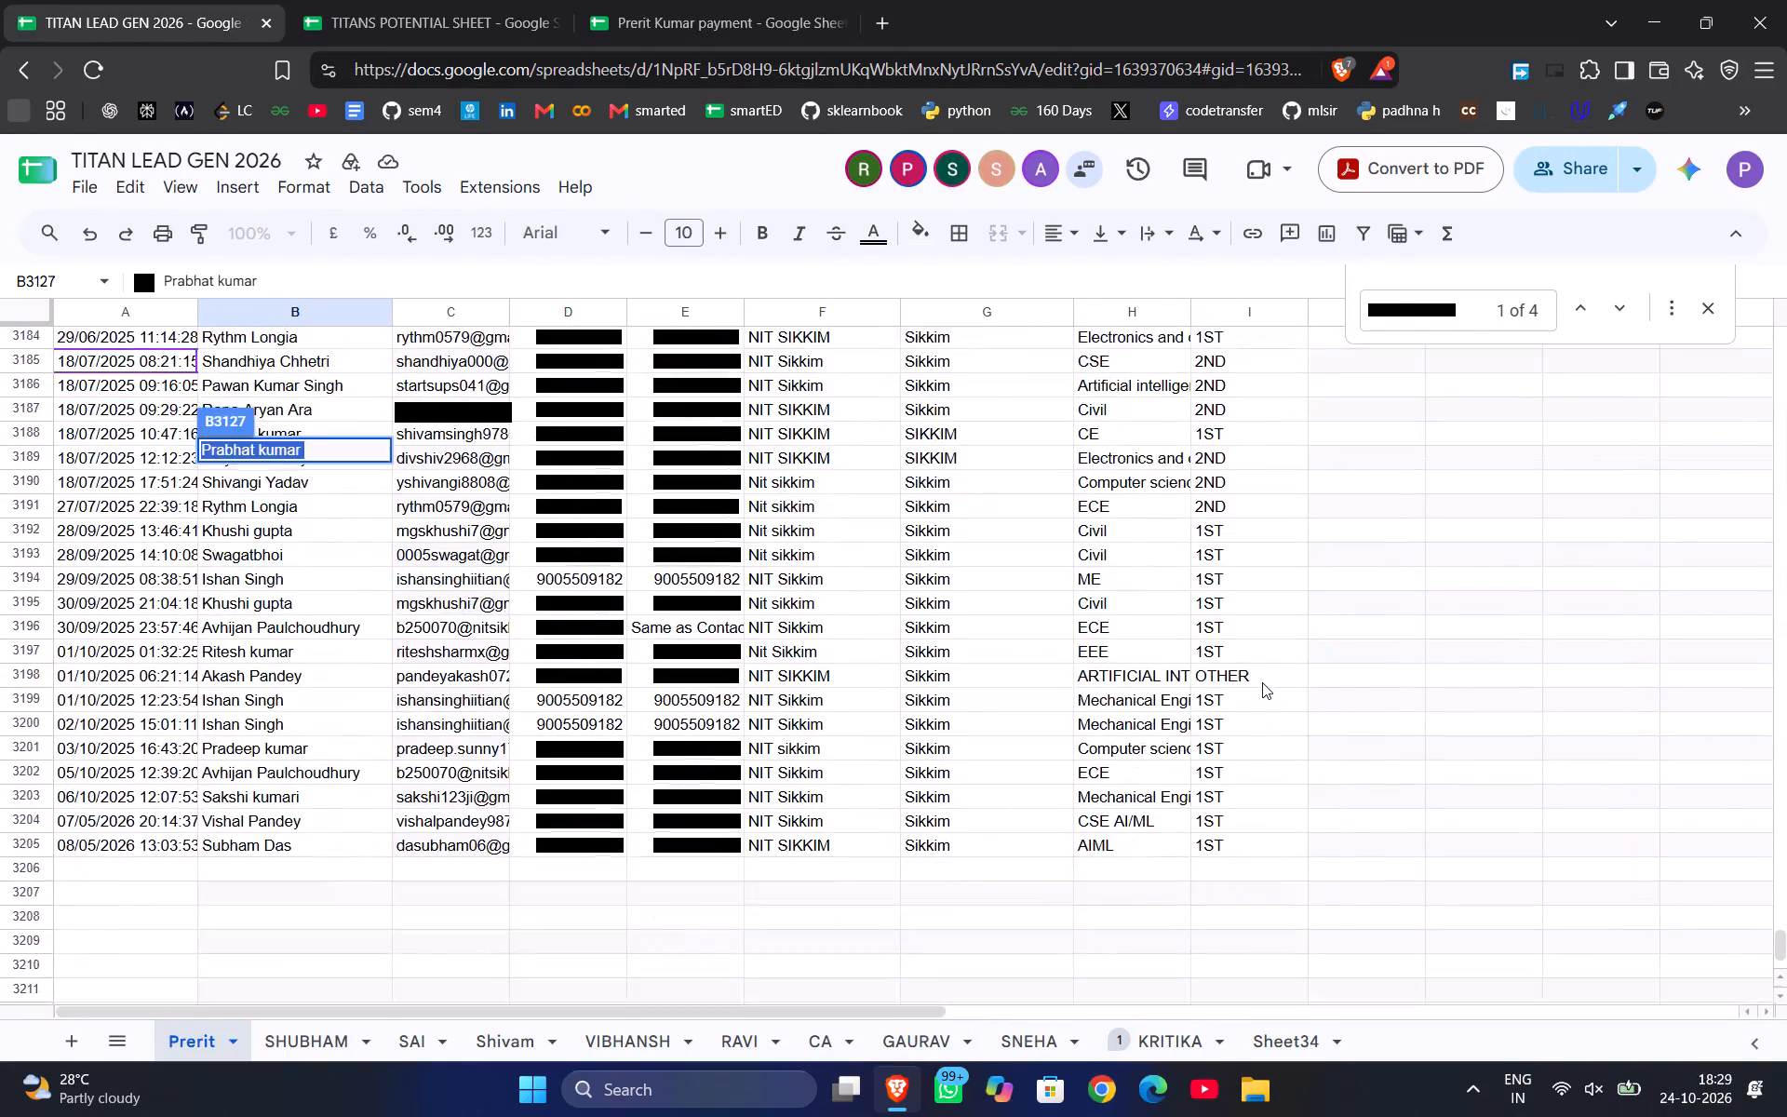
pyautogui.scroll(3, 1262, 682)
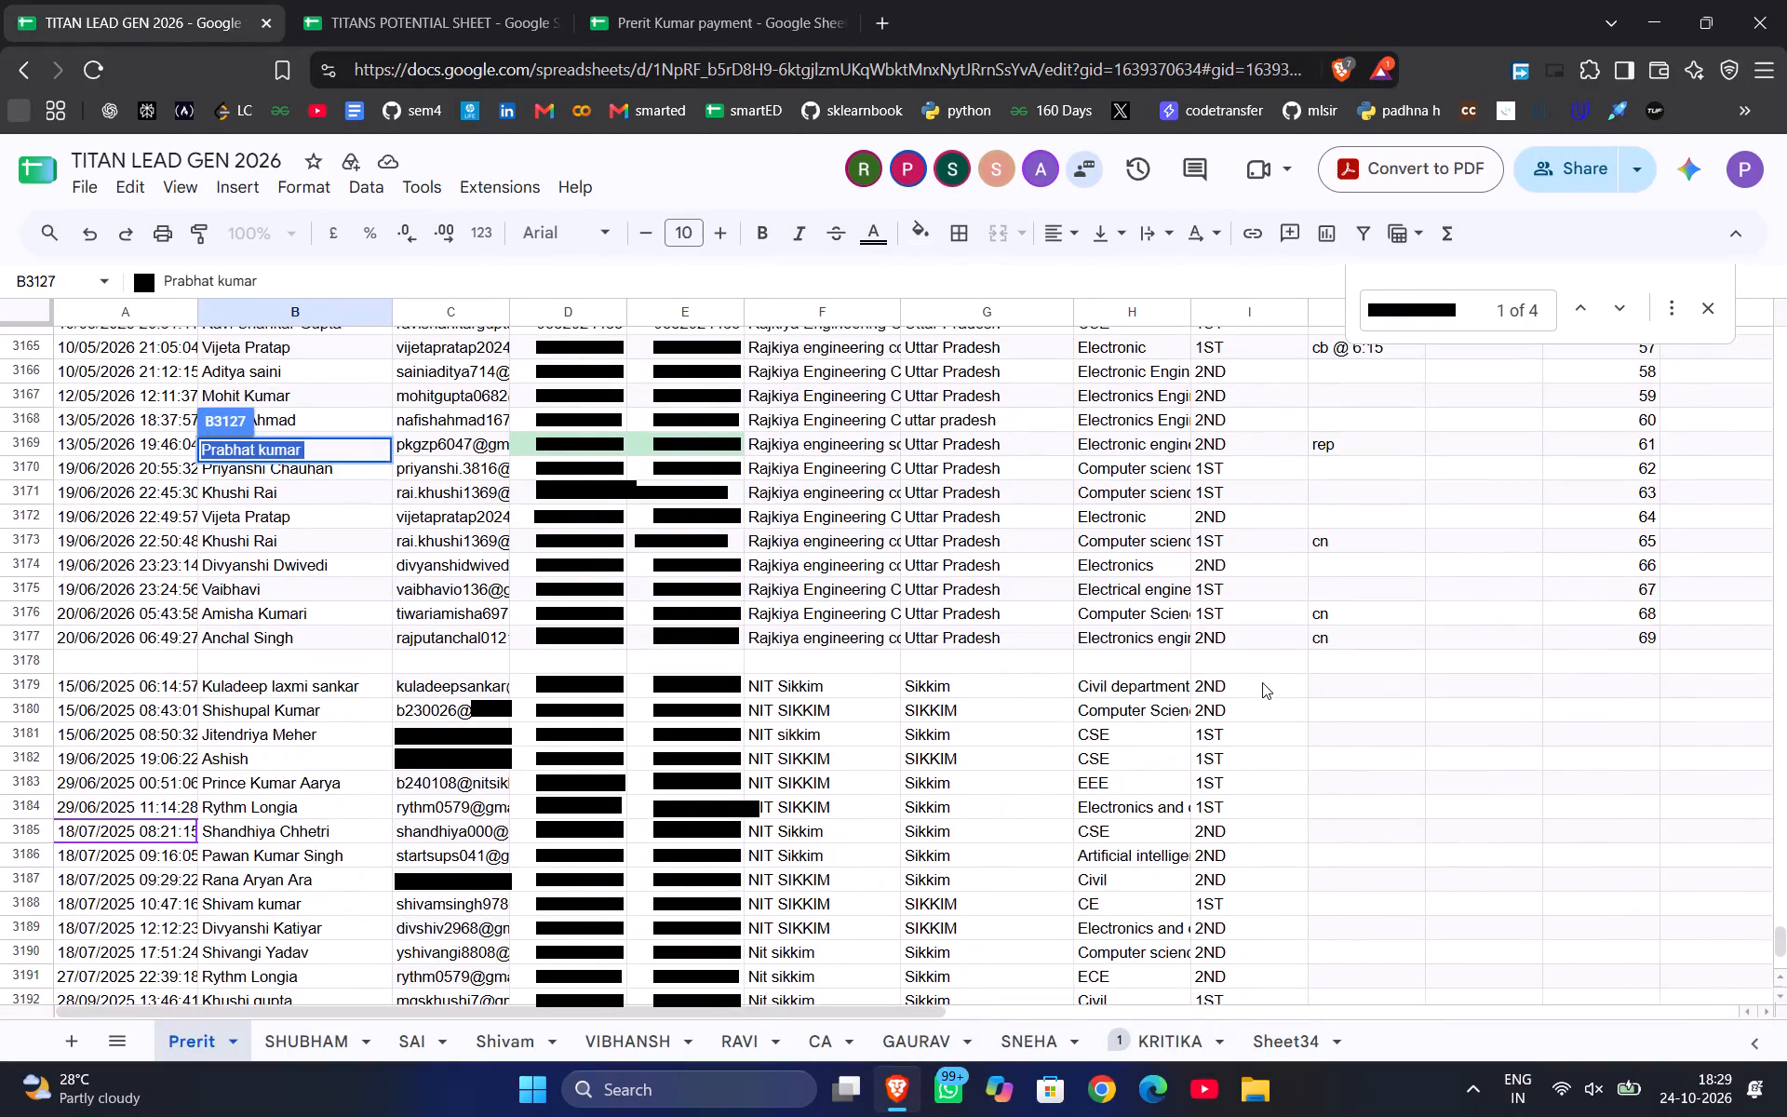
pyautogui.scroll(2, 1262, 682)
pyautogui.scroll(-4, 1262, 682)
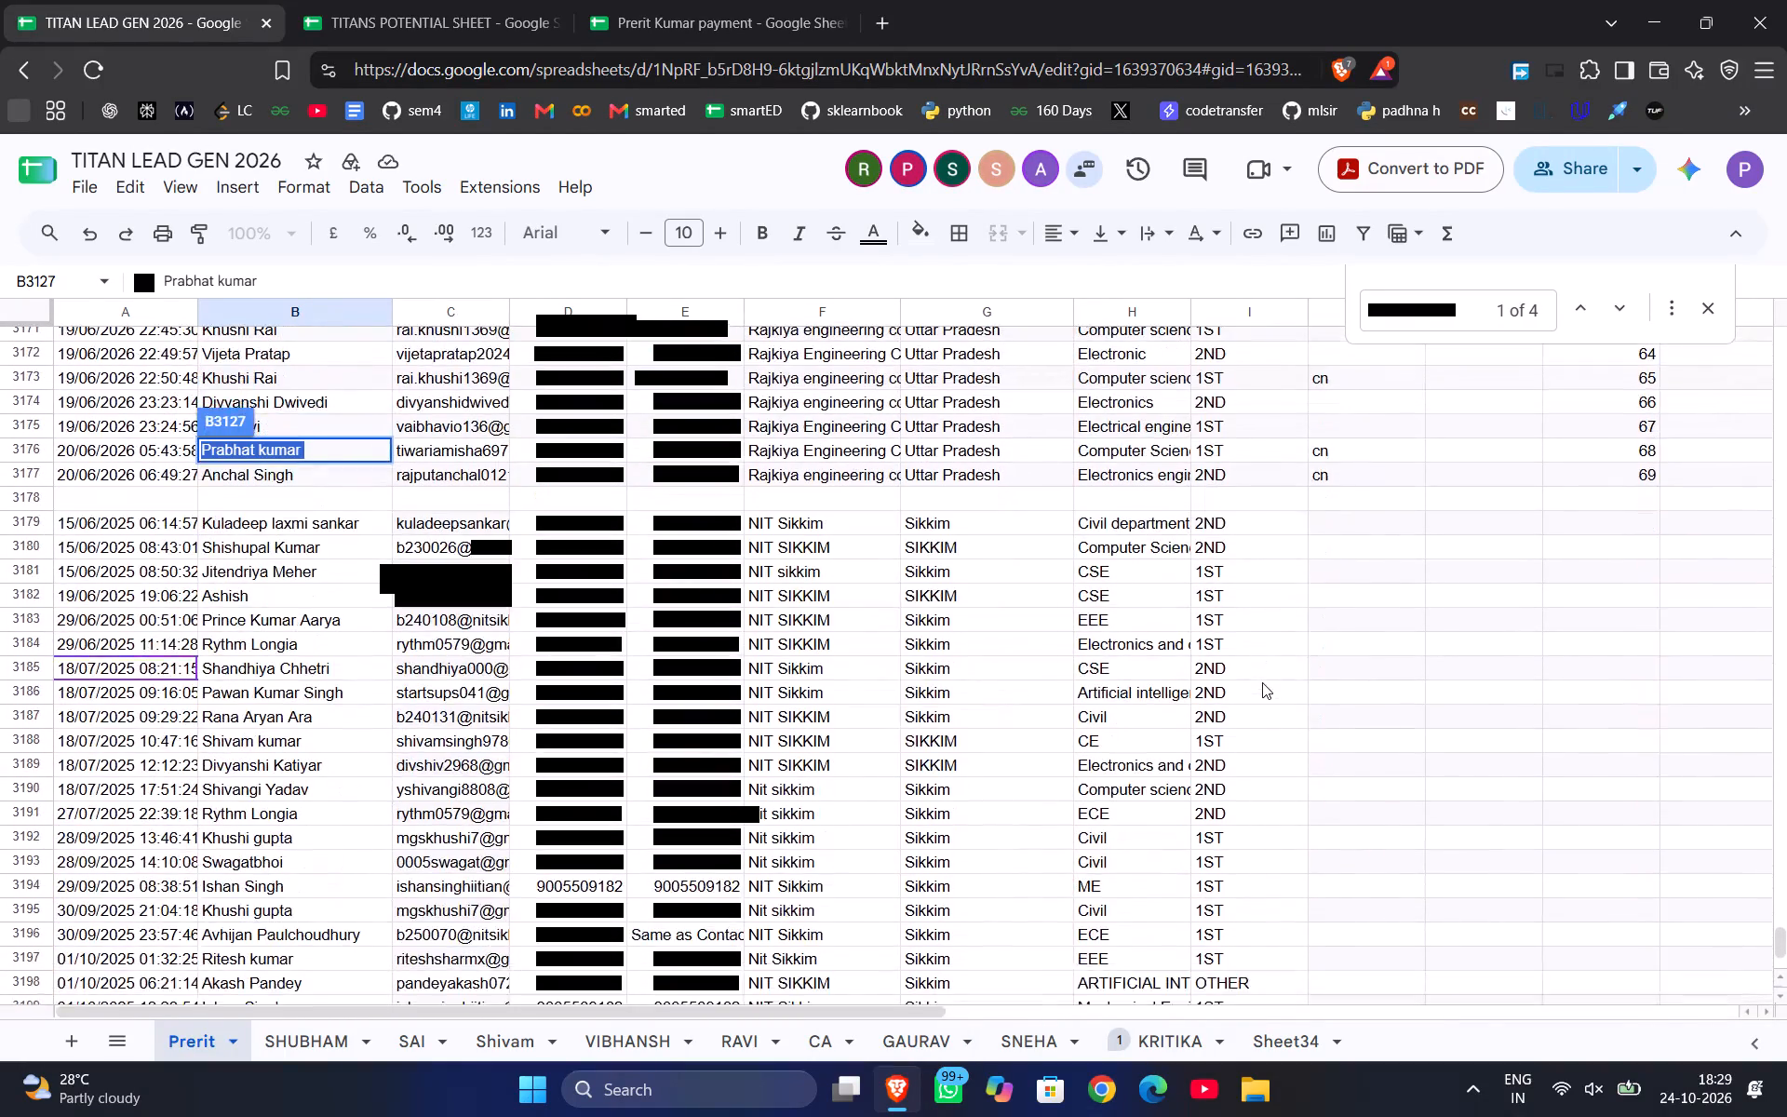
pyautogui.scroll(1, 1262, 682)
pyautogui.click(1329, 714)
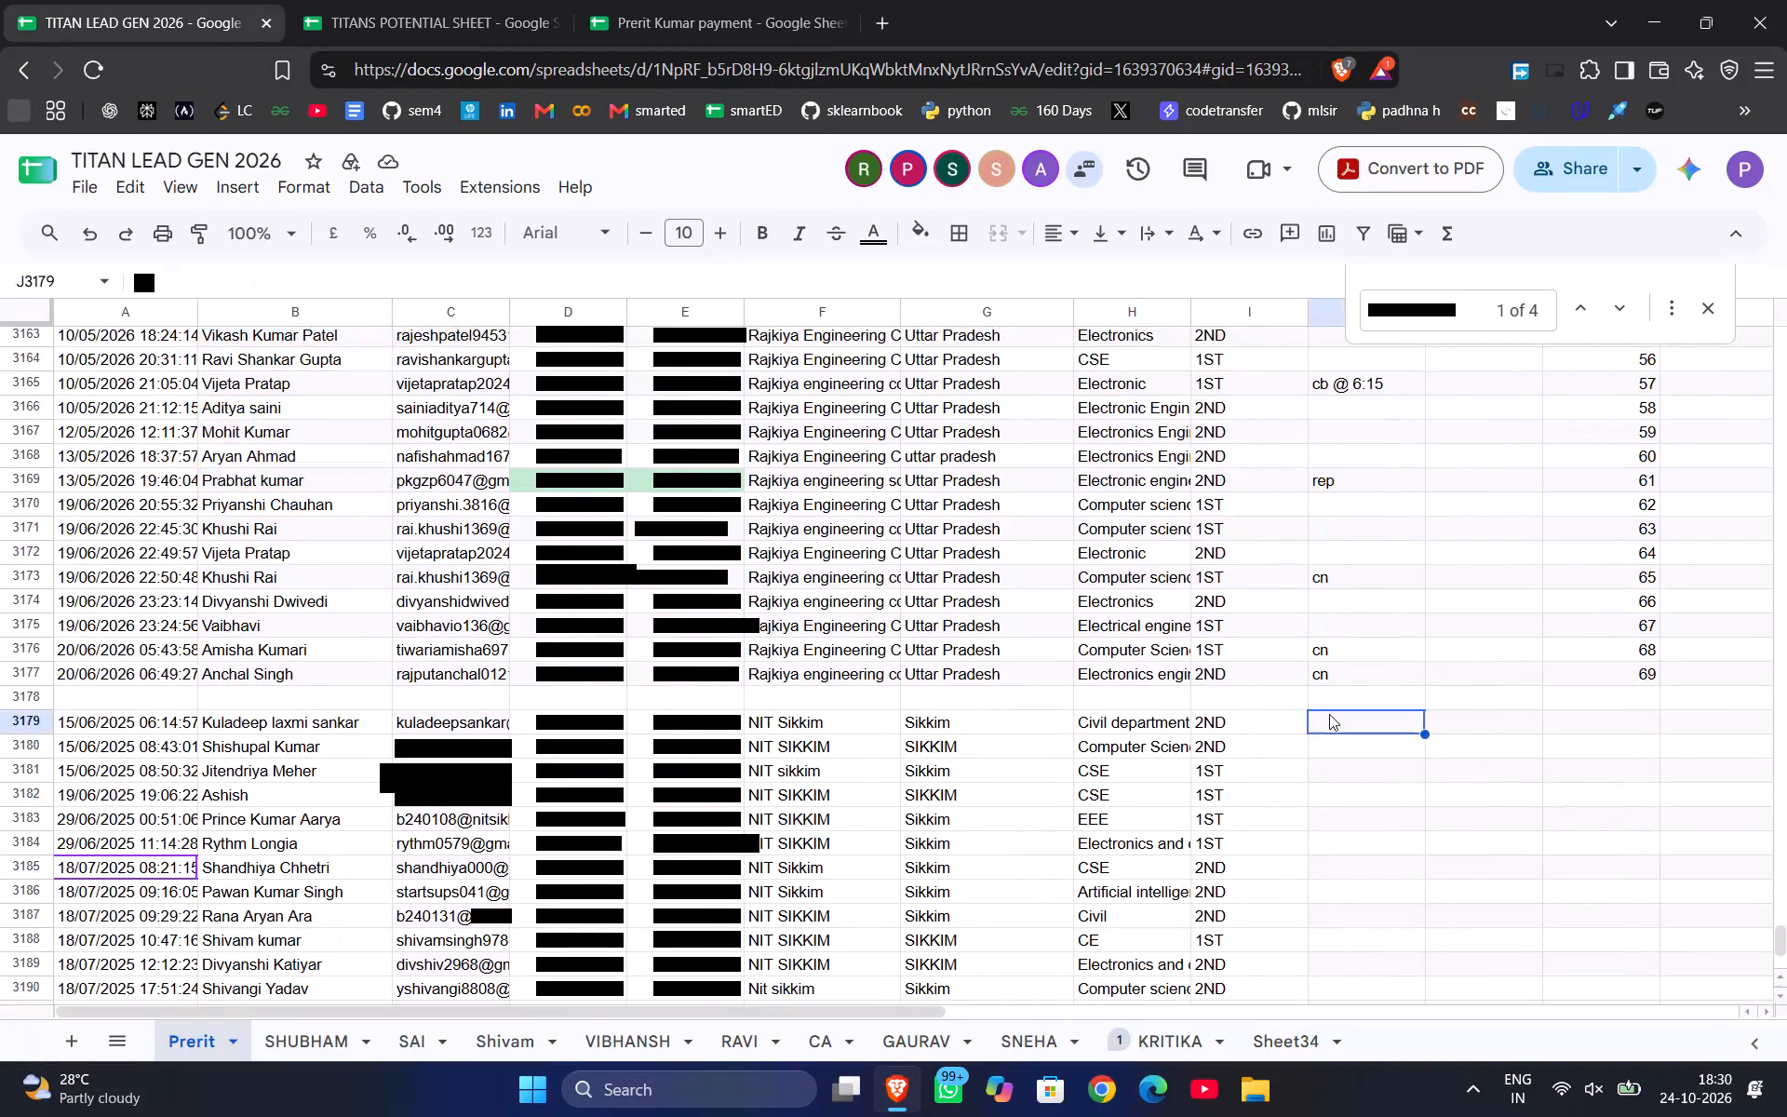
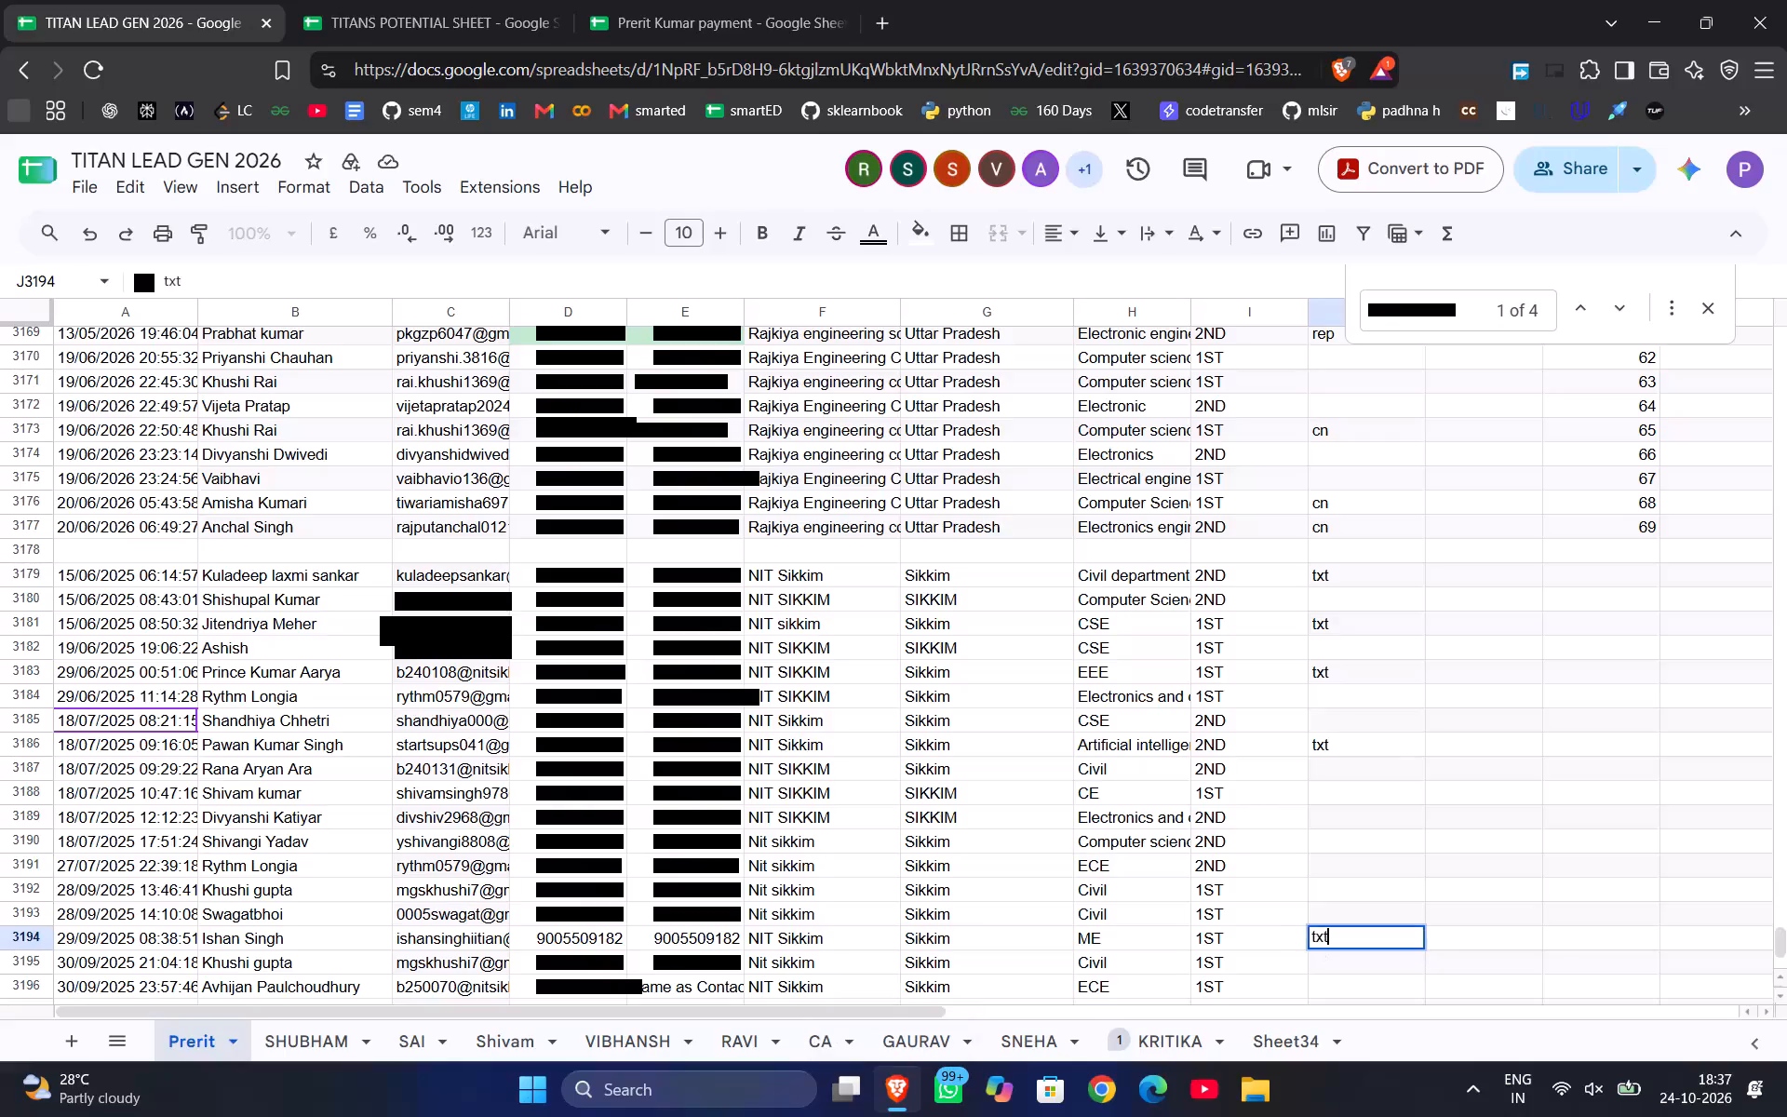
# Complete the "txt" entry in column J for the NIT Sikkim lead in row 3194.
pyautogui.press('Down')
# Look through the remaining NIT Sikkim leads in column J, ending on the last lead's cell in row 3205.
pyautogui.press('Down')
pyautogui.press('Down')
pyautogui.press('Down')
pyautogui.press('Down')
pyautogui.press('Down')
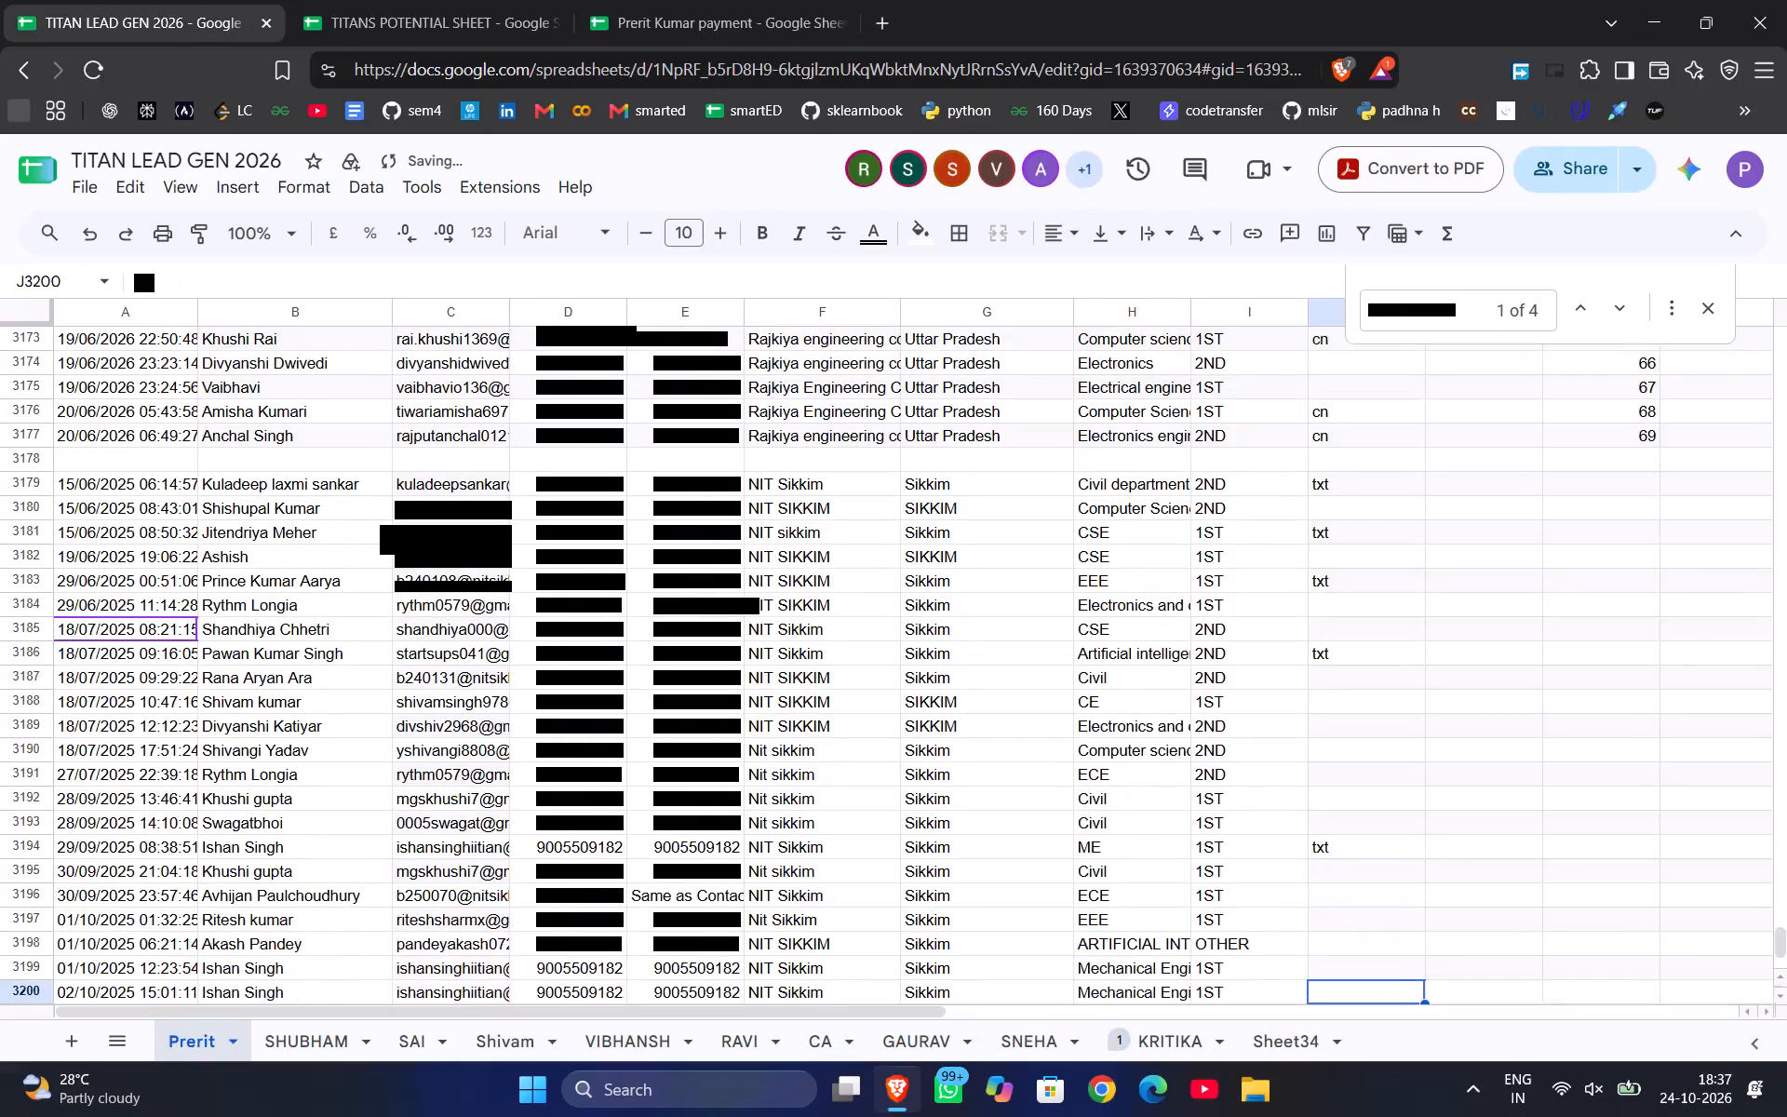
pyautogui.press('Down')
pyautogui.press('Down')
pyautogui.press('Down')
pyautogui.press('Down')
pyautogui.press('Down')
pyautogui.press('Down')
pyautogui.press('Down')
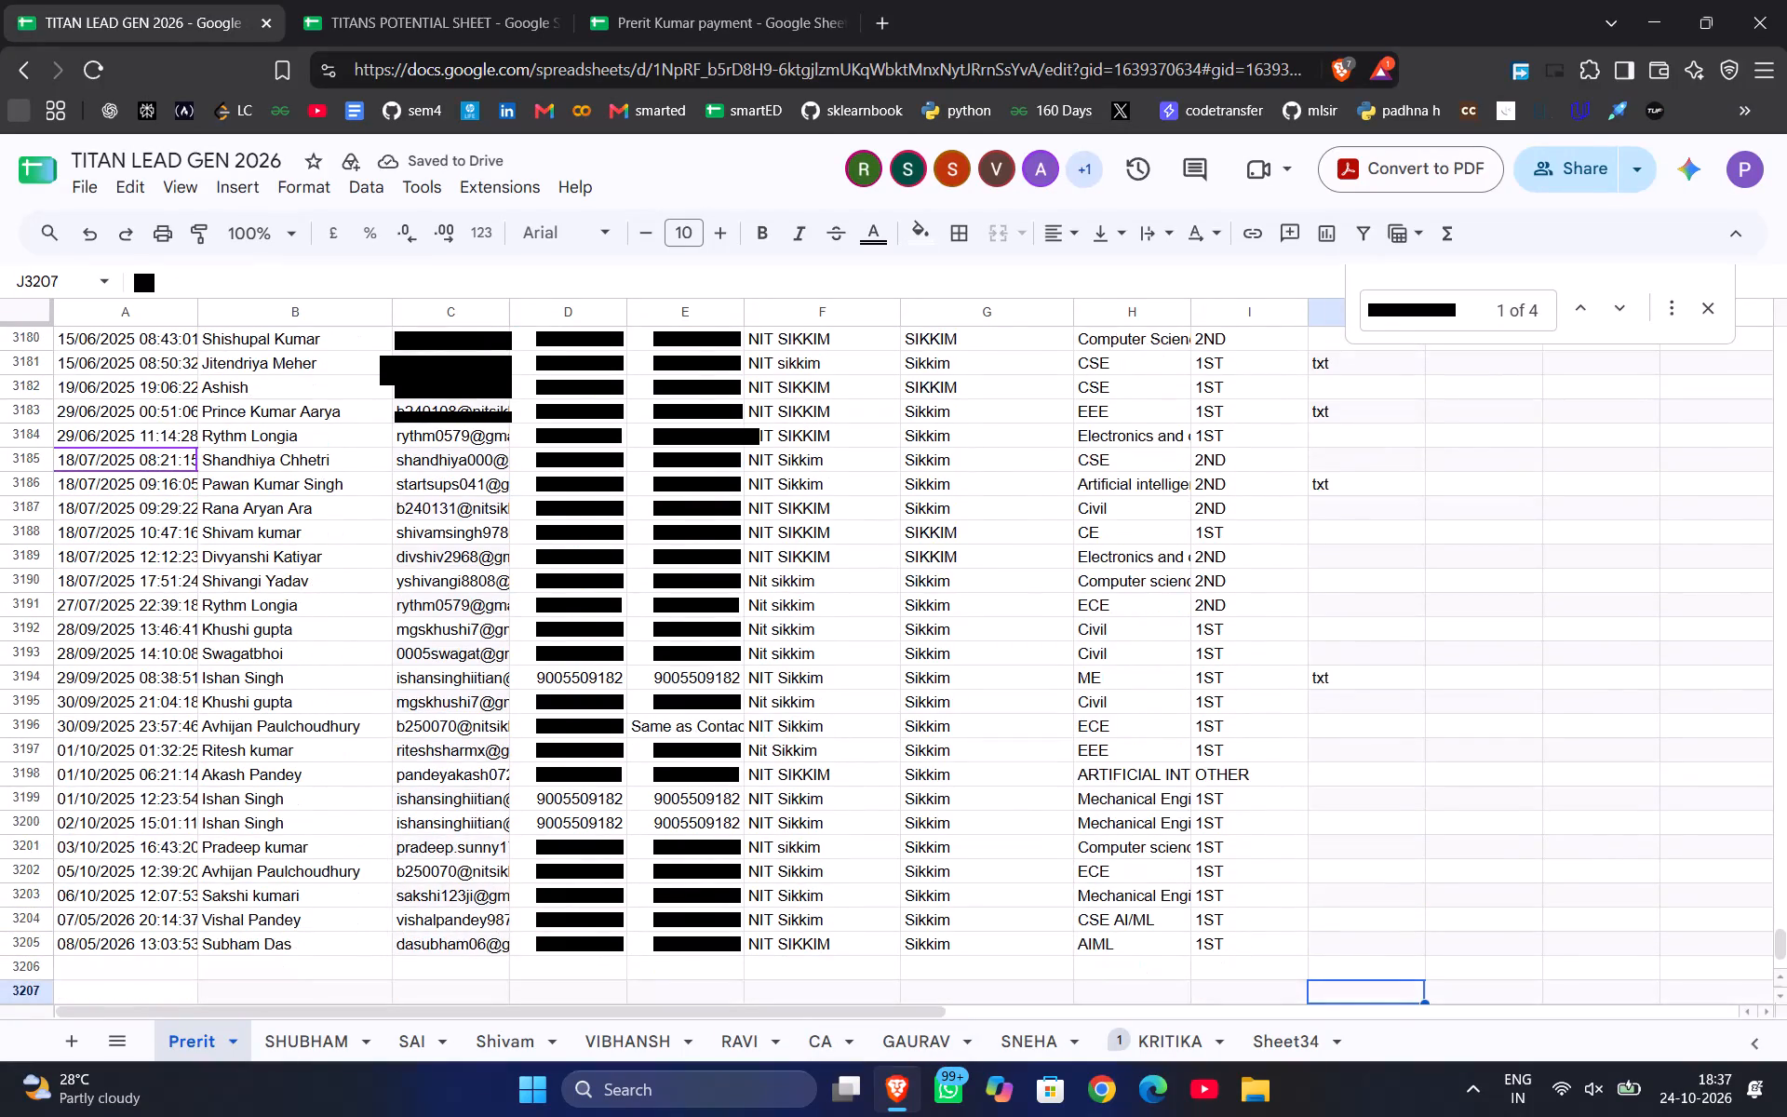
pyautogui.press('Up')
pyautogui.press('Up')
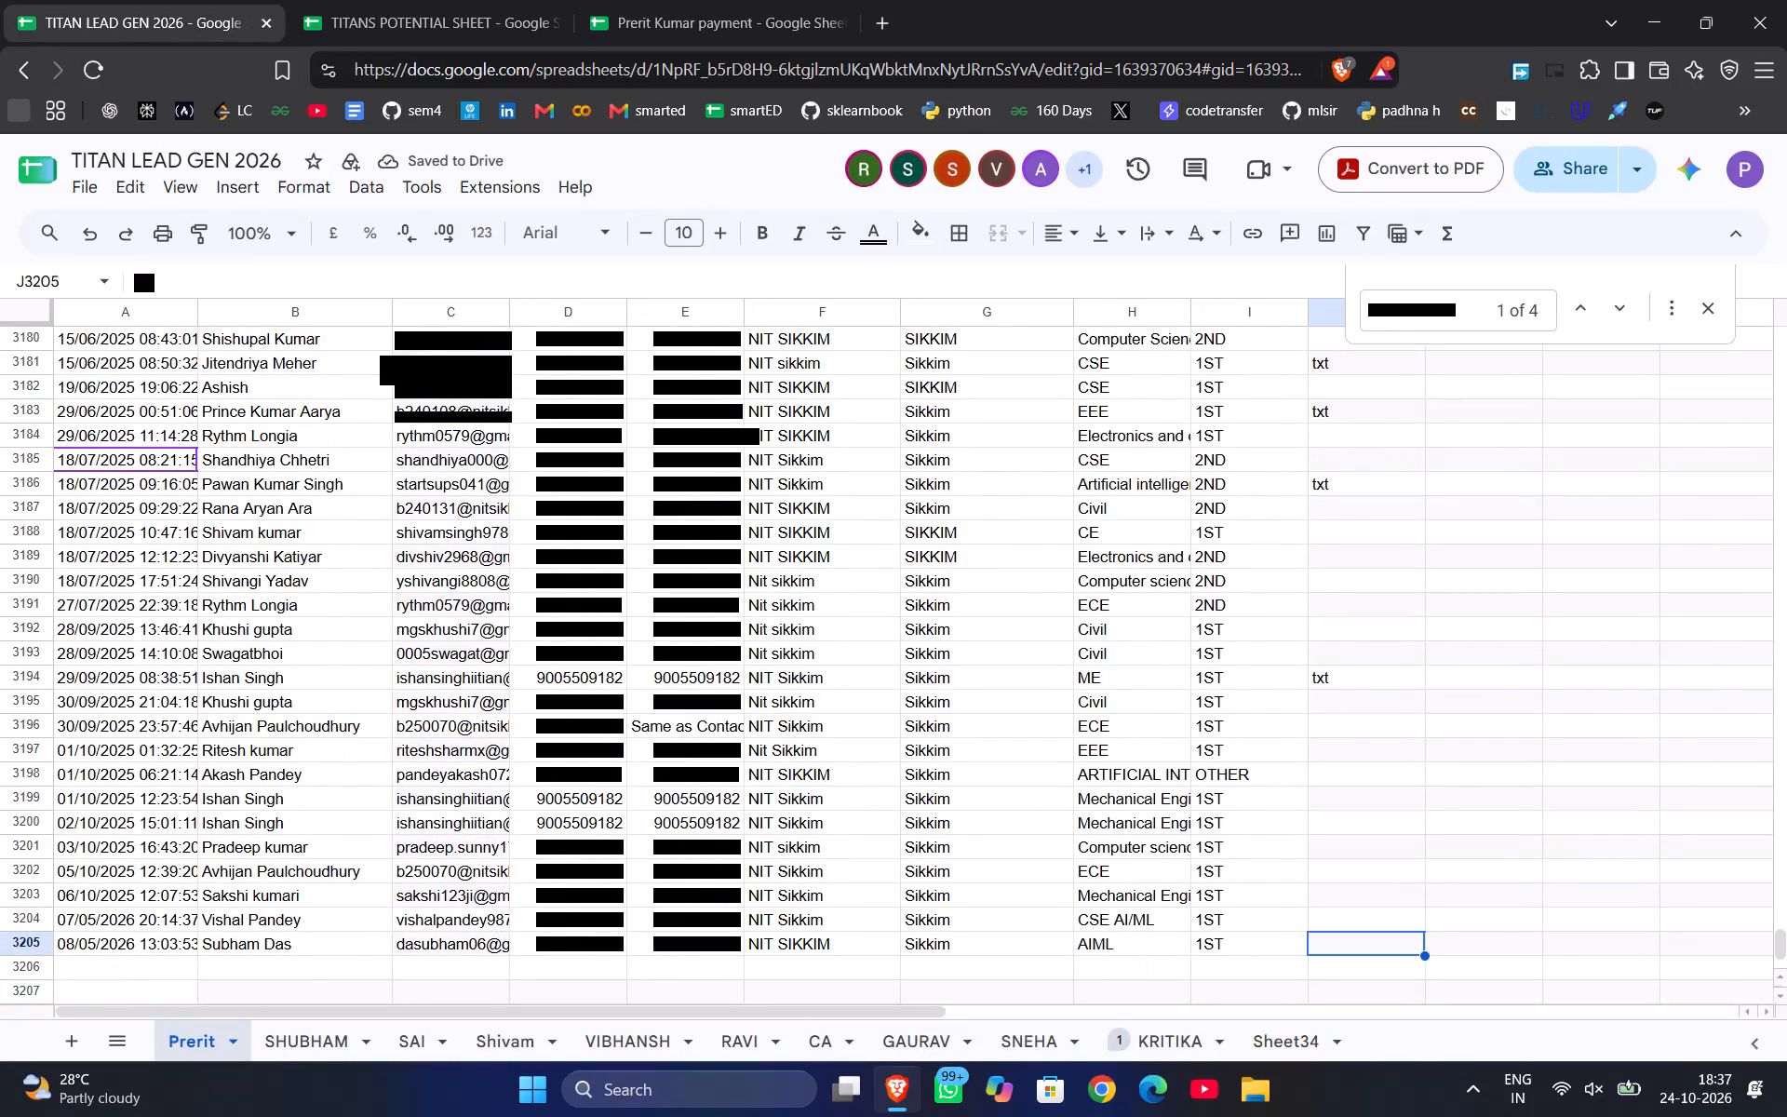
# Number the first three NIT Sikkim leads 1, 2 and 3 in column L, rows 3179 to 3181, leaving L3182 empty.
pyautogui.scroll(5, 1324, 946)
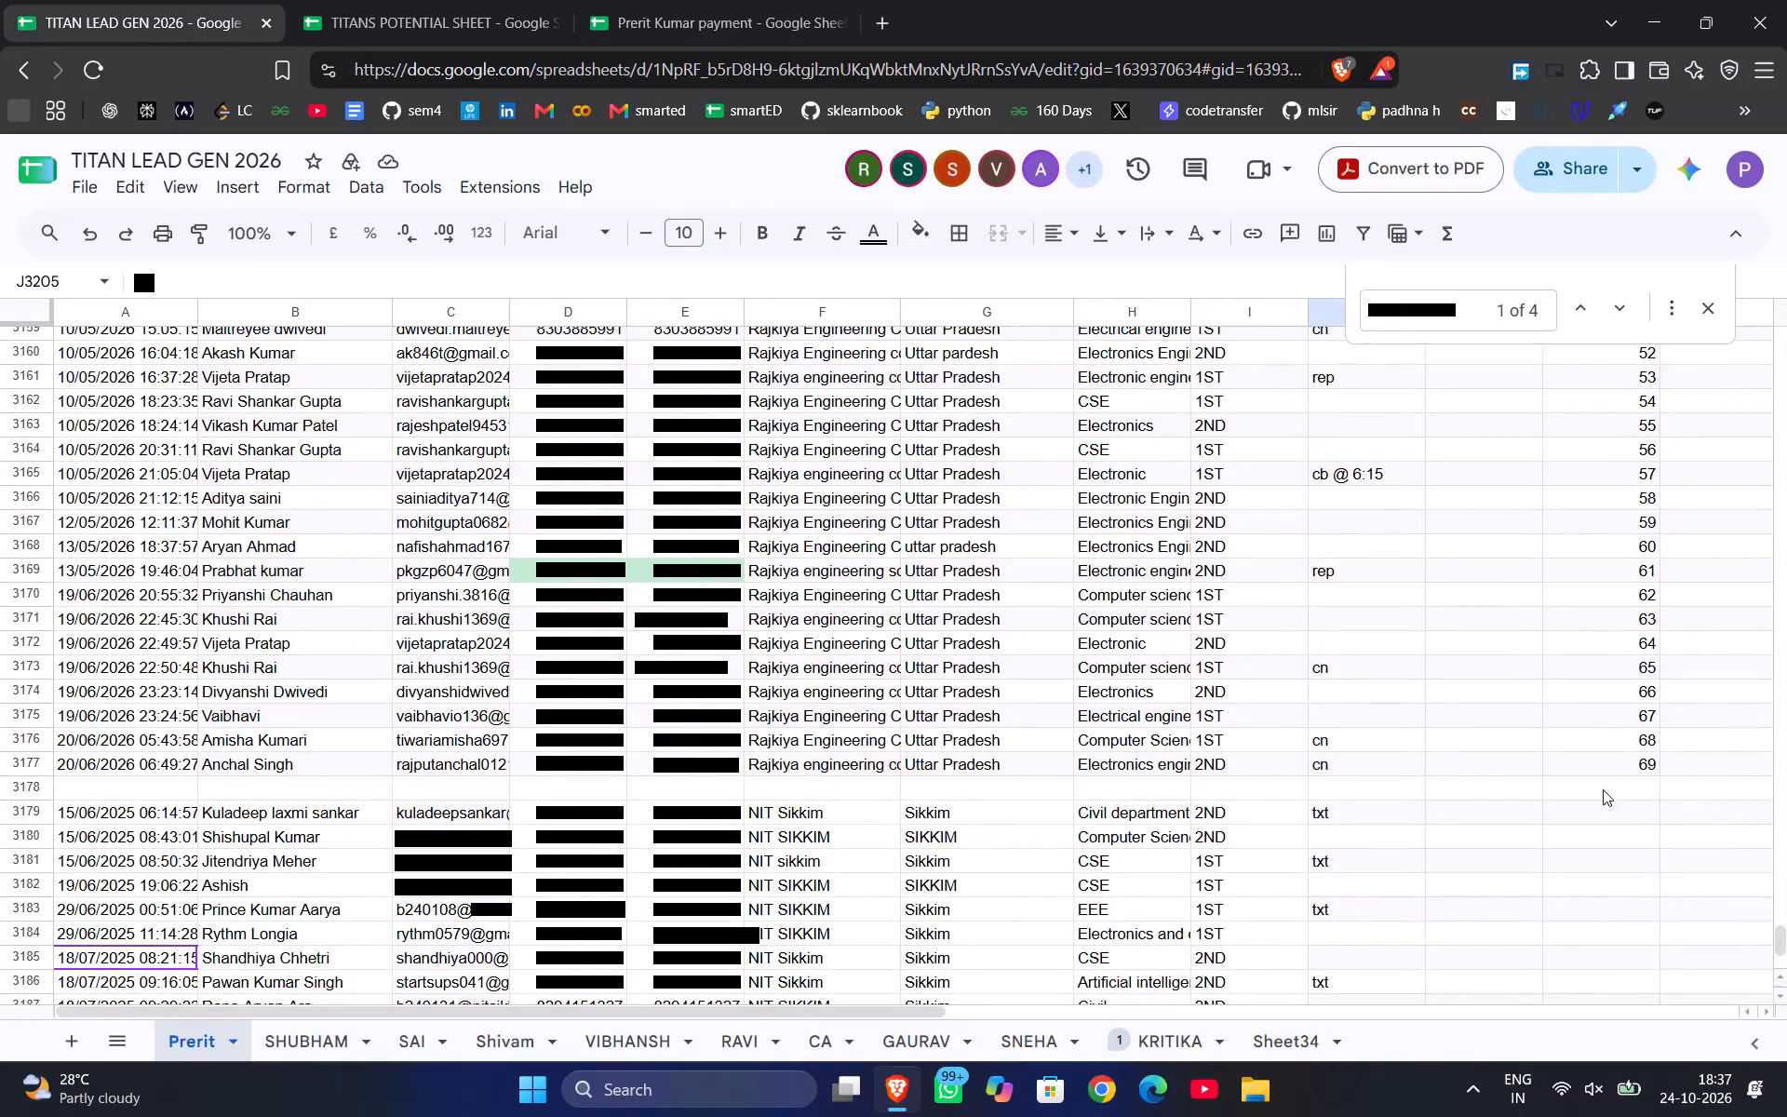
pyautogui.click(1600, 803)
pyautogui.press('1')
pyautogui.press('Return')
pyautogui.press('1')
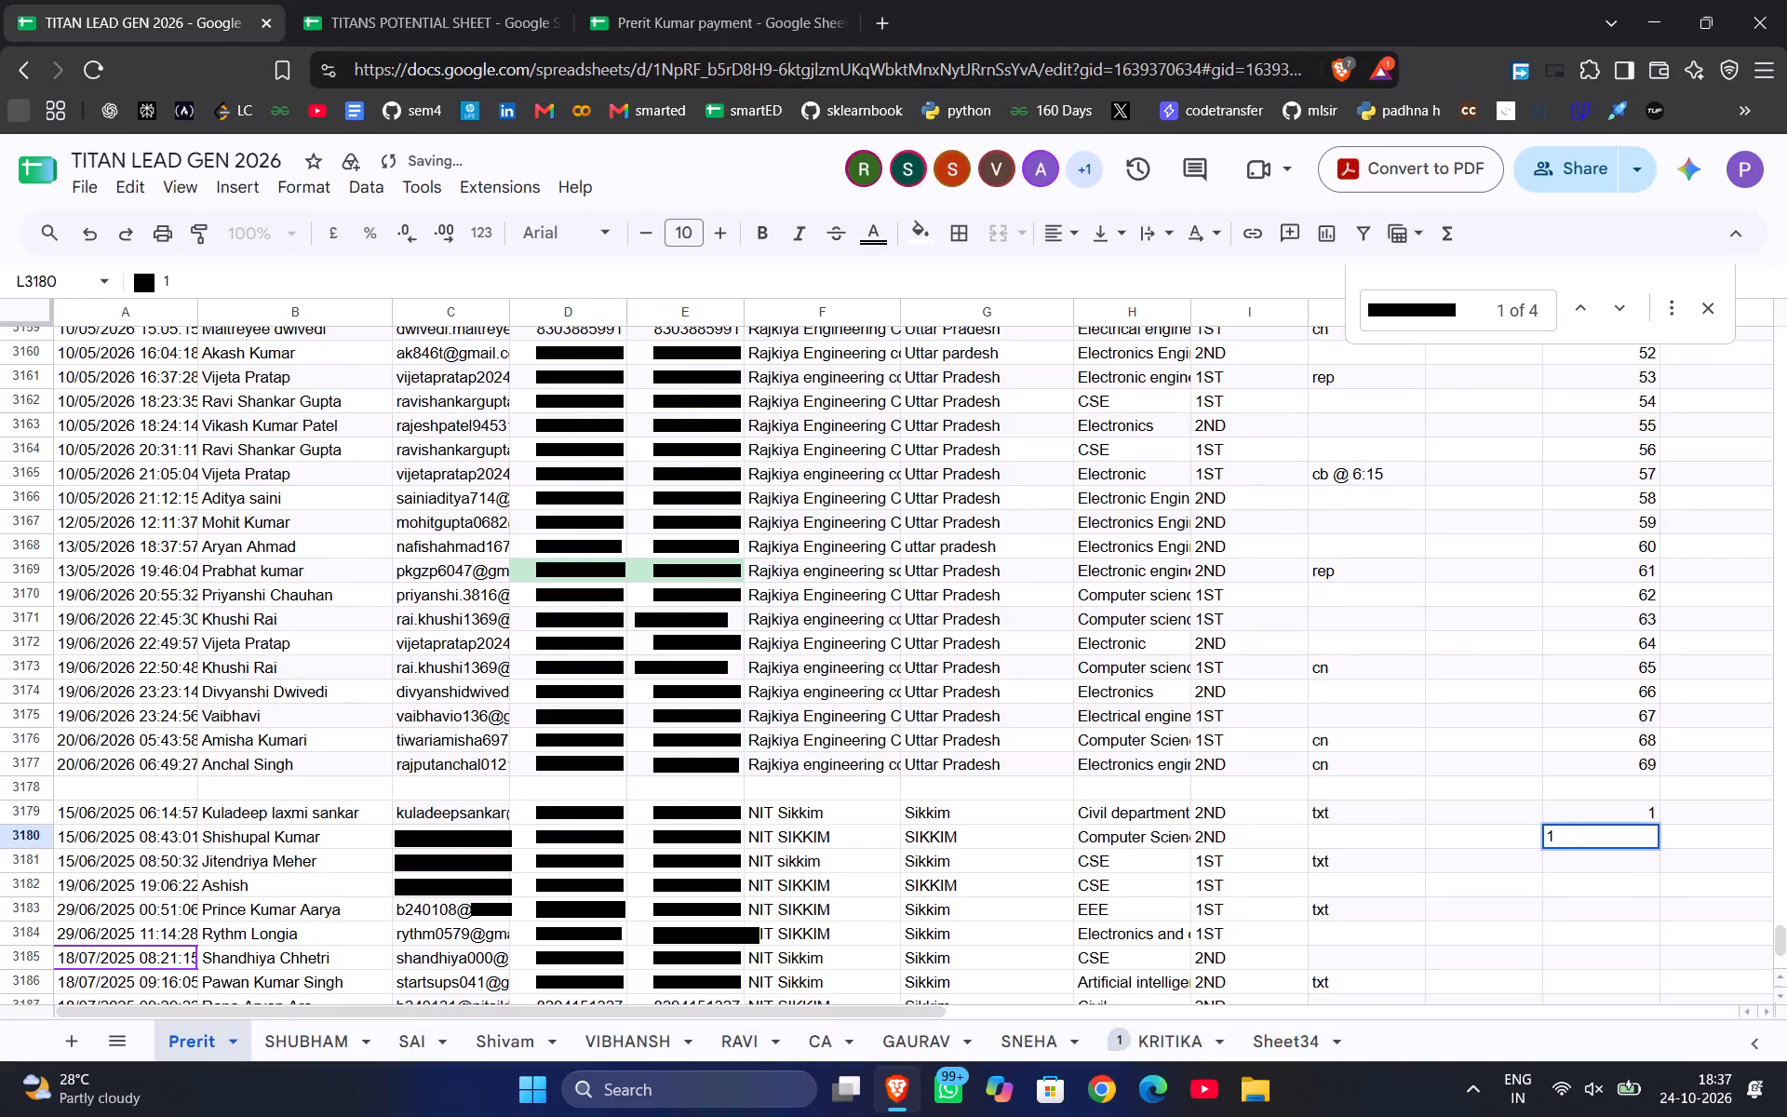
pyautogui.press('BackSpace')
pyautogui.press('2')
pyautogui.press('Return')
pyautogui.press('3')
pyautogui.press('Return')
pyautogui.press('3')
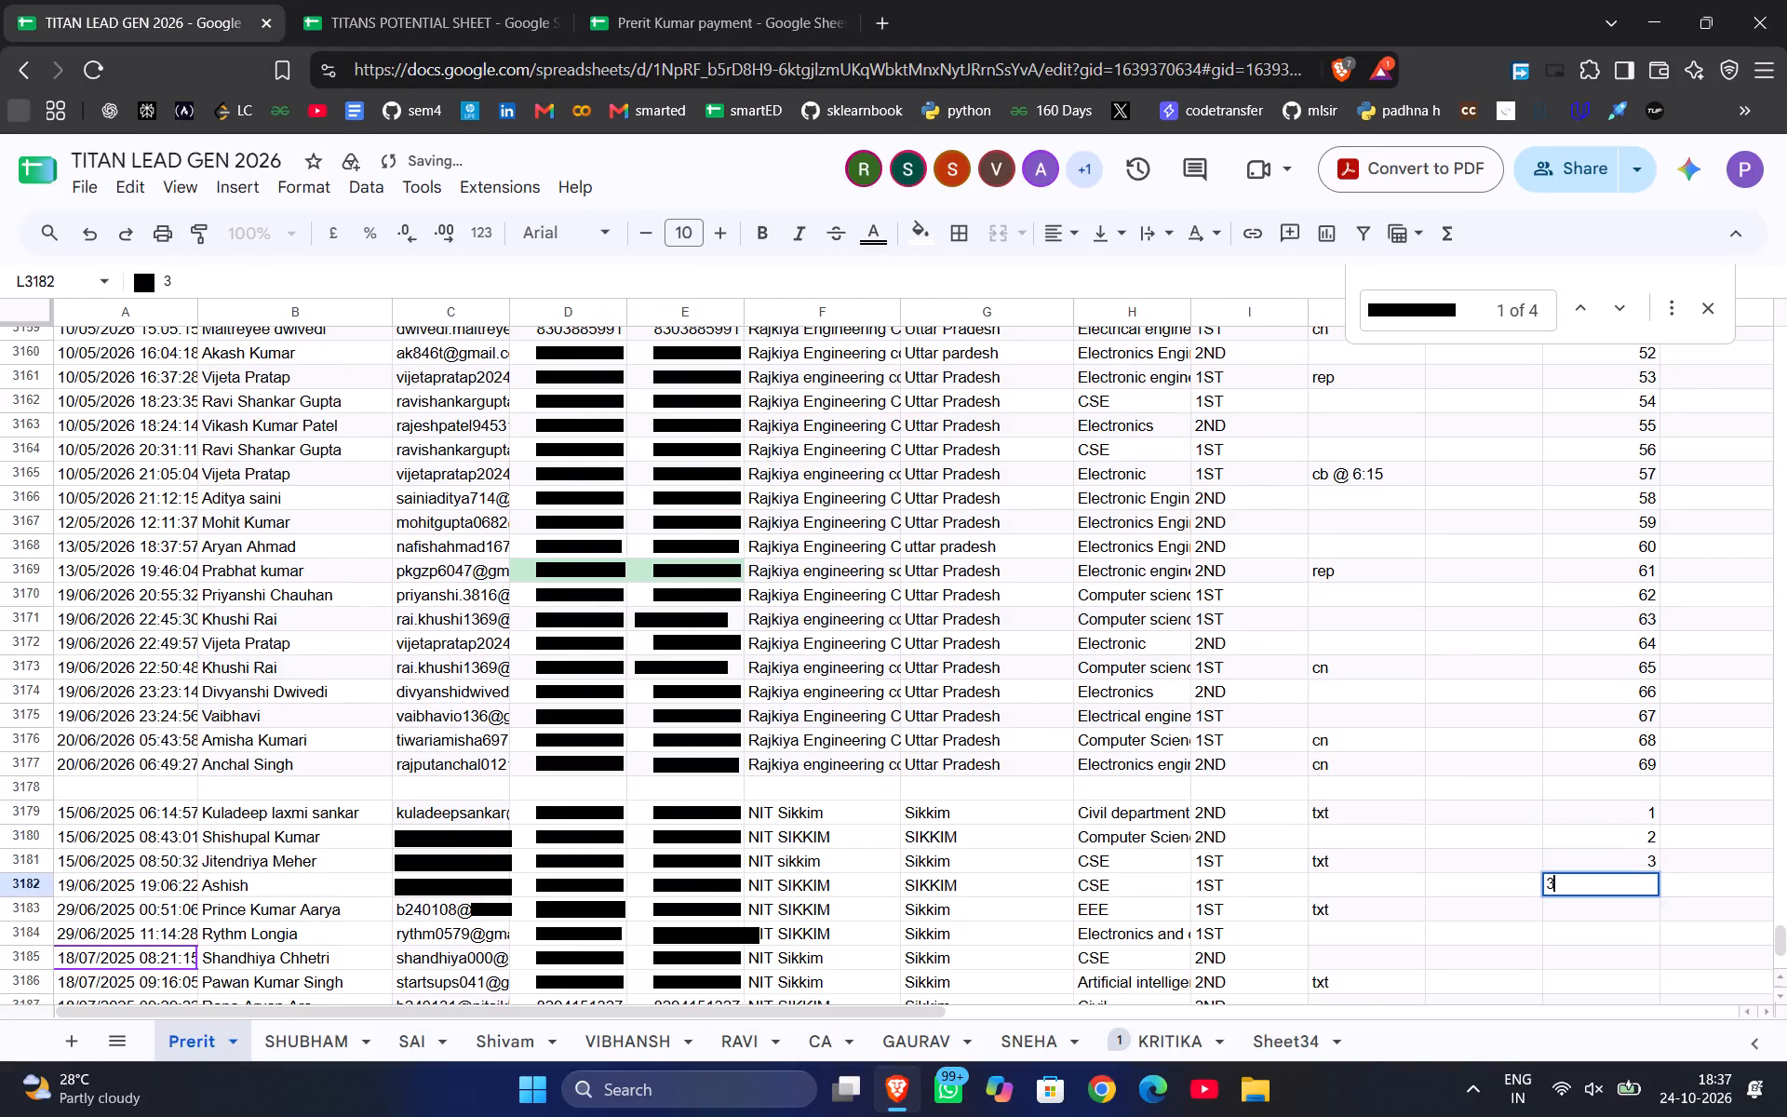
pyautogui.press('Return')
pyautogui.press('Up')
pyautogui.press('BackSpace')
# Extend the 1, 2, 3 series in column L from rows 3179–3181 through the last NIT Sikkim lead in row 3205, ending at 27.
pyautogui.press('Up')
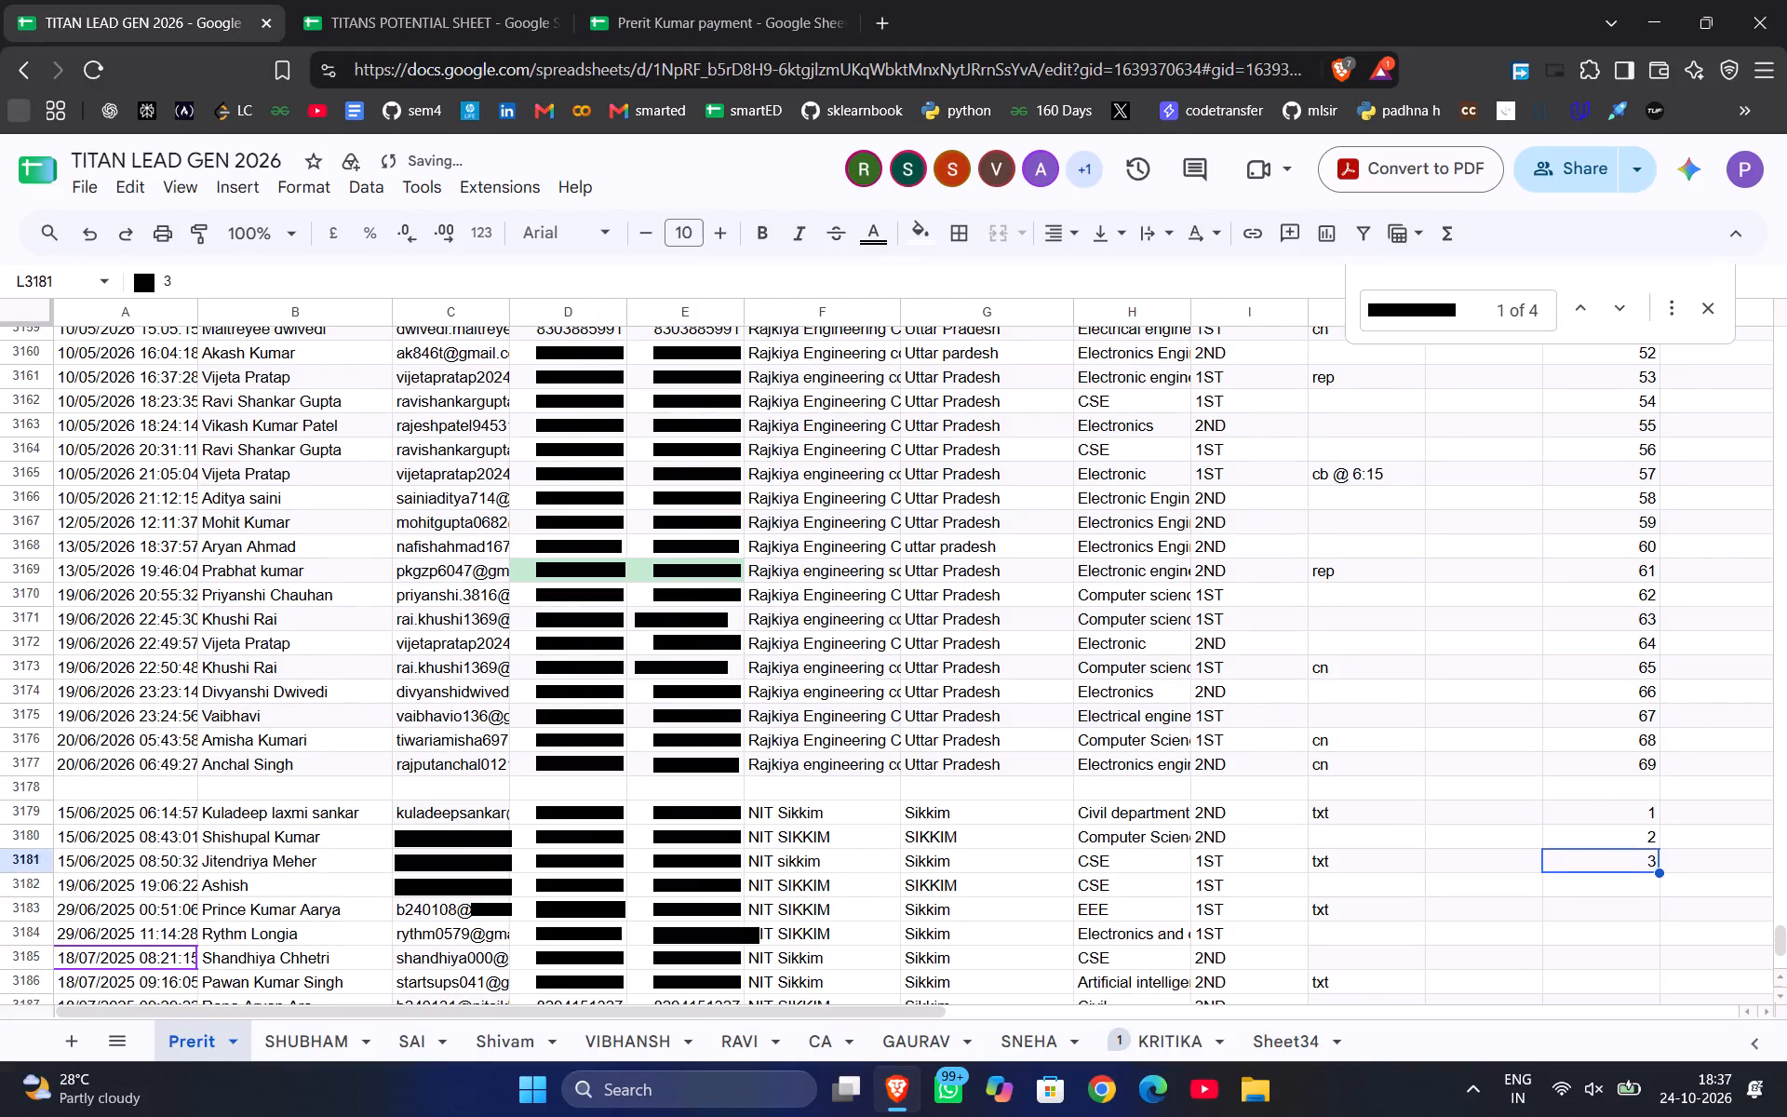
pyautogui.press('Up')
pyautogui.press('Up')
pyautogui.hotkey('shift', 'Down')
pyautogui.hotkey('shift', 'Down')
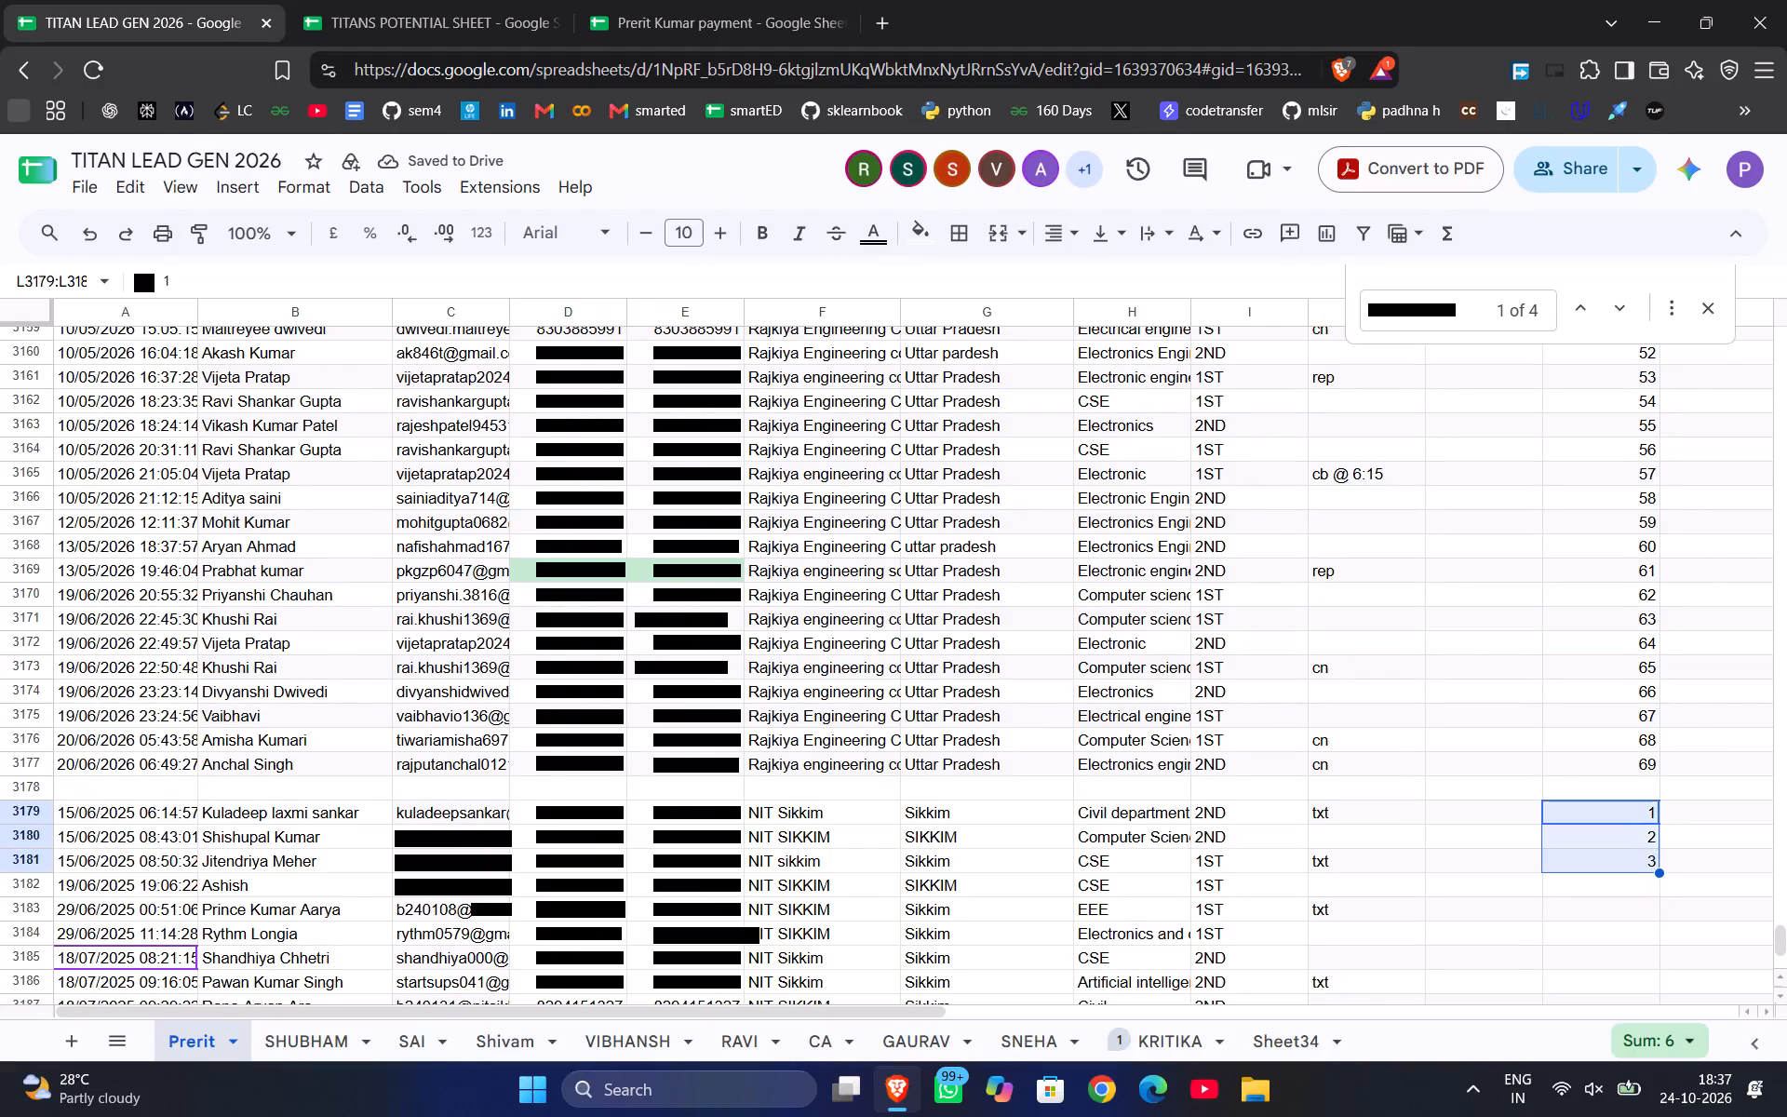
pyautogui.scroll(-4, 1600, 803)
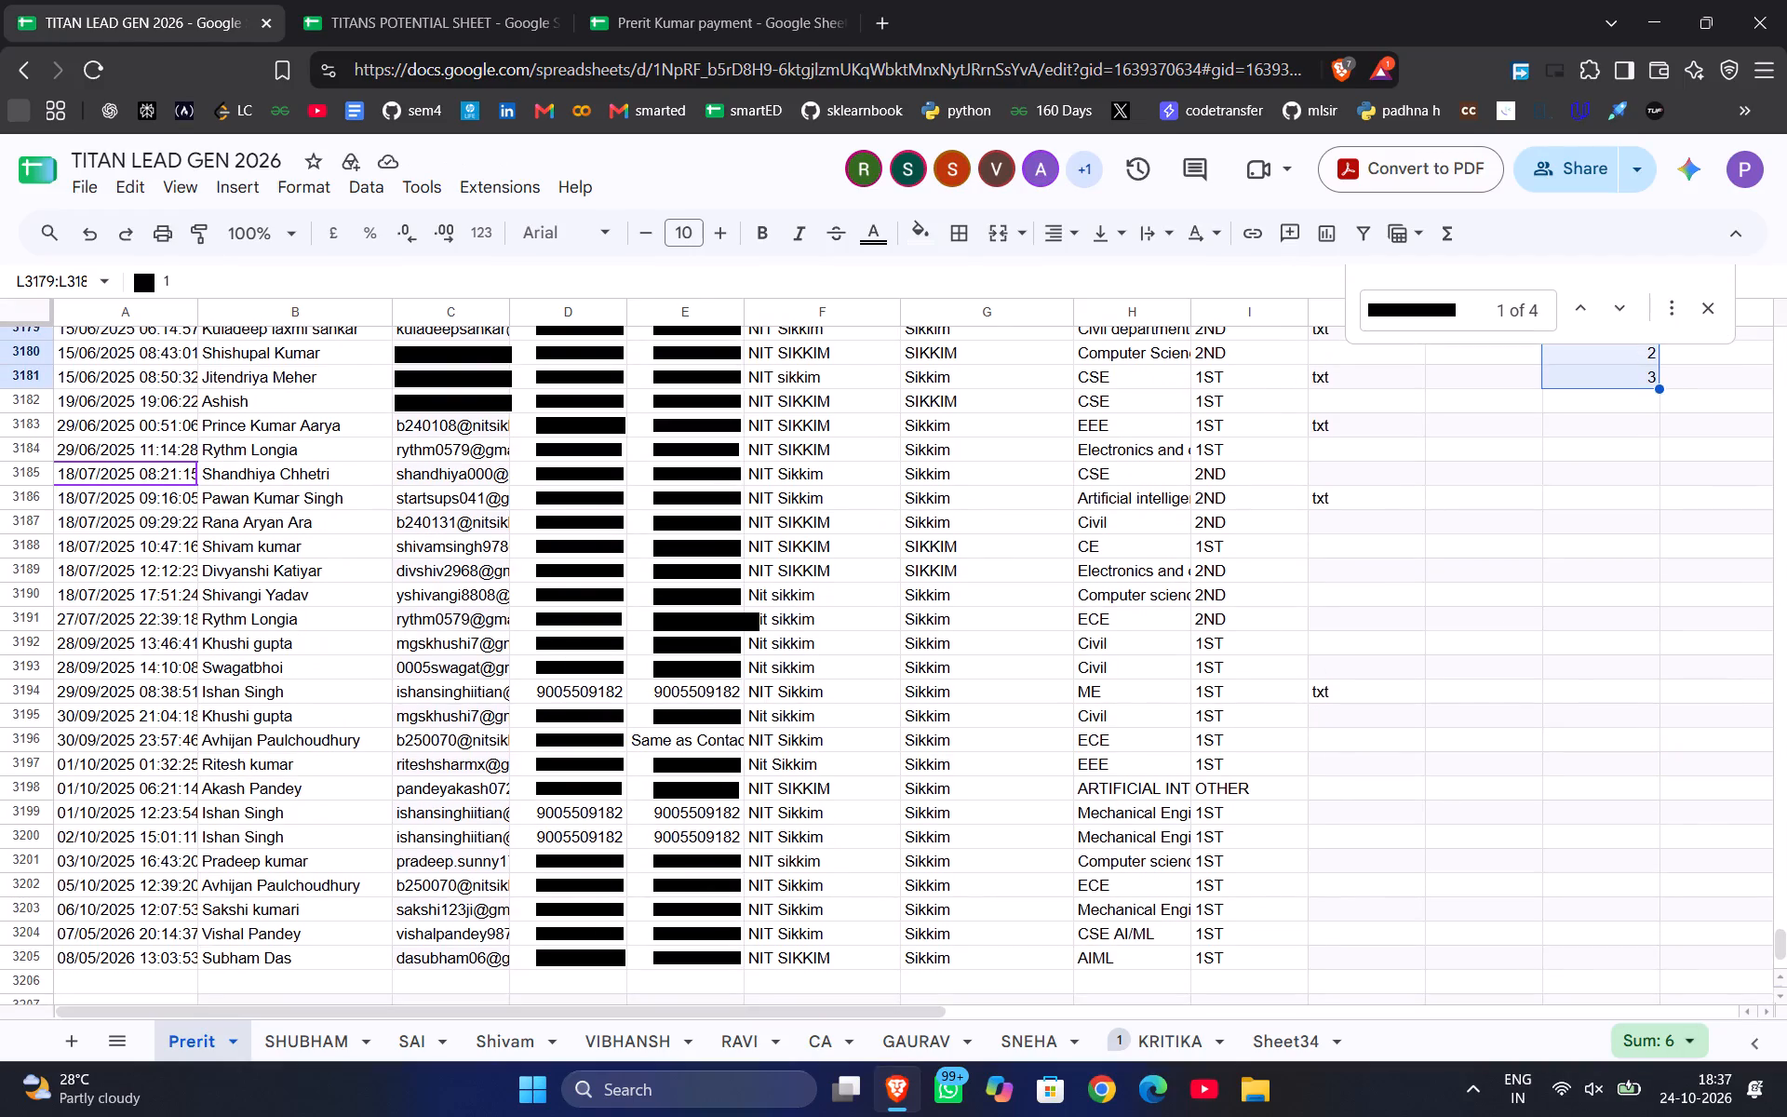
pyautogui.moveTo(1660, 386); pyautogui.dragTo(1642, 756)
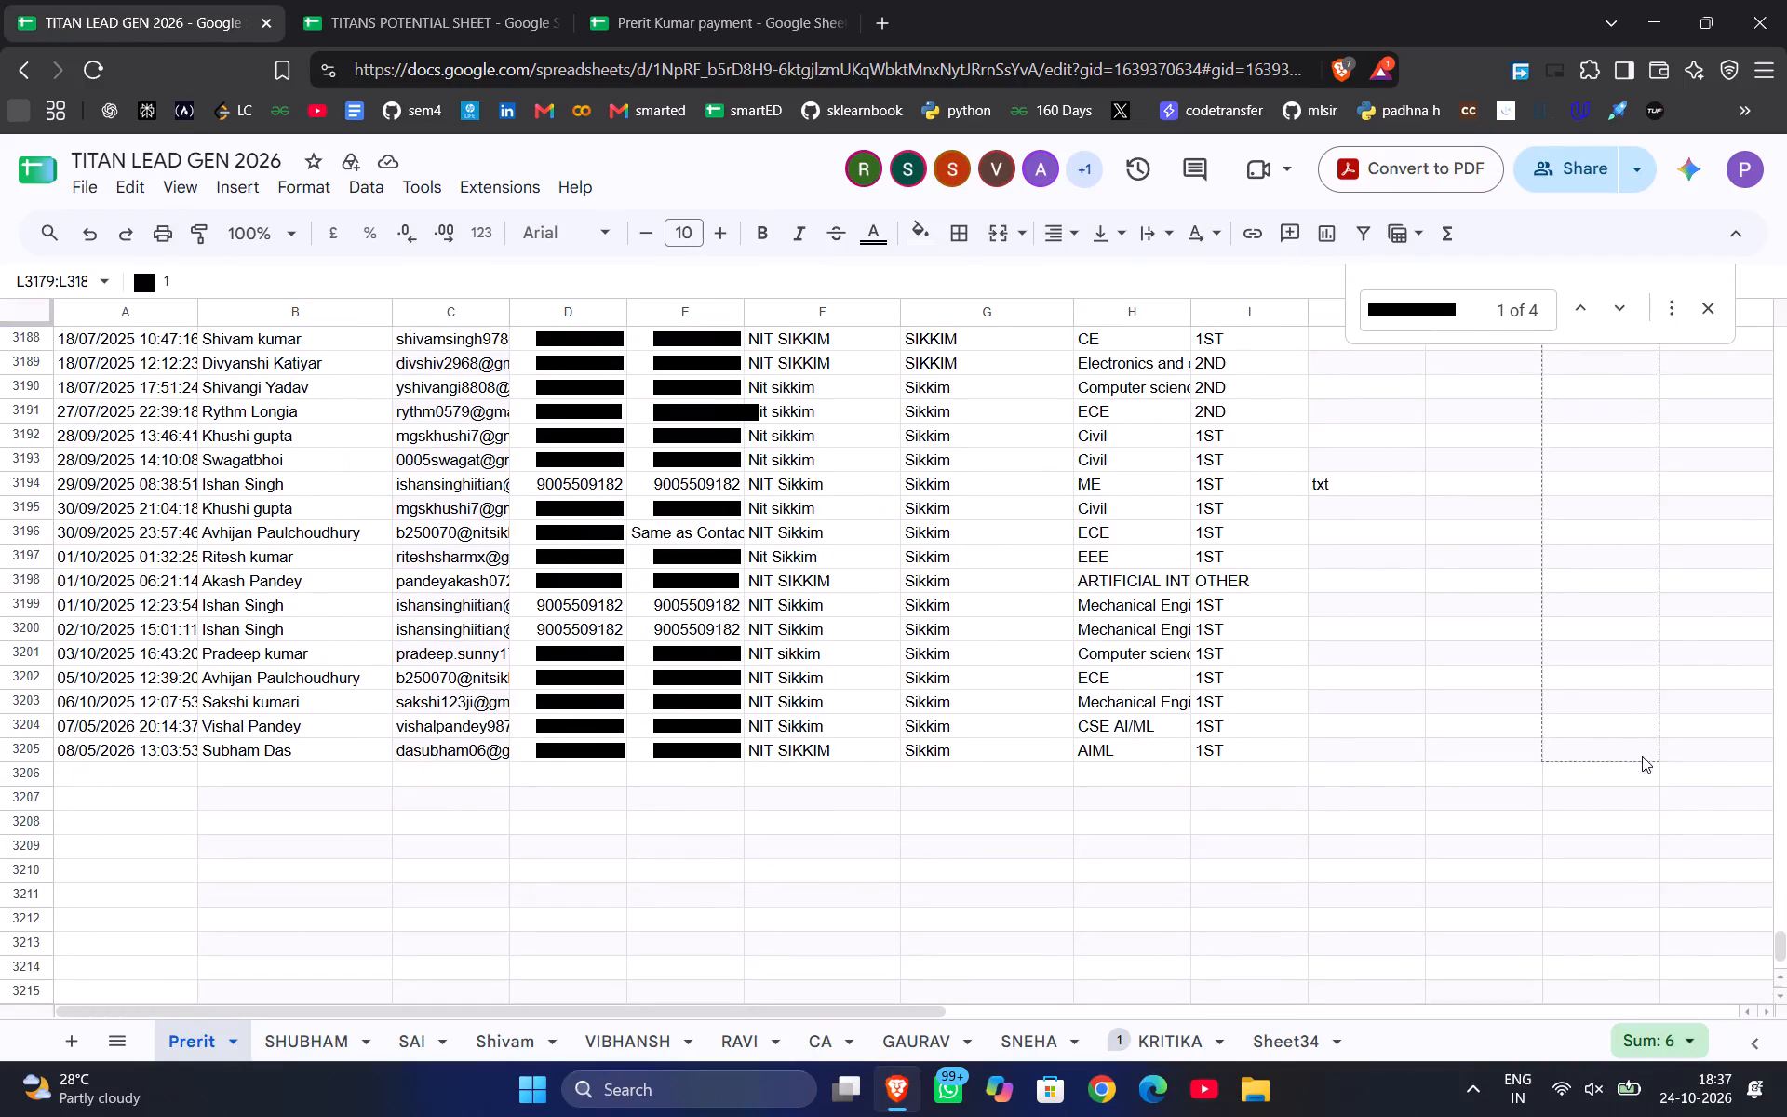
pyautogui.moveTo(1642, 756); pyautogui.dragTo(1633, 747)
pyautogui.click(1350, 684)
# Copy the column D contact number of the first NIT Sikkim lead in row 3179.
pyautogui.scroll(2, 1350, 684)
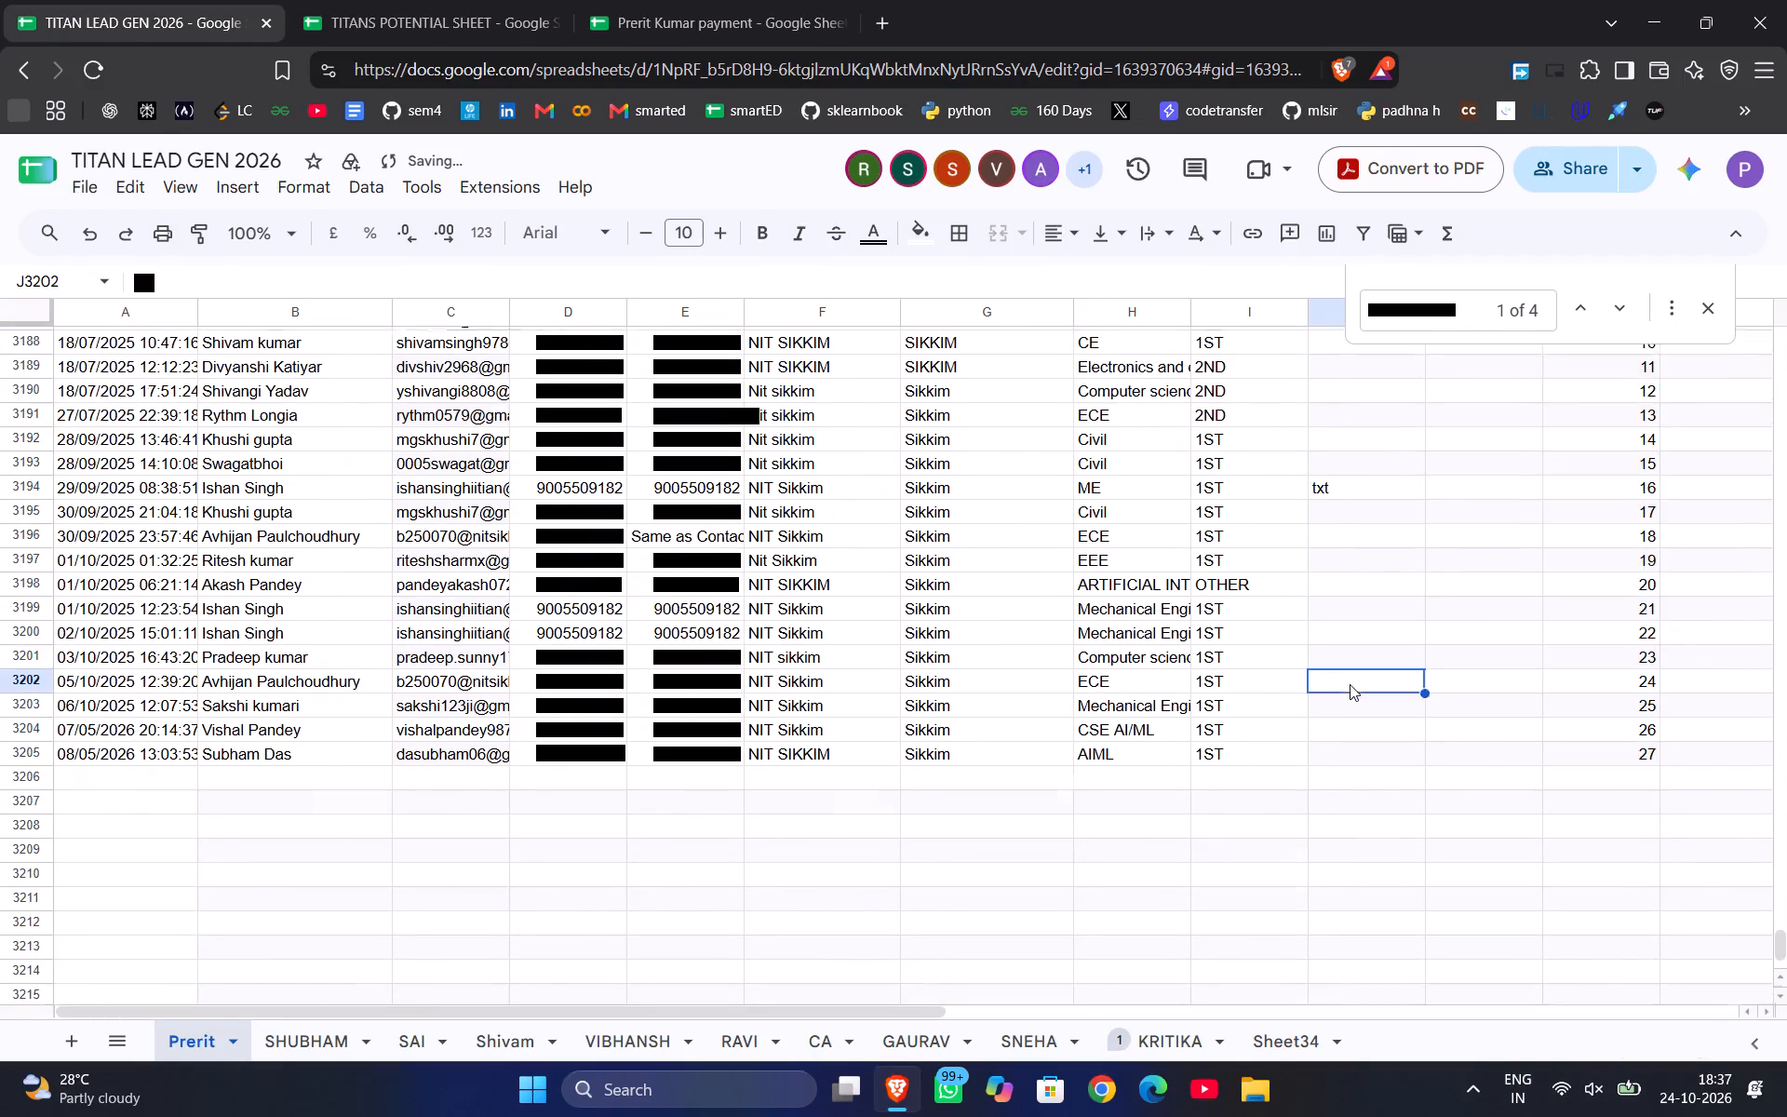
pyautogui.scroll(4, 1350, 684)
pyautogui.scroll(-4, 1350, 684)
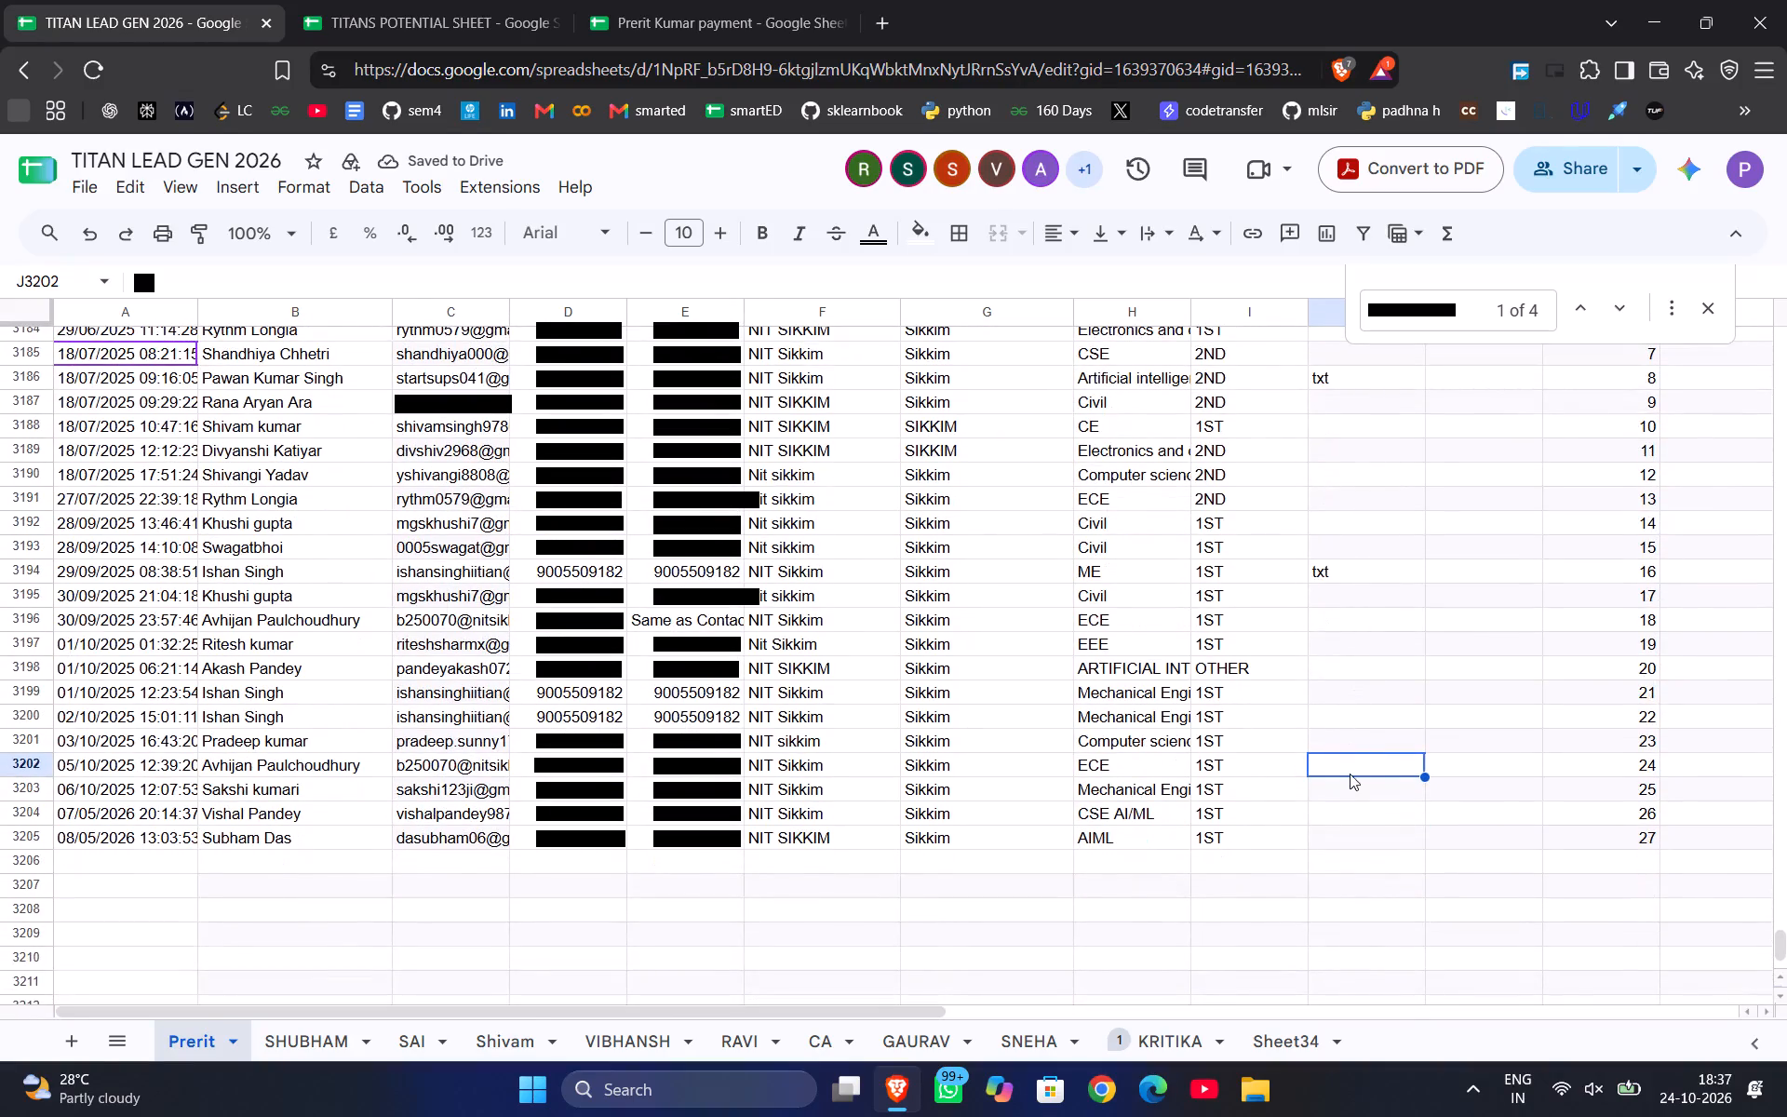
pyautogui.scroll(2, 1364, 826)
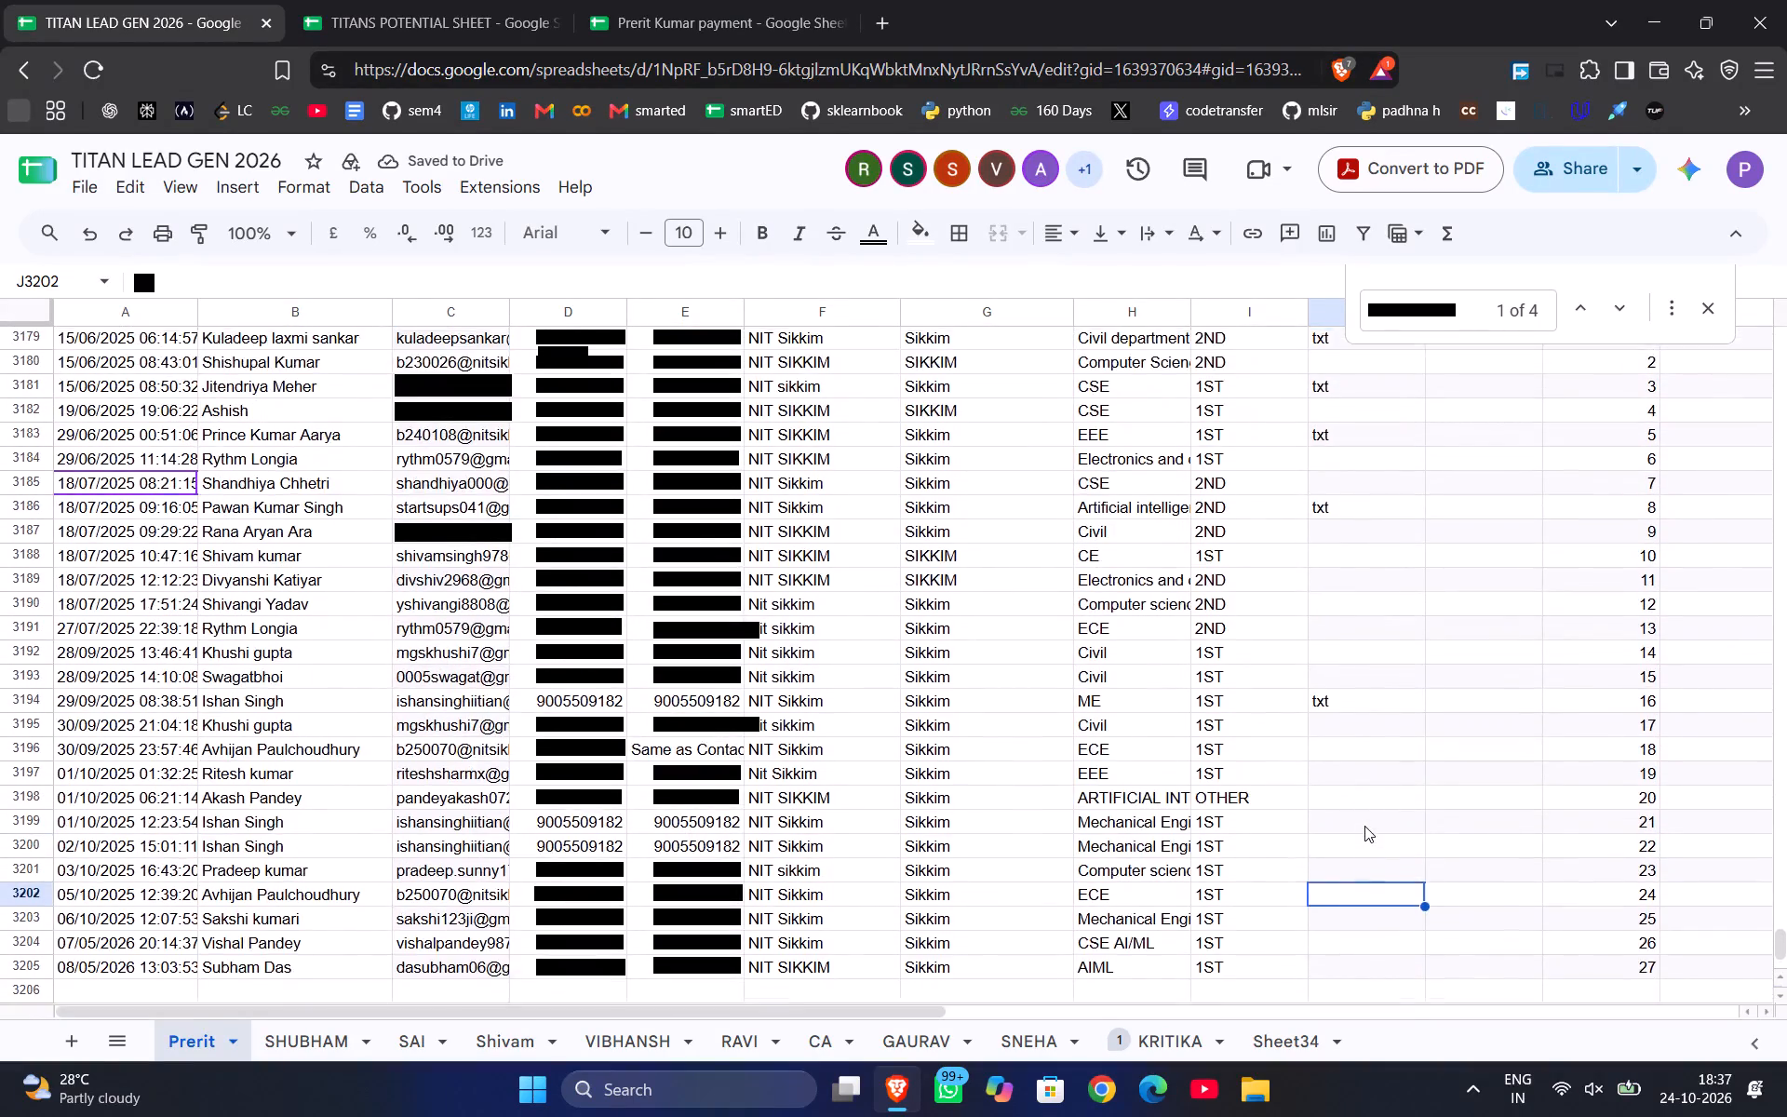
pyautogui.scroll(1, 1364, 826)
pyautogui.click(1319, 638)
pyautogui.hscroll(5, 1319, 638)
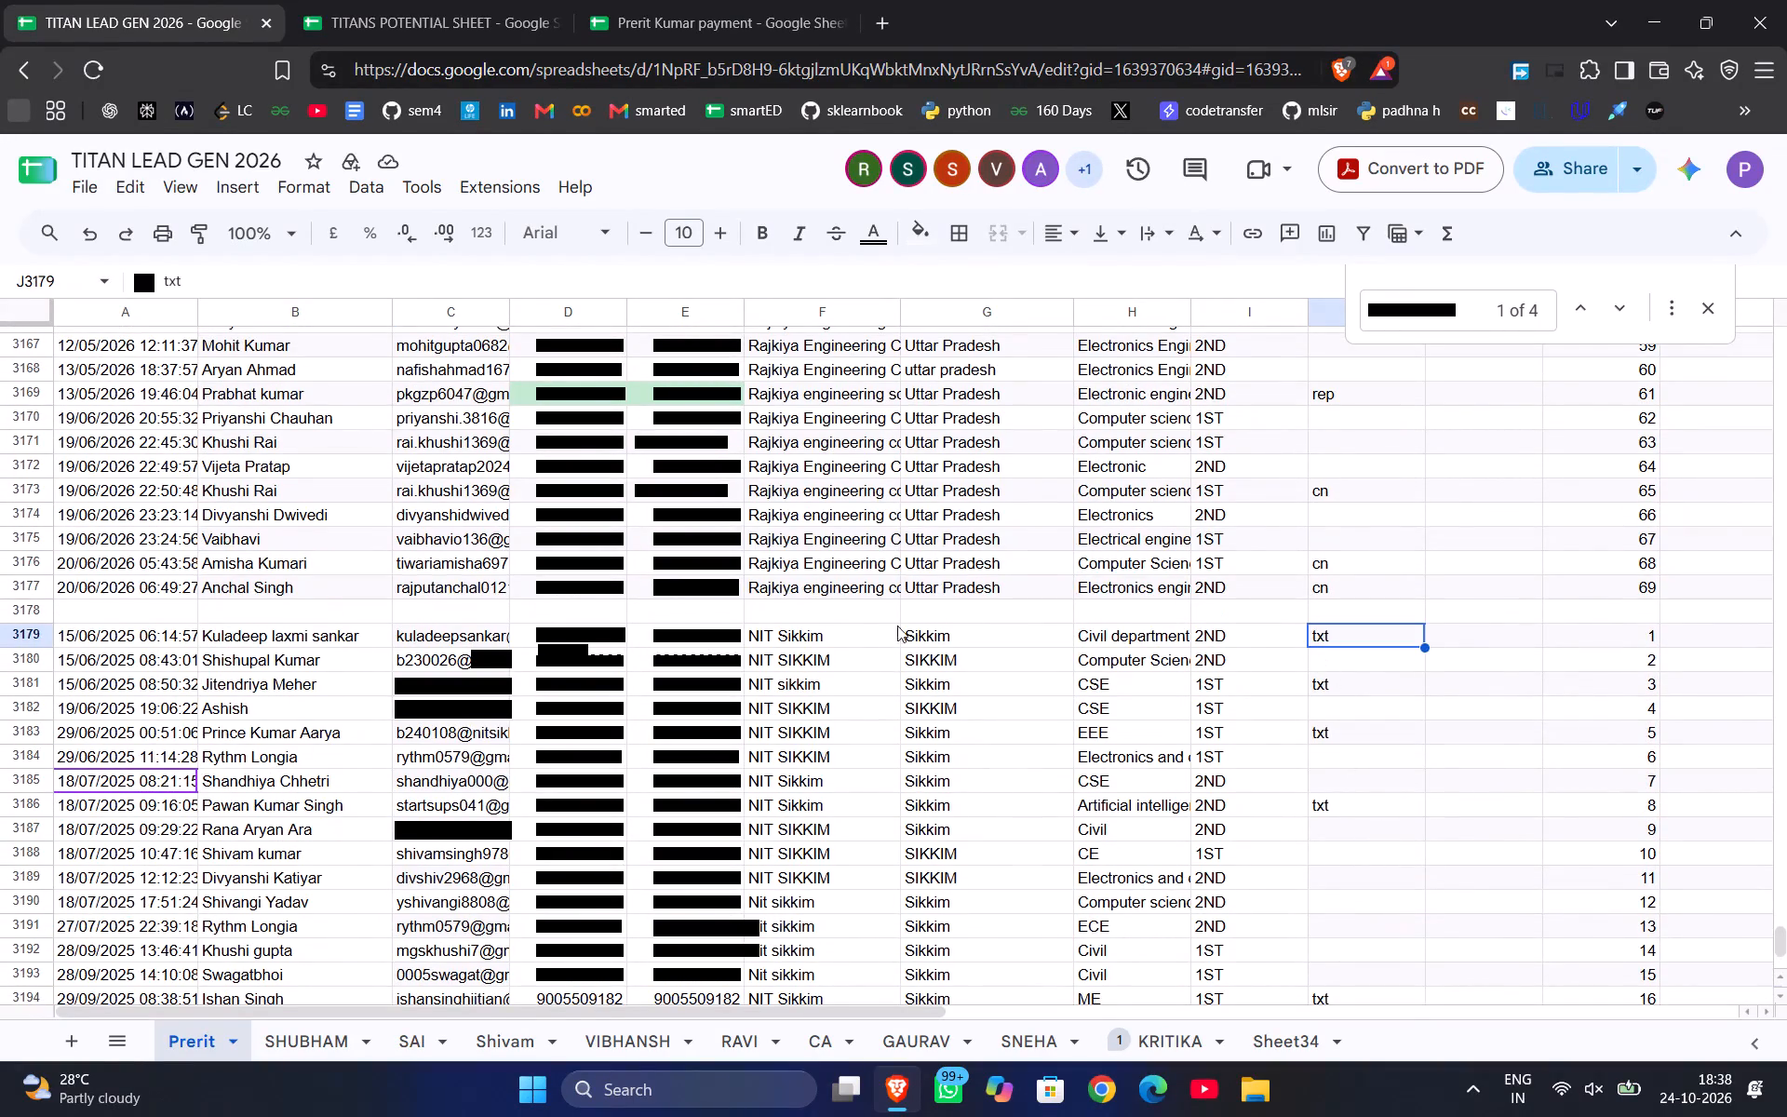
pyautogui.tripleClick(560, 631)
pyautogui.hotkey('ctrl', 'c')
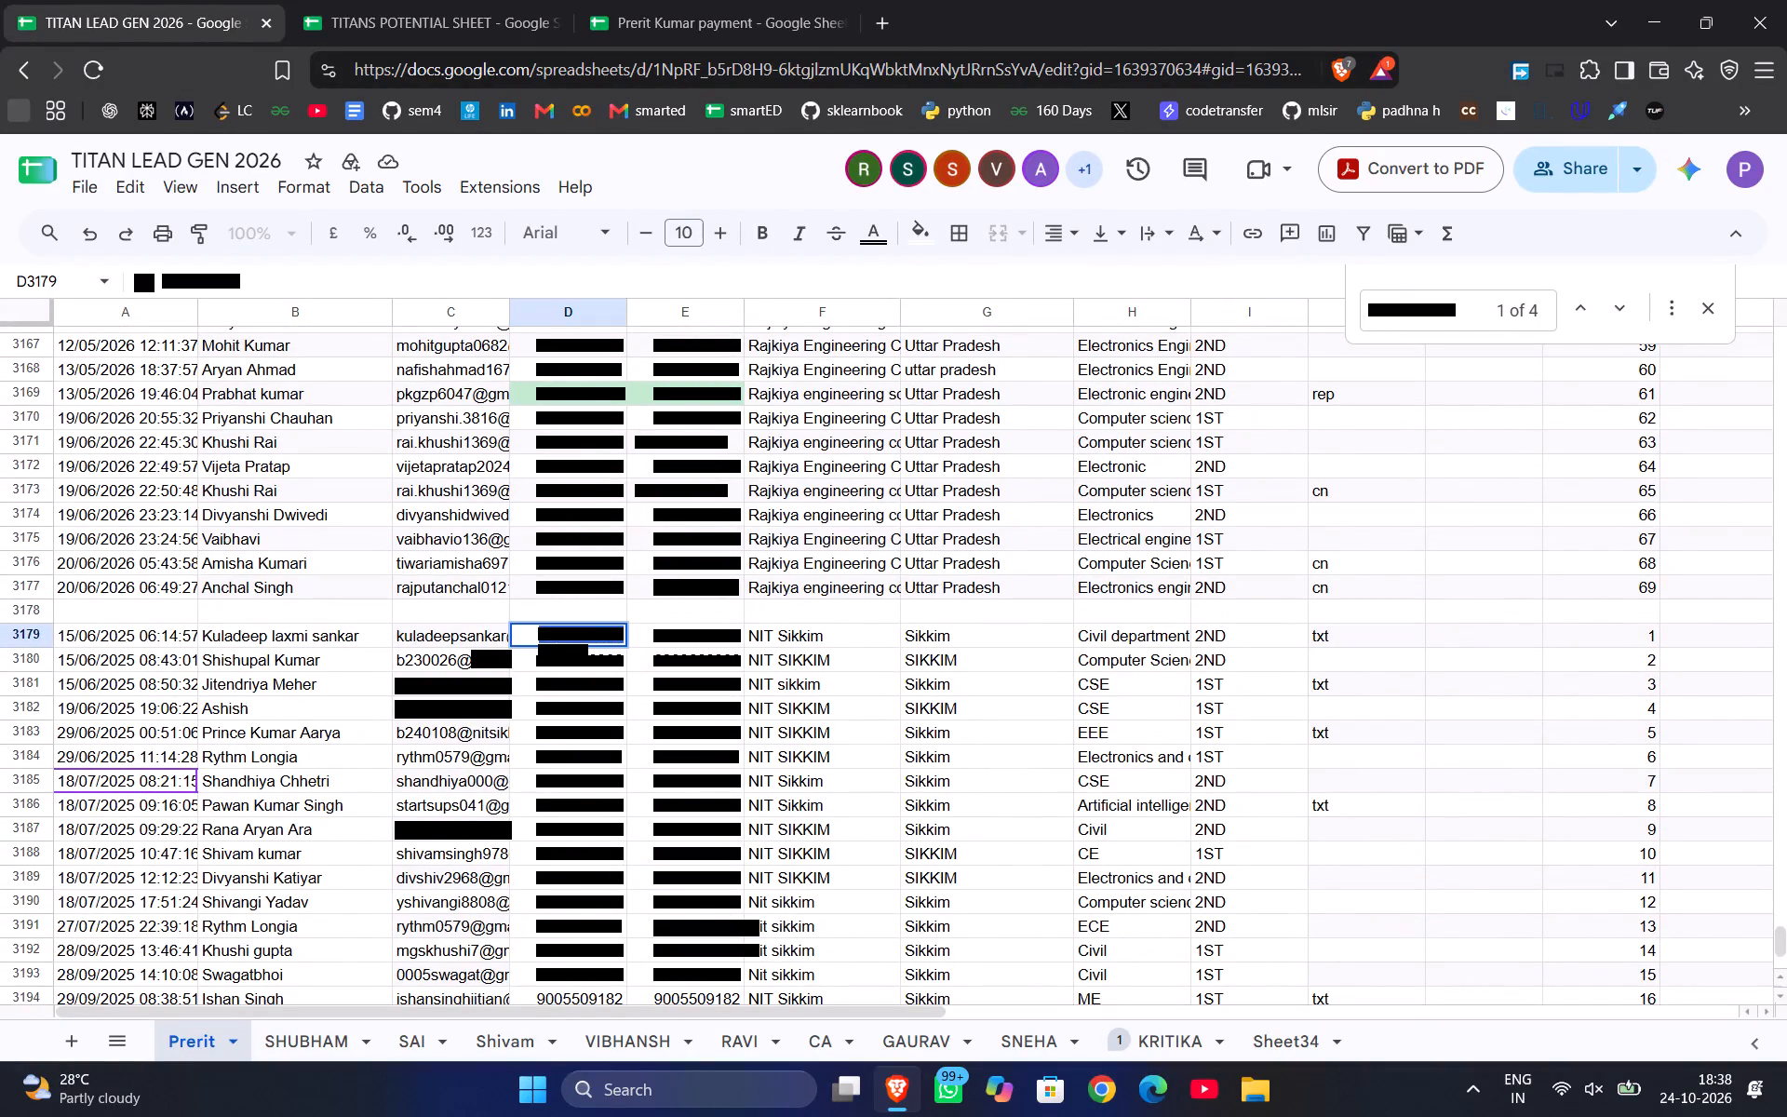
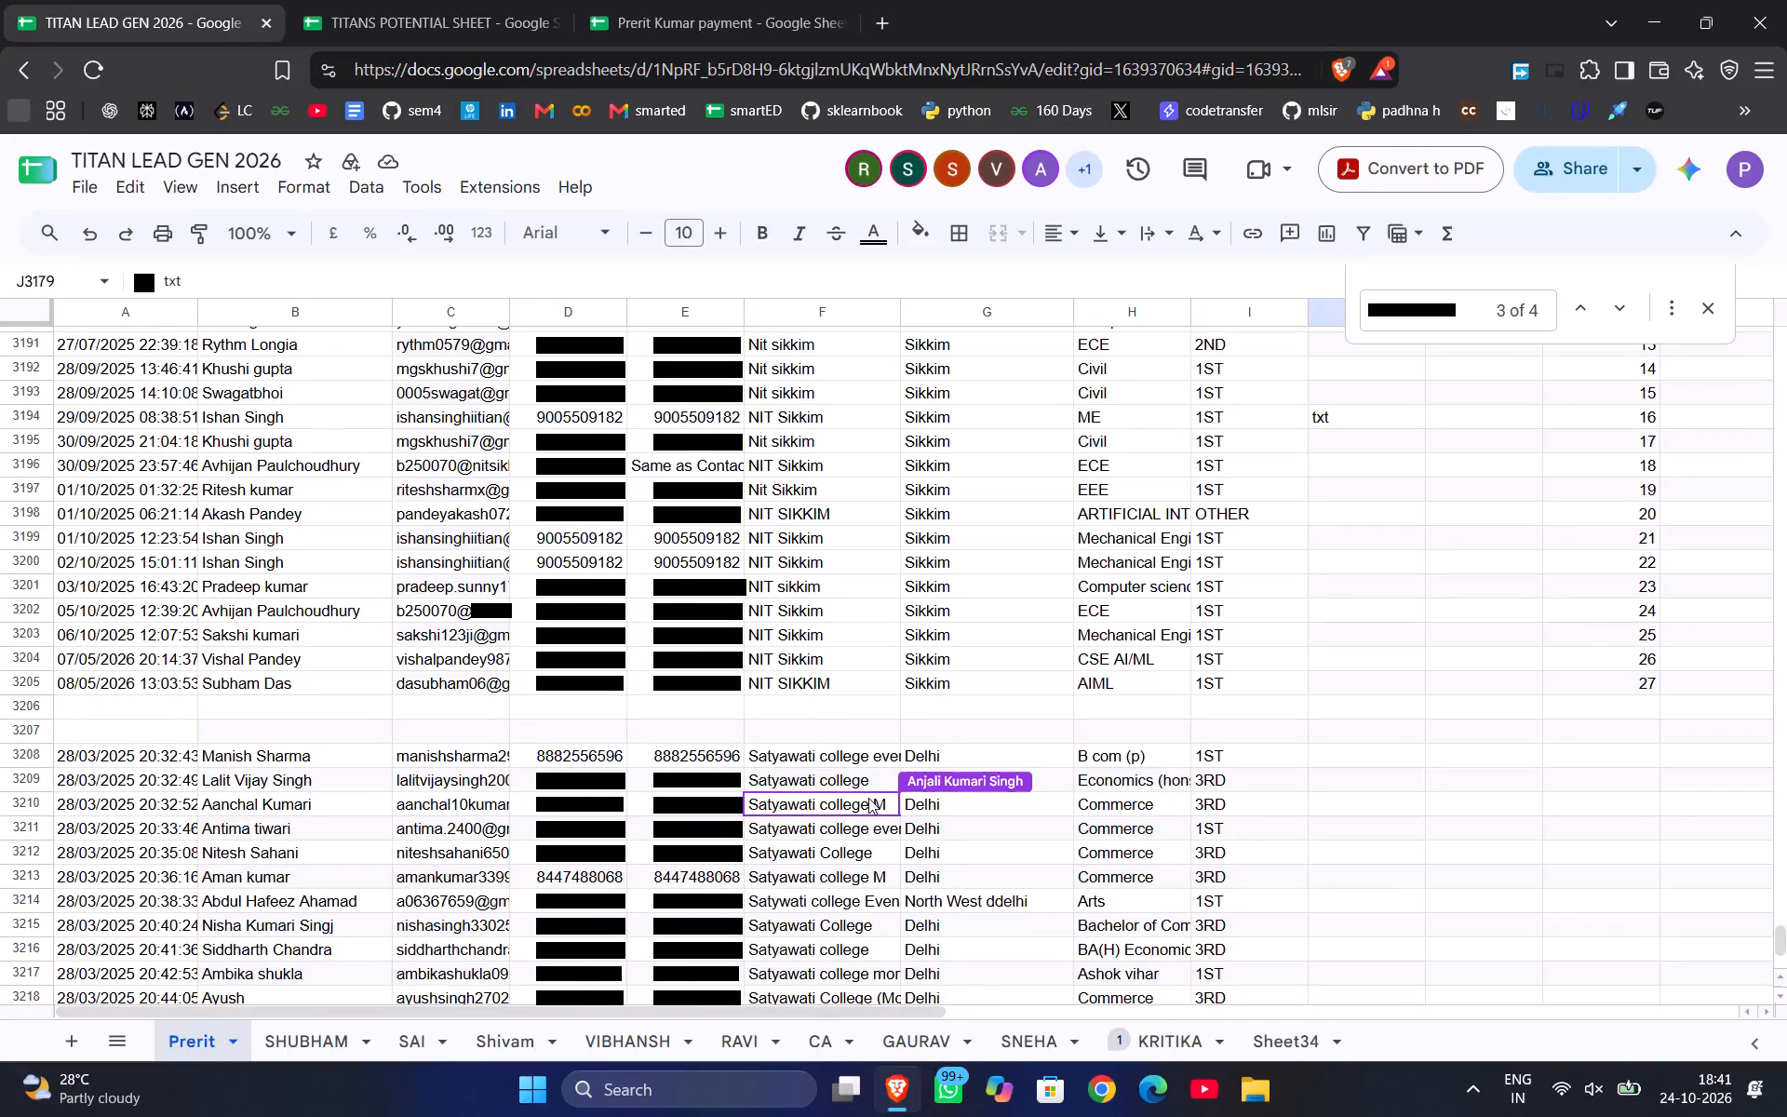
# Copy the 1 to 27 numbering from L3179:L3205 to column L beside the Satyawati College leads, starting at L3208.
pyautogui.click(1224, 735)
pyautogui.hscroll(-1, 1224, 735)
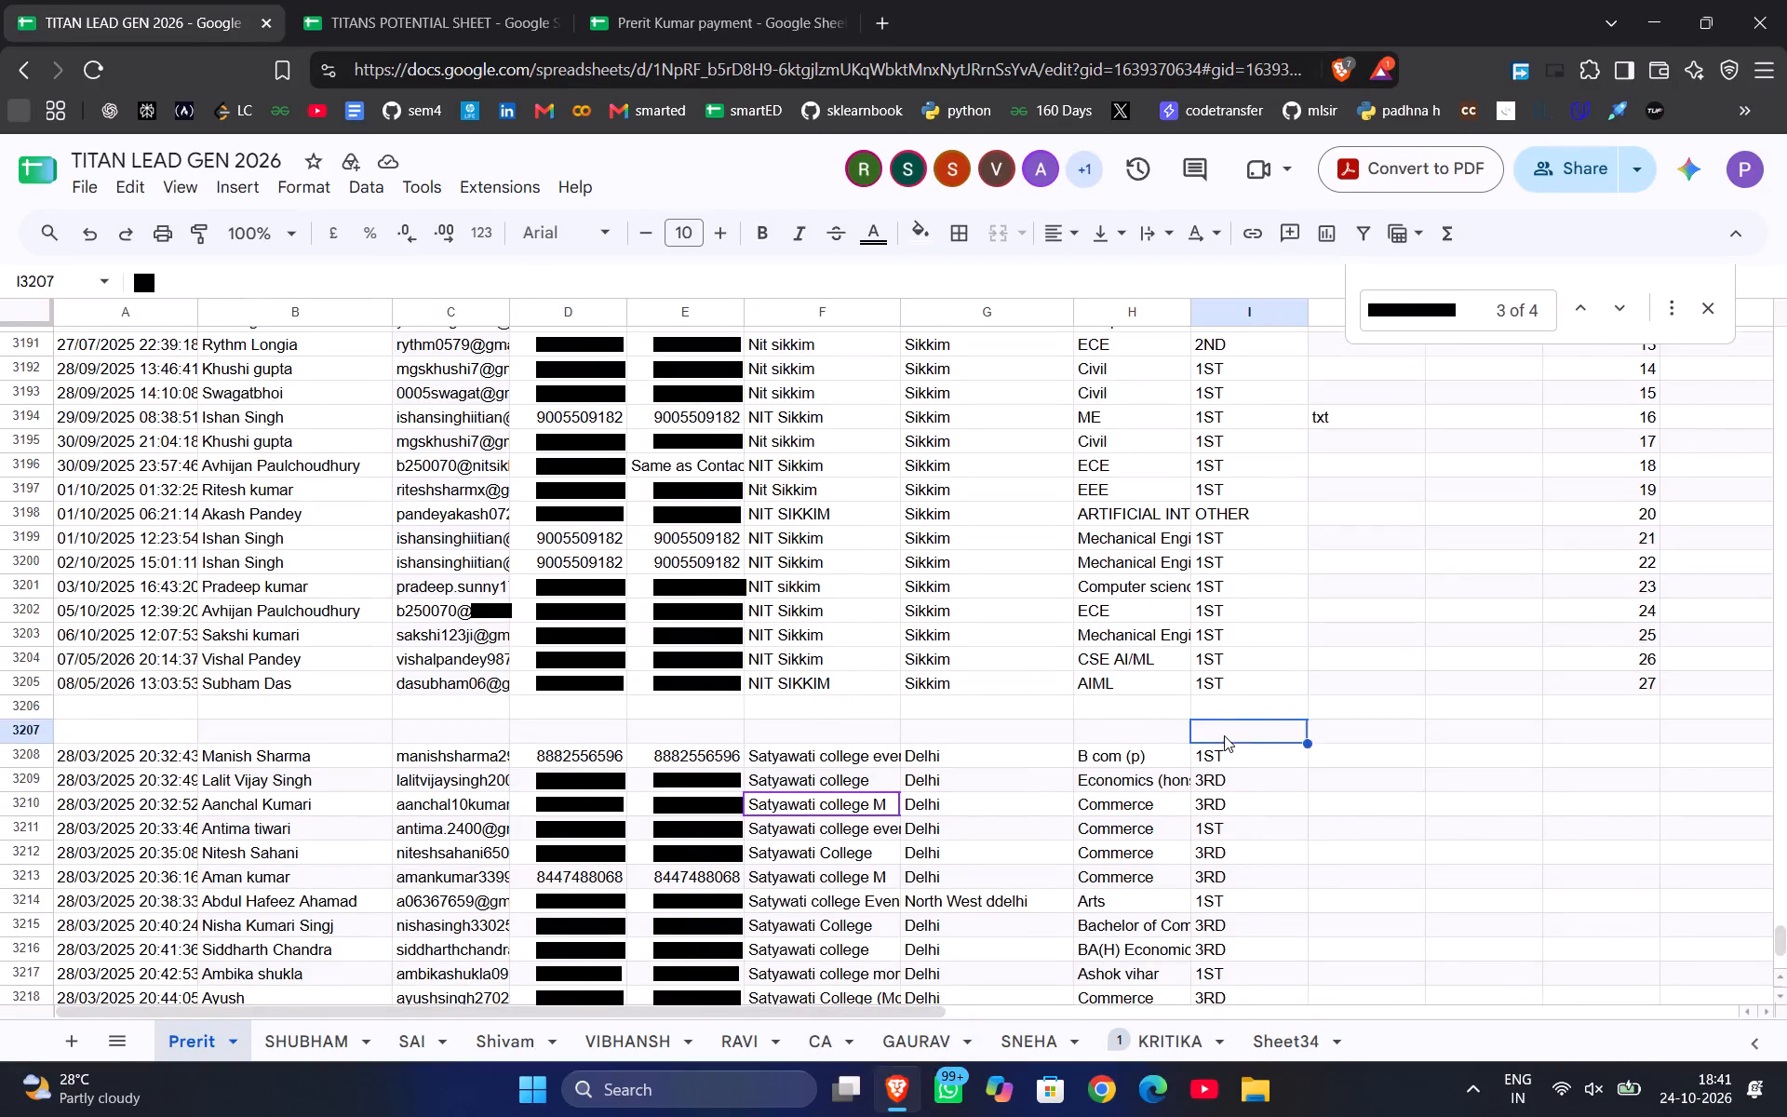
pyautogui.hscroll(-3, 1224, 735)
pyautogui.moveTo(1076, 425); pyautogui.dragTo(1086, 827)
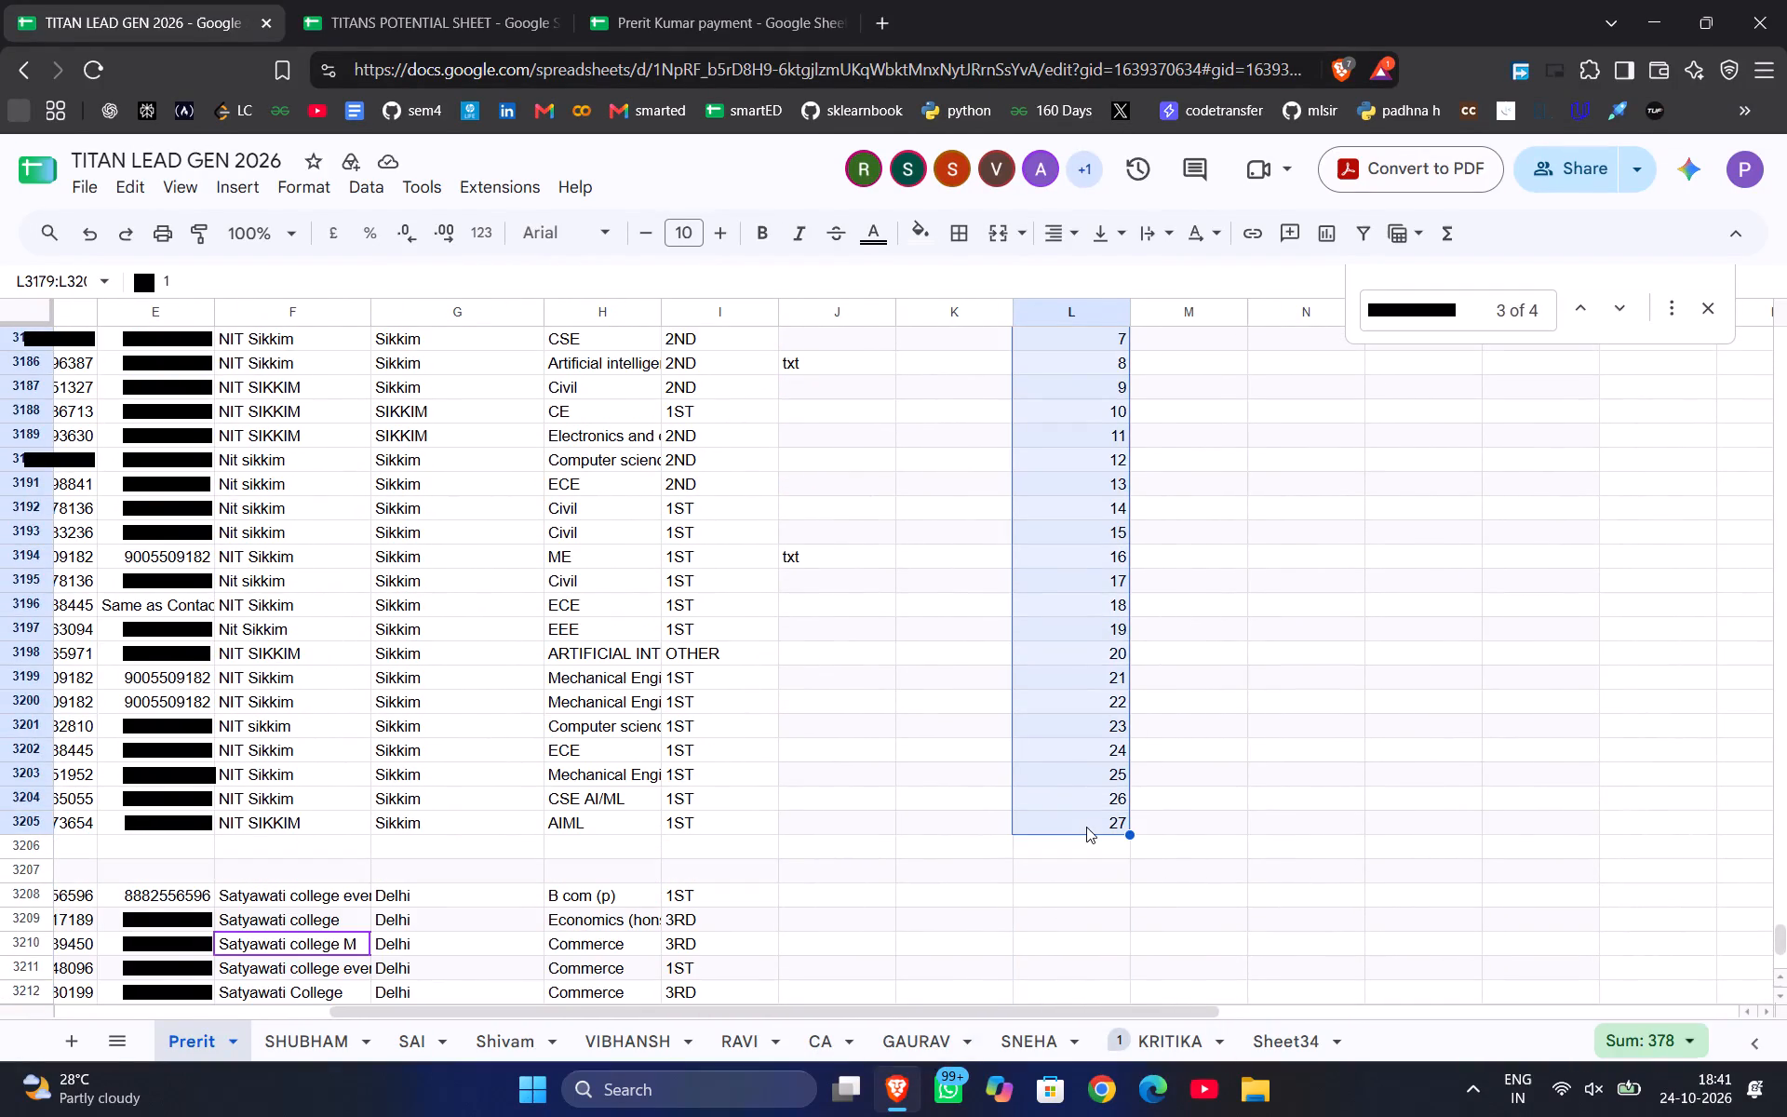
pyautogui.hotkey('ctrl', 'c')
pyautogui.click(1067, 894)
pyautogui.hotkey('ctrl', 'v')
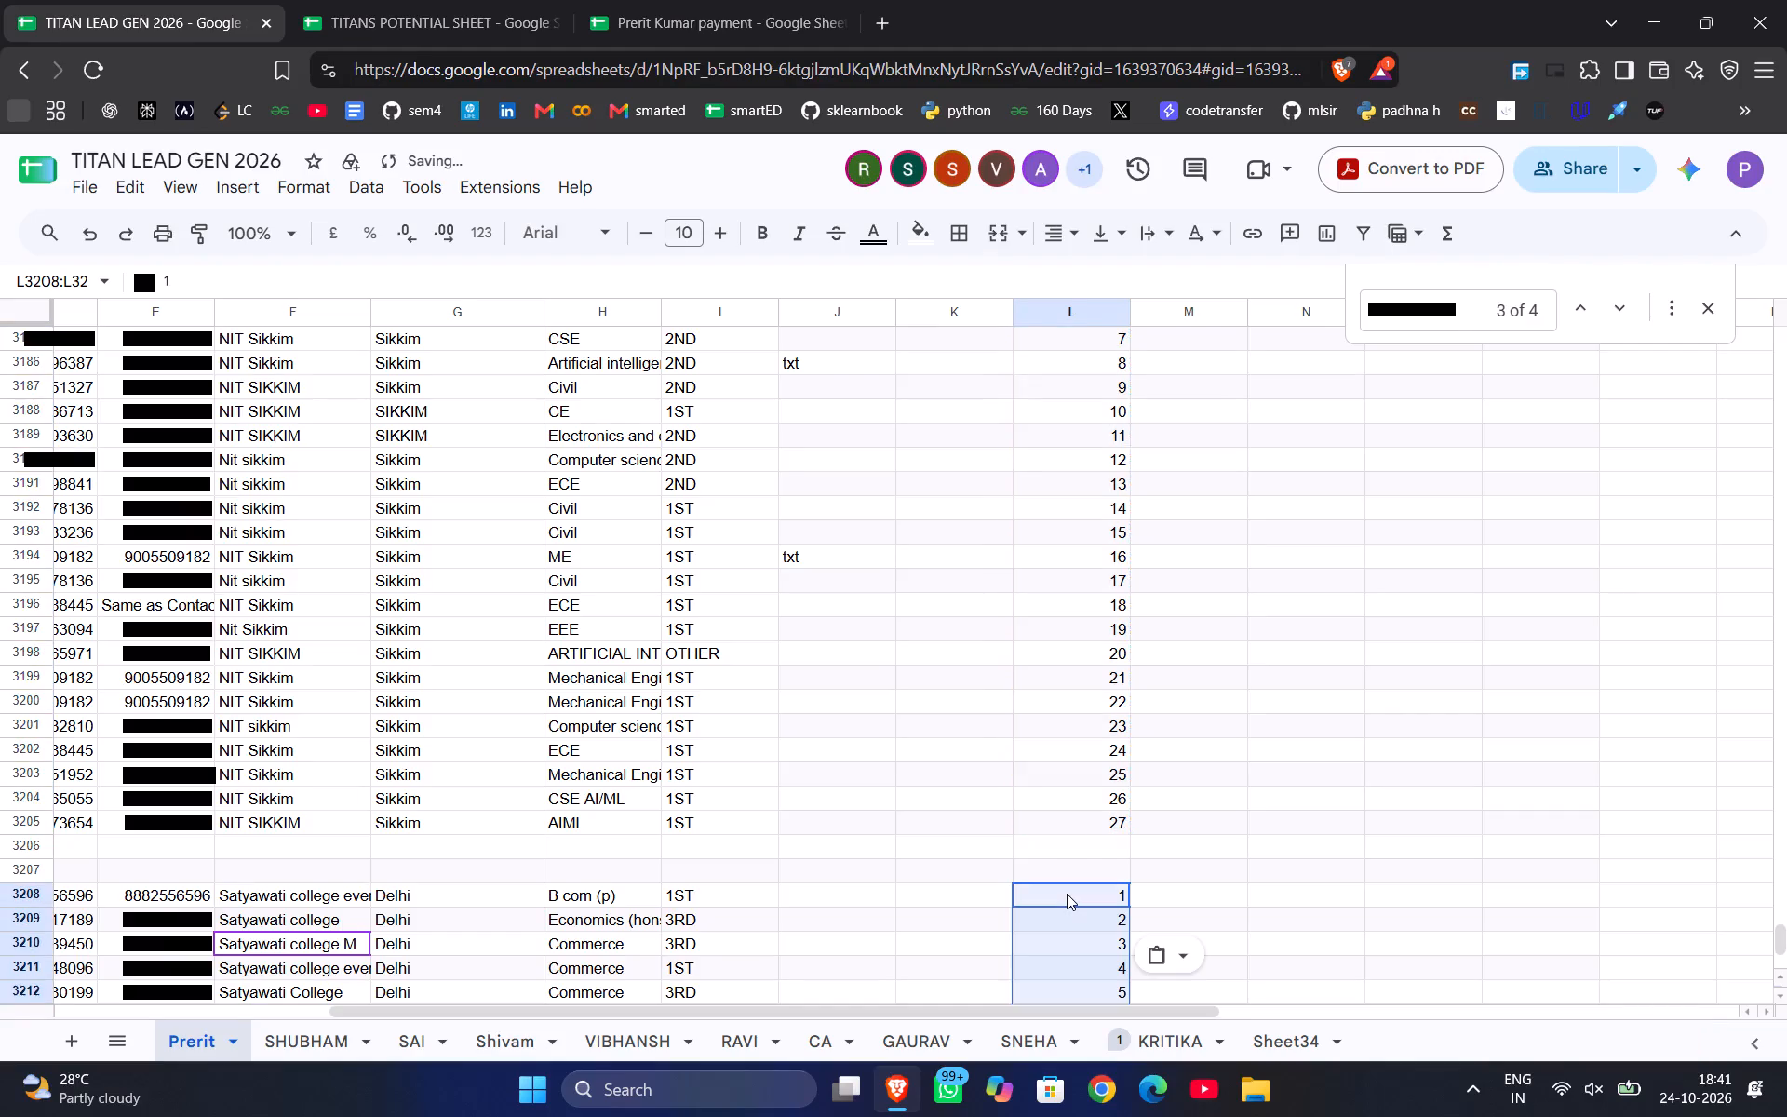
# Extend the column L series from the 24 to 27 cells in rows 3231–3234 through the last lead in row 3273, ending at 66.
pyautogui.scroll(-7, 1067, 894)
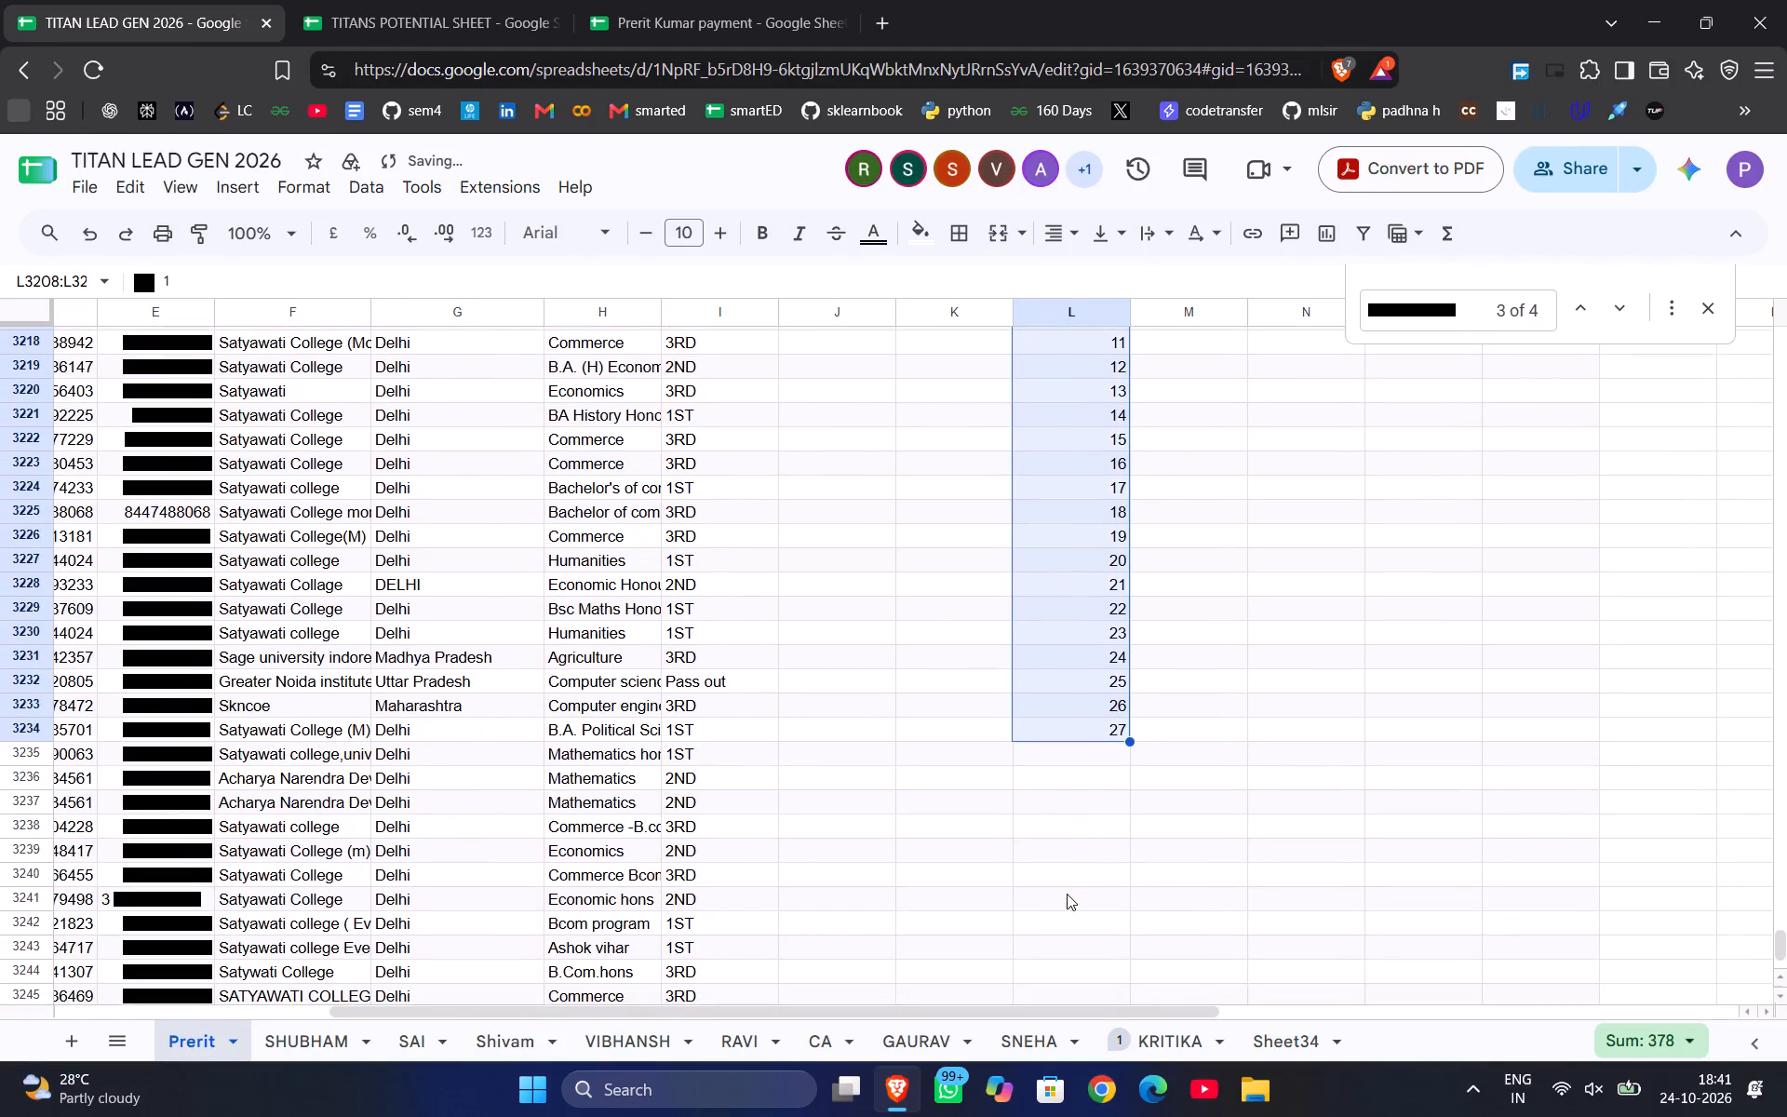
pyautogui.click(1091, 719)
pyautogui.moveTo(1087, 666); pyautogui.dragTo(1089, 732)
pyautogui.moveTo(1127, 736); pyautogui.dragTo(1136, 985)
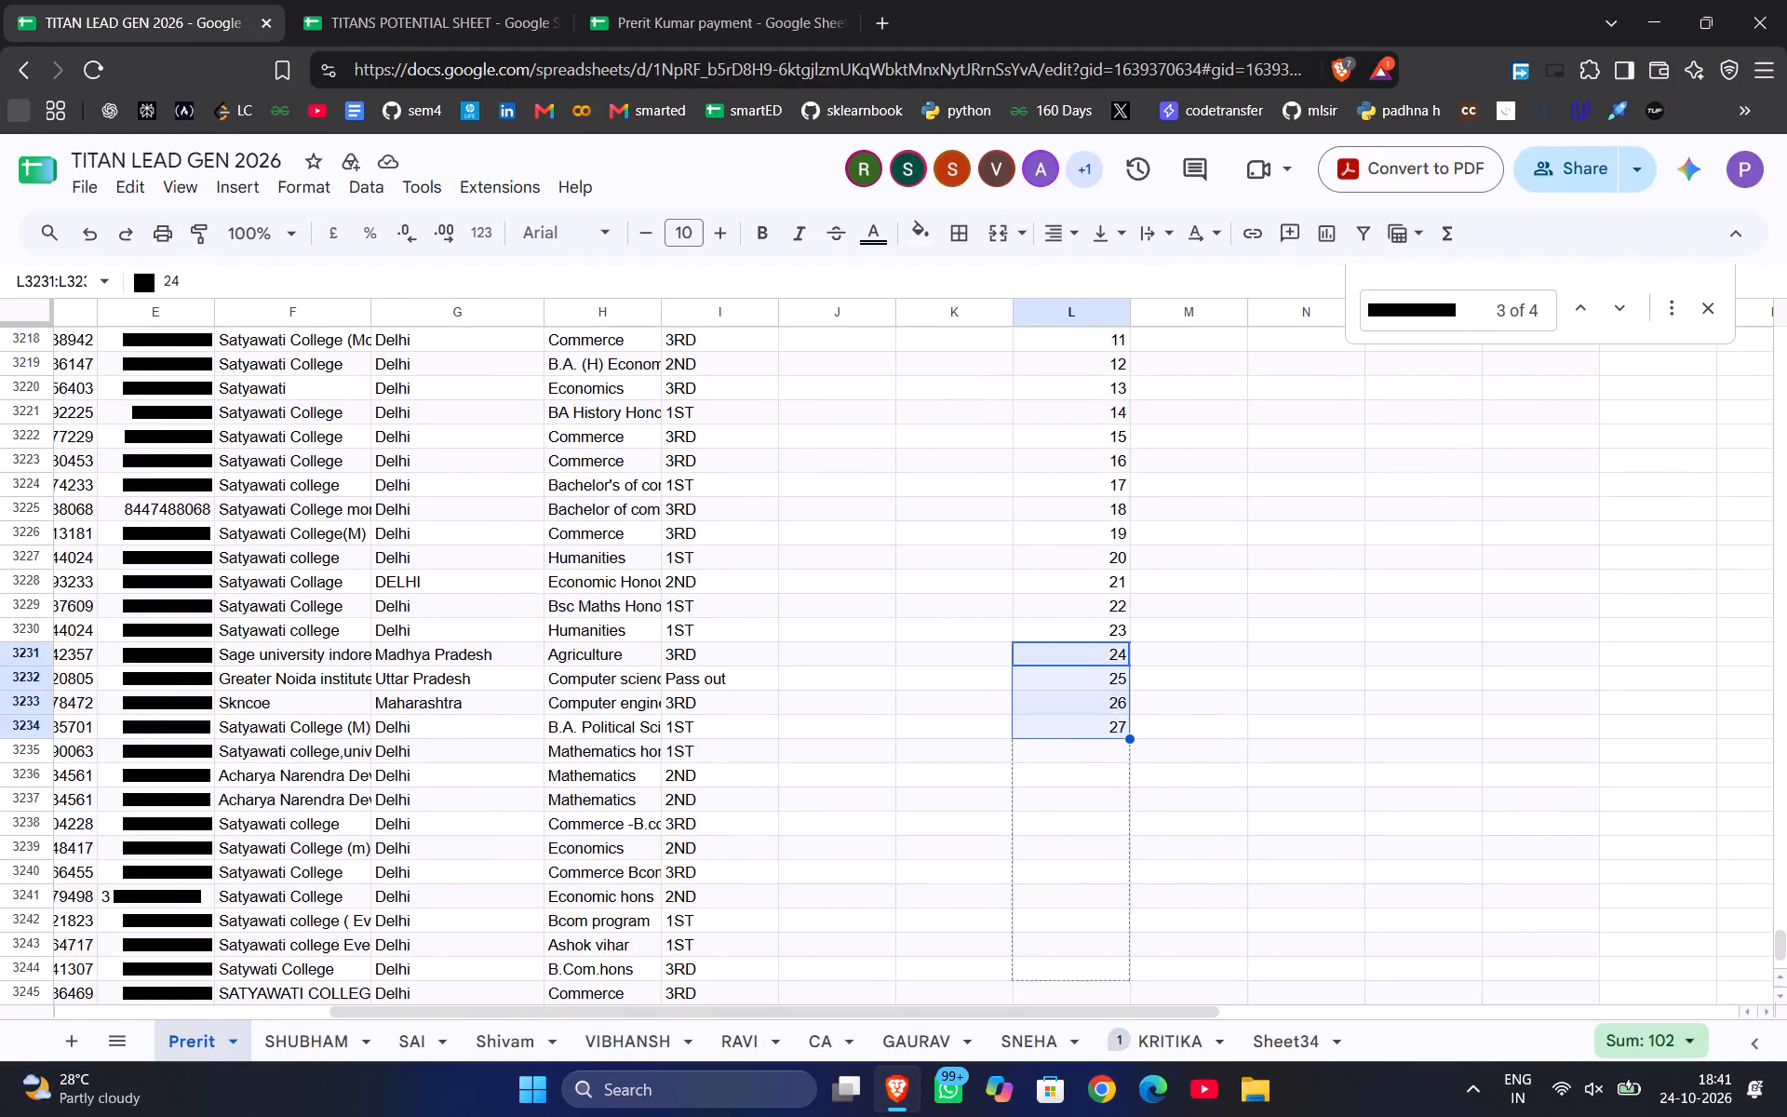
pyautogui.moveTo(1136, 985); pyautogui.dragTo(1110, 918)
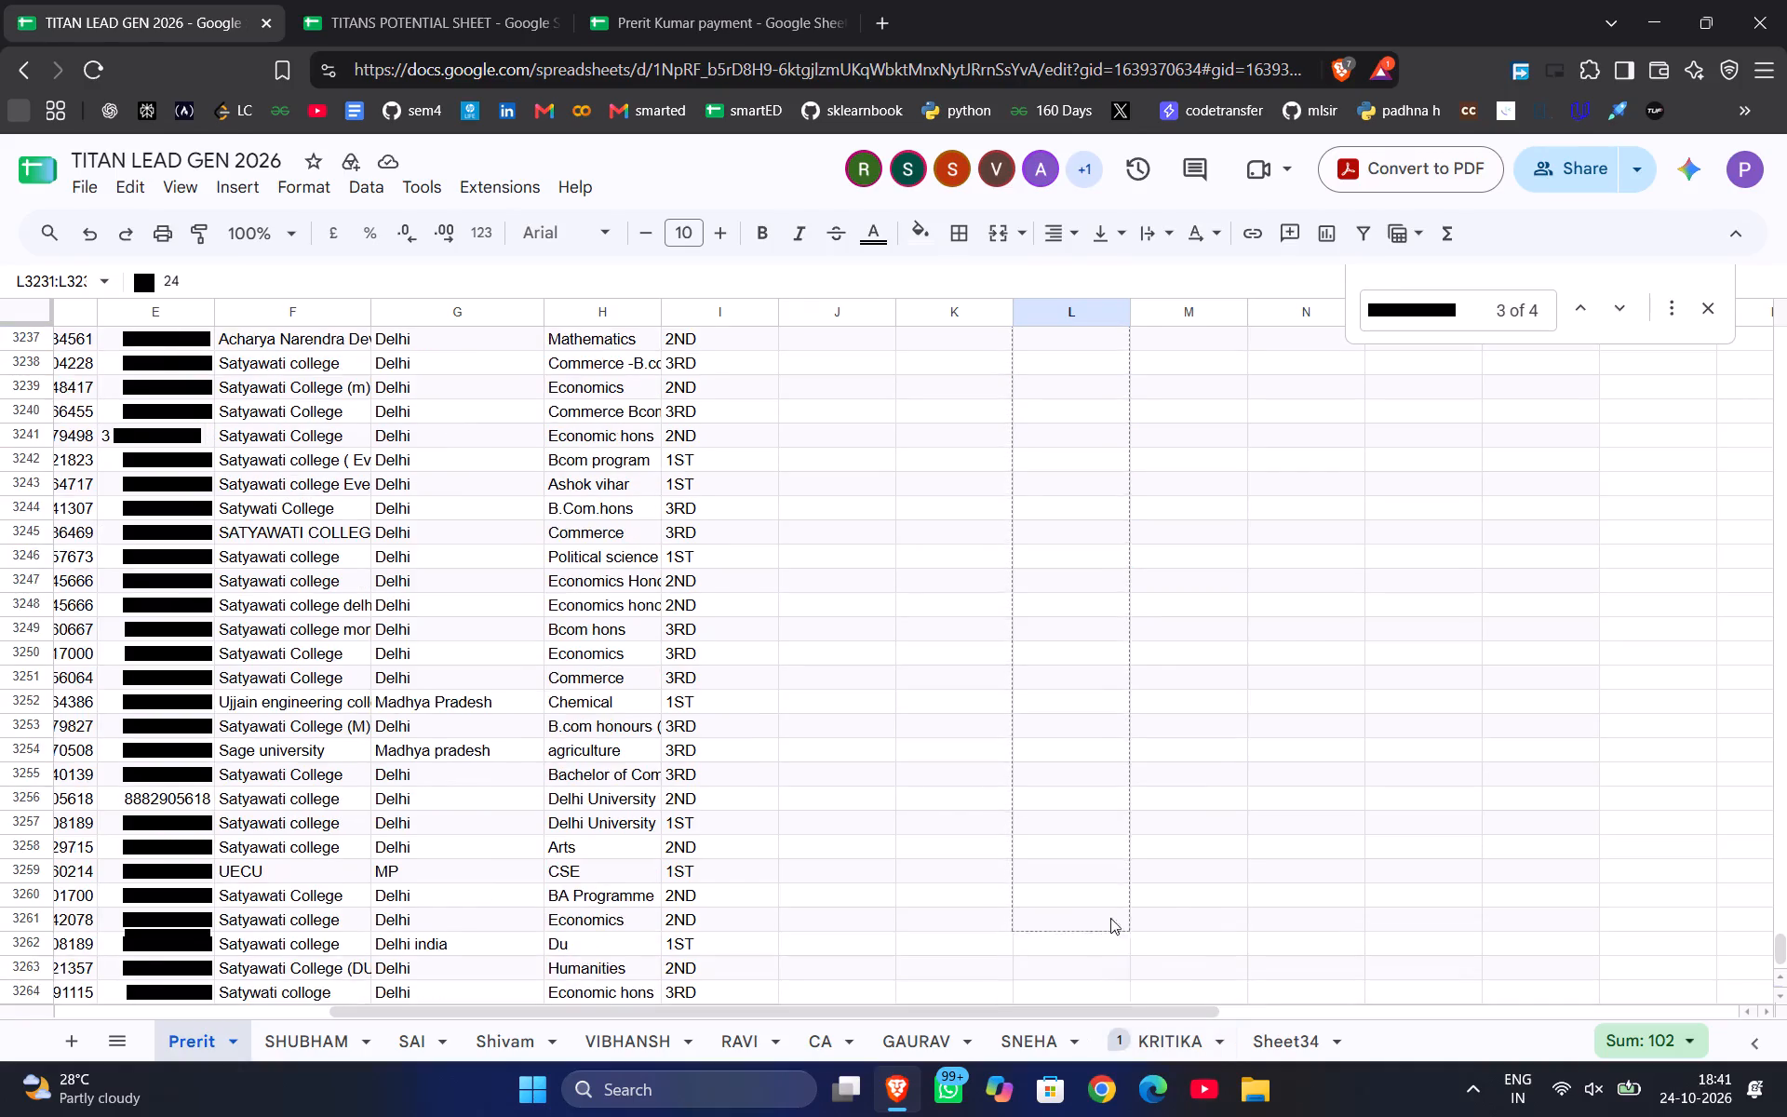
pyautogui.moveTo(1110, 918); pyautogui.dragTo(1095, 929)
pyautogui.scroll(-4, 1095, 929)
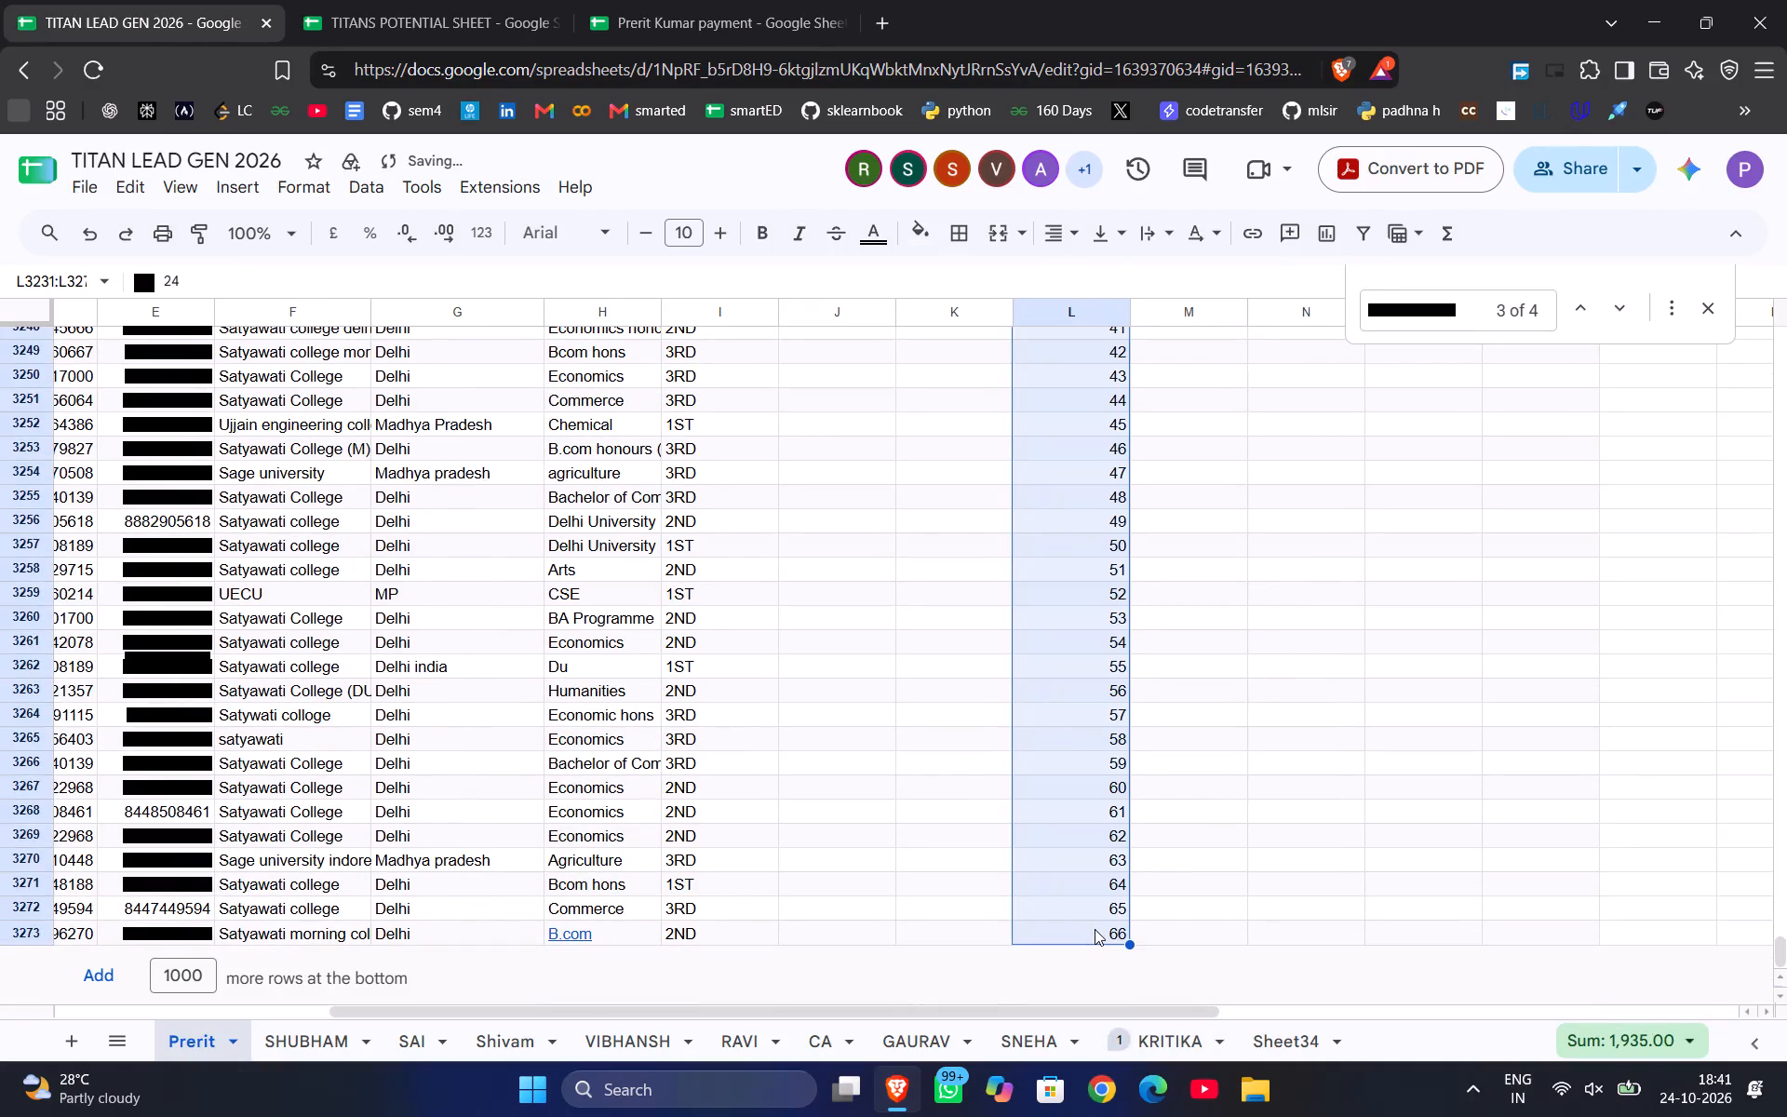
pyautogui.click(1250, 962)
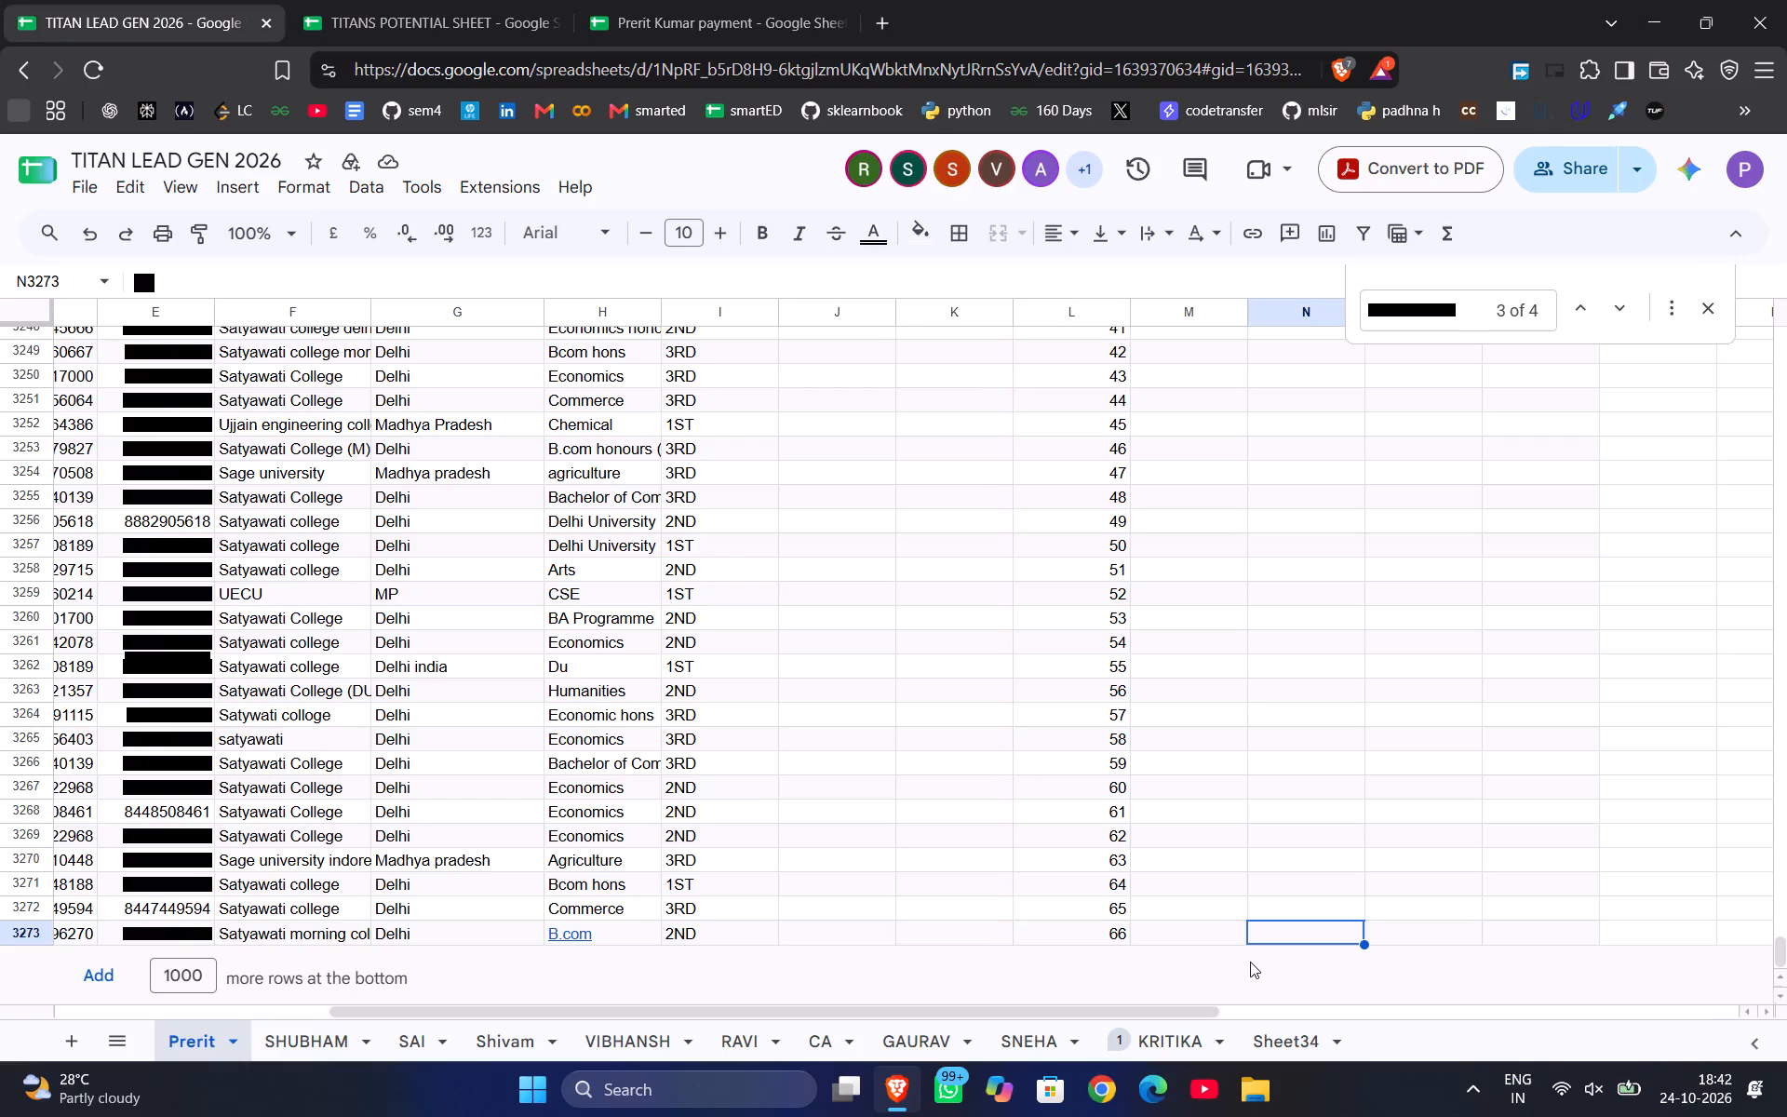
# Return to the first Satyawati College lead in row 3208 and open its column D contact number.
pyautogui.scroll(-6, 1250, 962)
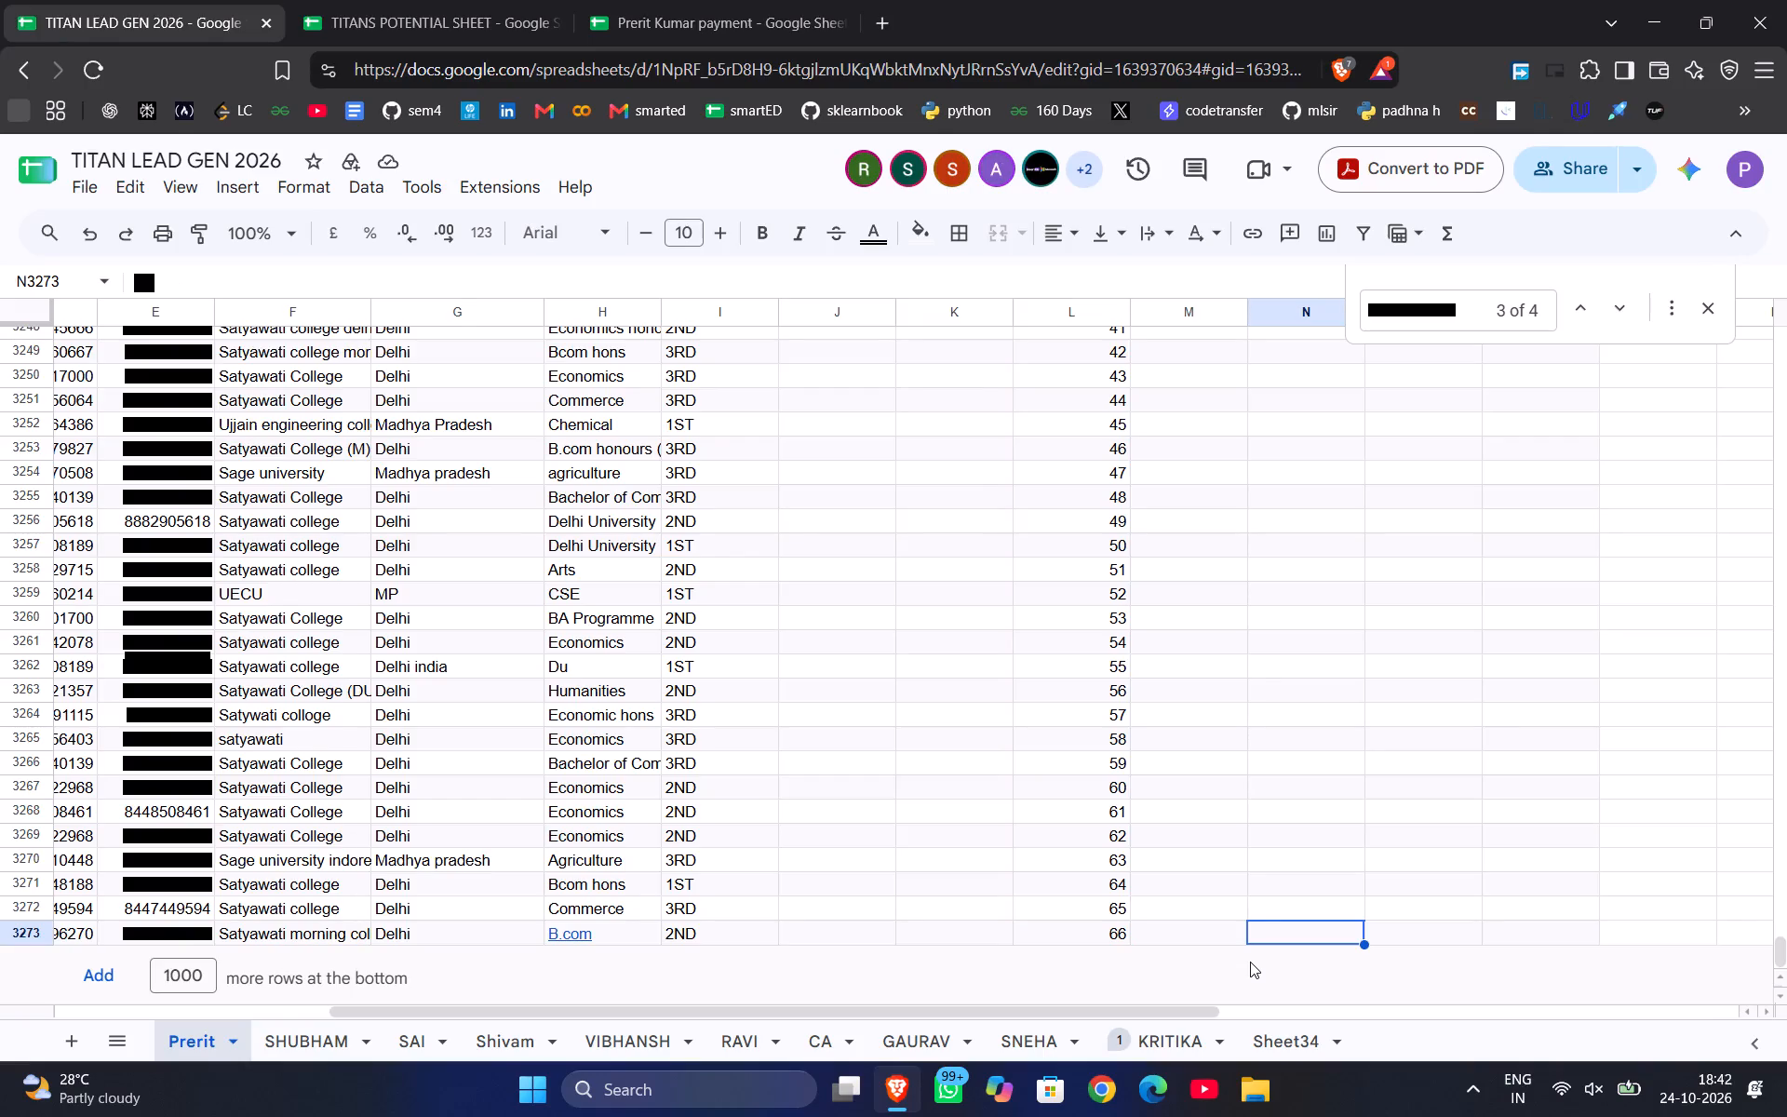
pyautogui.scroll(7, 867, 754)
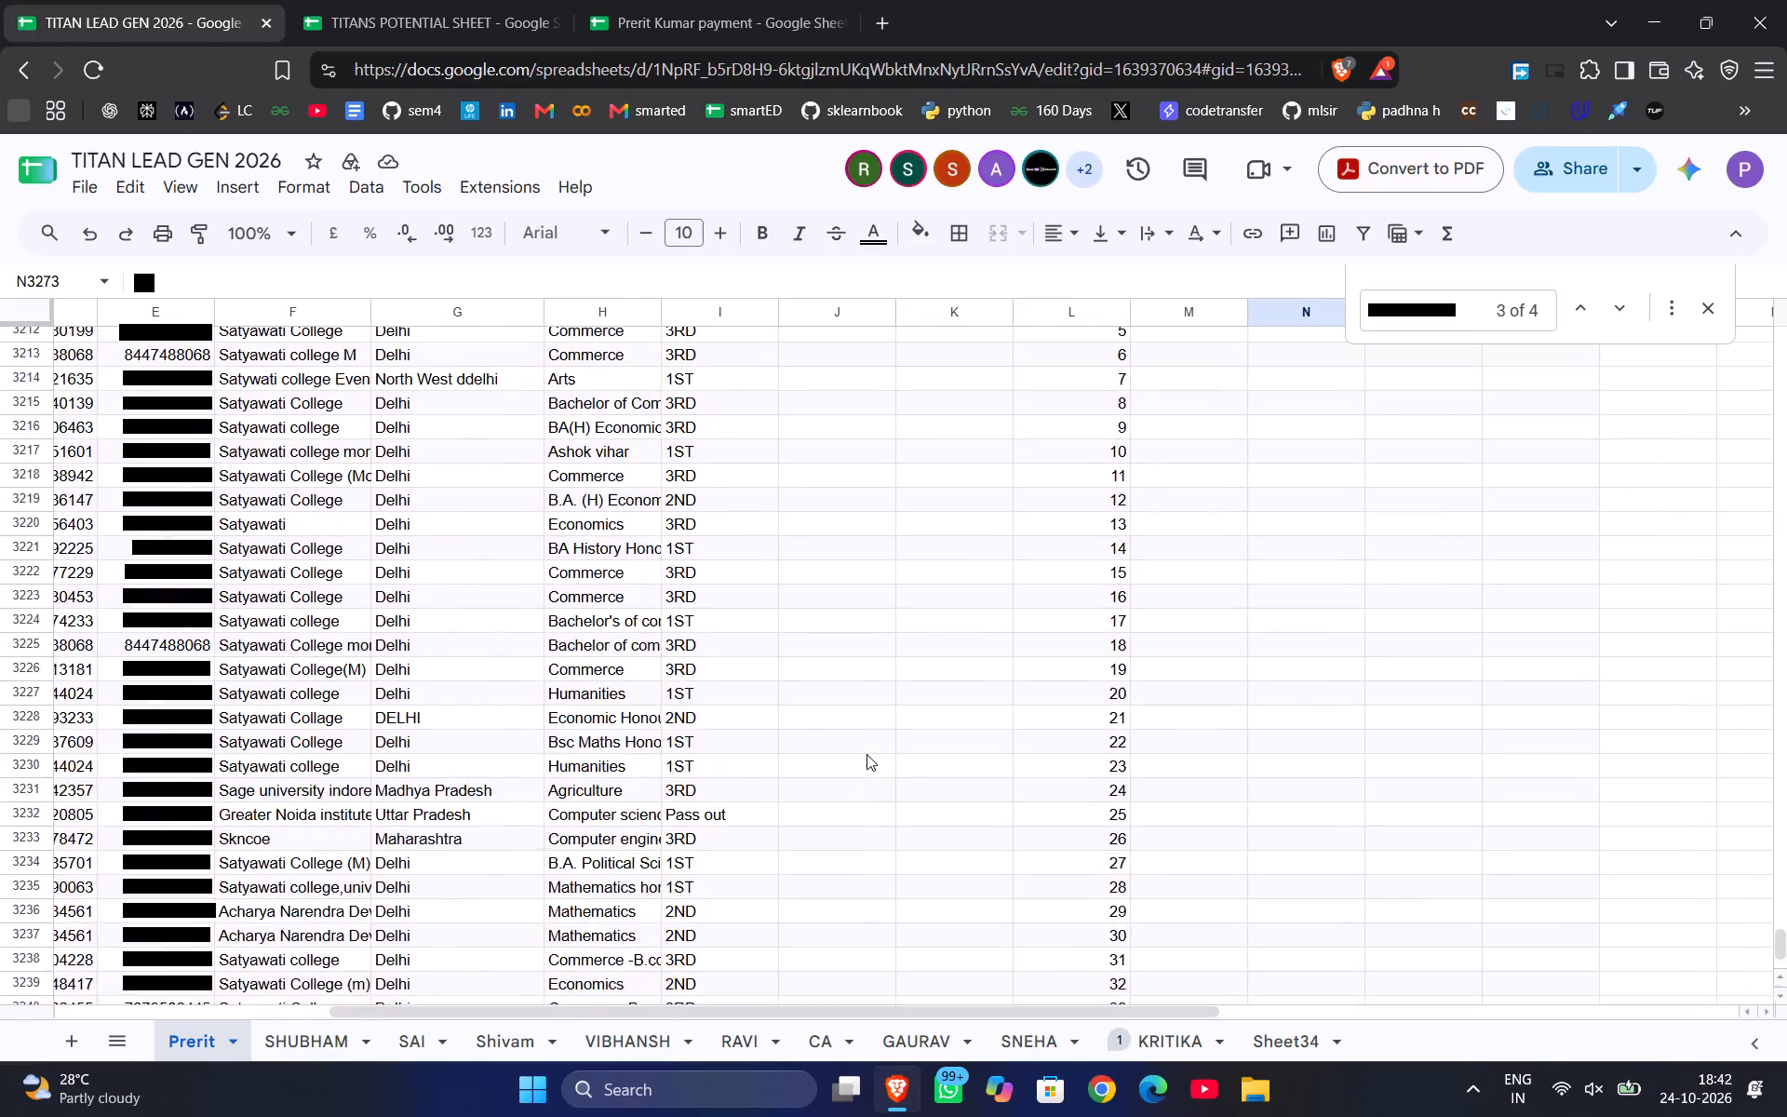
pyautogui.scroll(3, 867, 754)
pyautogui.click(841, 744)
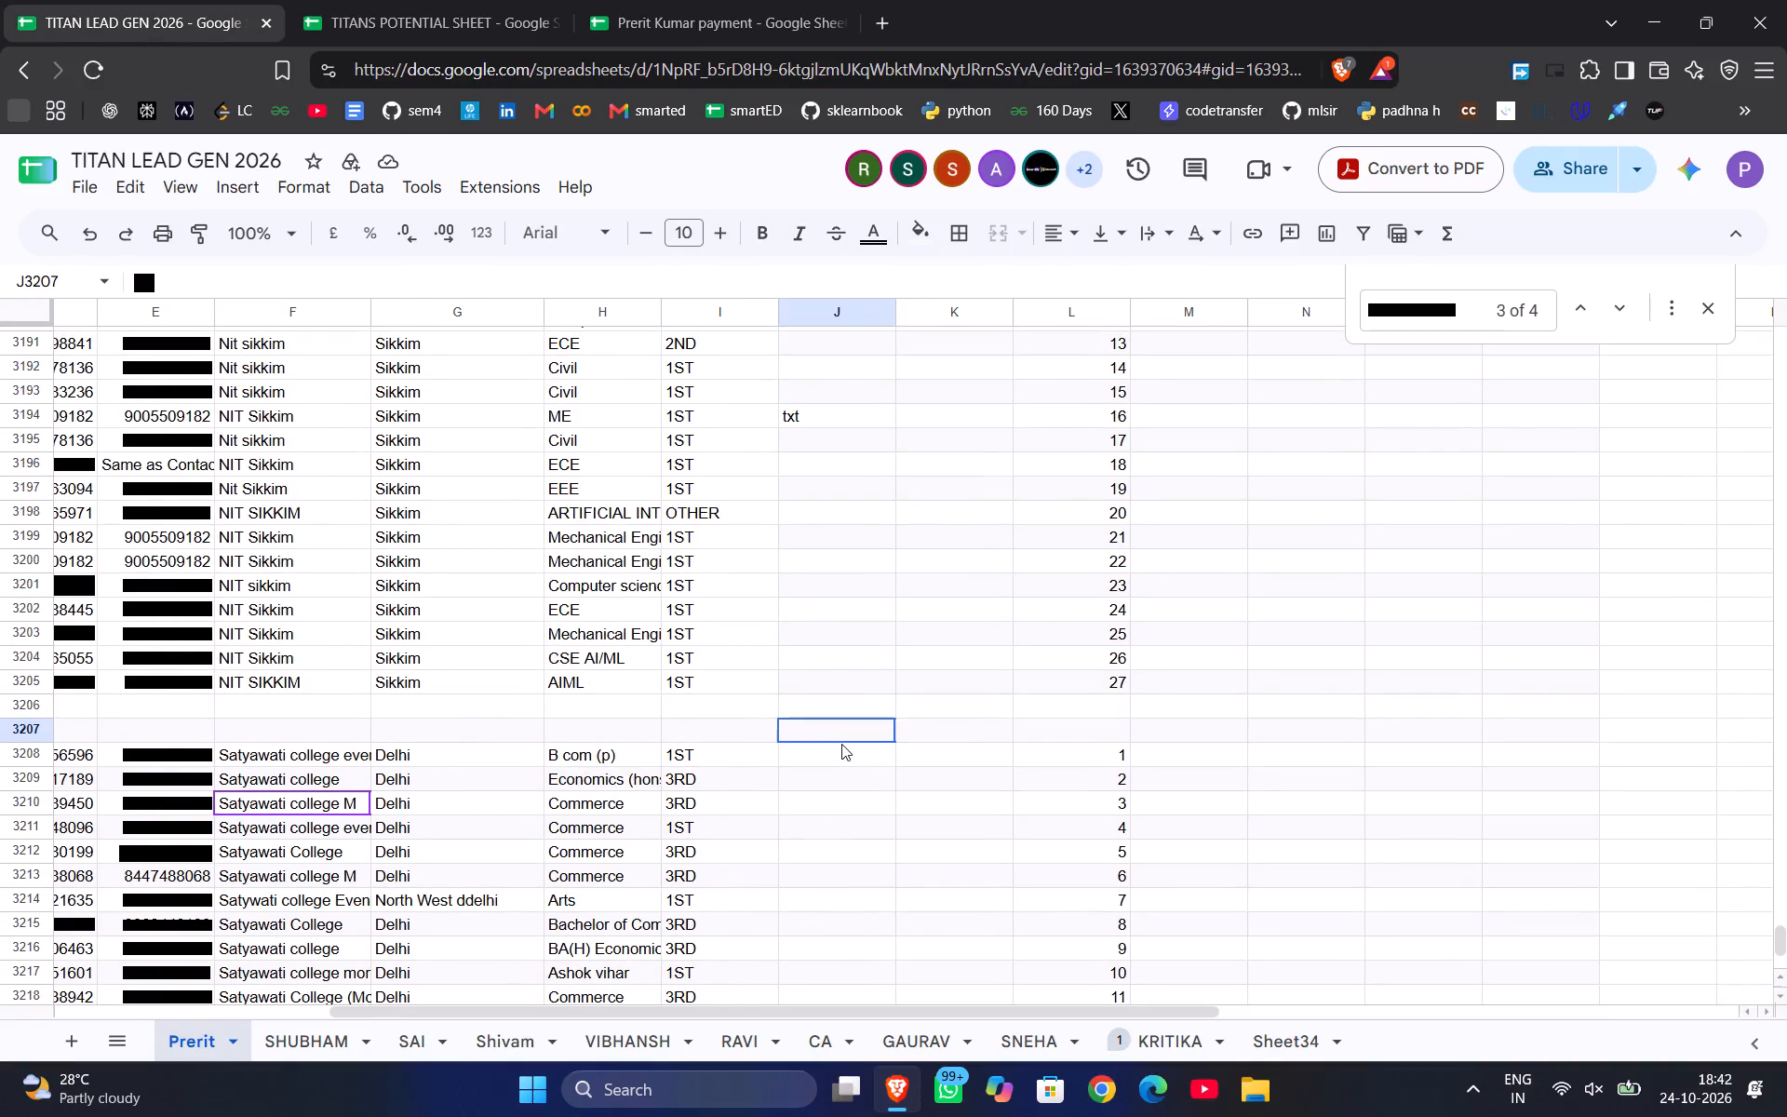
pyautogui.click(838, 764)
pyautogui.hscroll(9, 838, 764)
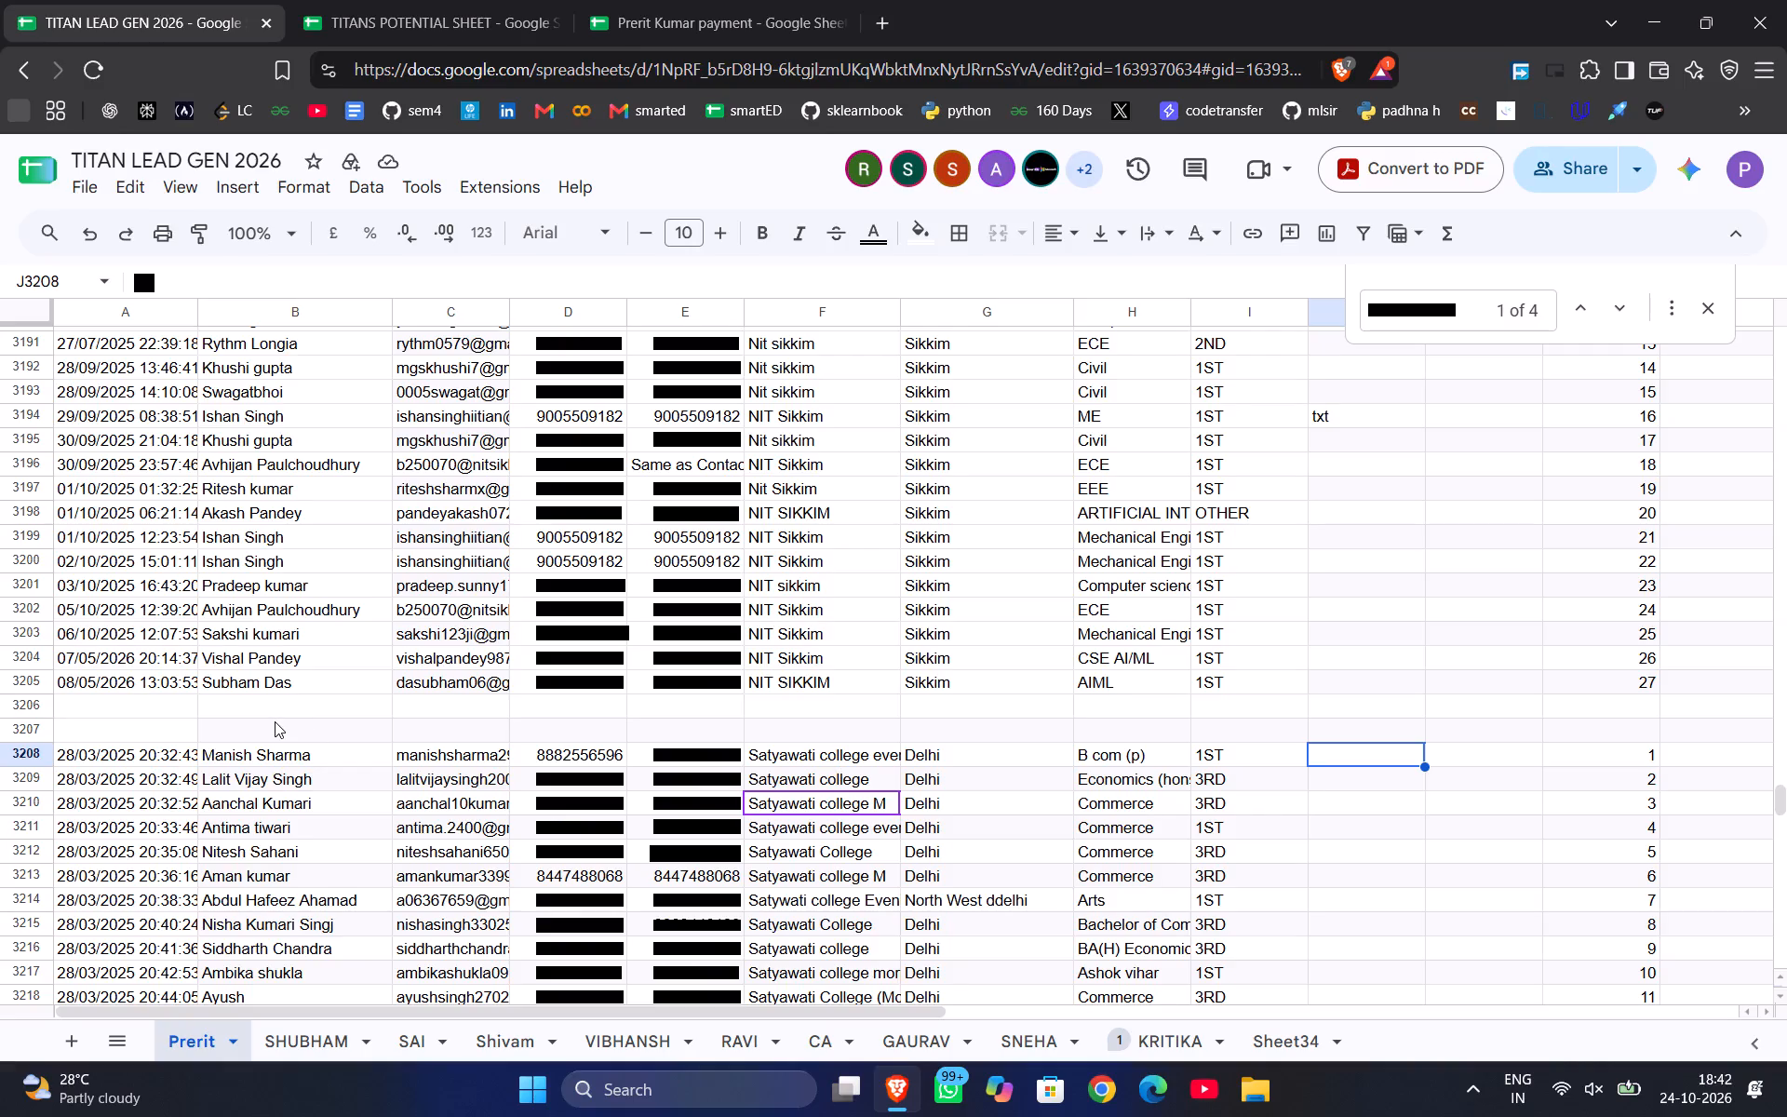
pyautogui.tripleClick(562, 758)
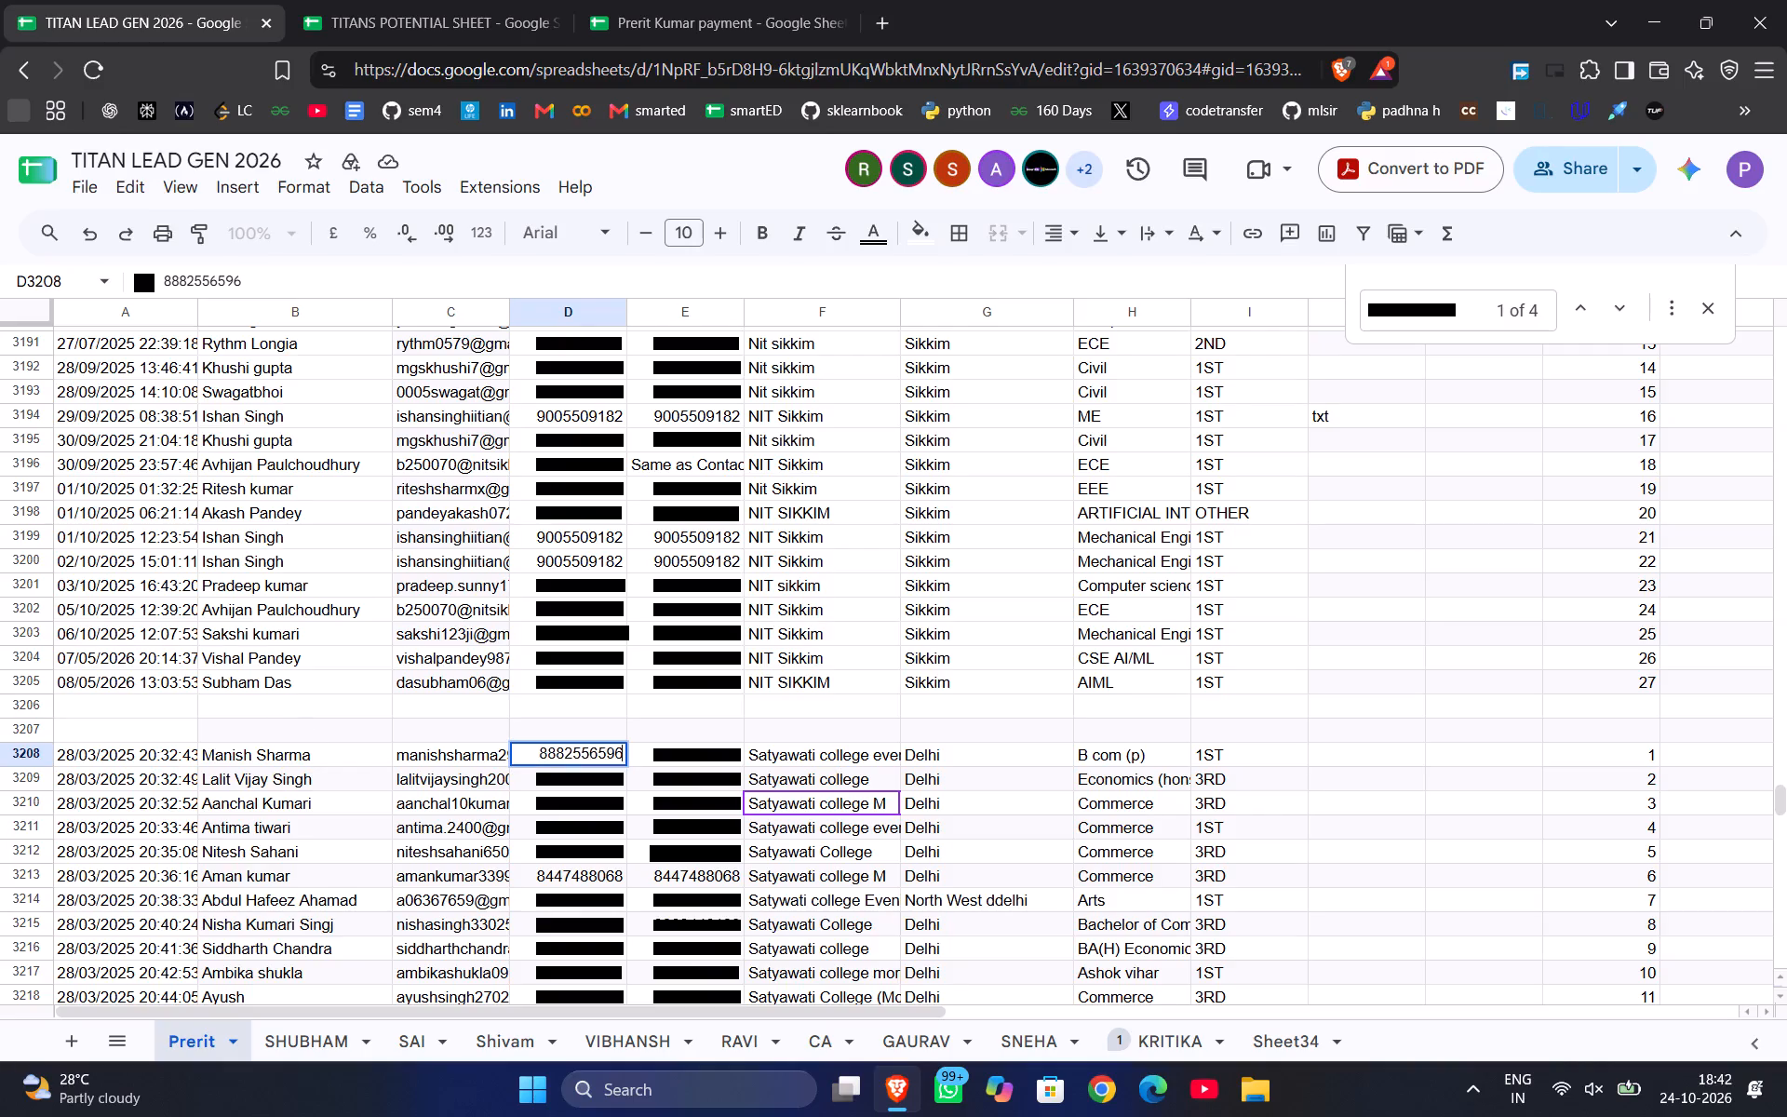
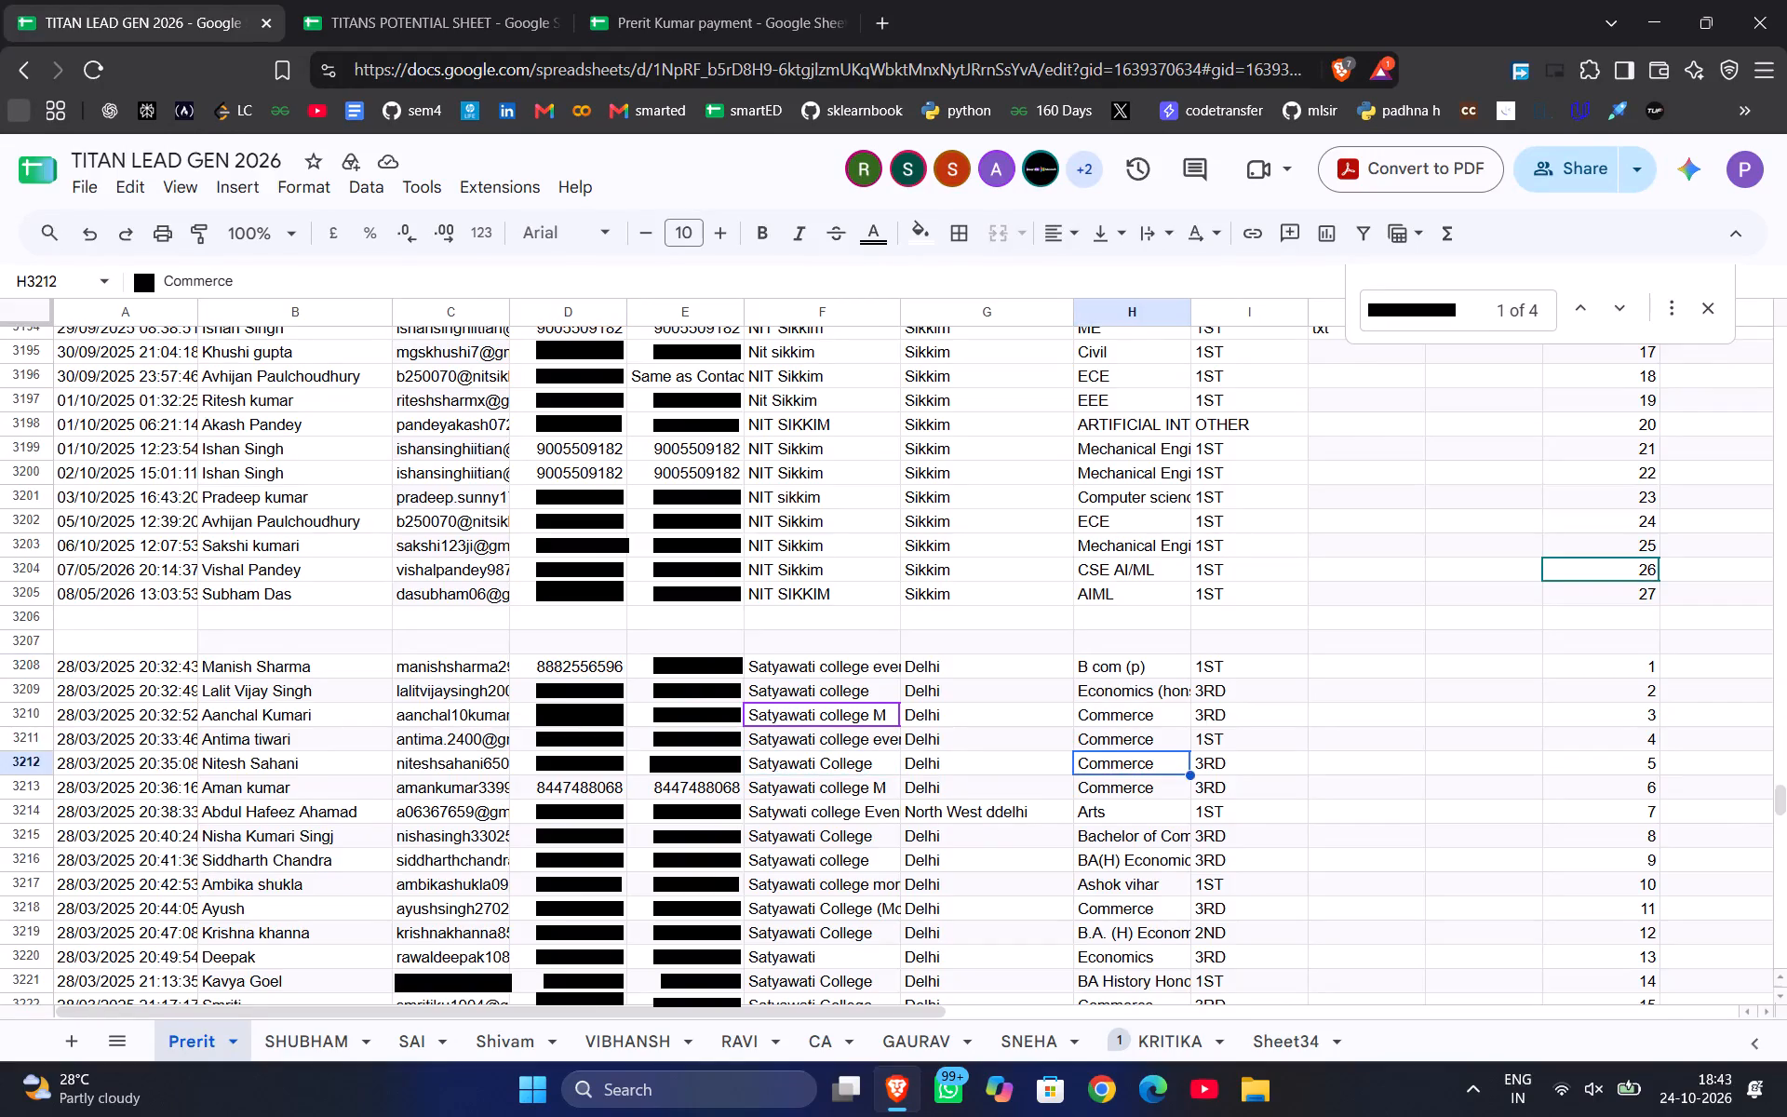
# Look over the numbered Satyawati College leads down to the list's end and the NIT Sikkim leads with their column J outcomes.
pyautogui.scroll(-11, 1149, 754)
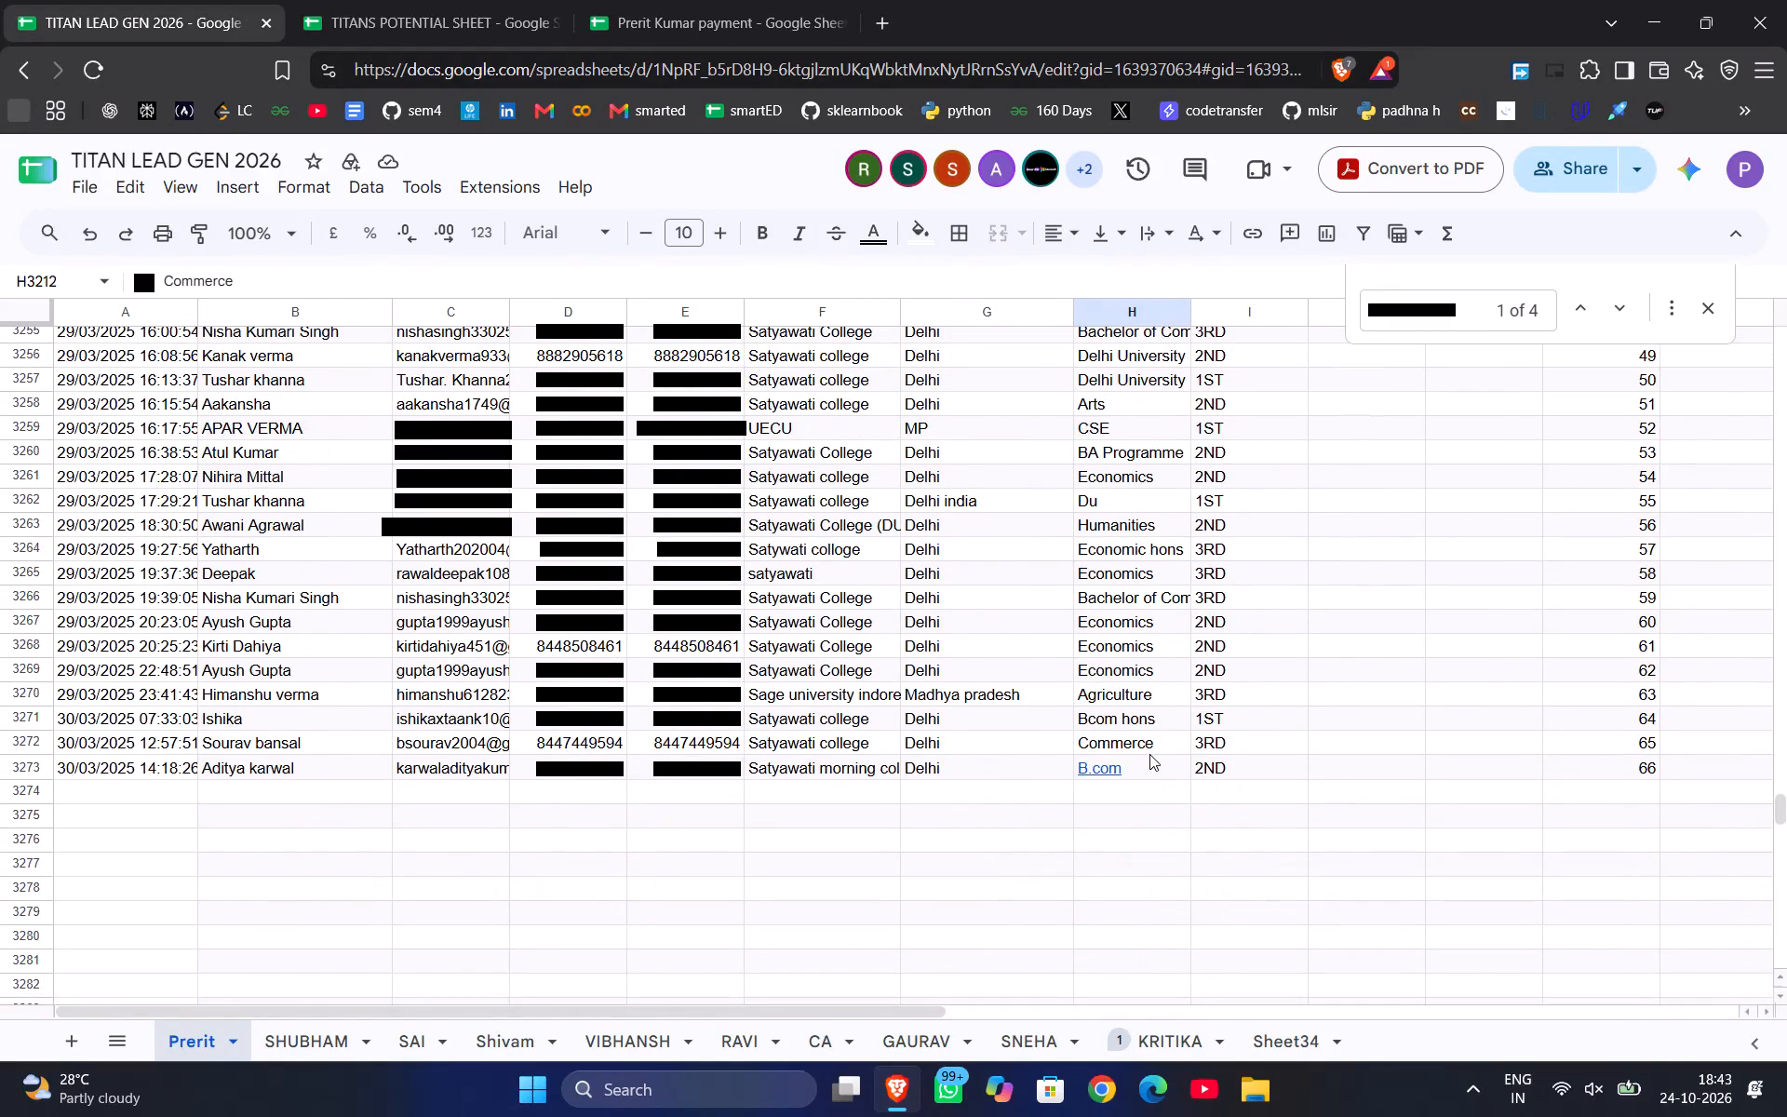
pyautogui.scroll(-1, 1149, 754)
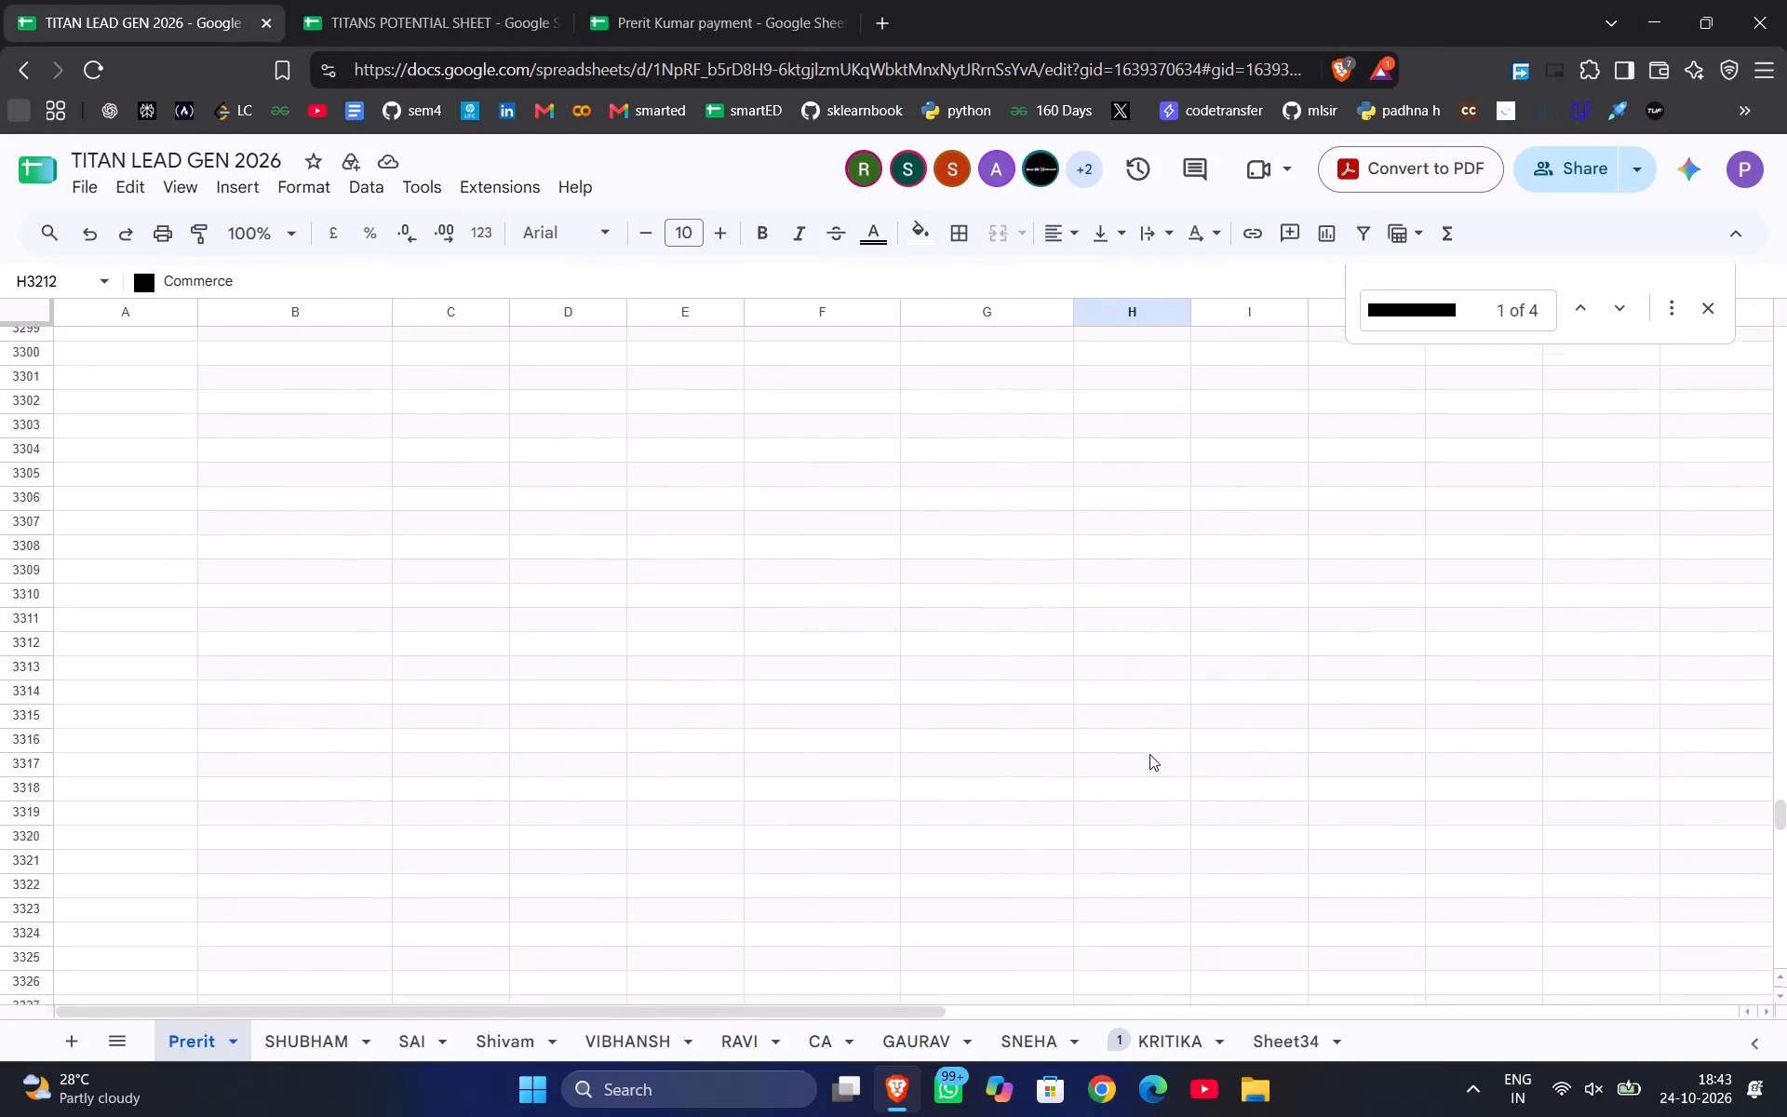
pyautogui.scroll(13, 1149, 754)
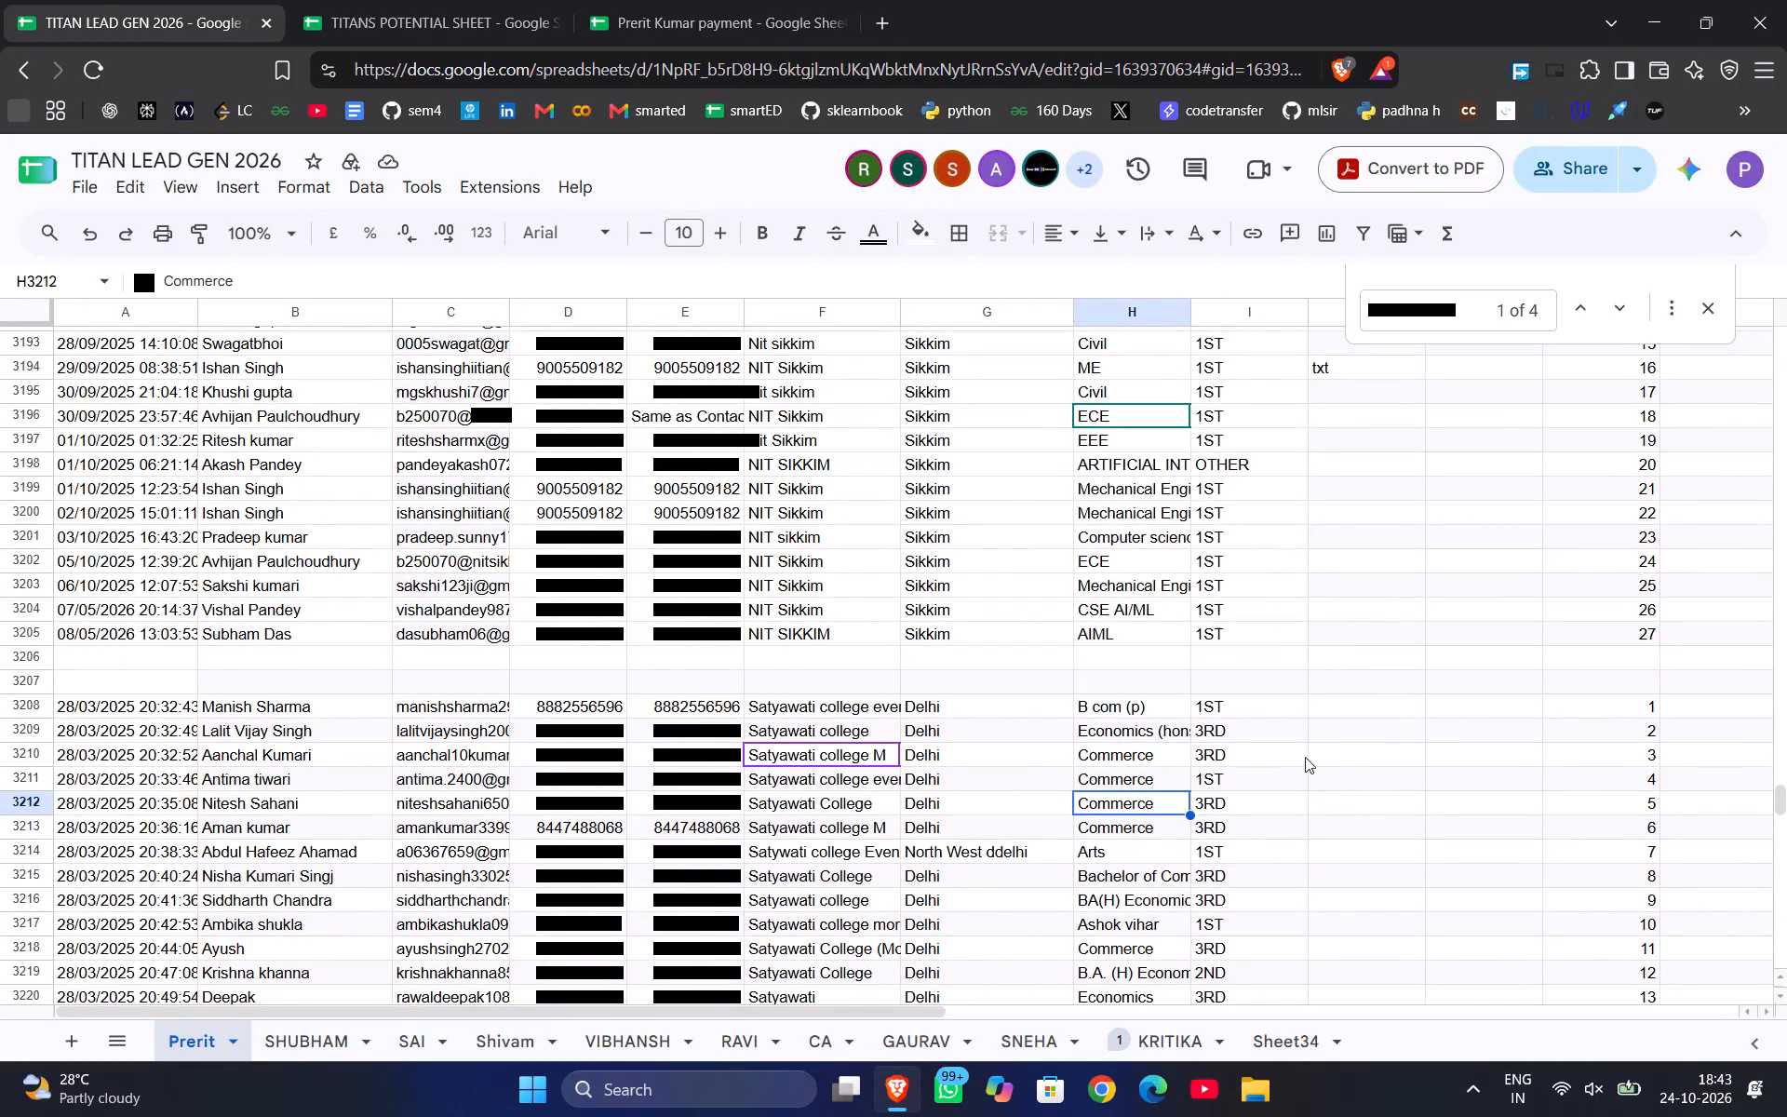
pyautogui.scroll(4, 1355, 705)
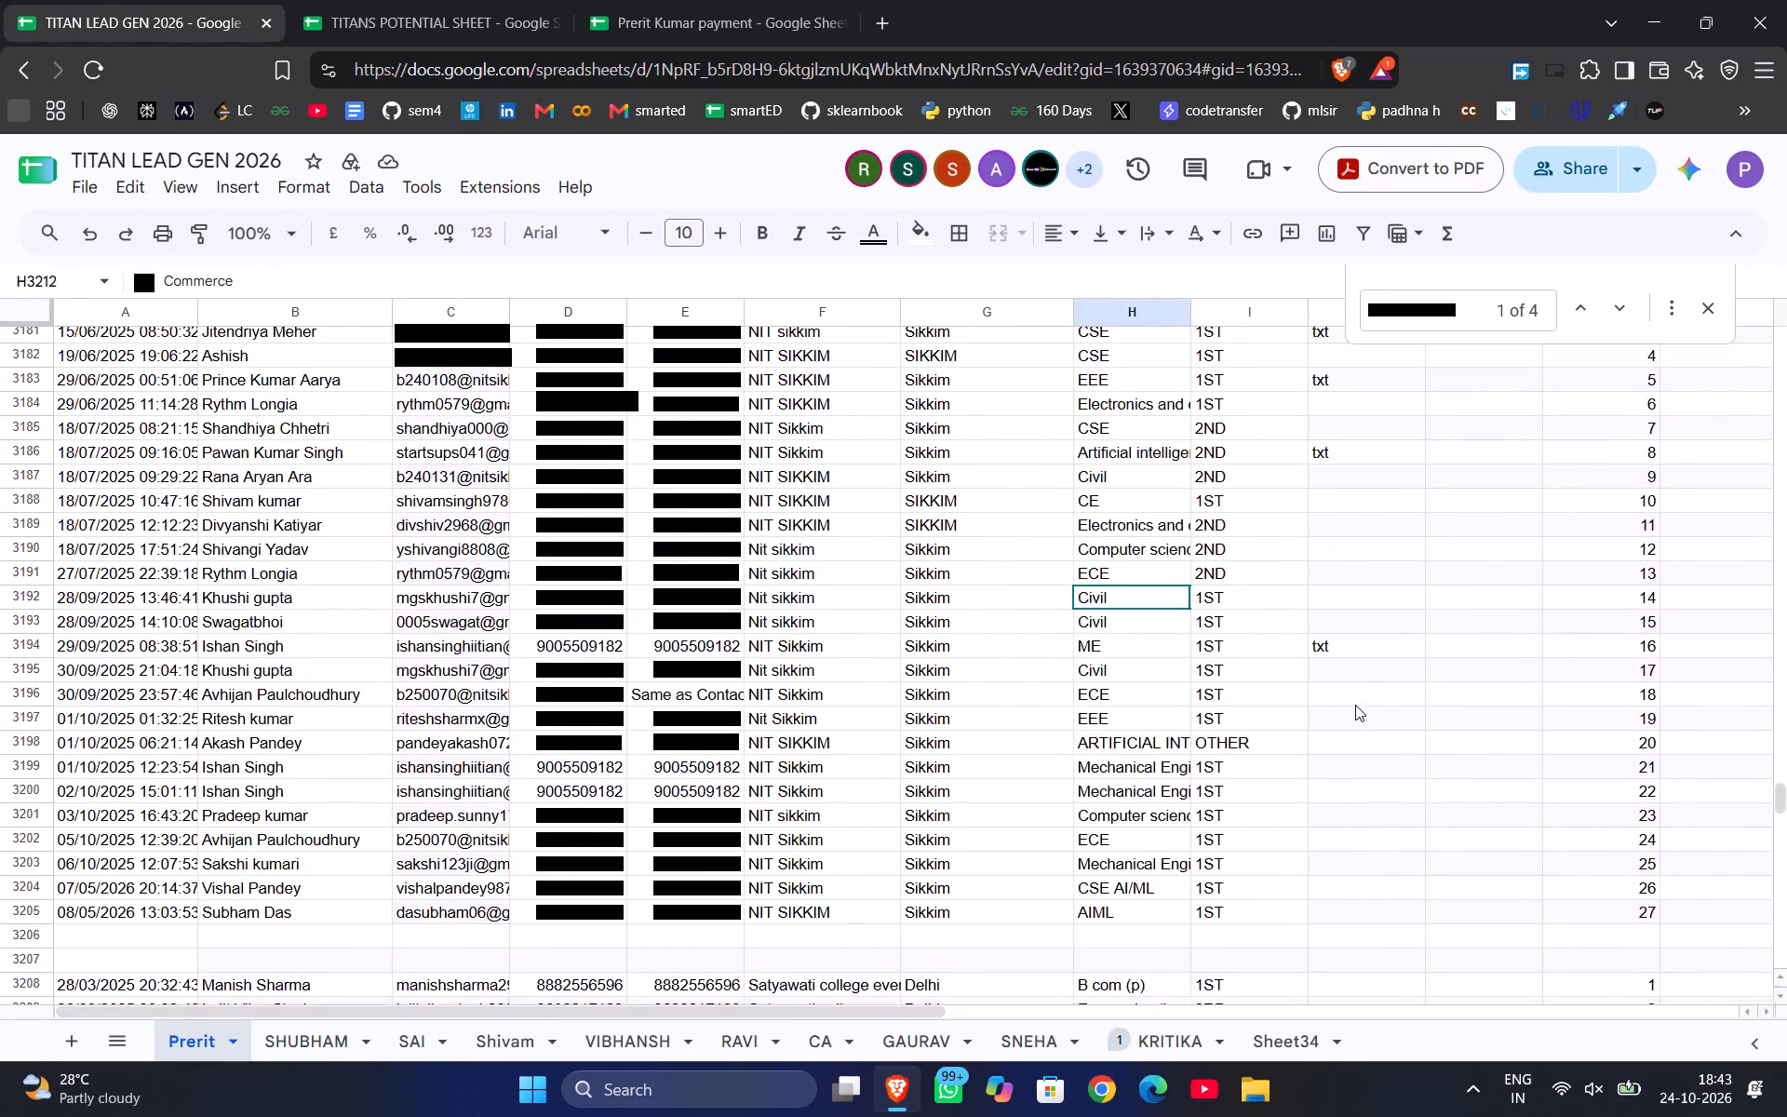
pyautogui.scroll(1, 1355, 705)
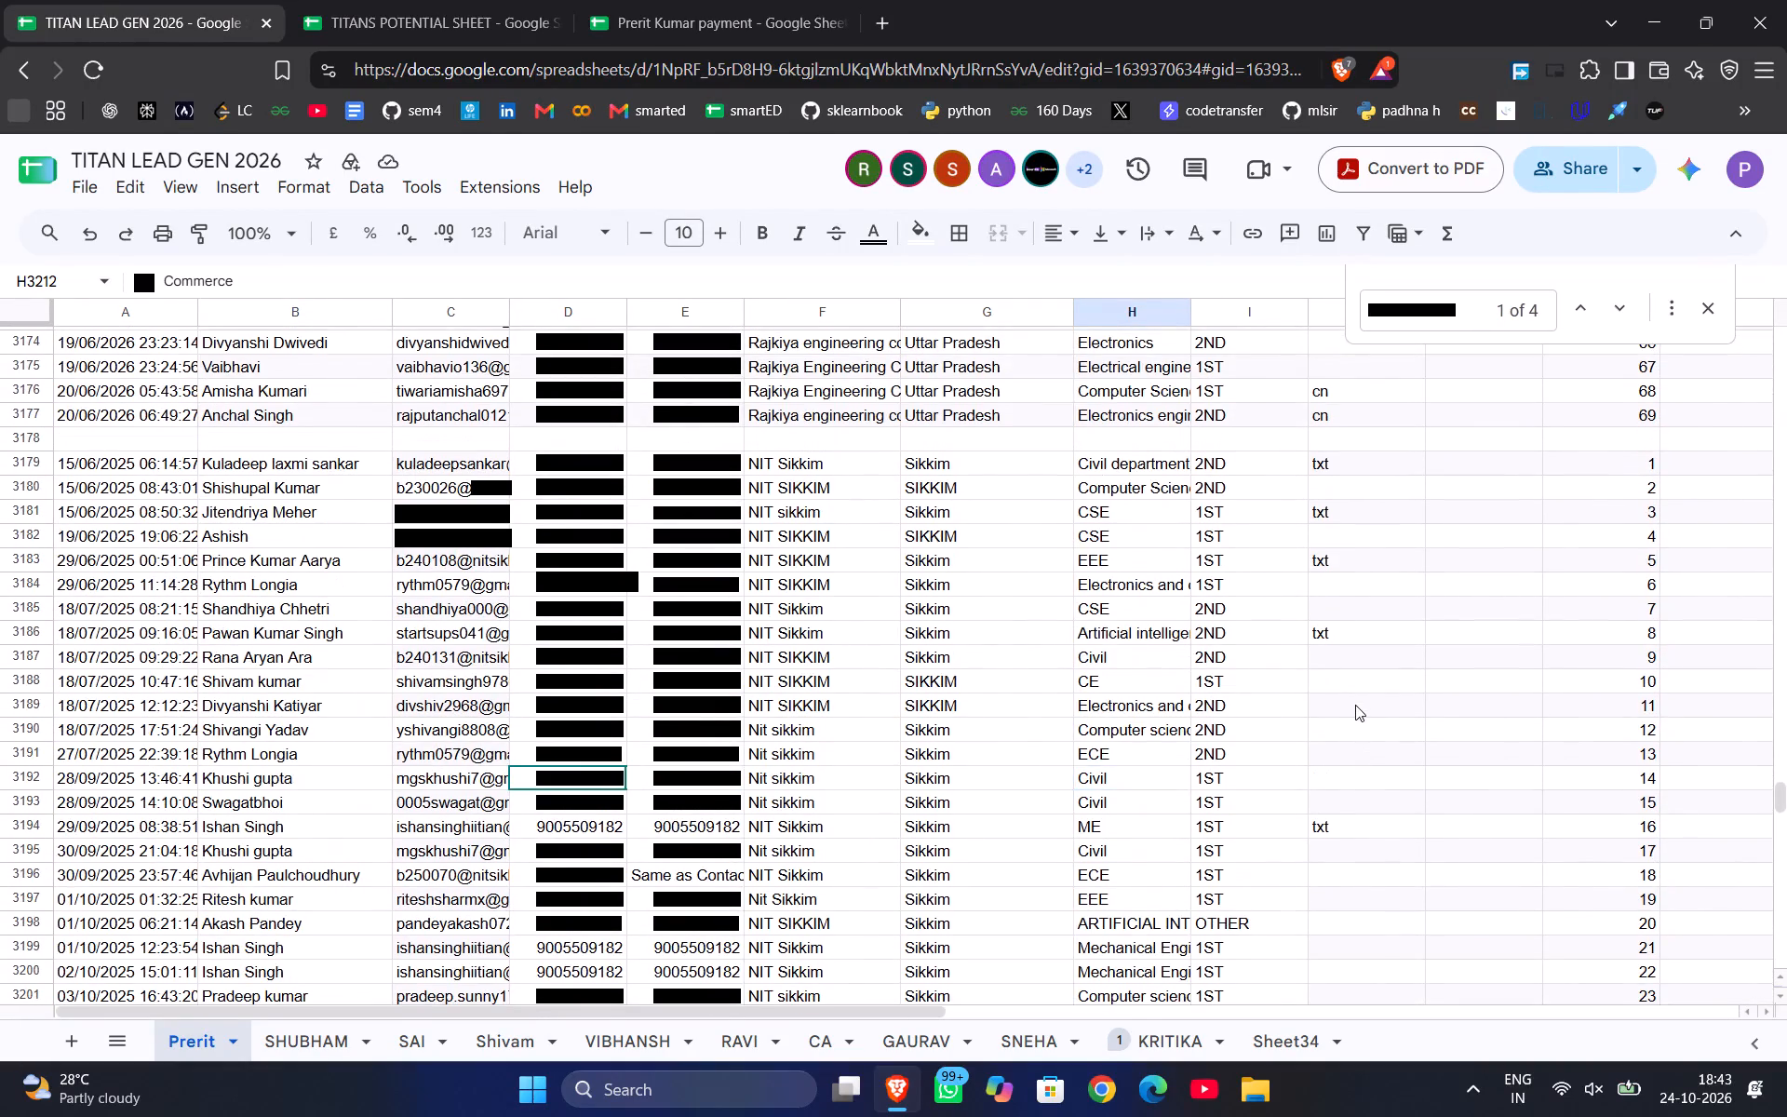
pyautogui.scroll(-5, 1355, 705)
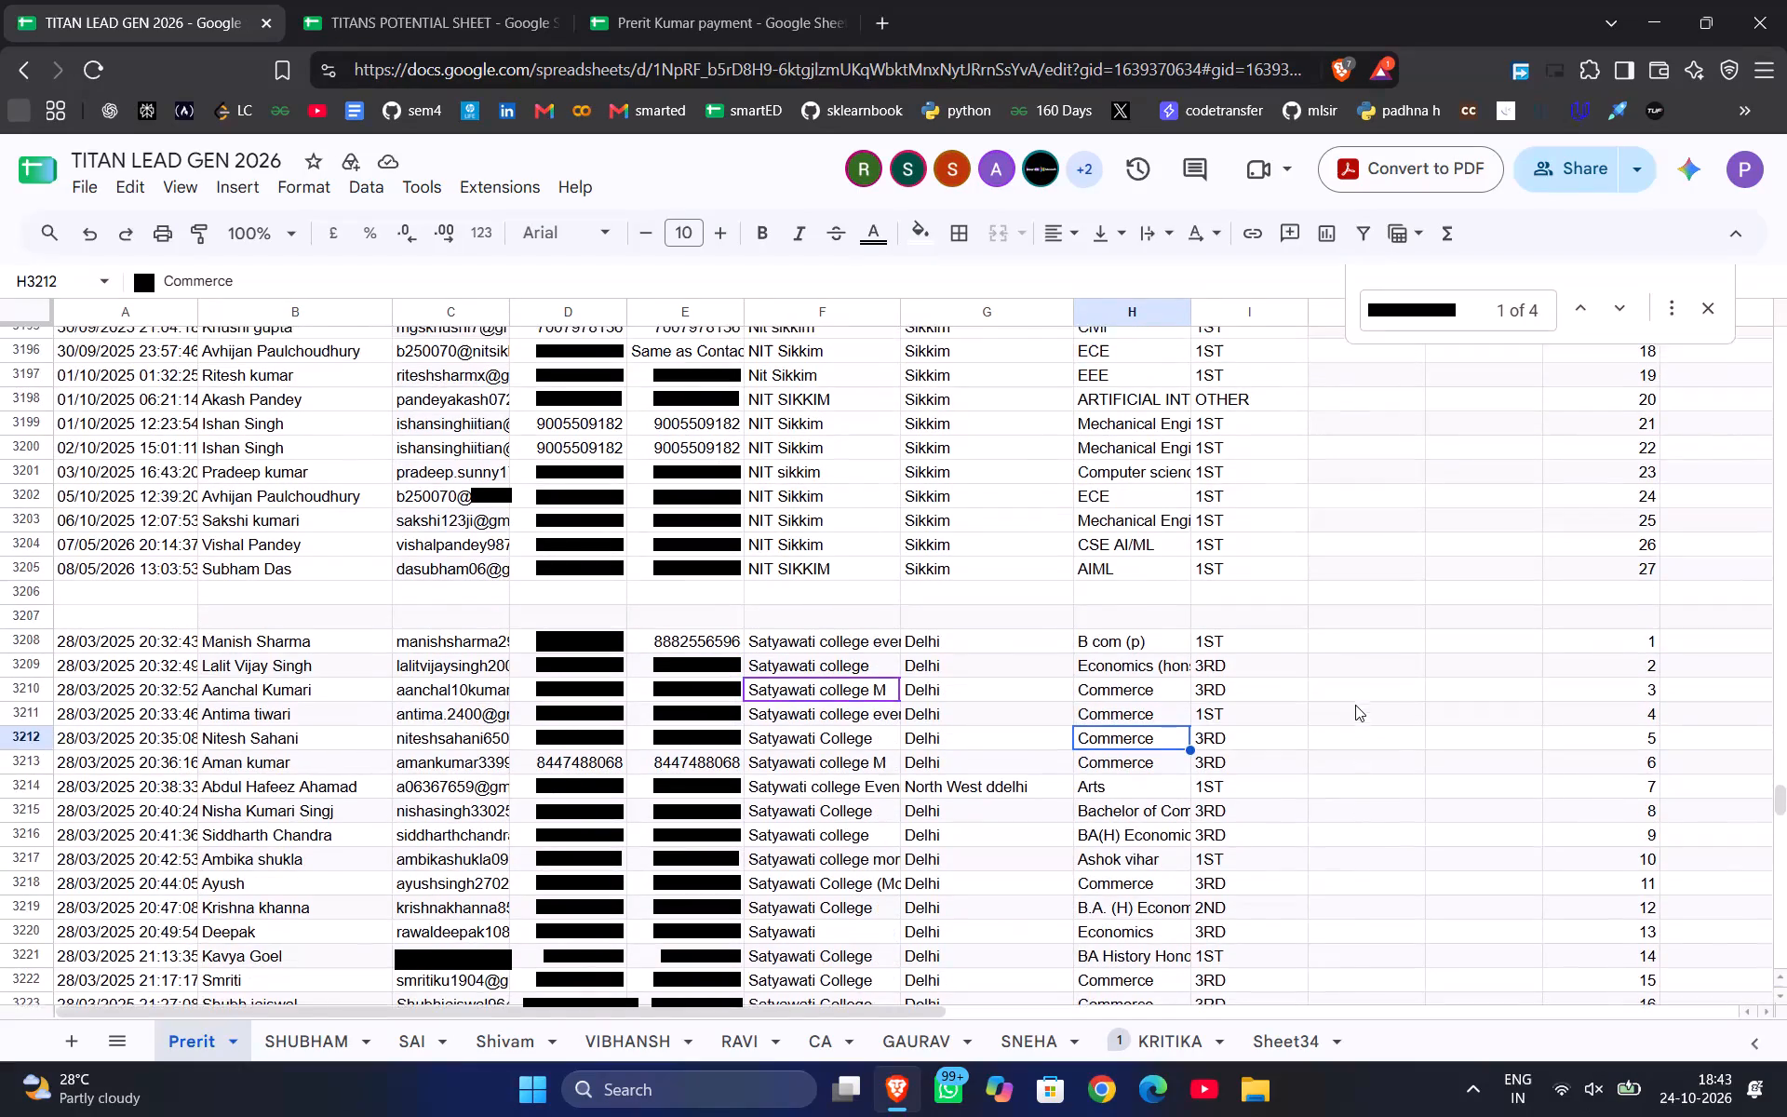
# Select the column J outcome cell of the first Satyawati College lead in row 3208.
pyautogui.click(1343, 643)
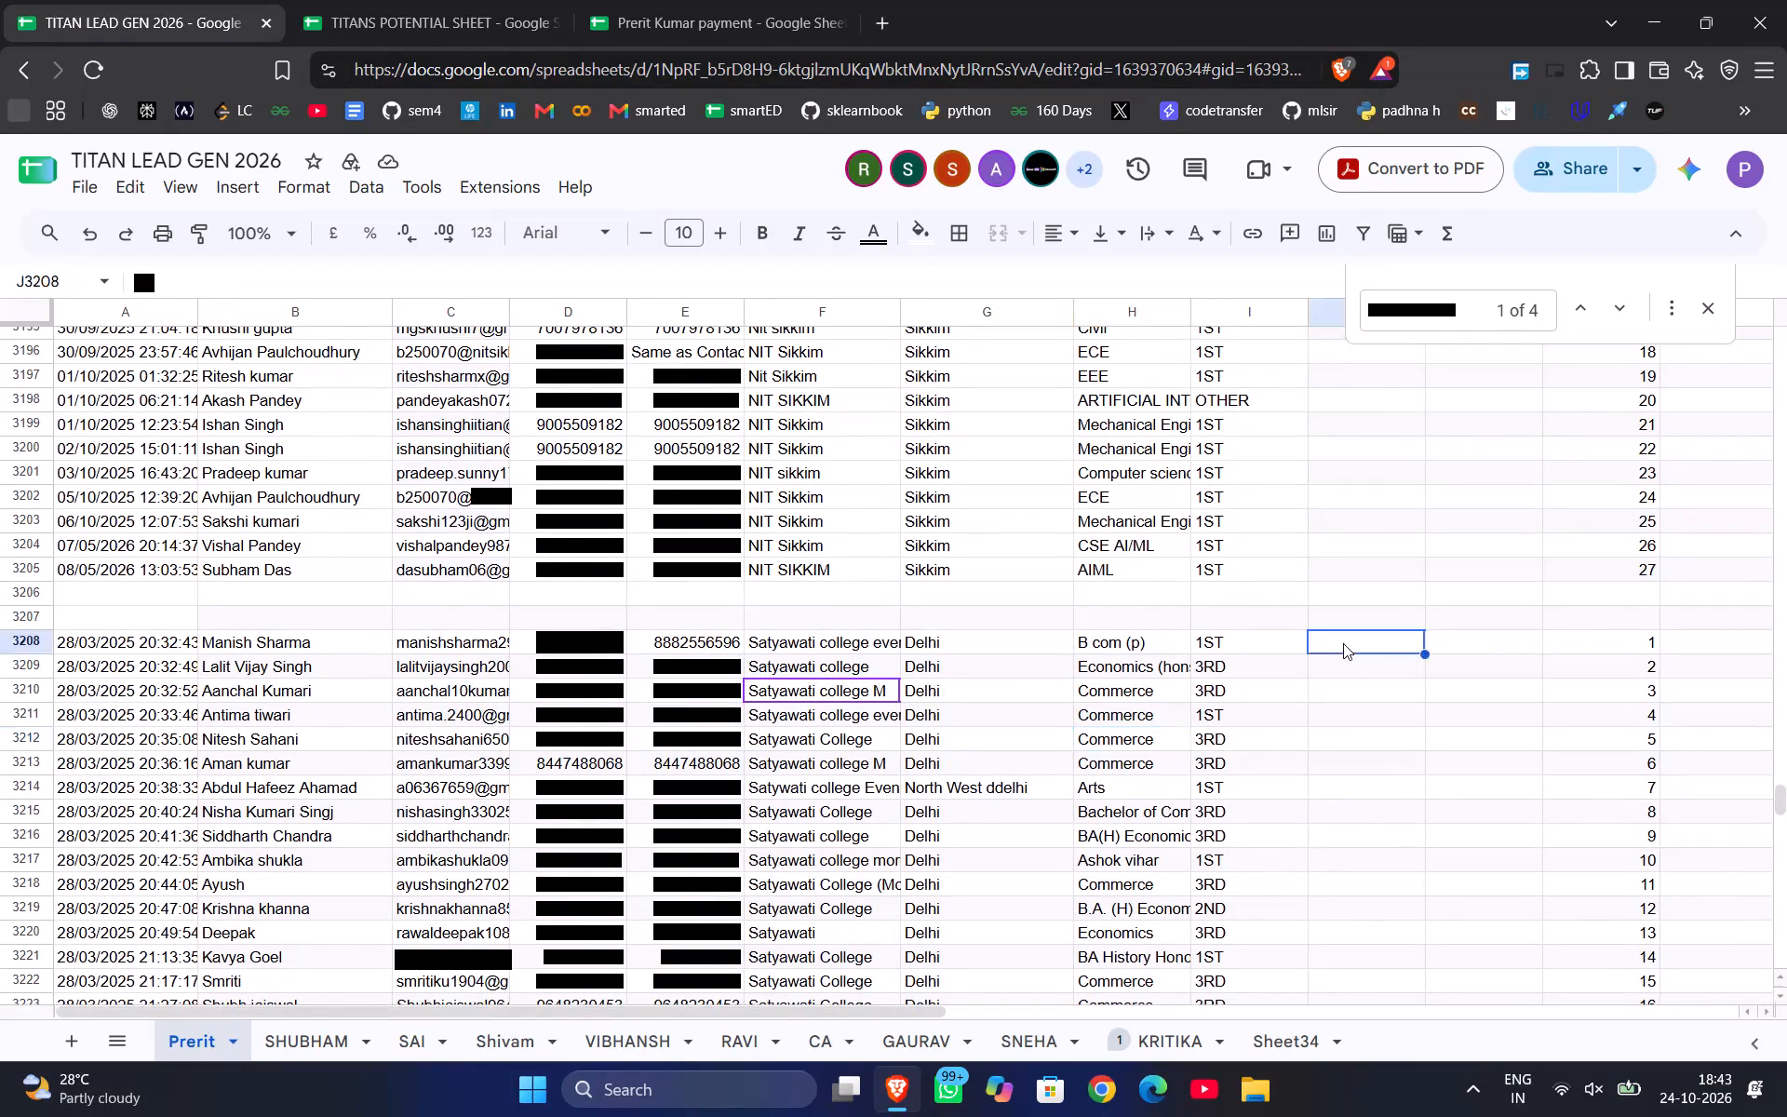
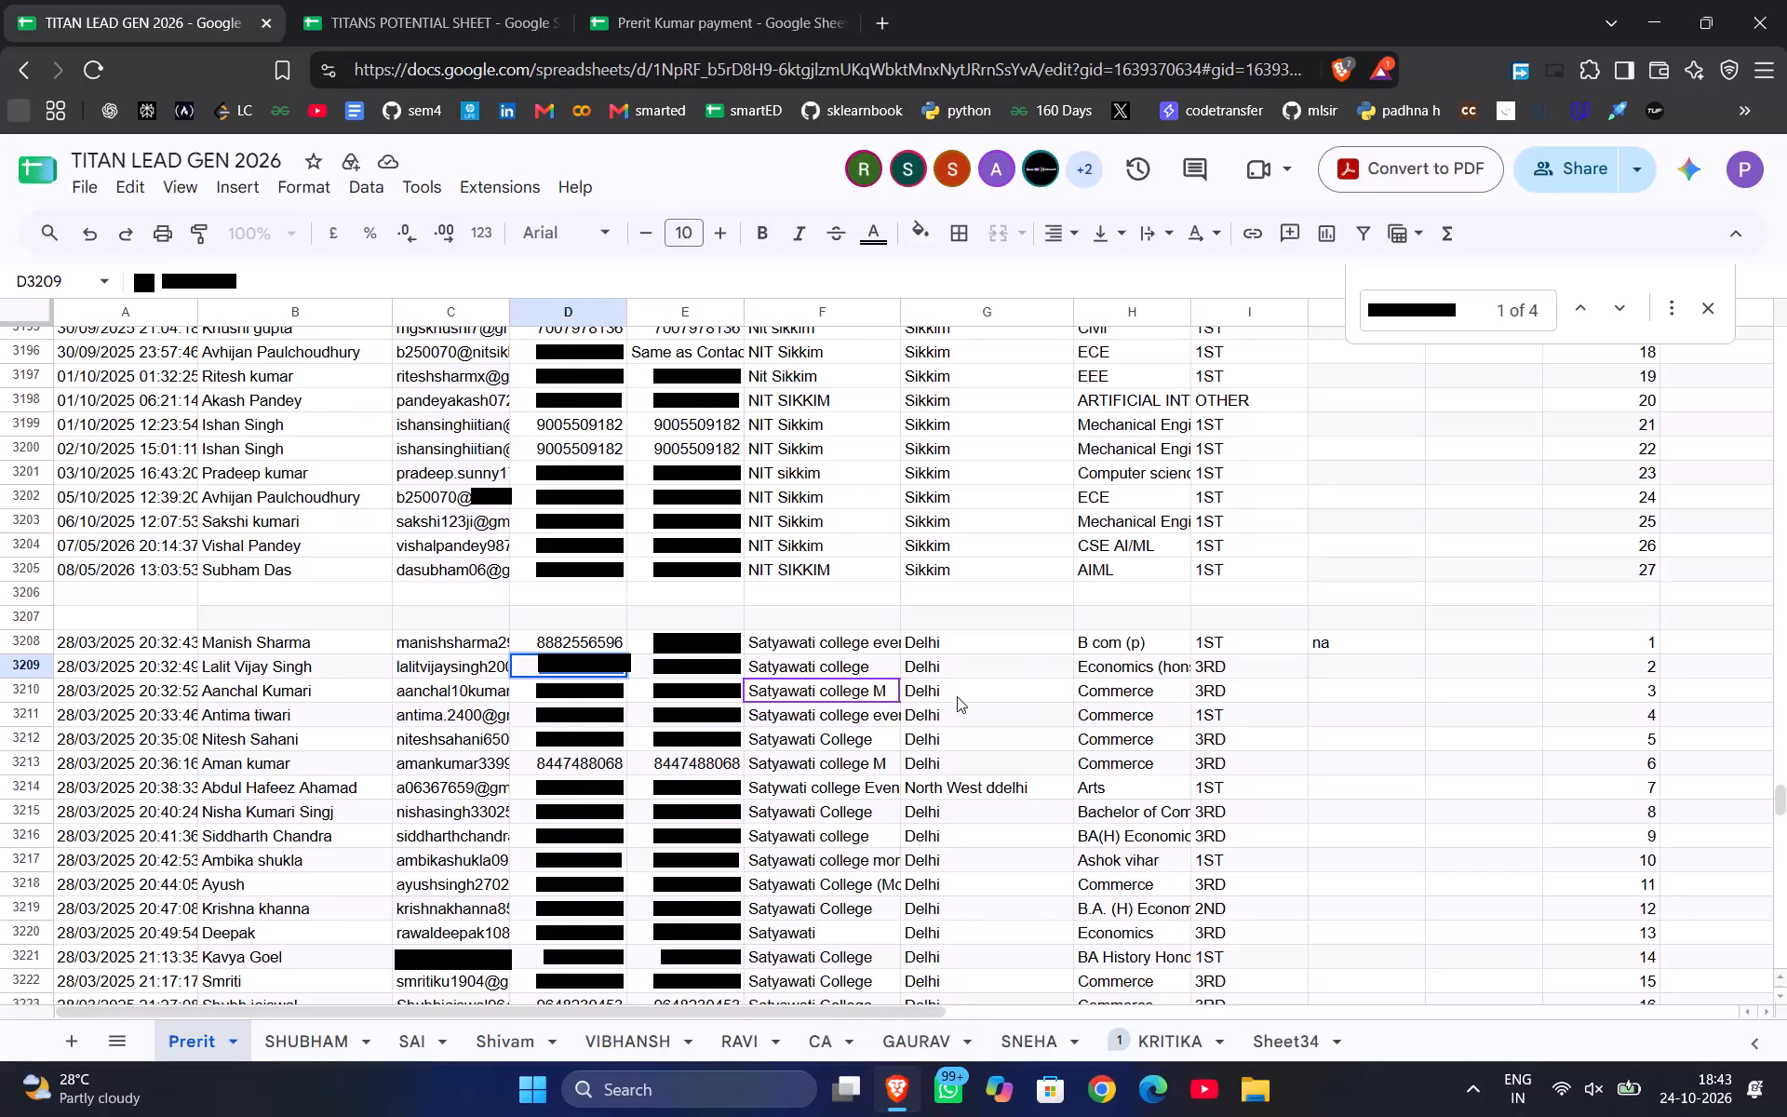
# Look over the numbered Satyawati College leads from row 3209 down to the end of the list.
pyautogui.click(1318, 659)
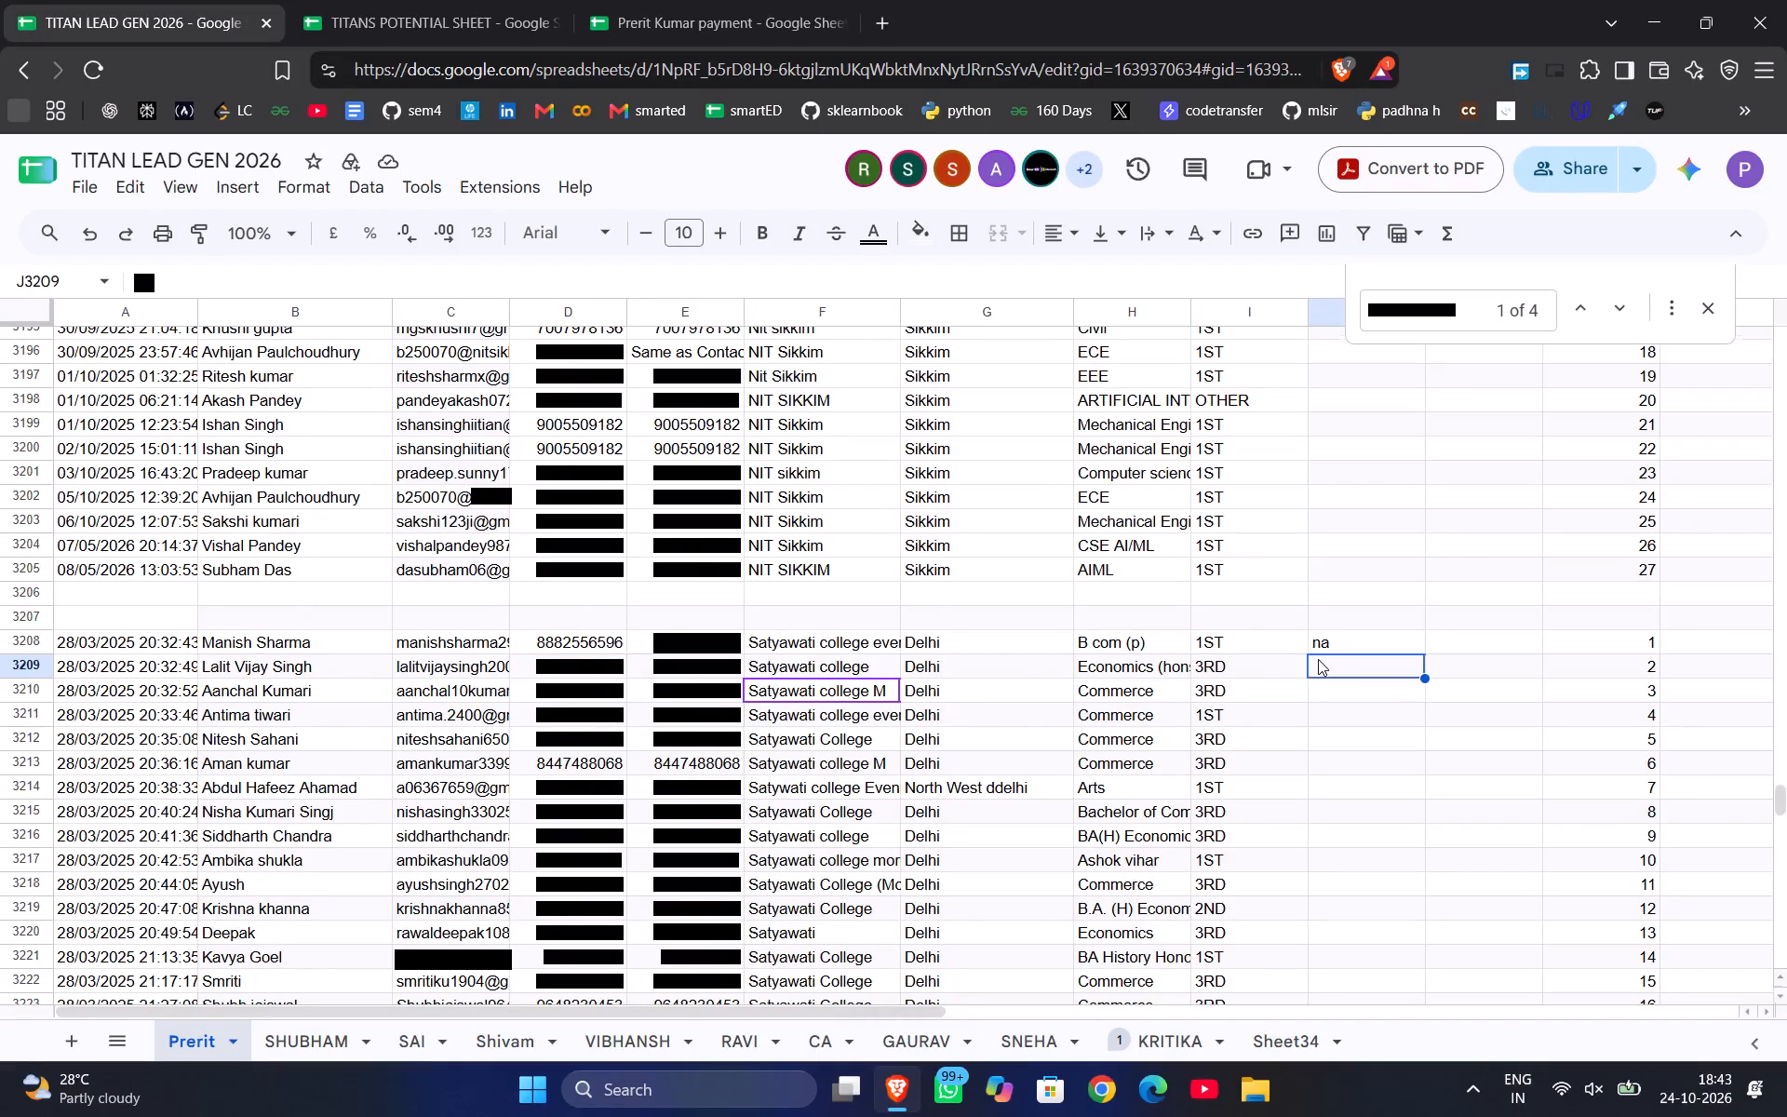
pyautogui.scroll(-8, 1318, 659)
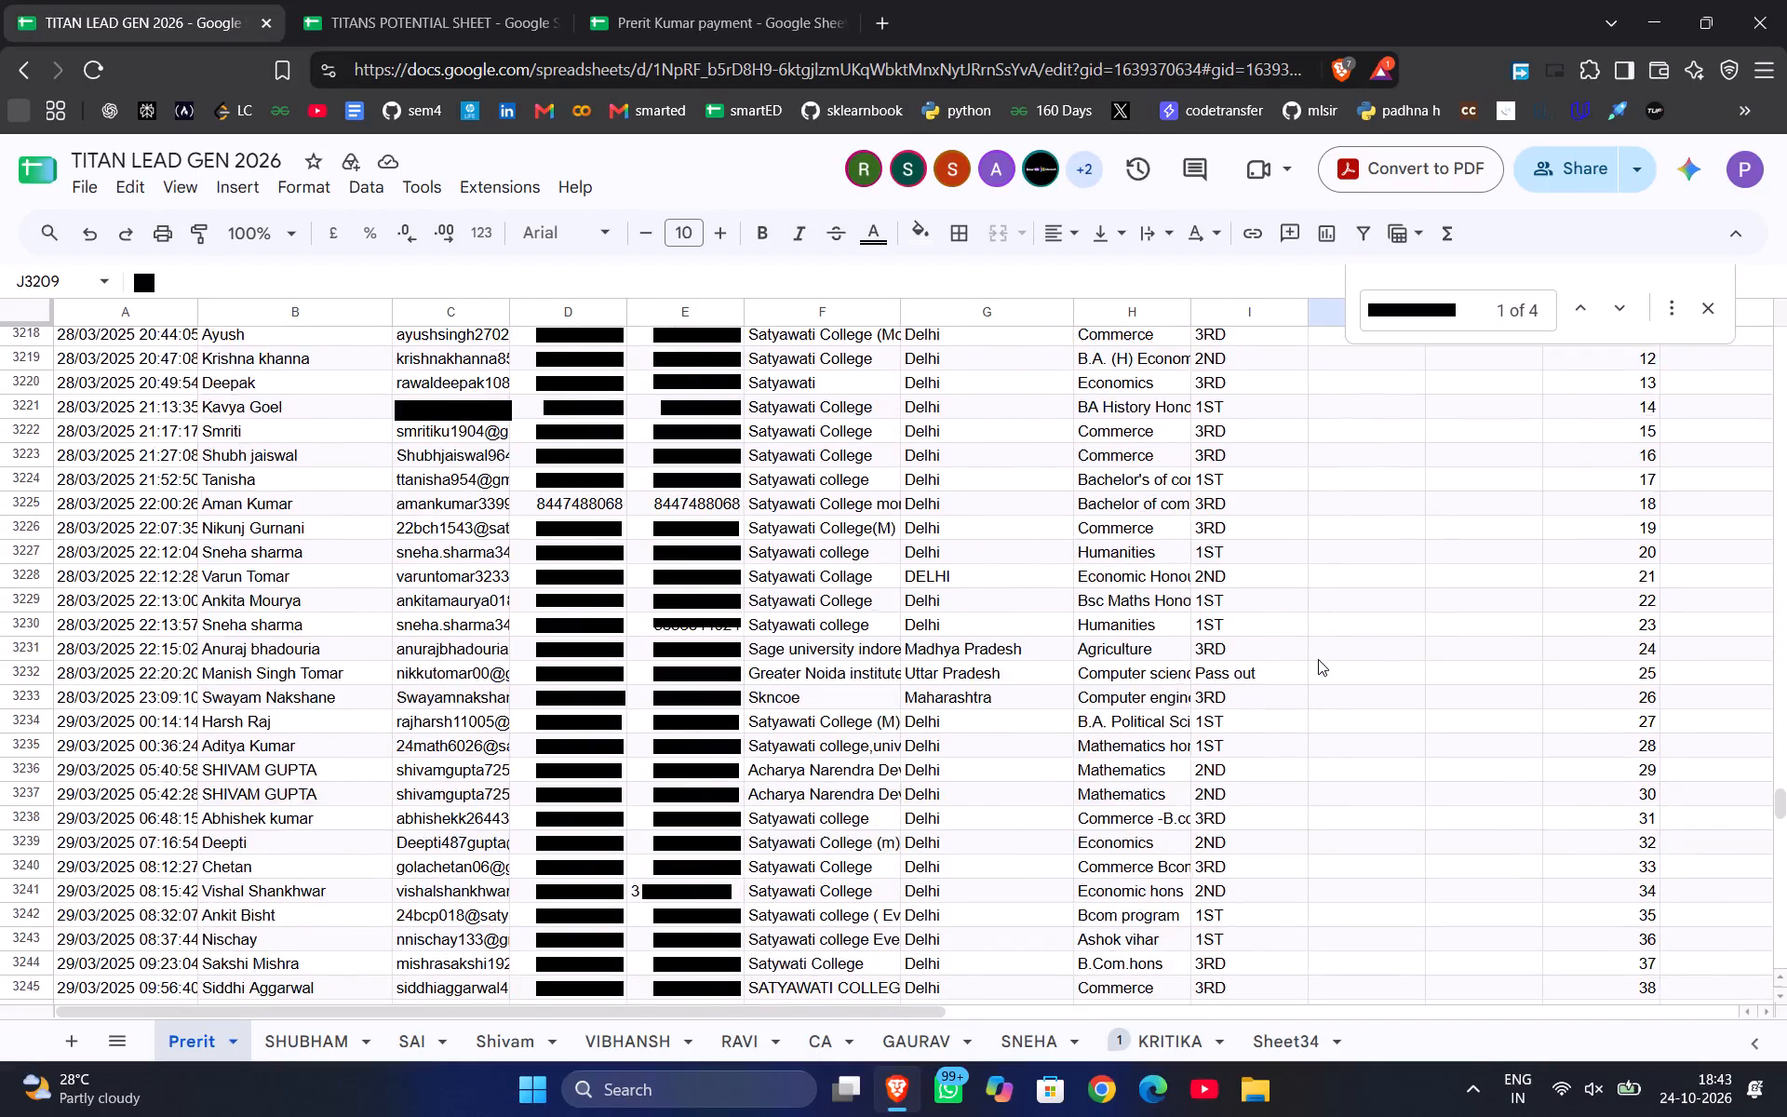
pyautogui.scroll(-9, 1318, 659)
pyautogui.scroll(4, 1318, 659)
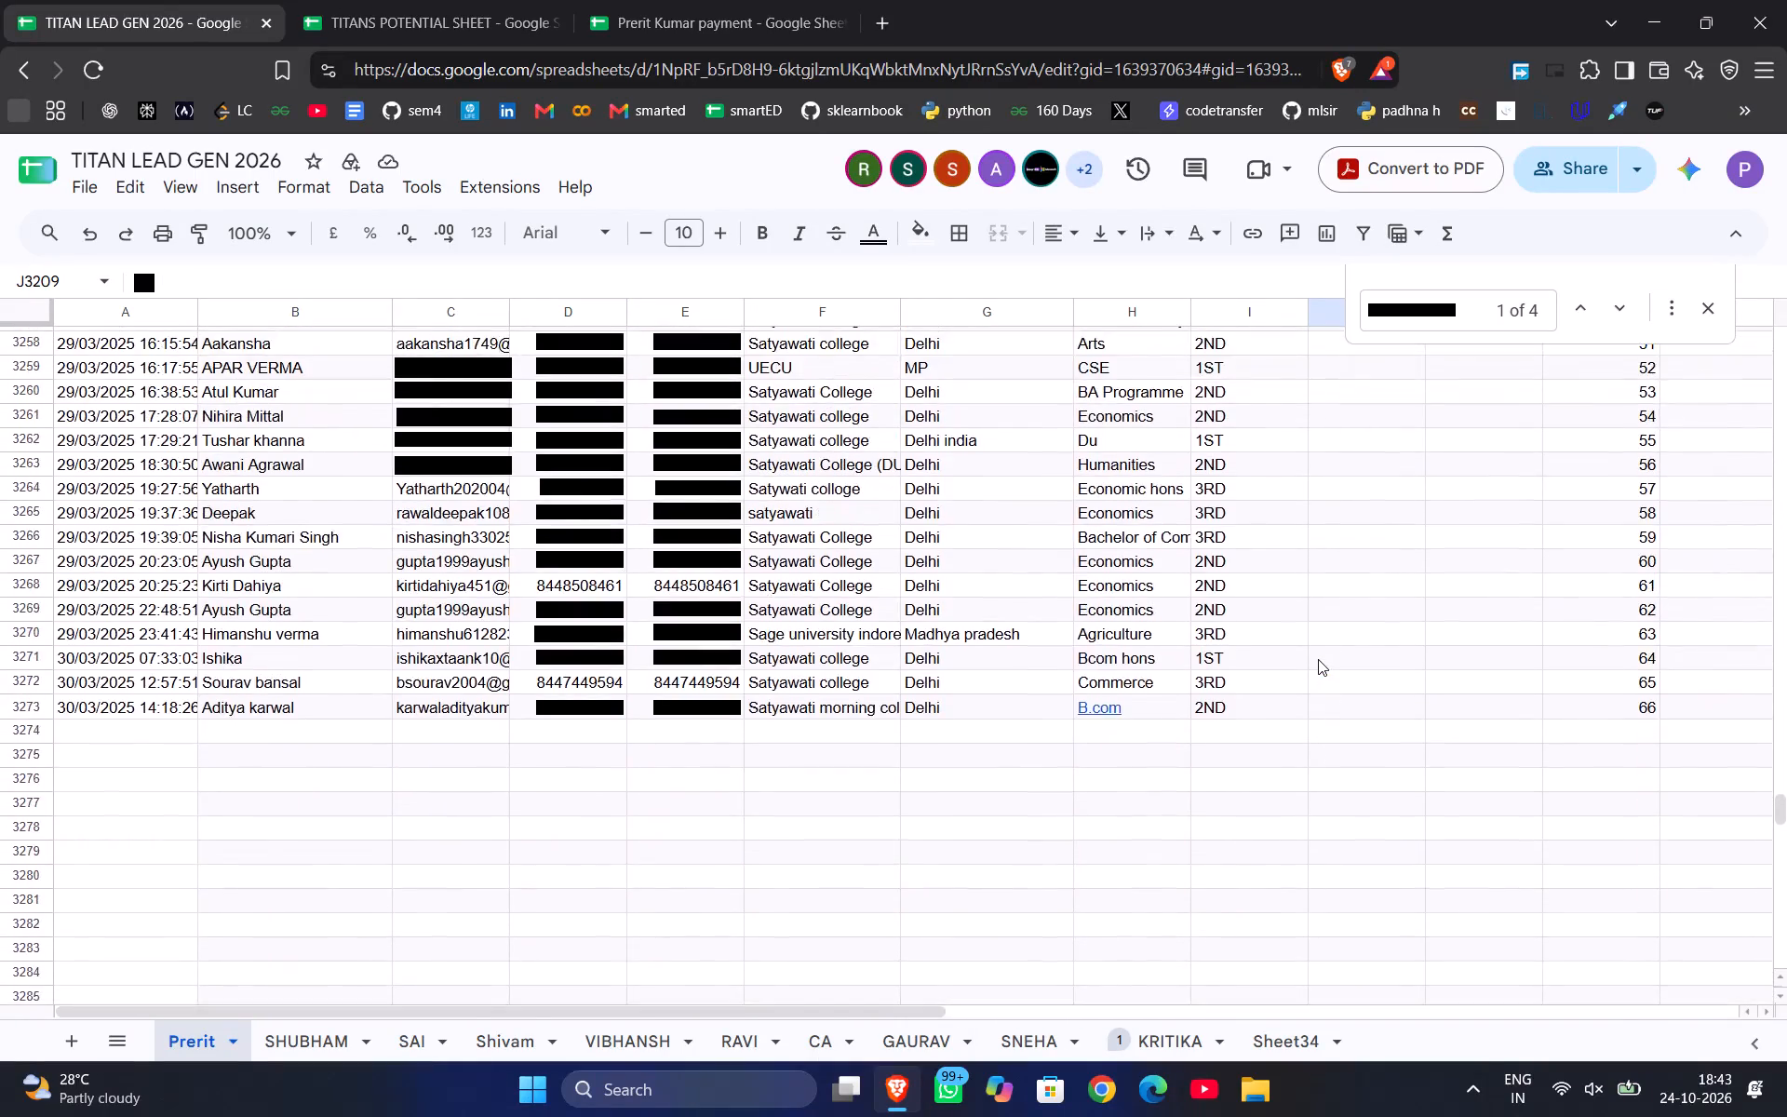
pyautogui.scroll(10, 1318, 659)
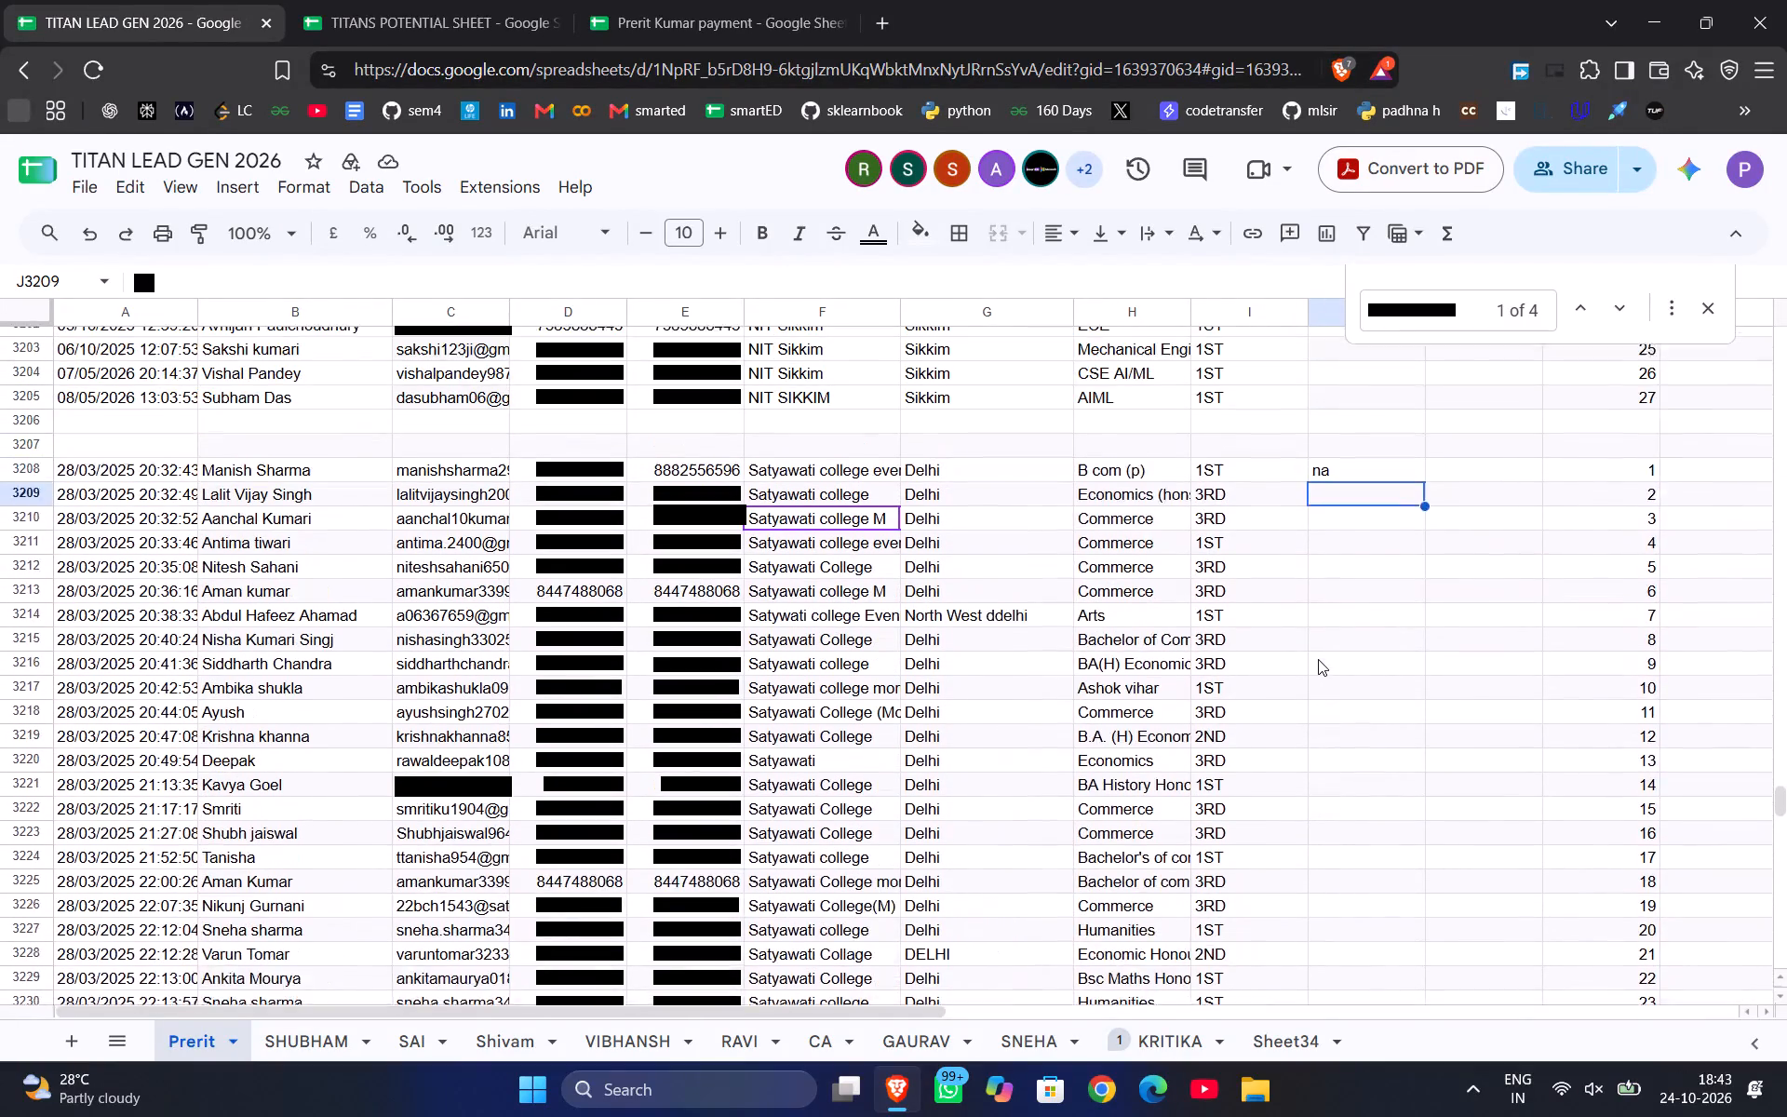
pyautogui.scroll(1, 1318, 659)
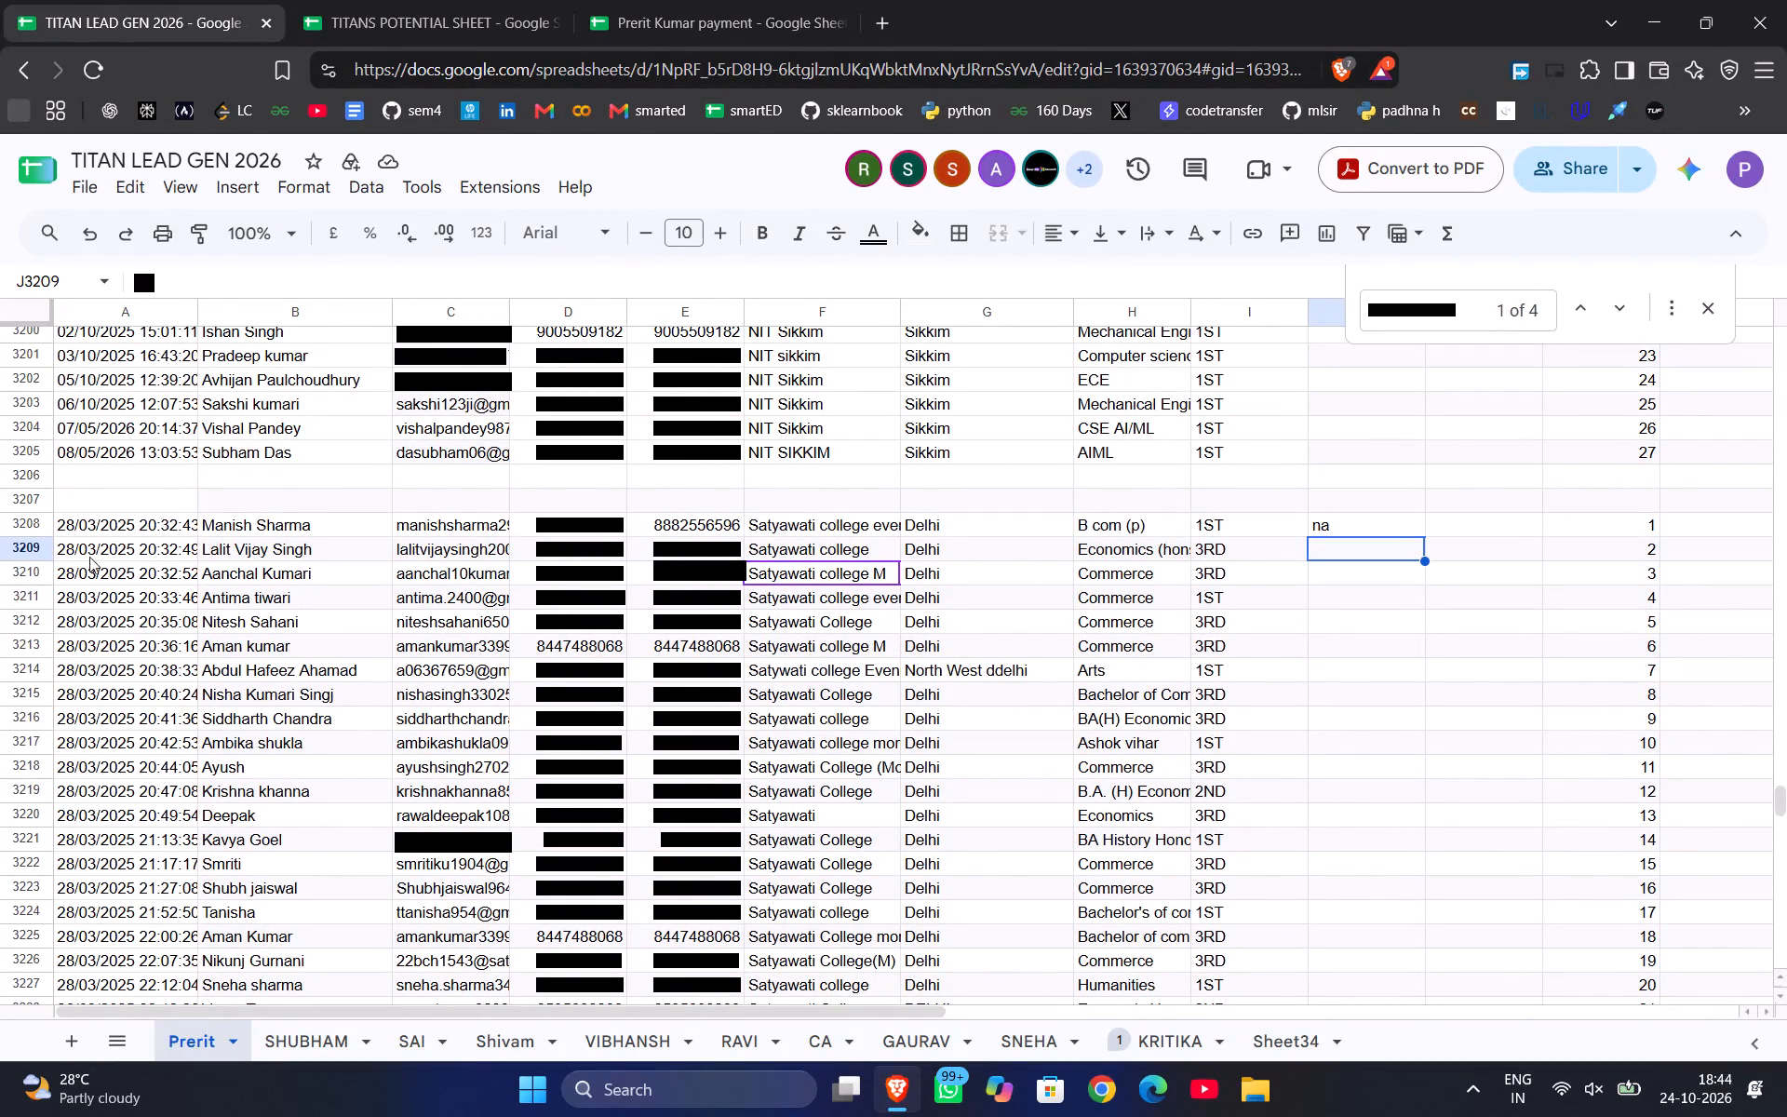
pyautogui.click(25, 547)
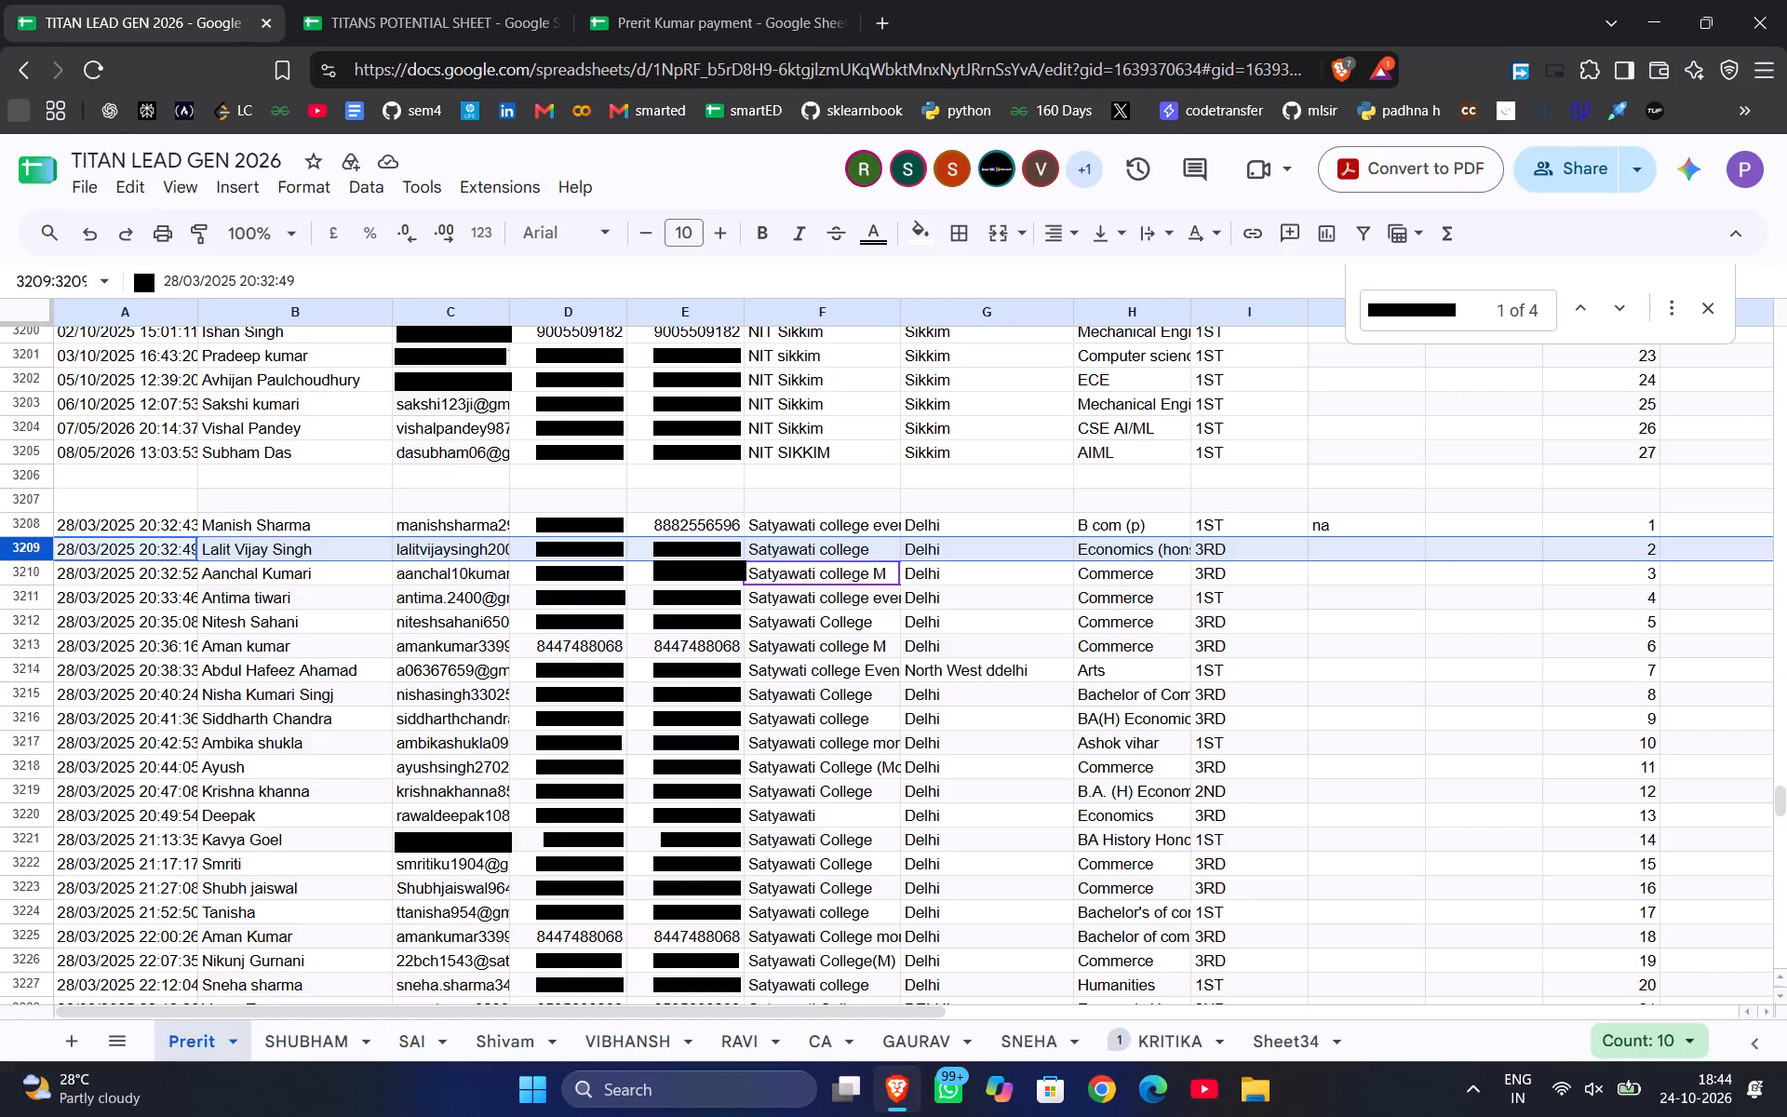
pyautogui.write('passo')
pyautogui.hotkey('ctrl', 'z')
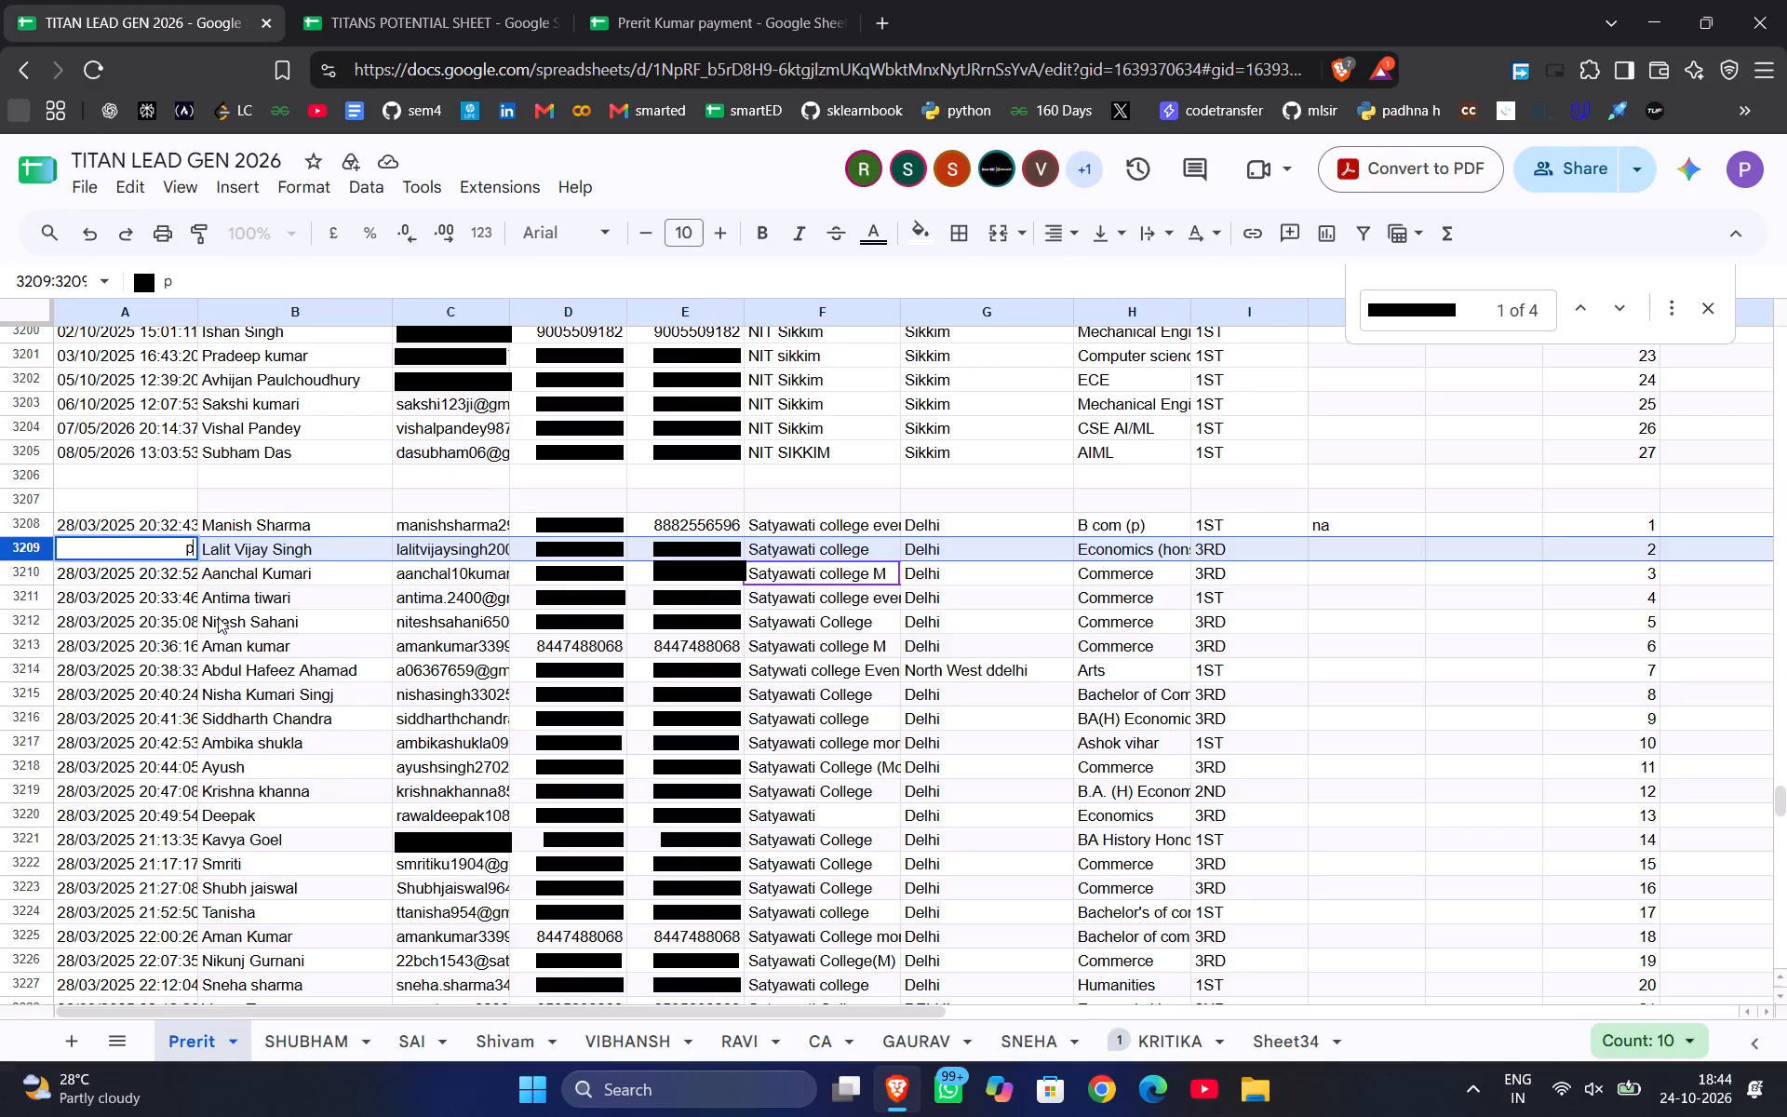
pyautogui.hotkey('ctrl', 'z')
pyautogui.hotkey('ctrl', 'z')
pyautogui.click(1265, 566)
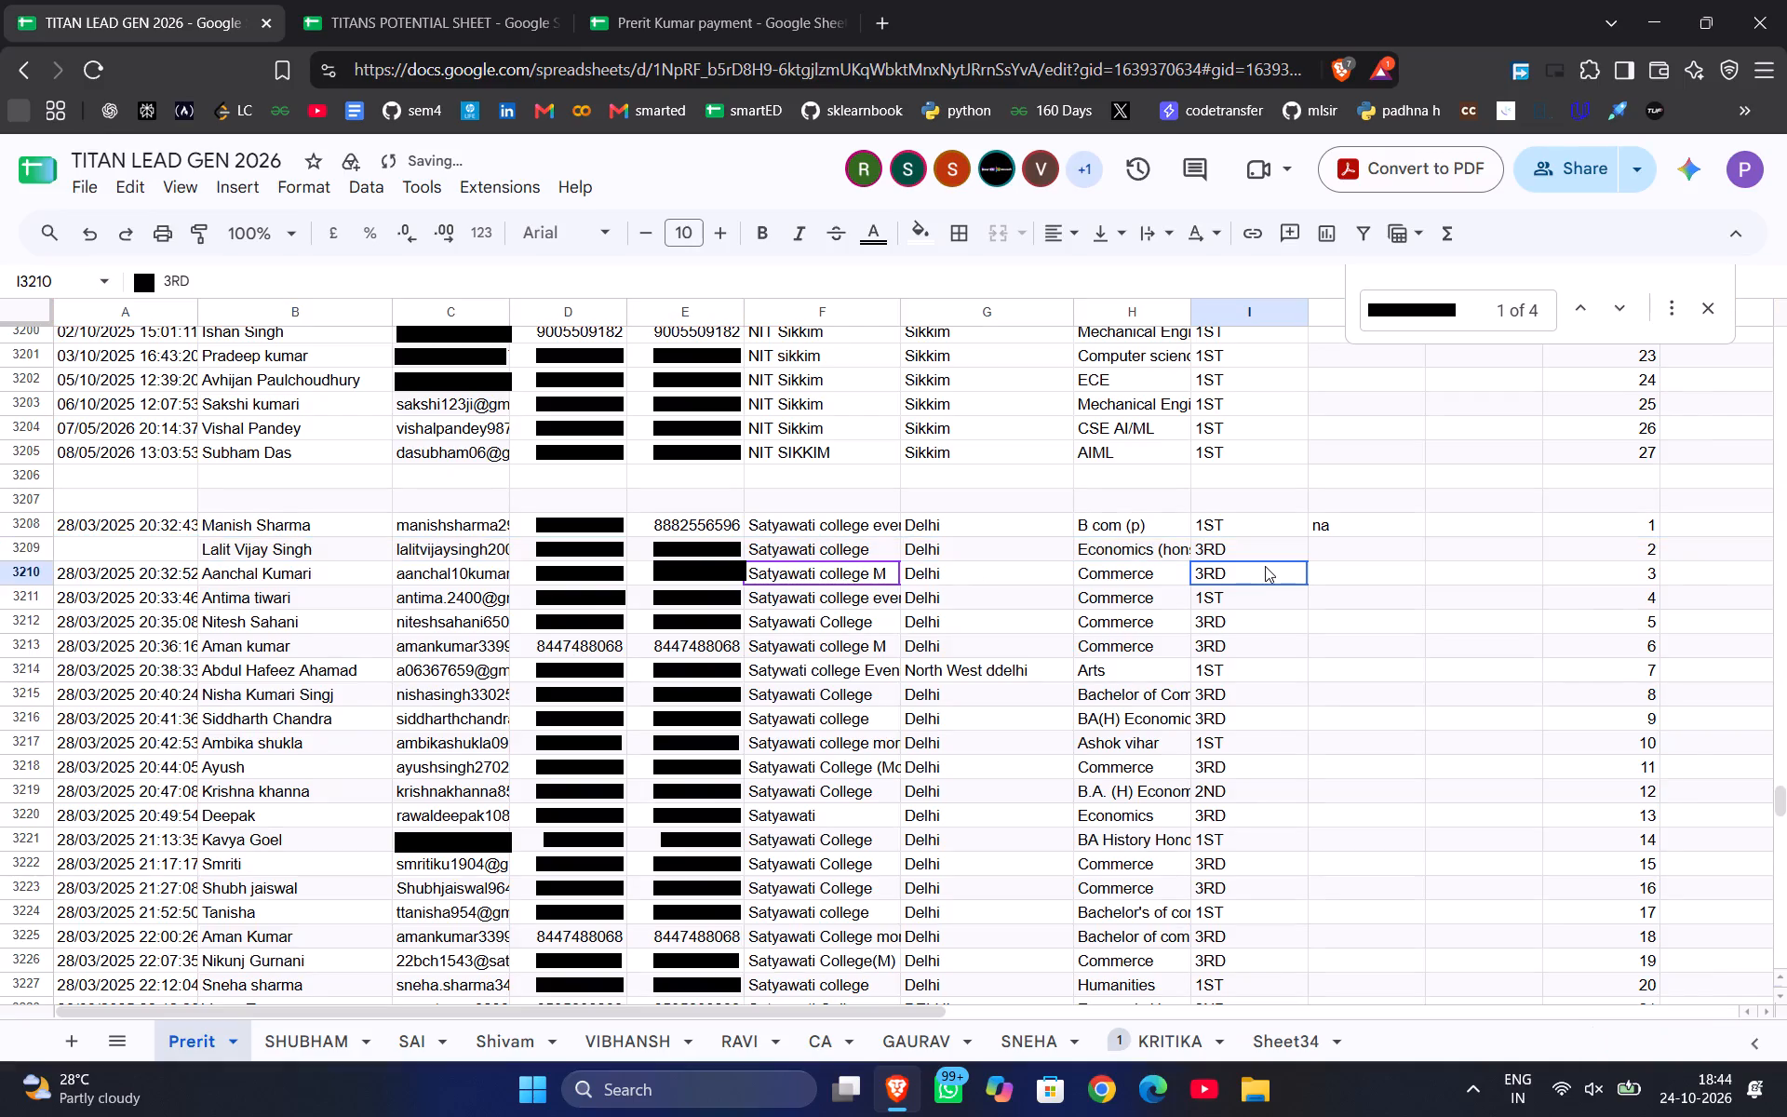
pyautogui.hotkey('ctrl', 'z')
# Record the outcome "passout" in column J for the second Satyawati College lead in row 3209.
pyautogui.click(1343, 555)
pyautogui.write('passo')
pyautogui.write('ut')
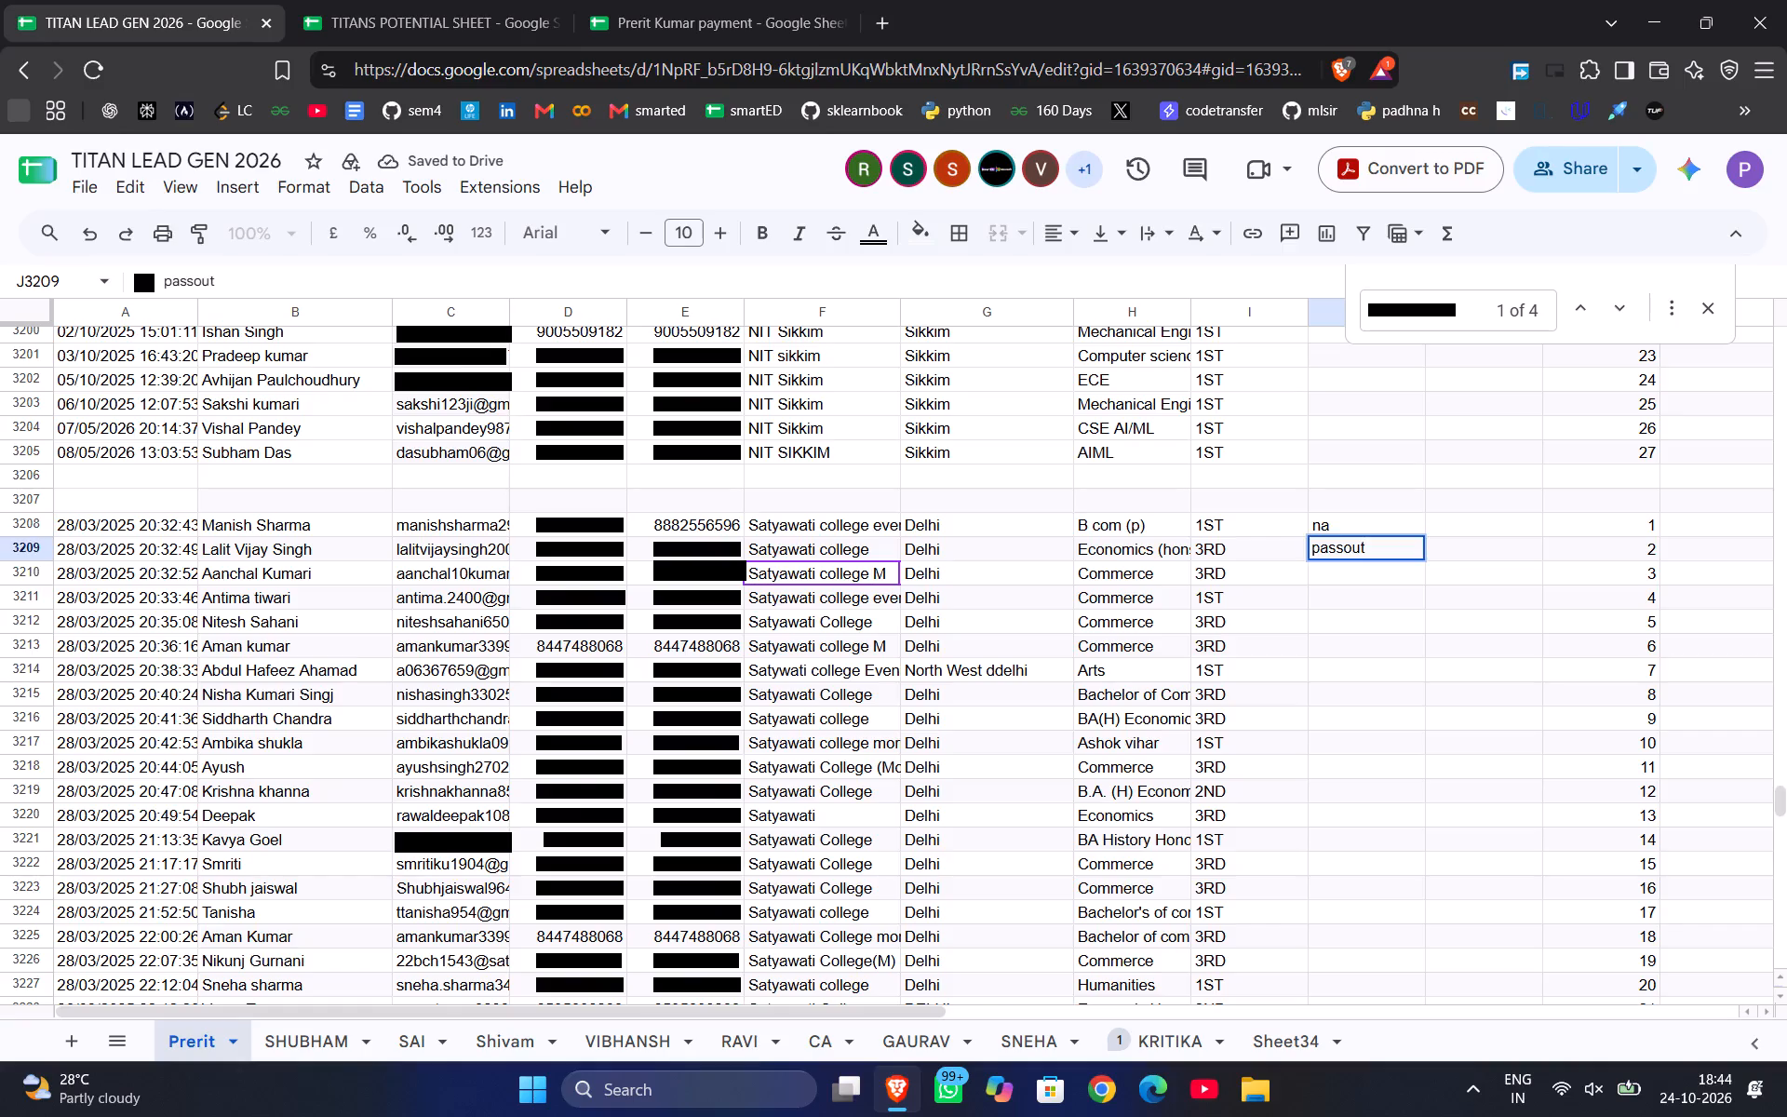
pyautogui.press('Down')
pyautogui.press('Down')
pyautogui.press('Up')
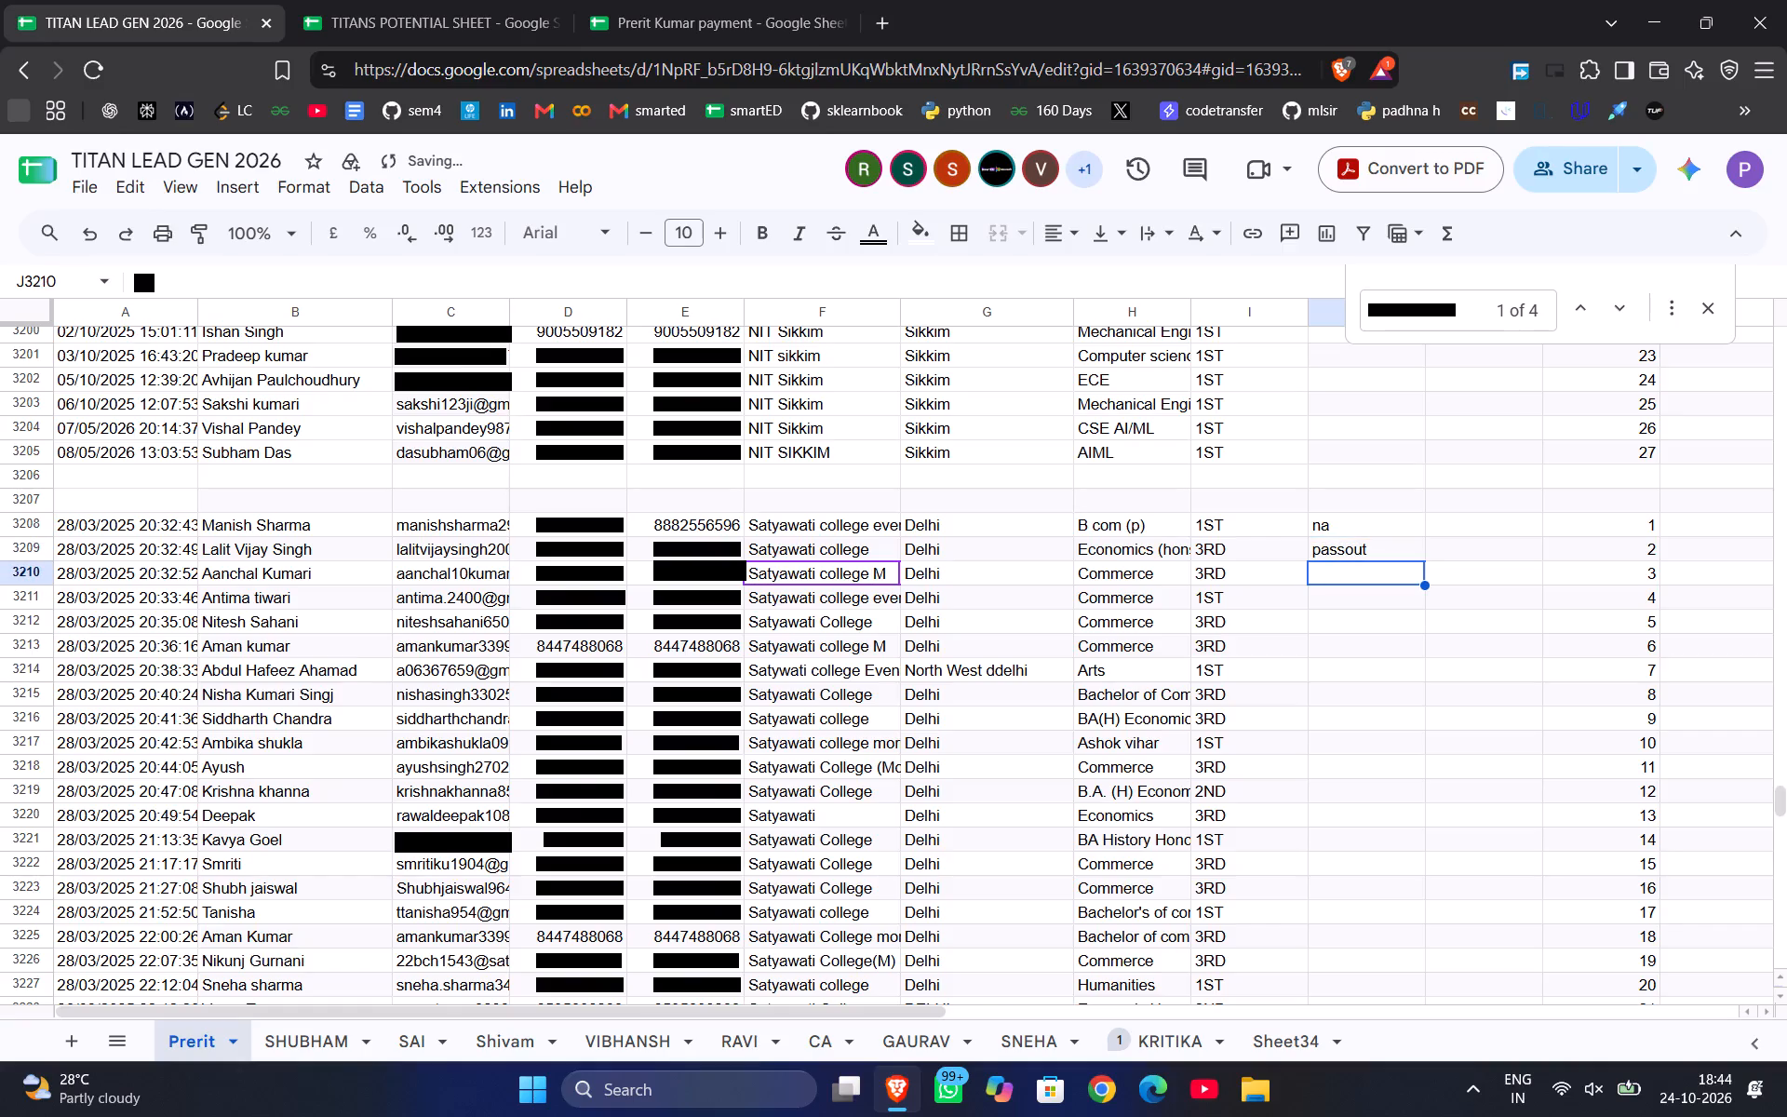
# Copy the column D contact number of the fourth Satyawati College lead in row 3211.
pyautogui.press('Down')
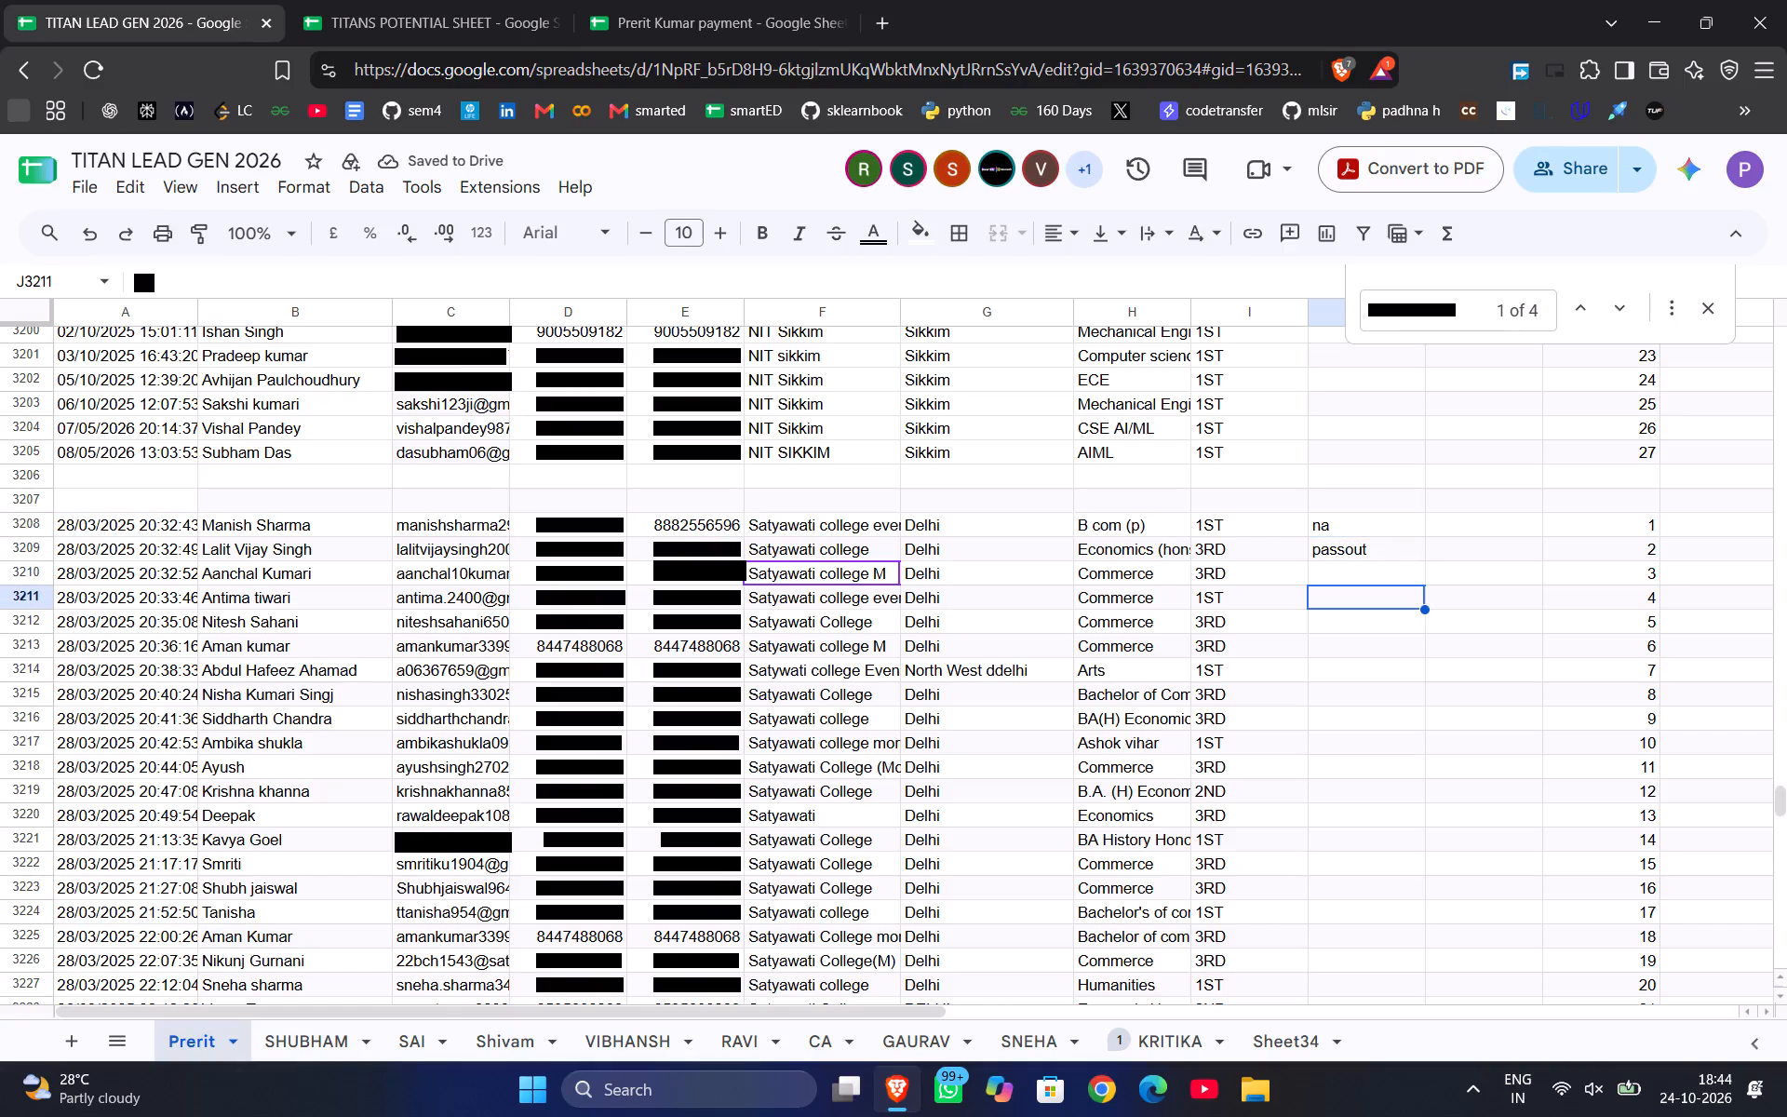
pyautogui.tripleClick(520, 595)
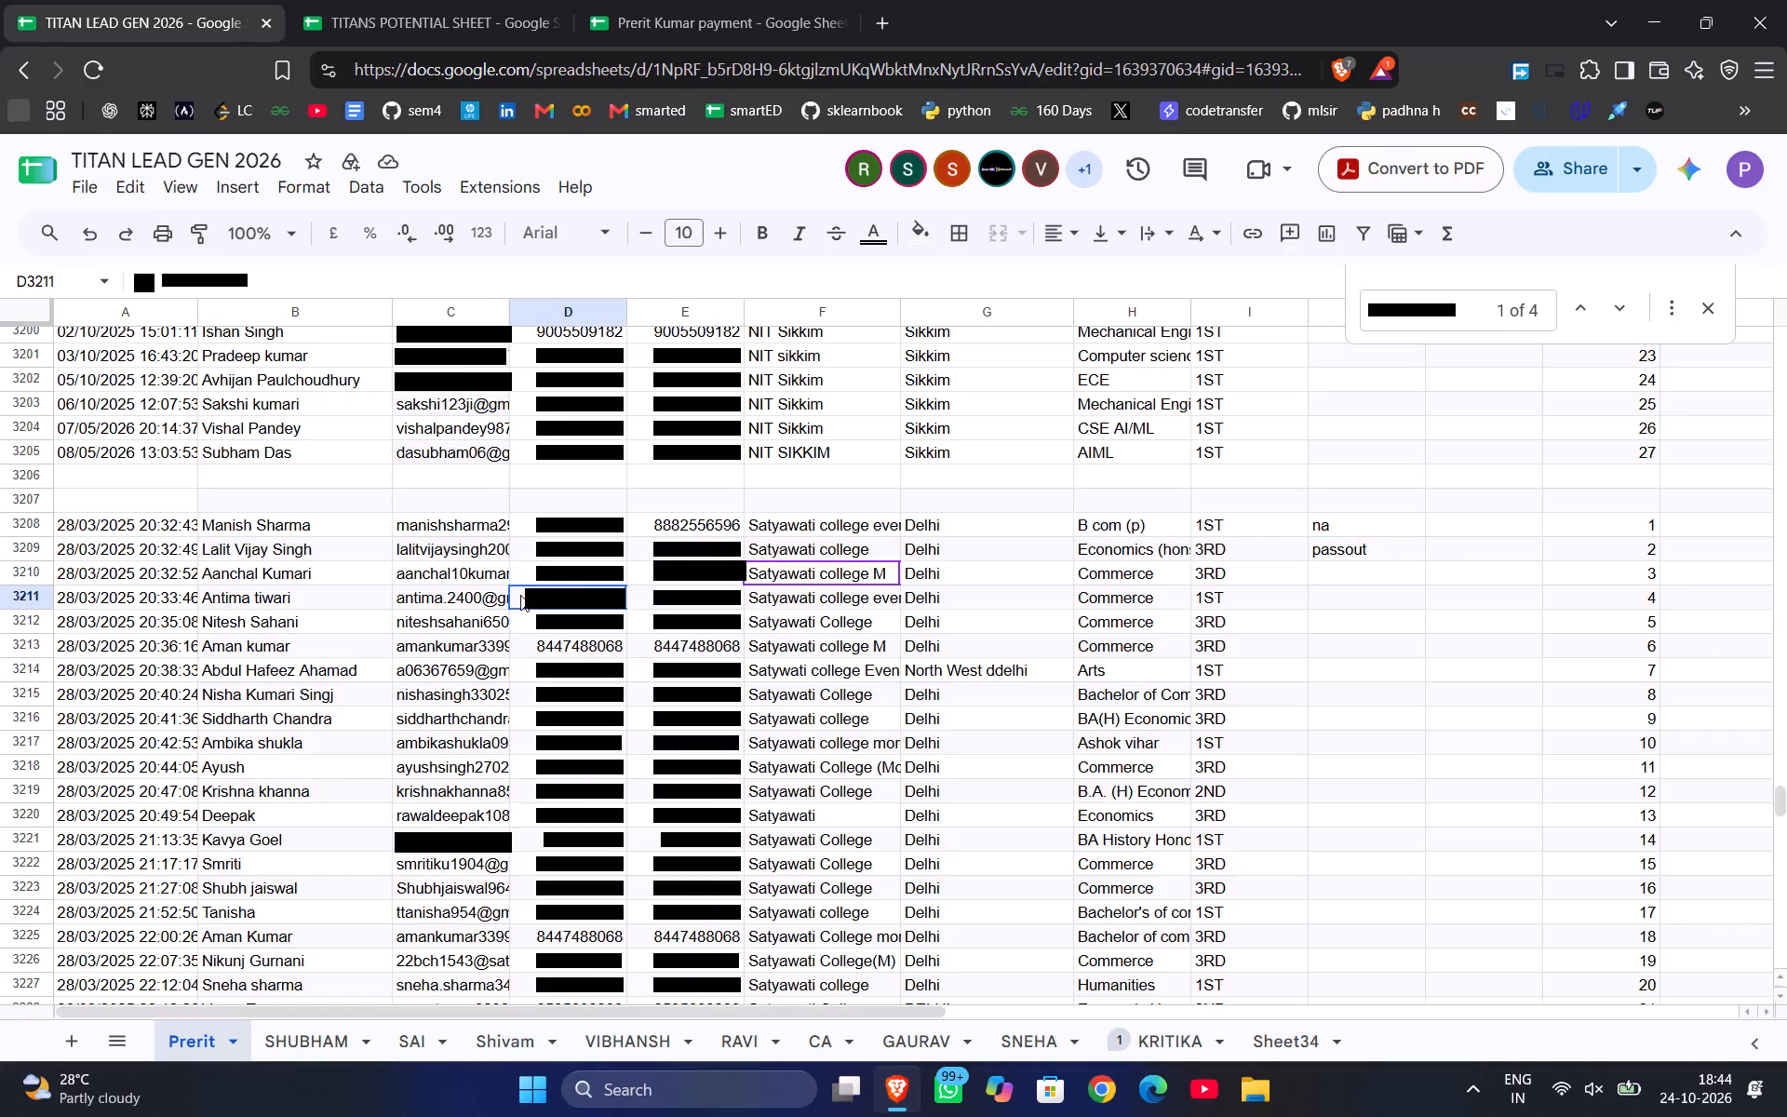
pyautogui.hotkey('ctrl', 'c')
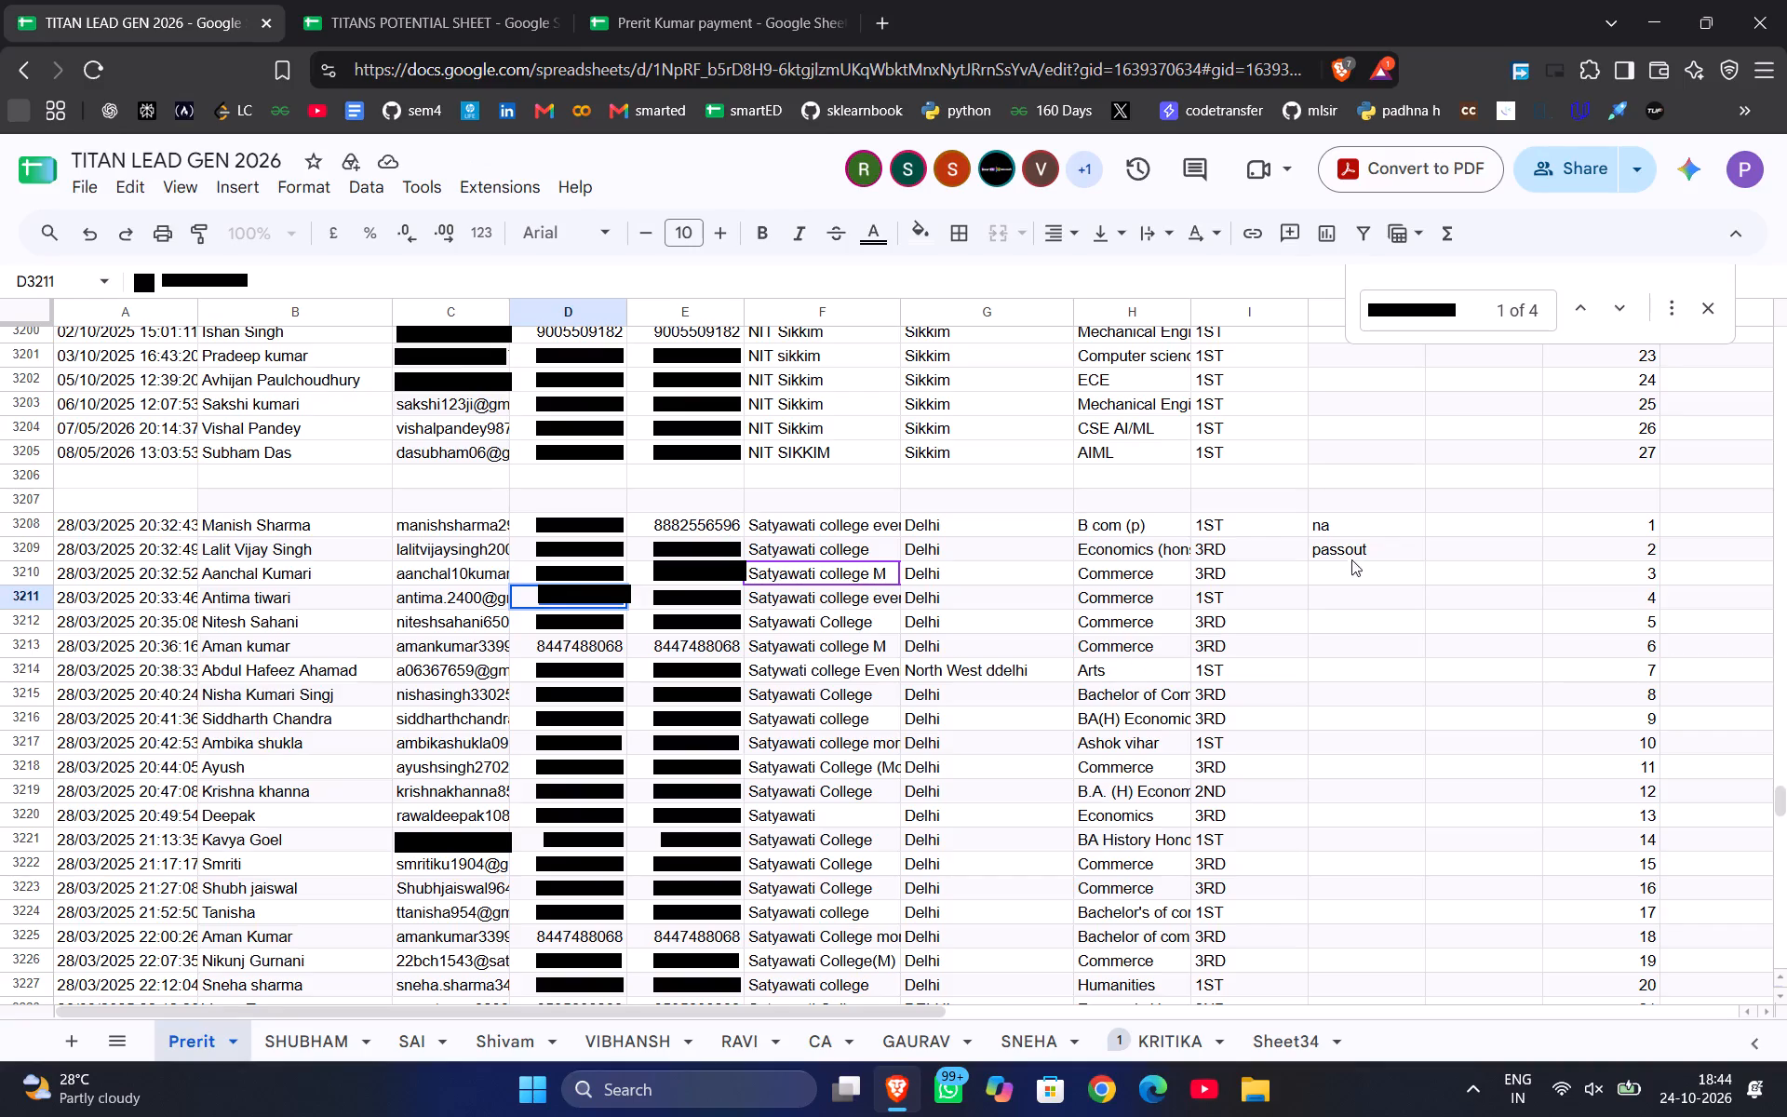
# Select the column J outcome cell of the fourth Satyawati College lead in row 3211.
pyautogui.click(1349, 599)
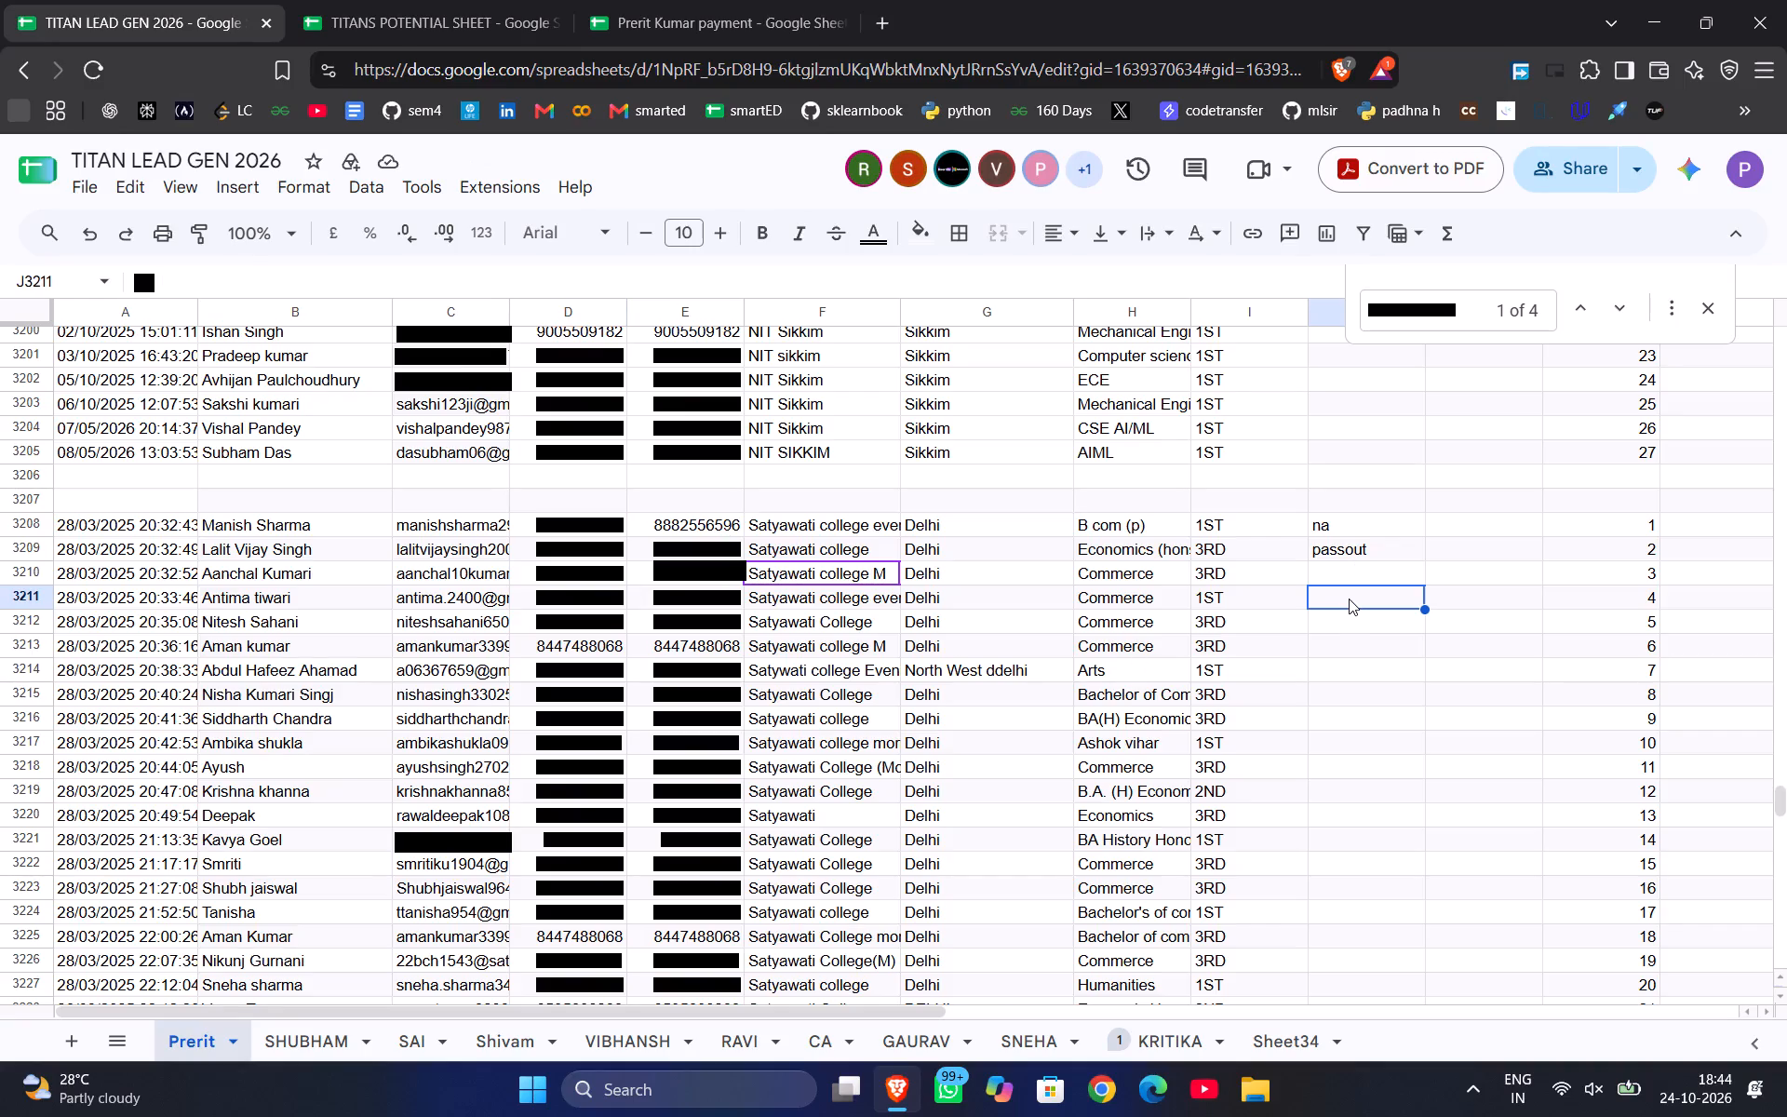
pyautogui.click(1212, 677)
pyautogui.scroll(-1, 1212, 677)
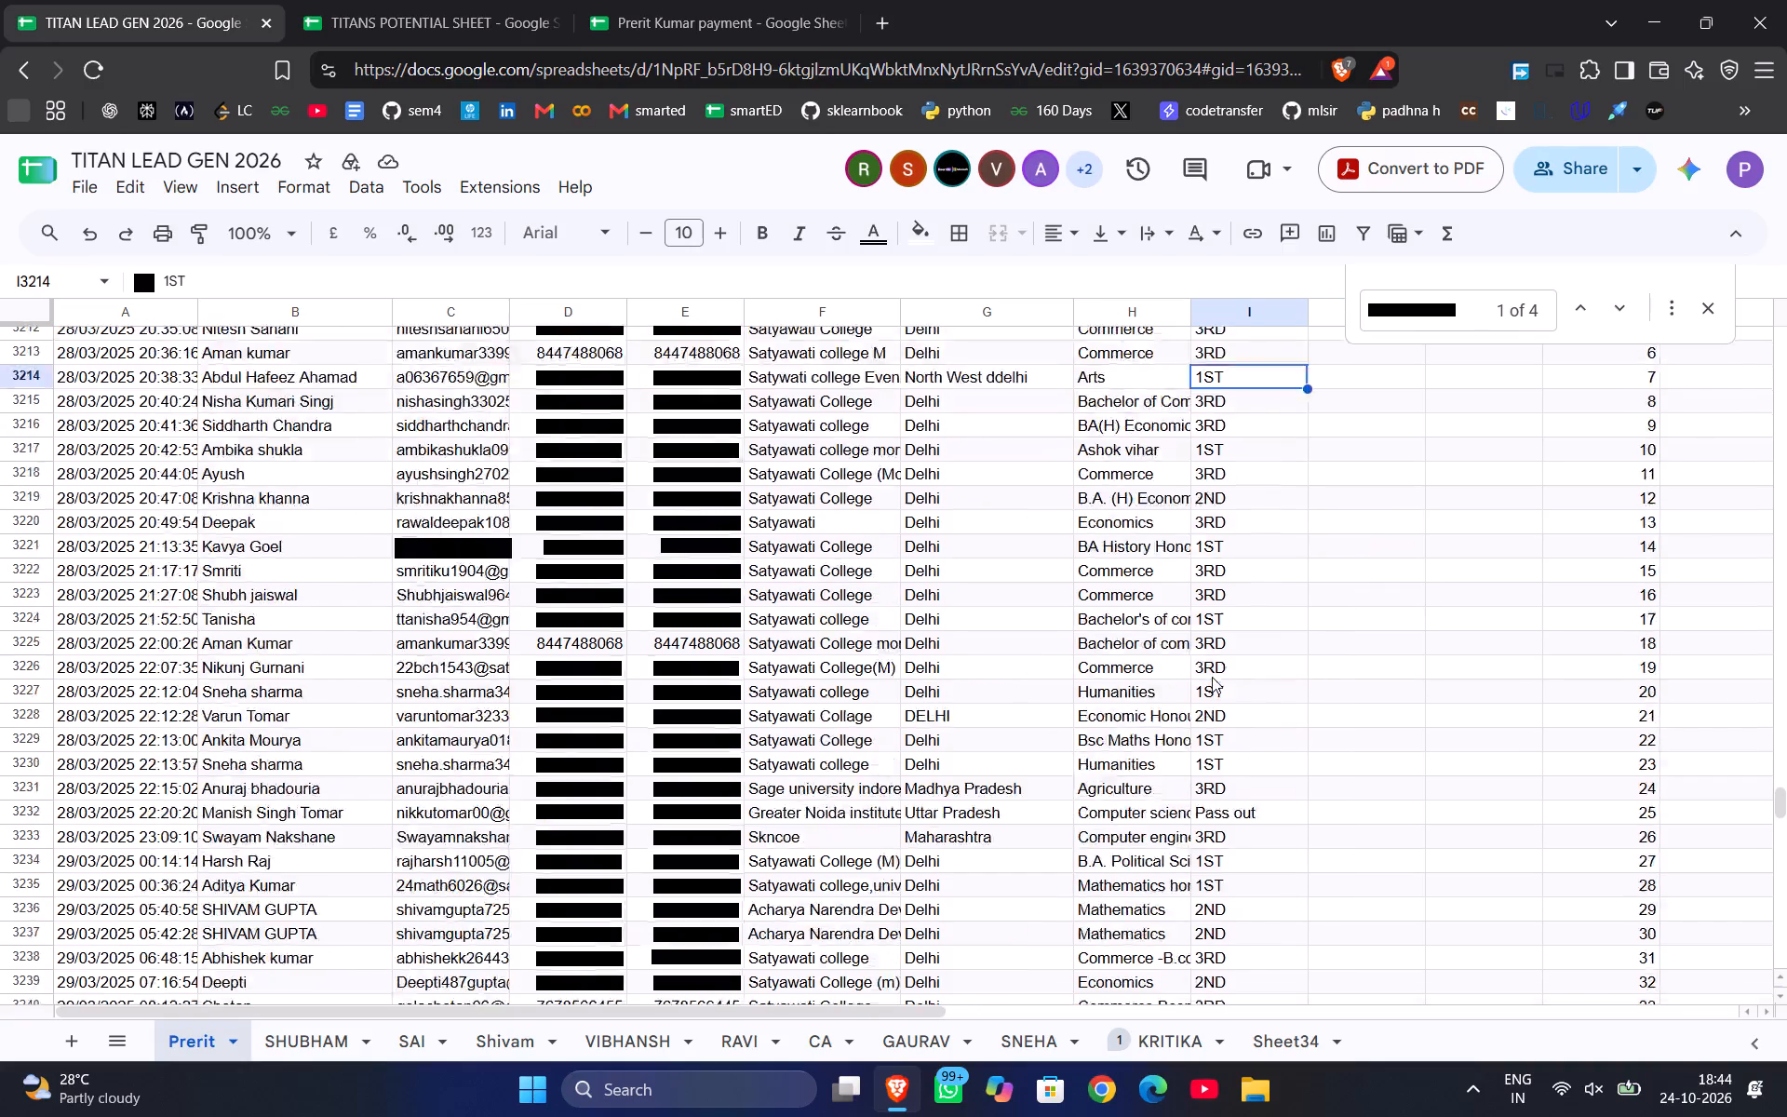
pyautogui.scroll(-3, 1212, 677)
pyautogui.scroll(1, 1212, 677)
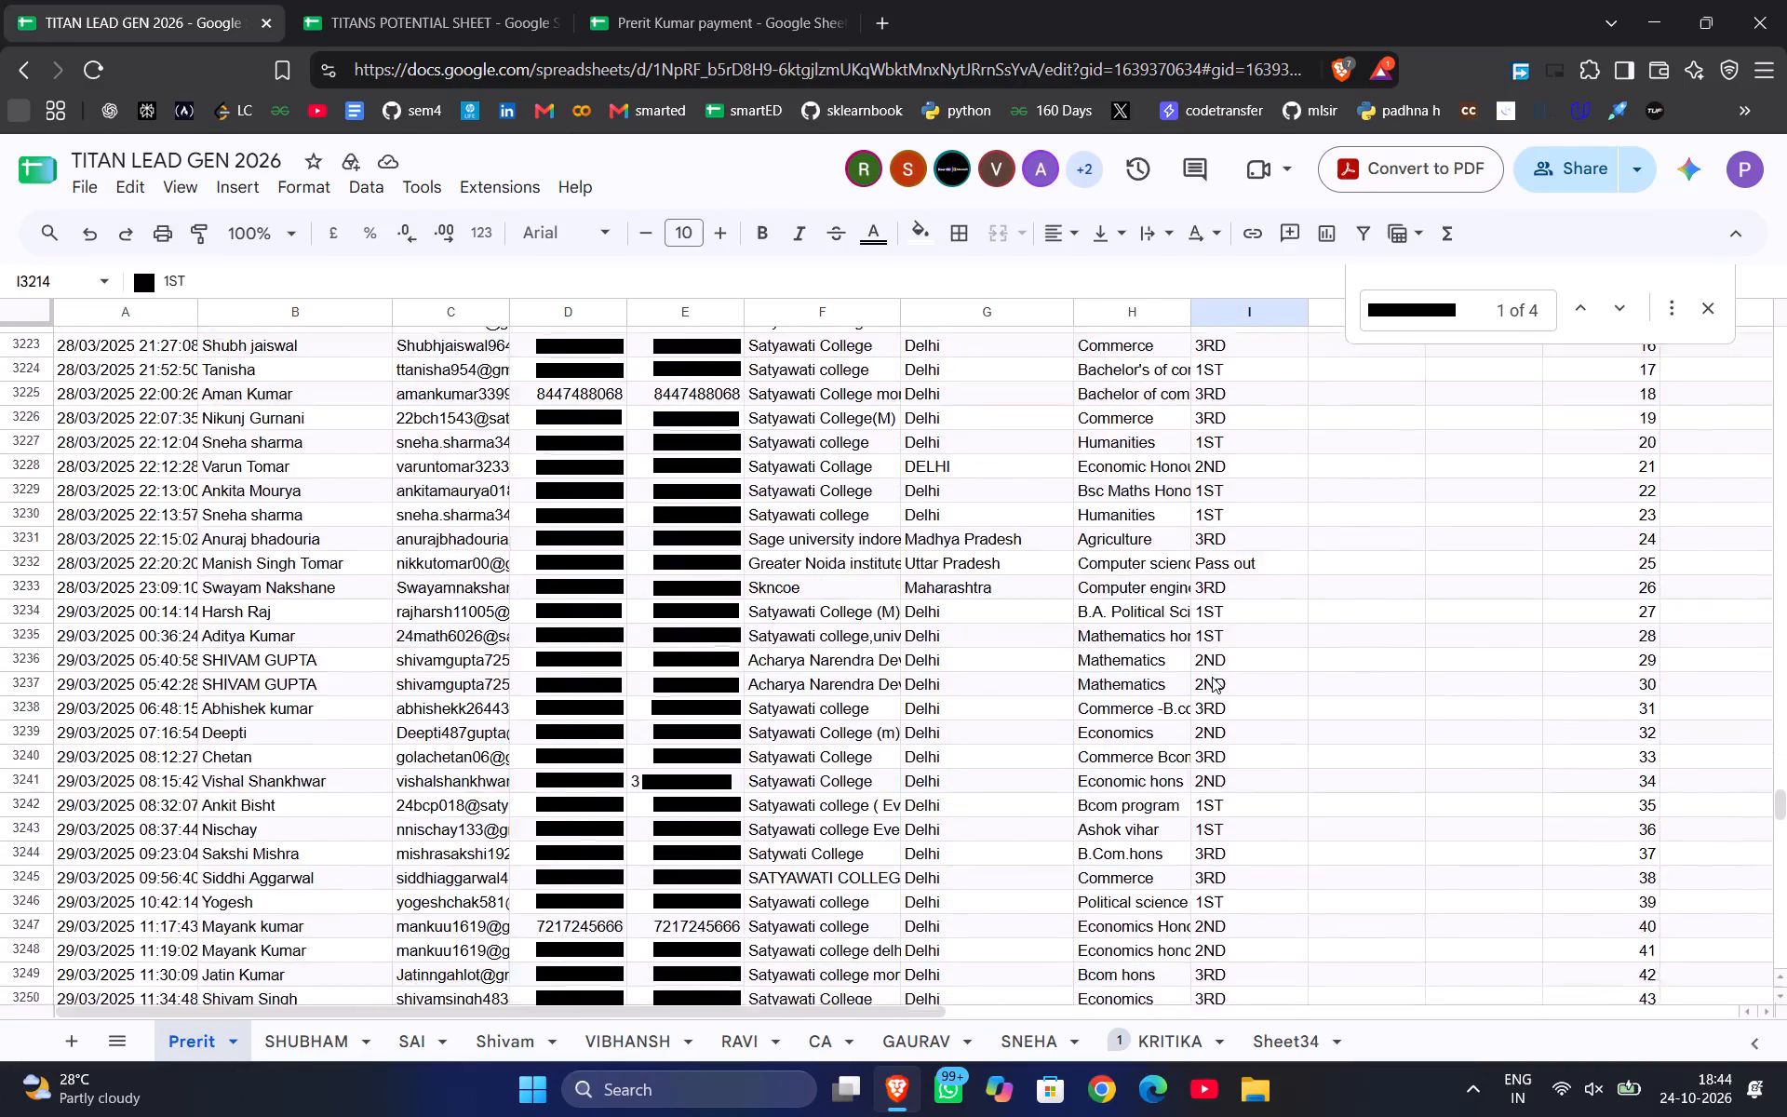
pyautogui.scroll(1, 1212, 677)
pyautogui.scroll(-2, 1212, 677)
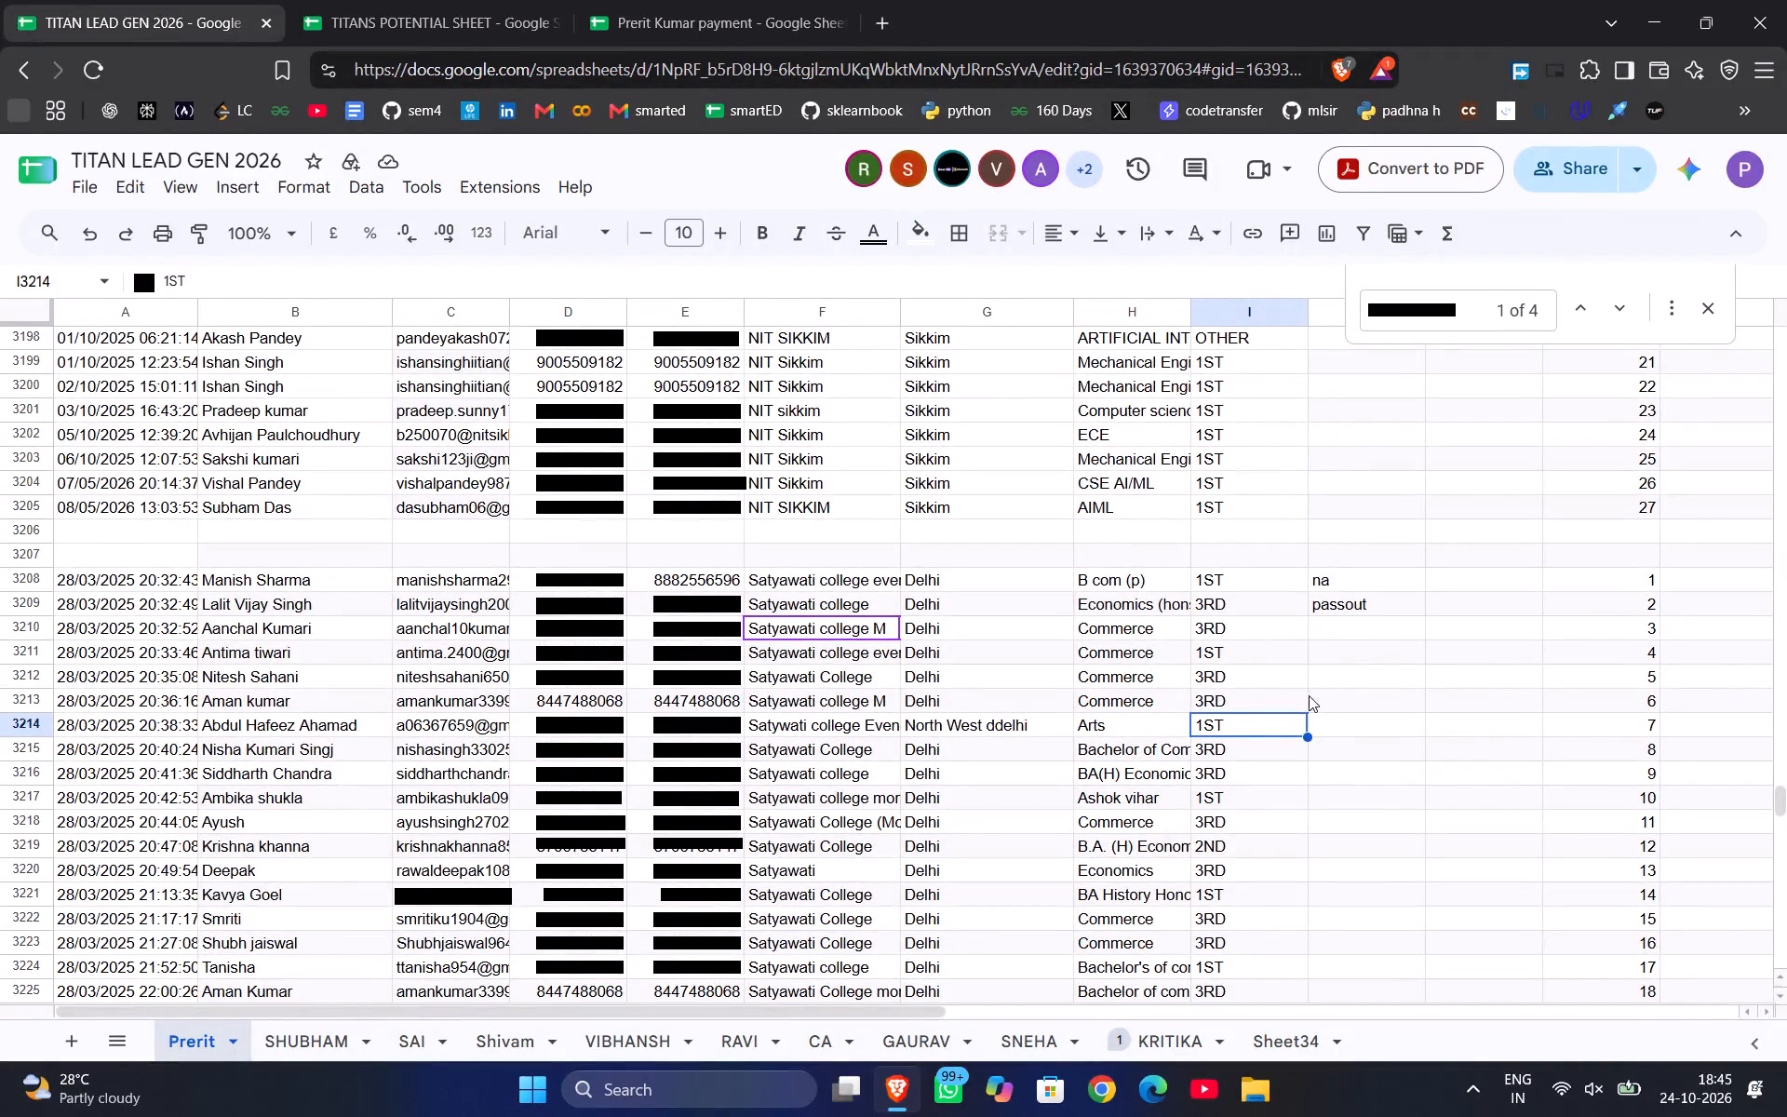
pyautogui.click(1324, 662)
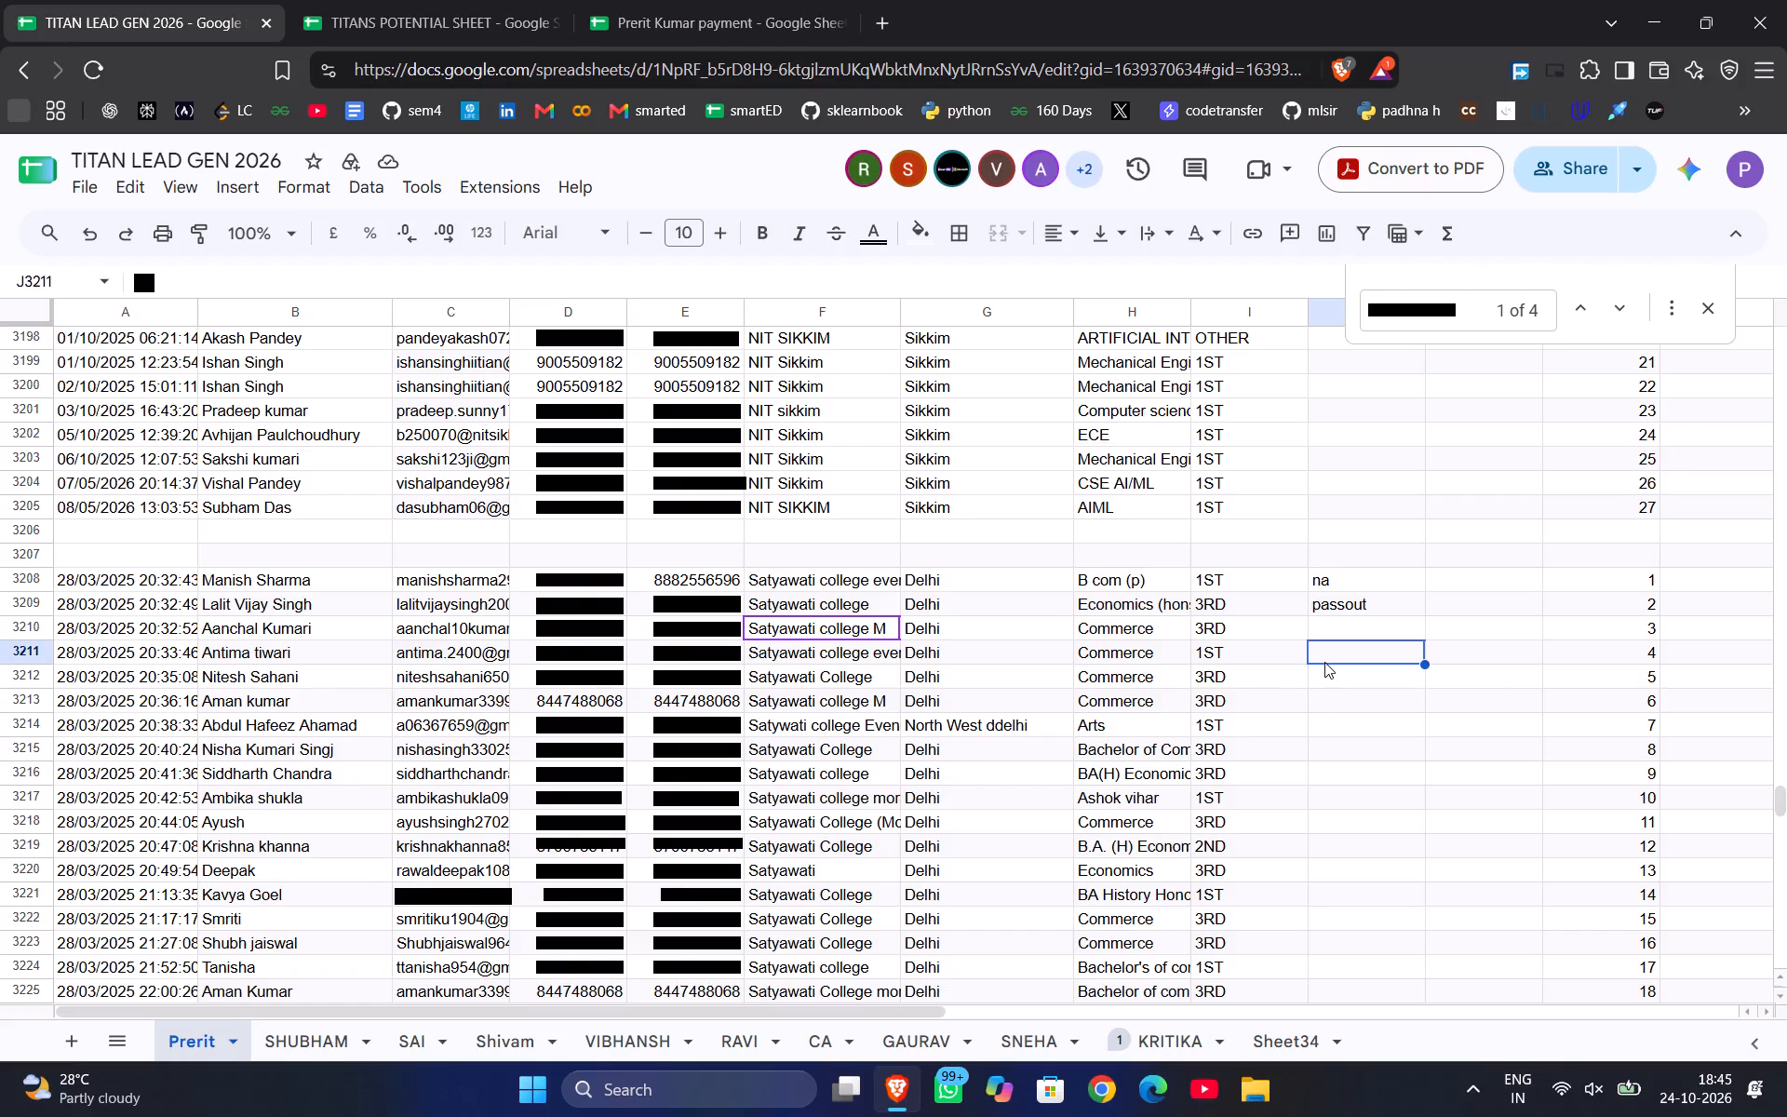
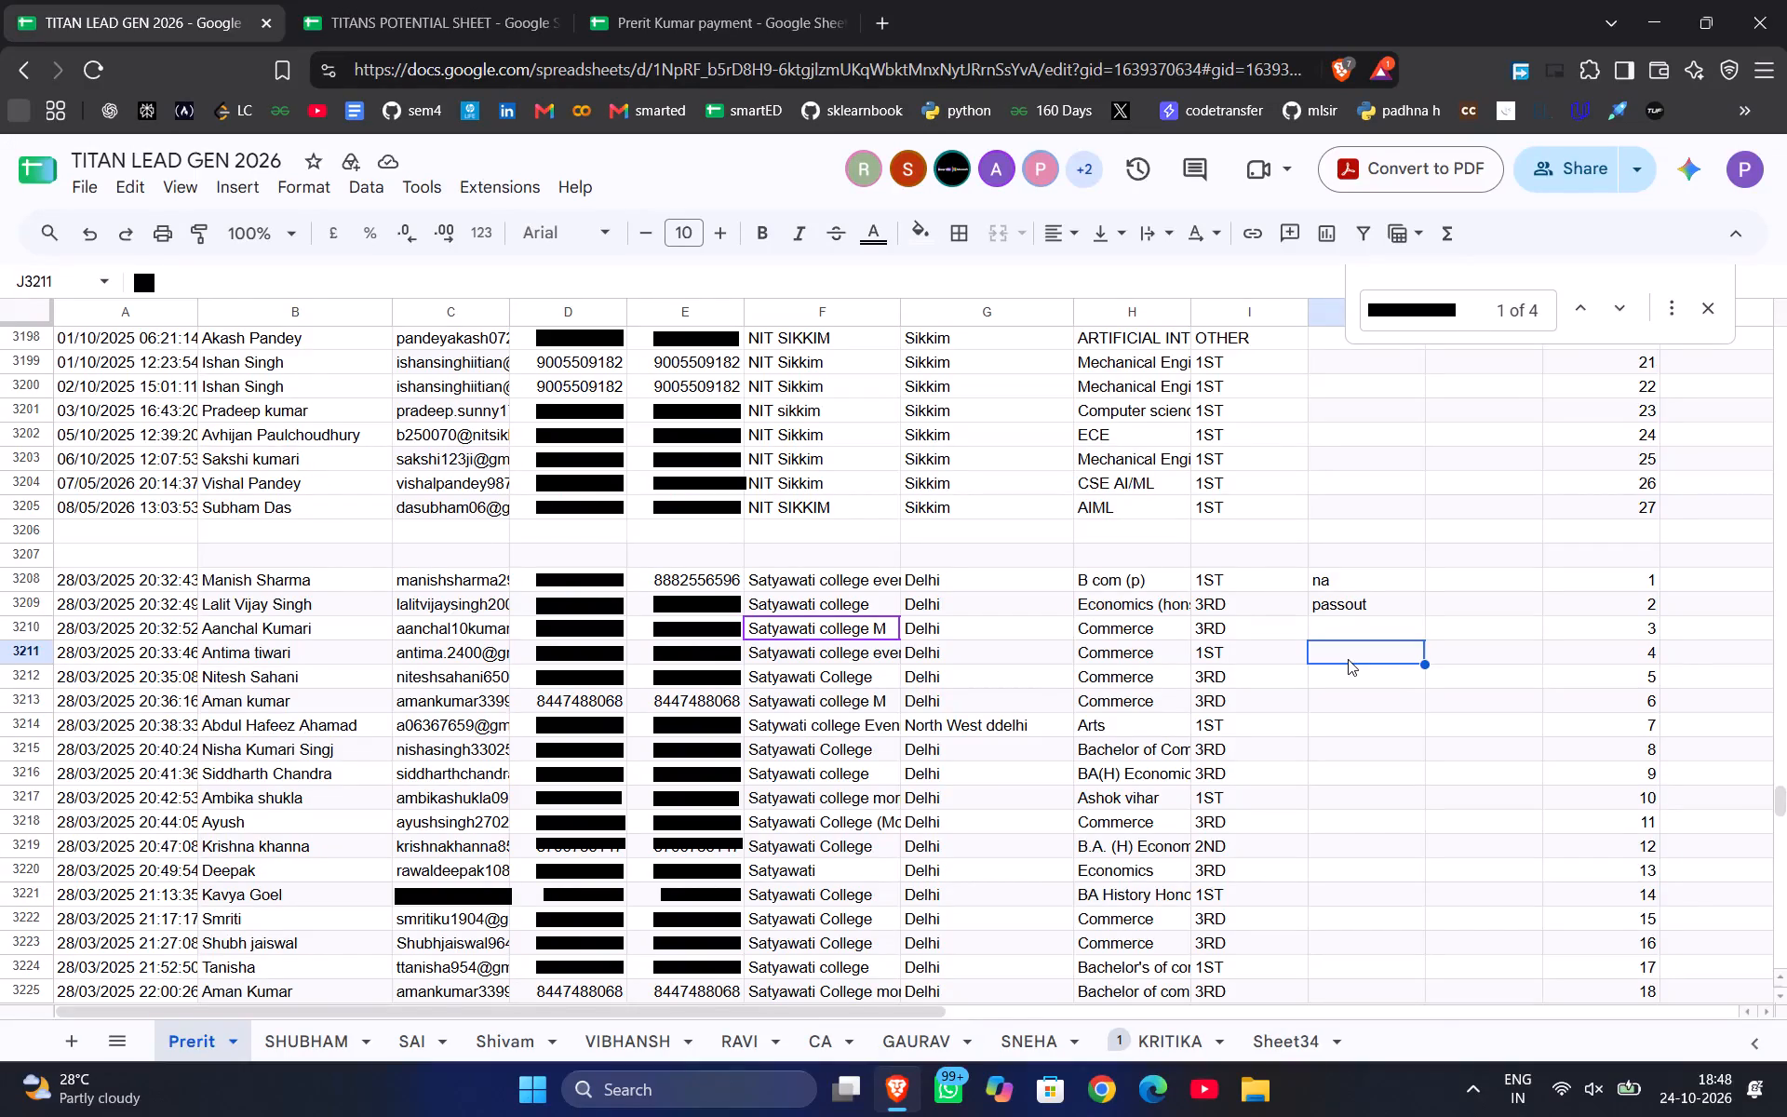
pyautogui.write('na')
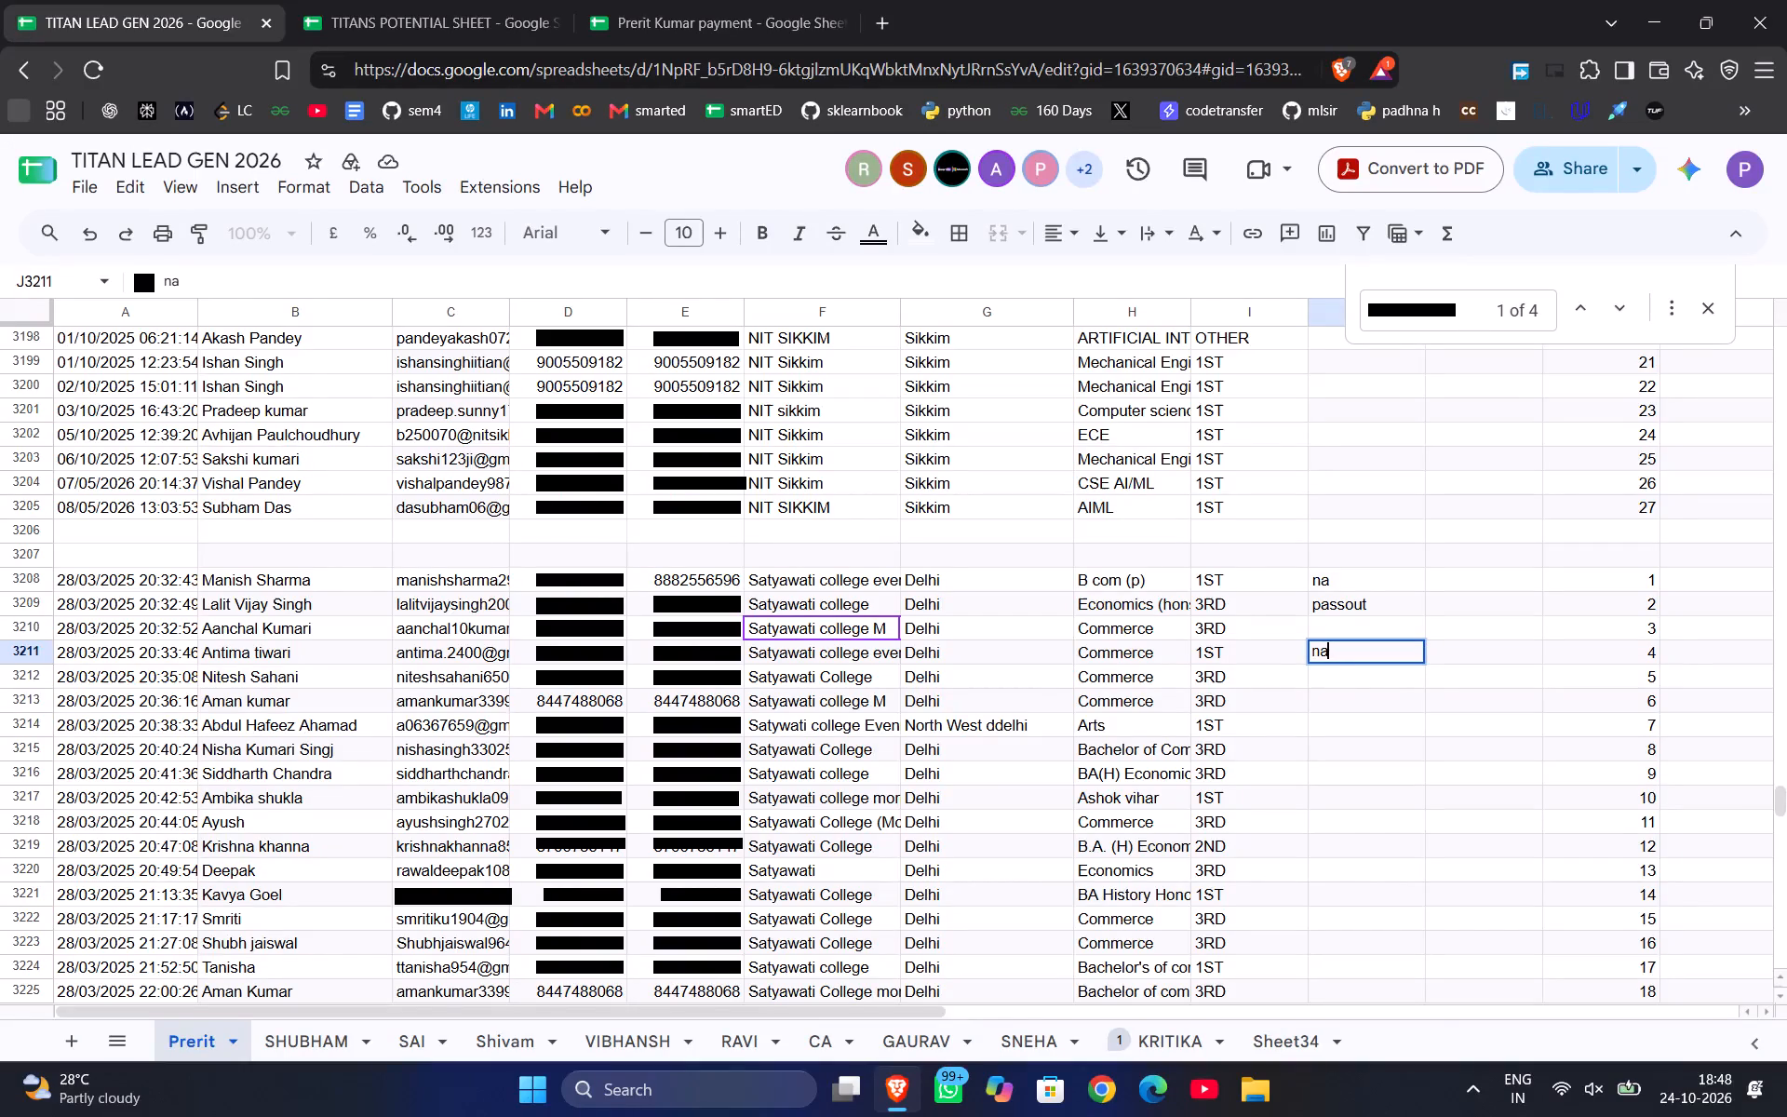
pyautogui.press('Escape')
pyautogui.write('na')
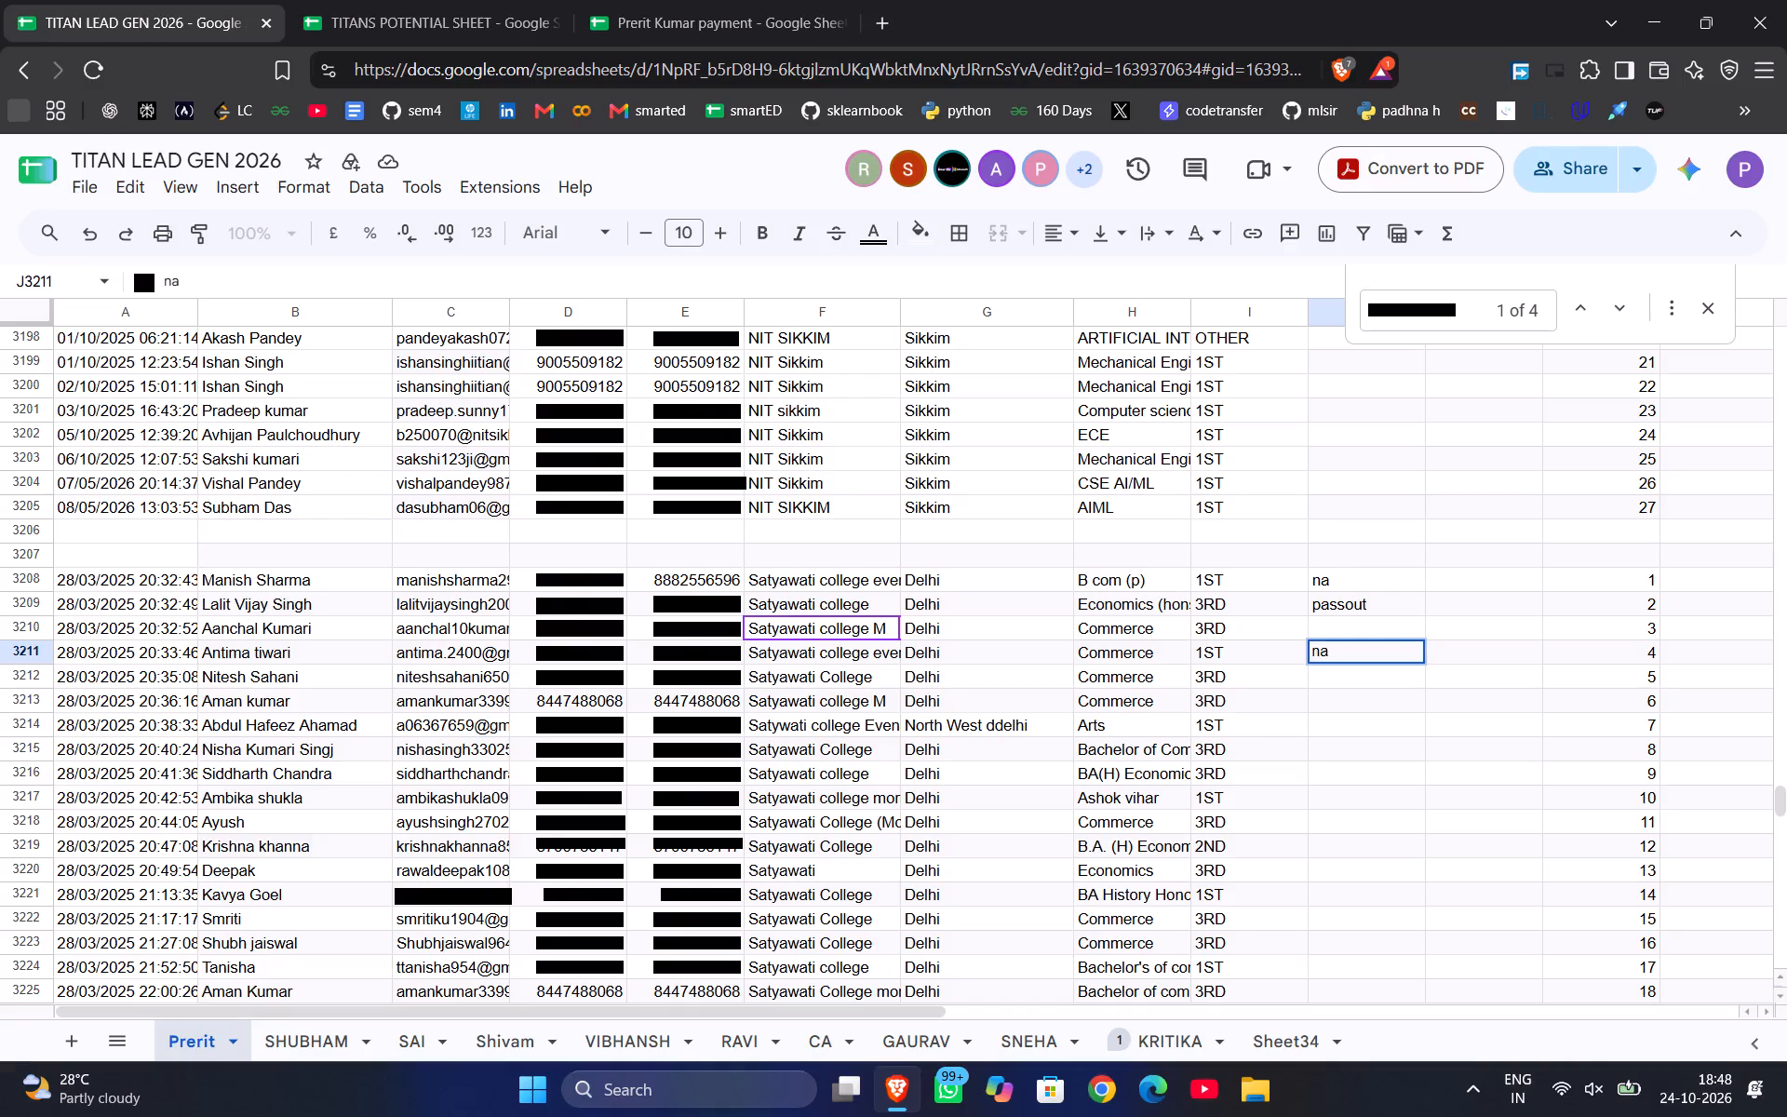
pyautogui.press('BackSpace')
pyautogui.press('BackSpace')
# Record the outcome "cn" in column J and 3 in column K for the fourth Satyawati College lead in row 3211.
pyautogui.write('cn')
pyautogui.press('Tab')
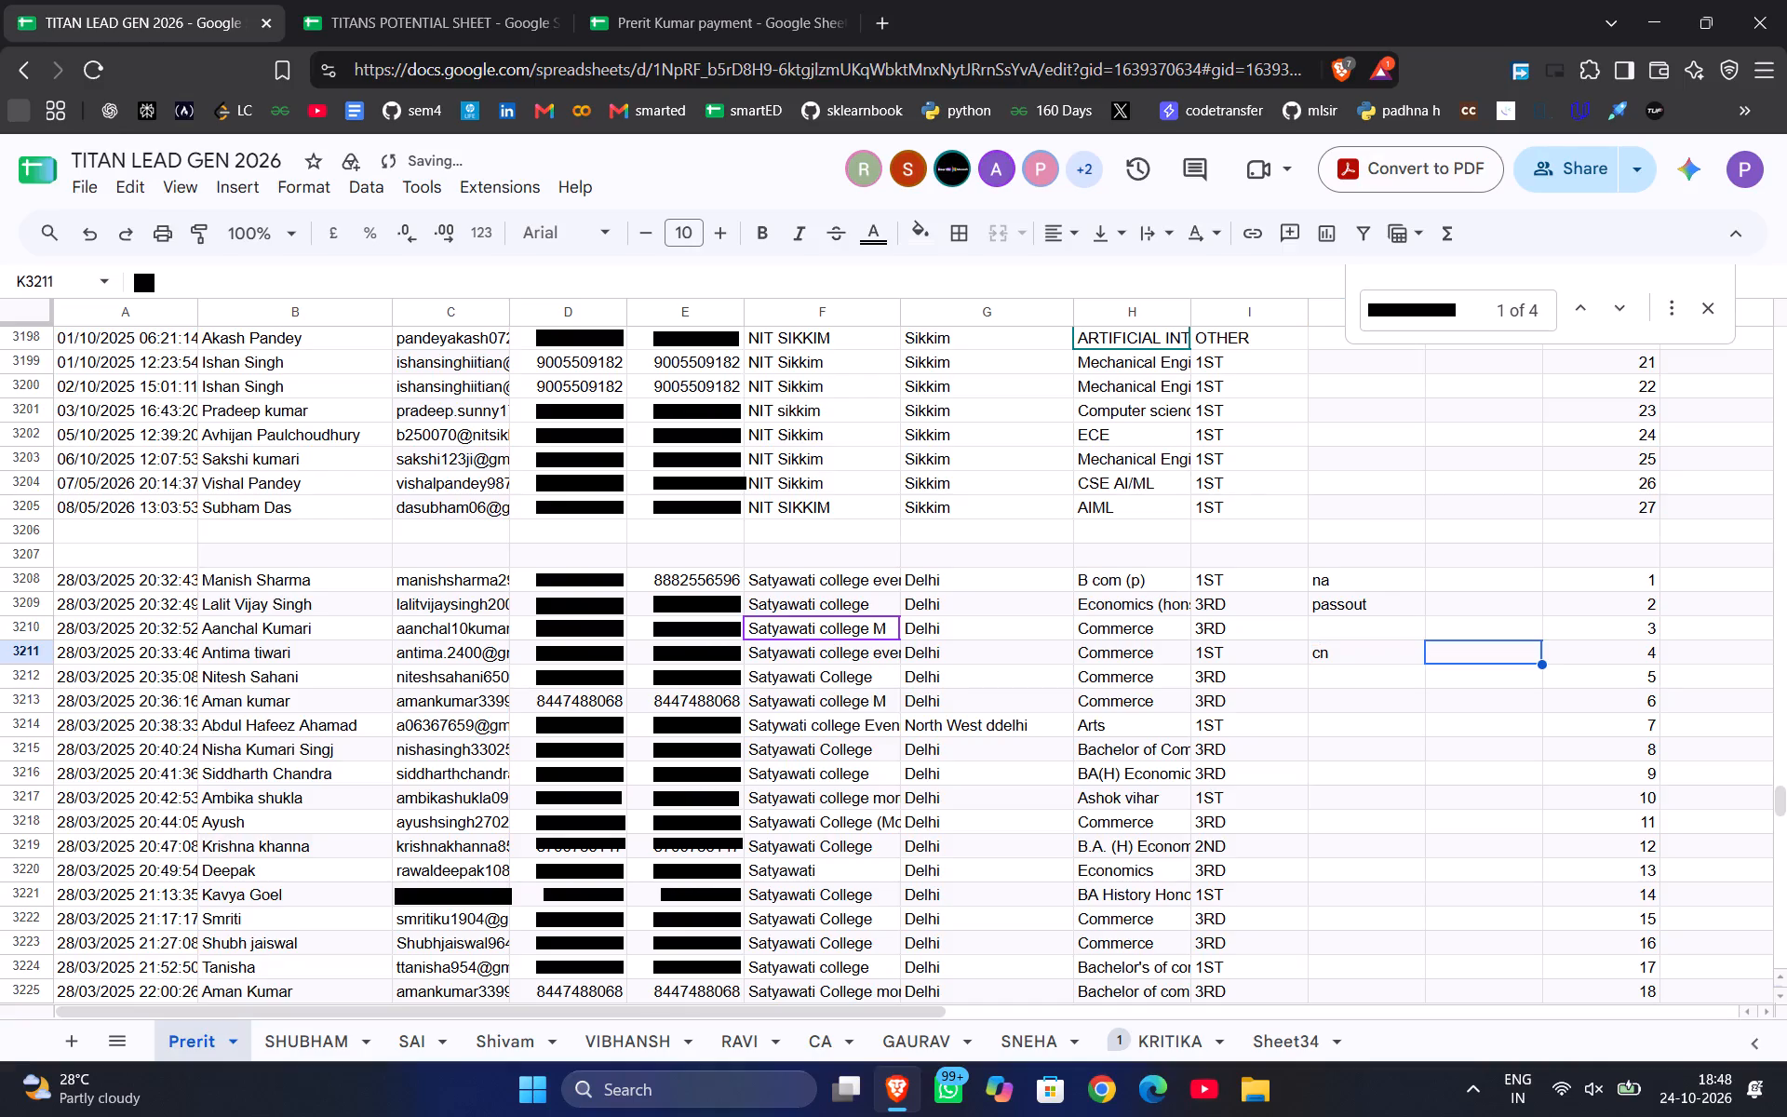
pyautogui.press('3')
pyautogui.press('Return')
# Look over the numbered Satyawati College leads from row 3214 down to the end of the list.
pyautogui.press('Down')
pyautogui.press('Down')
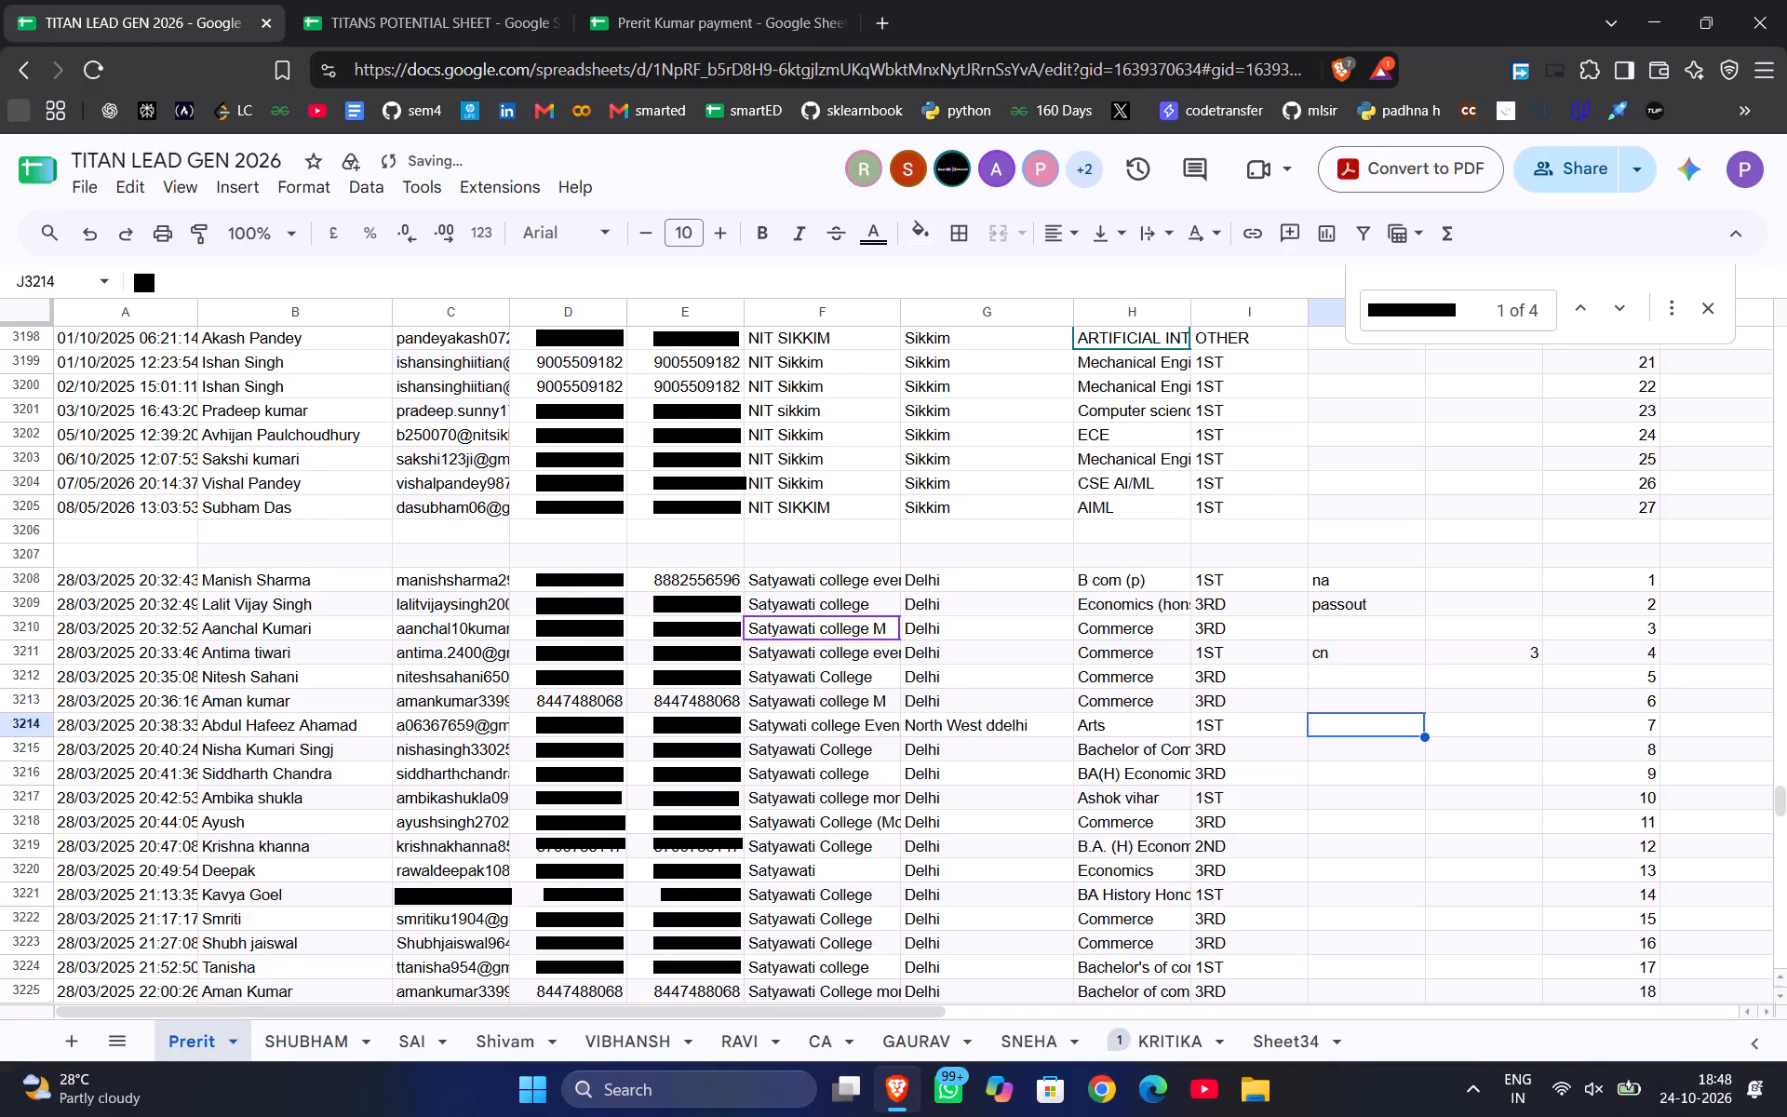
pyautogui.scroll(-5, 1202, 728)
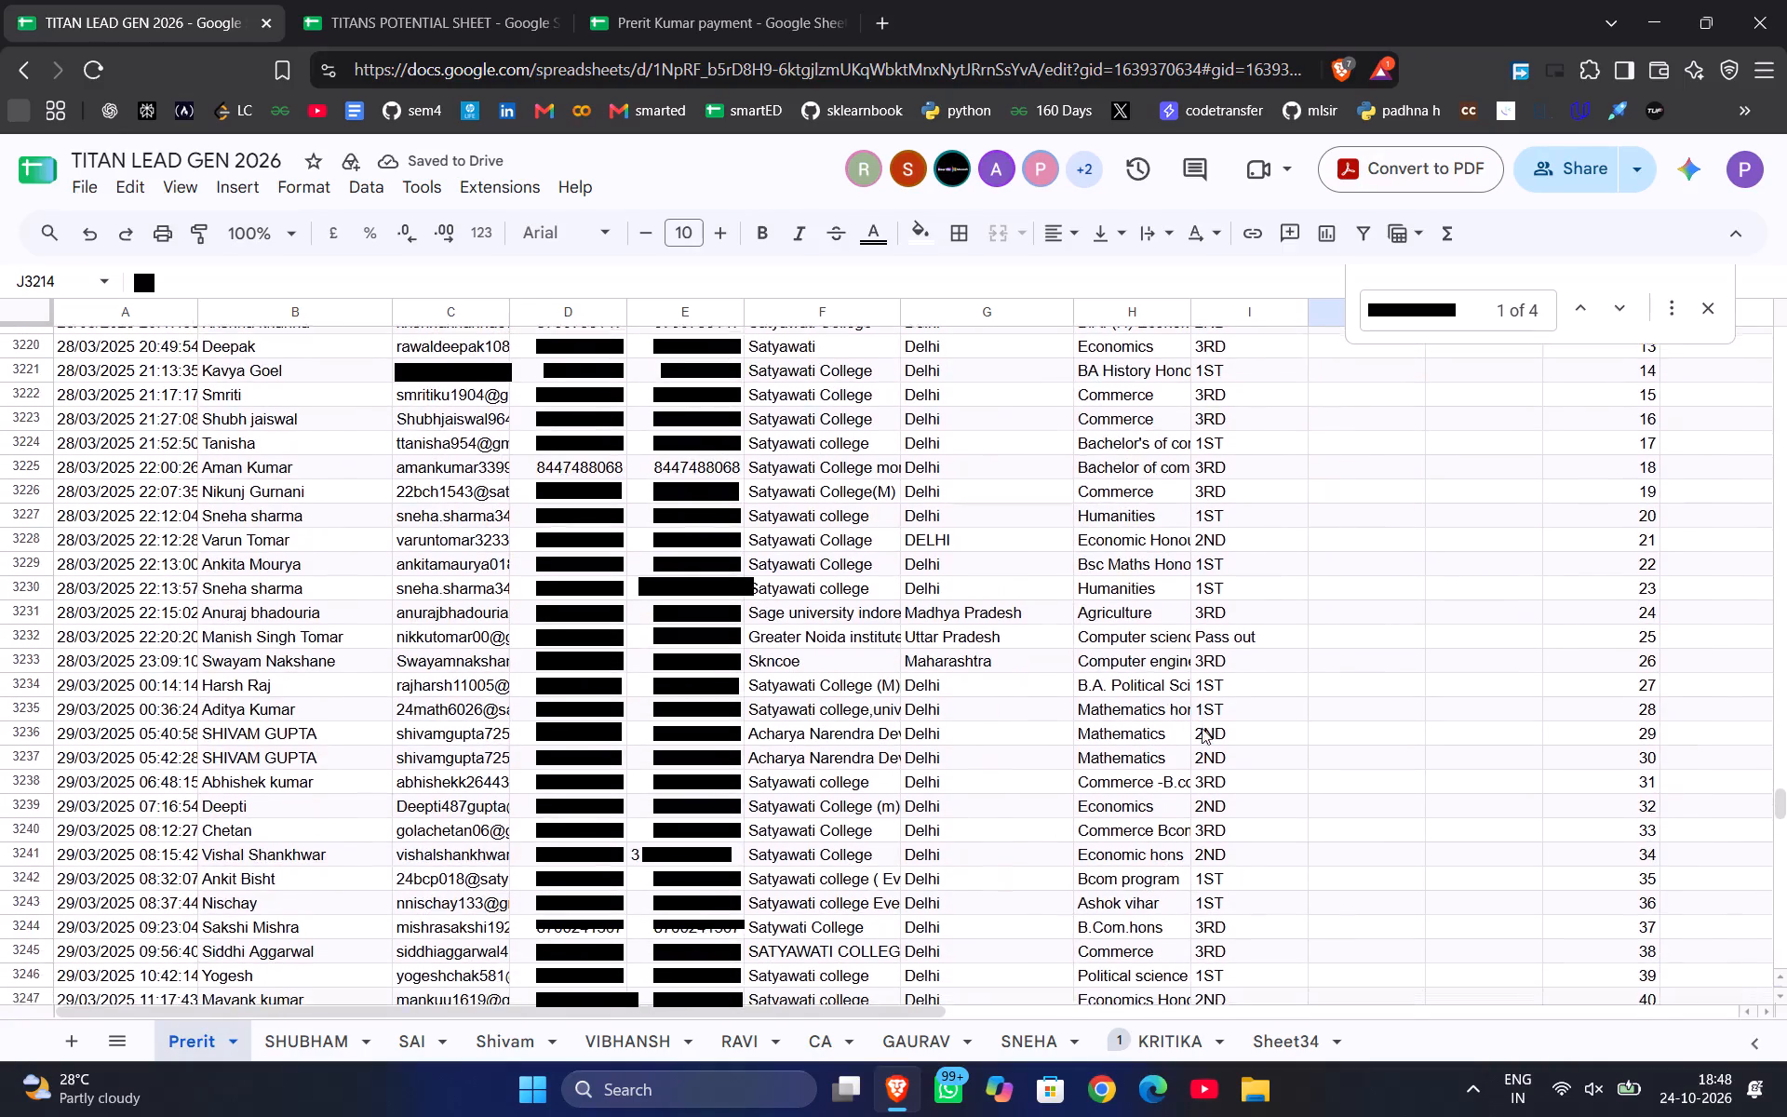
pyautogui.scroll(-10, 1202, 728)
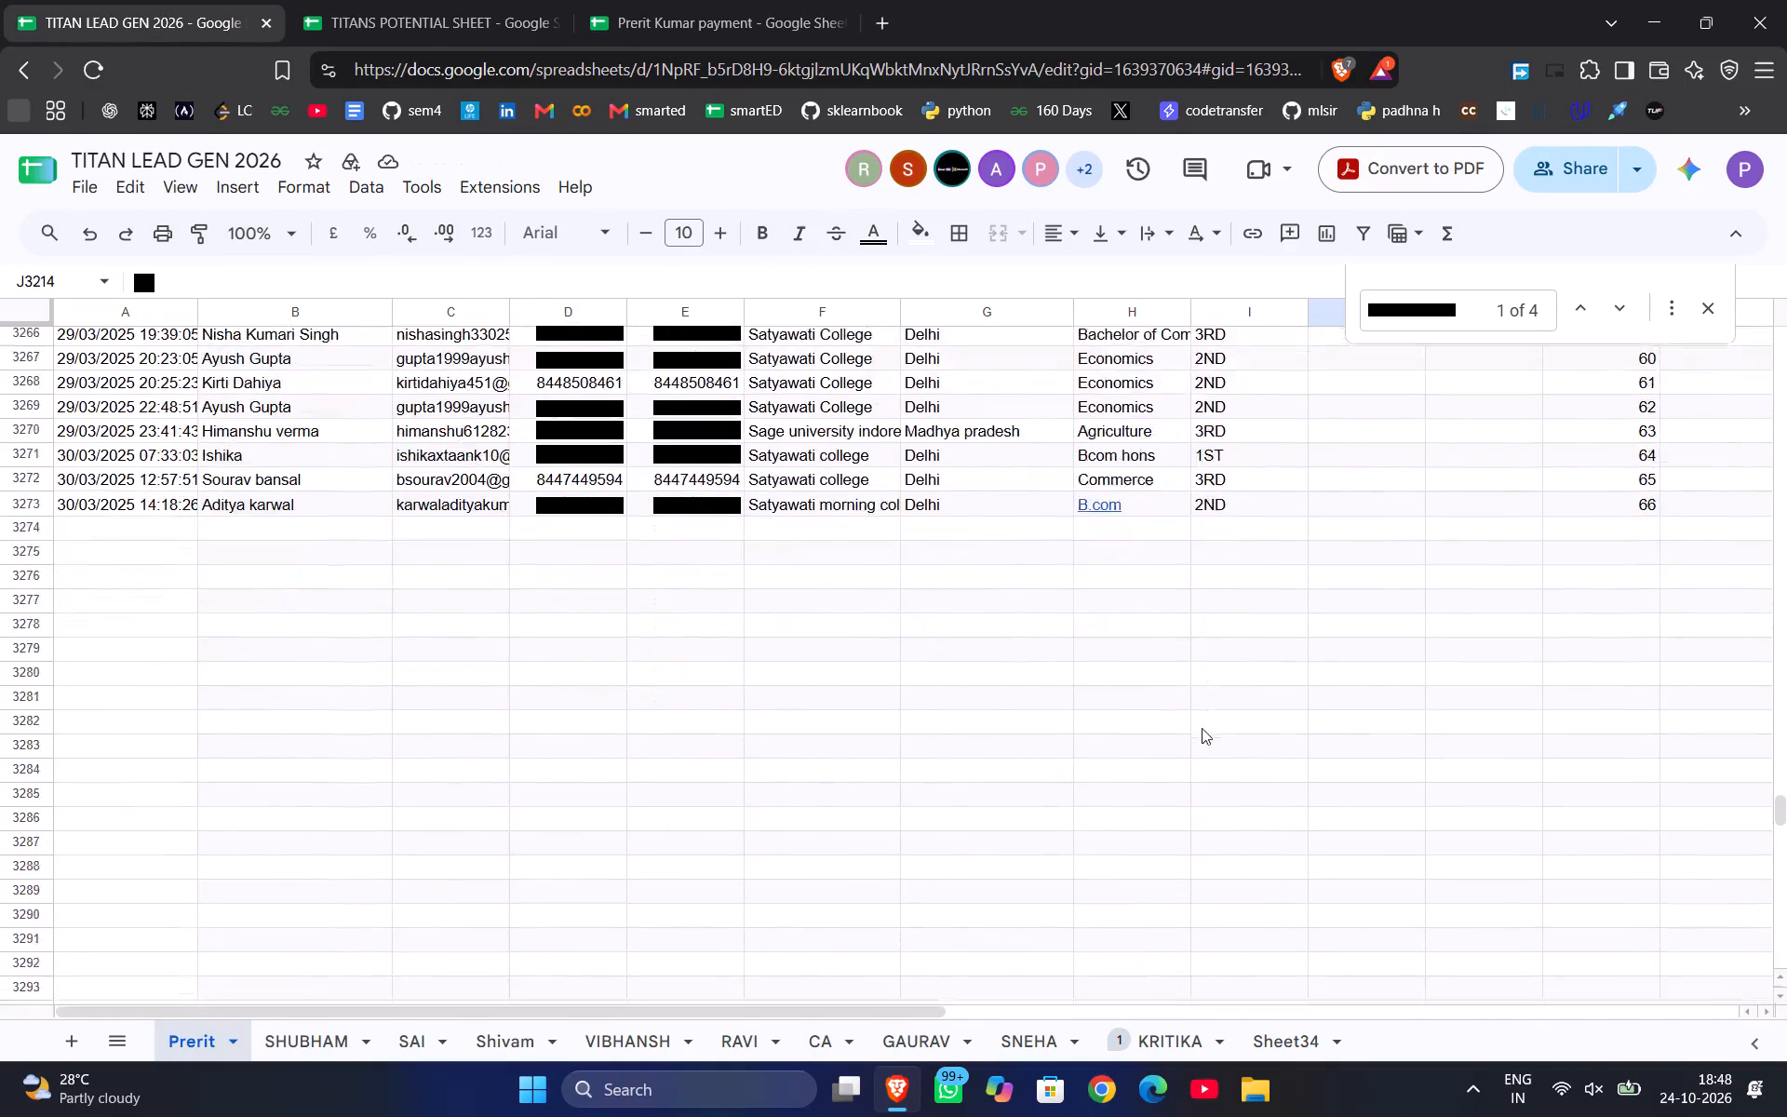
pyautogui.scroll(10, 1202, 728)
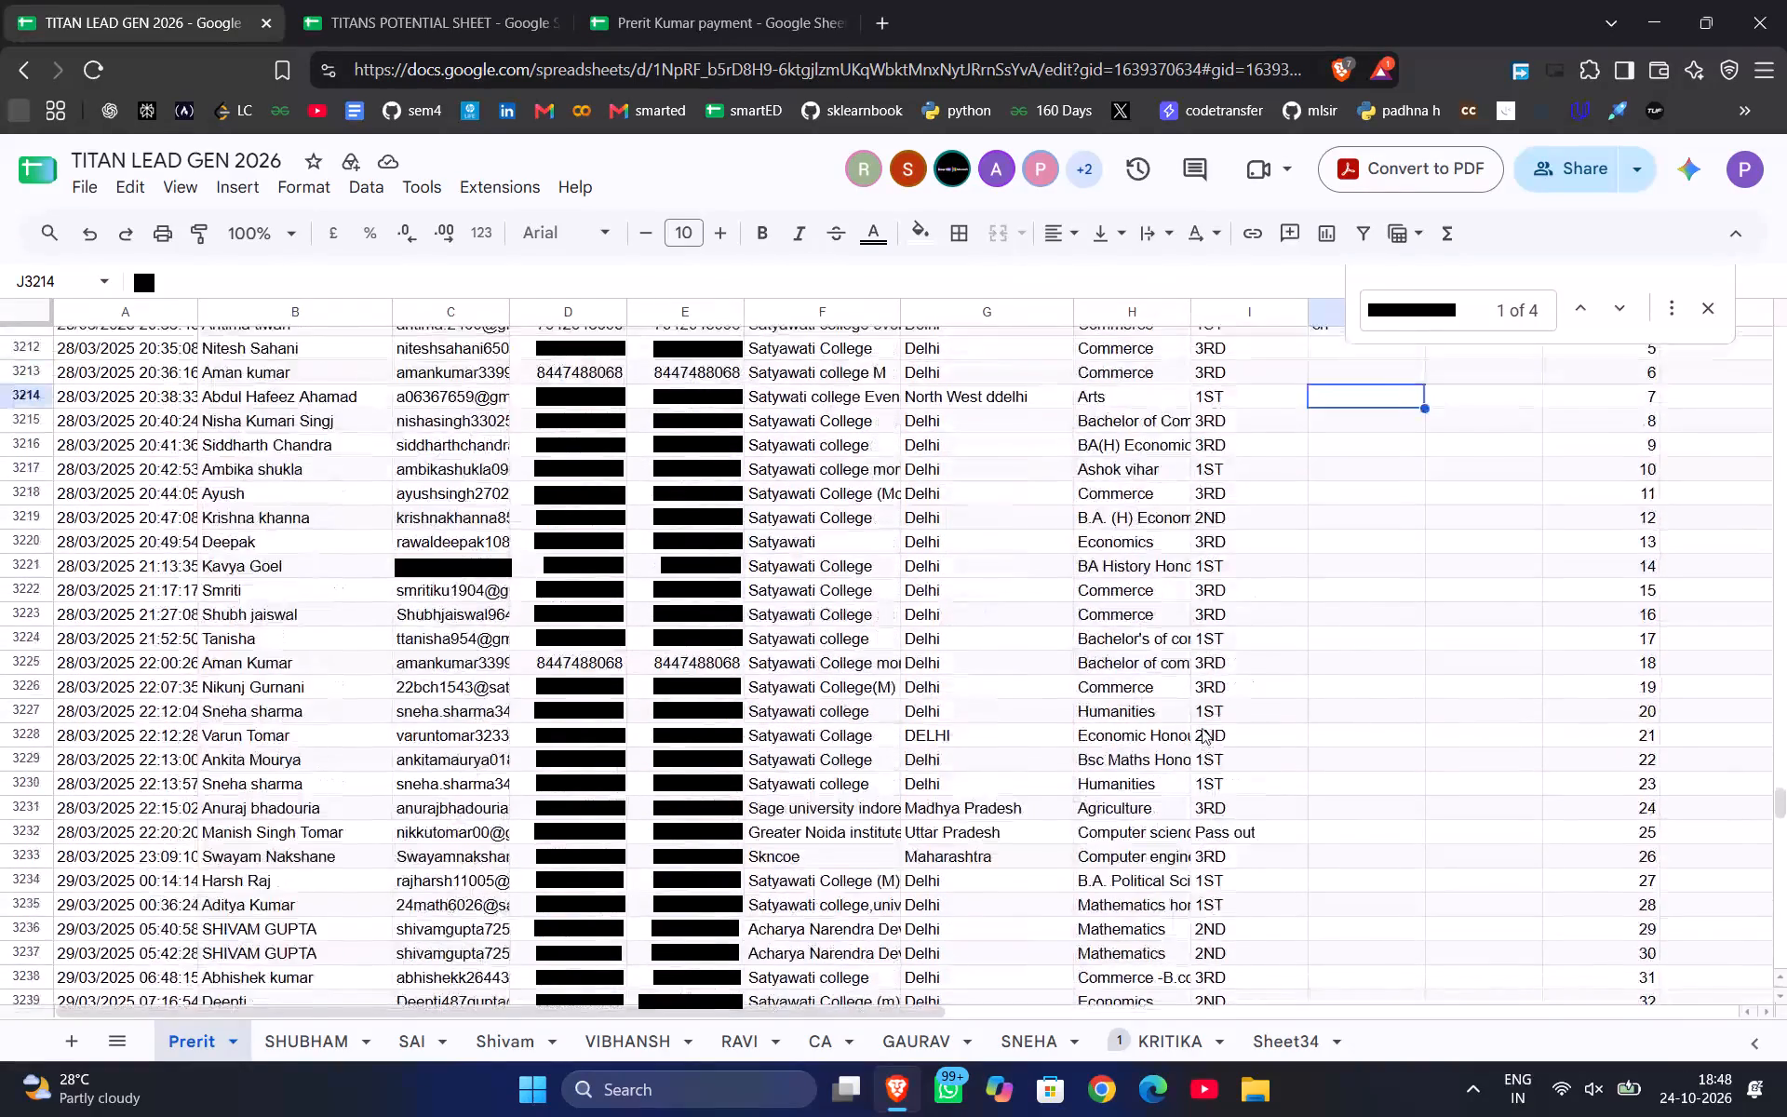
pyautogui.scroll(1, 1202, 728)
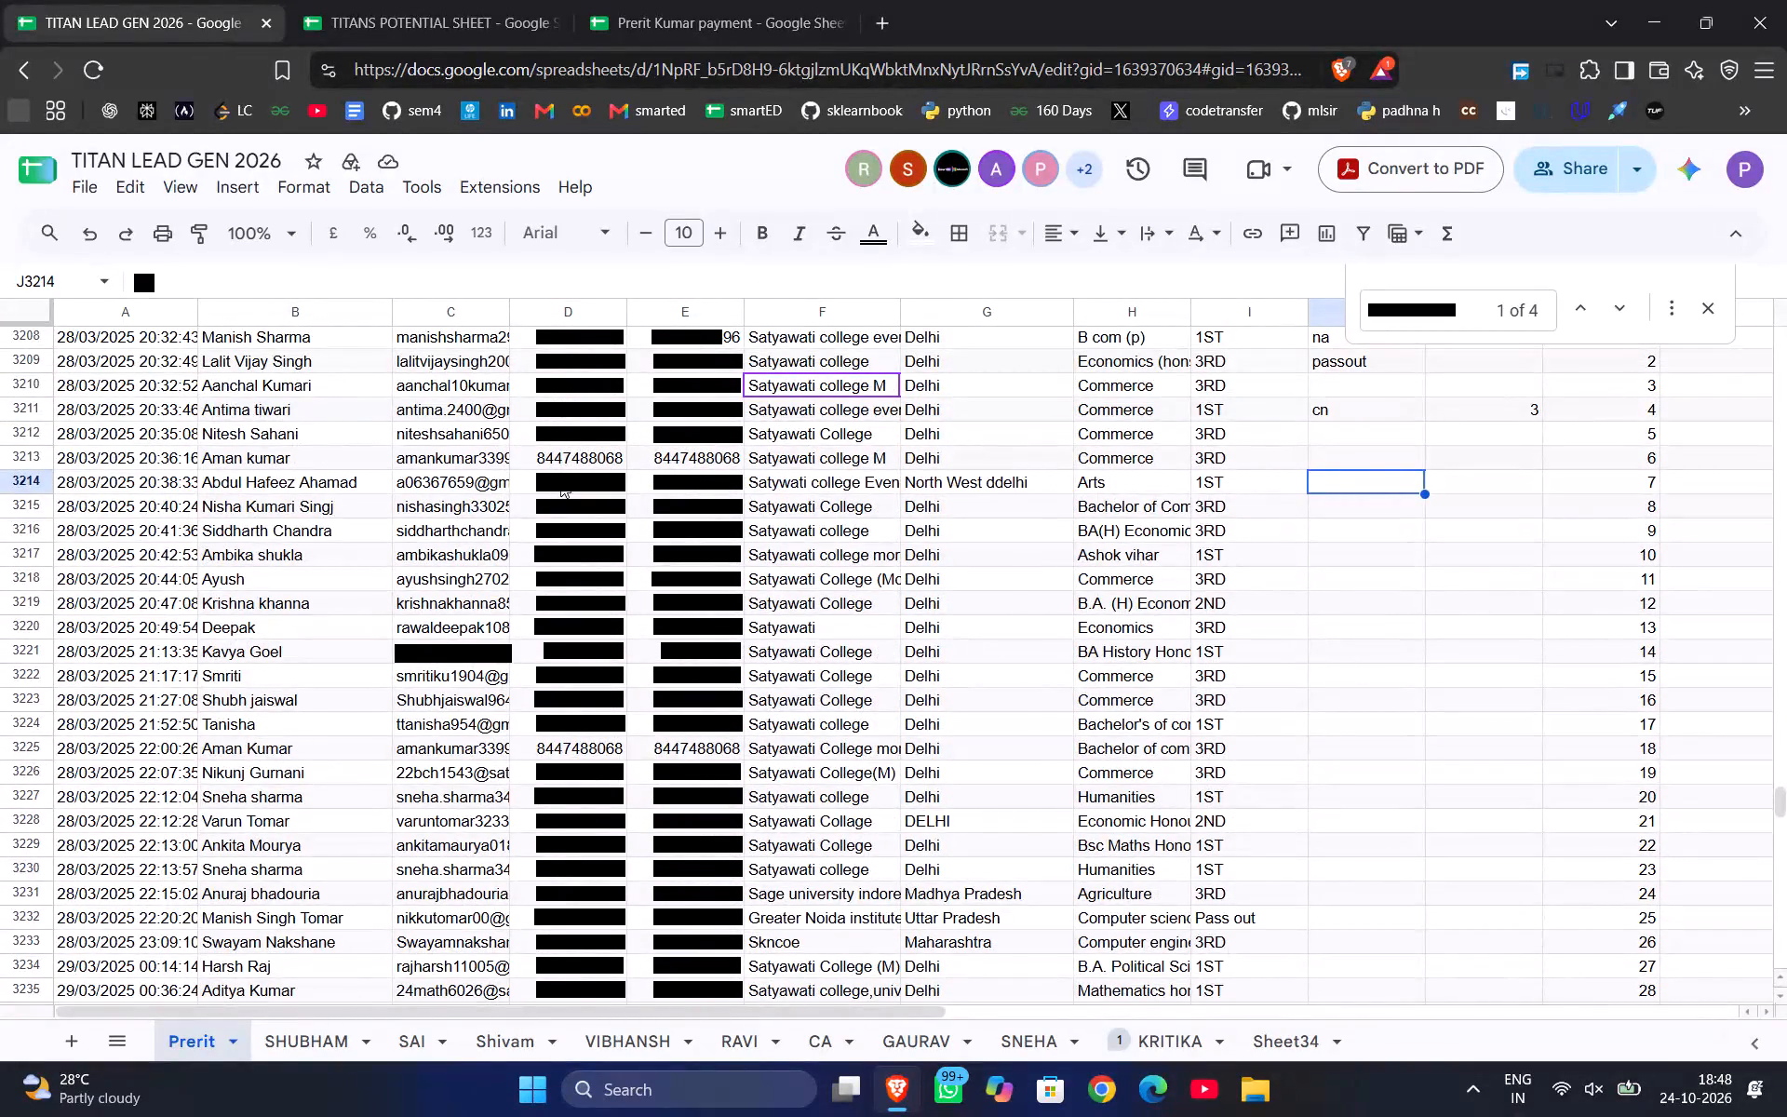
# Copy the column D contact number of the seventh Satyawati College lead in row 3214.
pyautogui.tripleClick(560, 481)
pyautogui.hotkey('ctrl', 'c')
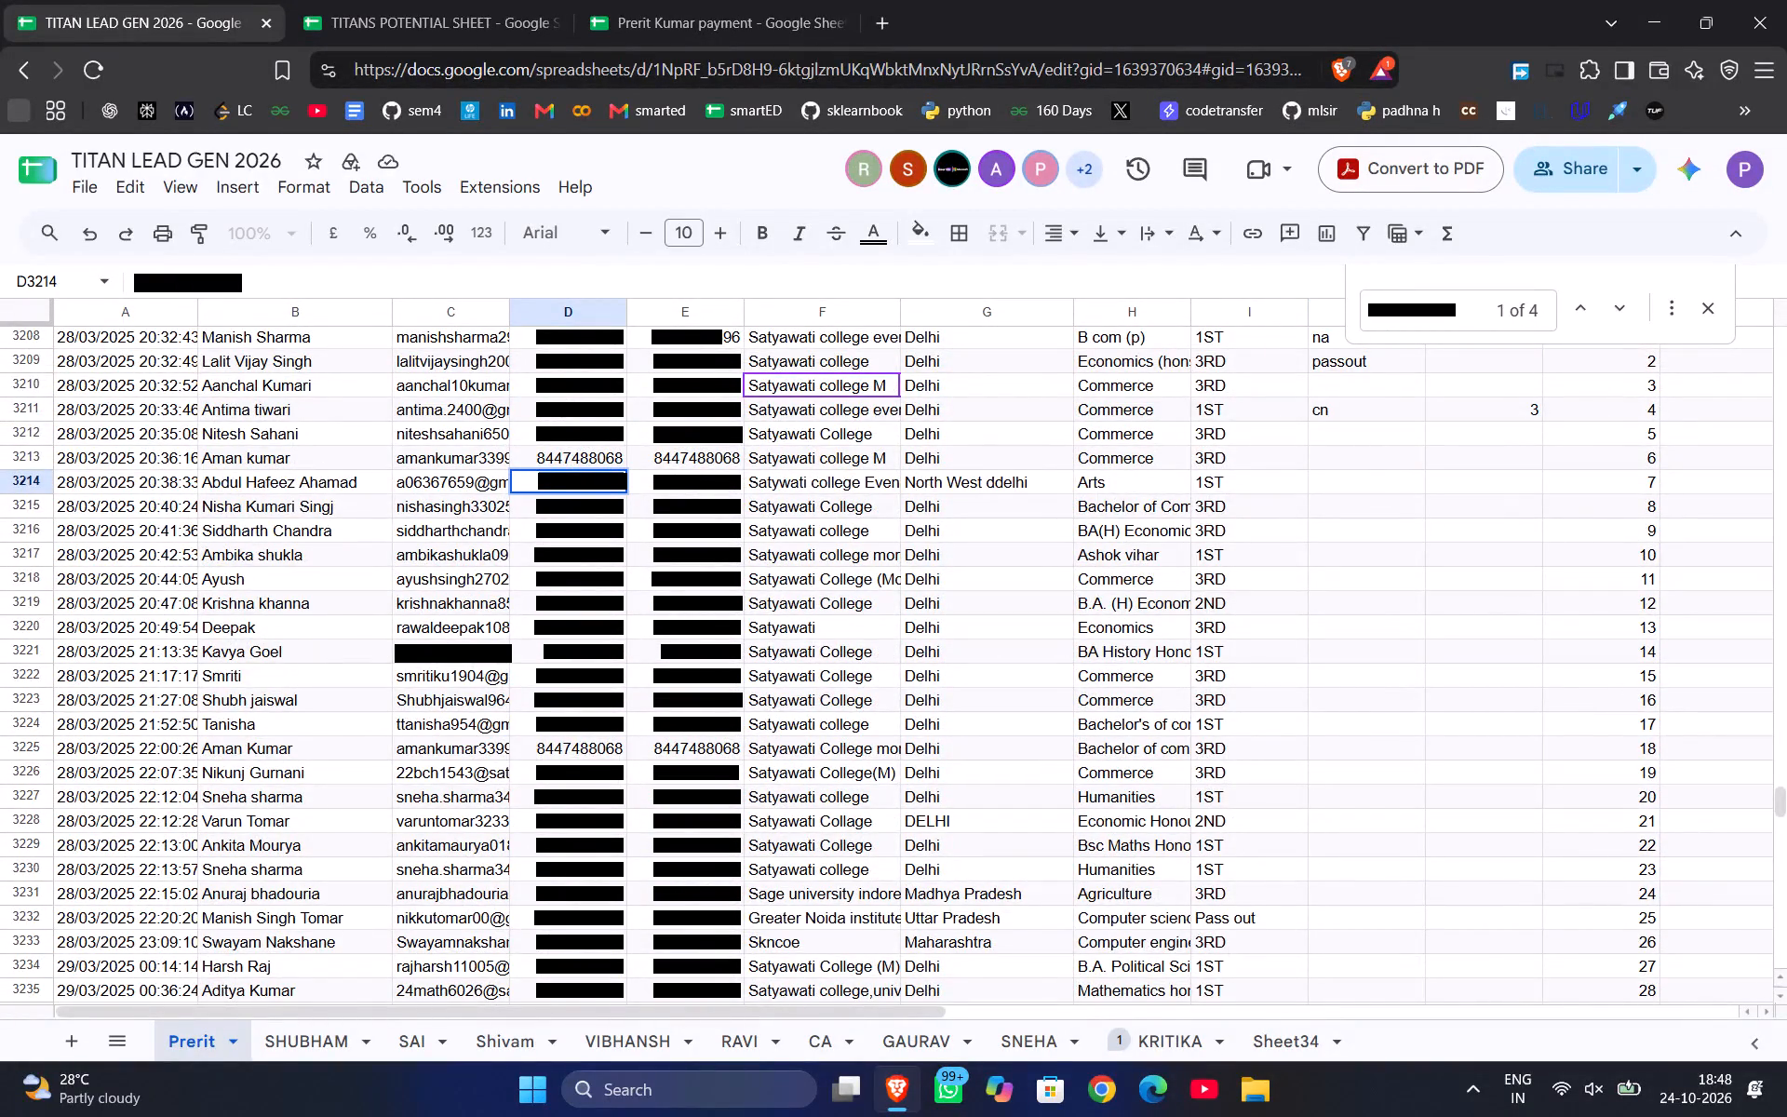
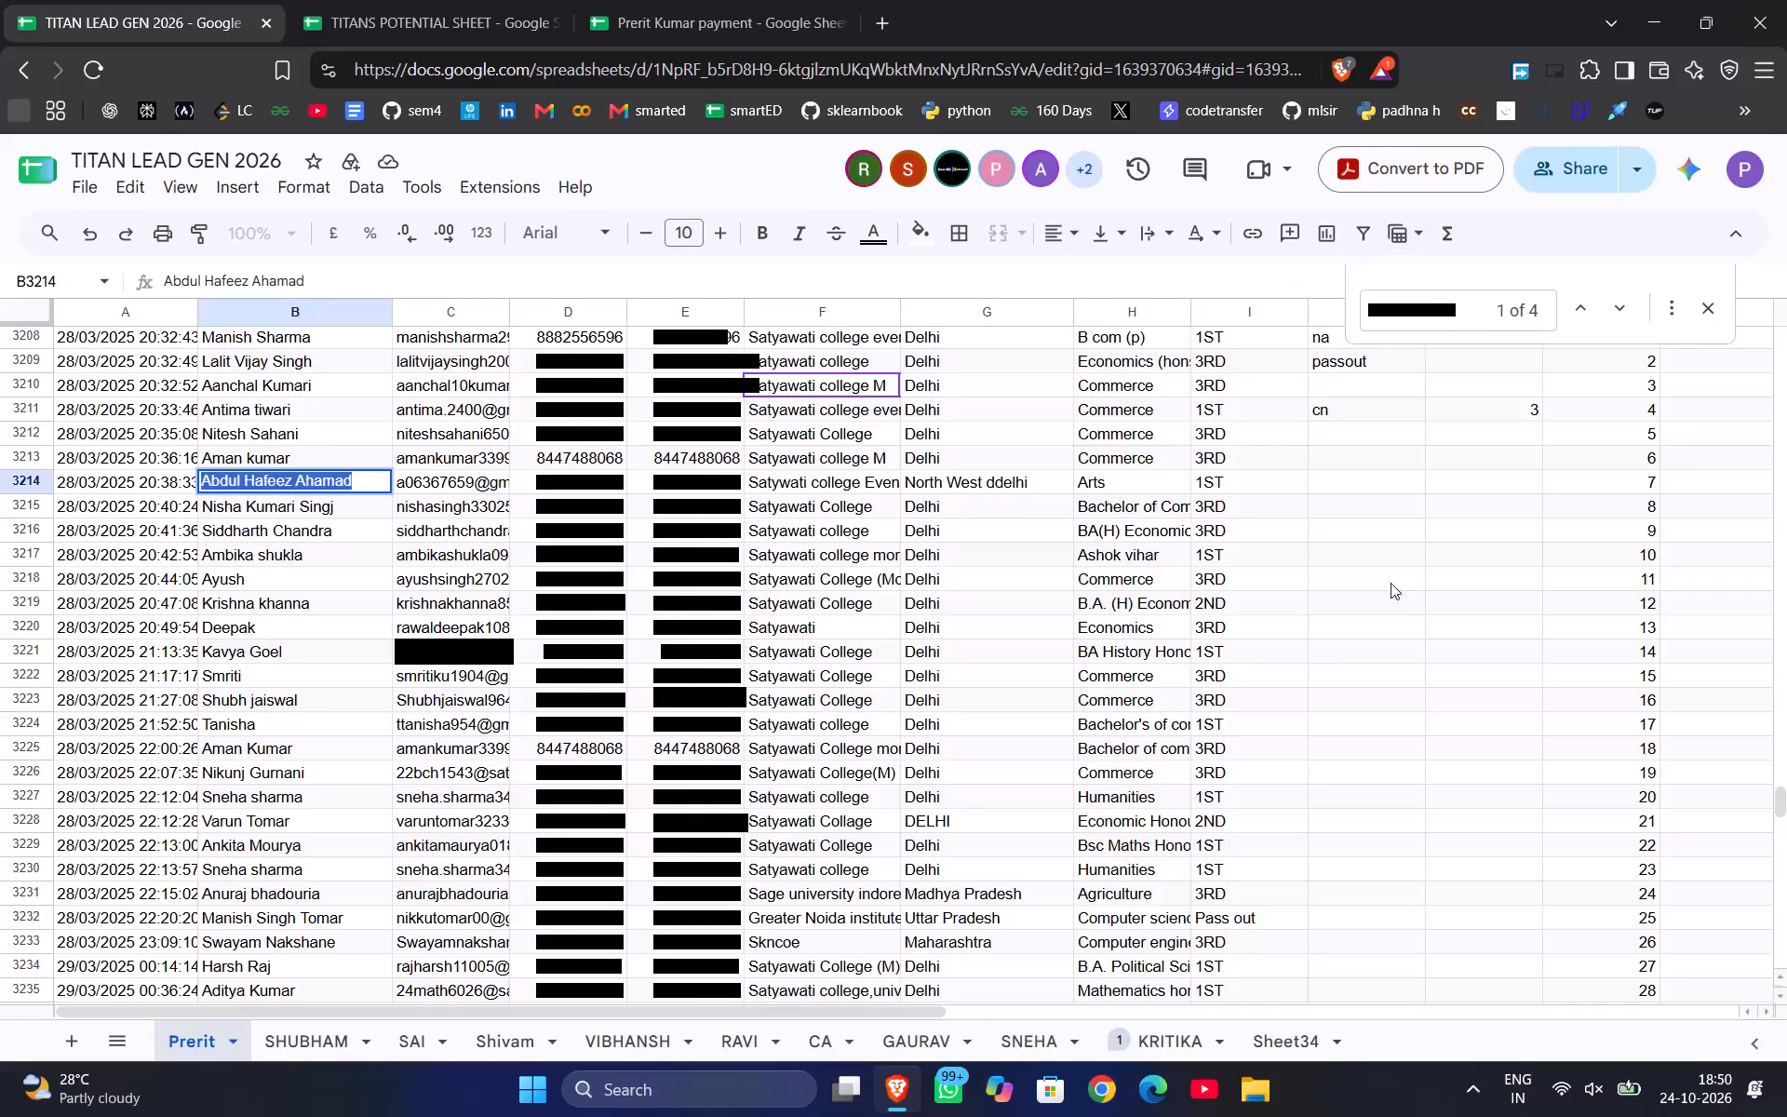
# Record the outcome "no Incoming>txt" in column J for the seventh Satyawati College lead in row 3214.
pyautogui.click(1331, 479)
pyautogui.write('no')
pyautogui.press('space')
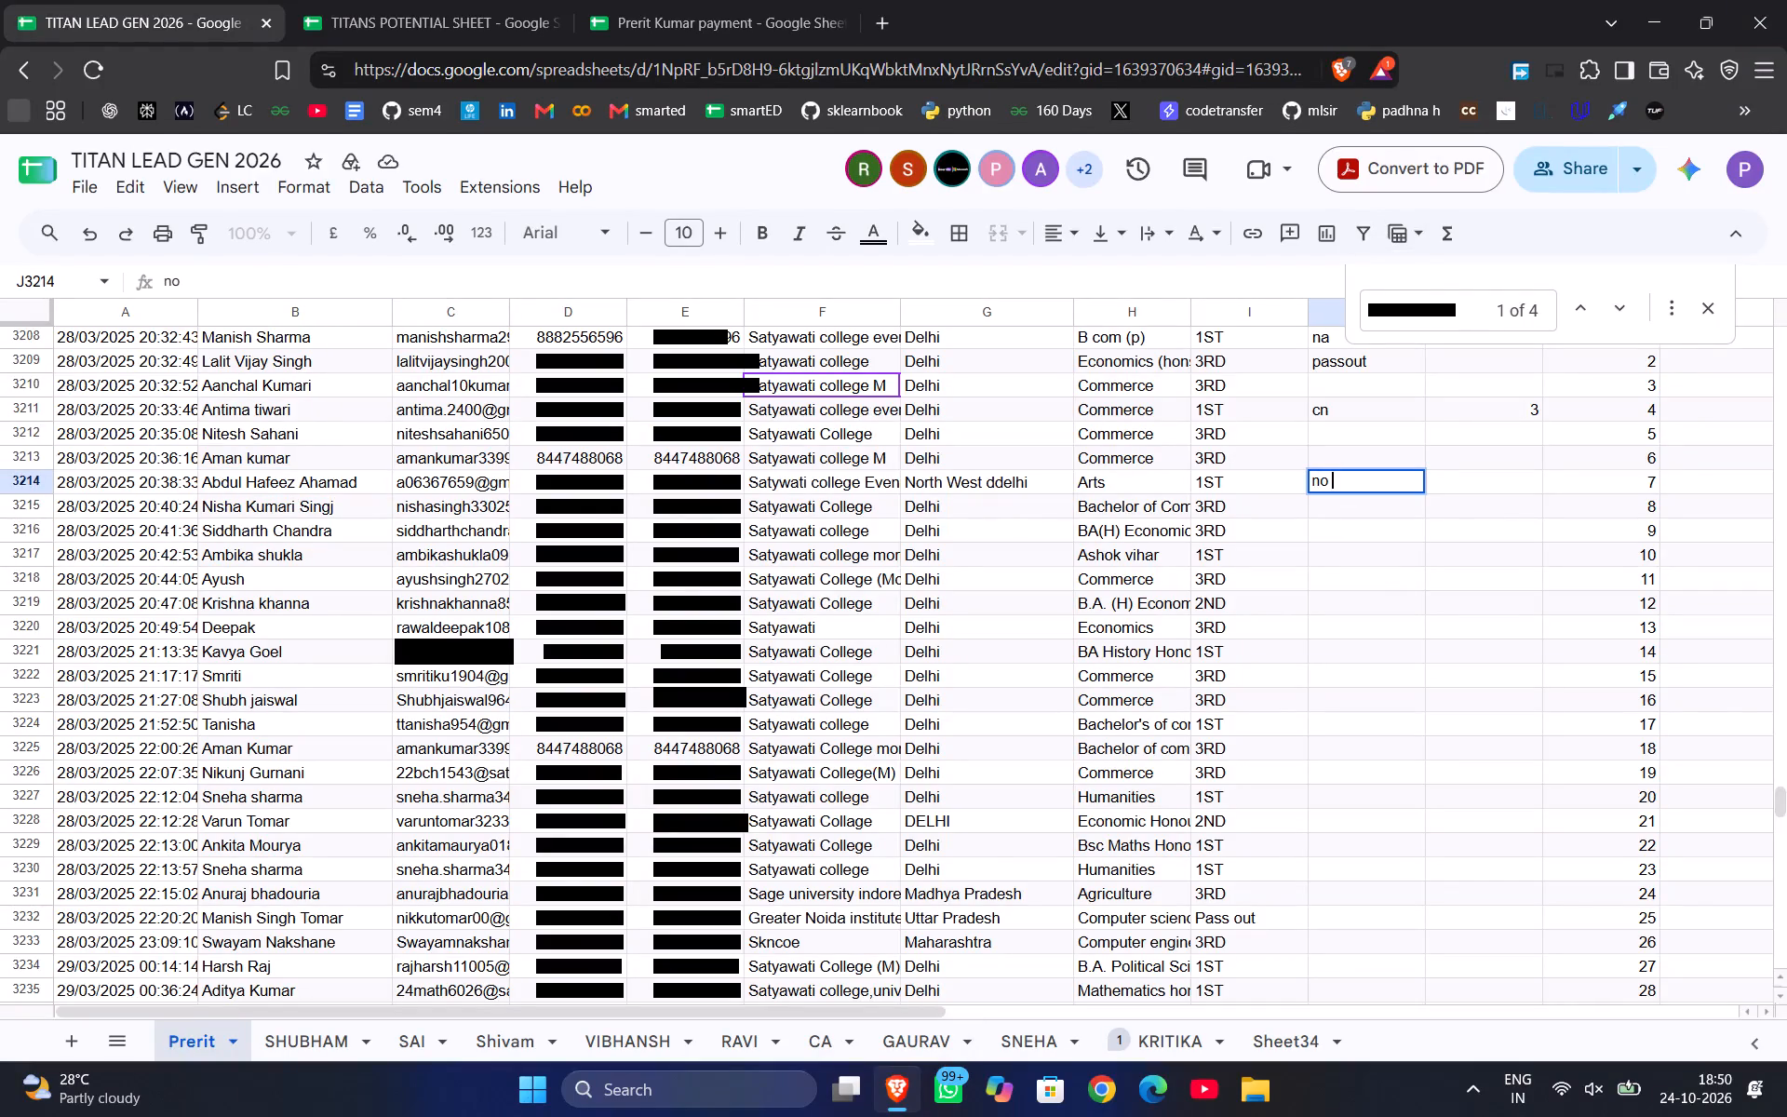
pyautogui.write('Incoming')
pyautogui.press('space')
pyautogui.press('BackSpace')
pyautogui.write('>txt')
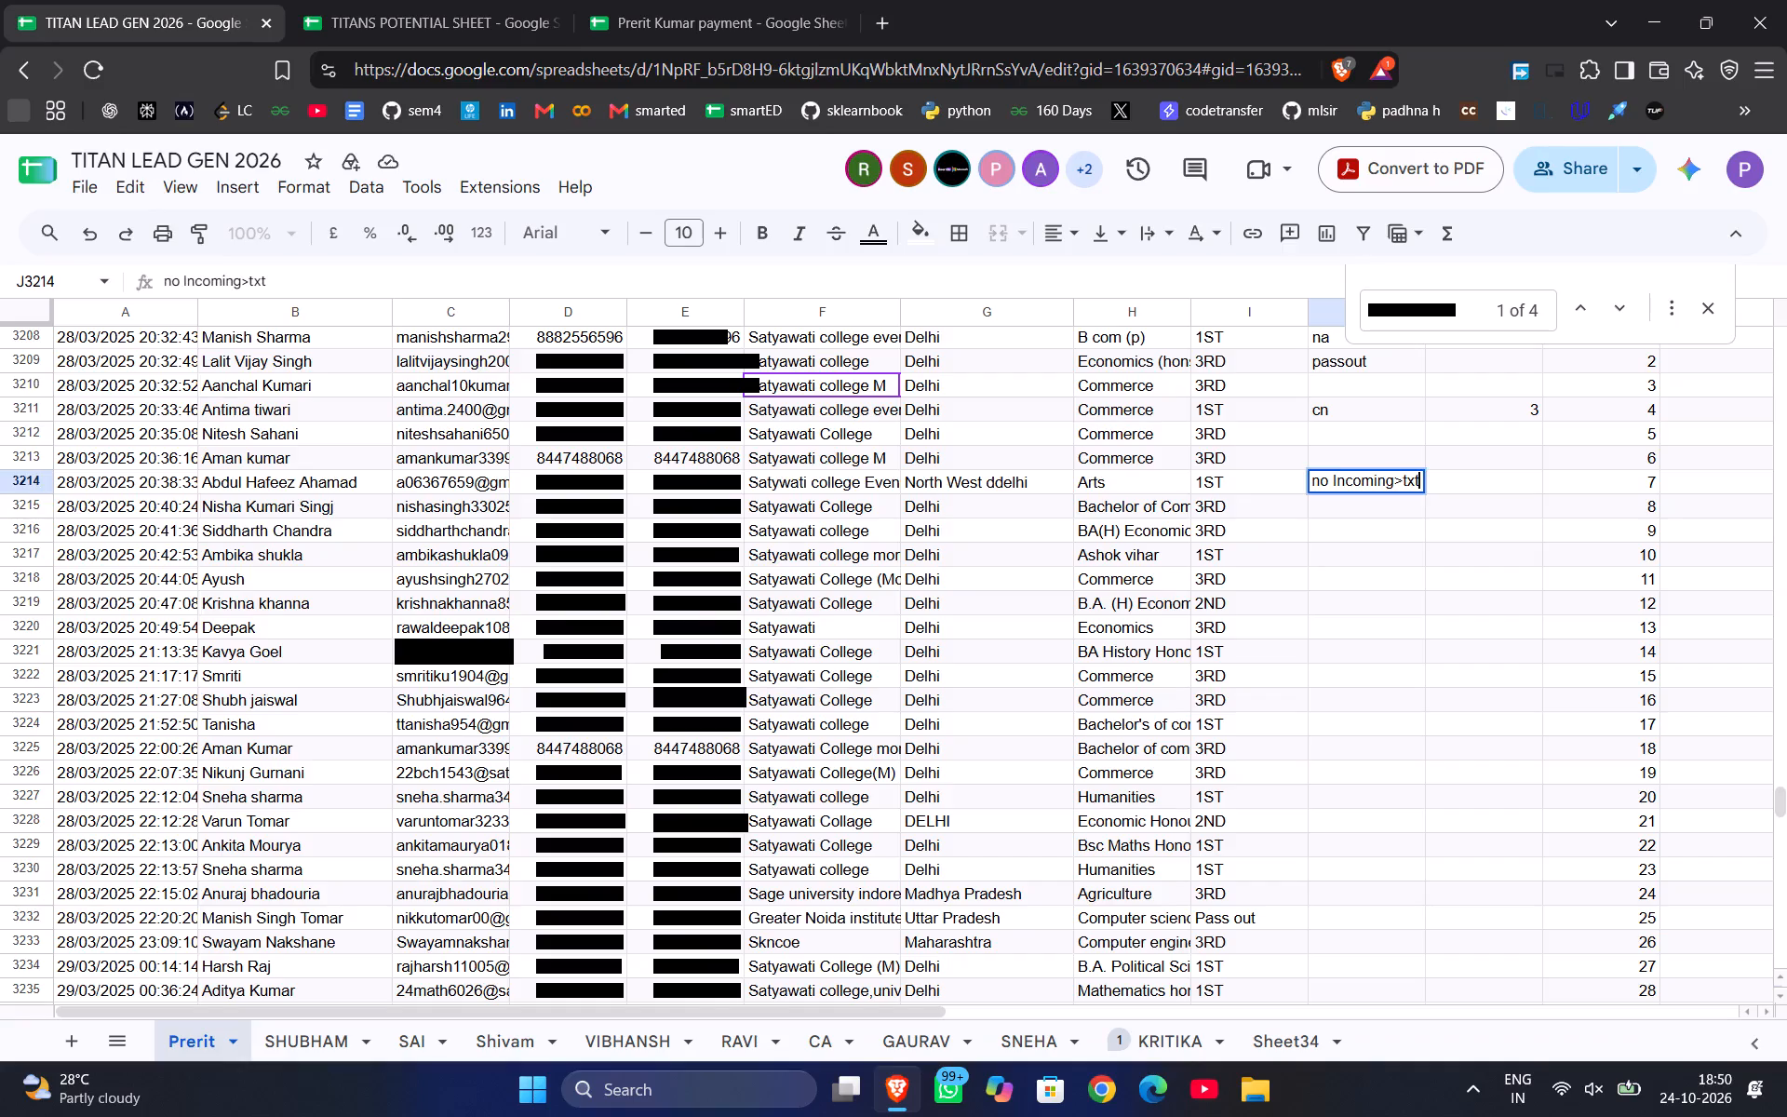
pyautogui.press('Down')
# Copy the column D contact number of the tenth Satyawati College lead in row 3217.
pyautogui.press('Down')
pyautogui.press('Down')
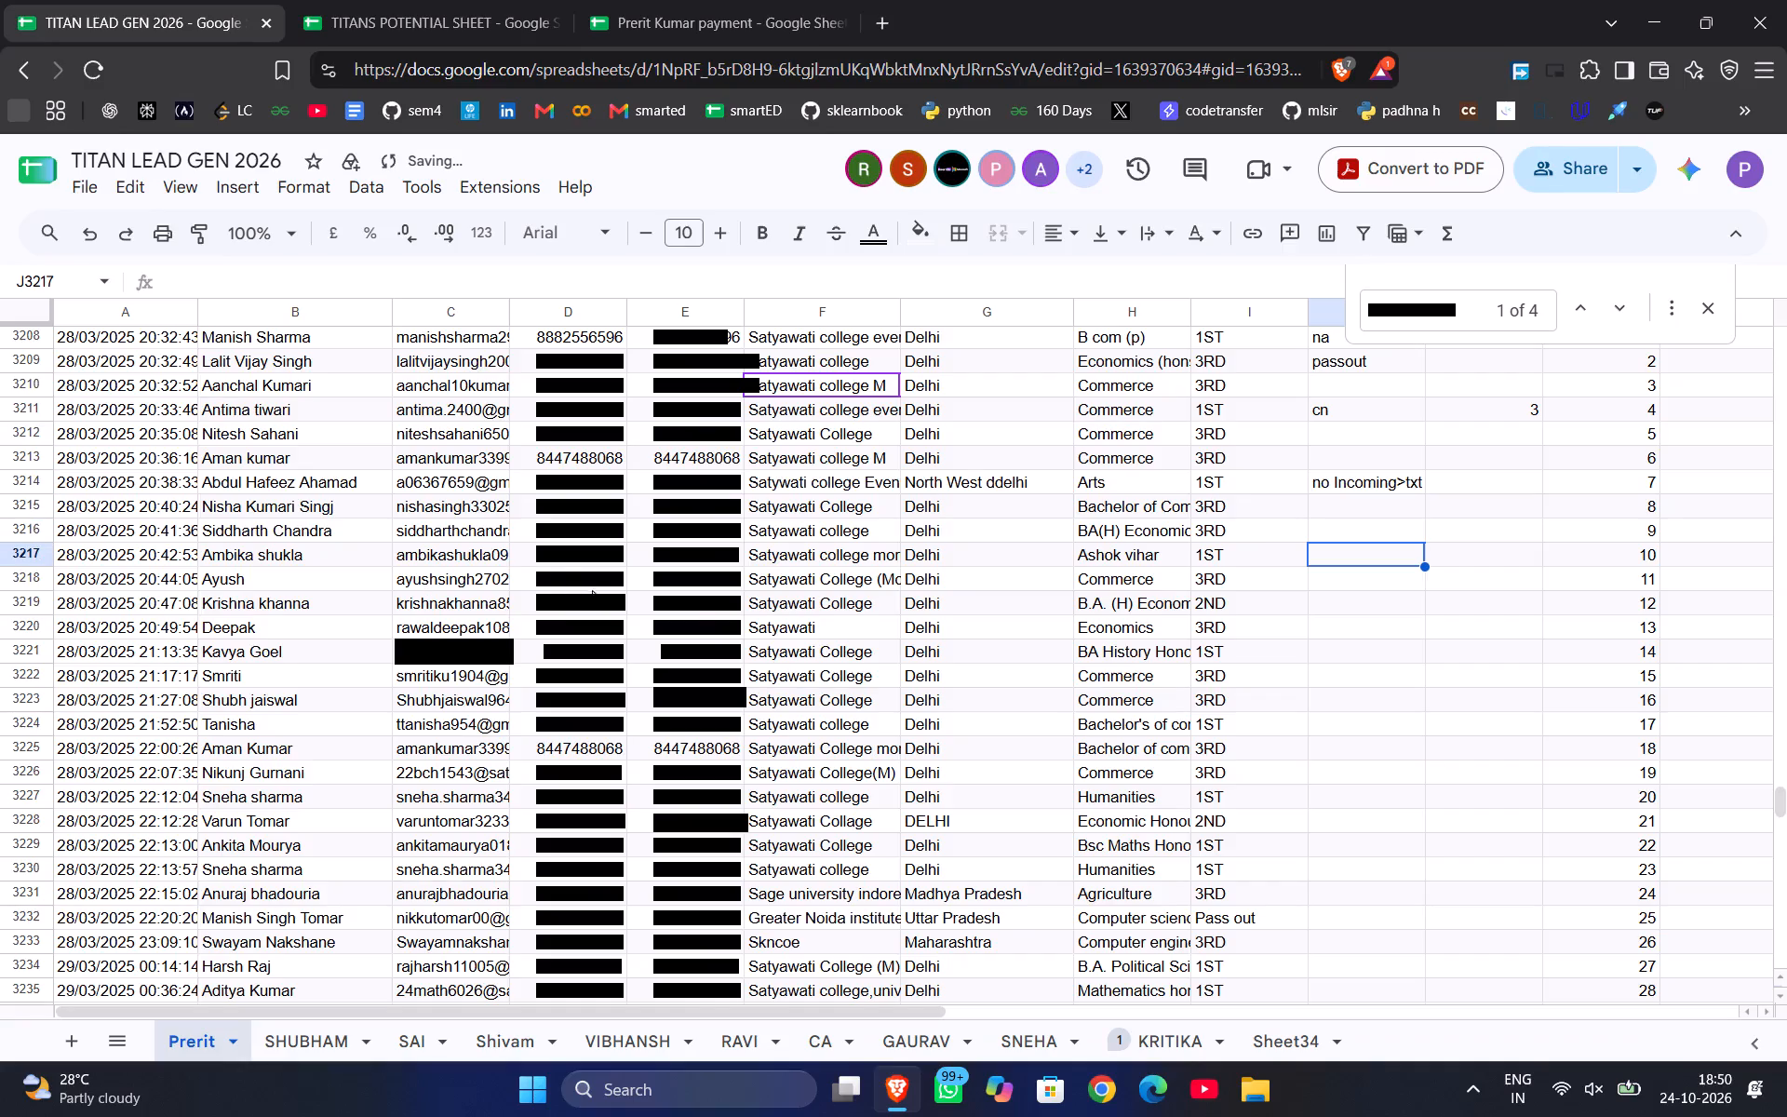
pyautogui.tripleClick(560, 564)
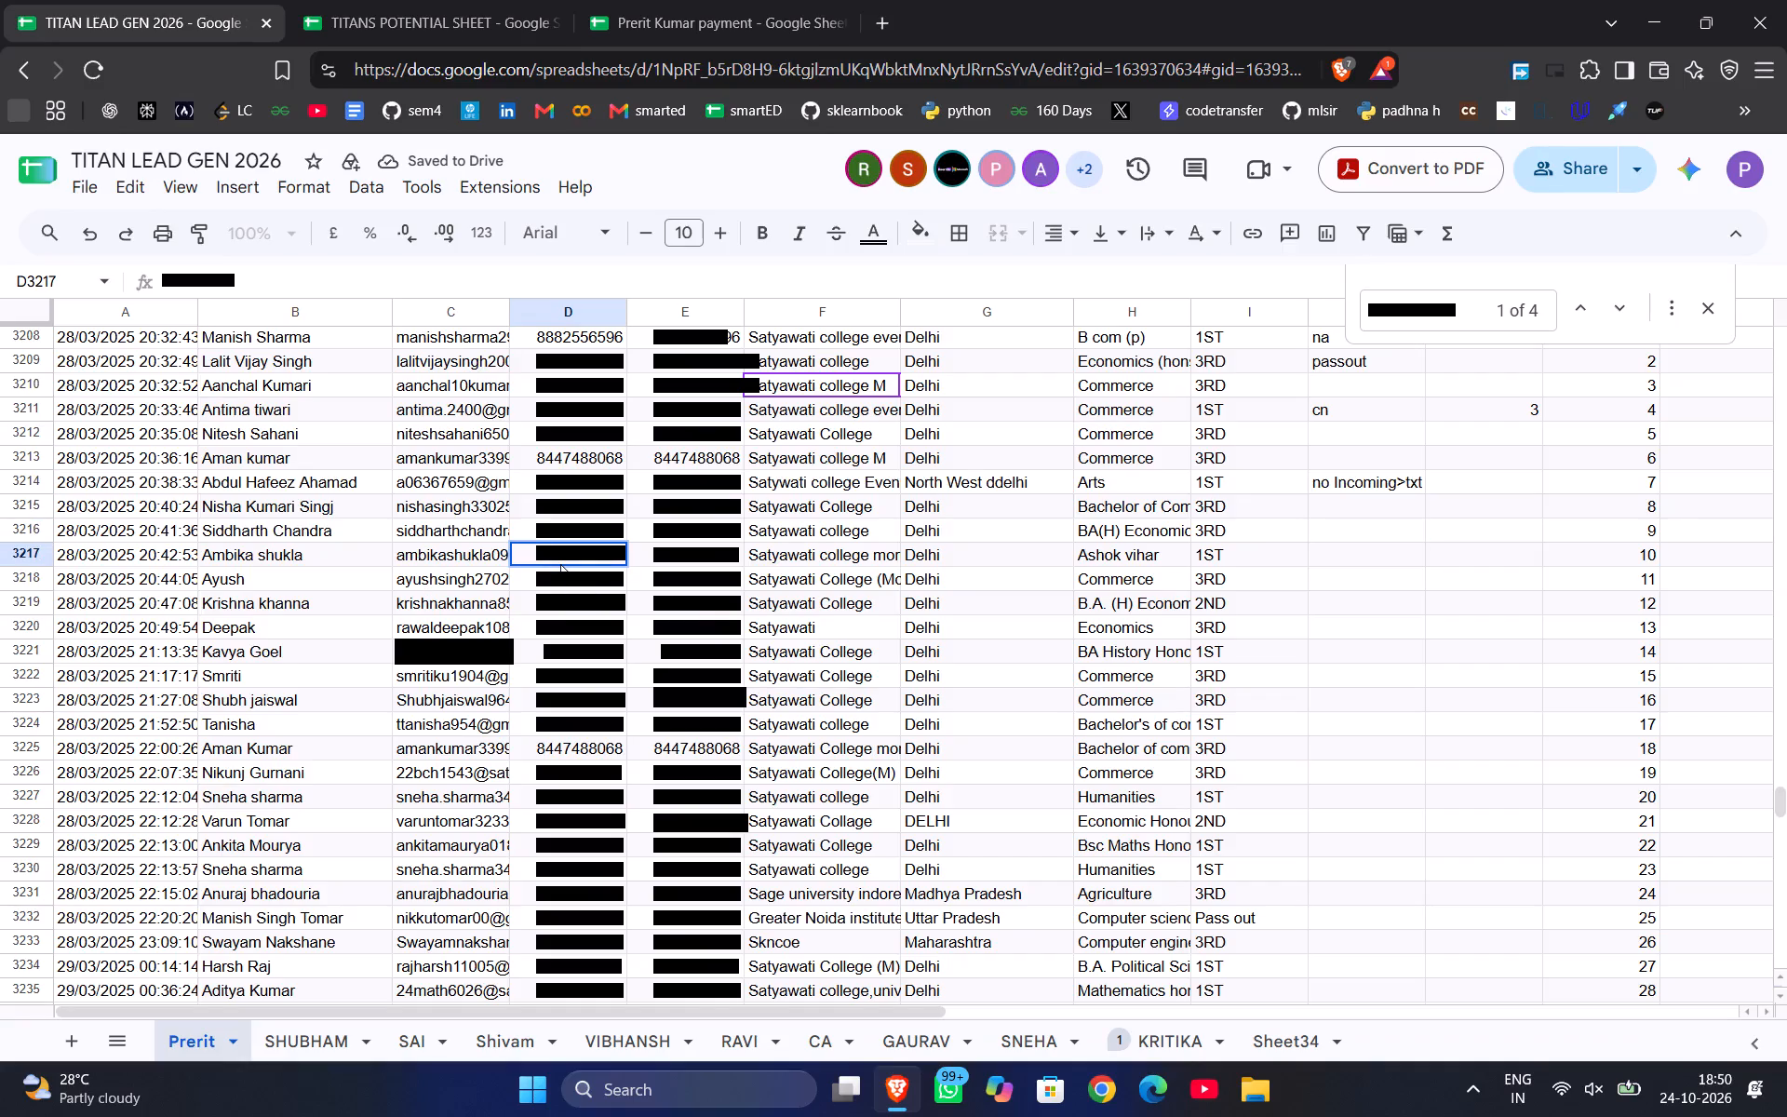
pyautogui.tripleClick(556, 557)
pyautogui.hotkey('ctrl', 'c')
pyautogui.hotkey('ctrl', 'c')
pyautogui.hotkey('ctrl', 'c')
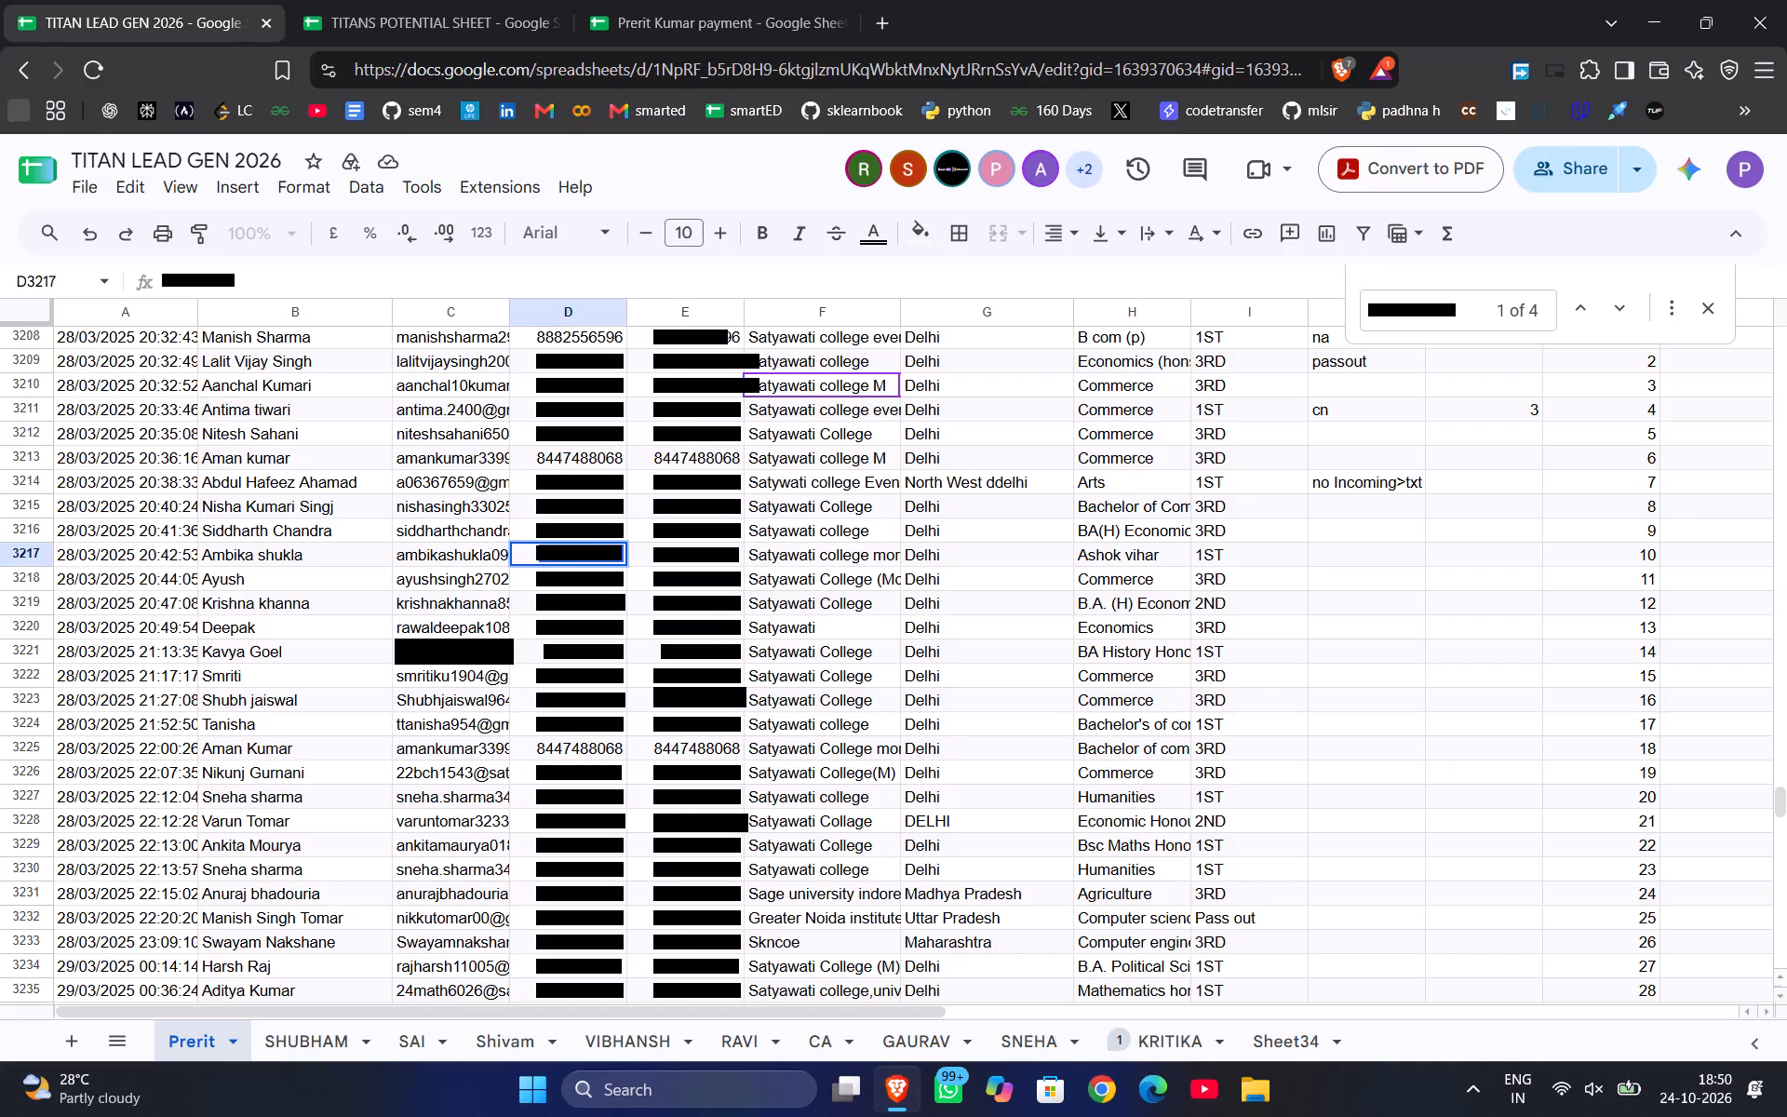
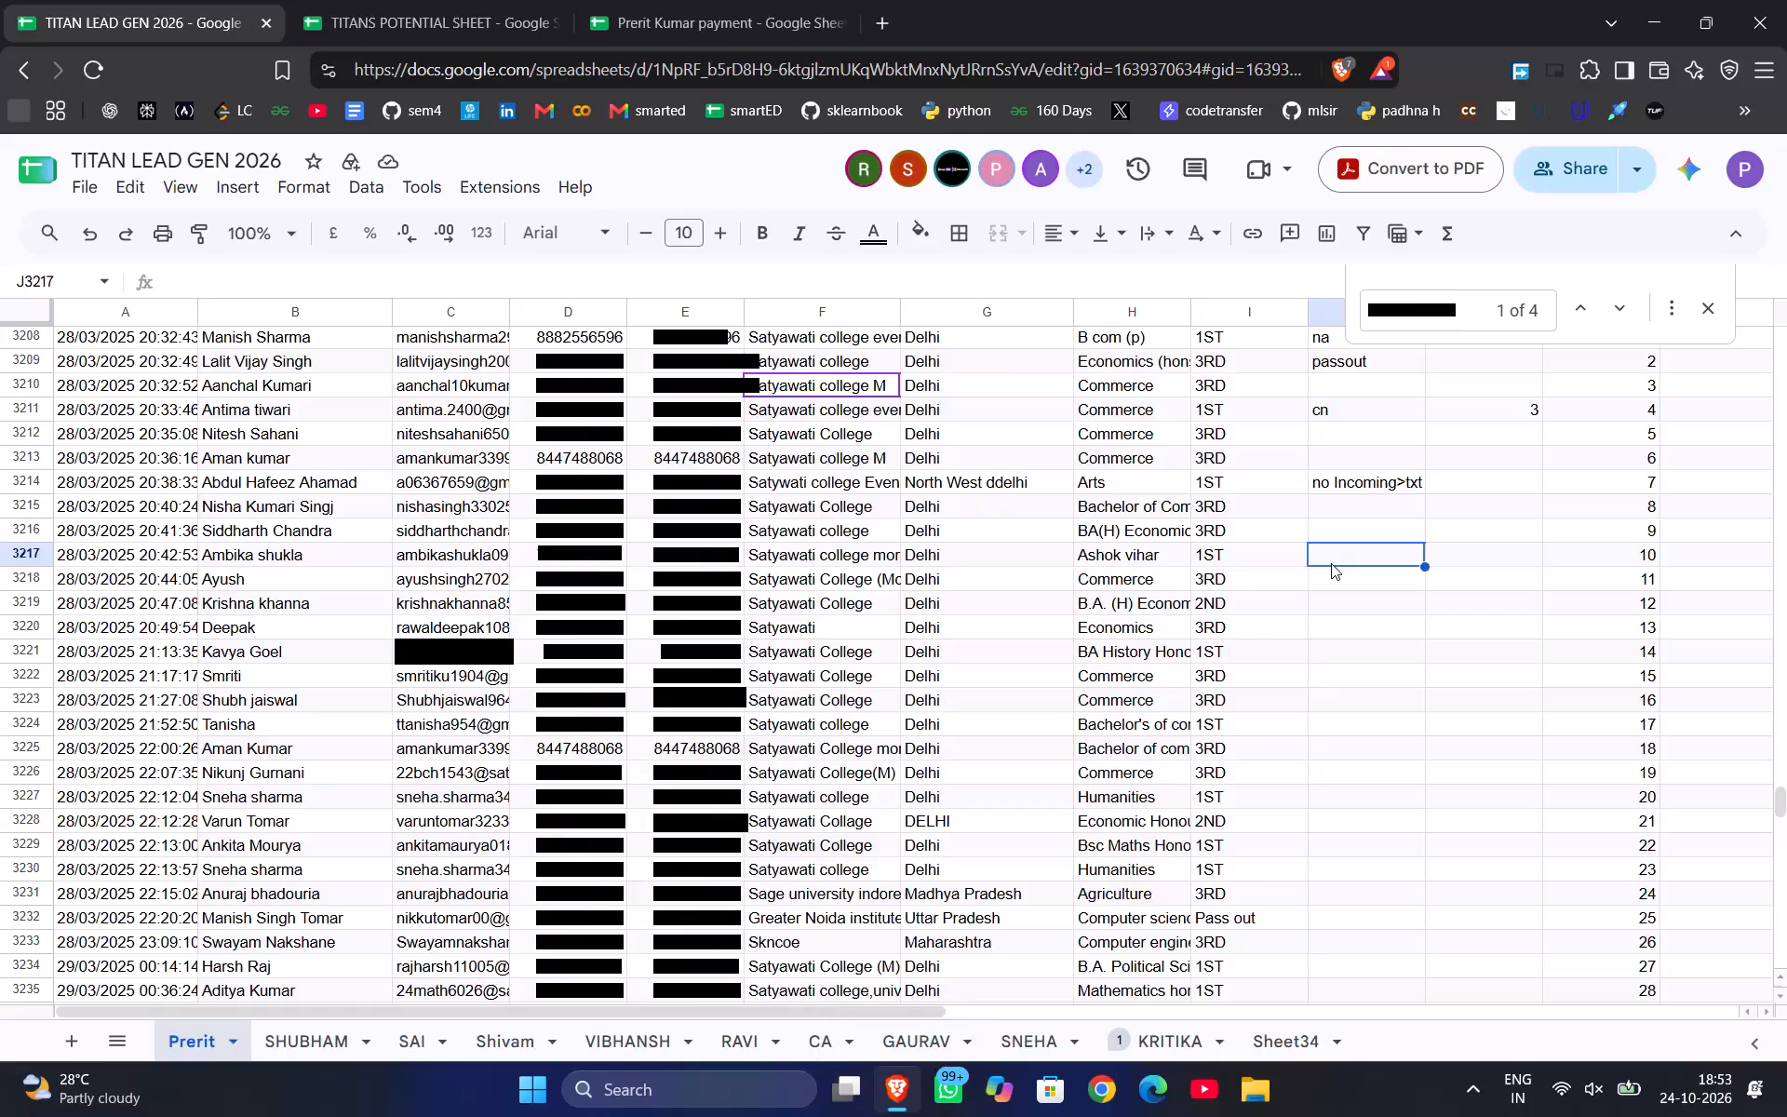
# Record the value 3 in column J for the tenth Satyawati College lead in row 3217.
pyautogui.press('3')
pyautogui.press('Return')
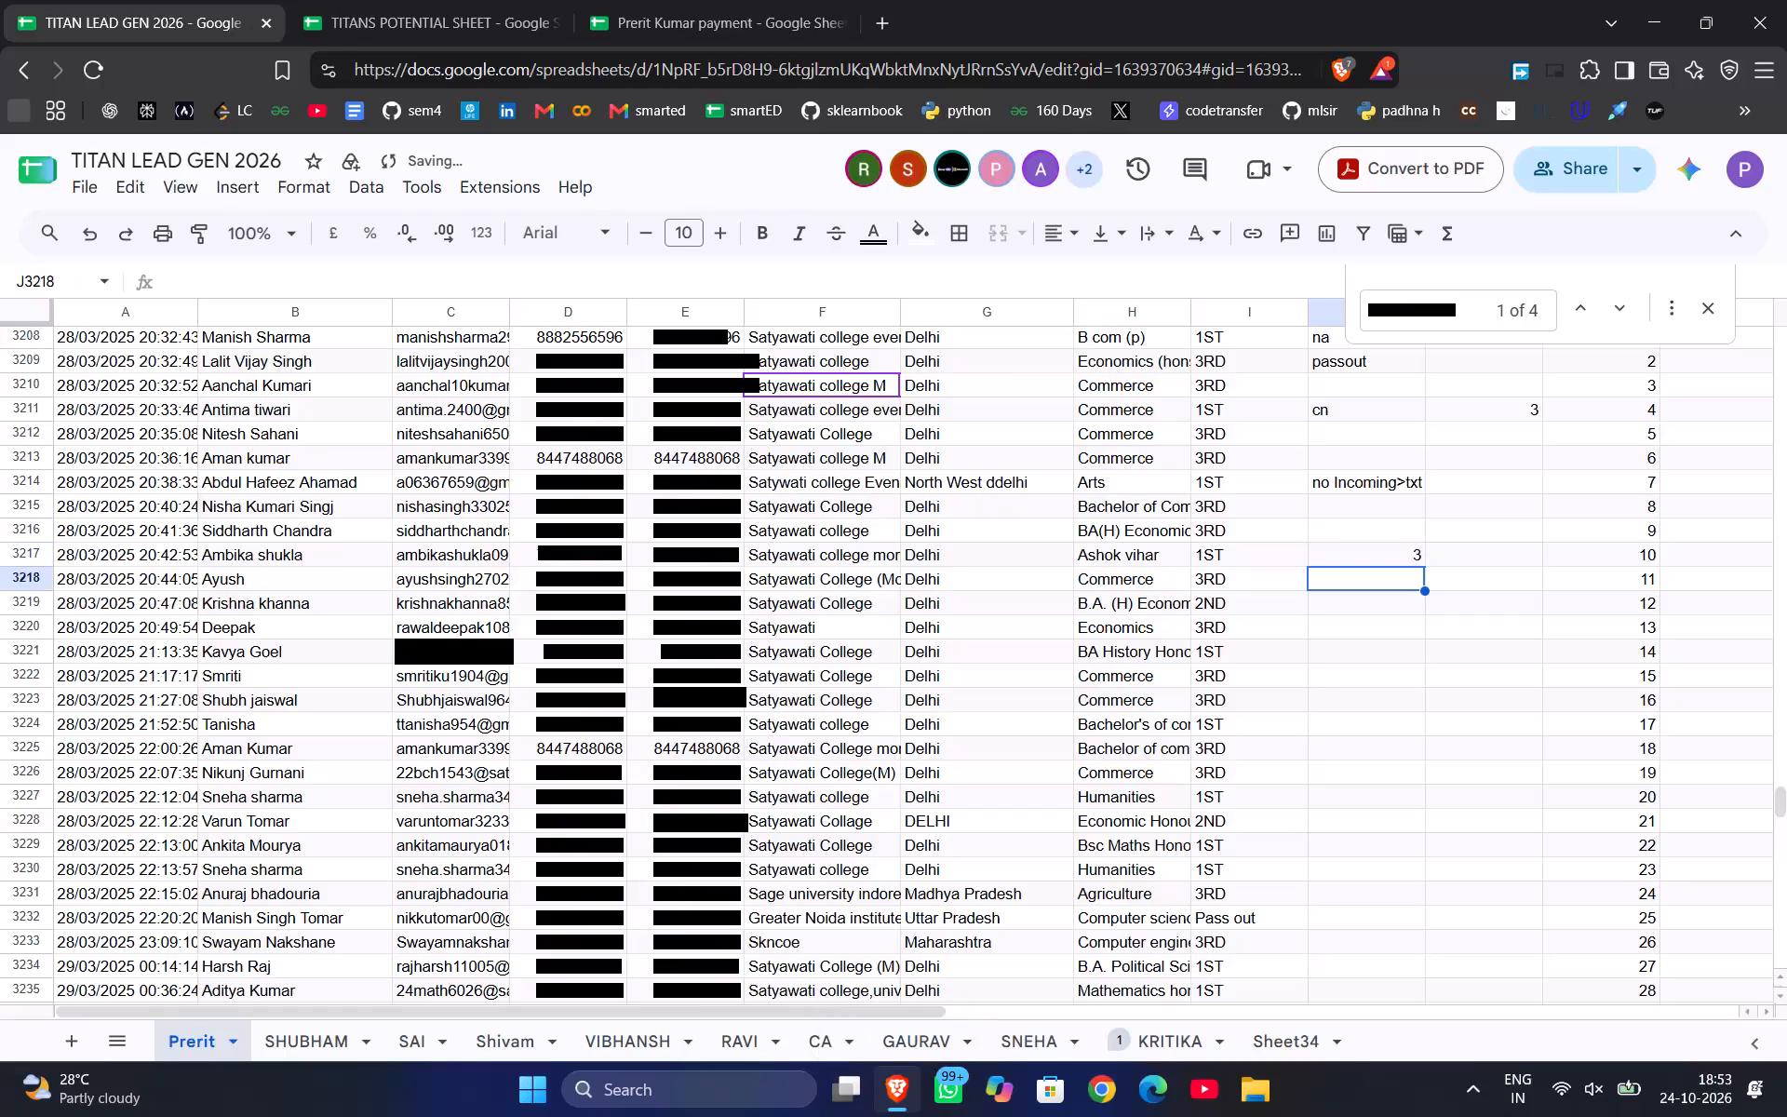
# Copy the column D contact number of the twelfth Satyawati College lead in row 3219.
pyautogui.press('Down')
pyautogui.press('Down')
pyautogui.press('Down')
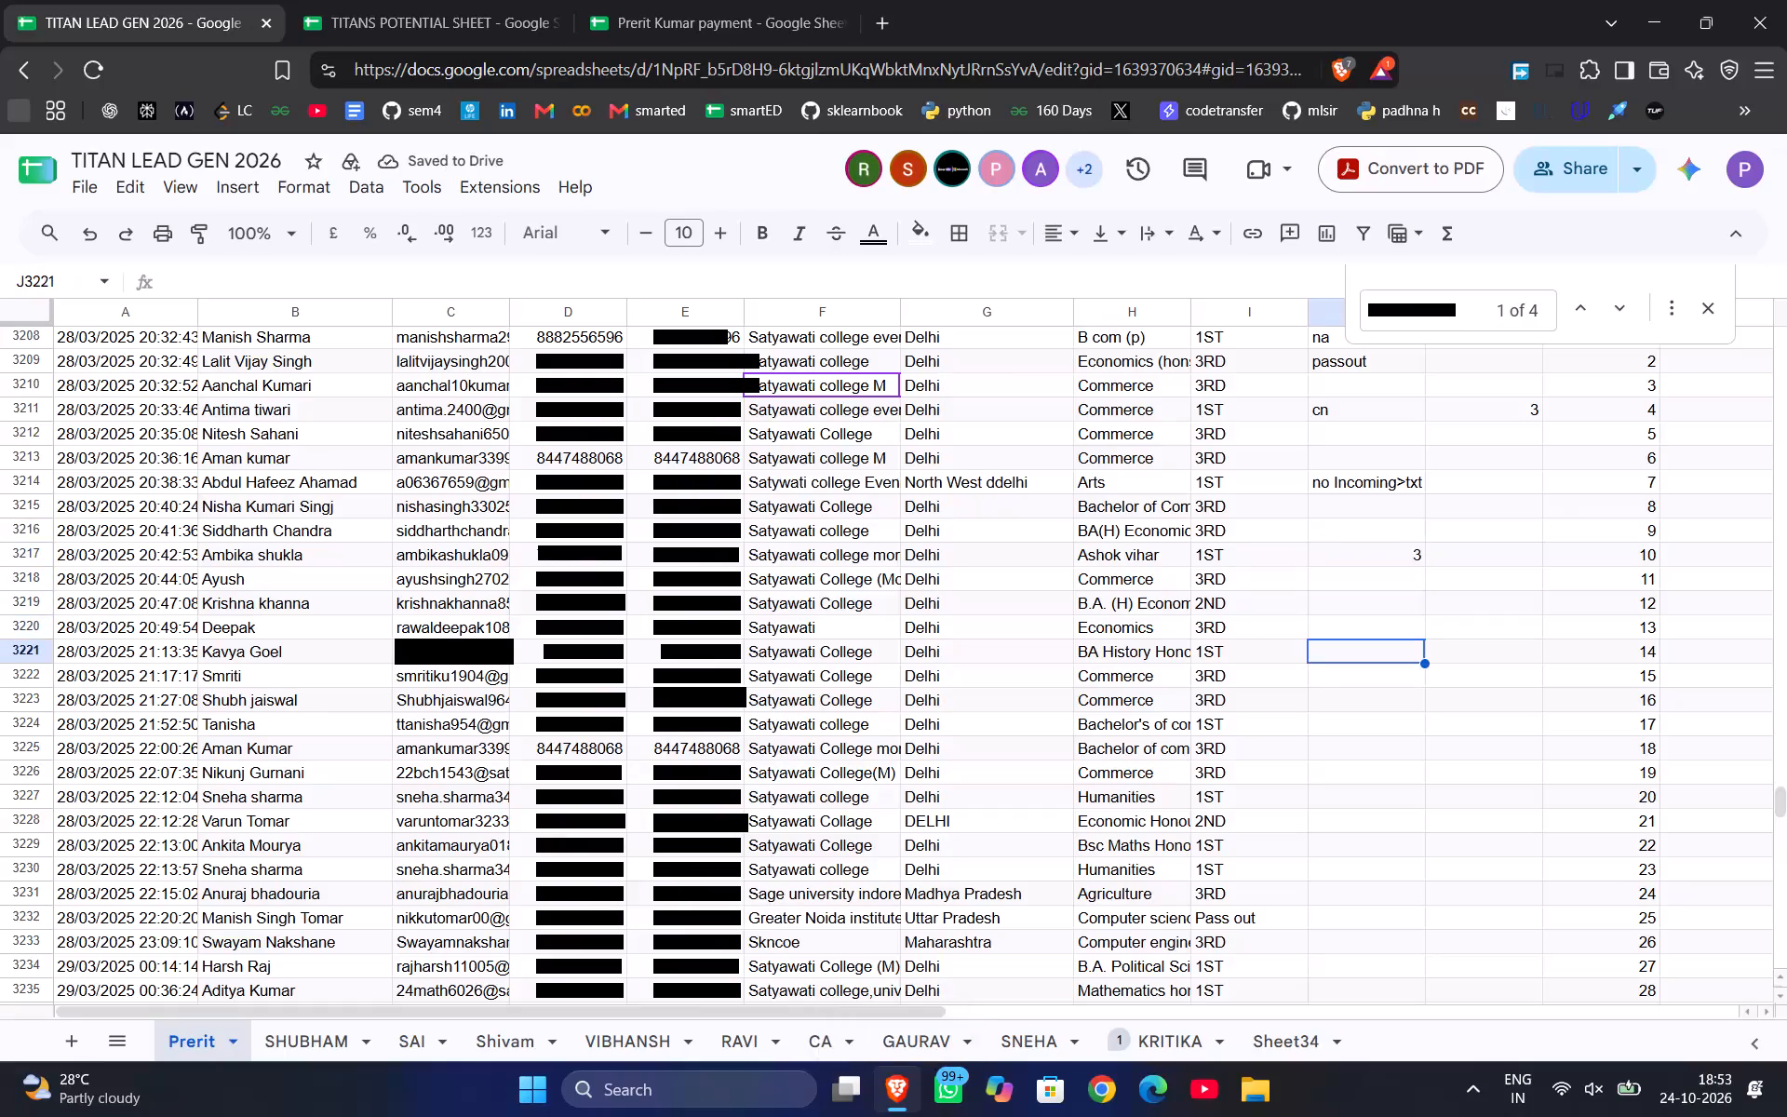
pyautogui.click(1369, 610)
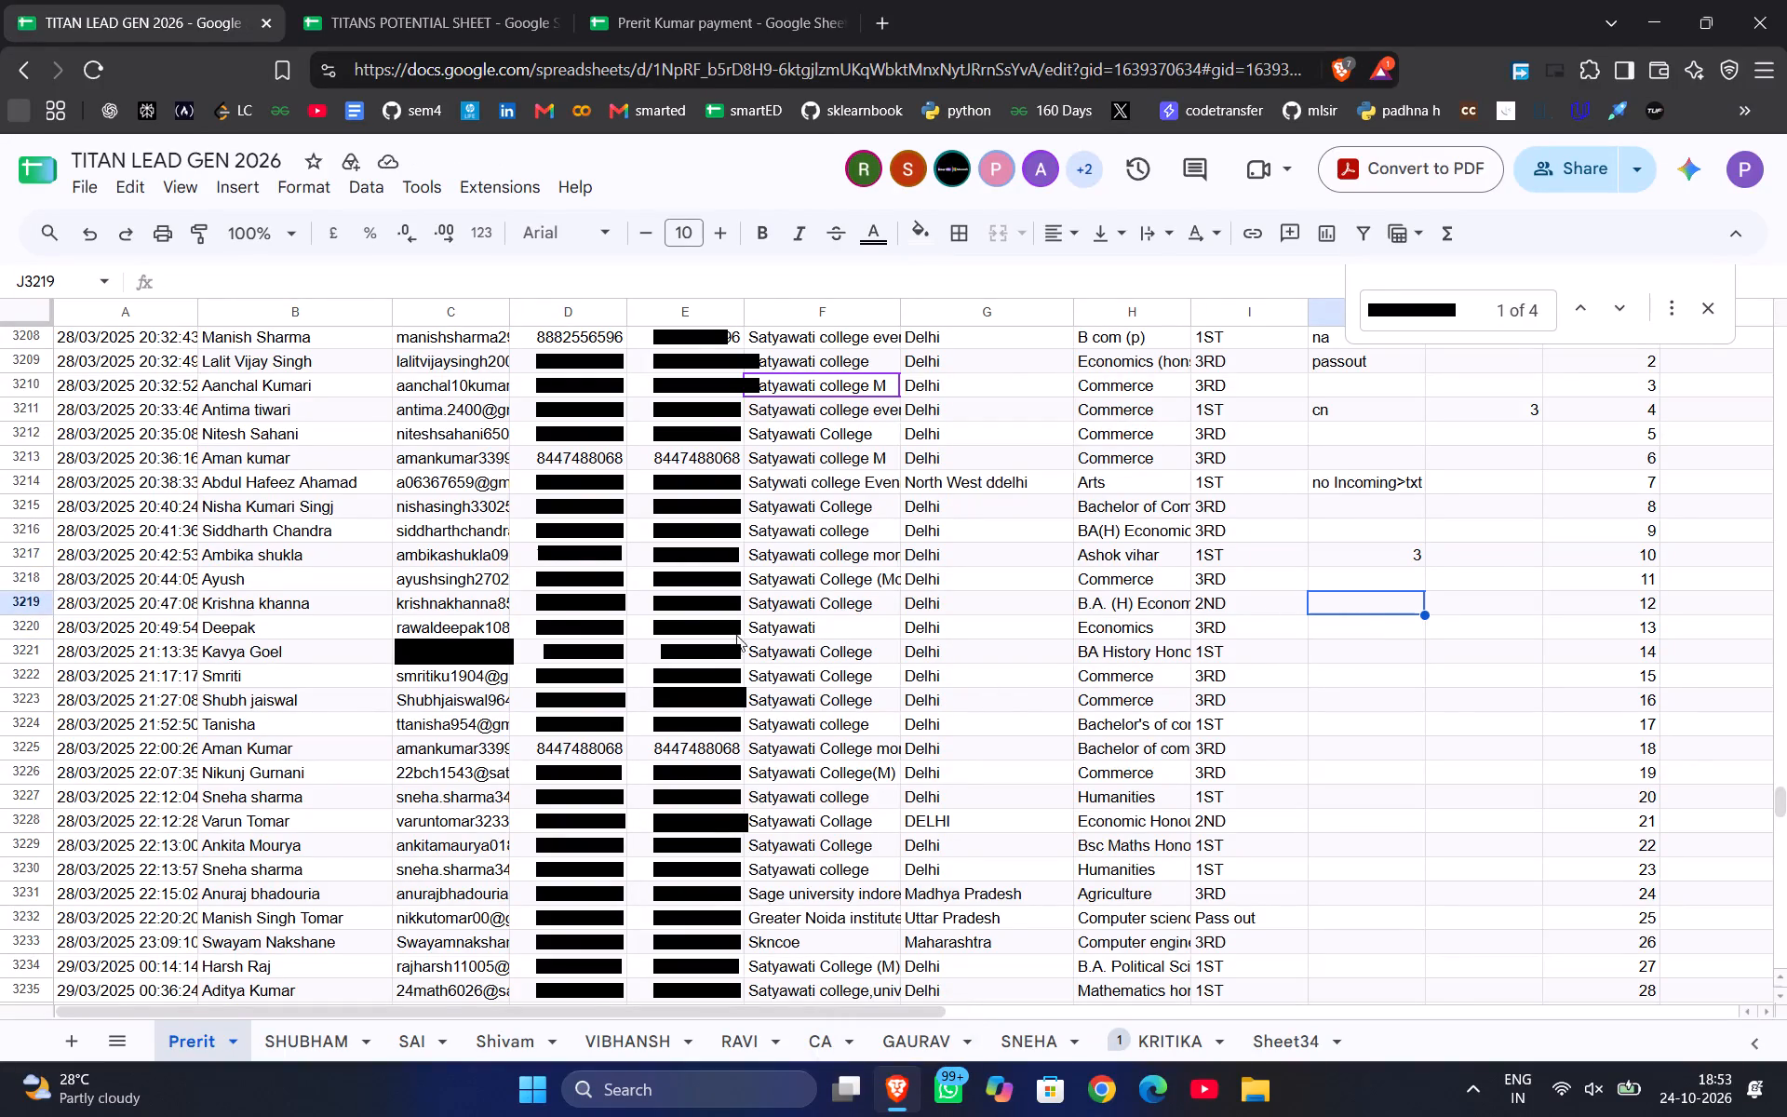
pyautogui.tripleClick(556, 596)
pyautogui.hotkey('ctrl', 'c')
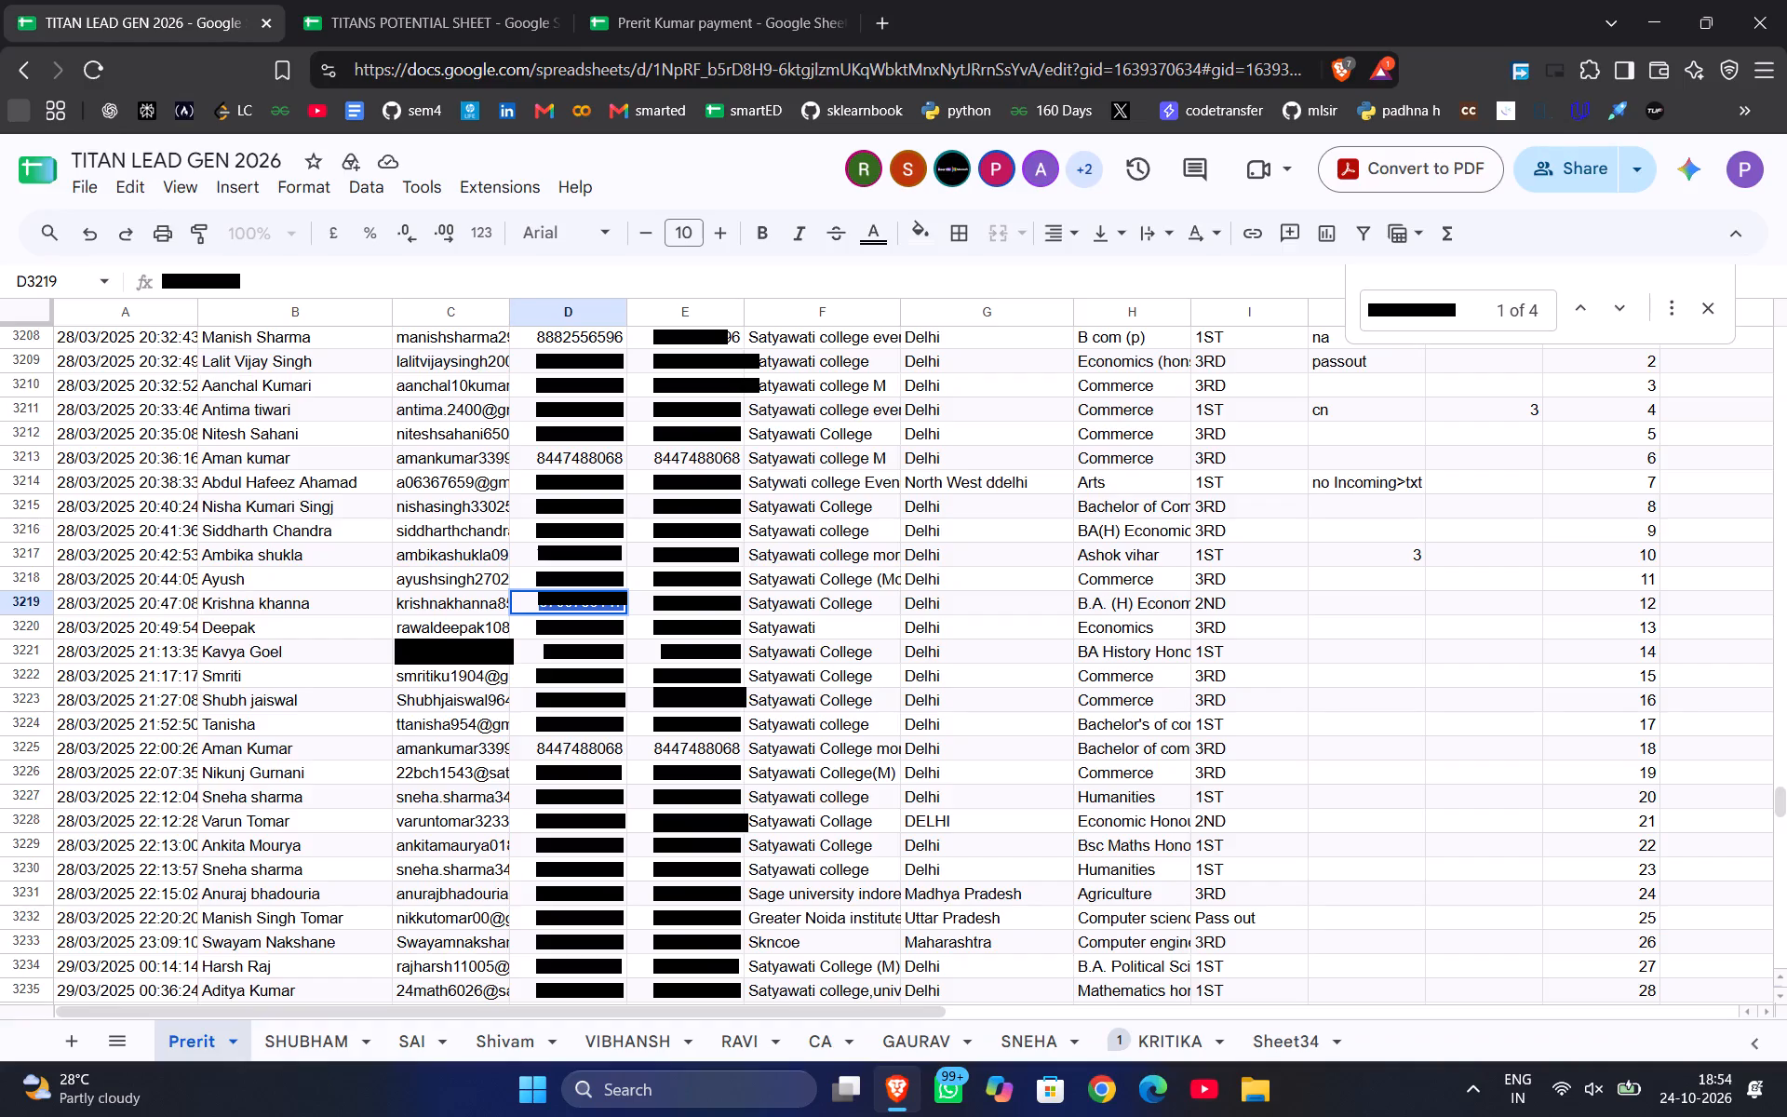
# Record the outcome "na>txt" in column J for the twelfth Satyawati College lead in row 3219.
pyautogui.click(1397, 593)
pyautogui.write('na>txt')
pyautogui.press('Down')
pyautogui.press('Up')
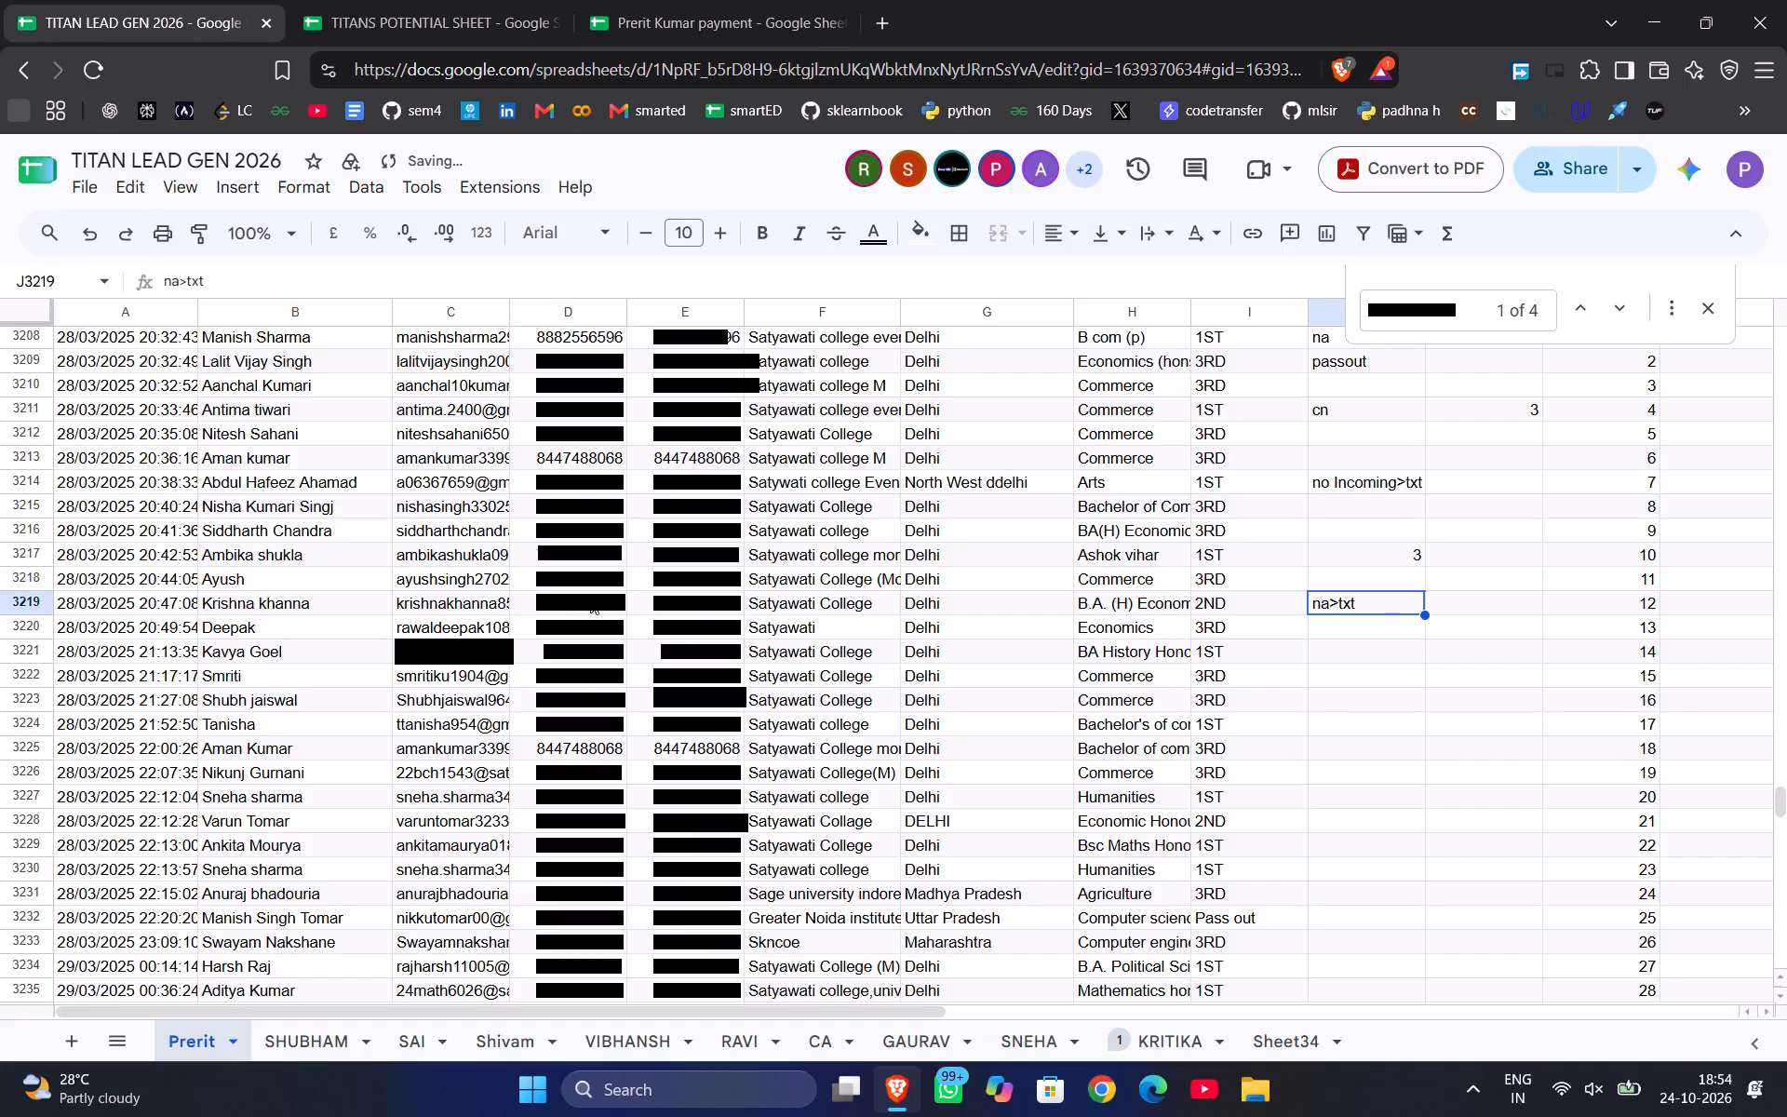
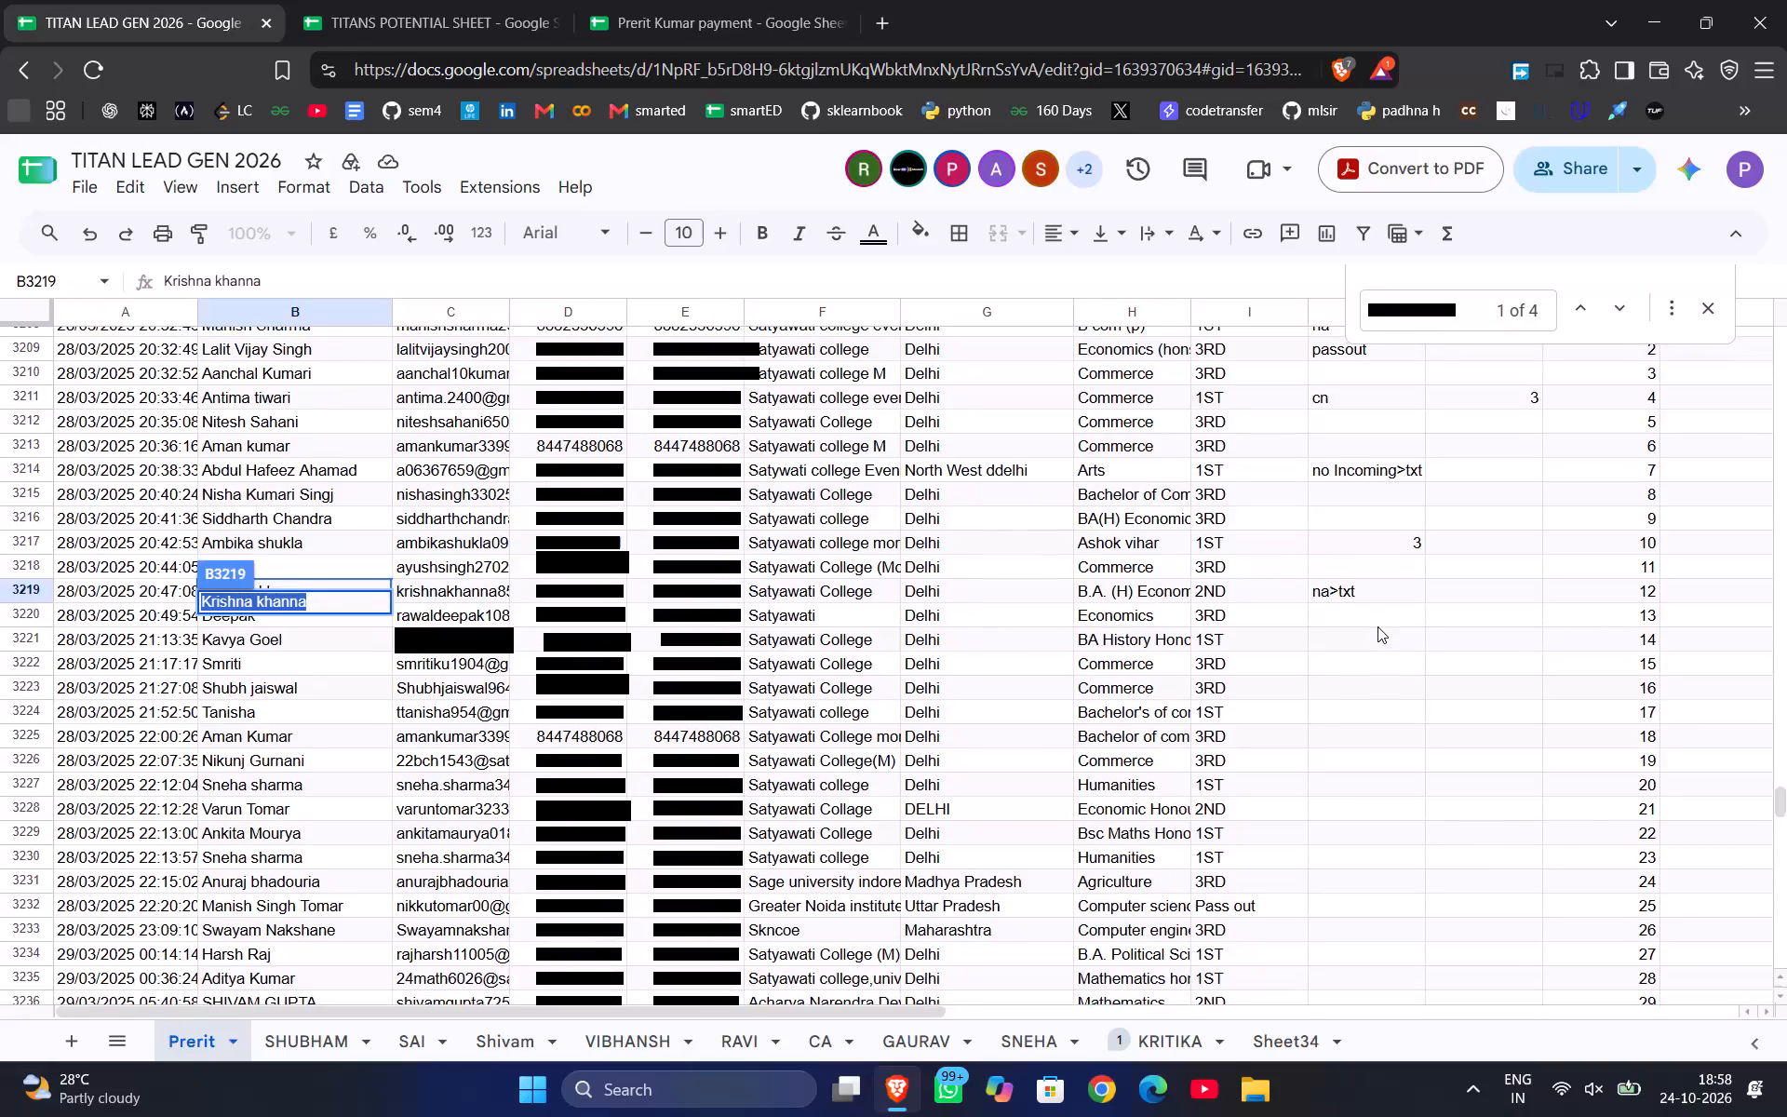
# Search the sheet for the column D contact number of the fourteenth Satyawati College lead in row 3221.
pyautogui.click(1377, 626)
pyautogui.click(1377, 637)
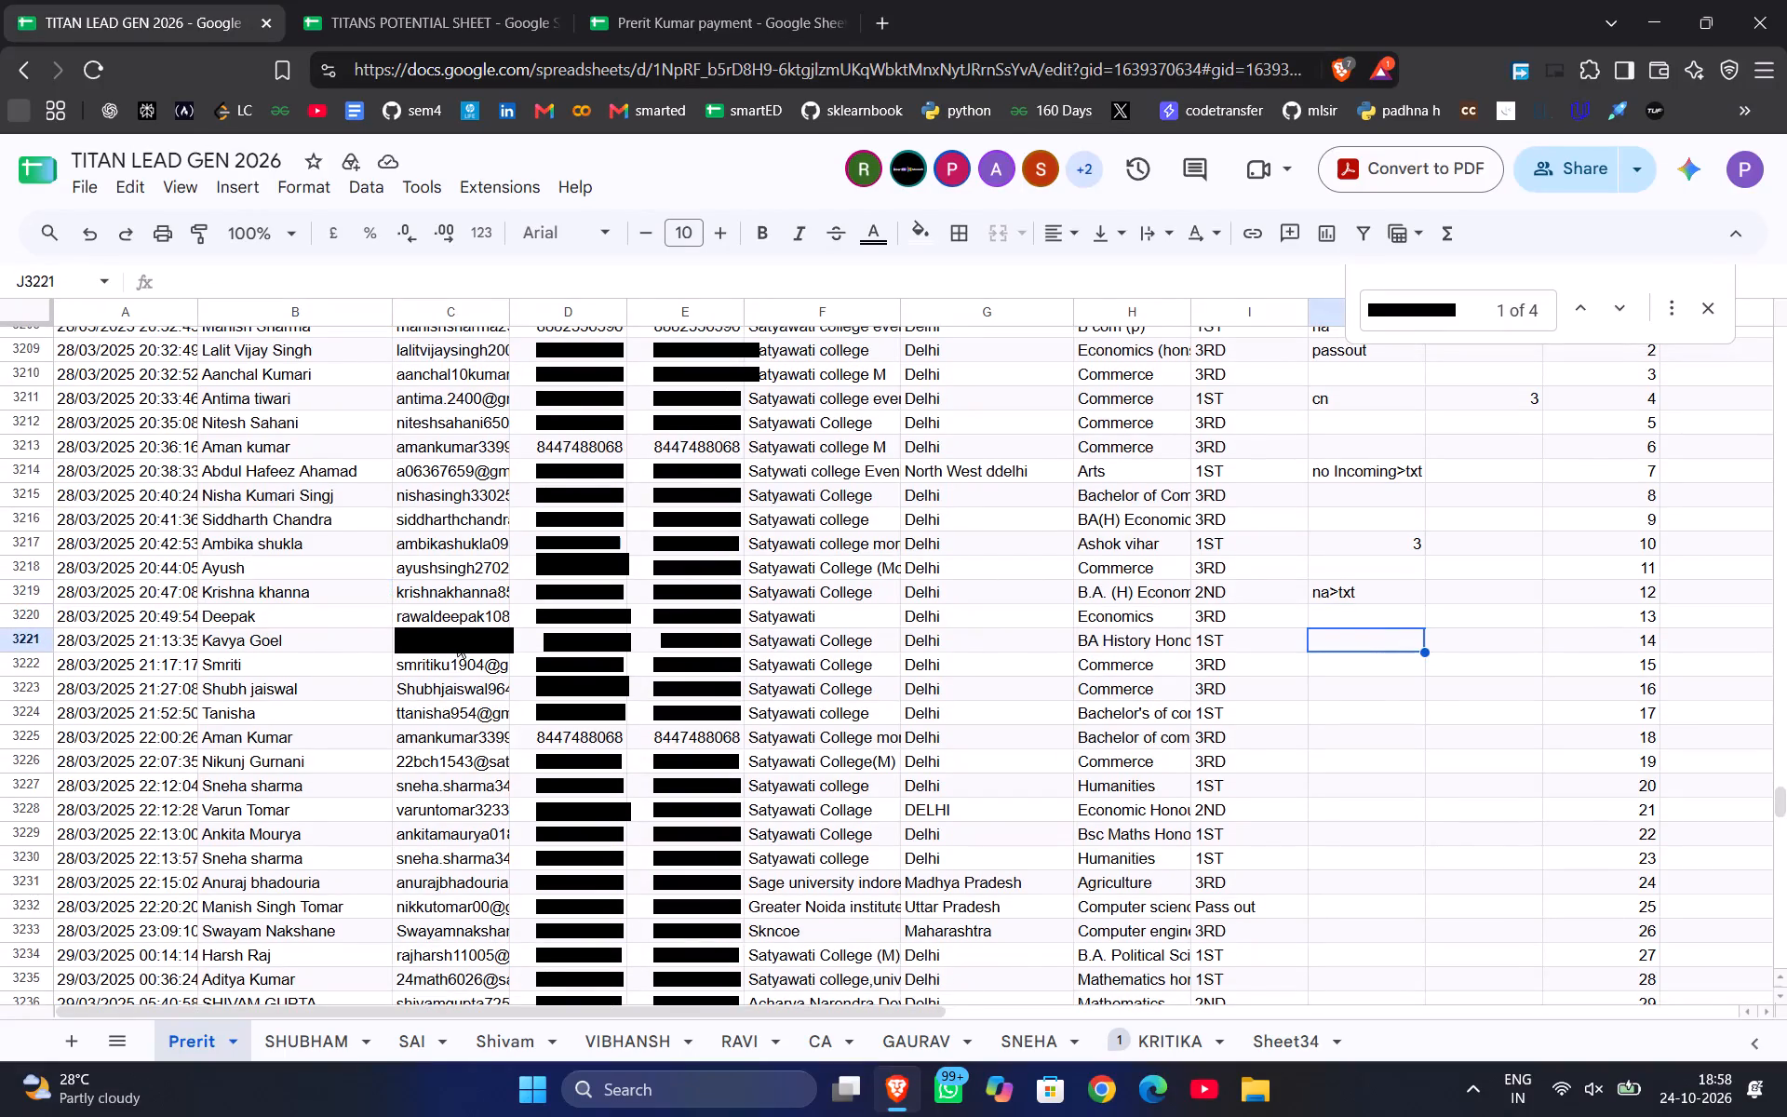
pyautogui.click(530, 643)
pyautogui.hotkey('ctrl', 'c')
pyautogui.hotkey('ctrl', 'f')
pyautogui.hotkey('ctrl', 'v')
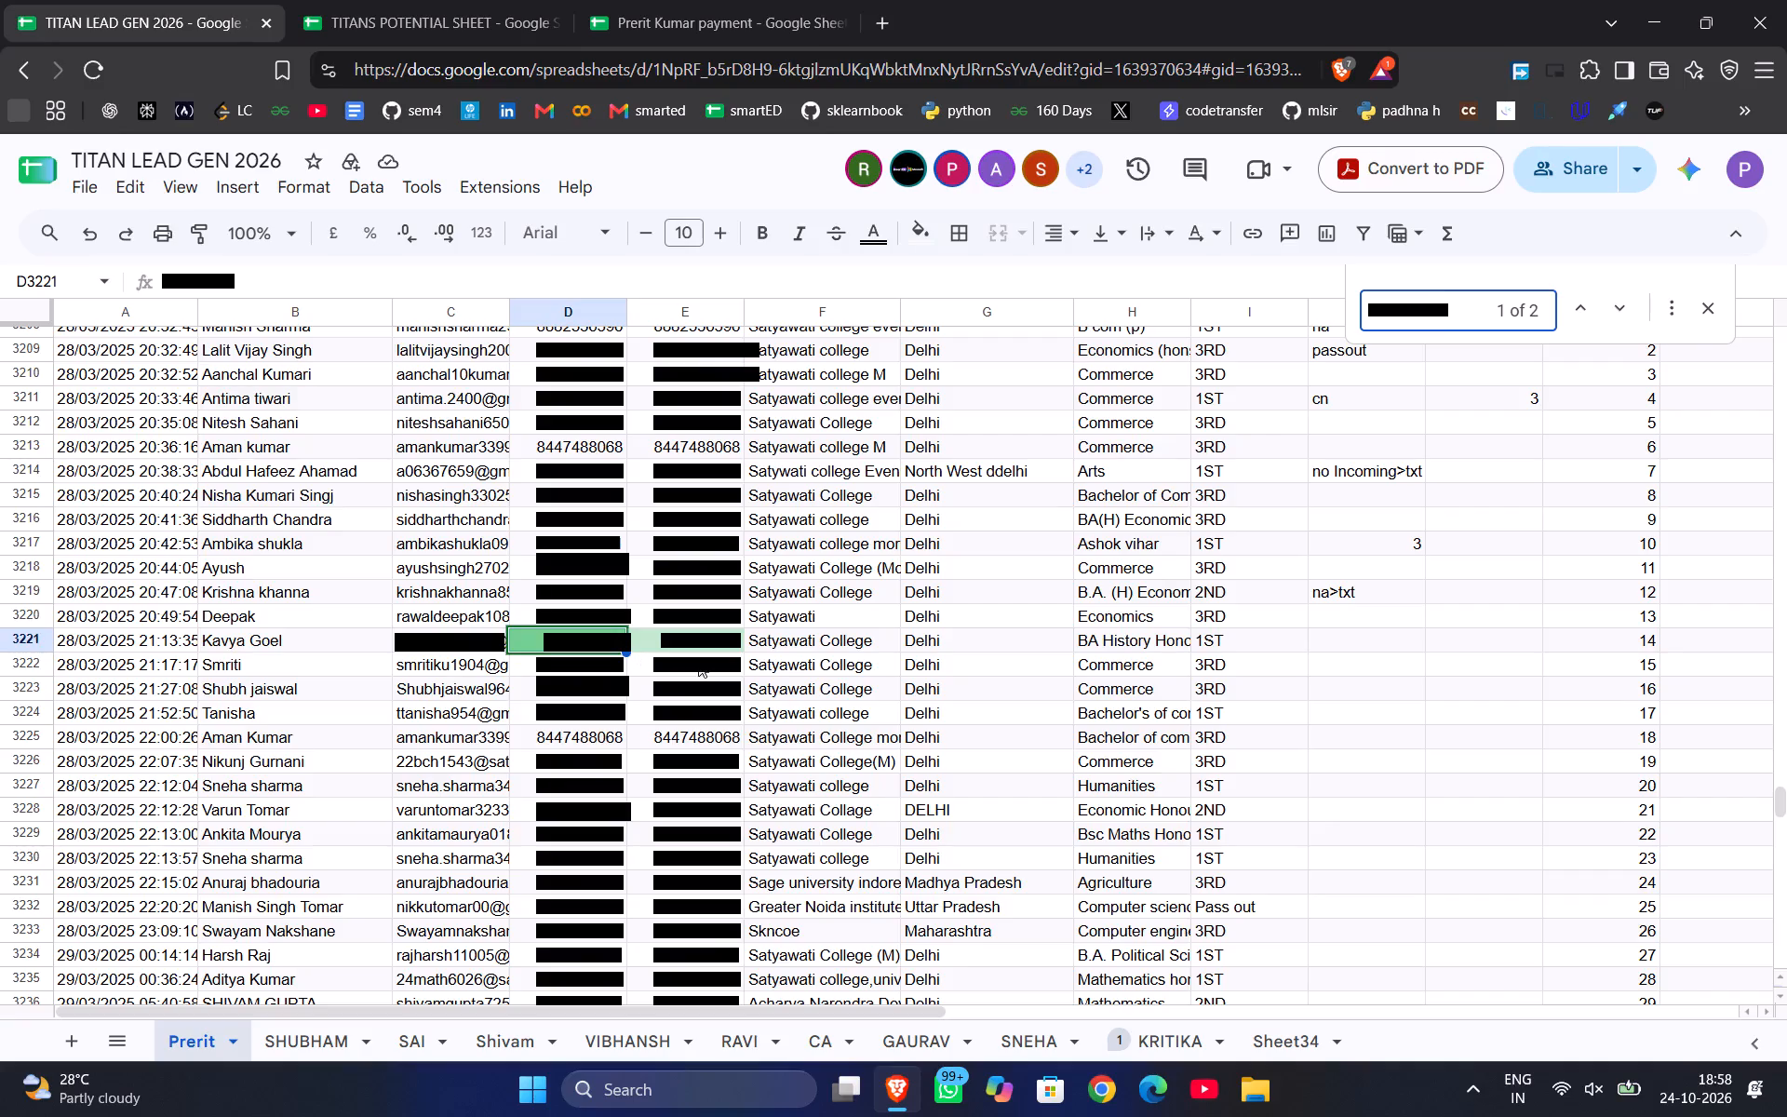
pyautogui.click(763, 667)
pyautogui.press('Escape')
# Record the outcome "invalid number" in column J for the fourteenth Satyawati College lead in row 3221.
pyautogui.click(1386, 638)
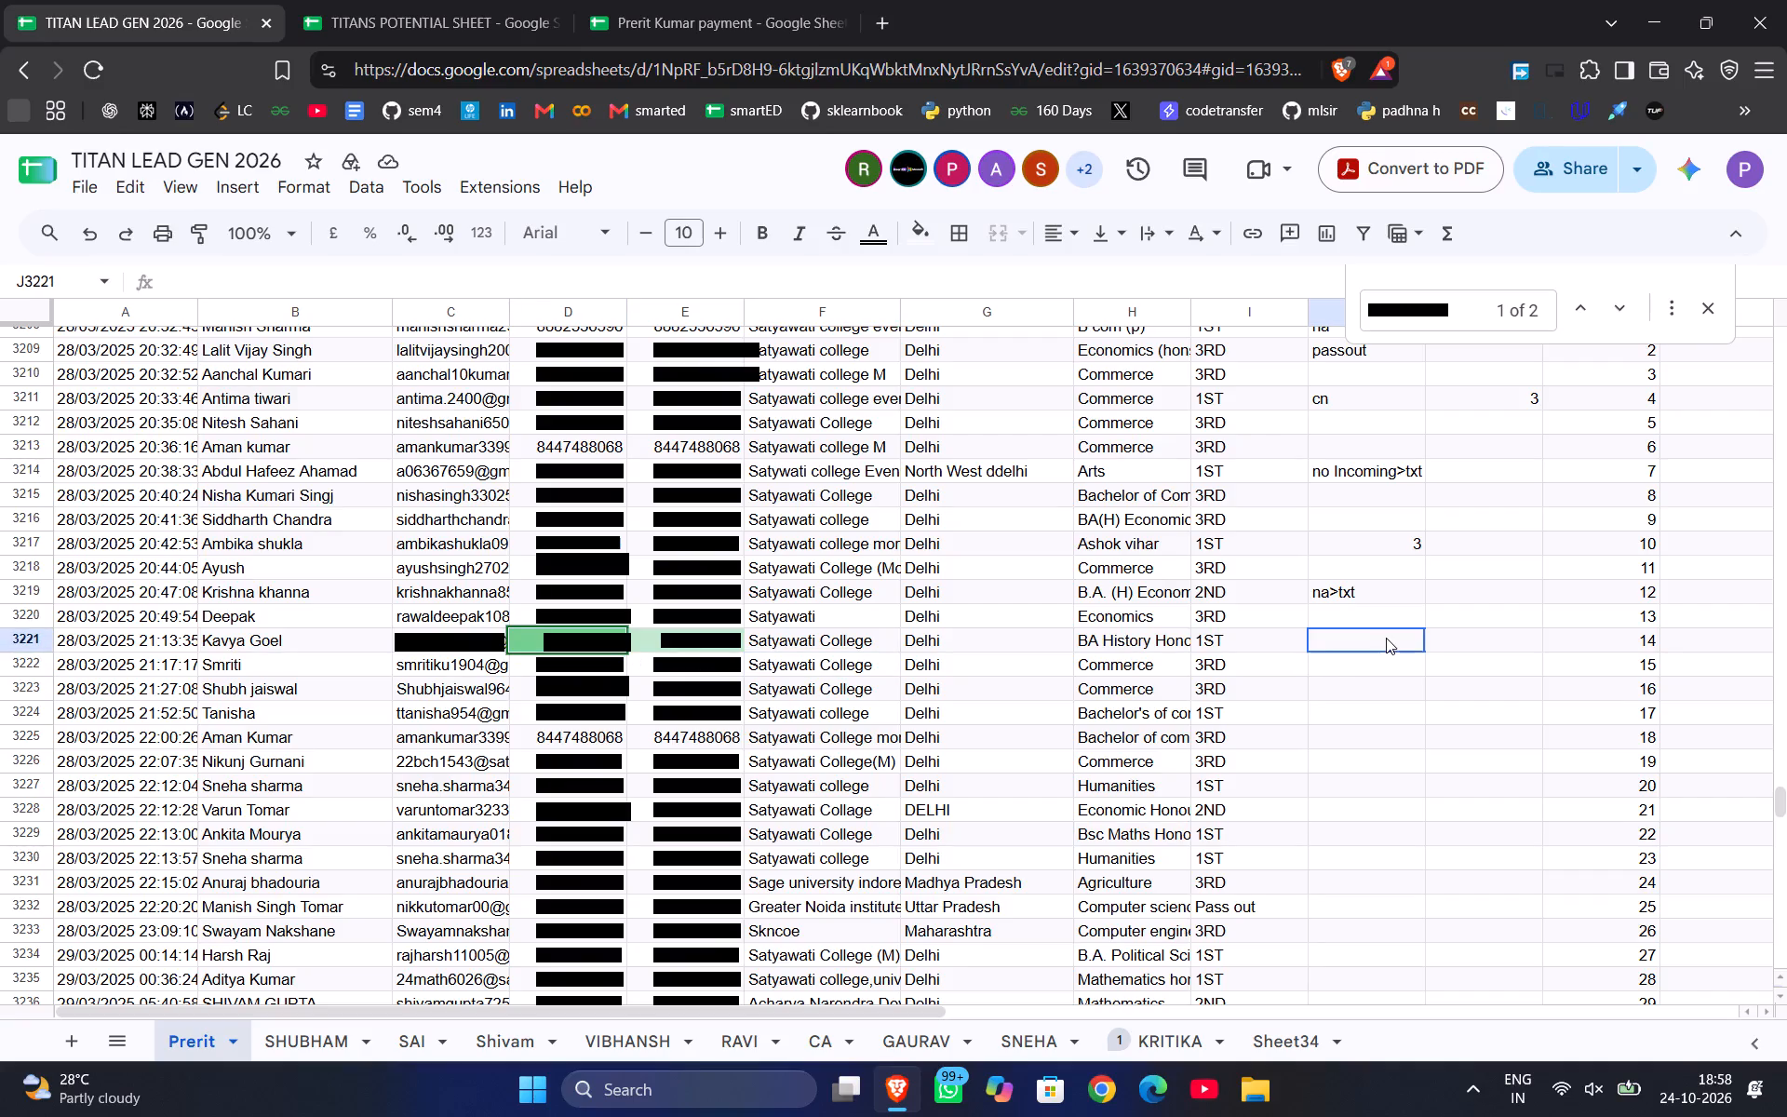
pyautogui.write('invalid num')
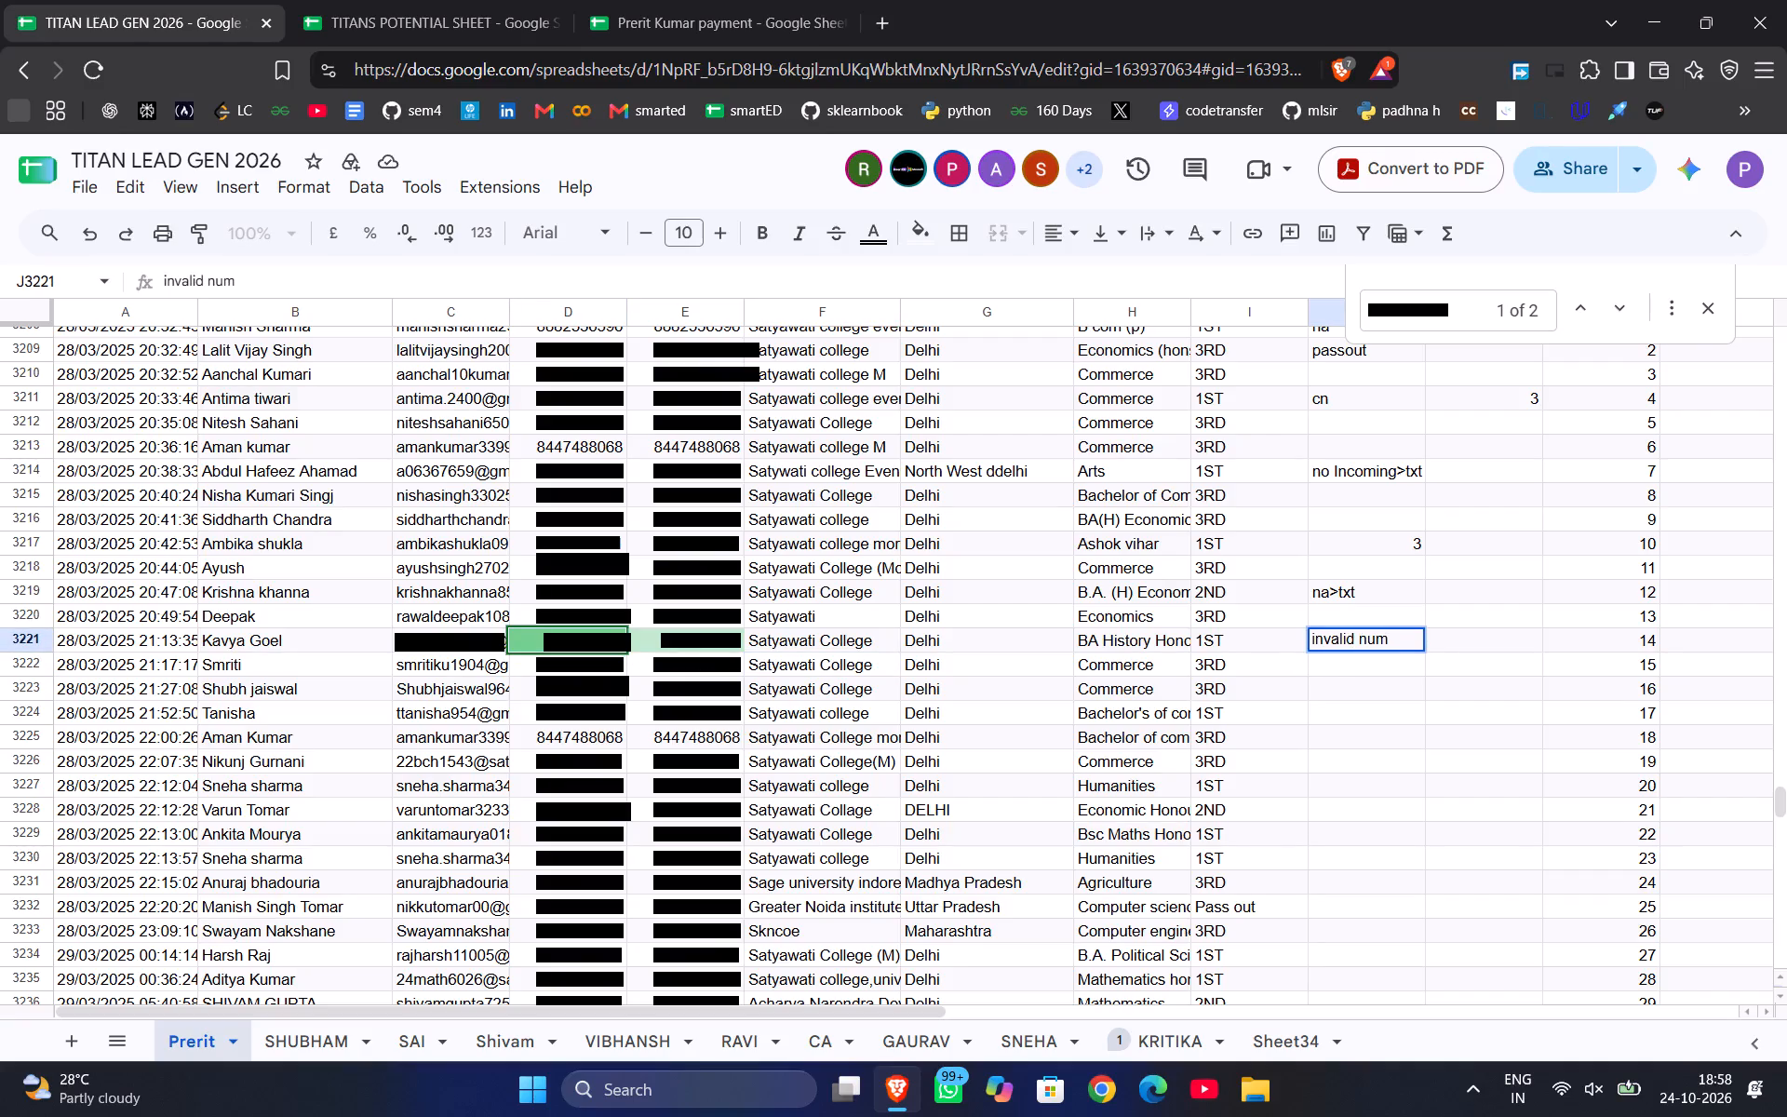
pyautogui.write('ber')
pyautogui.press('Return')
# Search the sheet for the column D contact number of the seventeenth Satyawati College lead in row 3224.
pyautogui.press('Down')
pyautogui.press('Down')
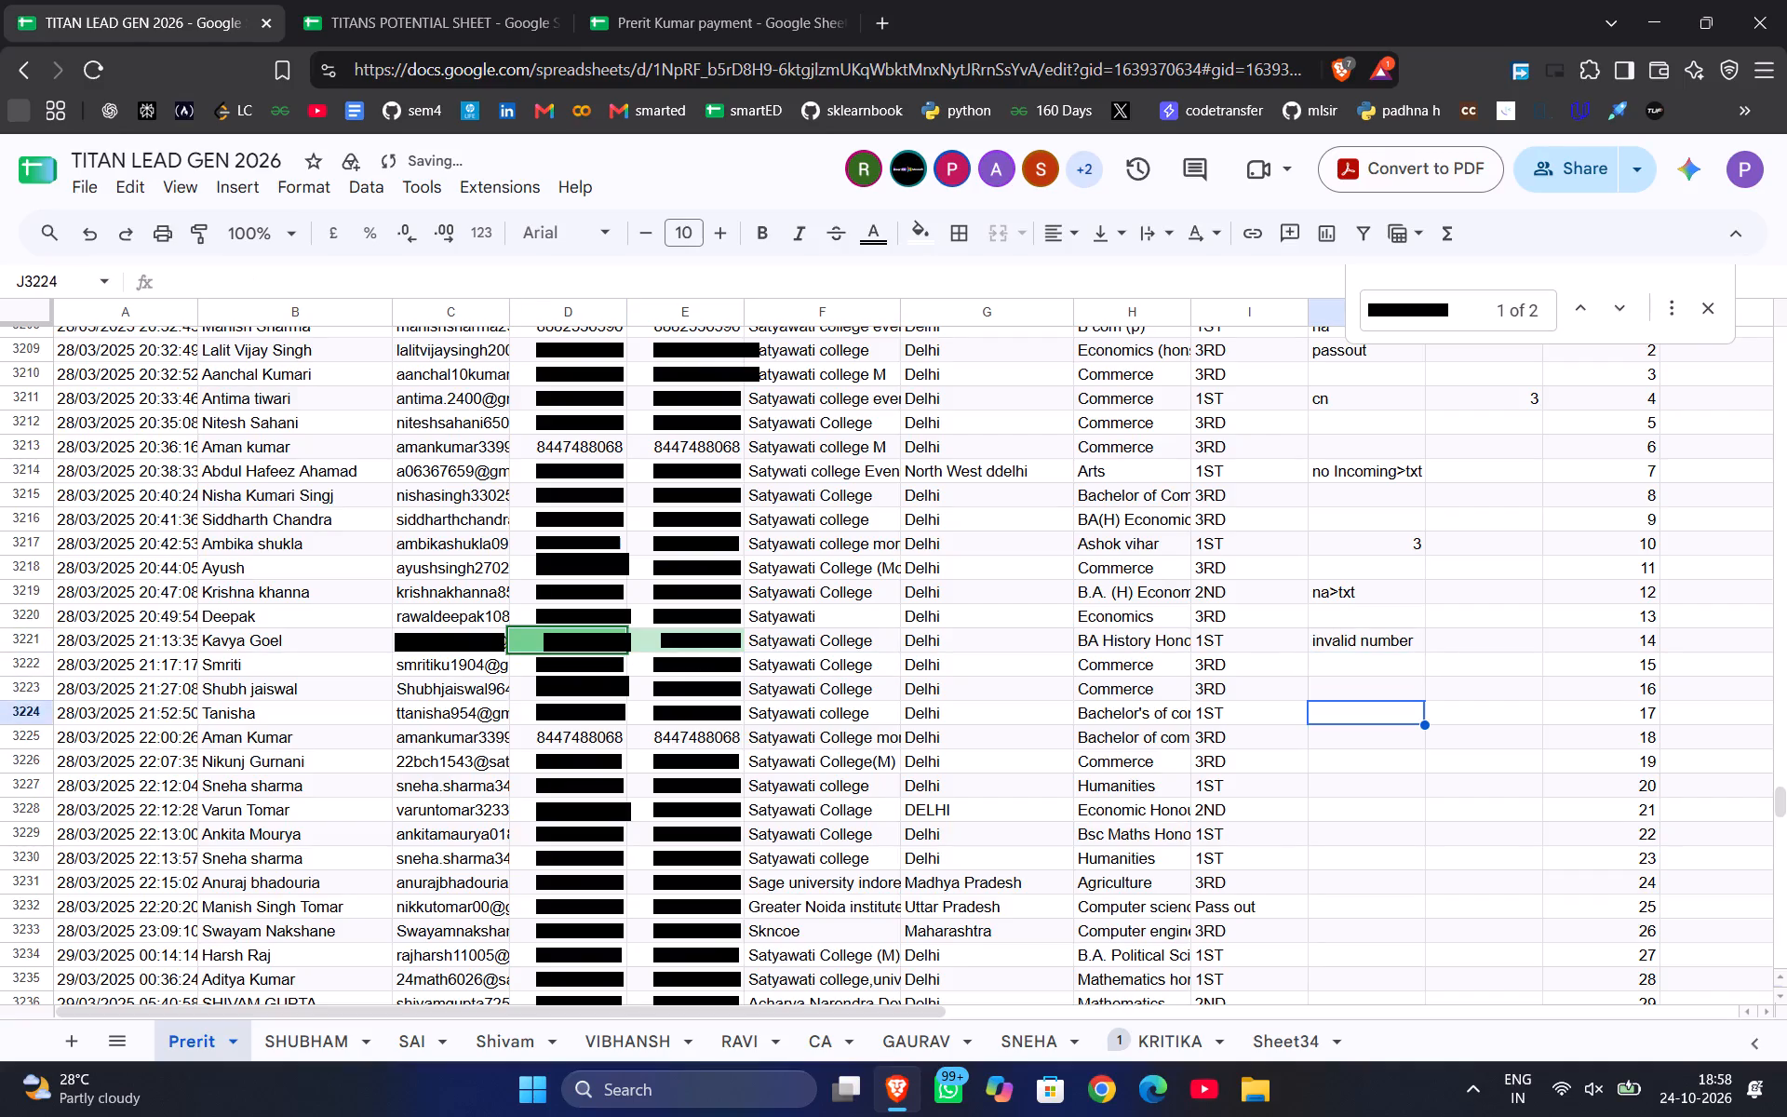
pyautogui.click(565, 716)
pyautogui.hotkey('ctrl', 'c')
pyautogui.hotkey('ctrl', 'f')
pyautogui.hotkey('ctrl', 'v')
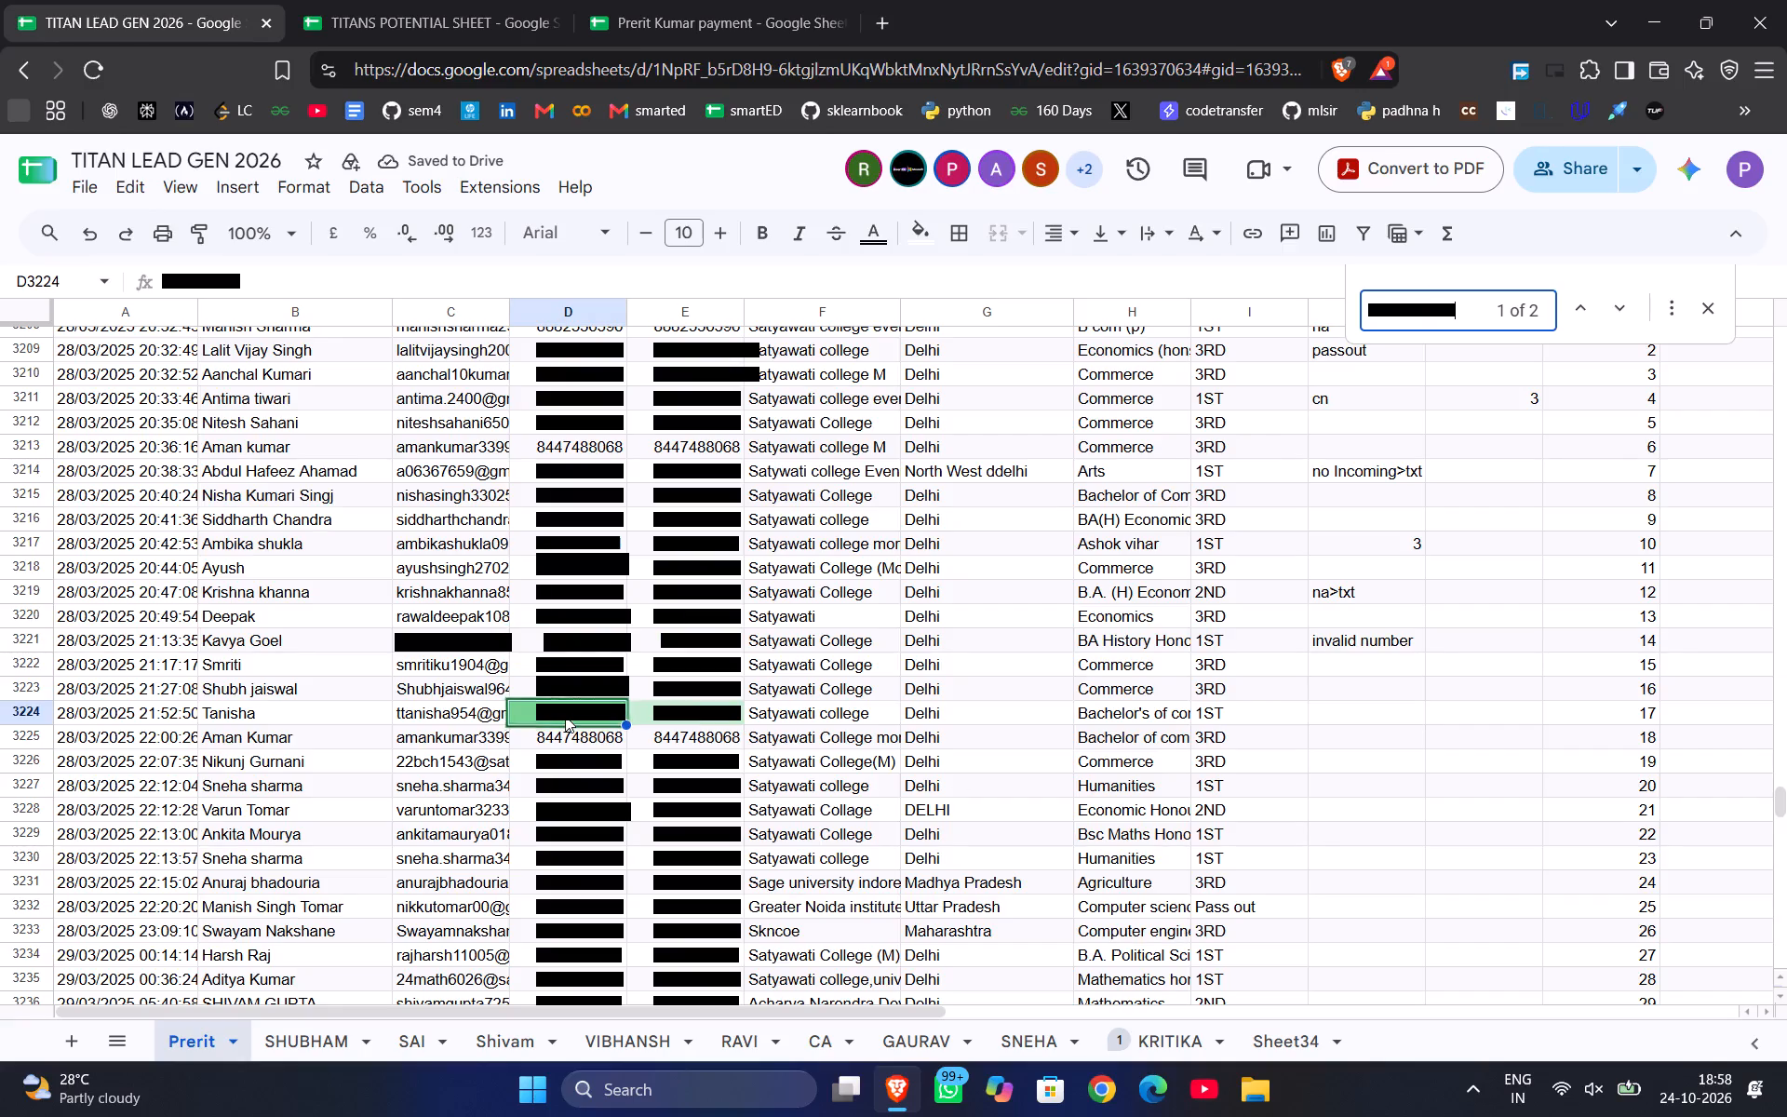
# Copy the column D contact number of the seventeenth Satyawati College lead from inside its cell in row 3224.
pyautogui.tripleClick(565, 716)
pyautogui.keyDown('ctrl'); pyautogui.click(565, 716); pyautogui.keyUp('ctrl')
pyautogui.hotkey('ctrl', 'c')
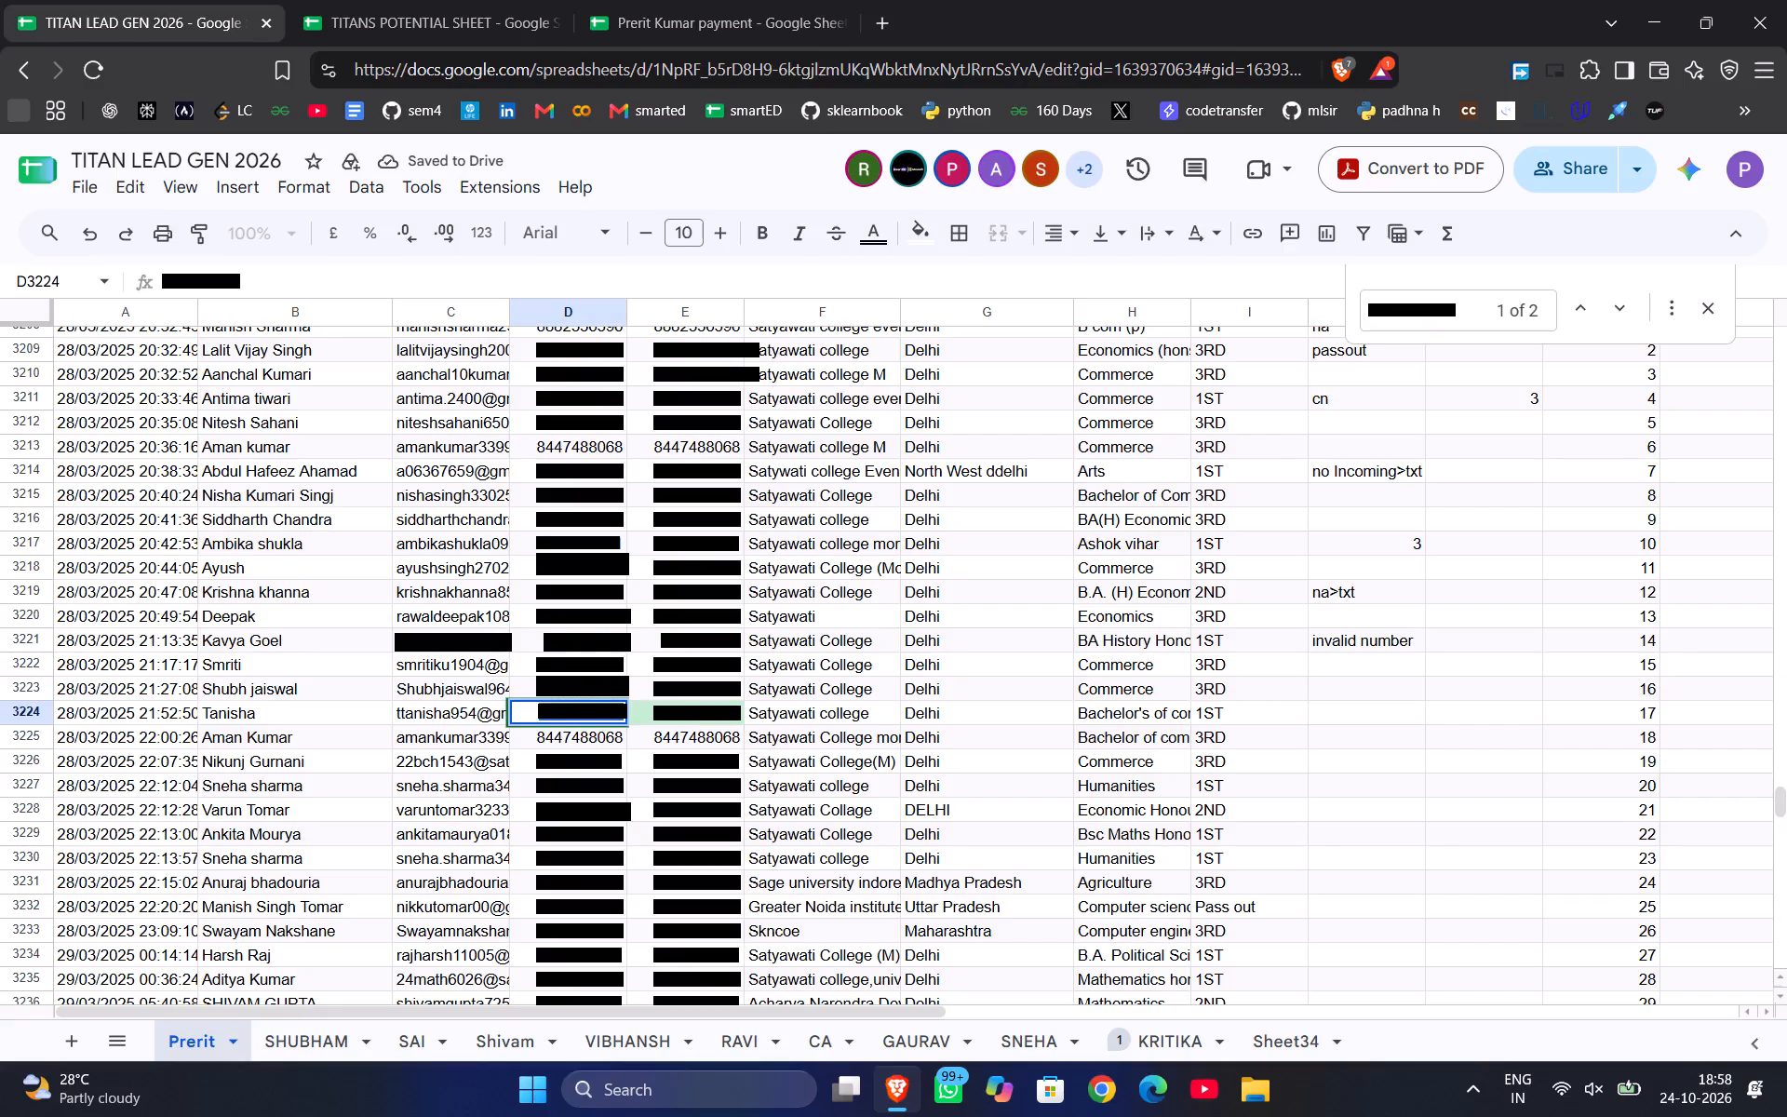
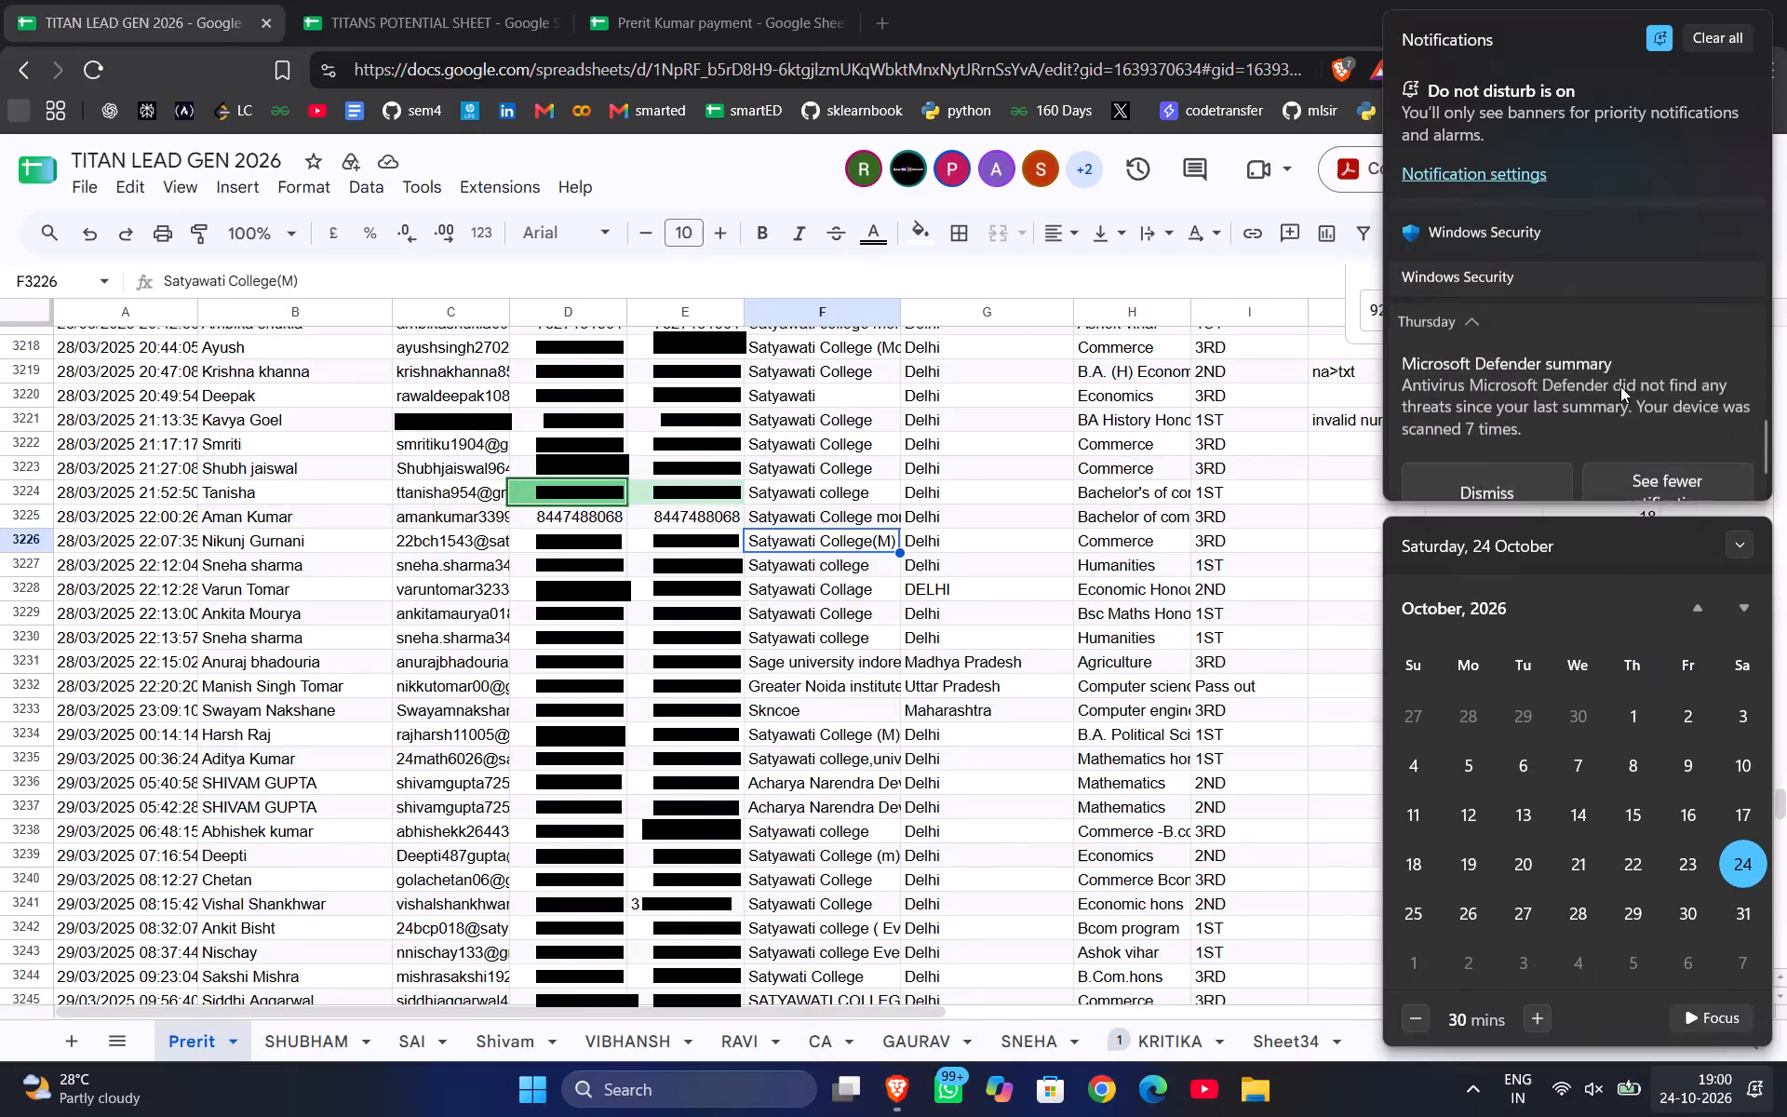
# Clear all system notifications and close the notification centre.
pyautogui.scroll(-3, 1620, 386)
pyautogui.click(1687, 28)
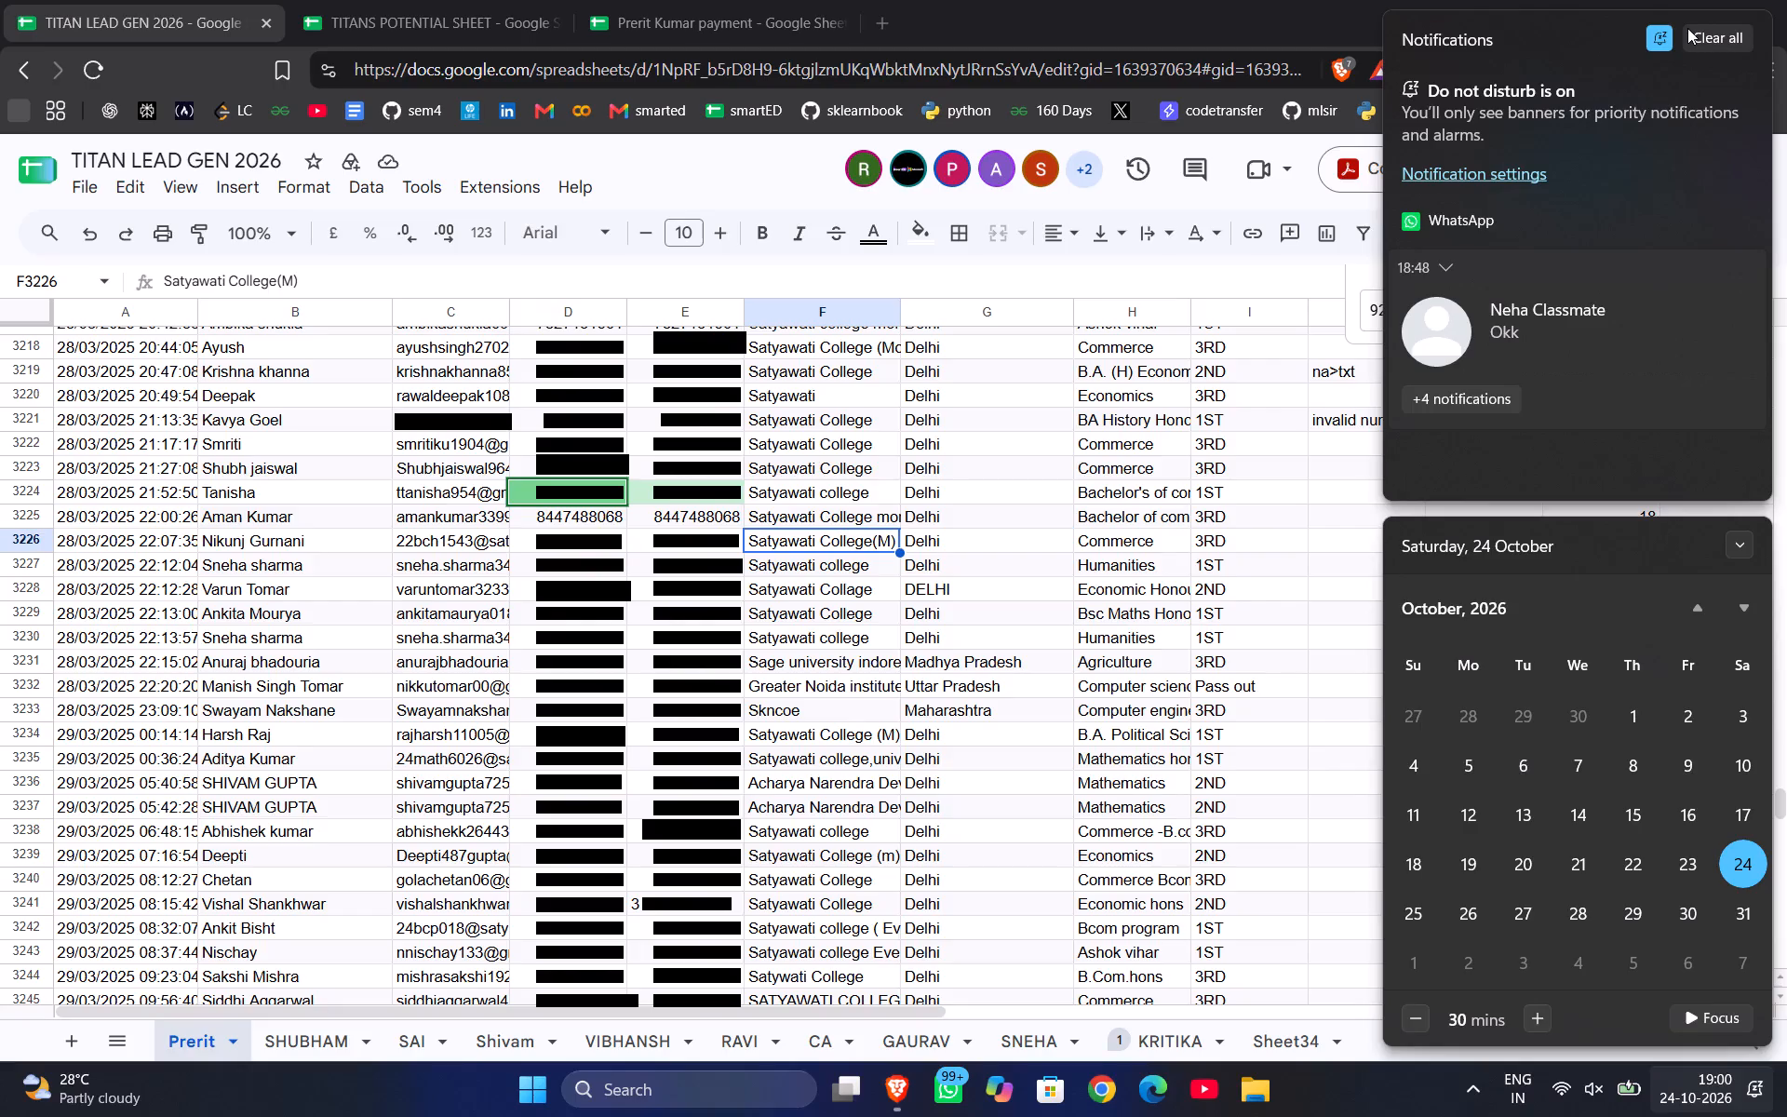
pyautogui.press('Escape')
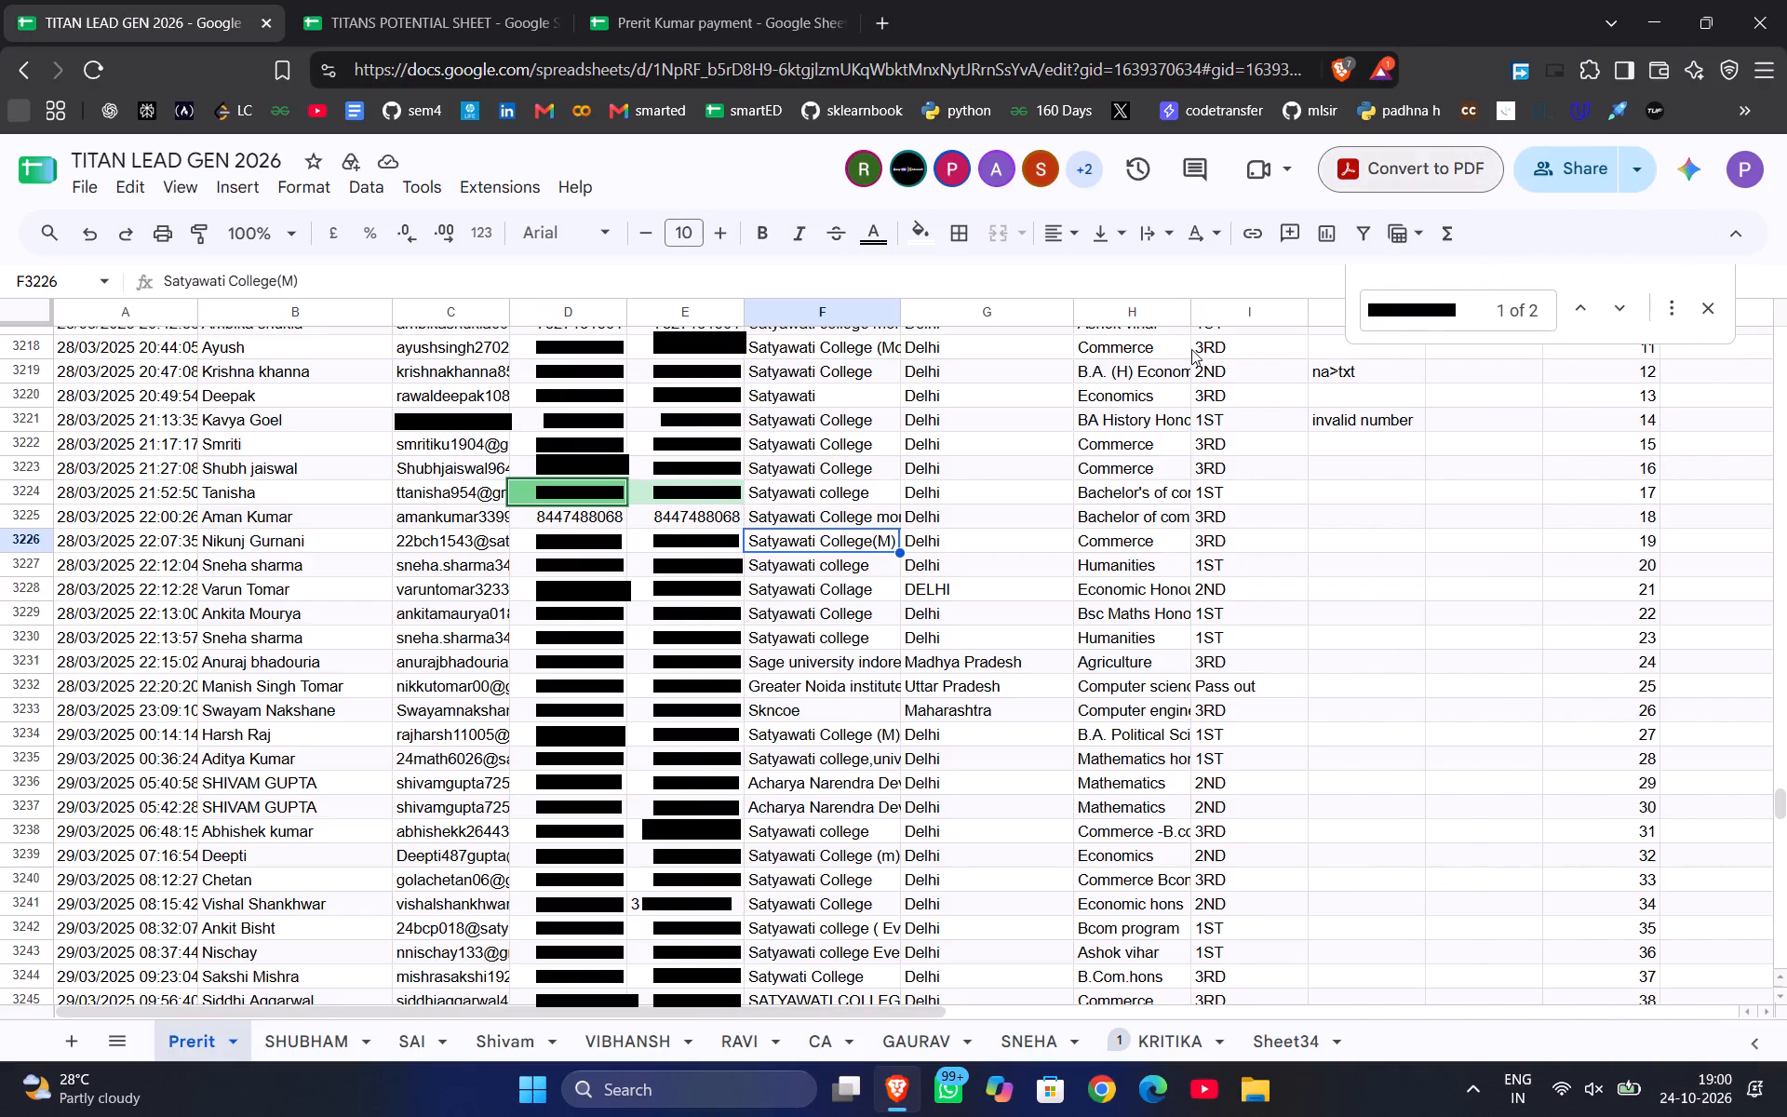
# Record the outcome "txt" in column J for the seventeenth Satyawati College lead in row 3224.
pyautogui.click(1344, 494)
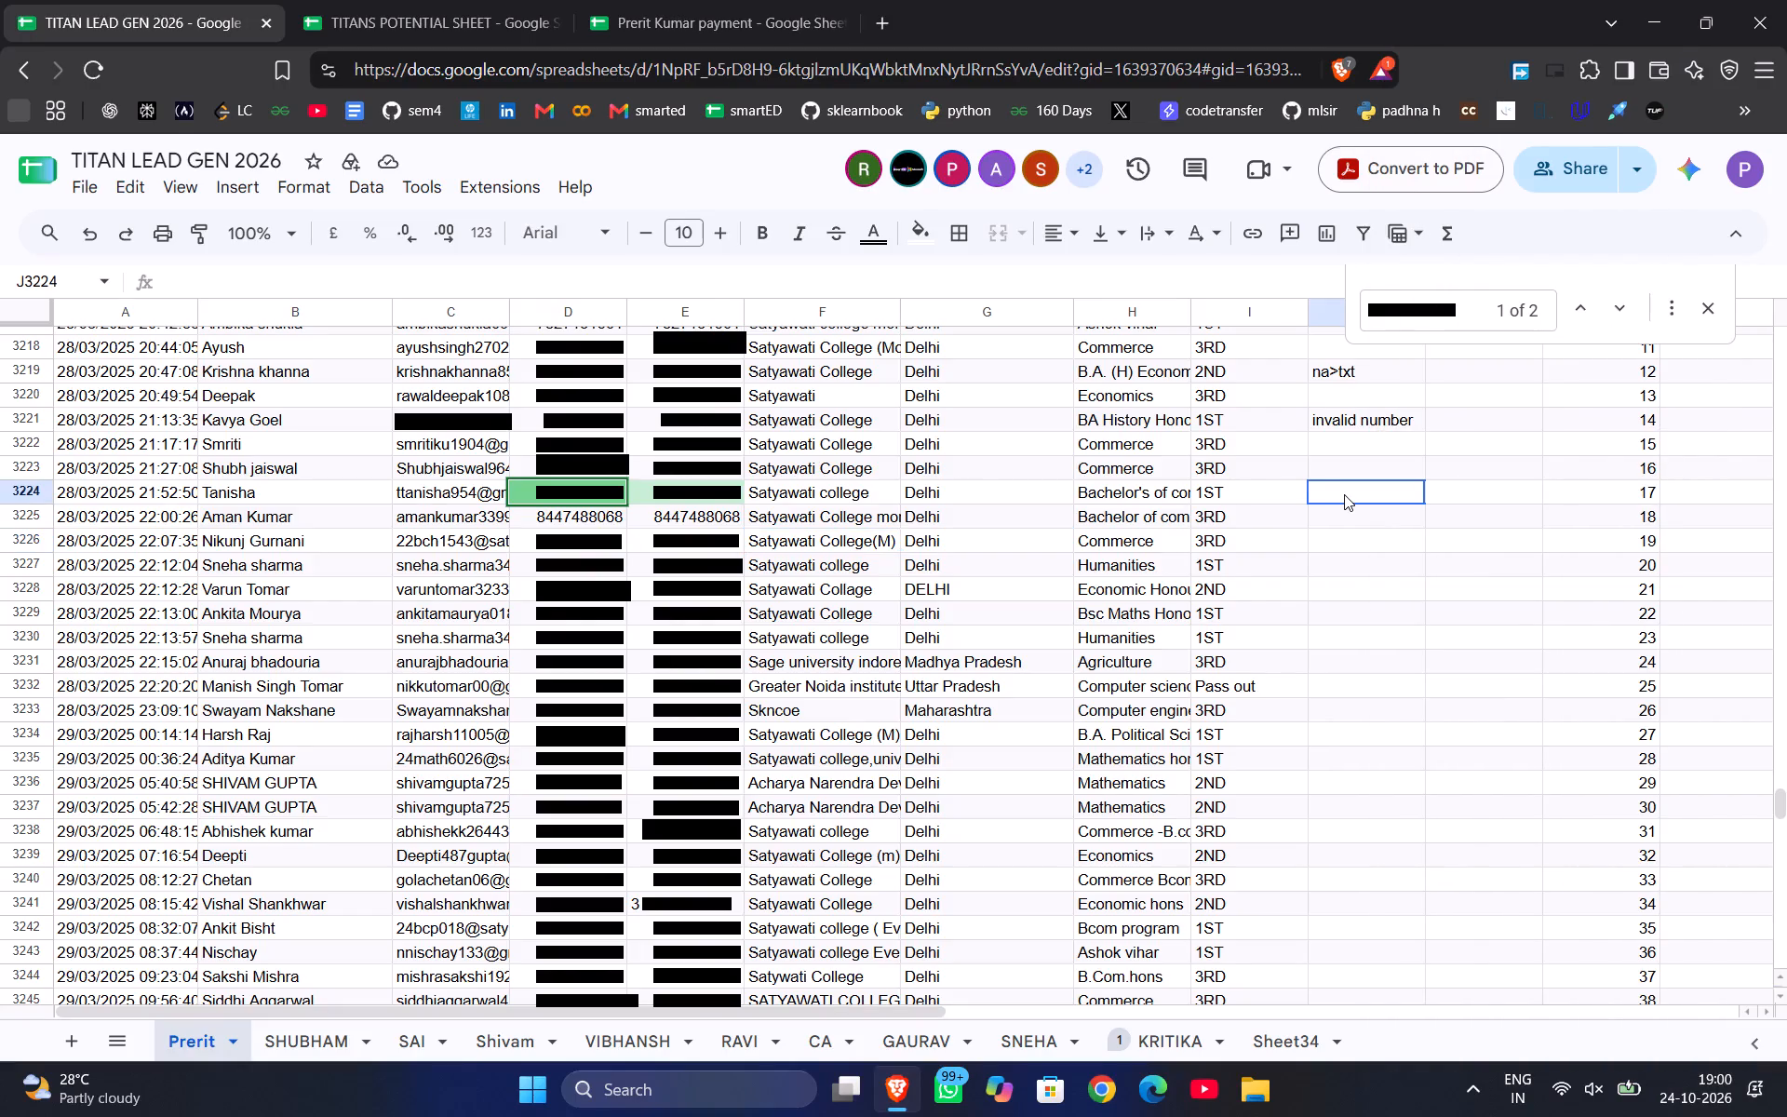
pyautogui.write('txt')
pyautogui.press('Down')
# Search the sheet for the column D contact number of the twentieth lead in row 3227.
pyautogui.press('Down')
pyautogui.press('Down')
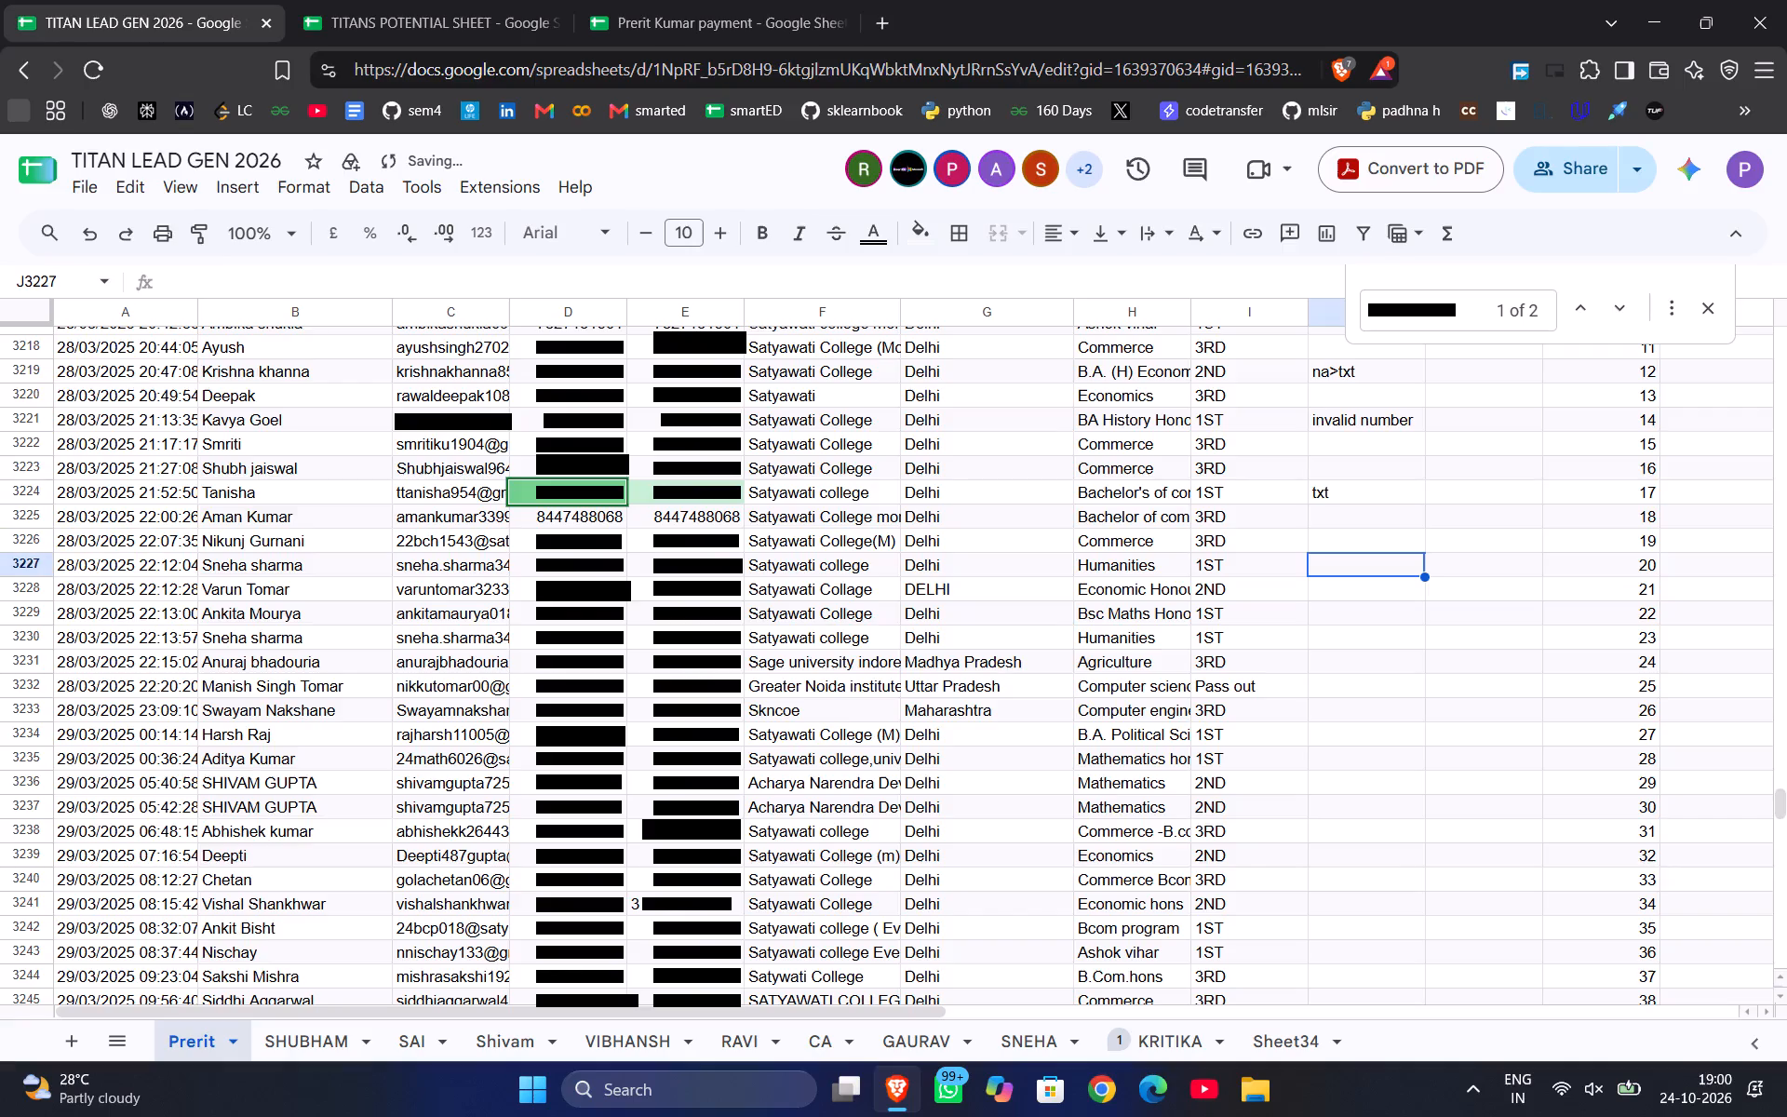
pyautogui.click(588, 562)
pyautogui.hotkey('ctrl', 'c')
pyautogui.hotkey('ctrl', 'f')
pyautogui.hotkey('ctrl', 'v')
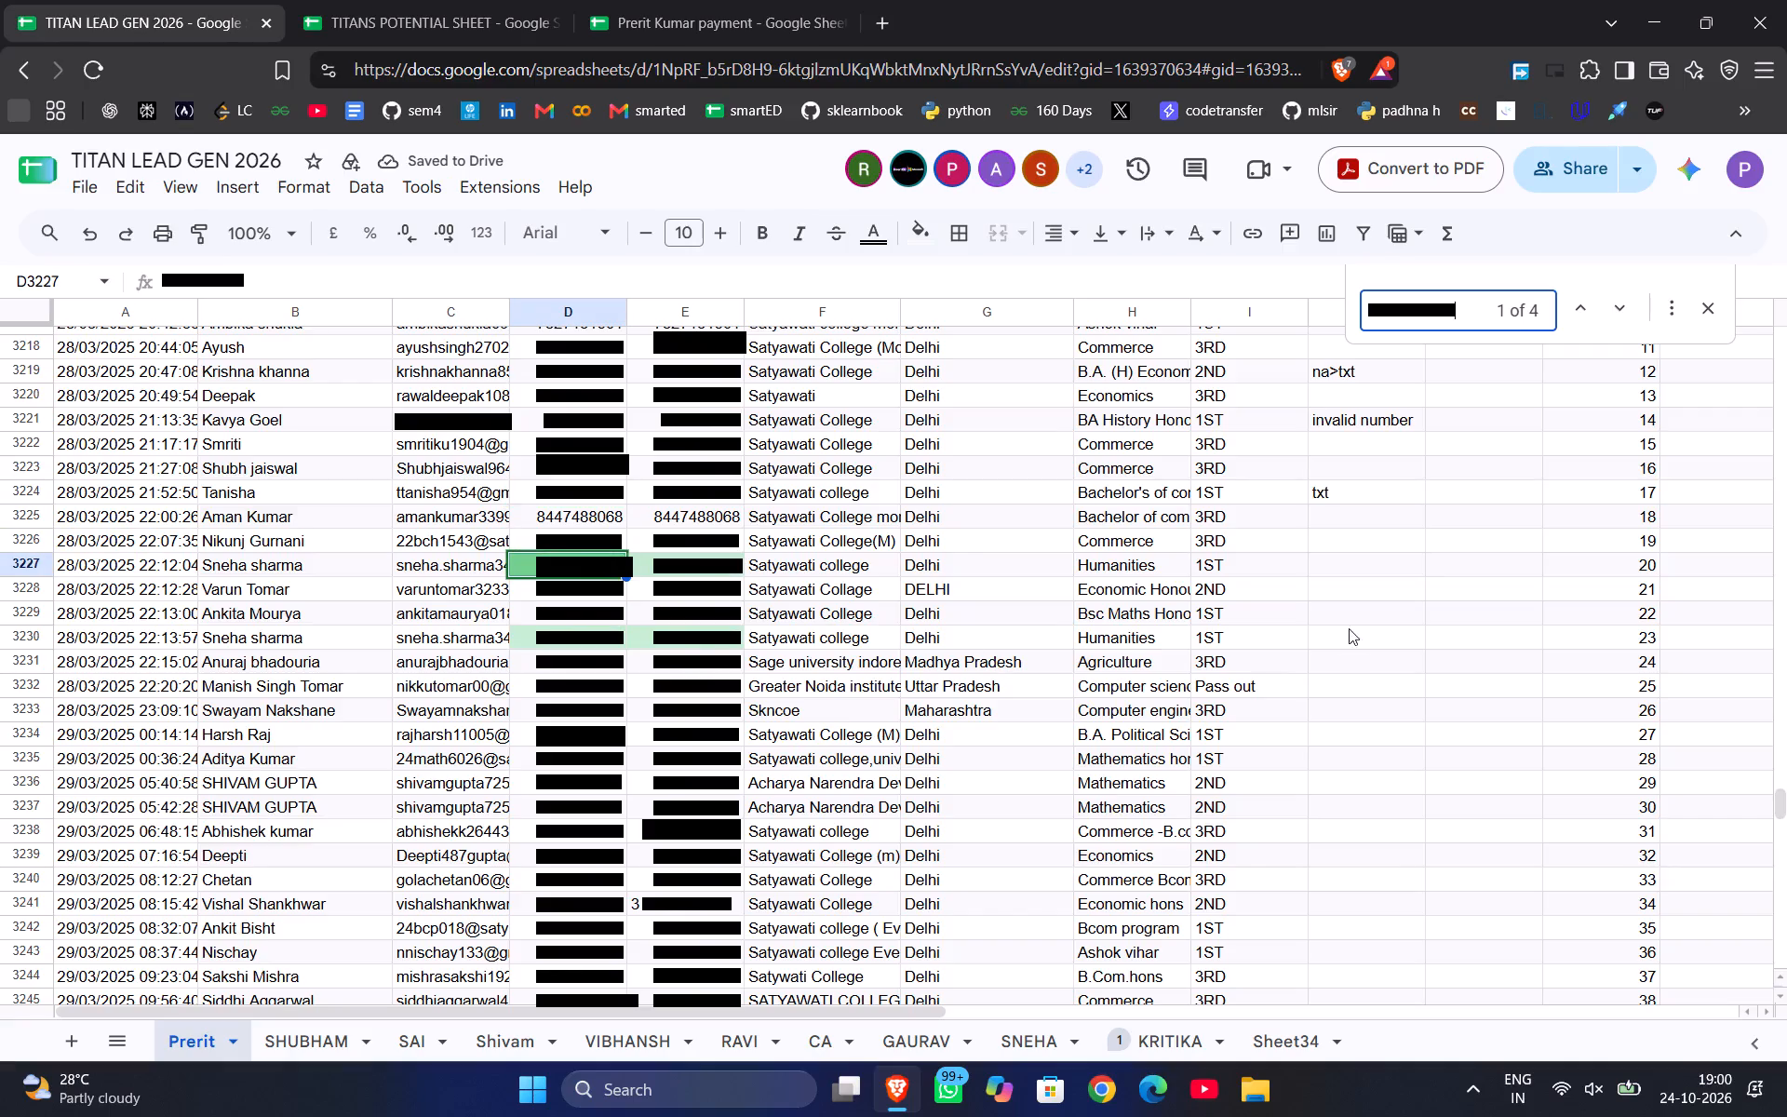
# Mark the repeated Satyawati College Humanities lead in row 3230 as "rep" in column J.
pyautogui.click(1373, 633)
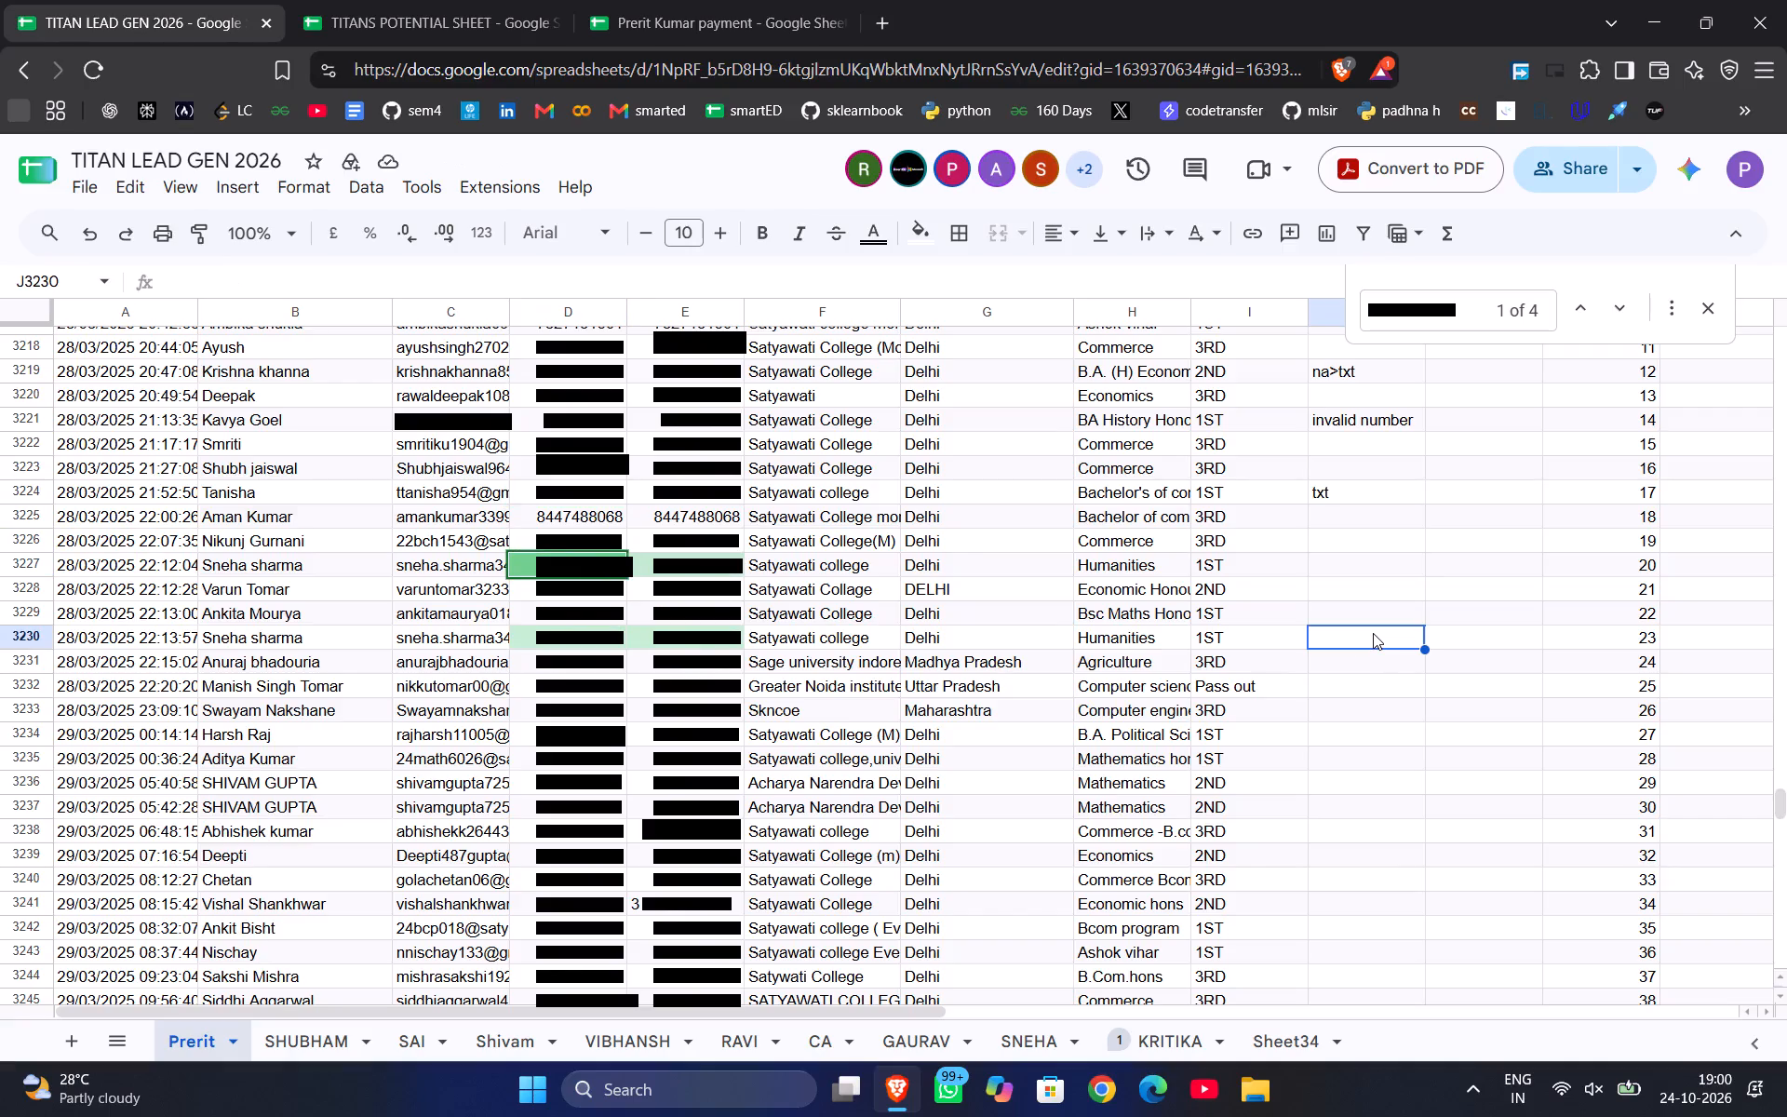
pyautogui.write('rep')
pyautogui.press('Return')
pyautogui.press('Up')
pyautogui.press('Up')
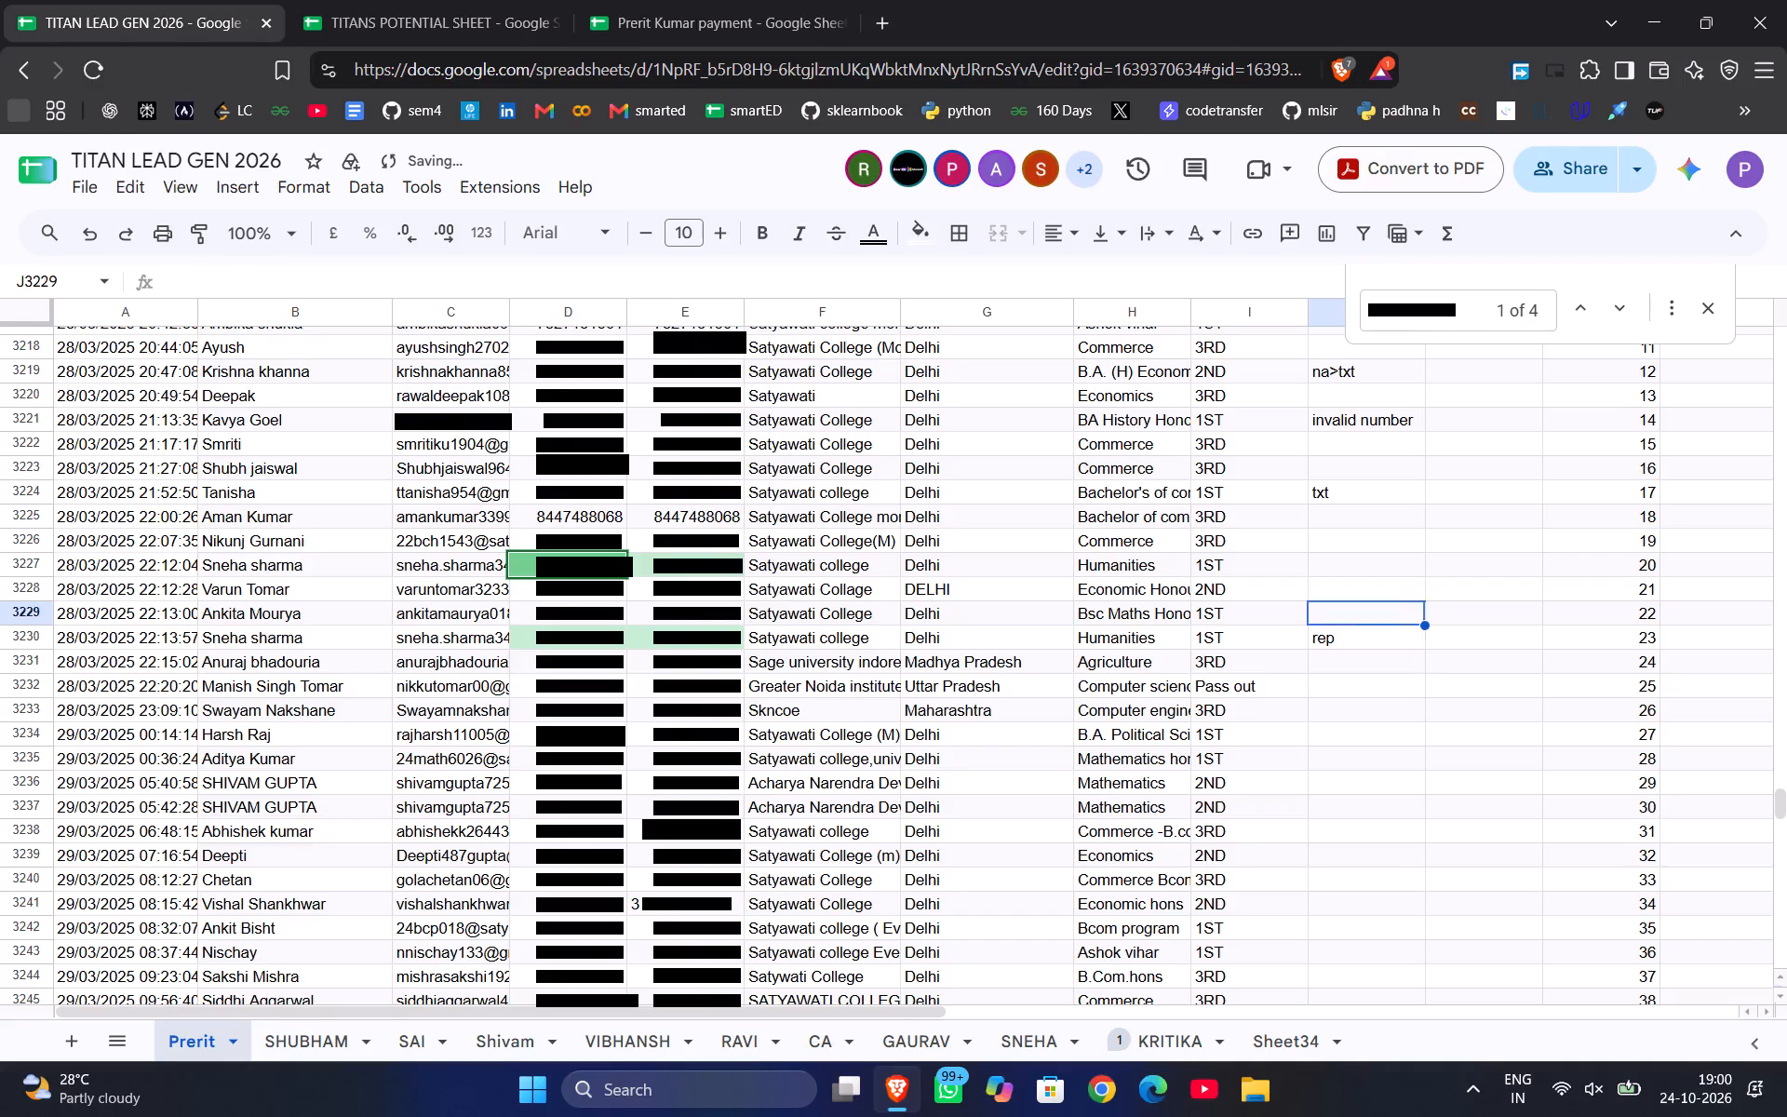
# Copy the column D contact number of the twentieth Satyawati College lead from inside its cell in row 3227.
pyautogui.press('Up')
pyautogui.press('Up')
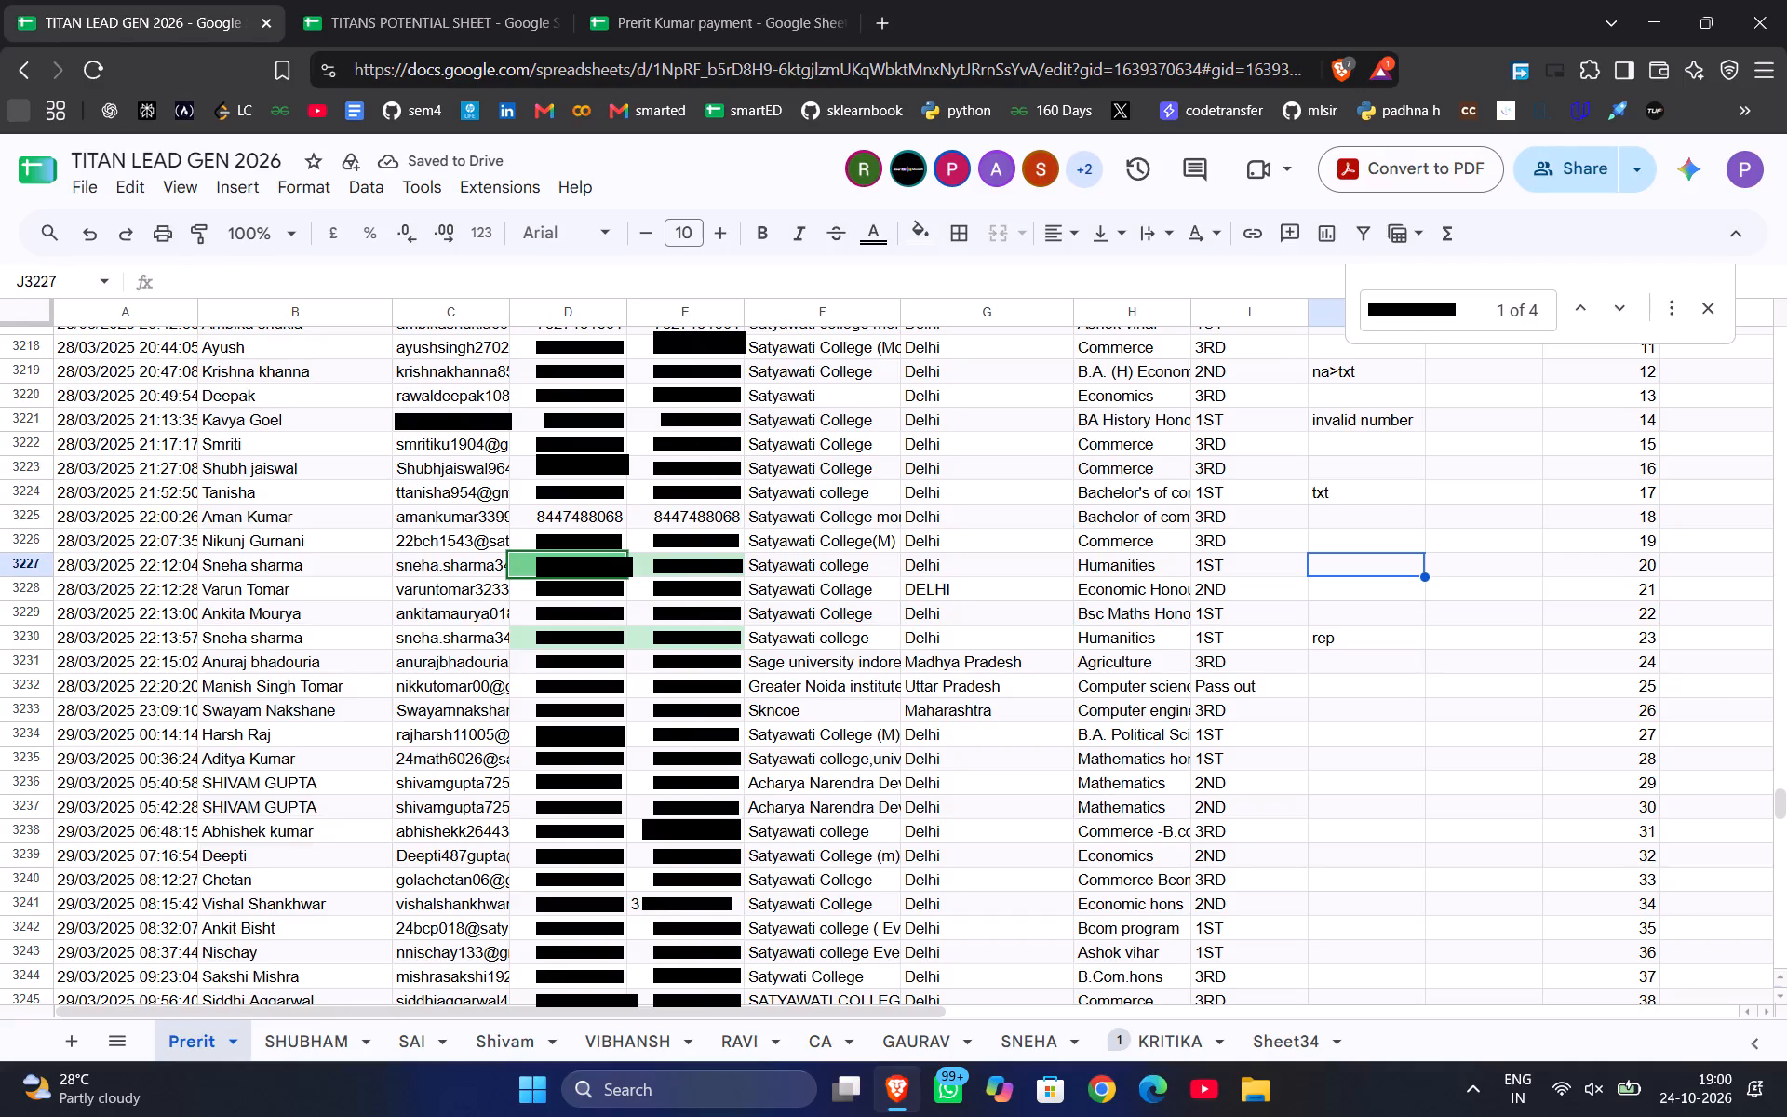
pyautogui.tripleClick(581, 558)
pyautogui.hotkey('ctrl', 'c')
pyautogui.hotkey('ctrl', 'c')
pyautogui.hotkey('ctrl', 'c')
pyautogui.hotkey('ctrl', 'c')
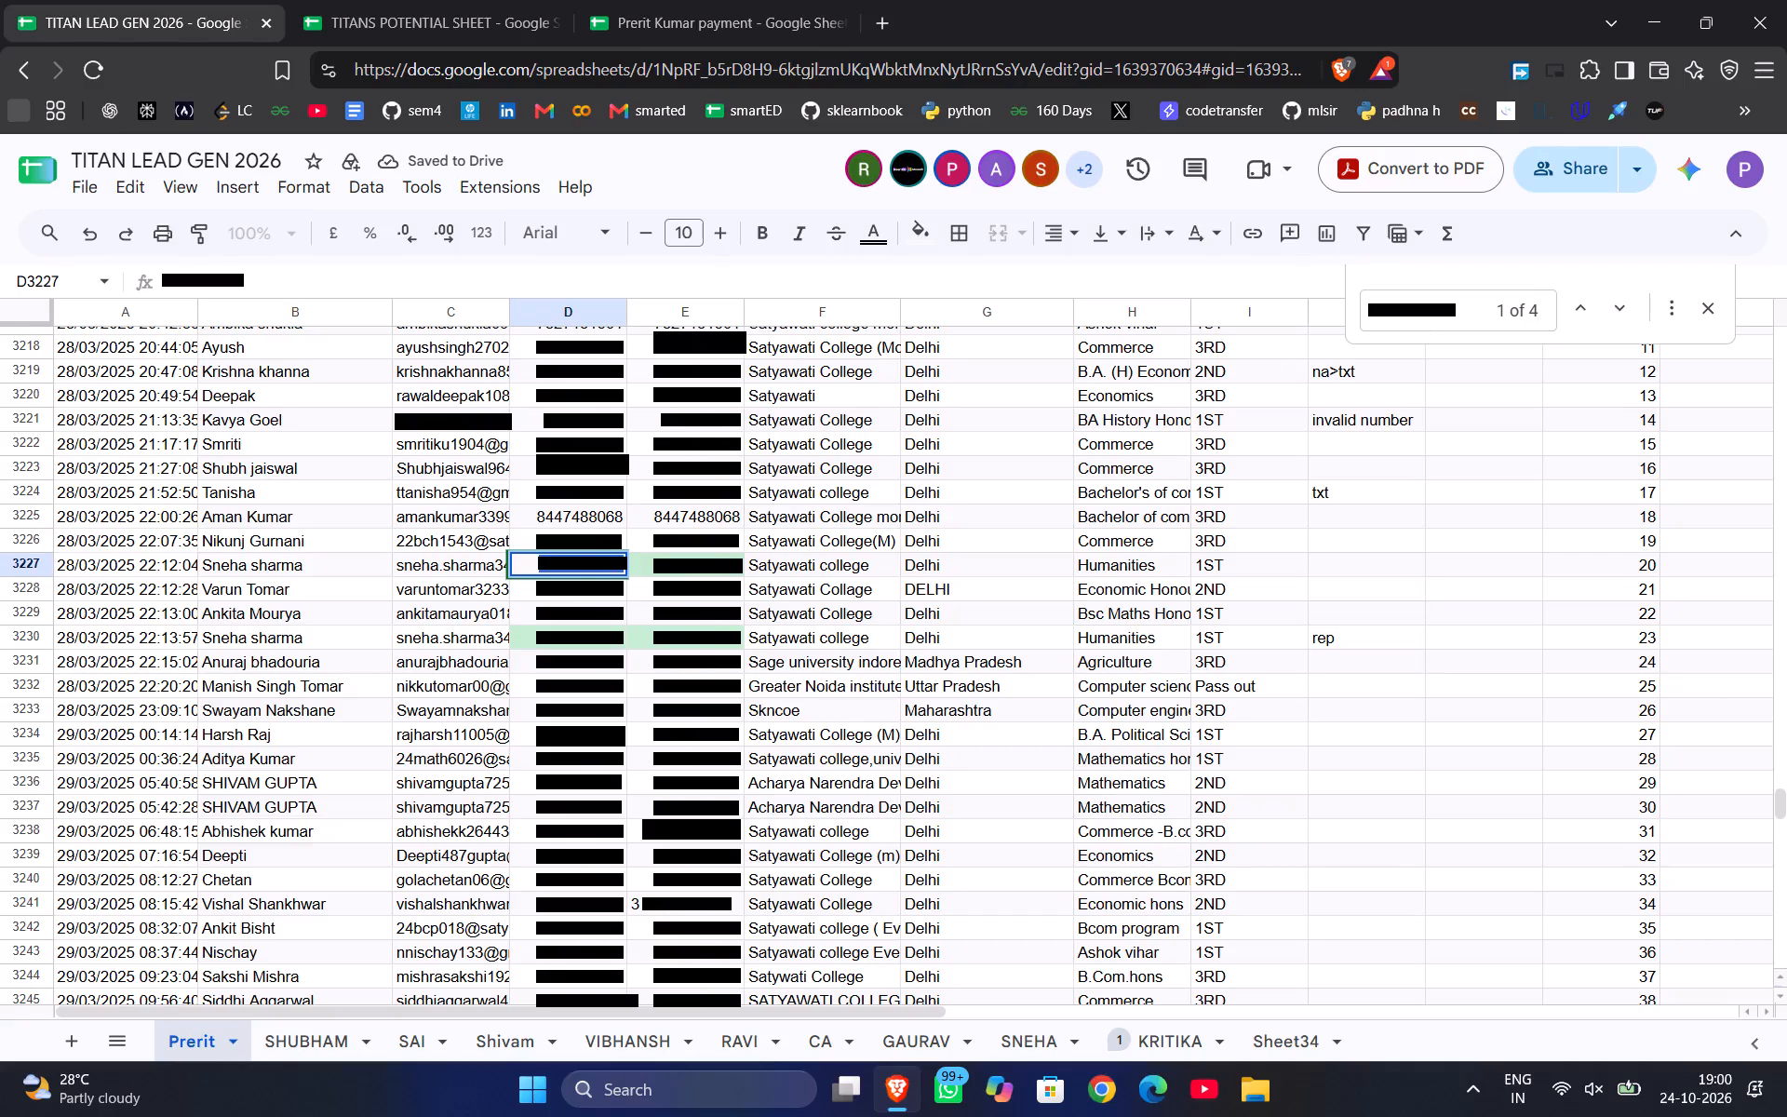
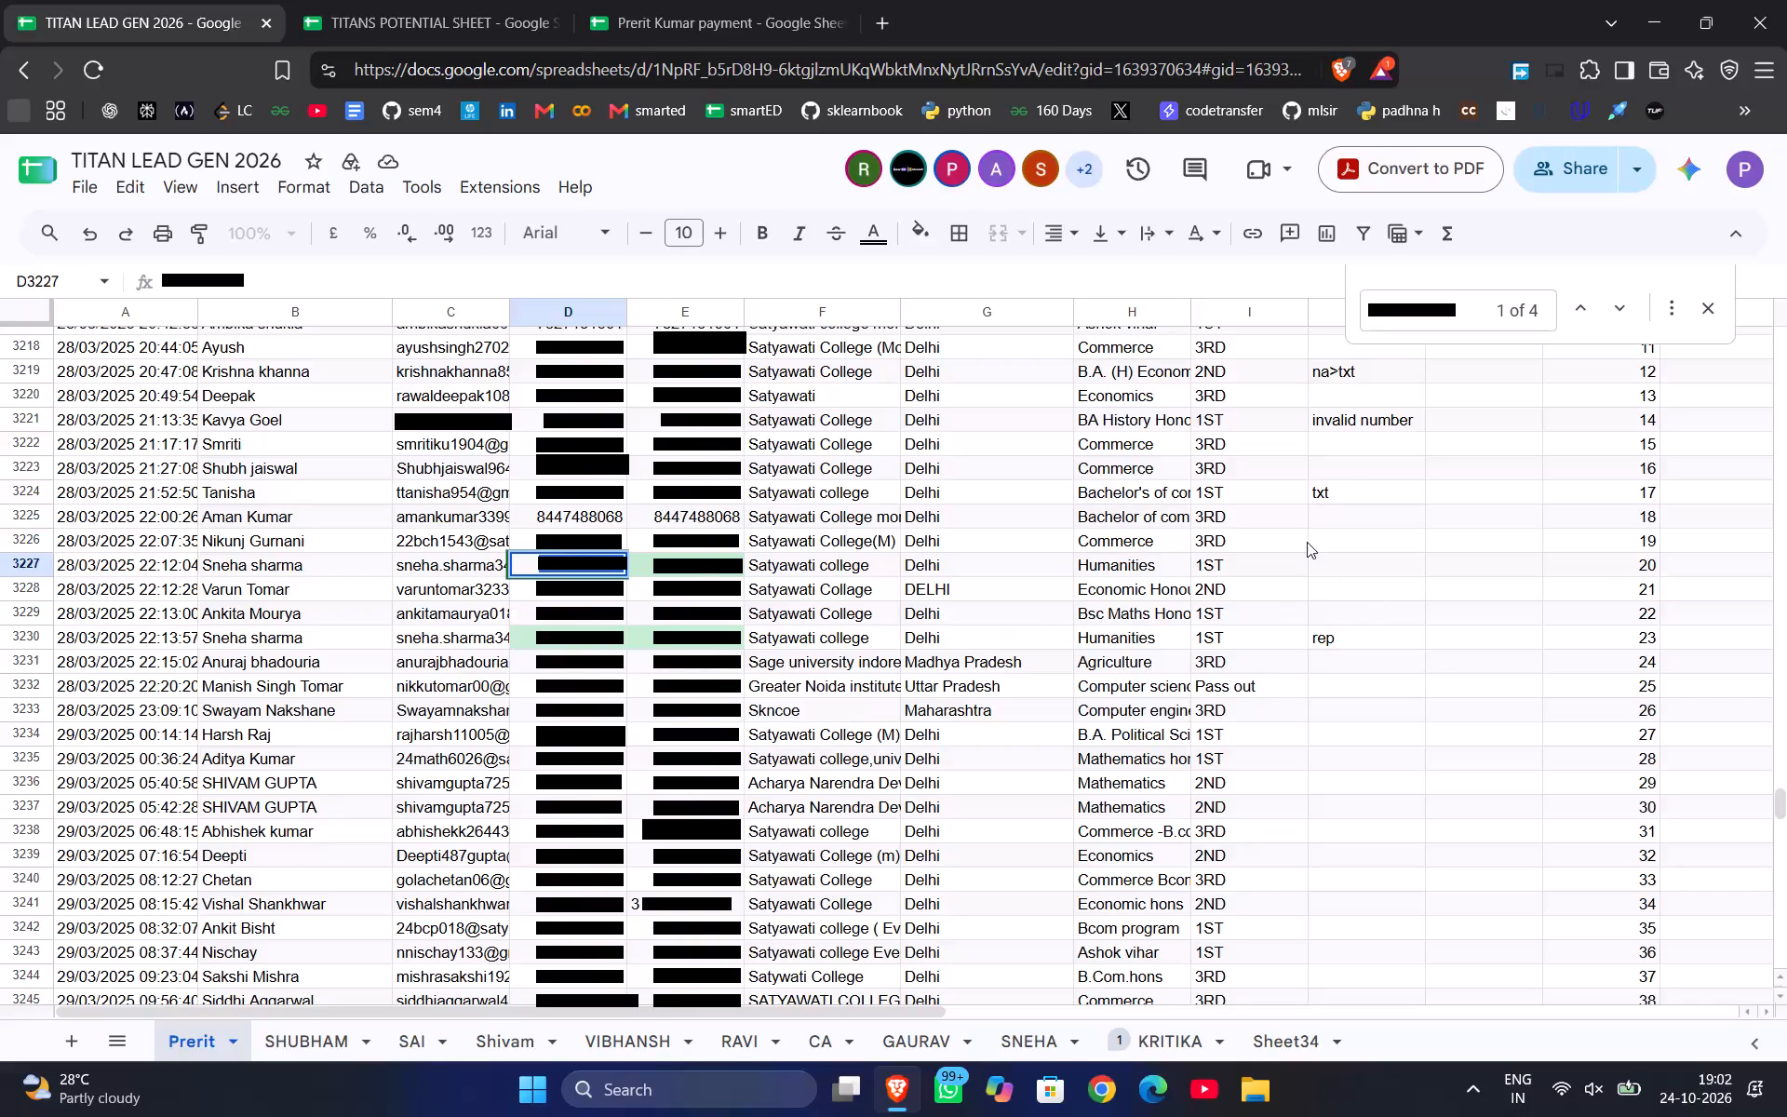
# Record "nh" in column J for the twentieth Satyawati College lead in row 3227.
pyautogui.click(1316, 556)
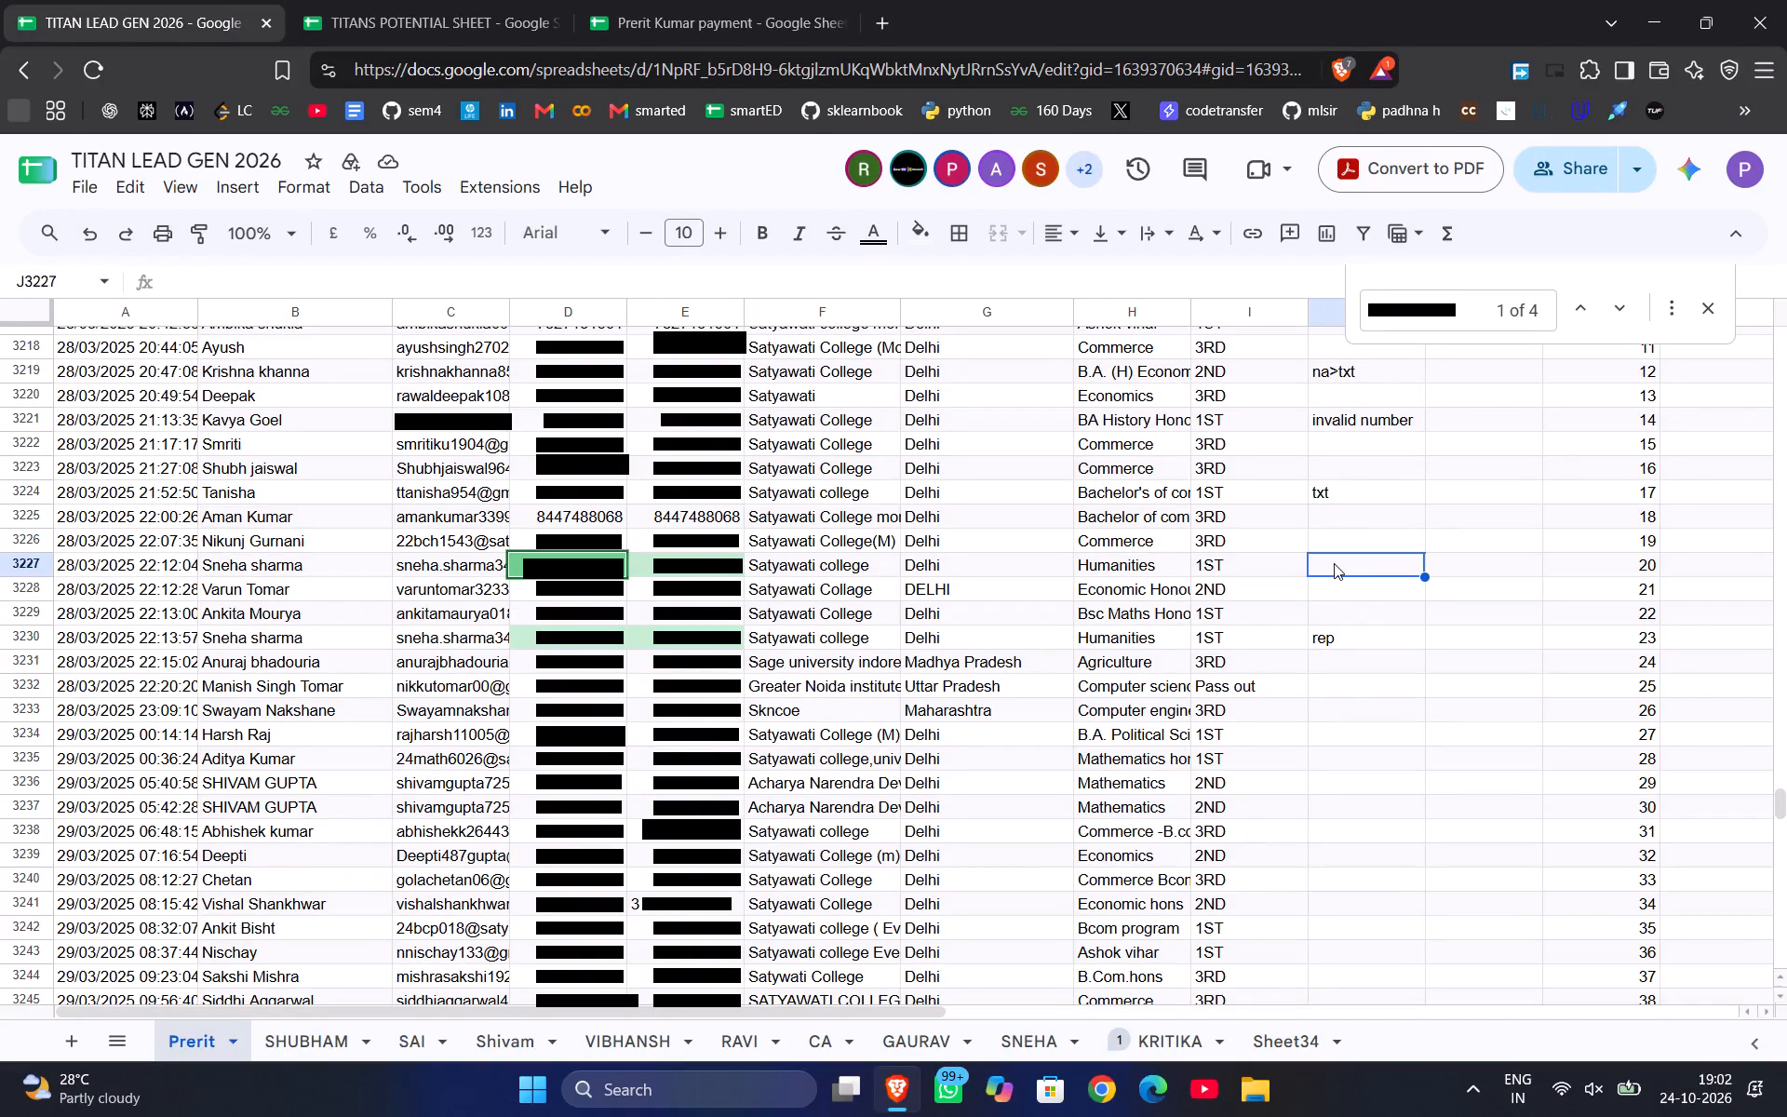
pyautogui.click(539, 570)
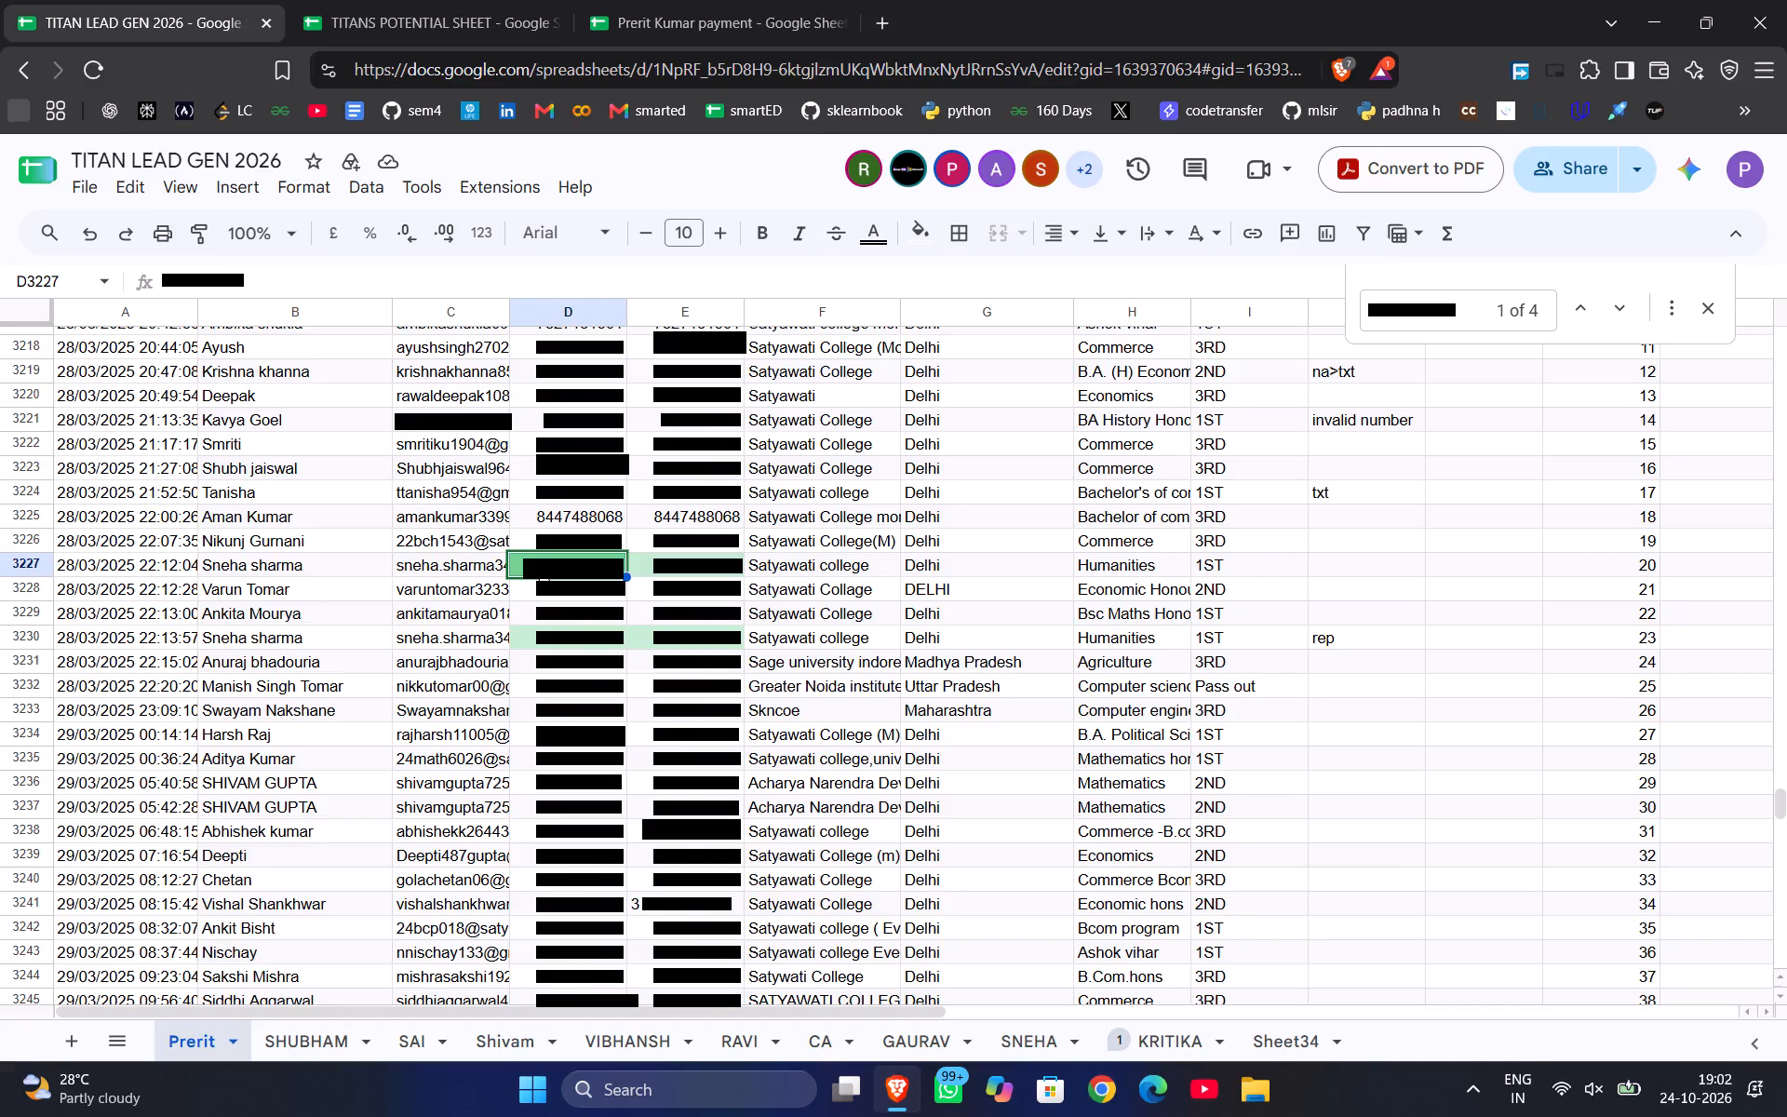
pyautogui.click(1364, 574)
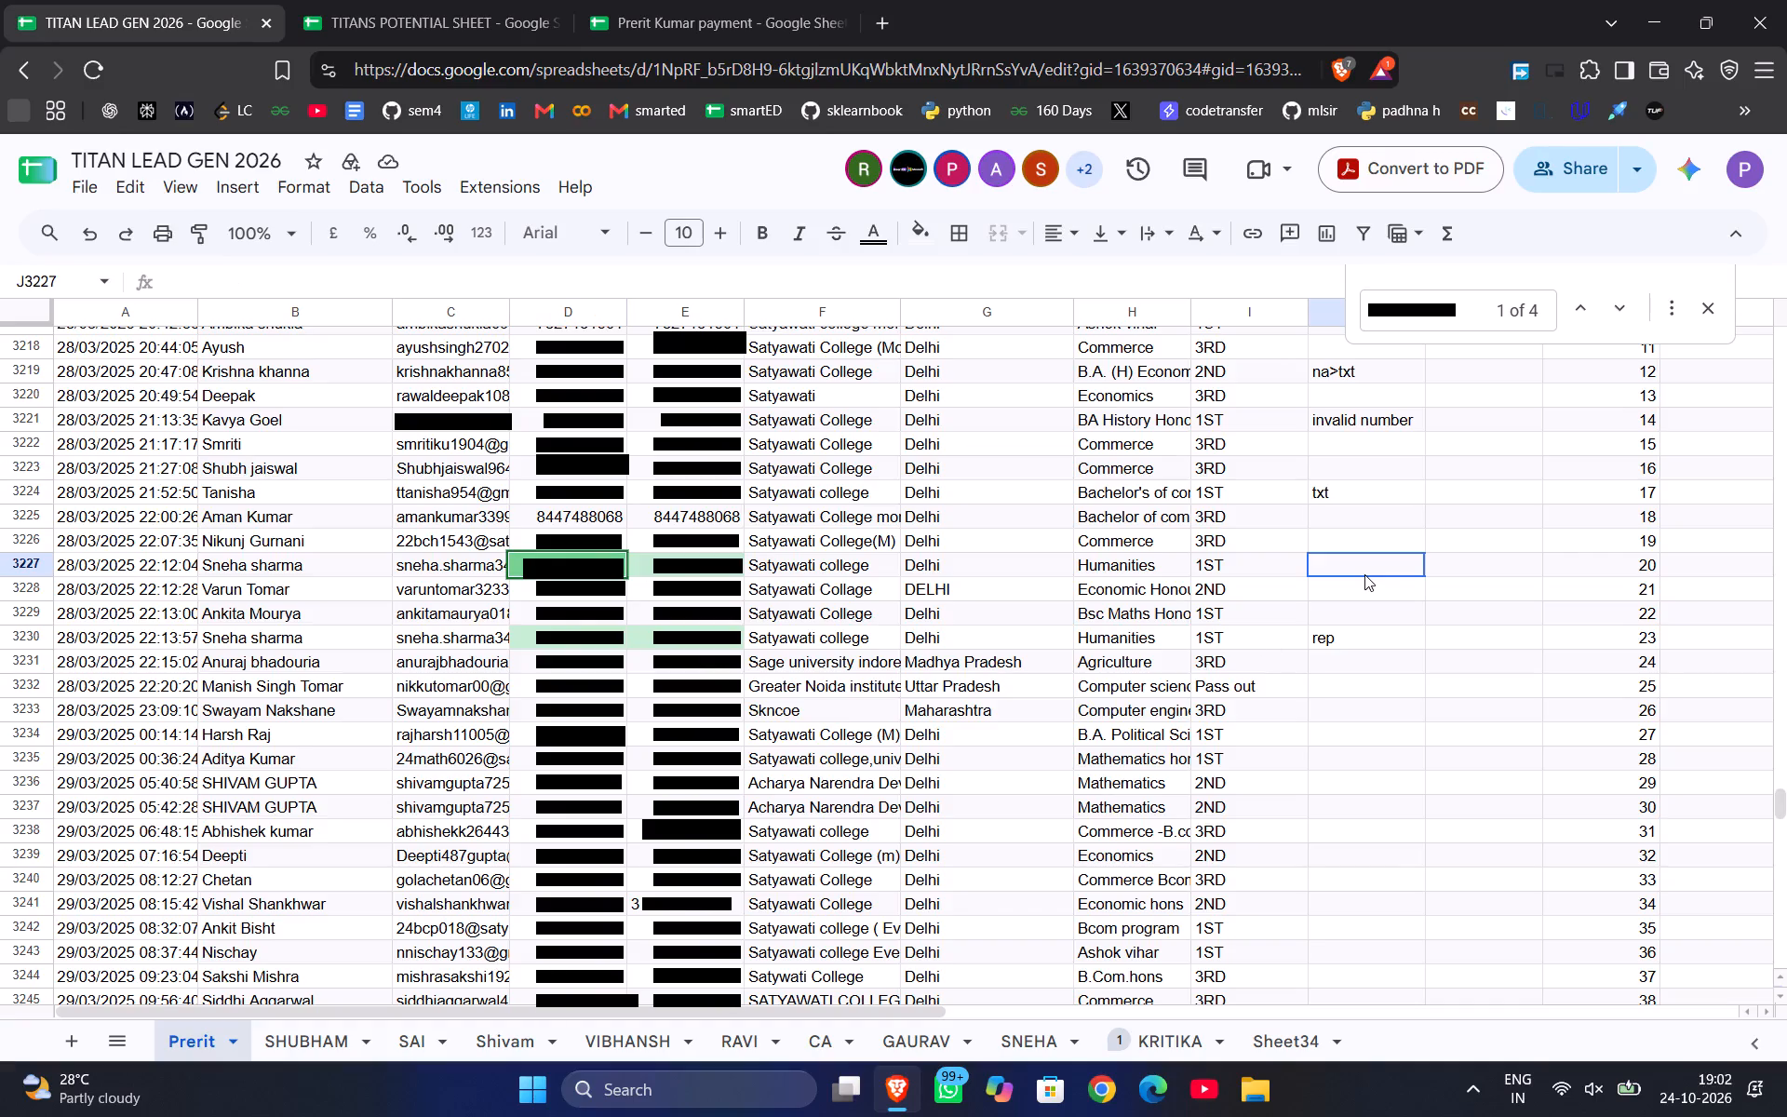
pyautogui.write('nh')
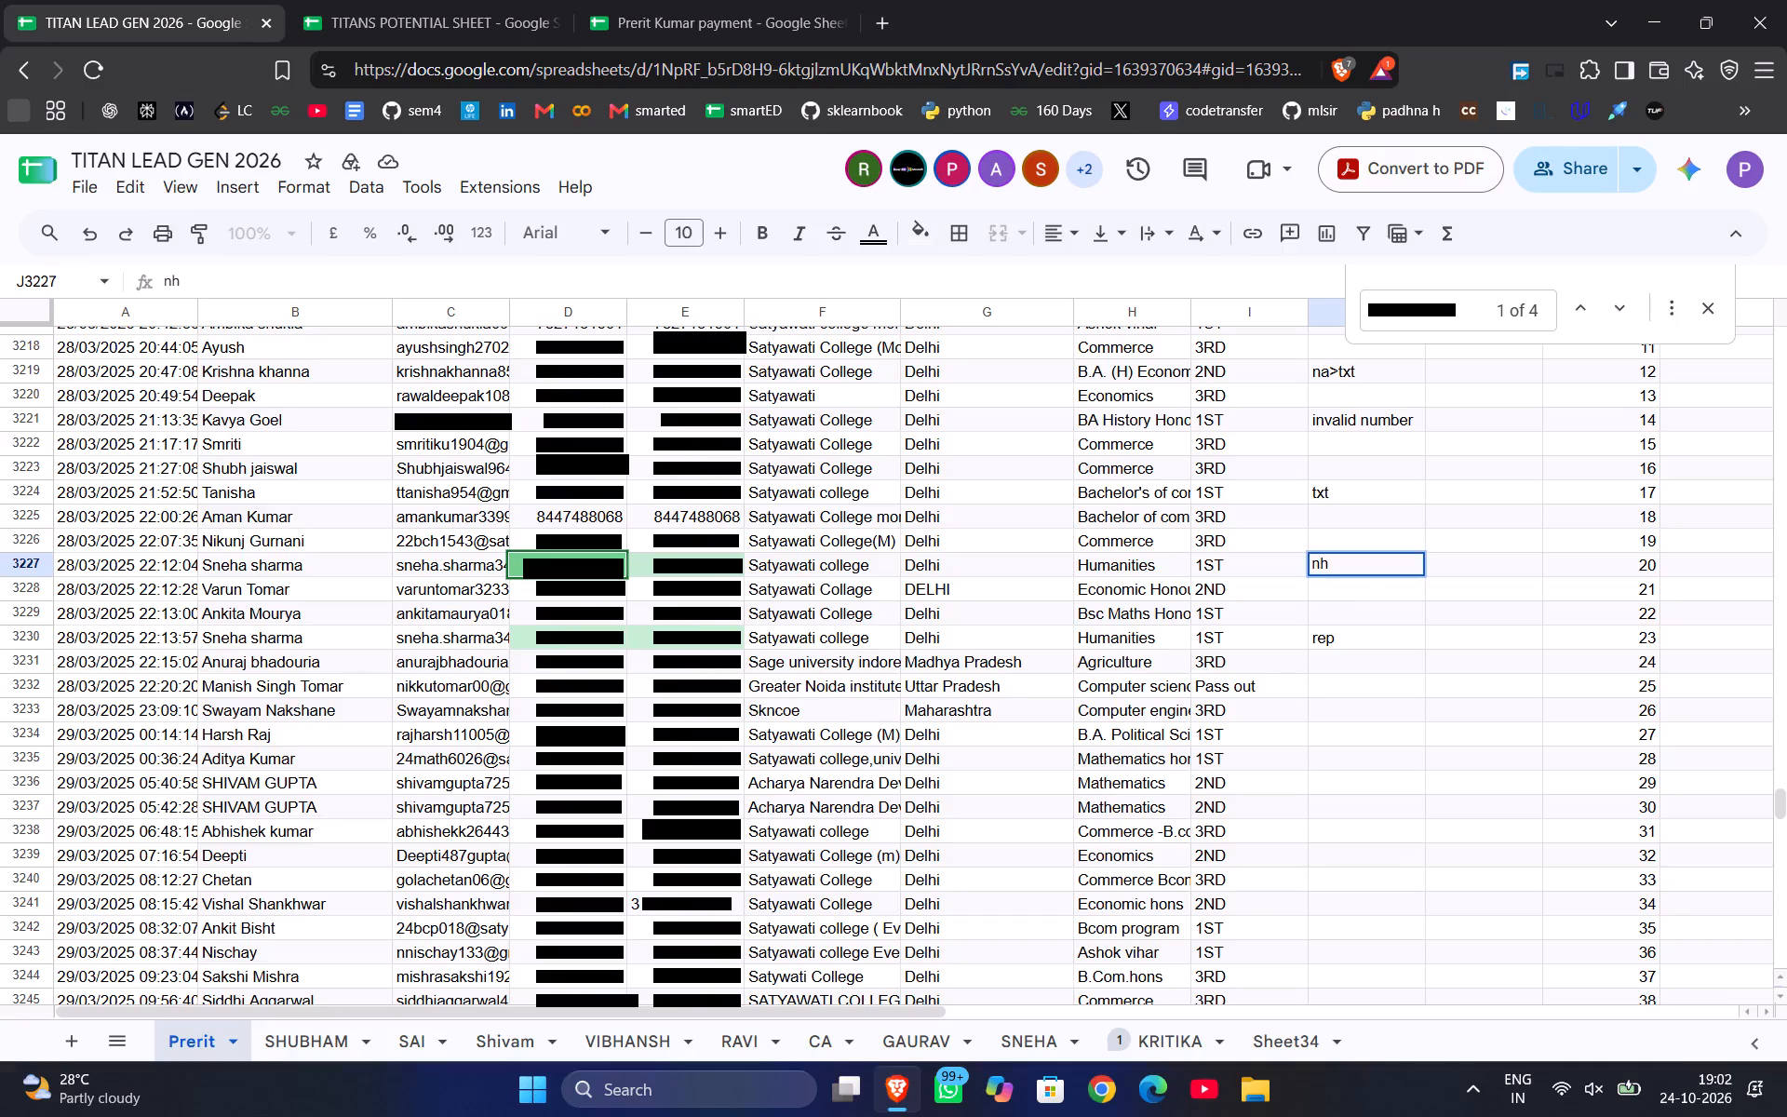
pyautogui.press('Down')
pyautogui.press('Down')
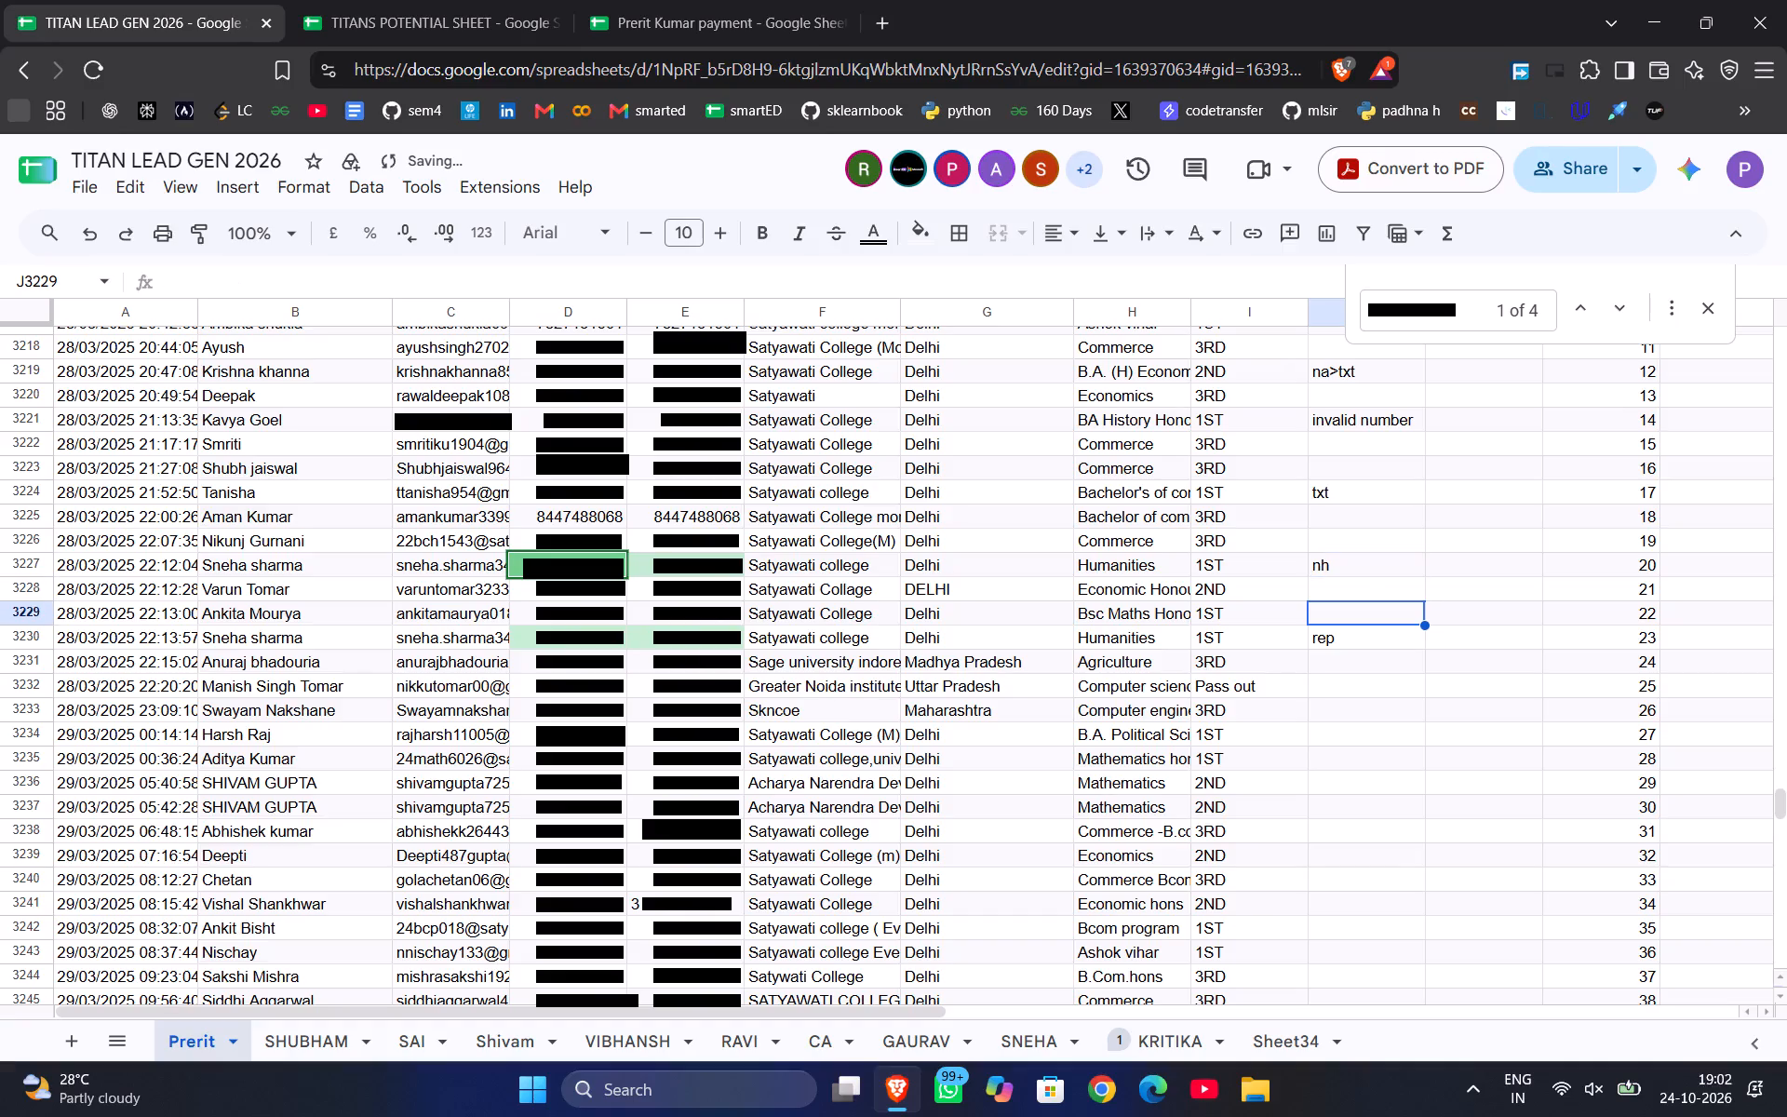
# Search the sheet for the column D contact number of the twenty-second Satyawati College lead in row 3229.
pyautogui.tripleClick(609, 616)
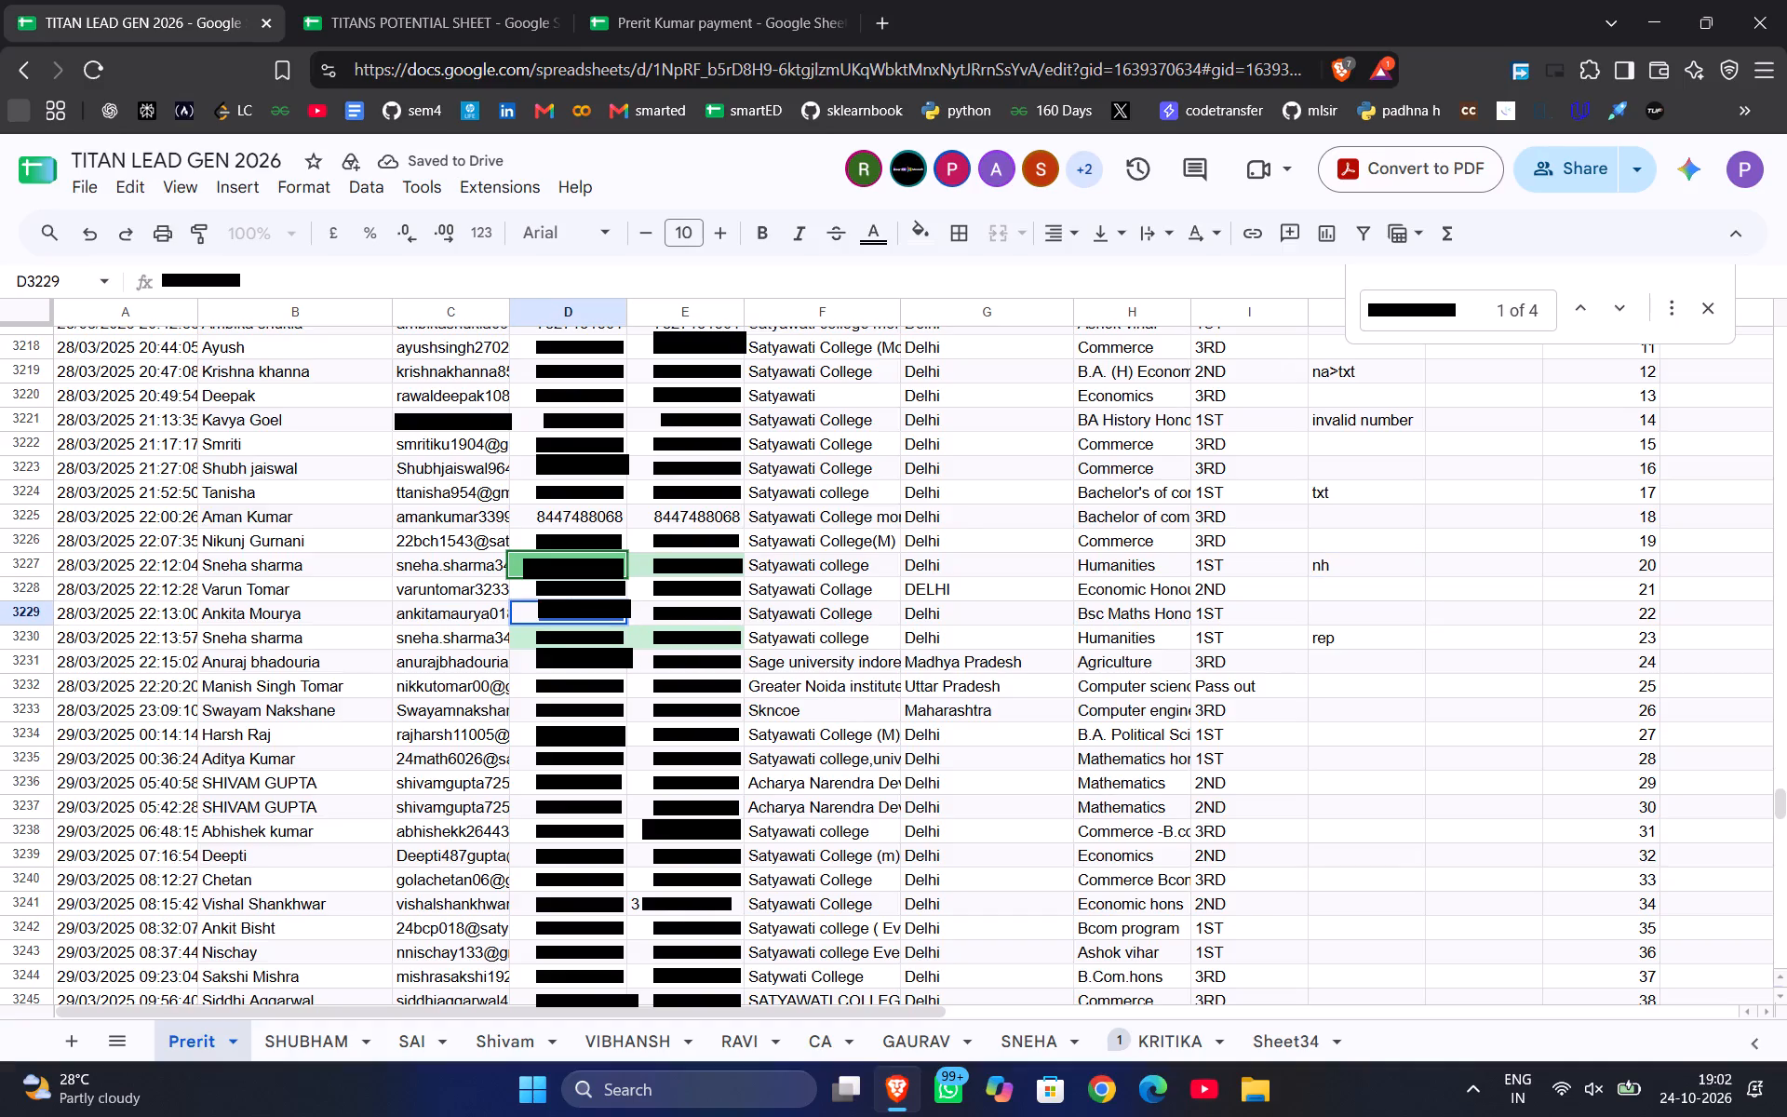
pyautogui.hotkey('ctrl', 'c')
pyautogui.click(1700, 301)
pyautogui.hotkey('ctrl', 'f')
pyautogui.hotkey('ctrl', 'v')
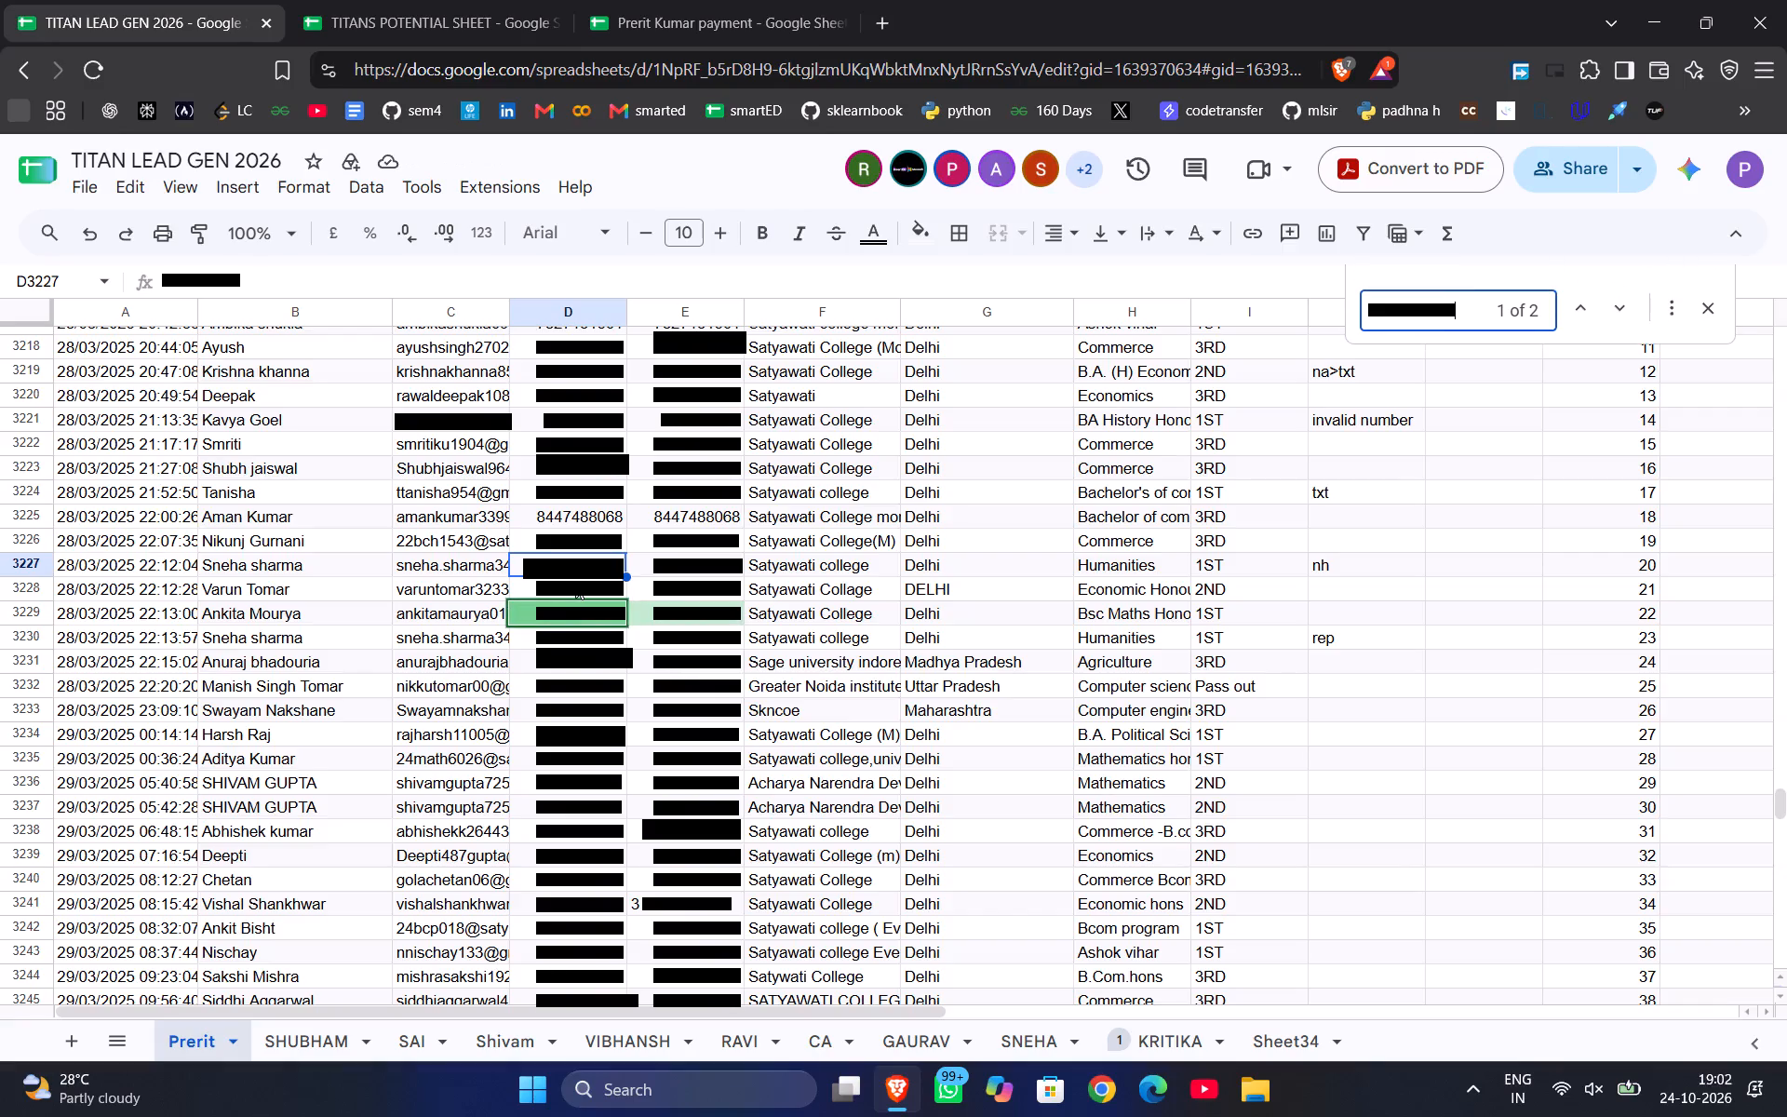
# Select the column D contact number inside its cell in row 3229.
pyautogui.tripleClick(574, 613)
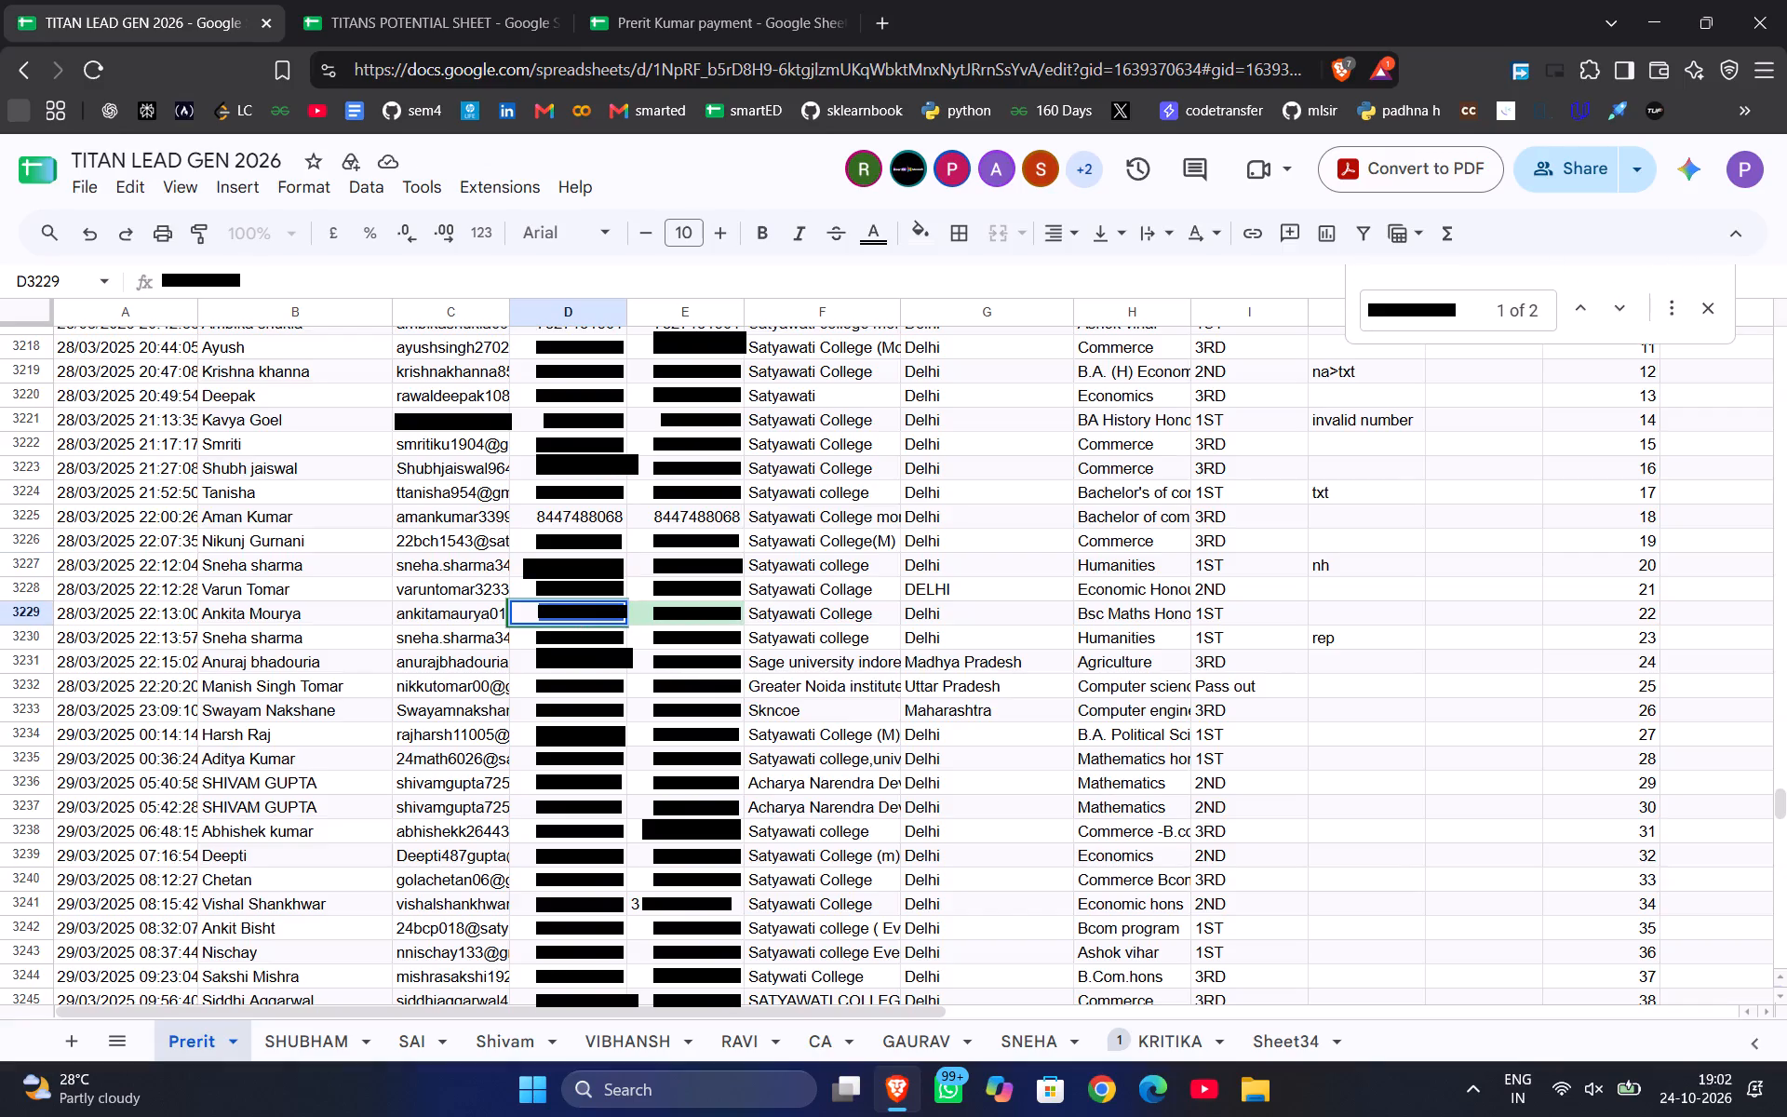
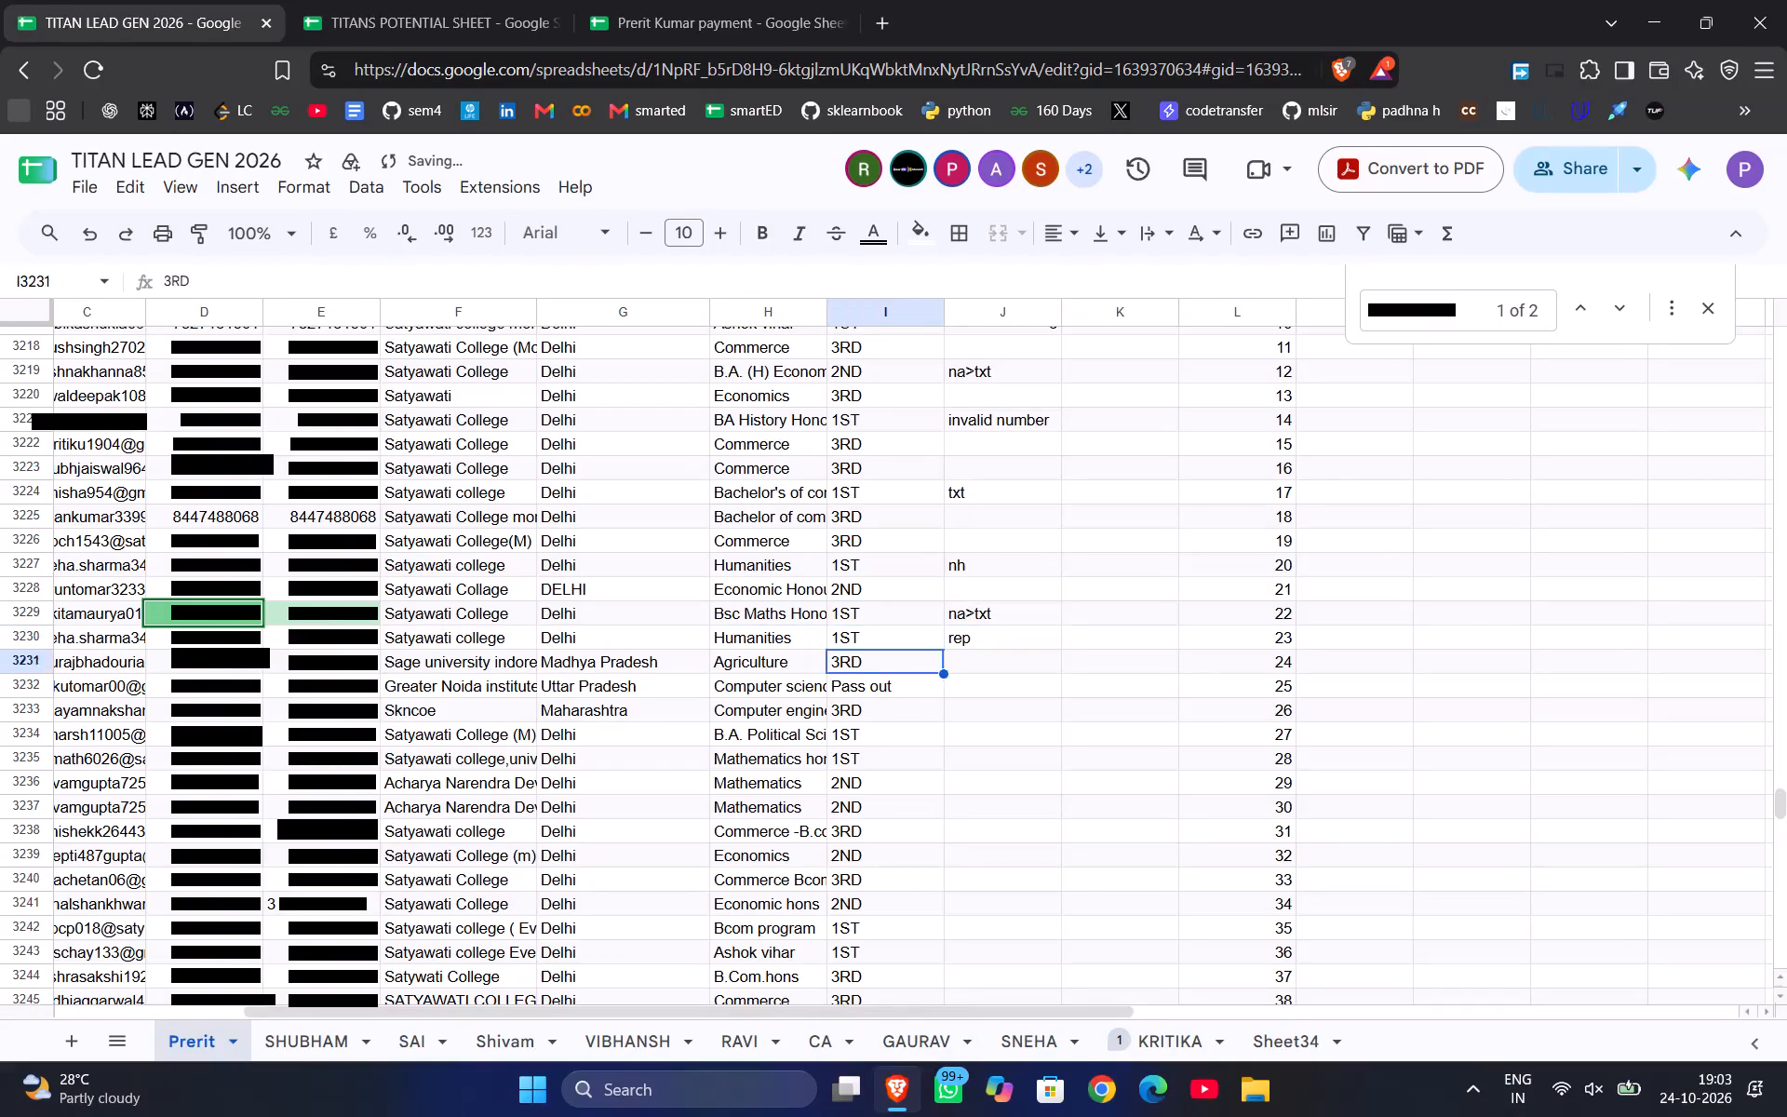
# Search the sheet for the column D contact number of the twenty-seventh Satyawati College lead in row 3234.
pyautogui.press('Down')
pyautogui.press('Down')
pyautogui.press('Down')
pyautogui.hscroll(7, 1022, 615)
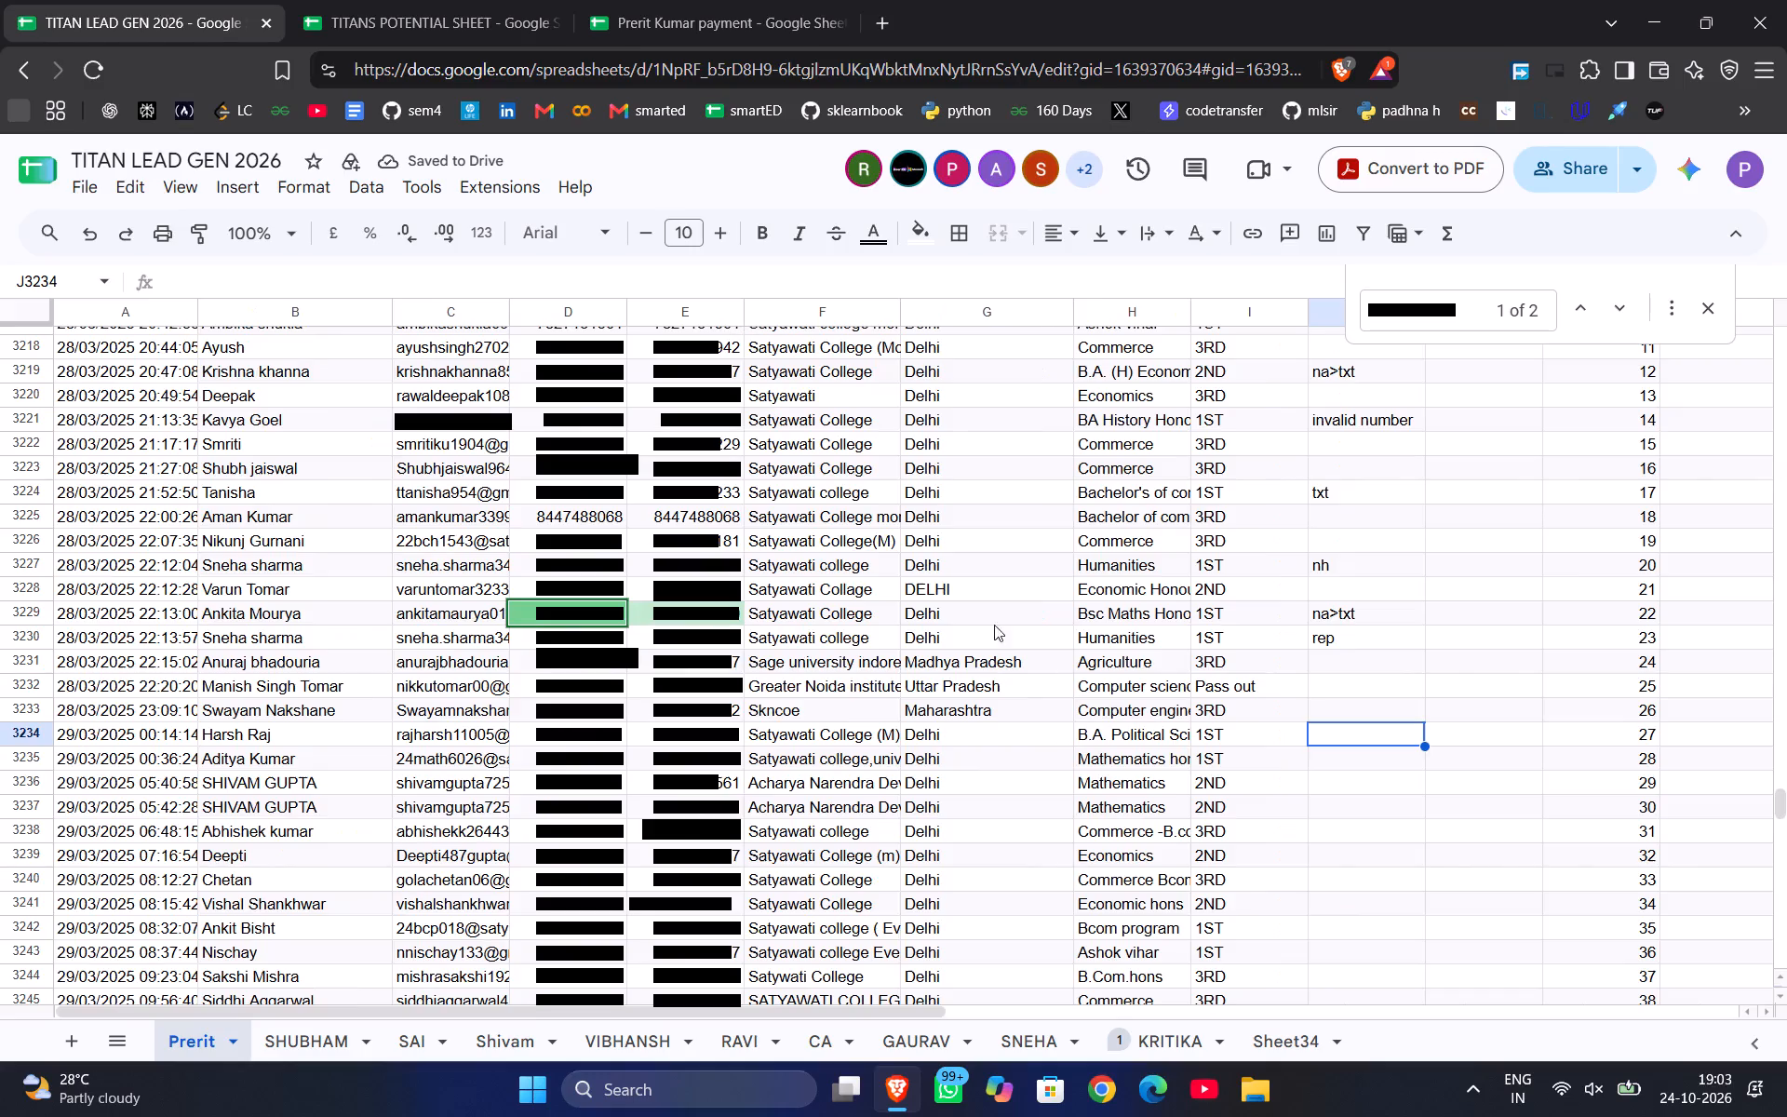
pyautogui.click(575, 729)
pyautogui.hotkey('ctrl', 'c')
pyautogui.hotkey('ctrl', 'f')
pyautogui.hotkey('ctrl', 'v')
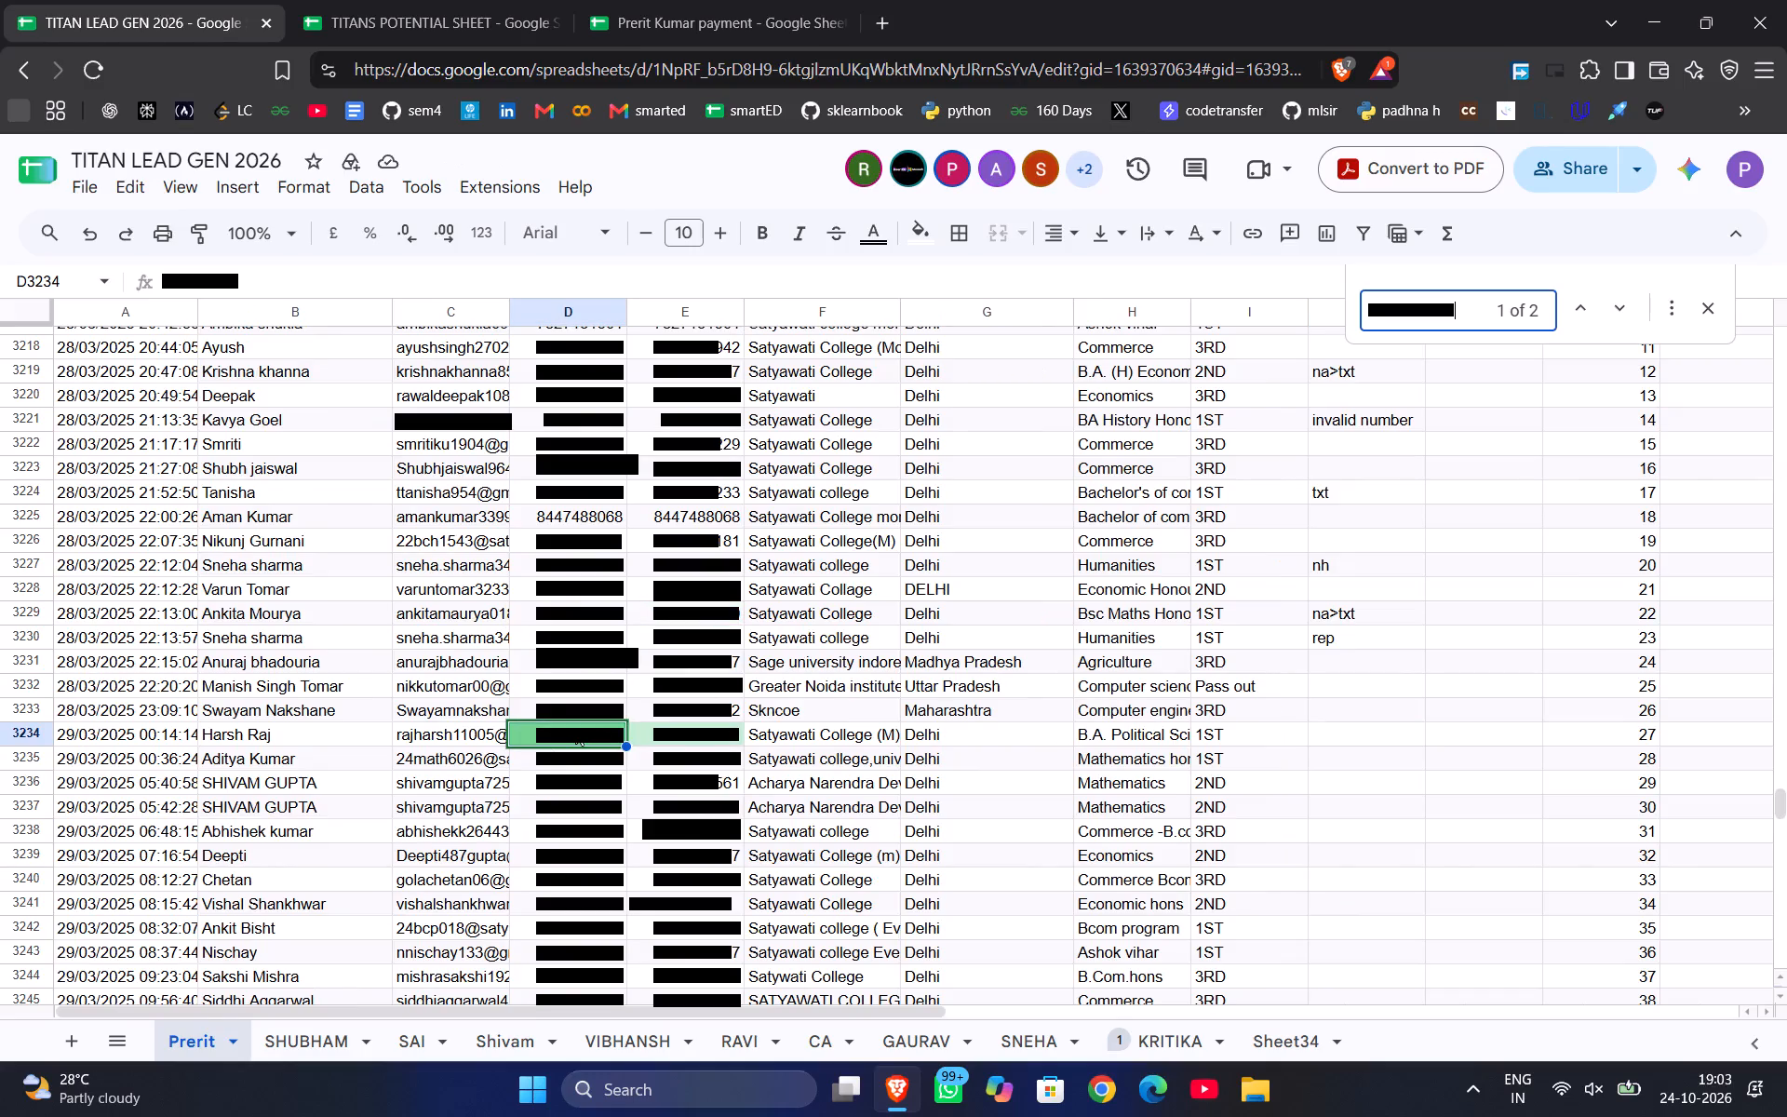
# Copy the column D contact number from inside its cell in row 3234.
pyautogui.tripleClick(575, 729)
pyautogui.keyDown('ctrl'); pyautogui.click(575, 729); pyautogui.keyUp('ctrl')
pyautogui.hotkey('ctrl', 'c')
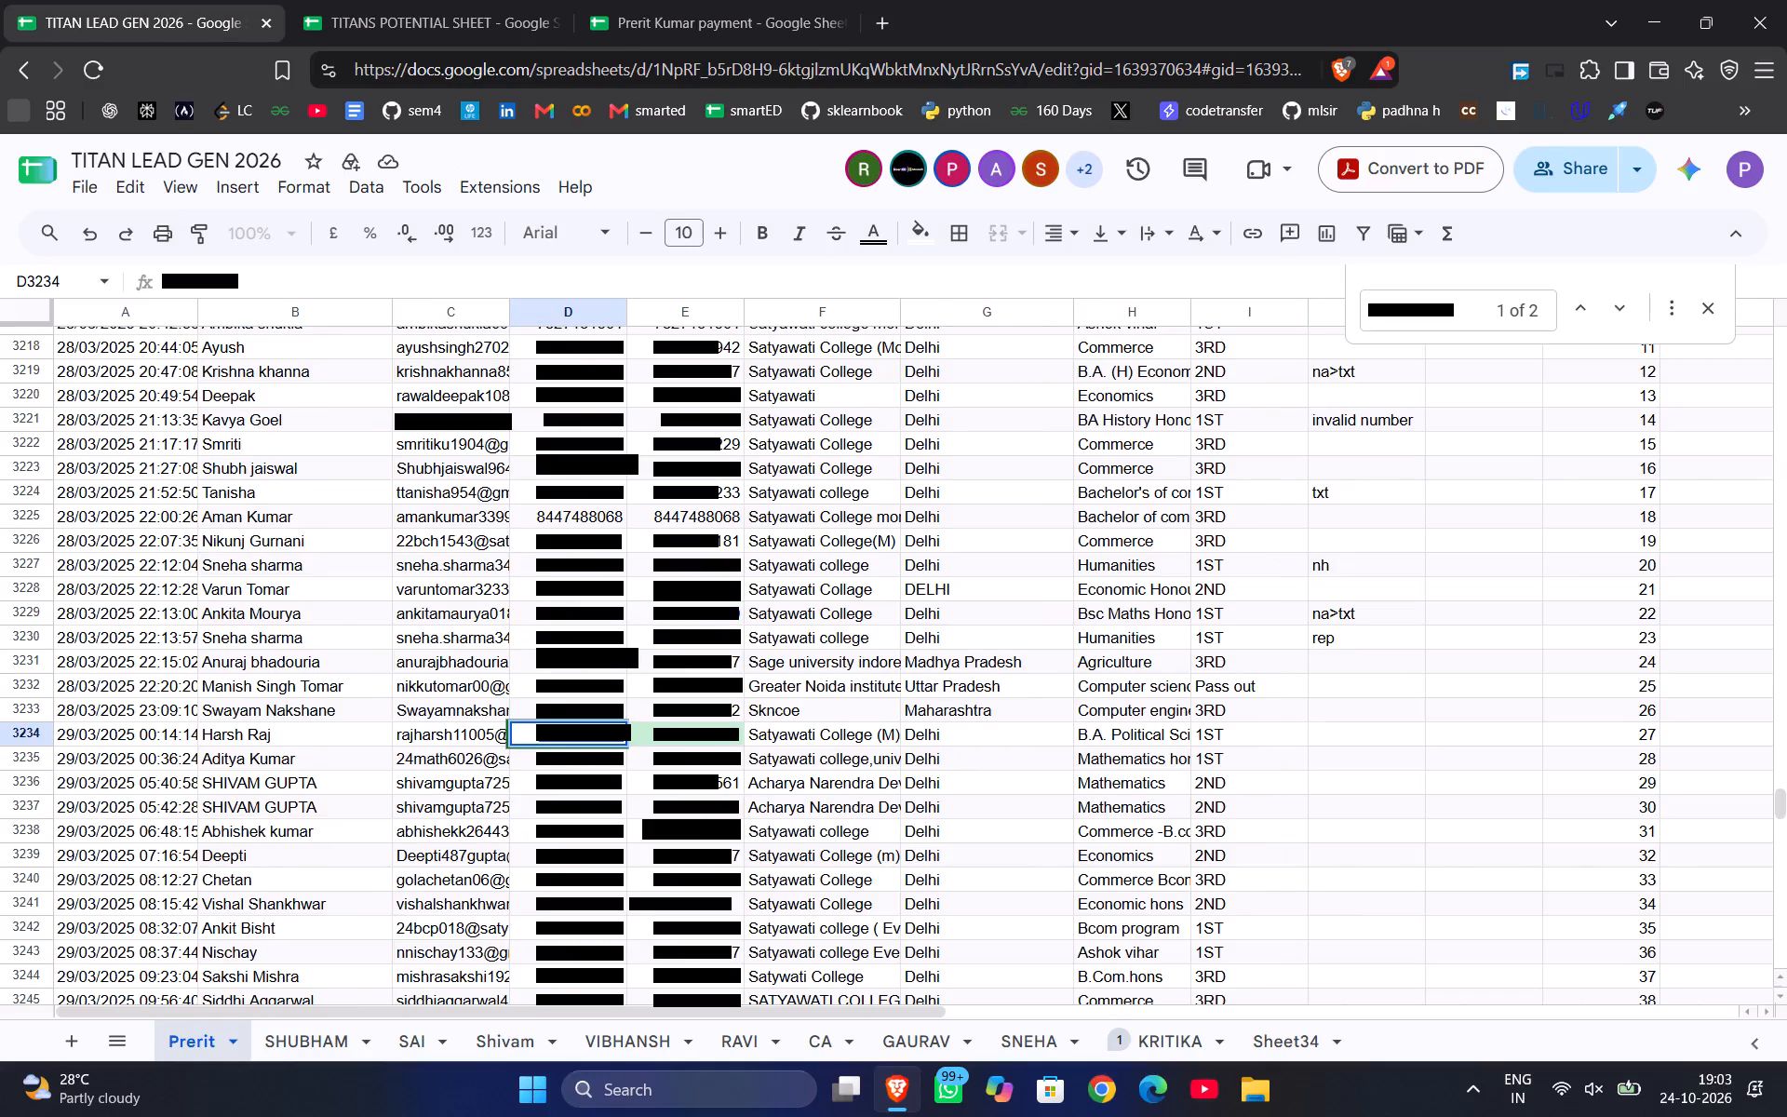
# Look through the remaining leads below row 3234 to the end of the list, and return to column J of row 3234.
pyautogui.scroll(-5, 1245, 782)
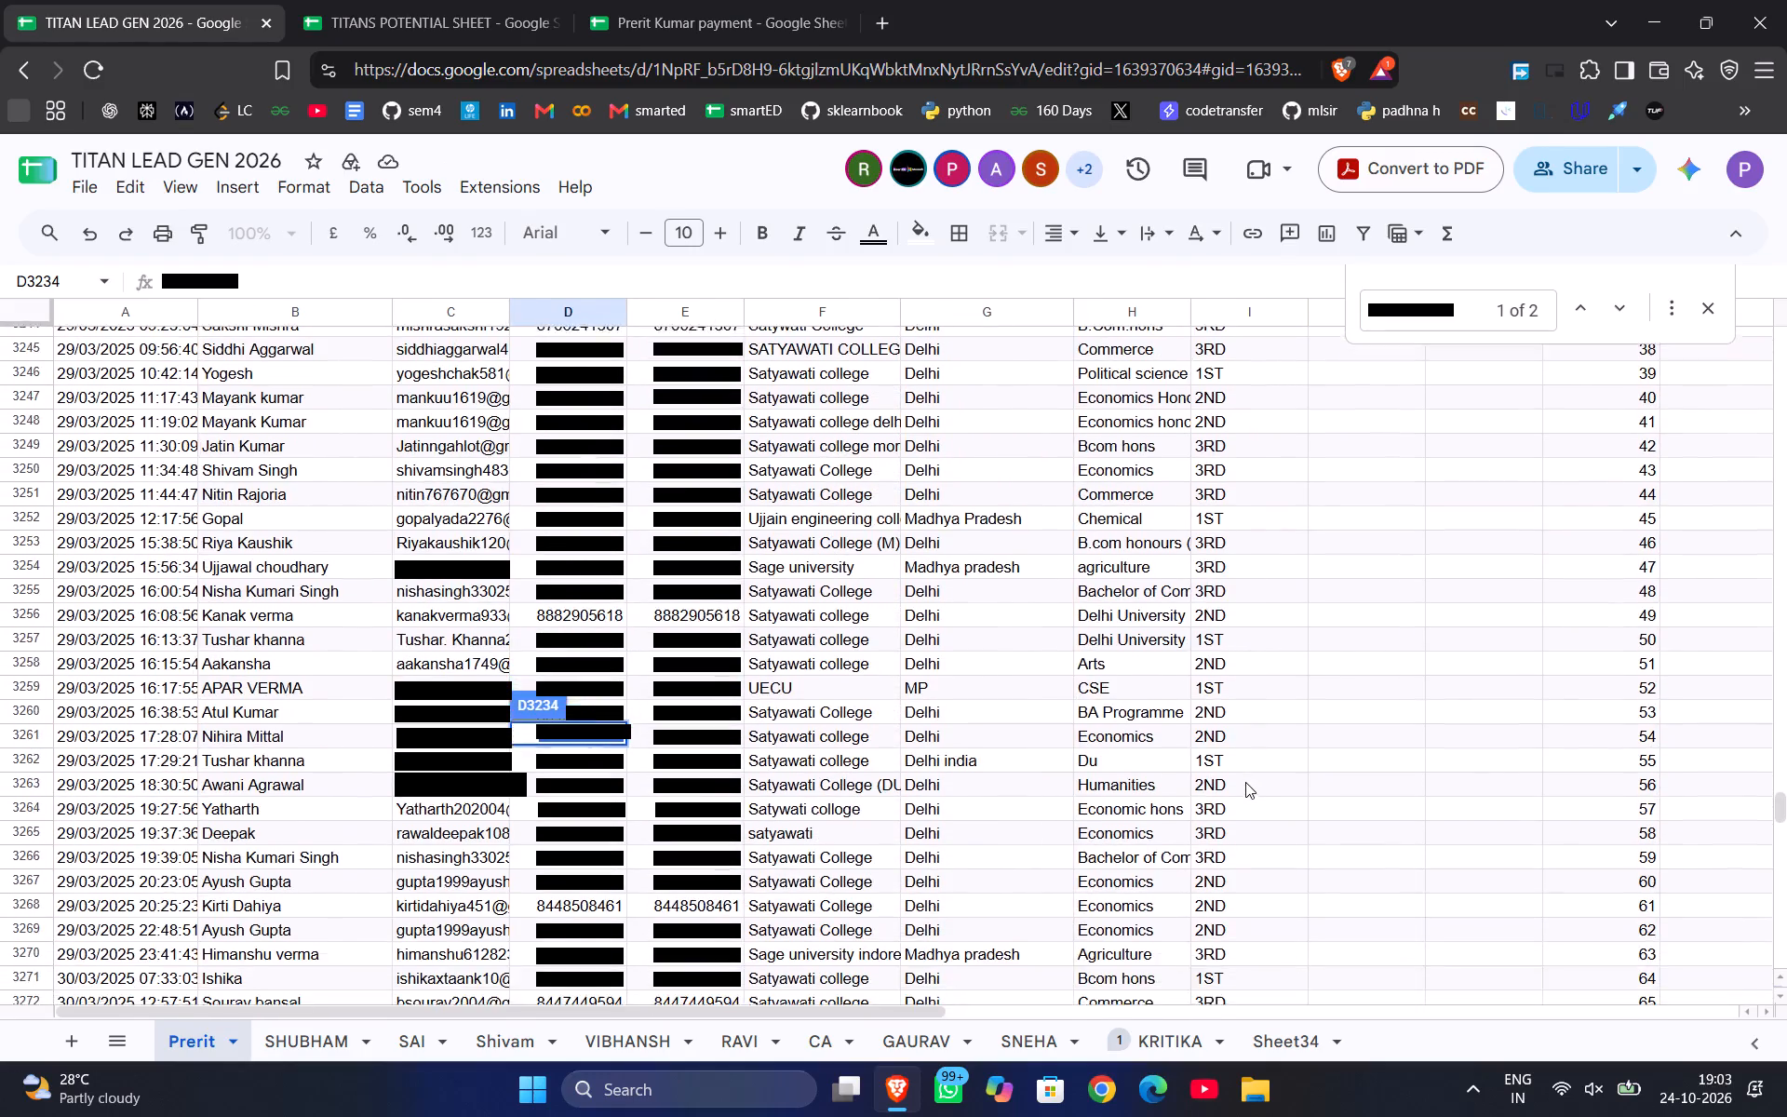
pyautogui.scroll(-3, 1245, 782)
pyautogui.scroll(8, 1245, 782)
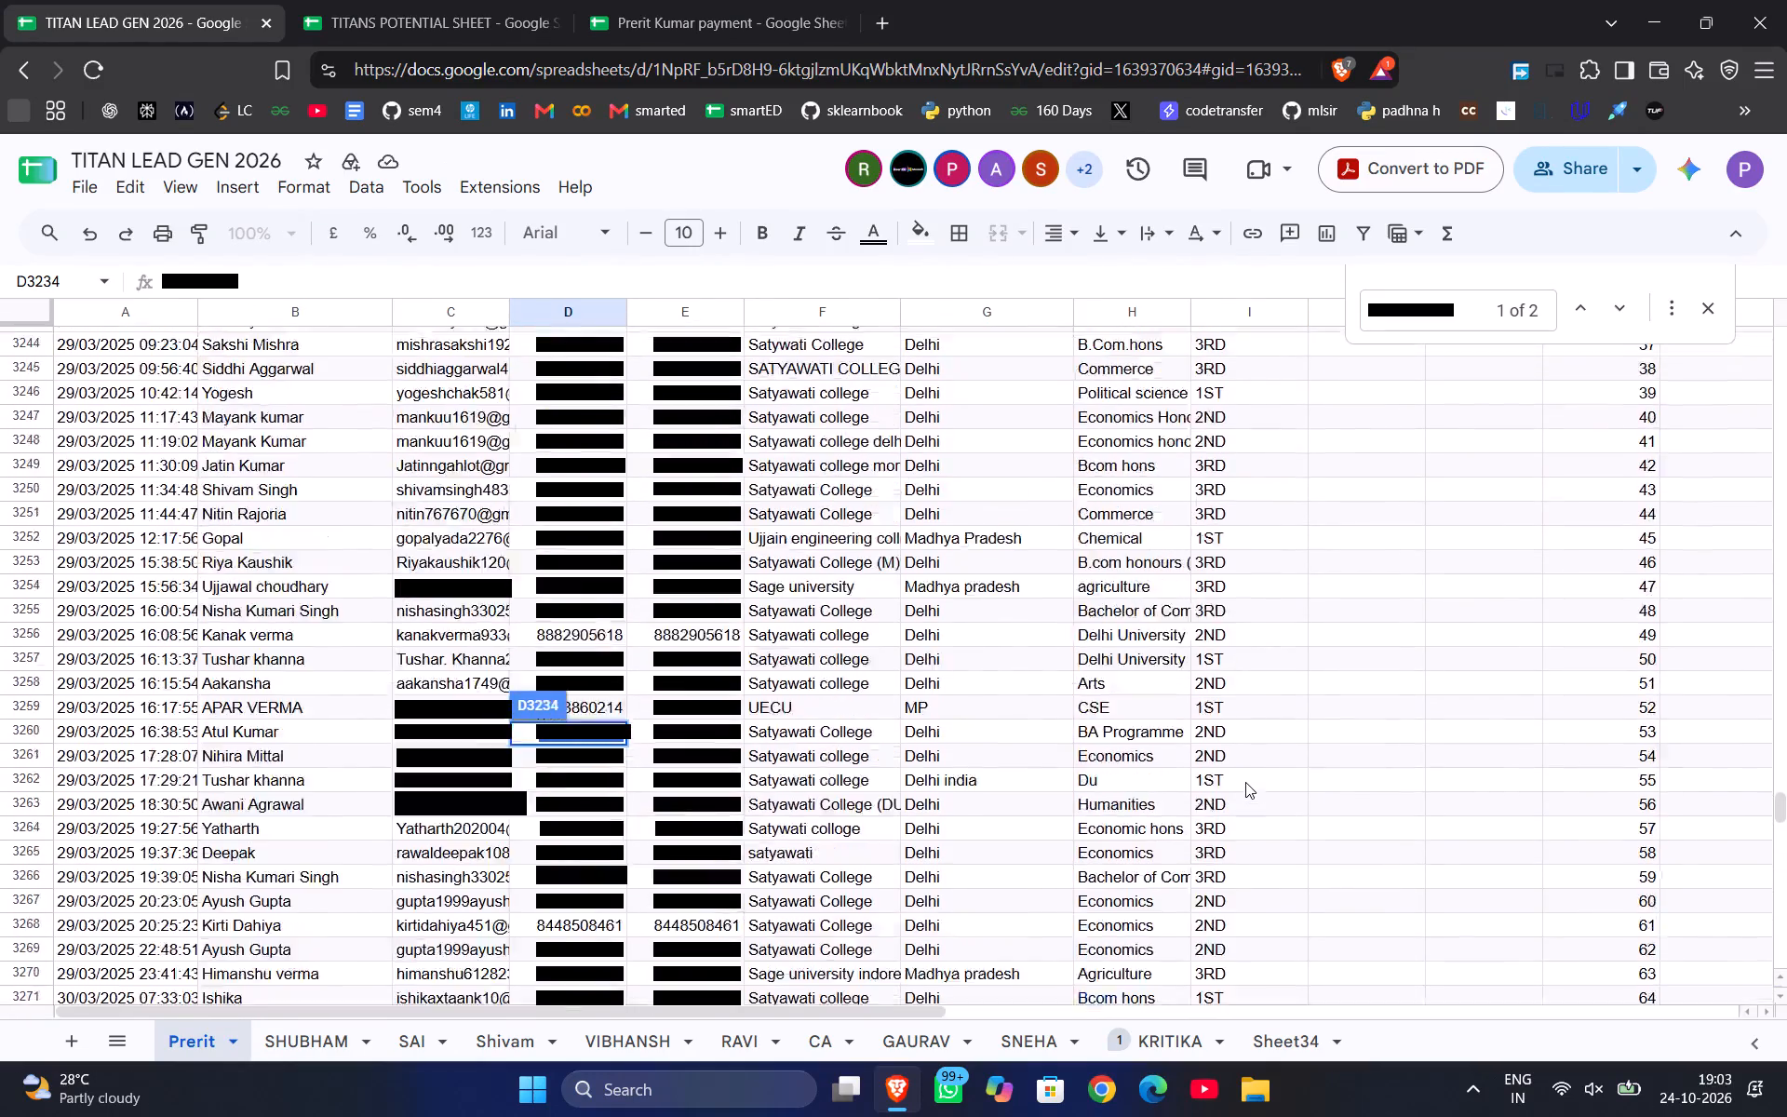
pyautogui.scroll(4, 1245, 782)
pyautogui.click(1338, 549)
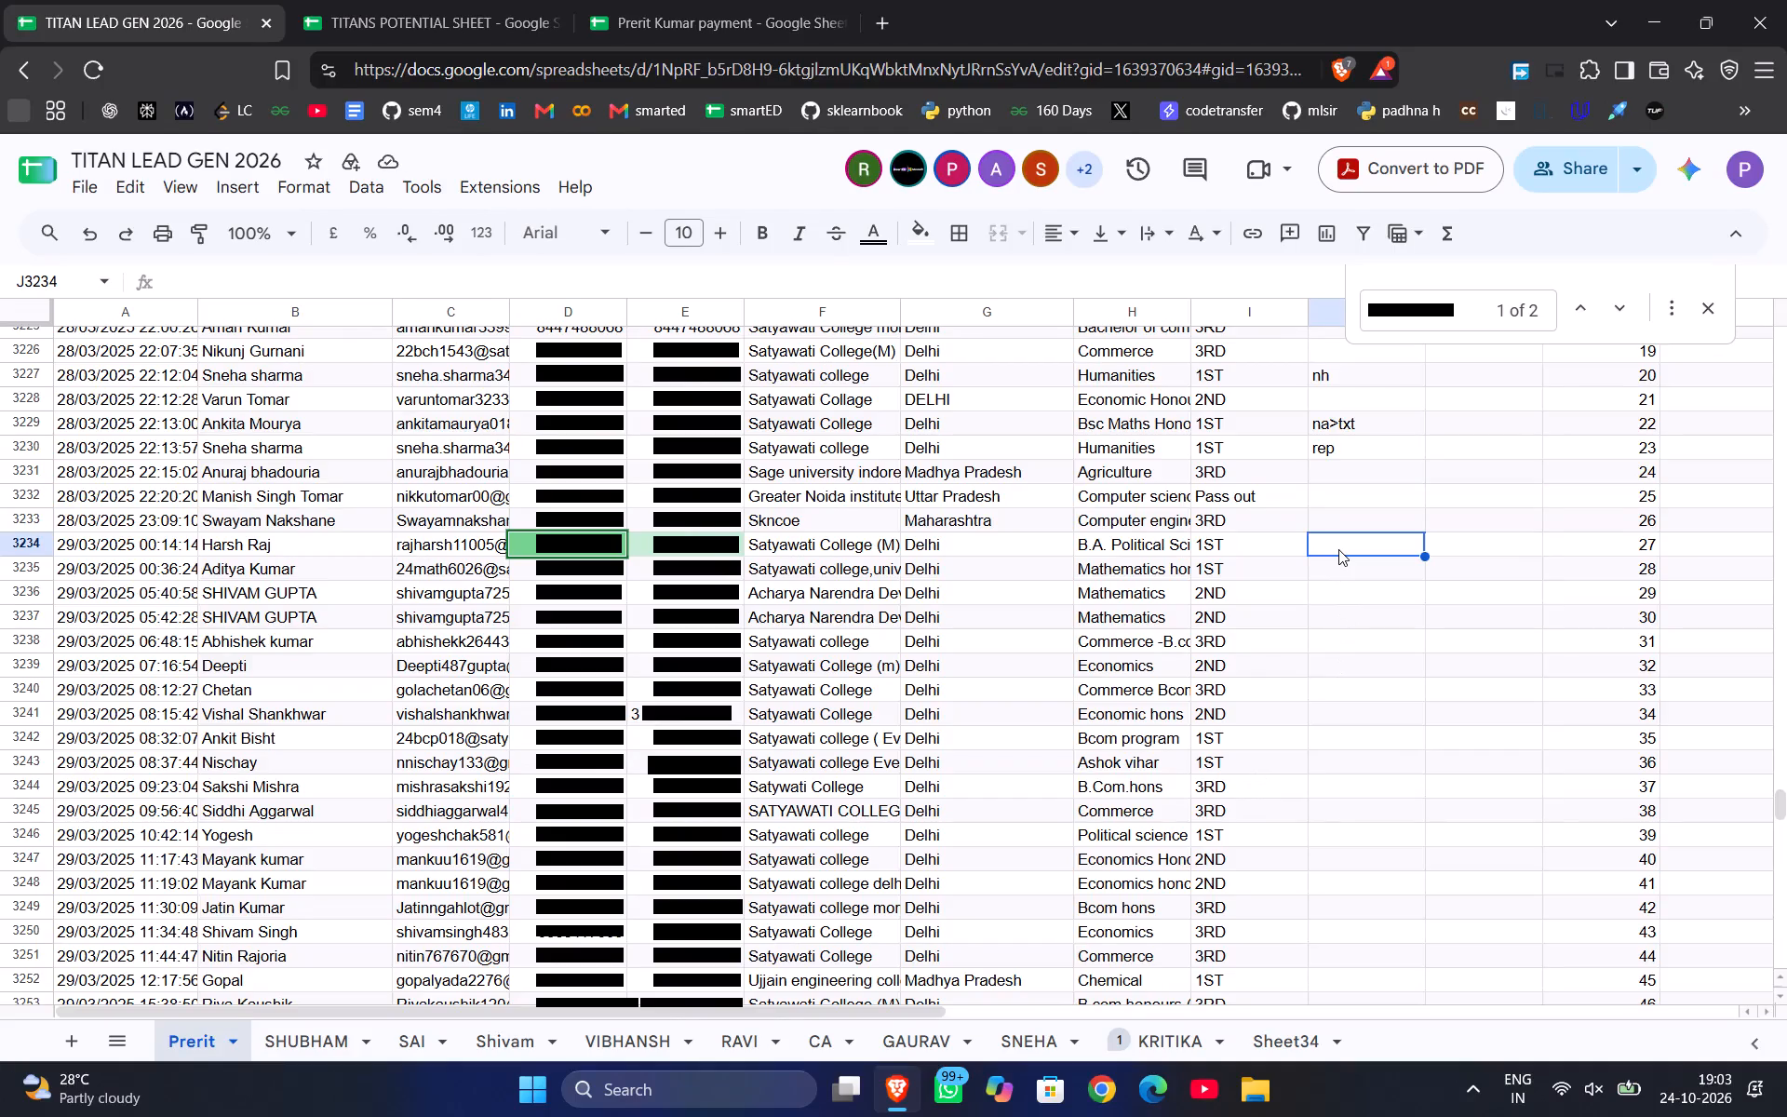
pyautogui.scroll(-3, 1580, 548)
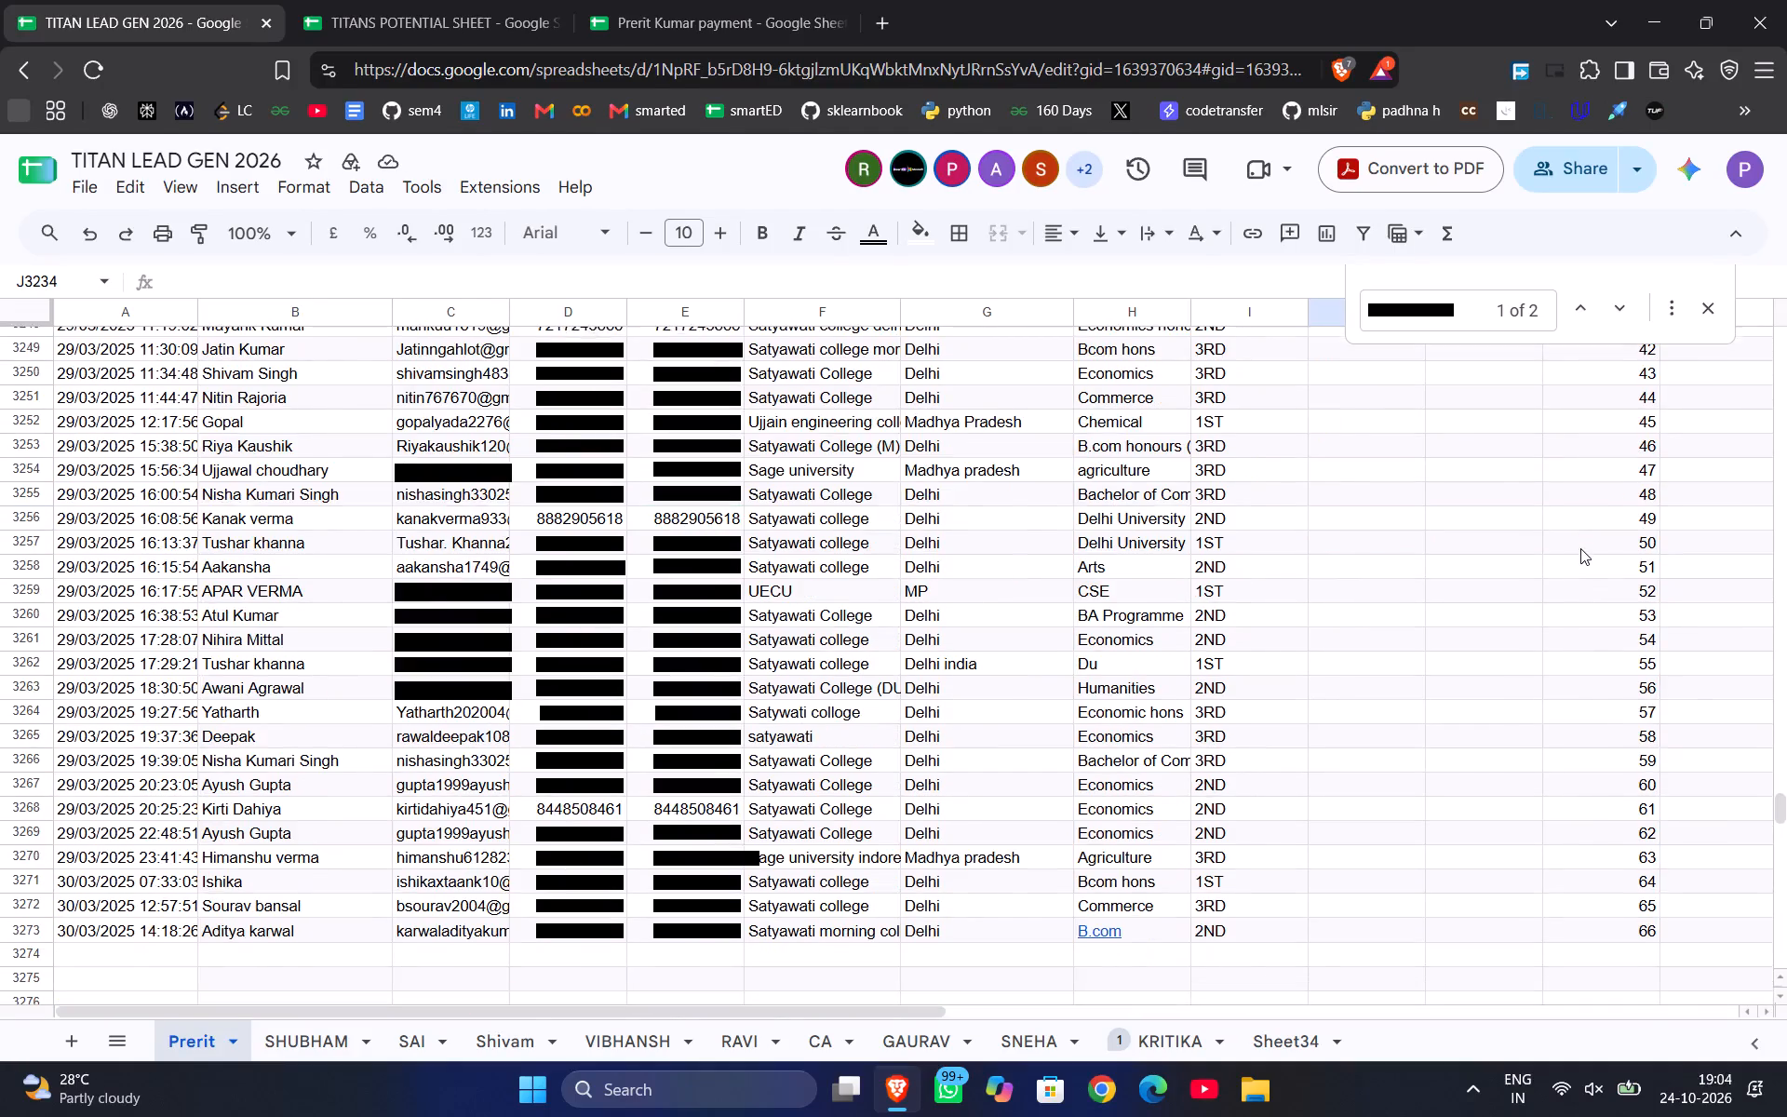
pyautogui.scroll(-1, 1580, 548)
pyautogui.scroll(4, 1580, 548)
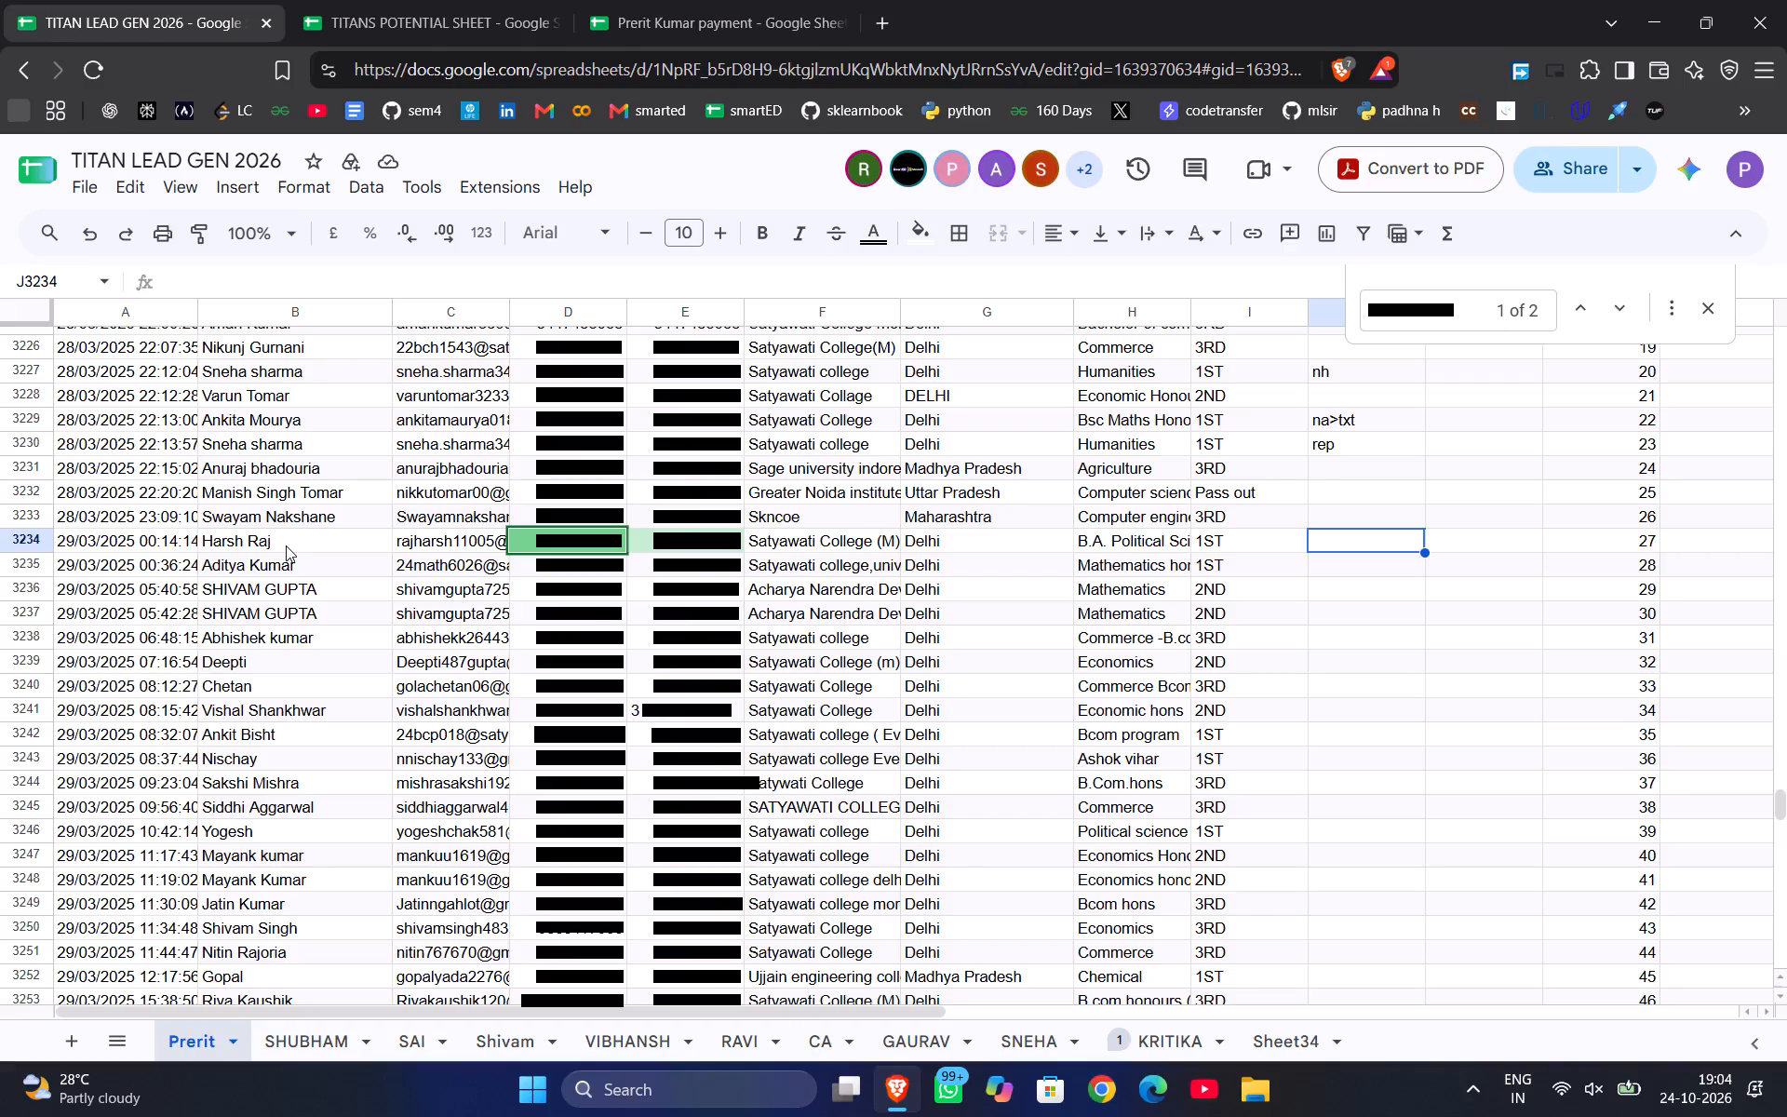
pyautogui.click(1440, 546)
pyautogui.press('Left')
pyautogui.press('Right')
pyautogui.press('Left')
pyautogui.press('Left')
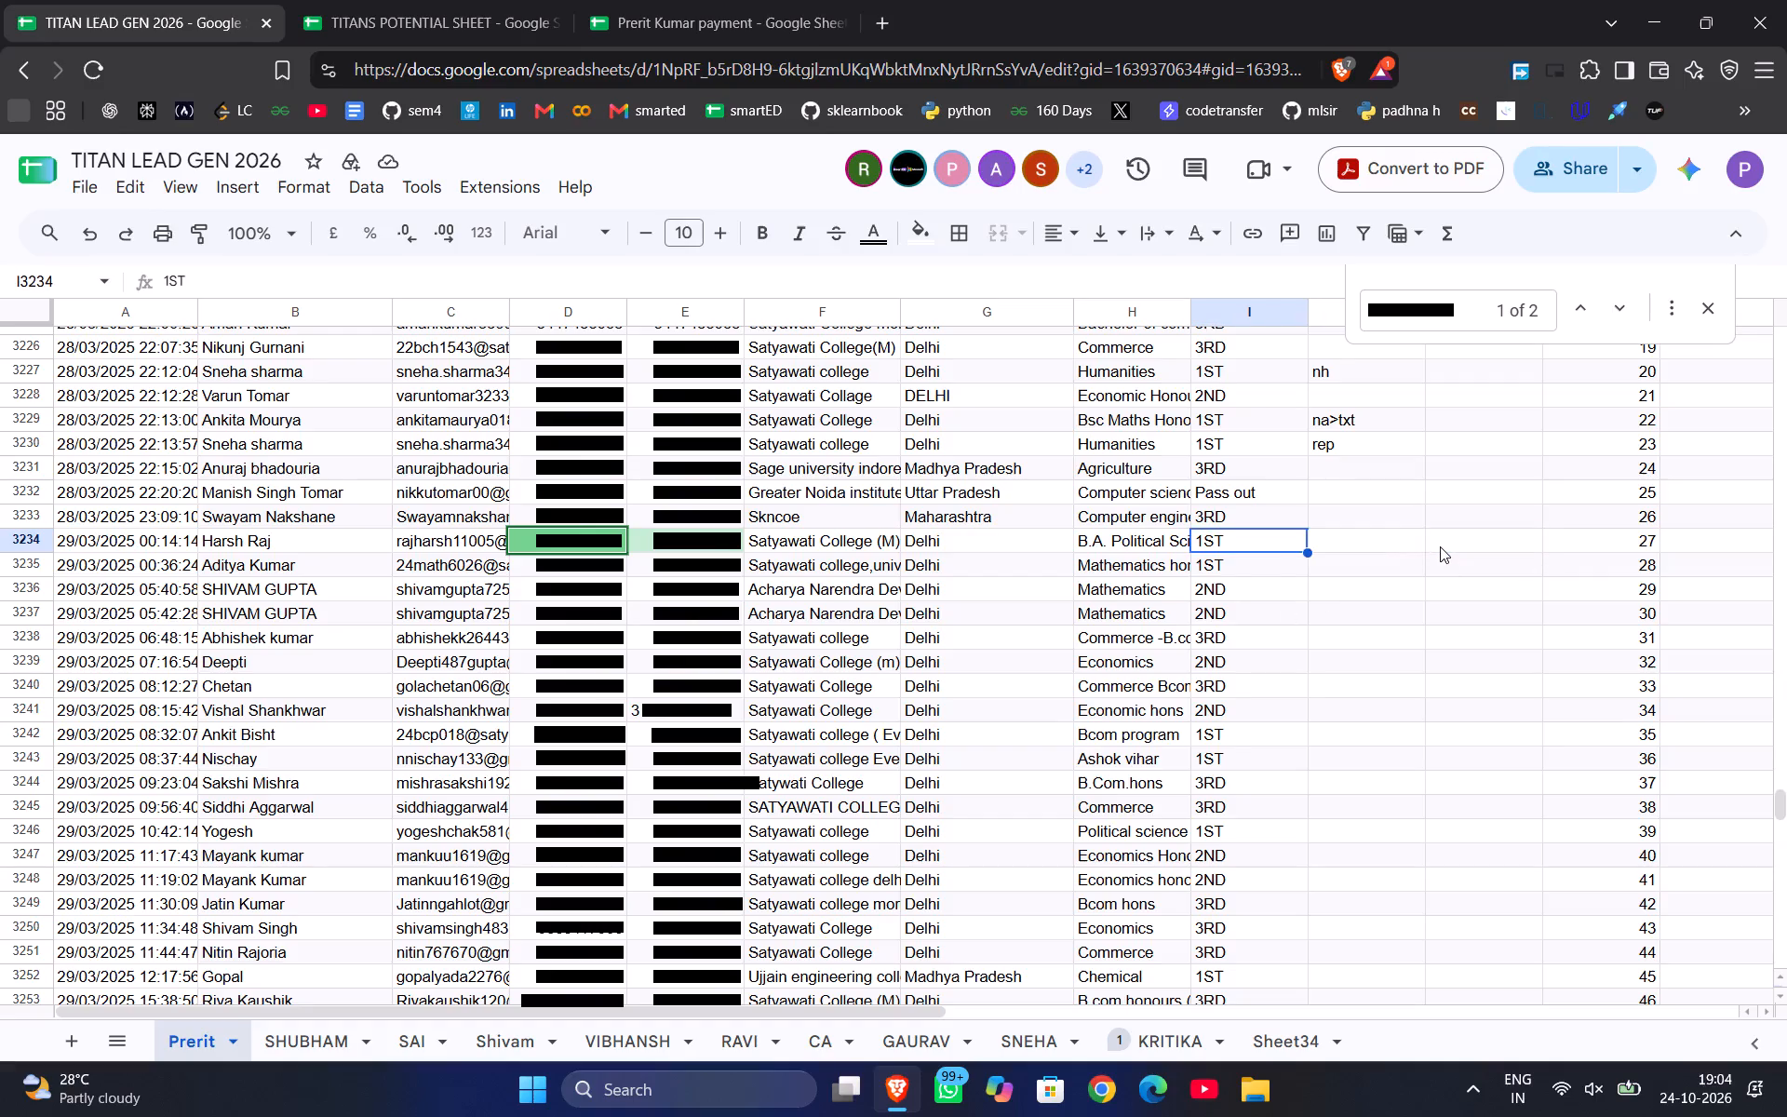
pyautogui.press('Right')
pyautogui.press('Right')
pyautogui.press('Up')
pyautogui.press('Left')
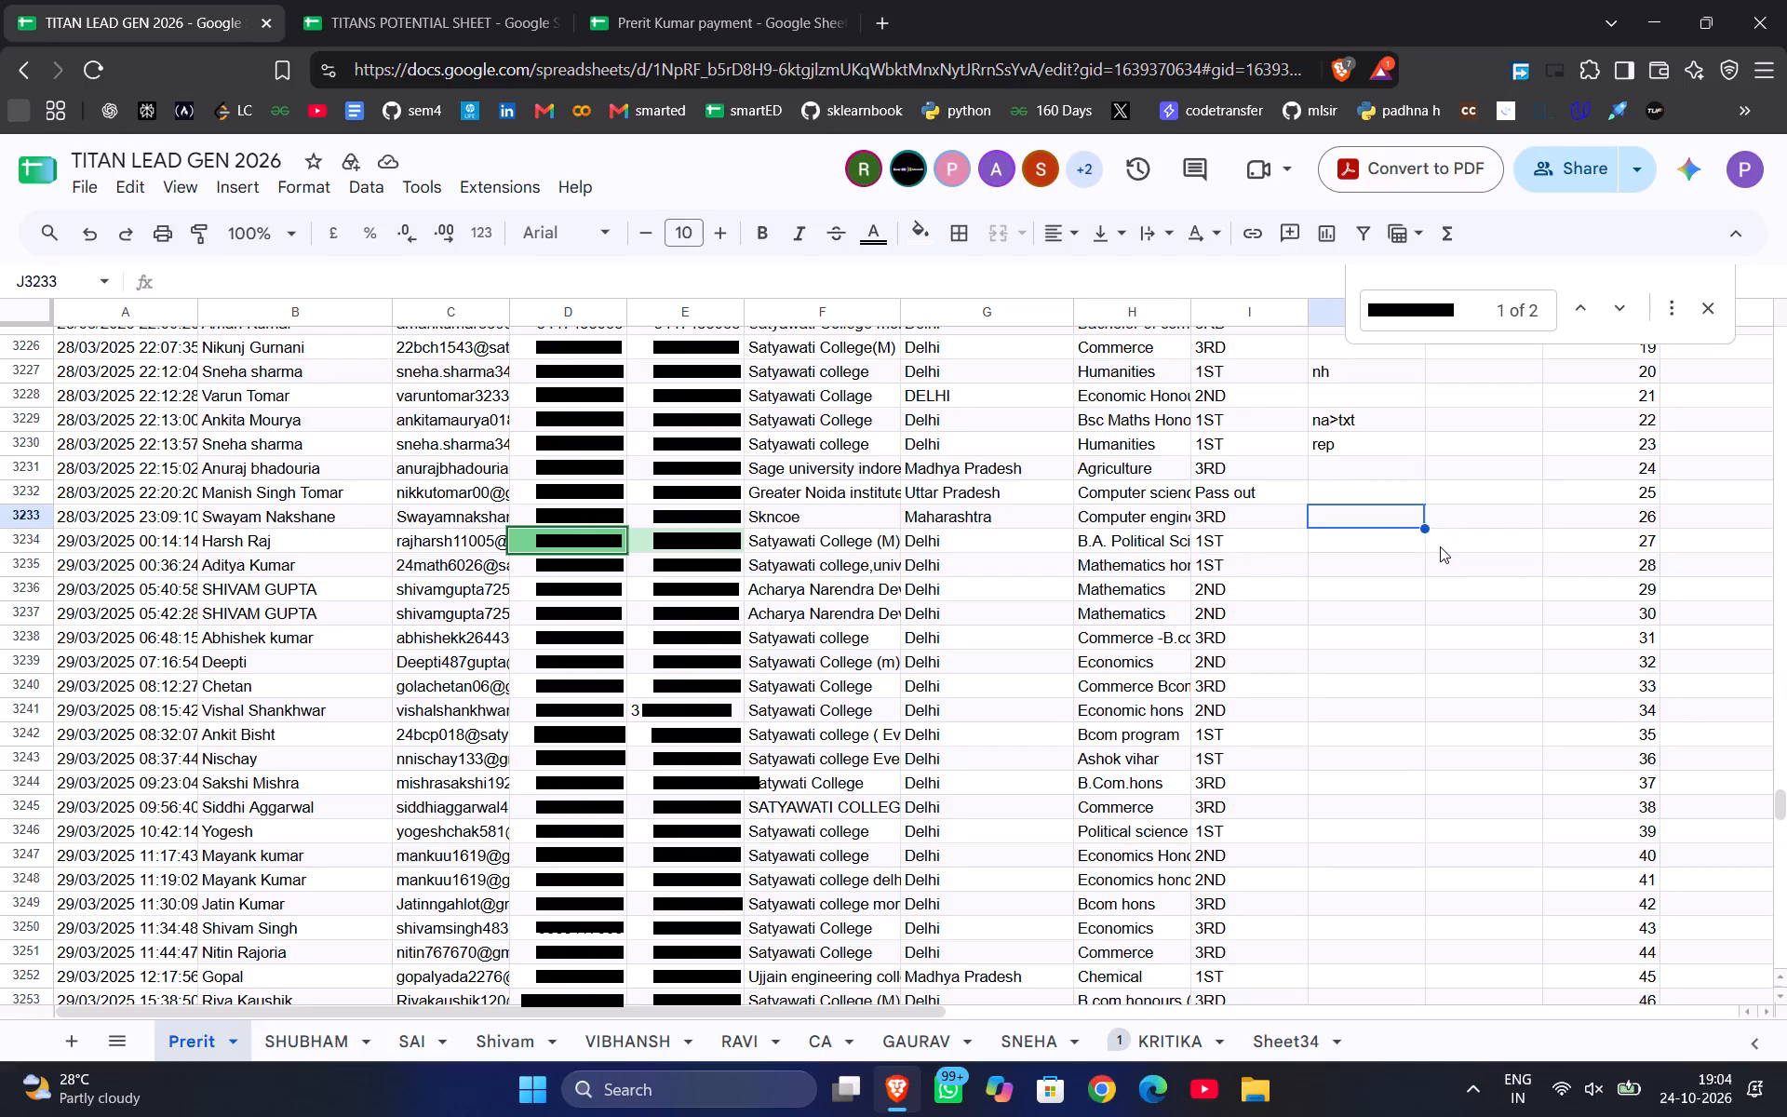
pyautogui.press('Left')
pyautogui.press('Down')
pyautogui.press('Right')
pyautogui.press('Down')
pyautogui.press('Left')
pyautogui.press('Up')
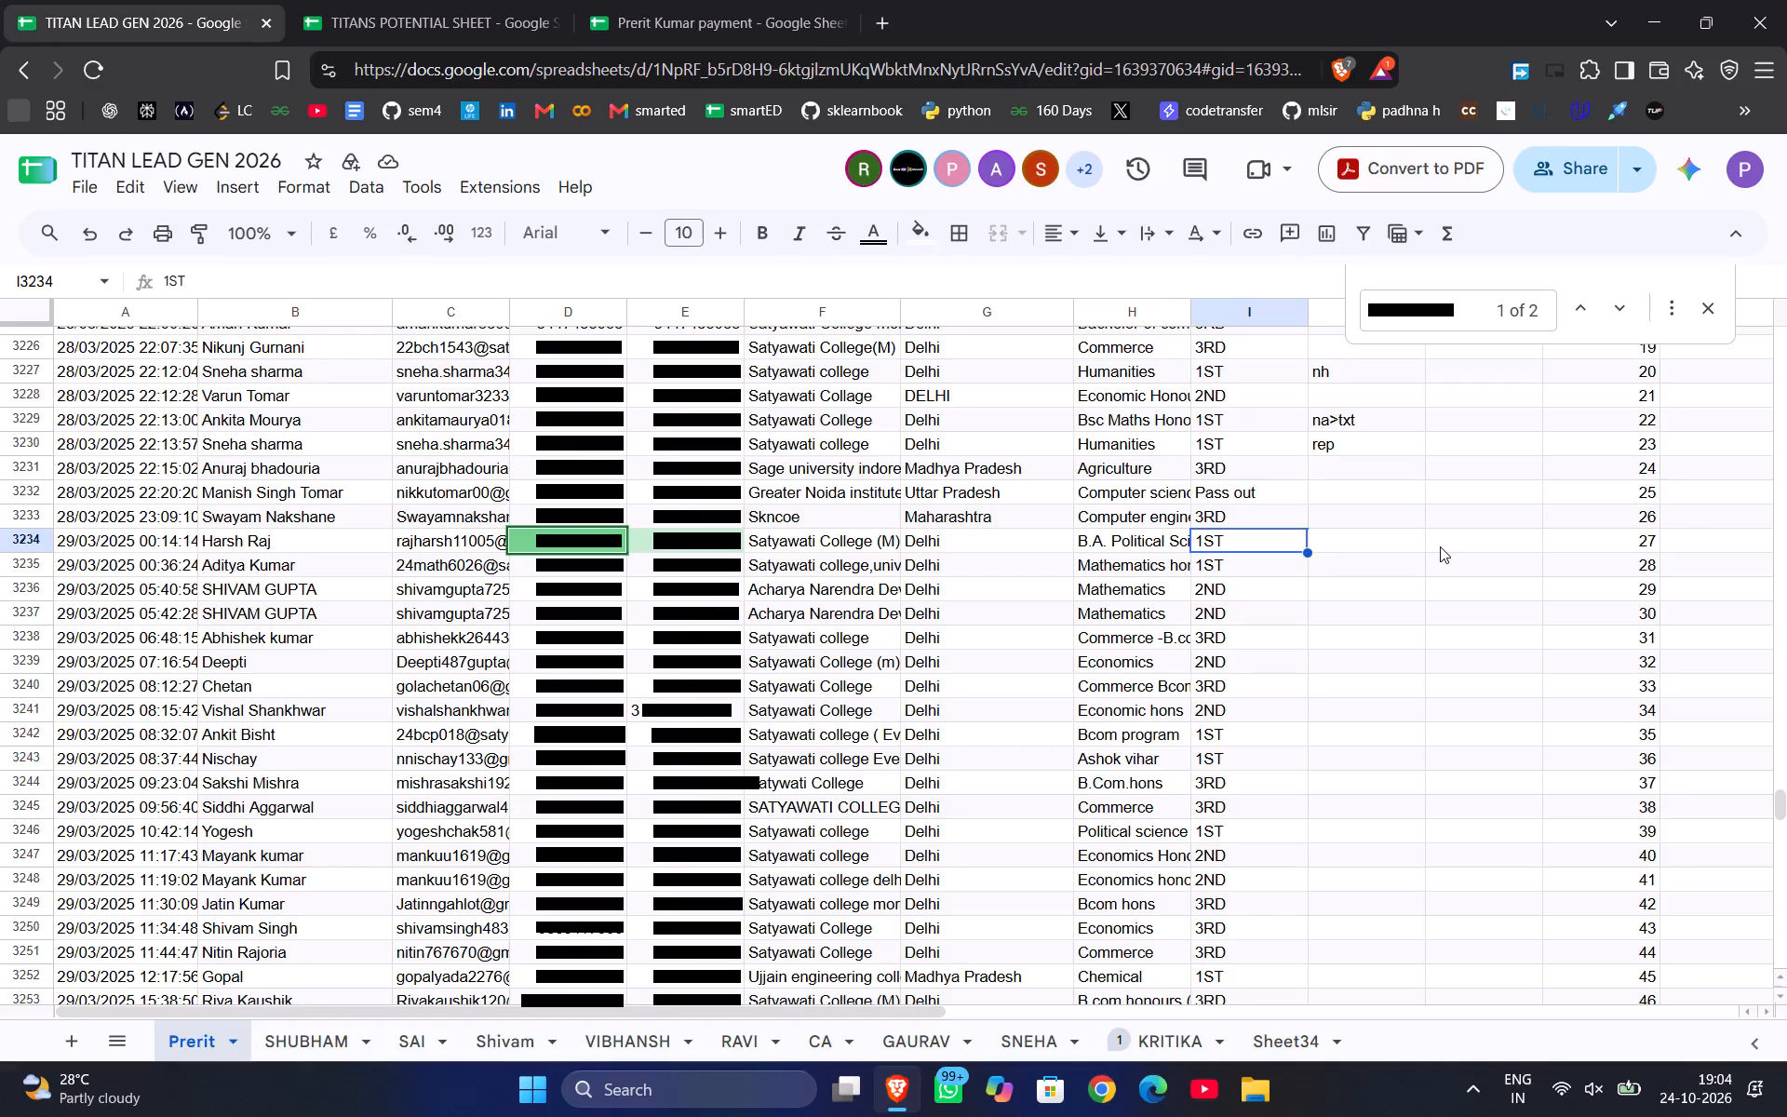
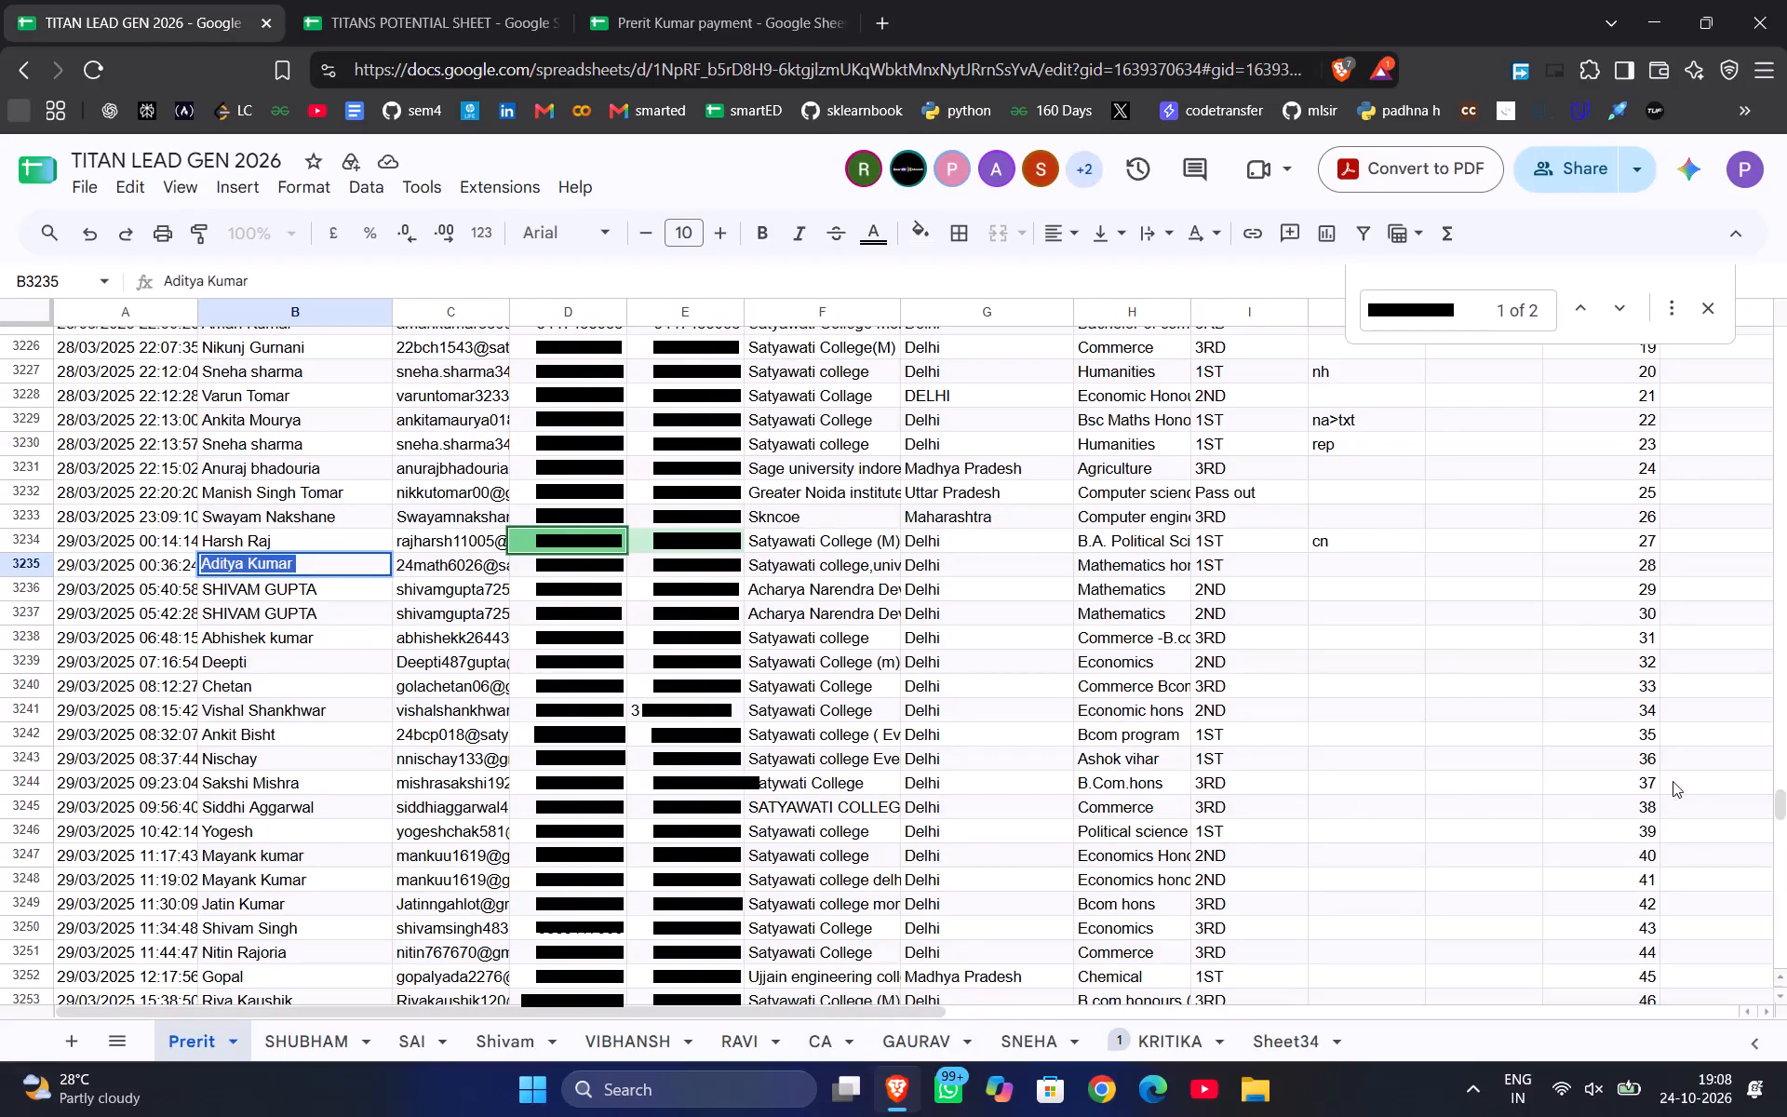
# Record the outcome cn in column J for the twenty-eighth Satyawati College lead in row 3235.
pyautogui.click(1318, 556)
pyautogui.write('cn')
pyautogui.press('Return')
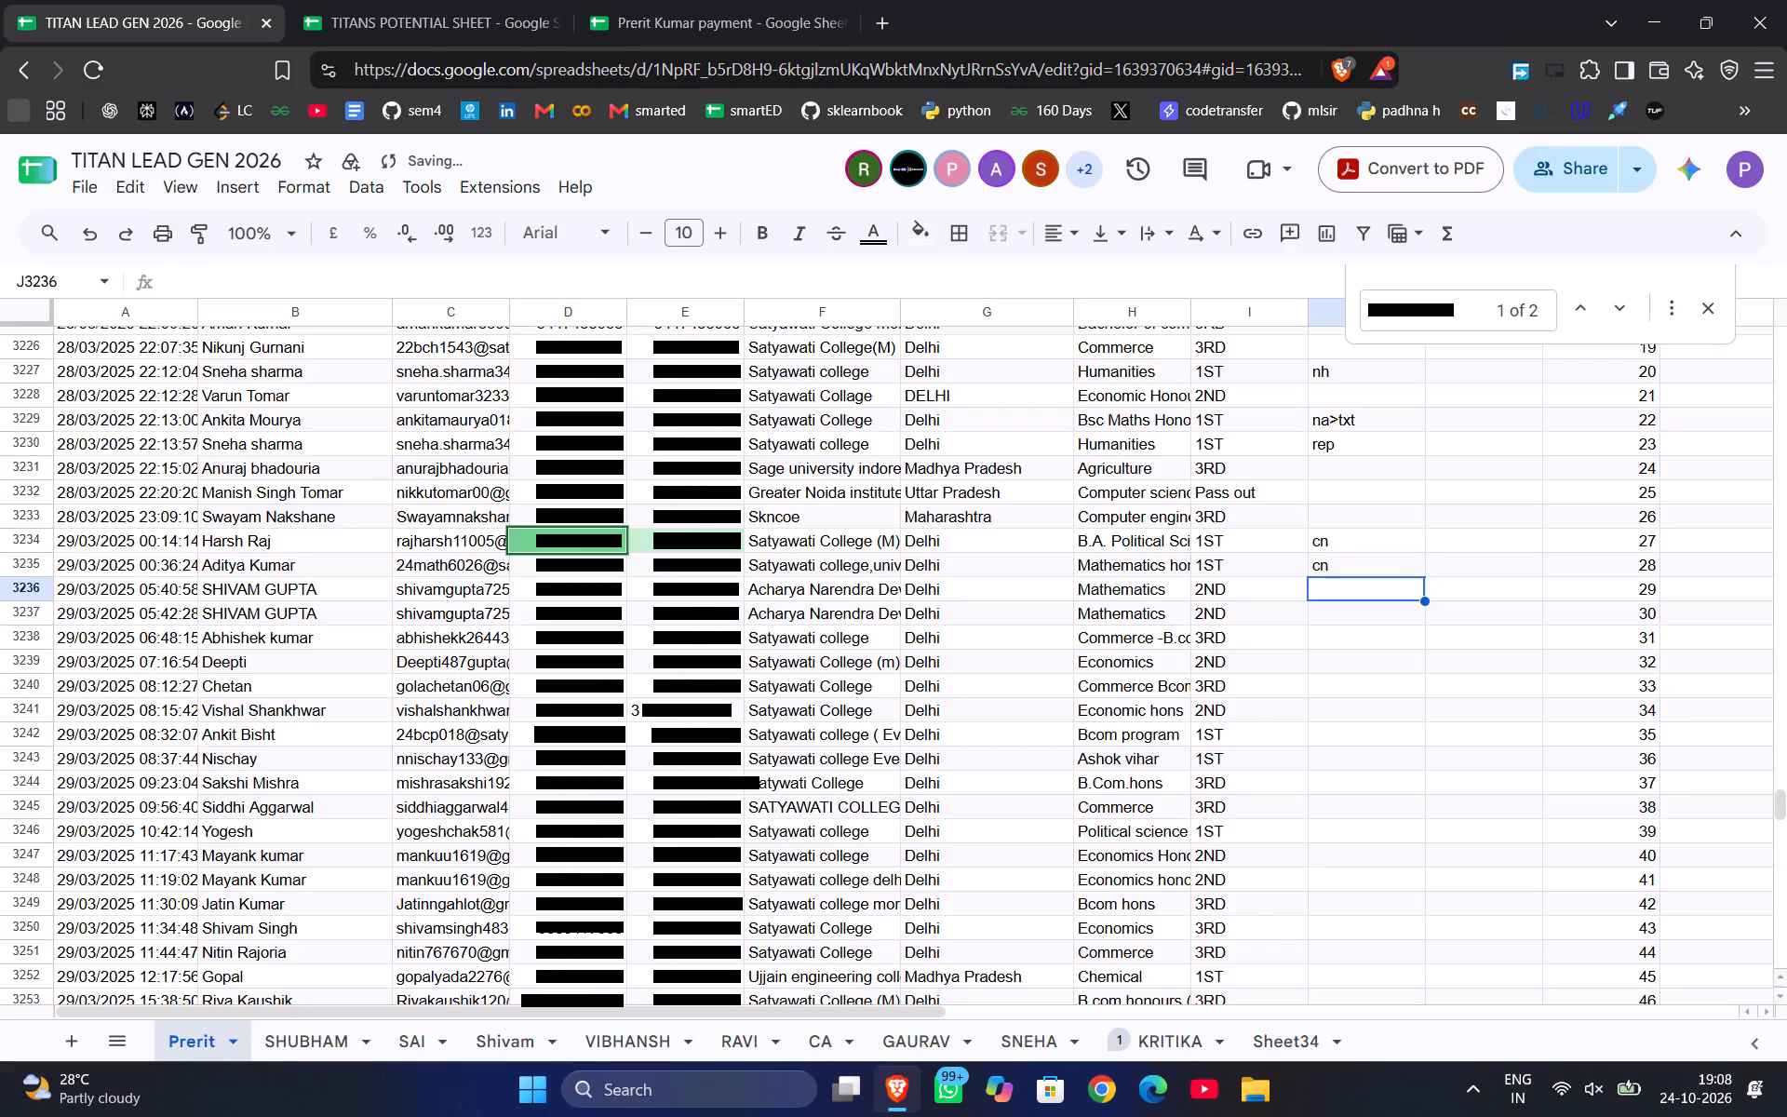
# Skip ahead to the thirty-fifth lead in row 3242 and copy the column D contact number from inside its cell.
pyautogui.press('Down')
pyautogui.press('Down')
pyautogui.press('Up')
pyautogui.press('Up')
pyautogui.press('Down')
pyautogui.press('Down')
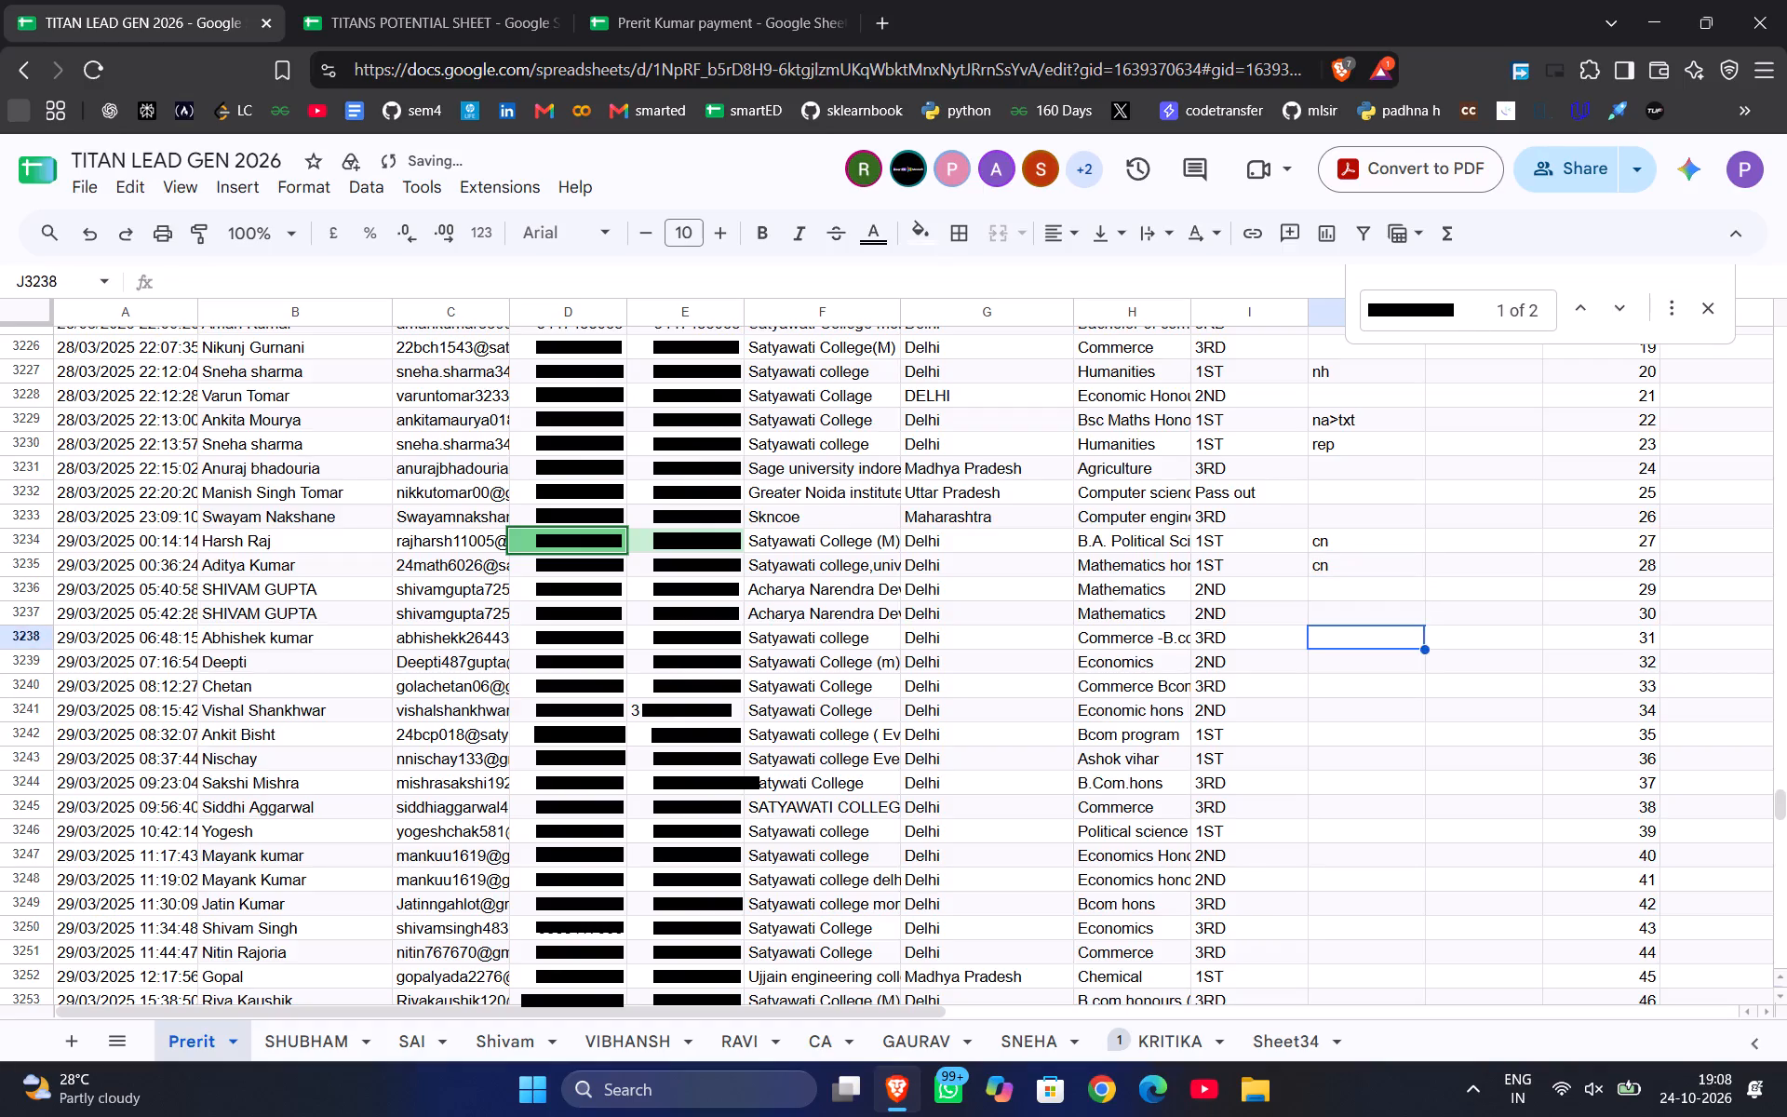
pyautogui.press('Down')
pyautogui.press('Down')
pyautogui.press('Down')
pyautogui.press('Down')
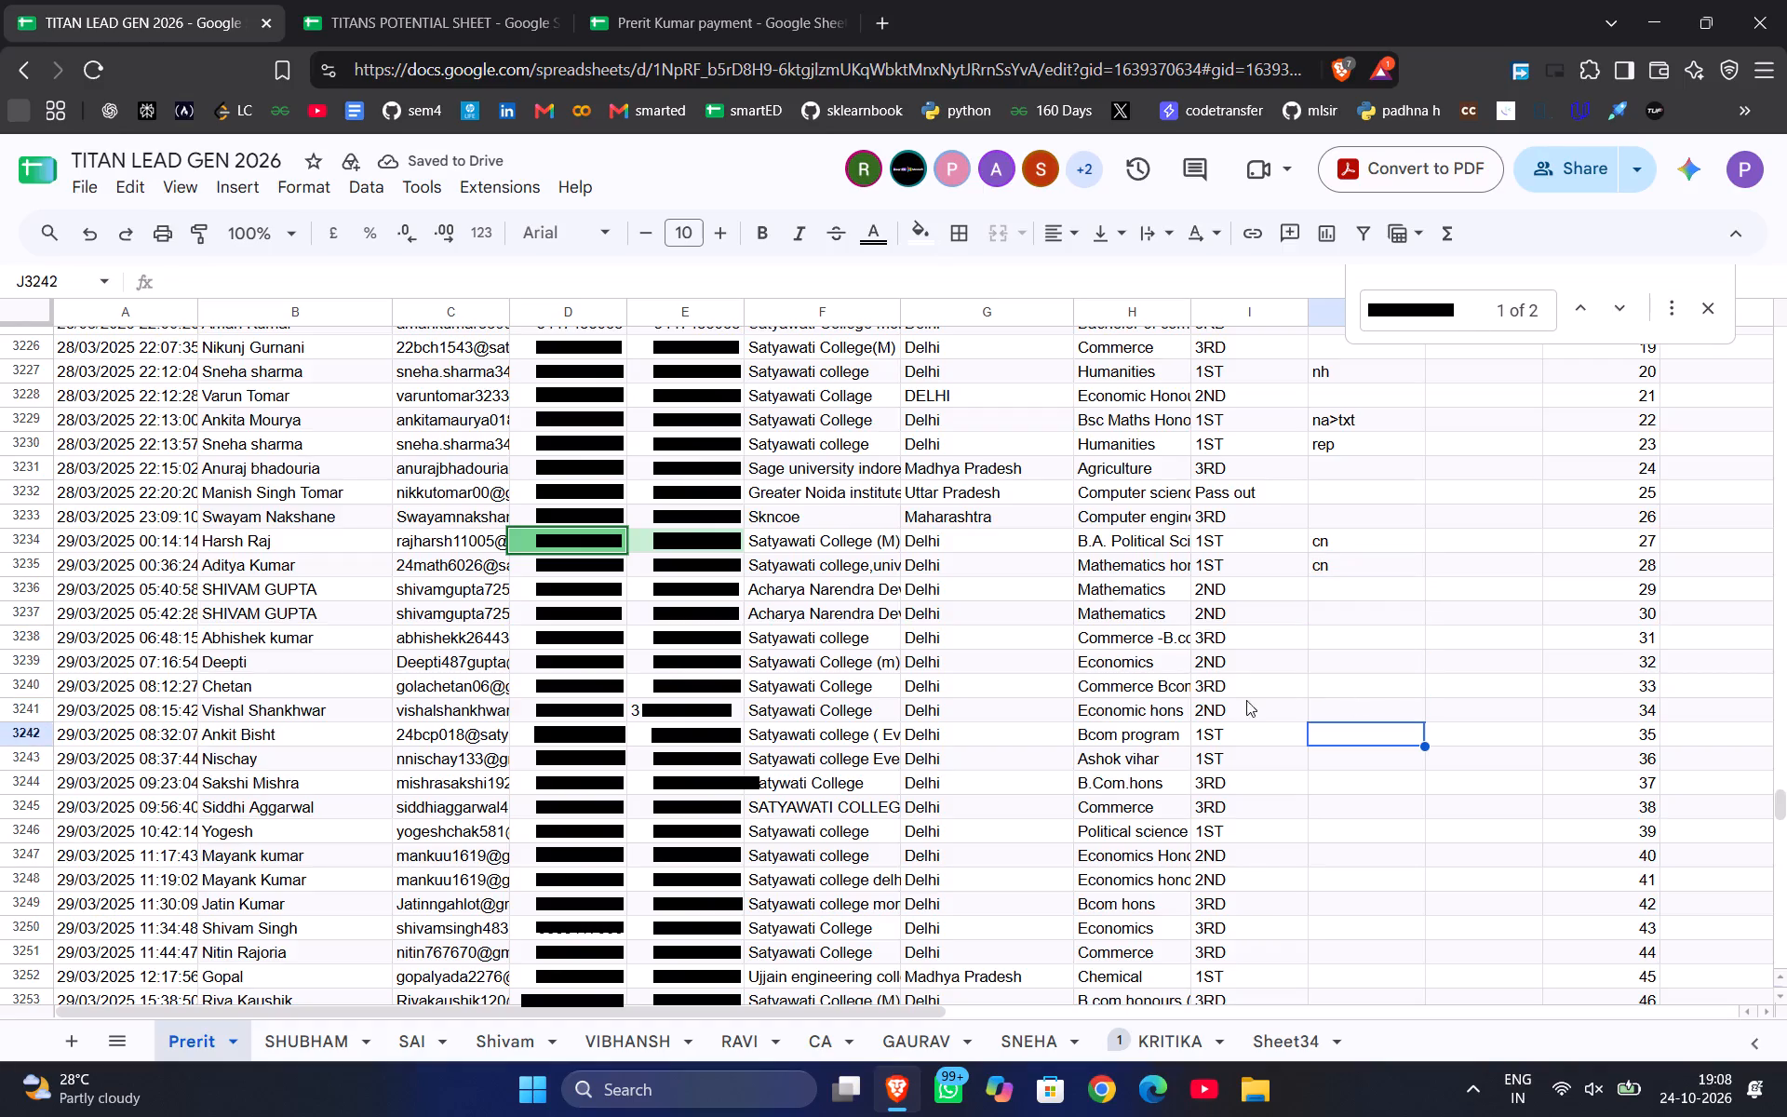
pyautogui.tripleClick(579, 735)
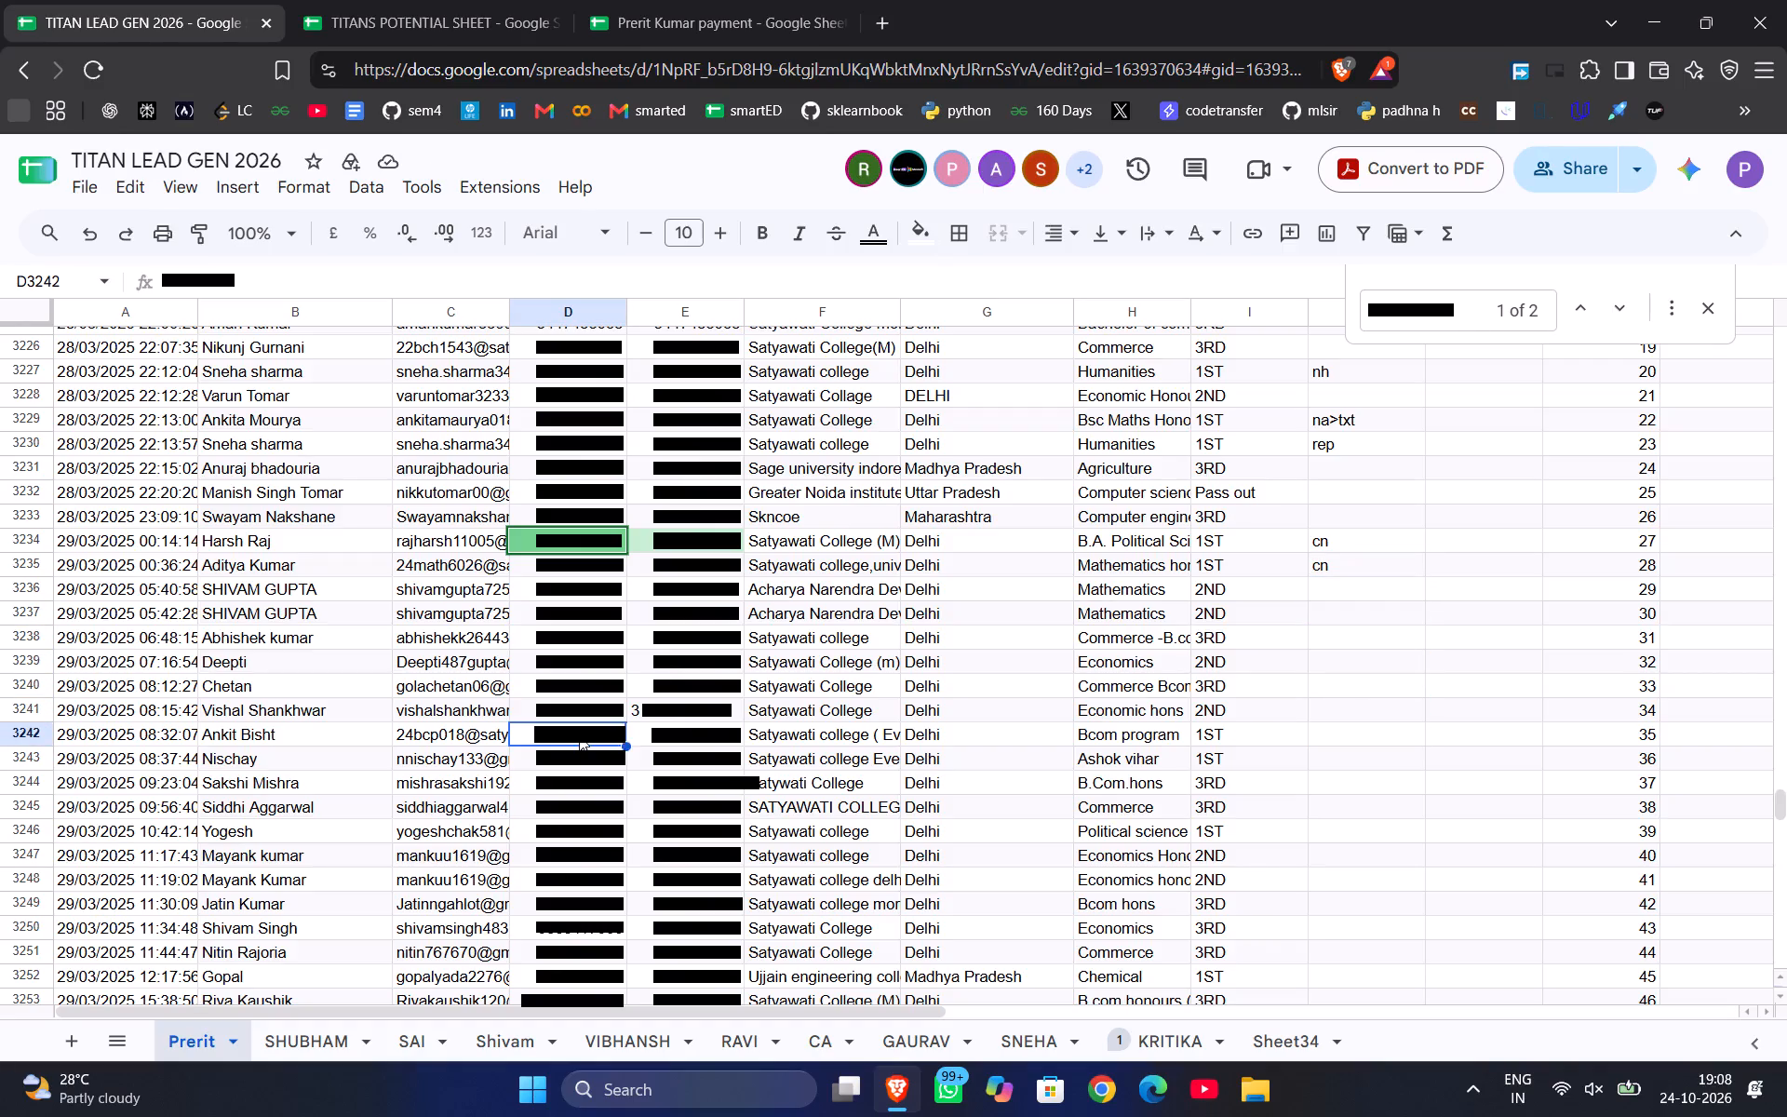
pyautogui.hotkey('ctrl', 'c')
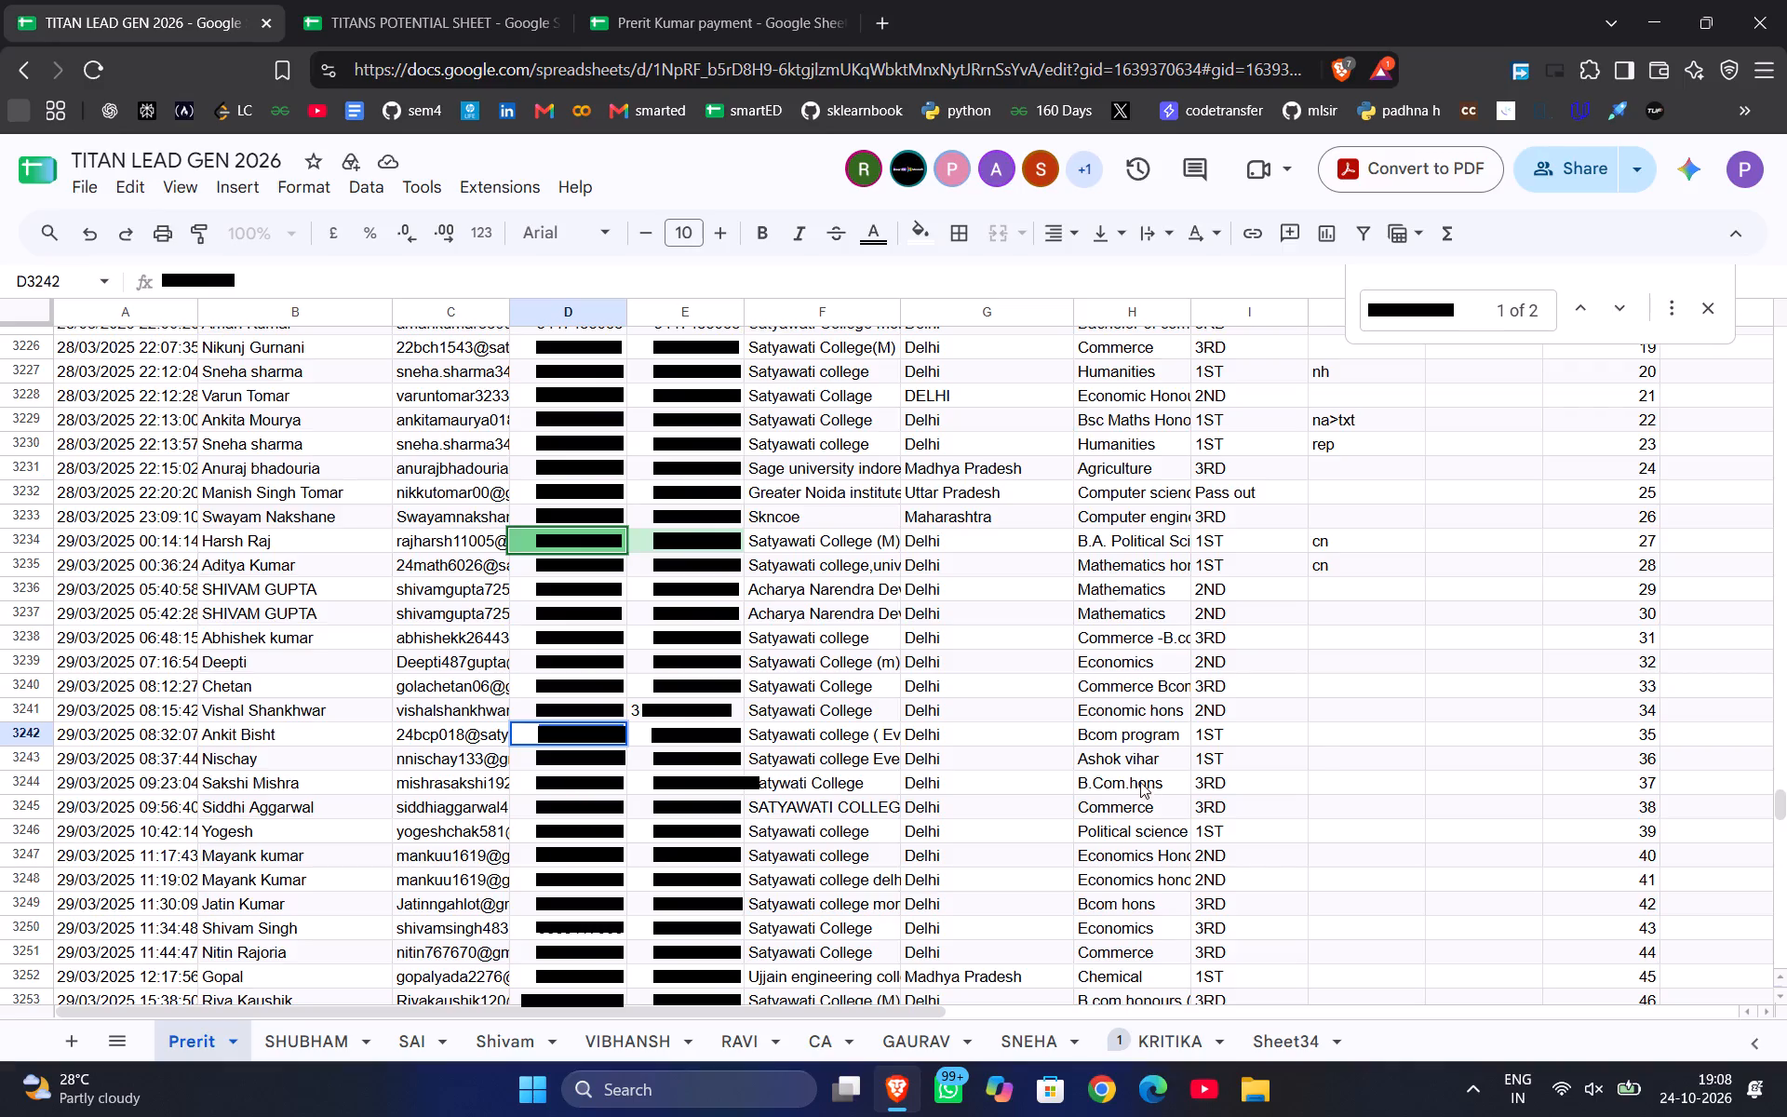
# Record the outcome nh in column J for the thirty-fifth lead in row 3242.
pyautogui.click(1315, 743)
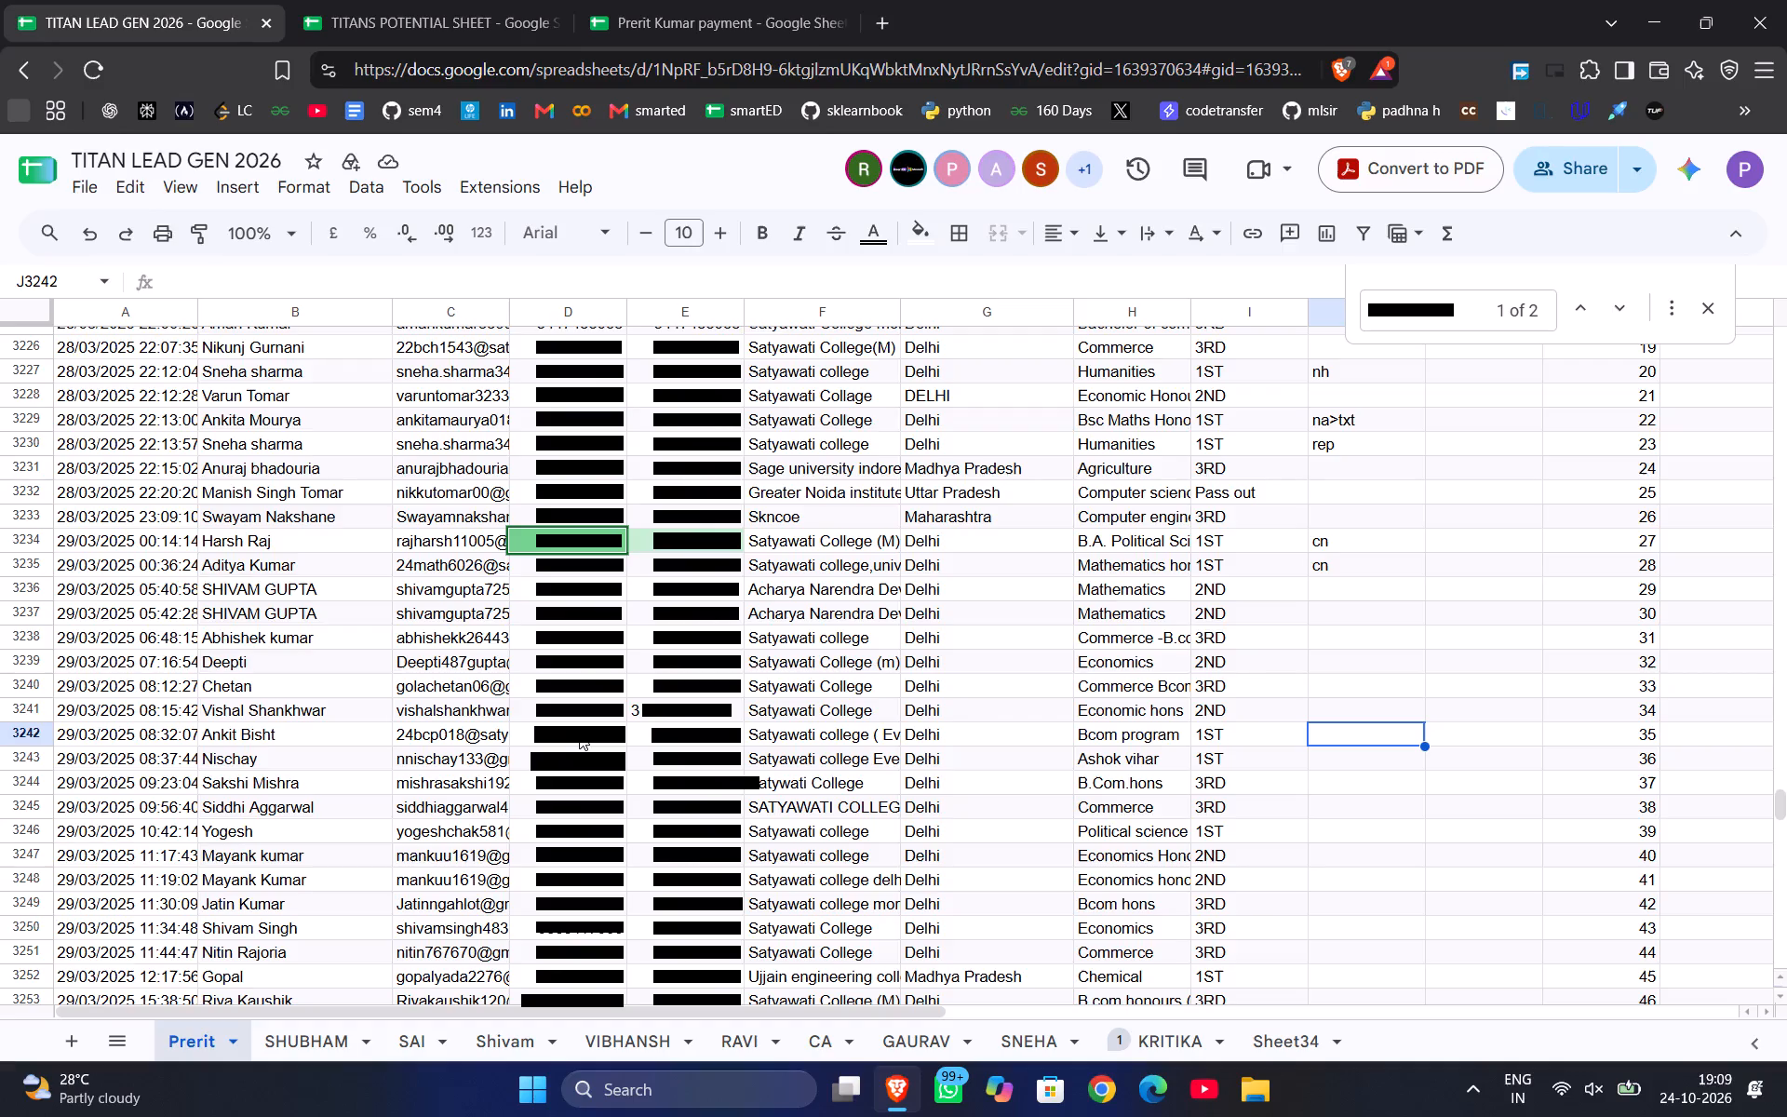
pyautogui.write('nh')
pyautogui.press('Return')
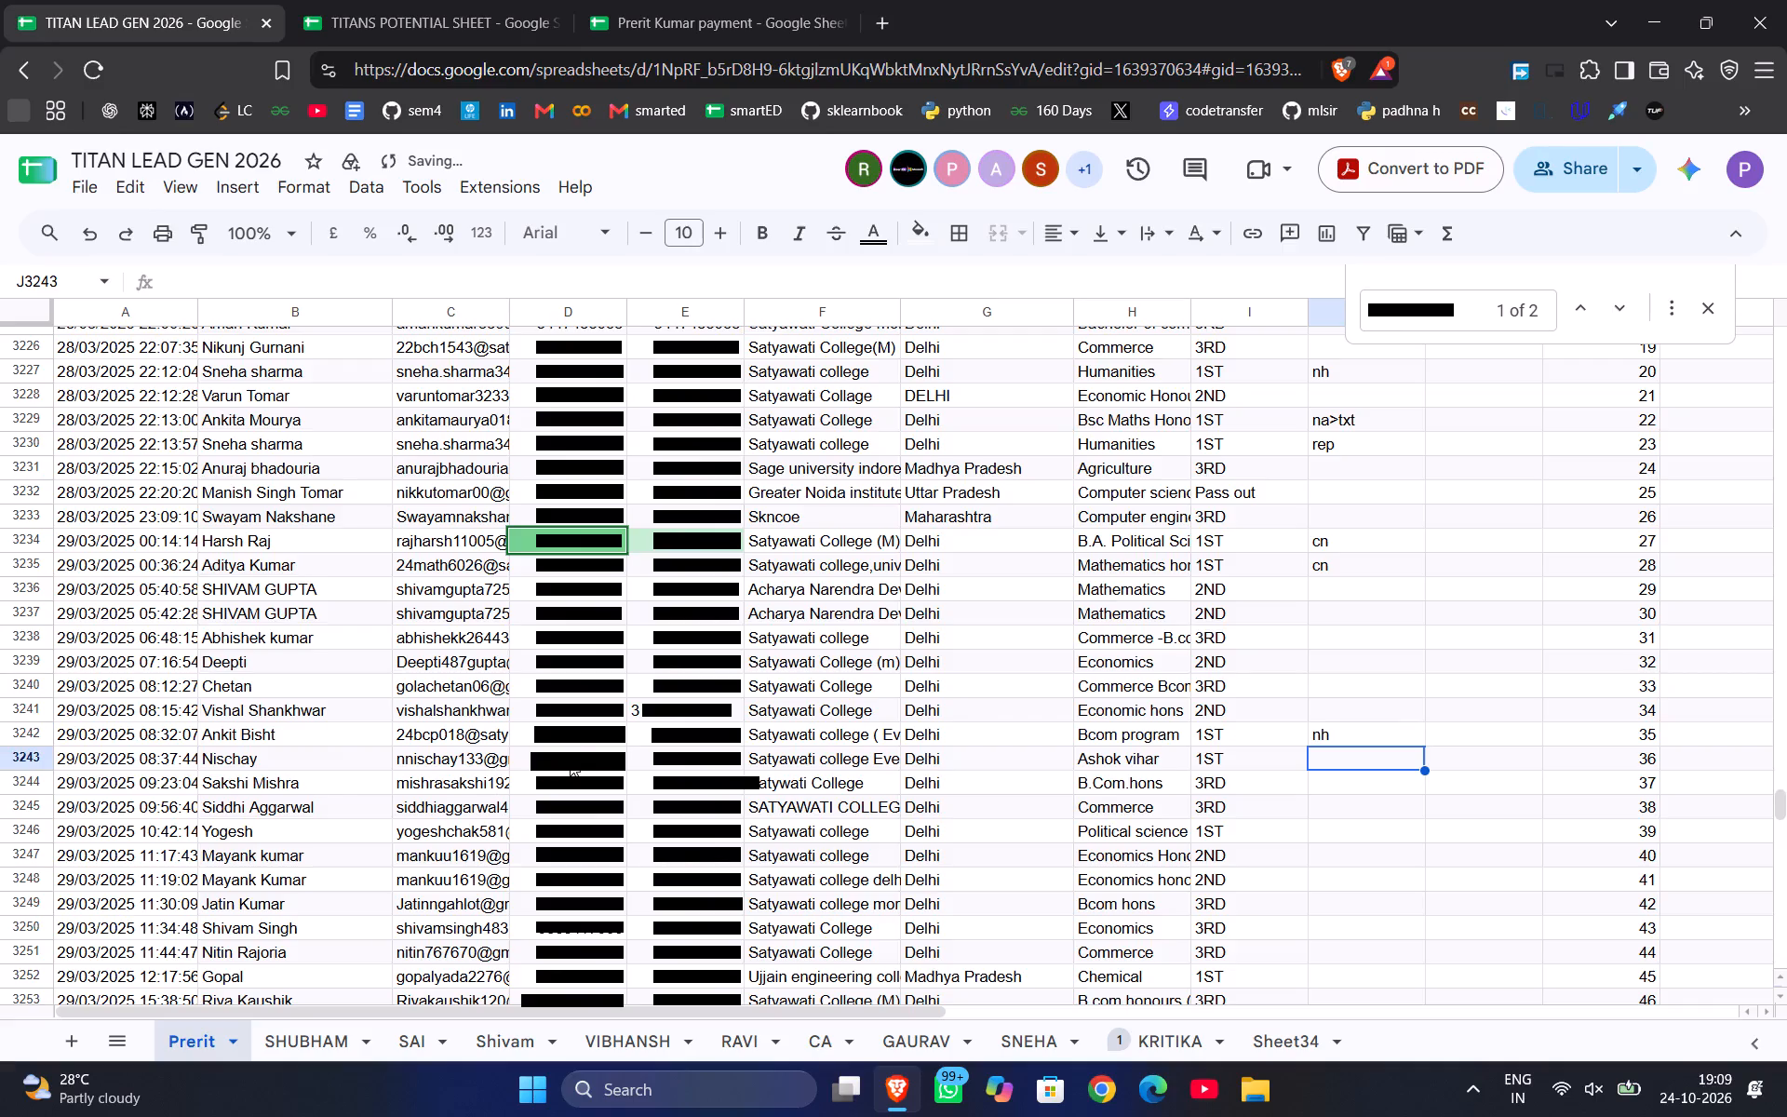
# Search the sheet for the column D contact number of the thirty-sixth Satyawati College lead in row 3243.
pyautogui.tripleClick(571, 760)
pyautogui.click(571, 760)
pyautogui.hotkey('ctrl', 'c')
pyautogui.hotkey('ctrl', 'f')
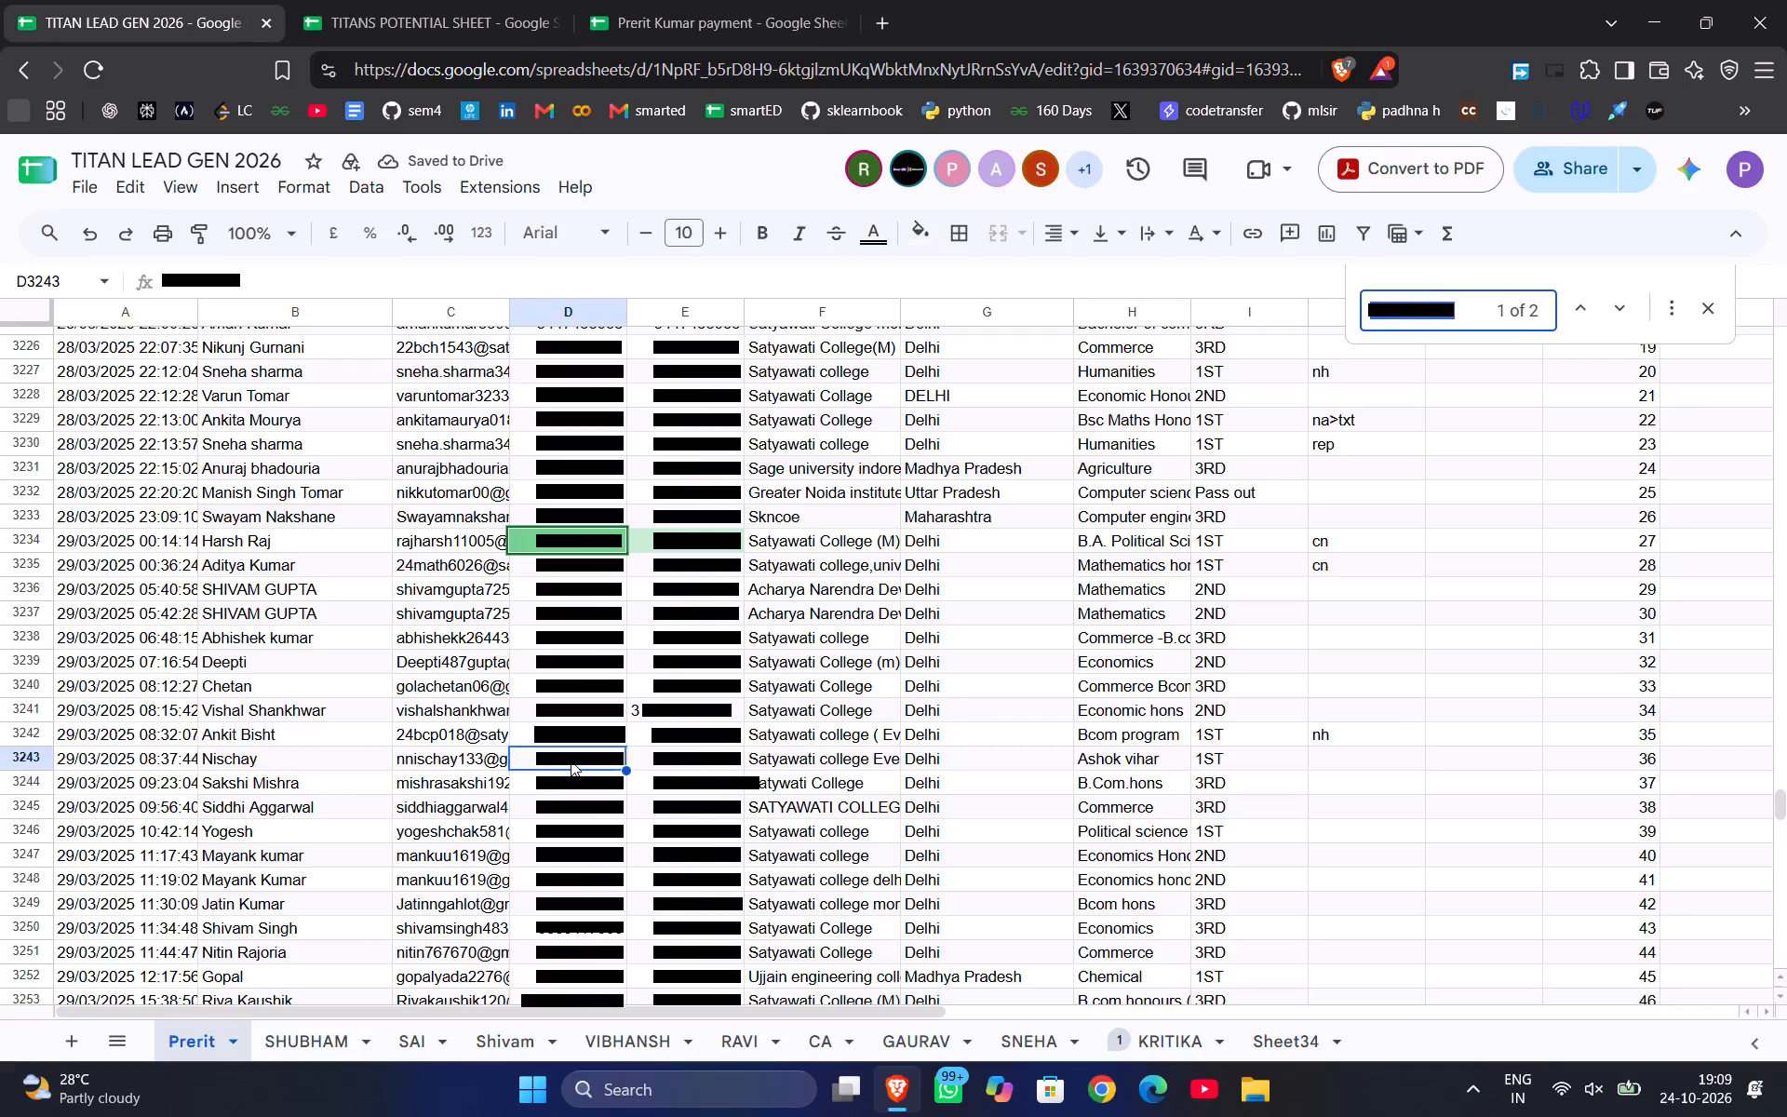
pyautogui.hotkey('ctrl', 'v')
# Copy the column D contact number from inside its cell in row 3243.
pyautogui.tripleClick(571, 760)
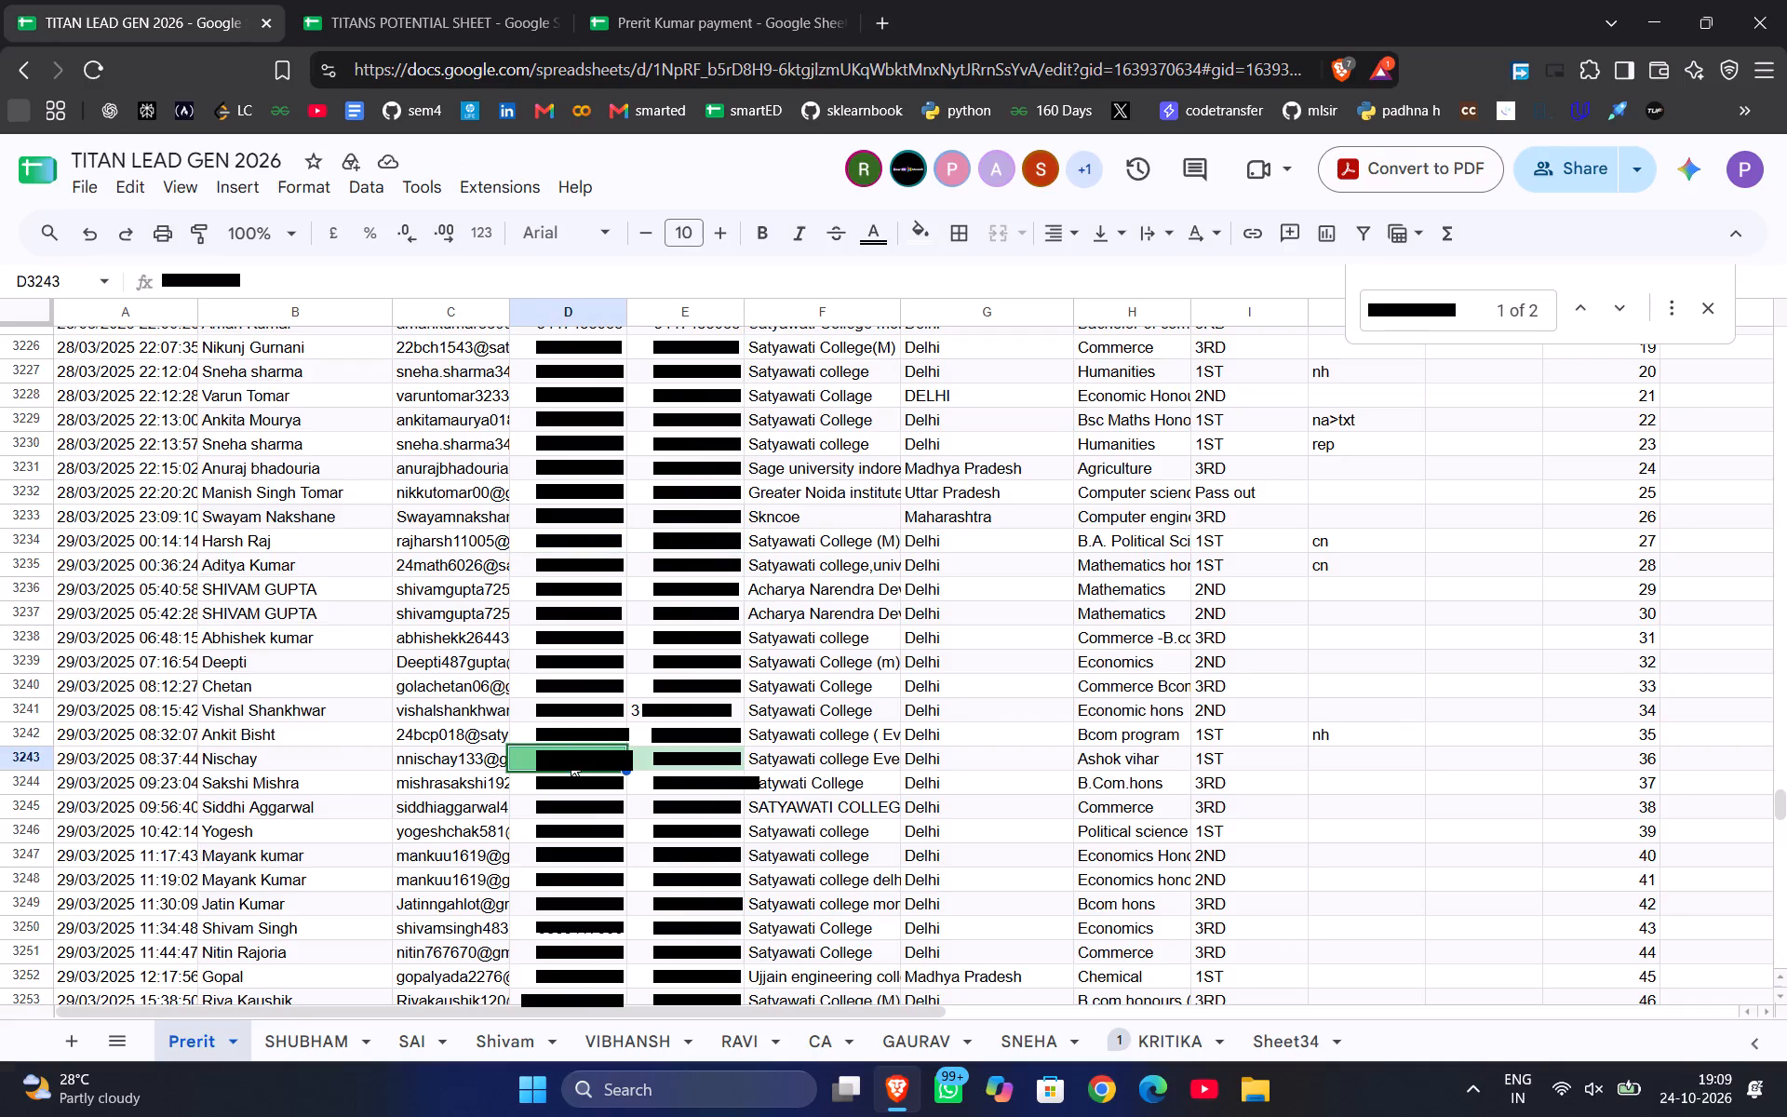
pyautogui.hotkey('ctrl', 'c')
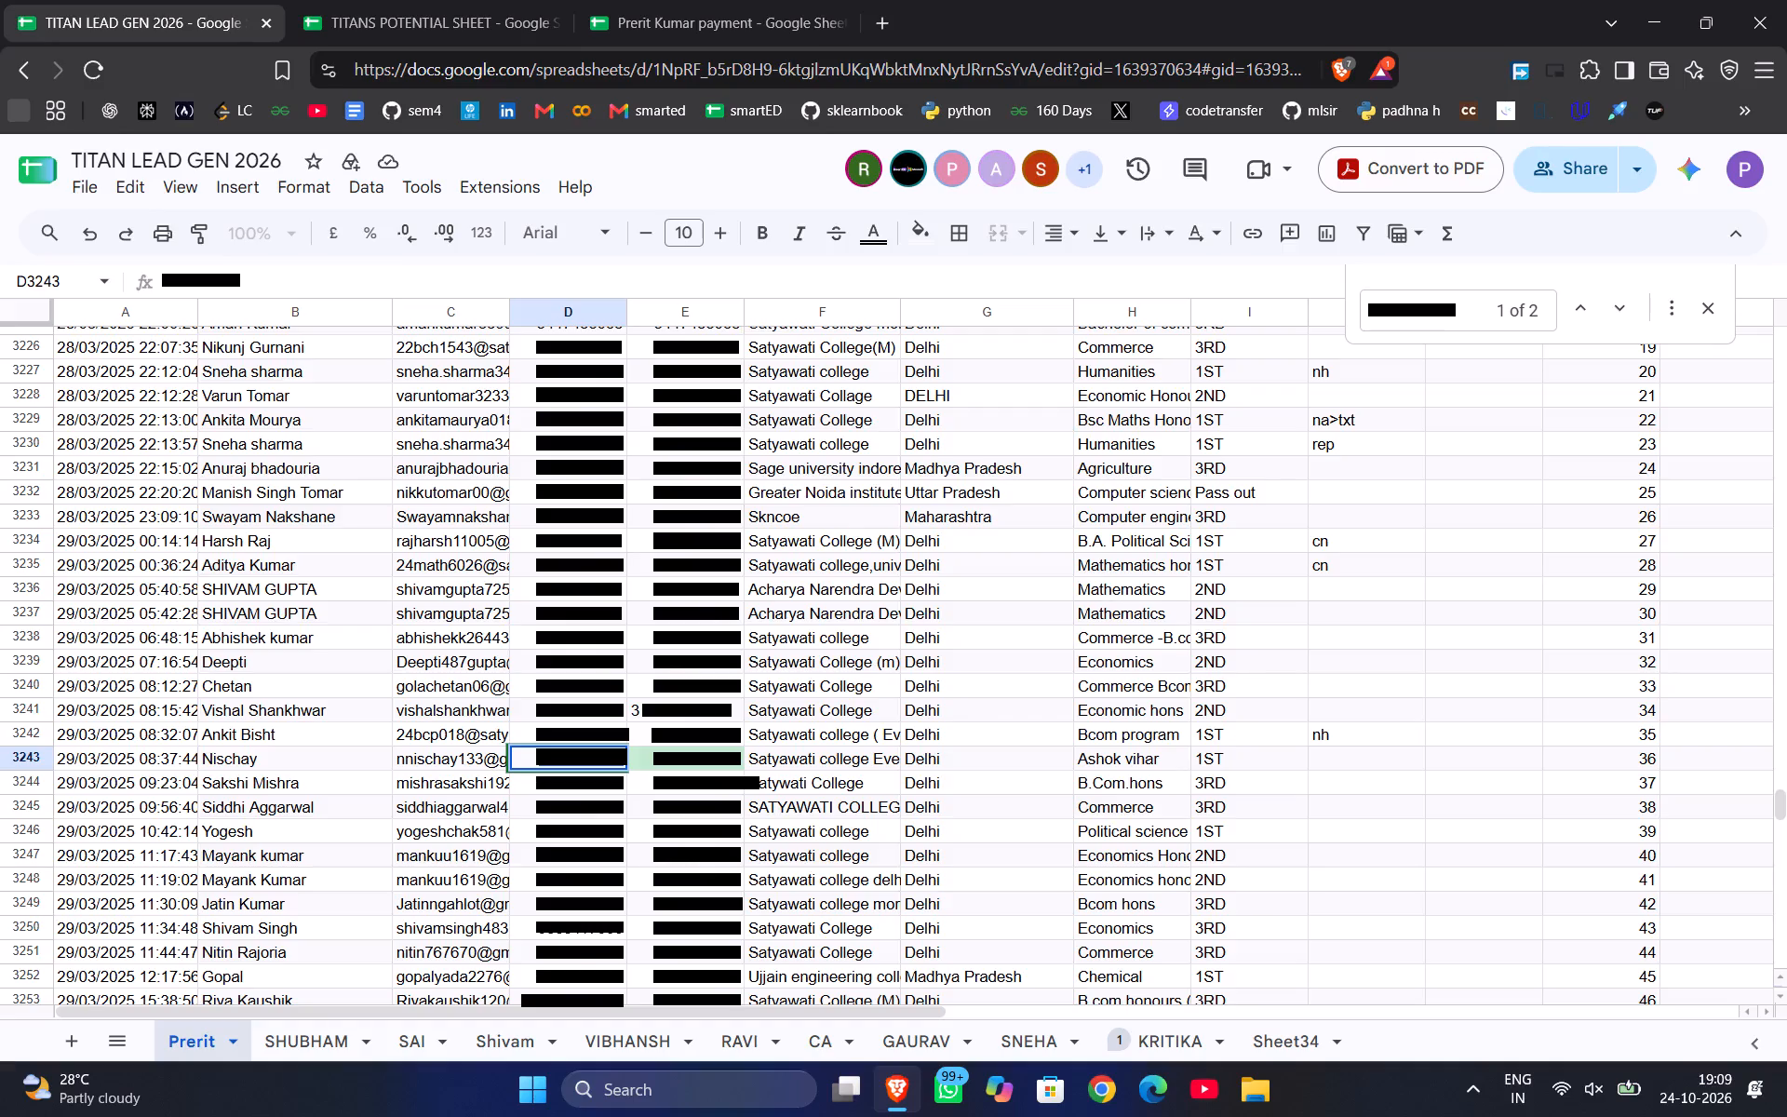
pyautogui.click(571, 760)
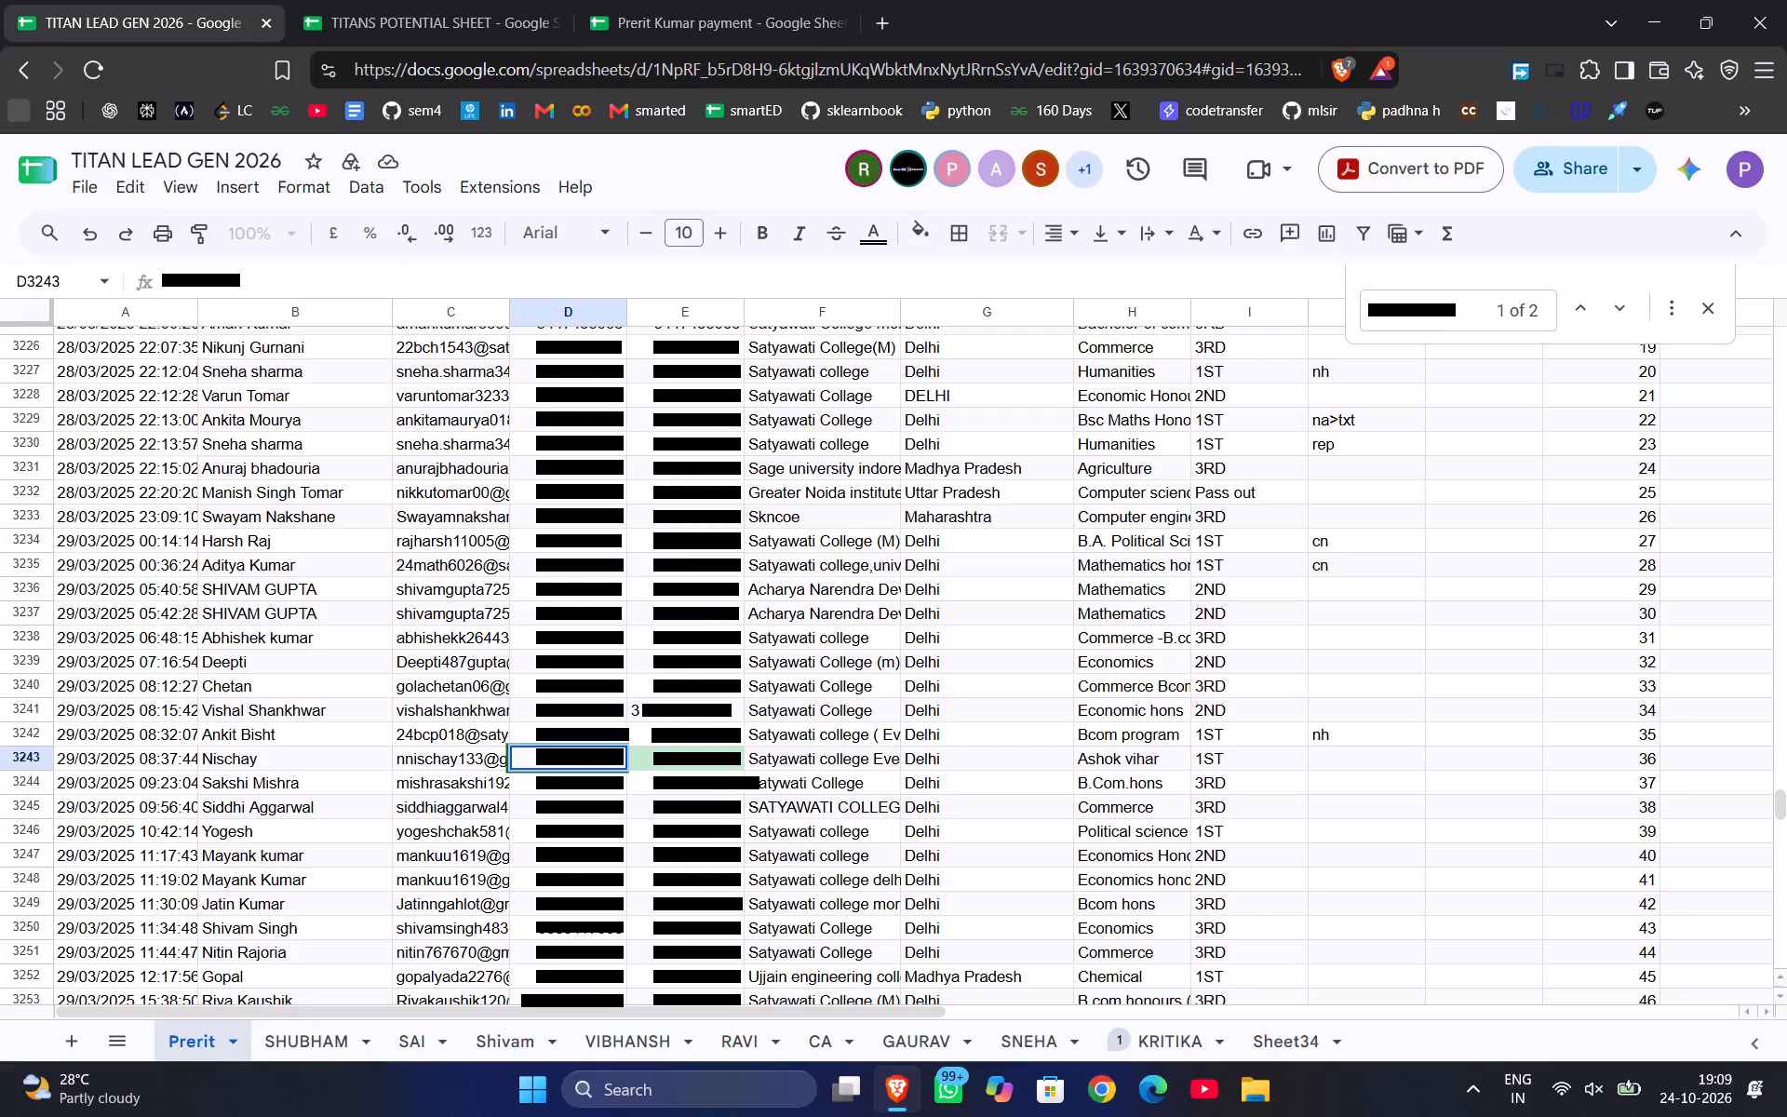
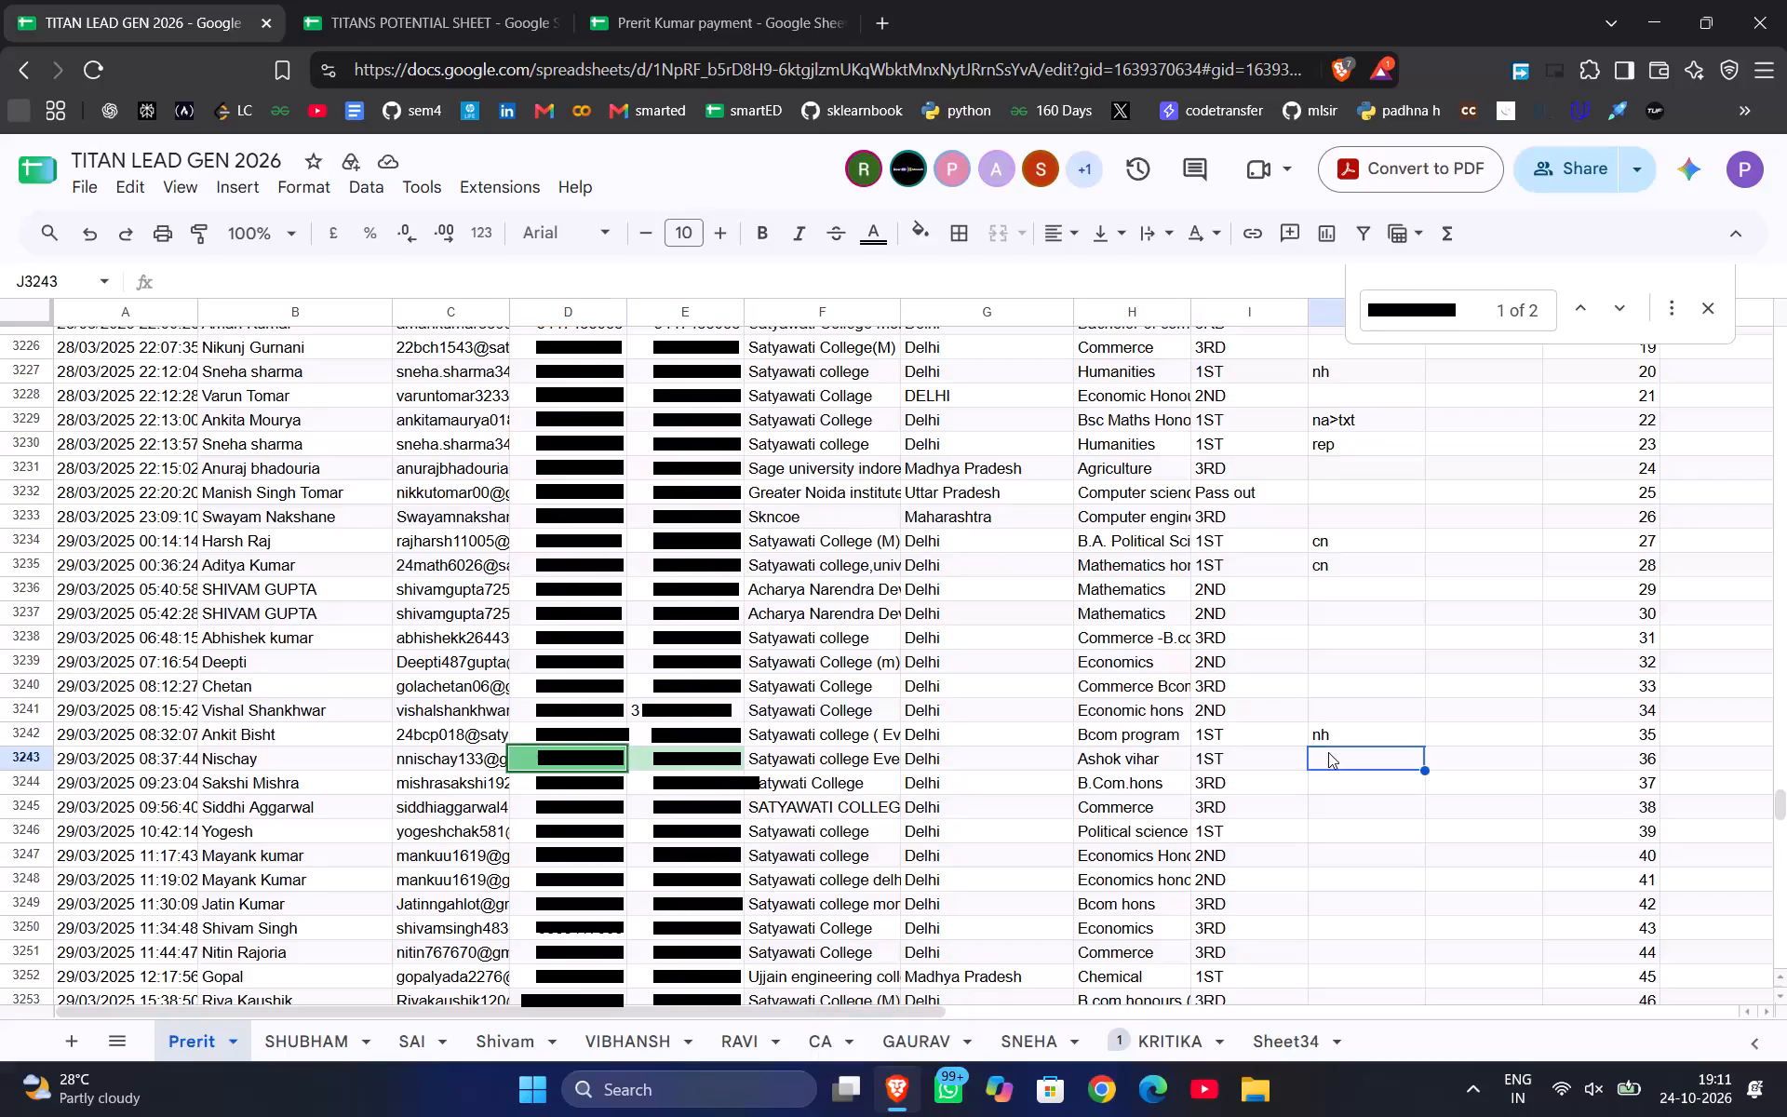
# Record the outcome cn in column J for the thirty-sixth lead in row 3243.
pyautogui.write('cn')
pyautogui.press('Return')
# Skip ahead to the thirty-ninth lead in row 3246 and copy the column D contact number from inside its cell.
pyautogui.press('Down')
pyautogui.press('Down')
pyautogui.scroll(-2, 1328, 752)
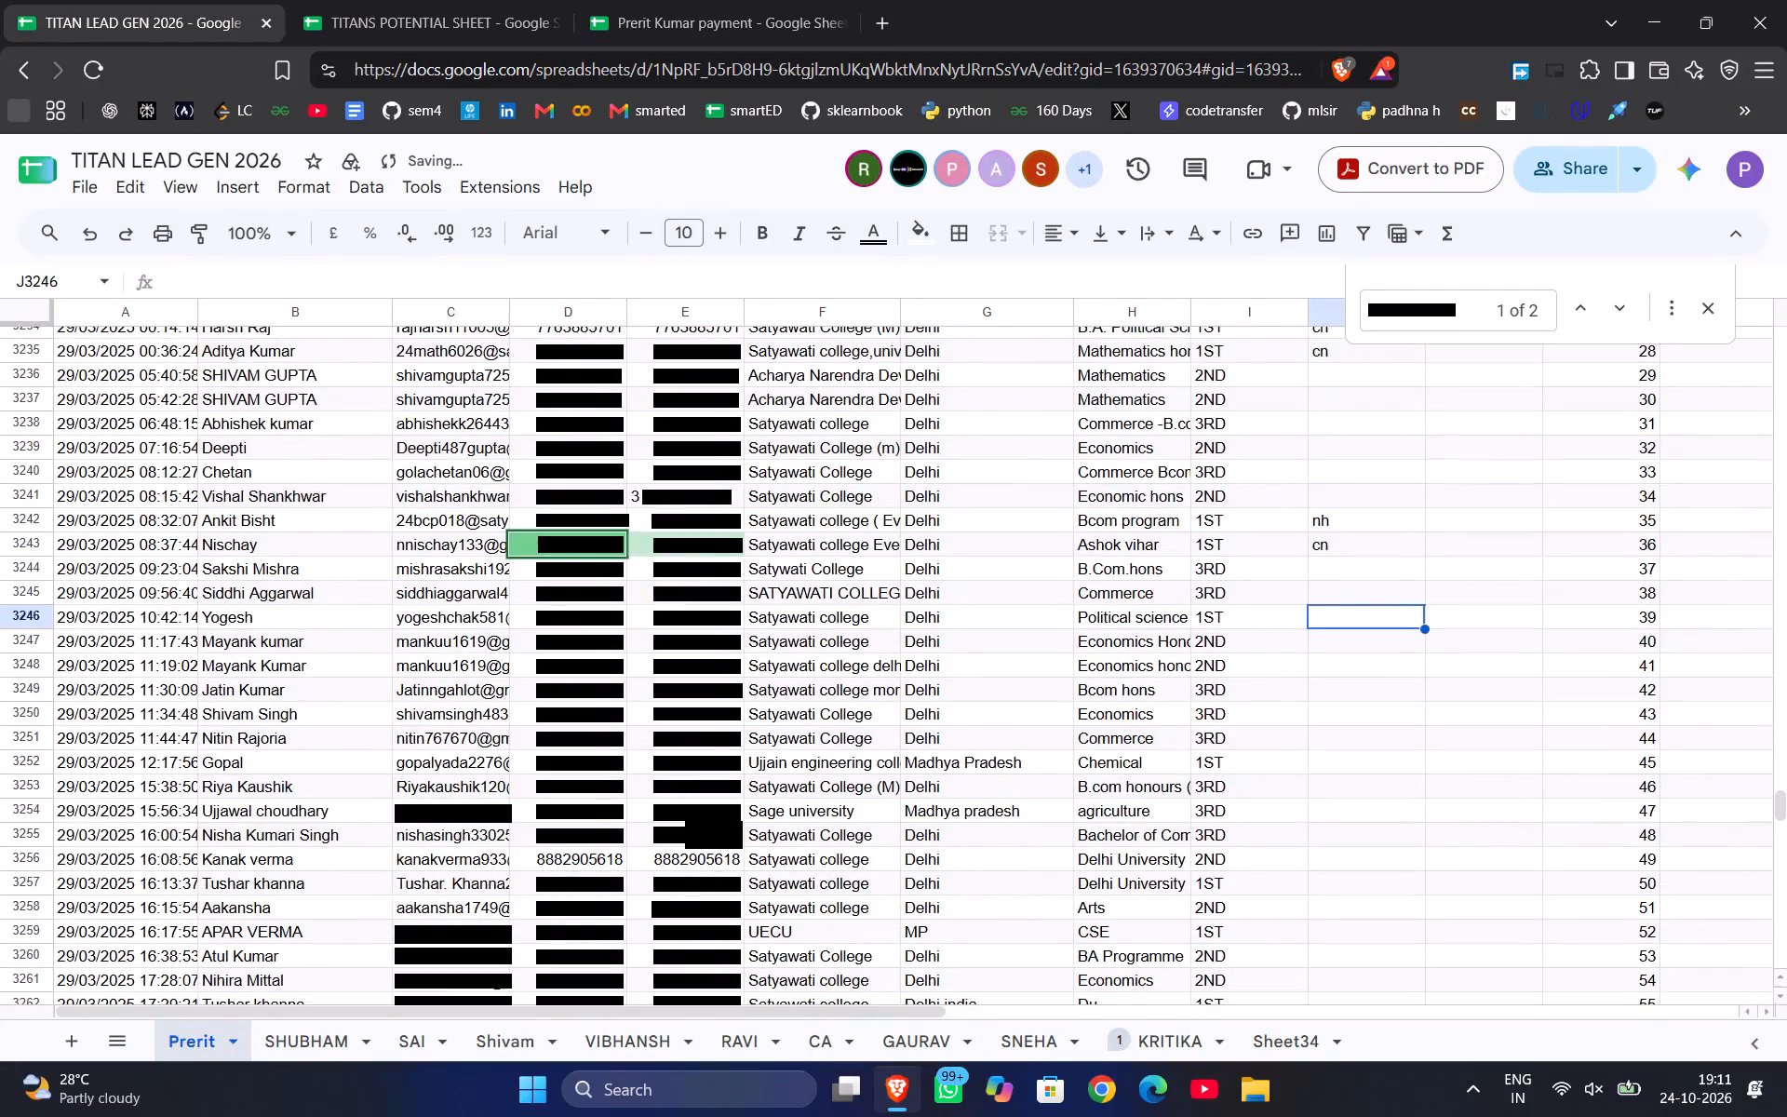
pyautogui.scroll(-1, 1328, 752)
pyautogui.scroll(2, 1328, 752)
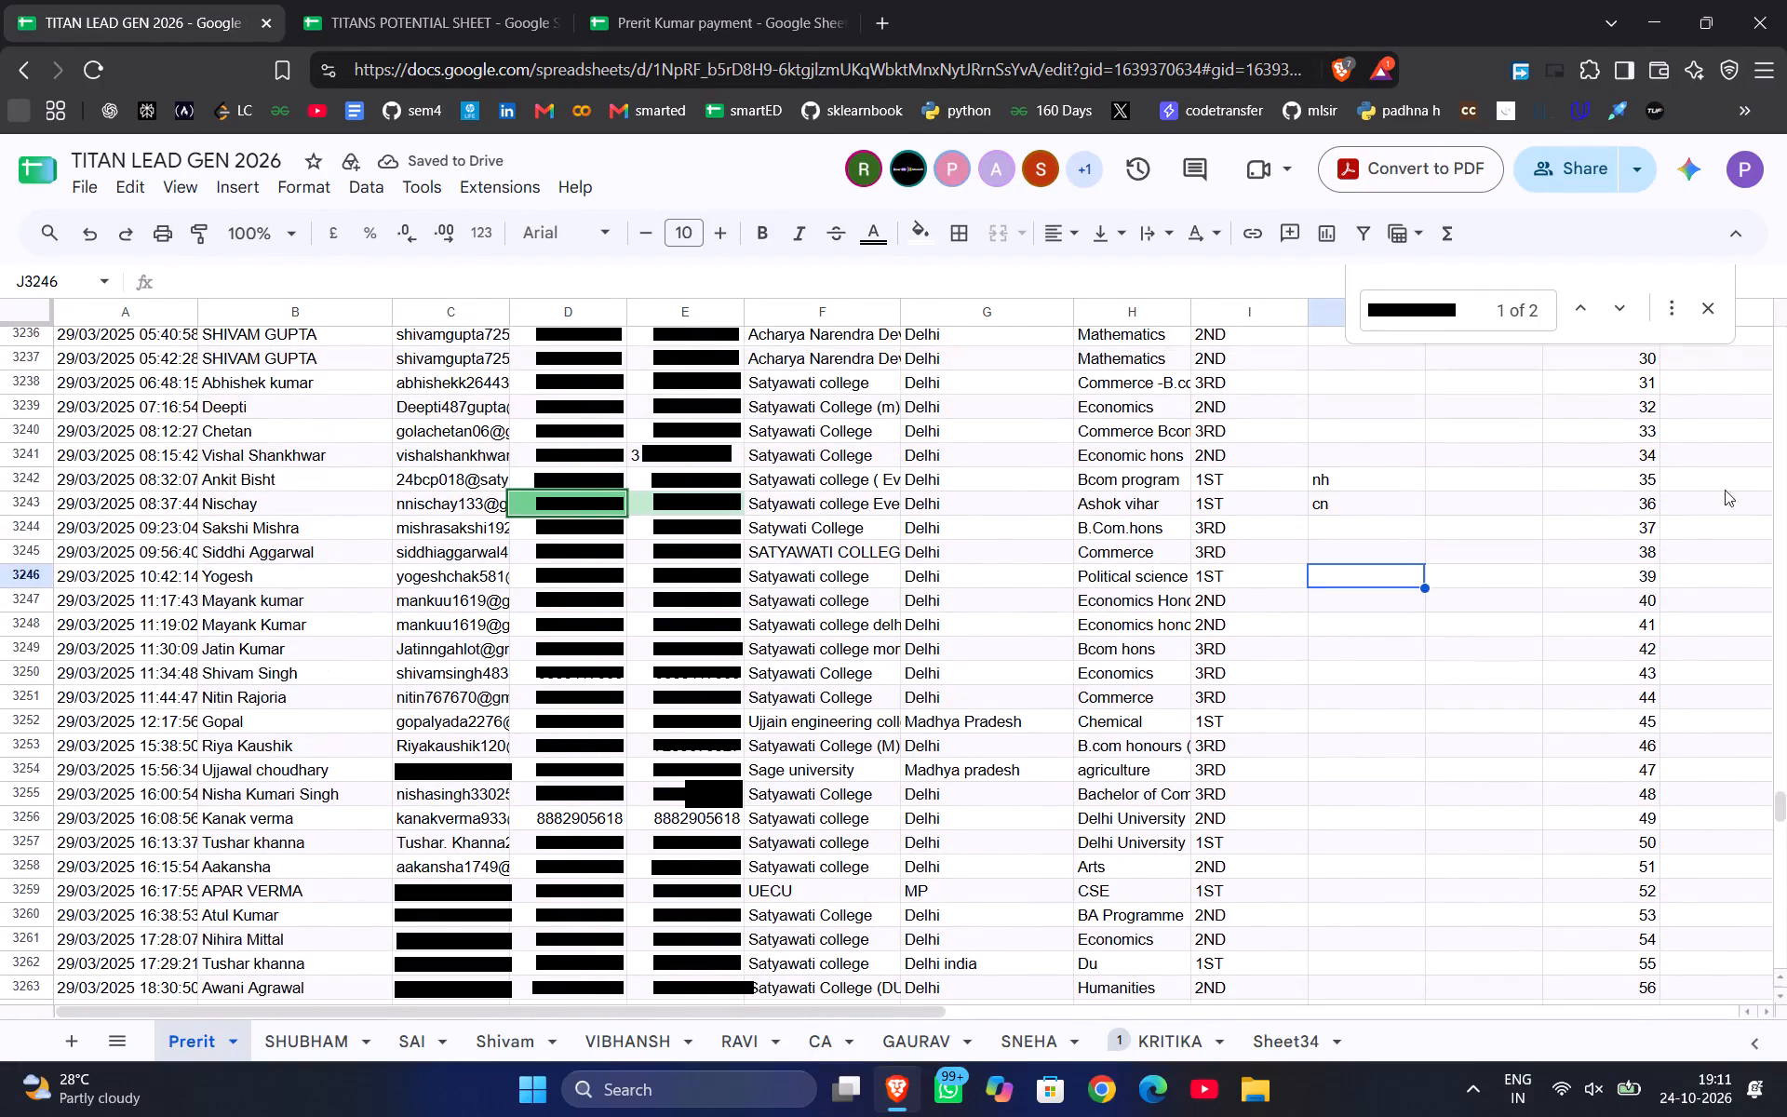
pyautogui.scroll(-3, 773, 550)
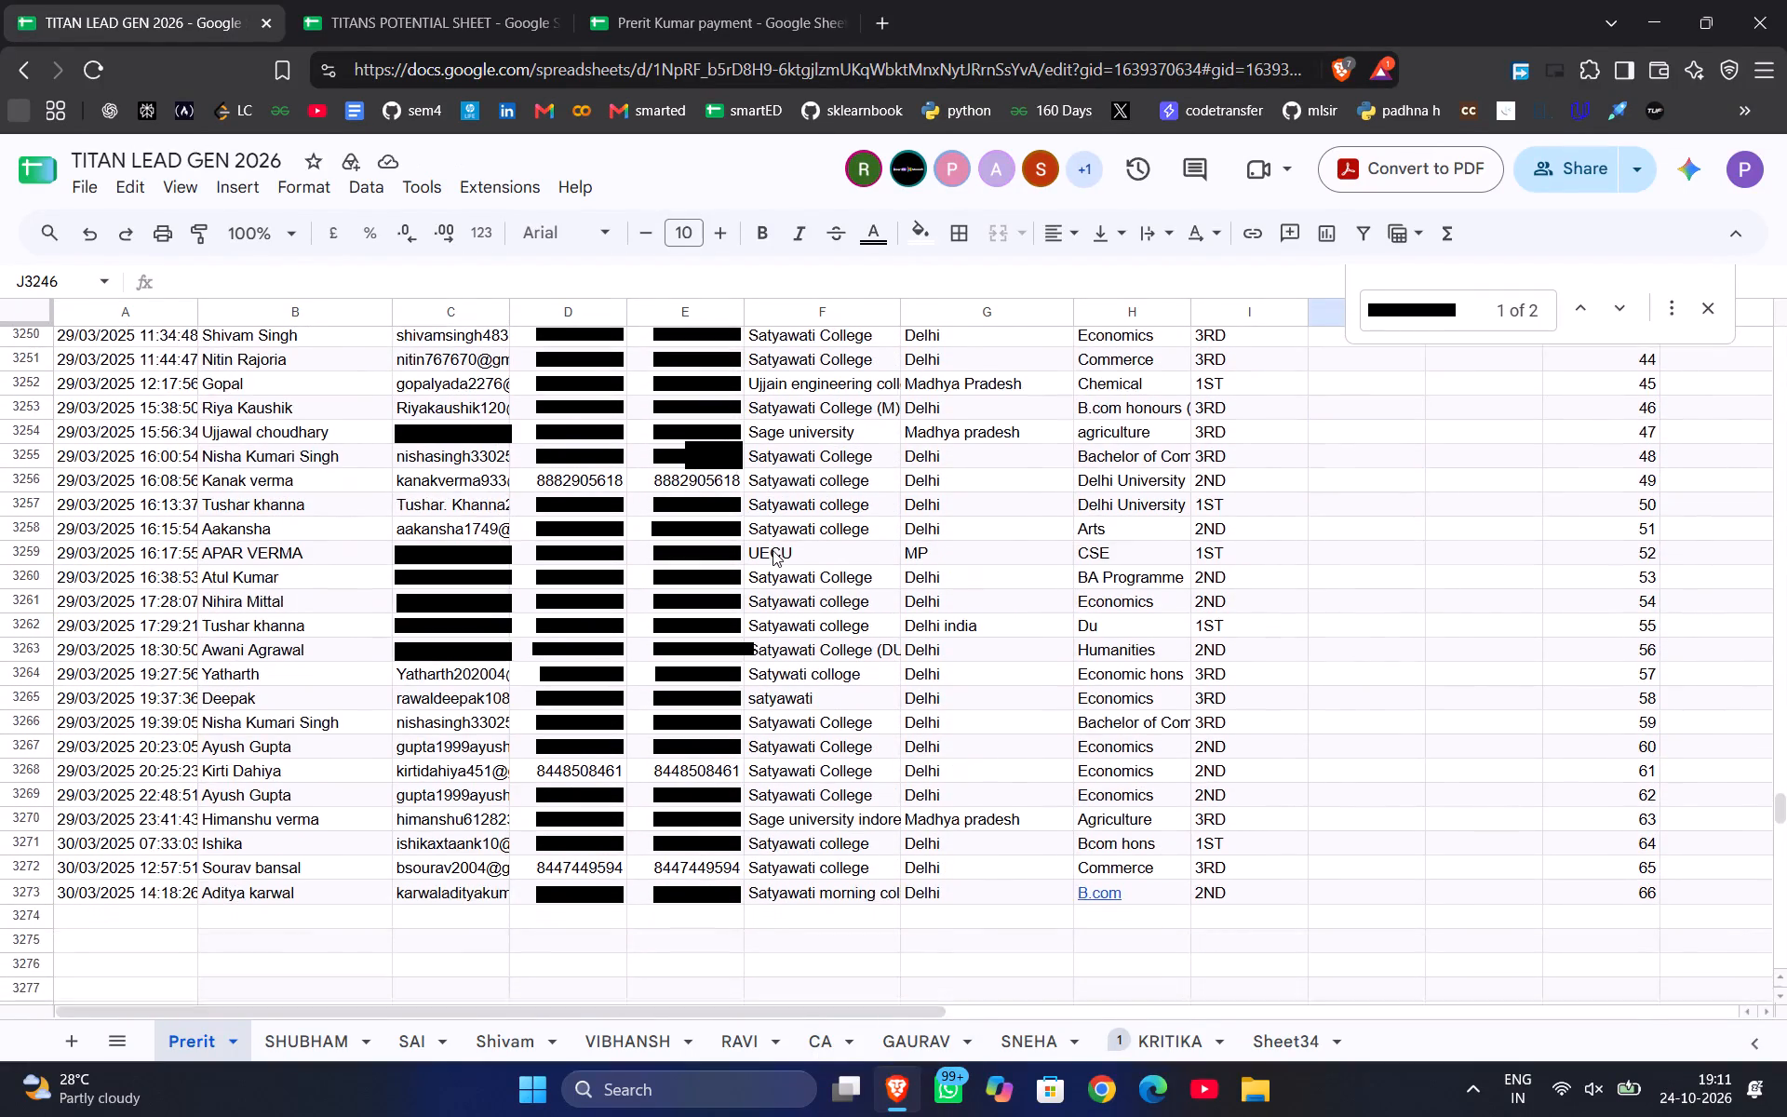
pyautogui.scroll(3, 773, 550)
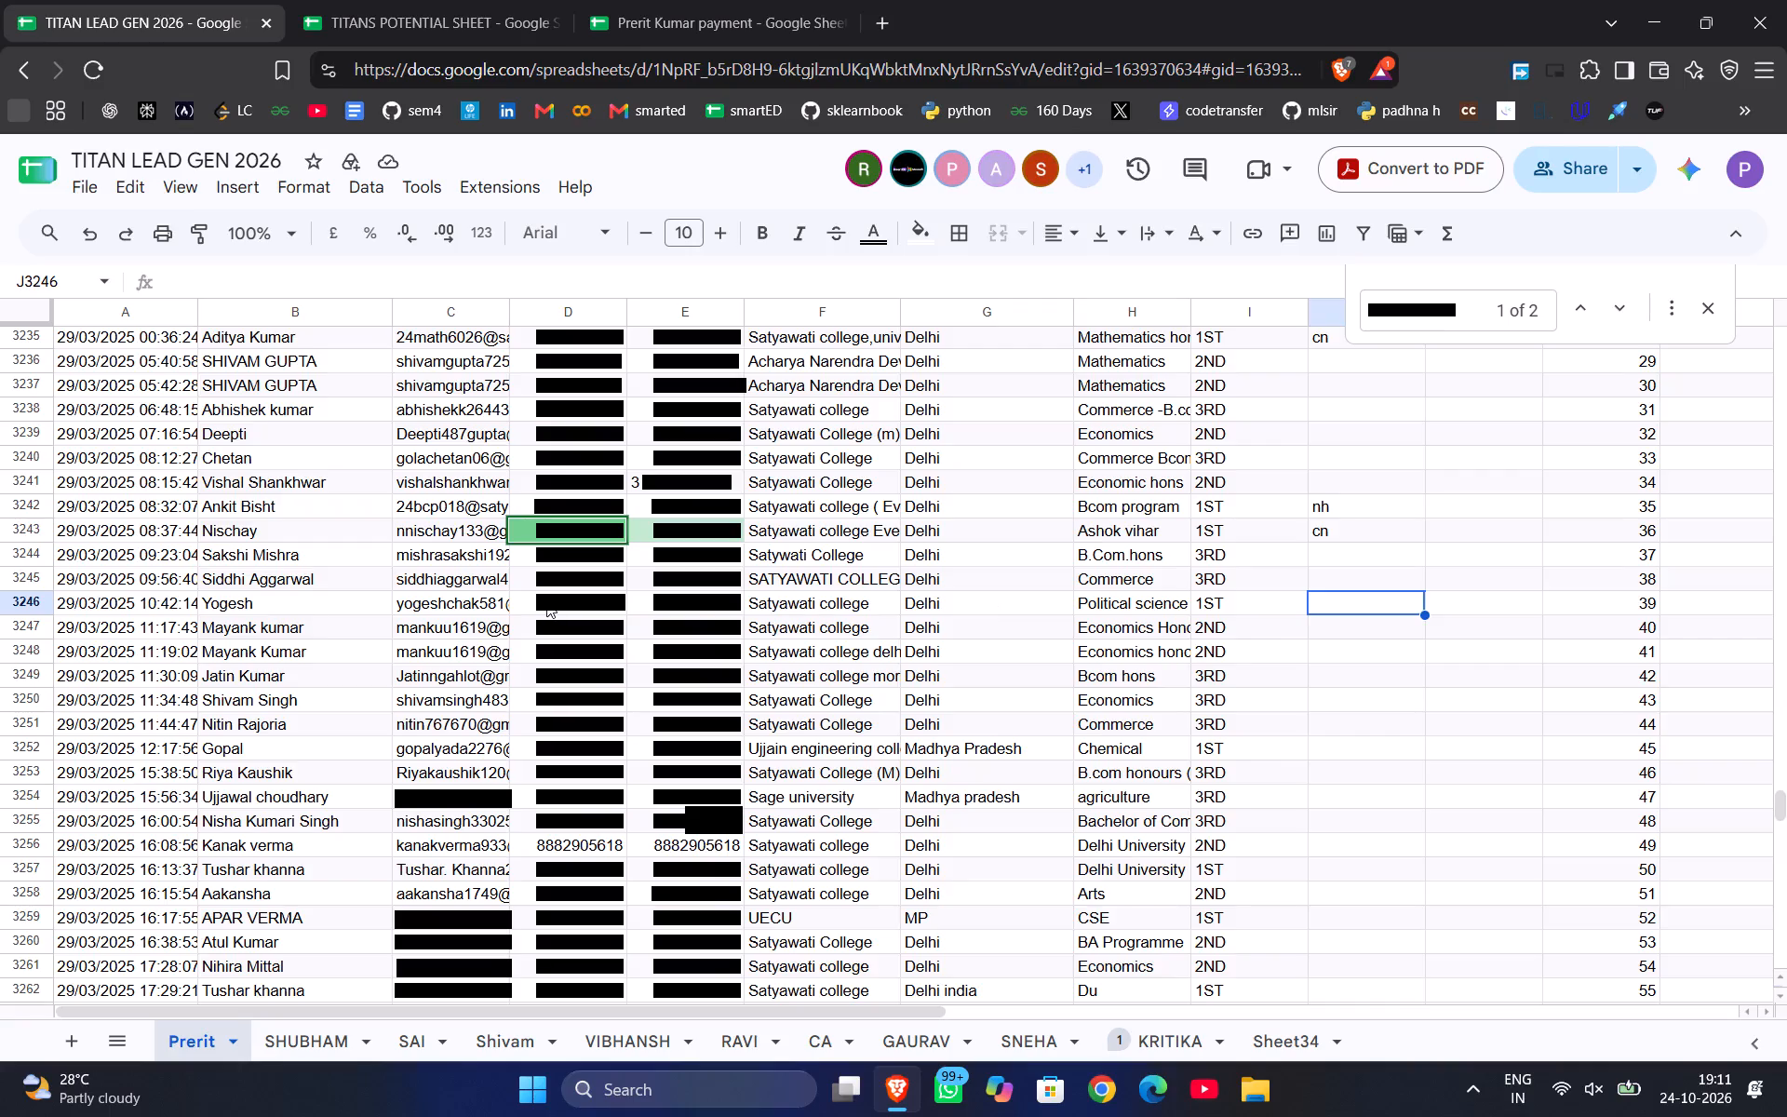
pyautogui.tripleClick(546, 601)
pyautogui.hotkey('ctrl', 'c')
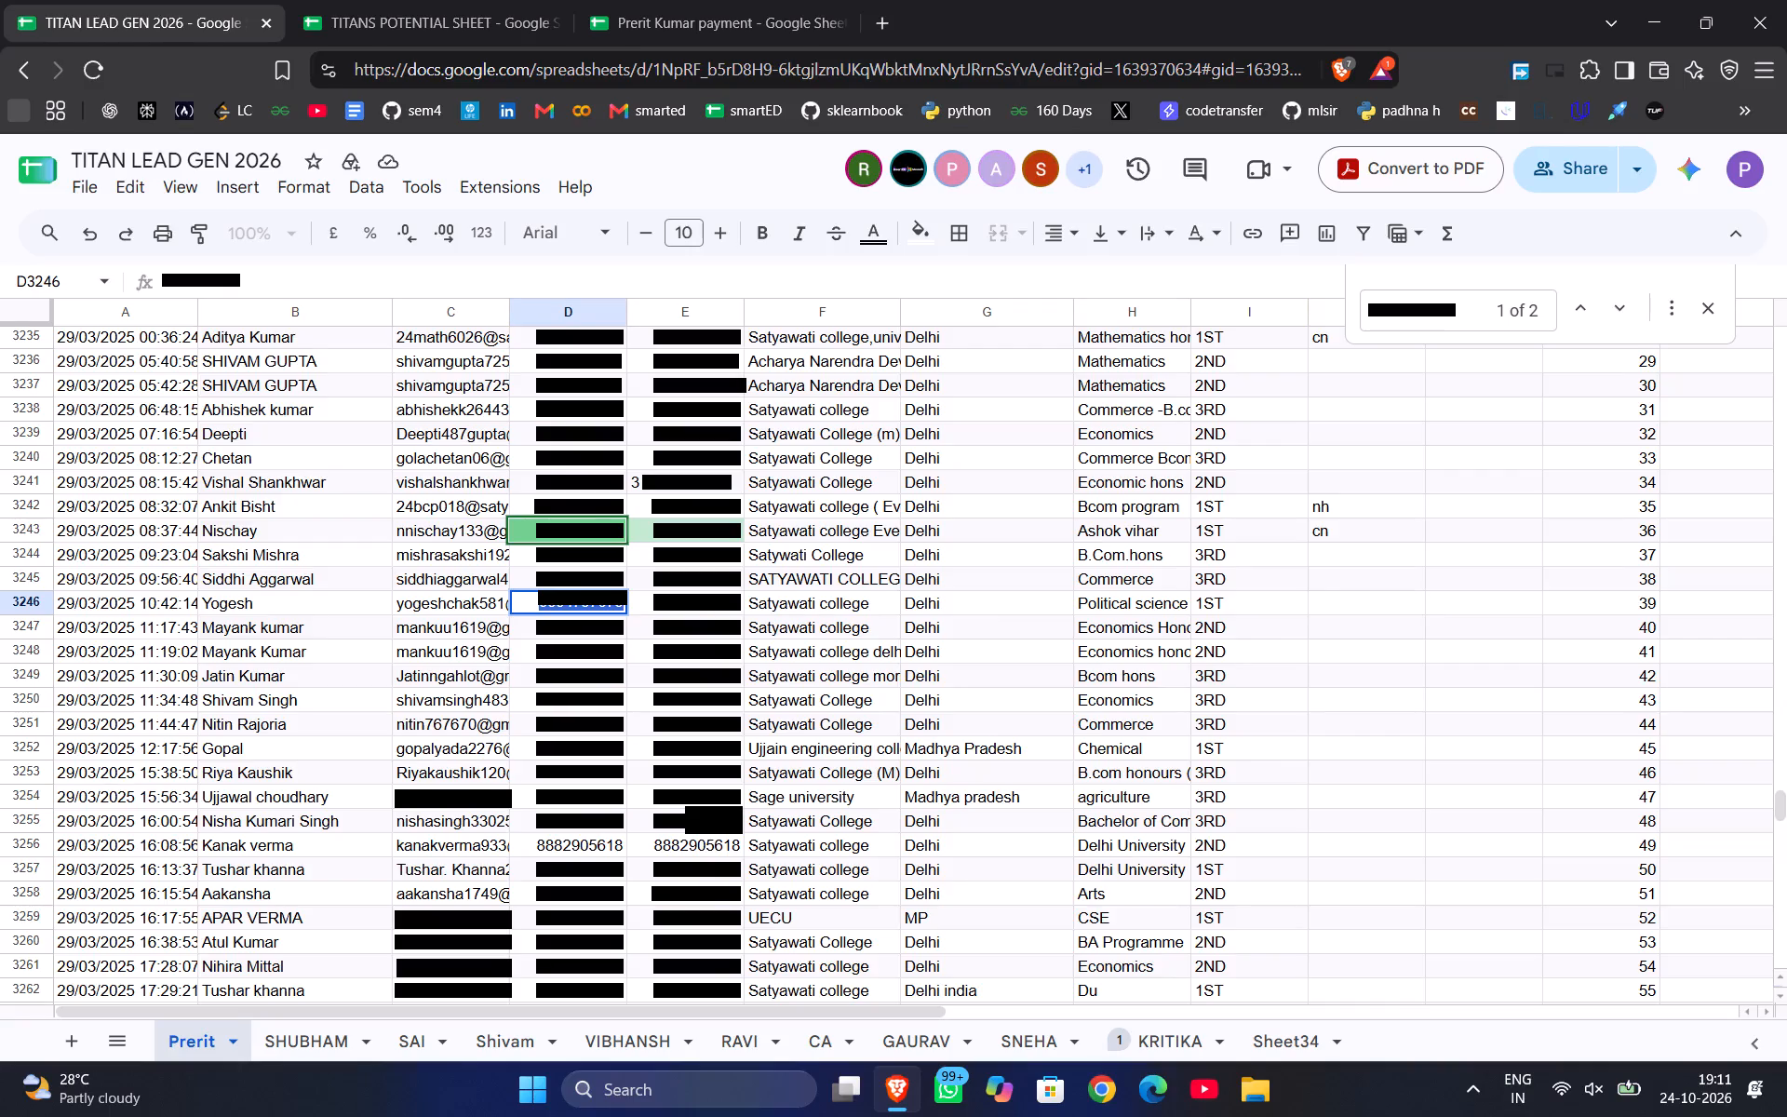
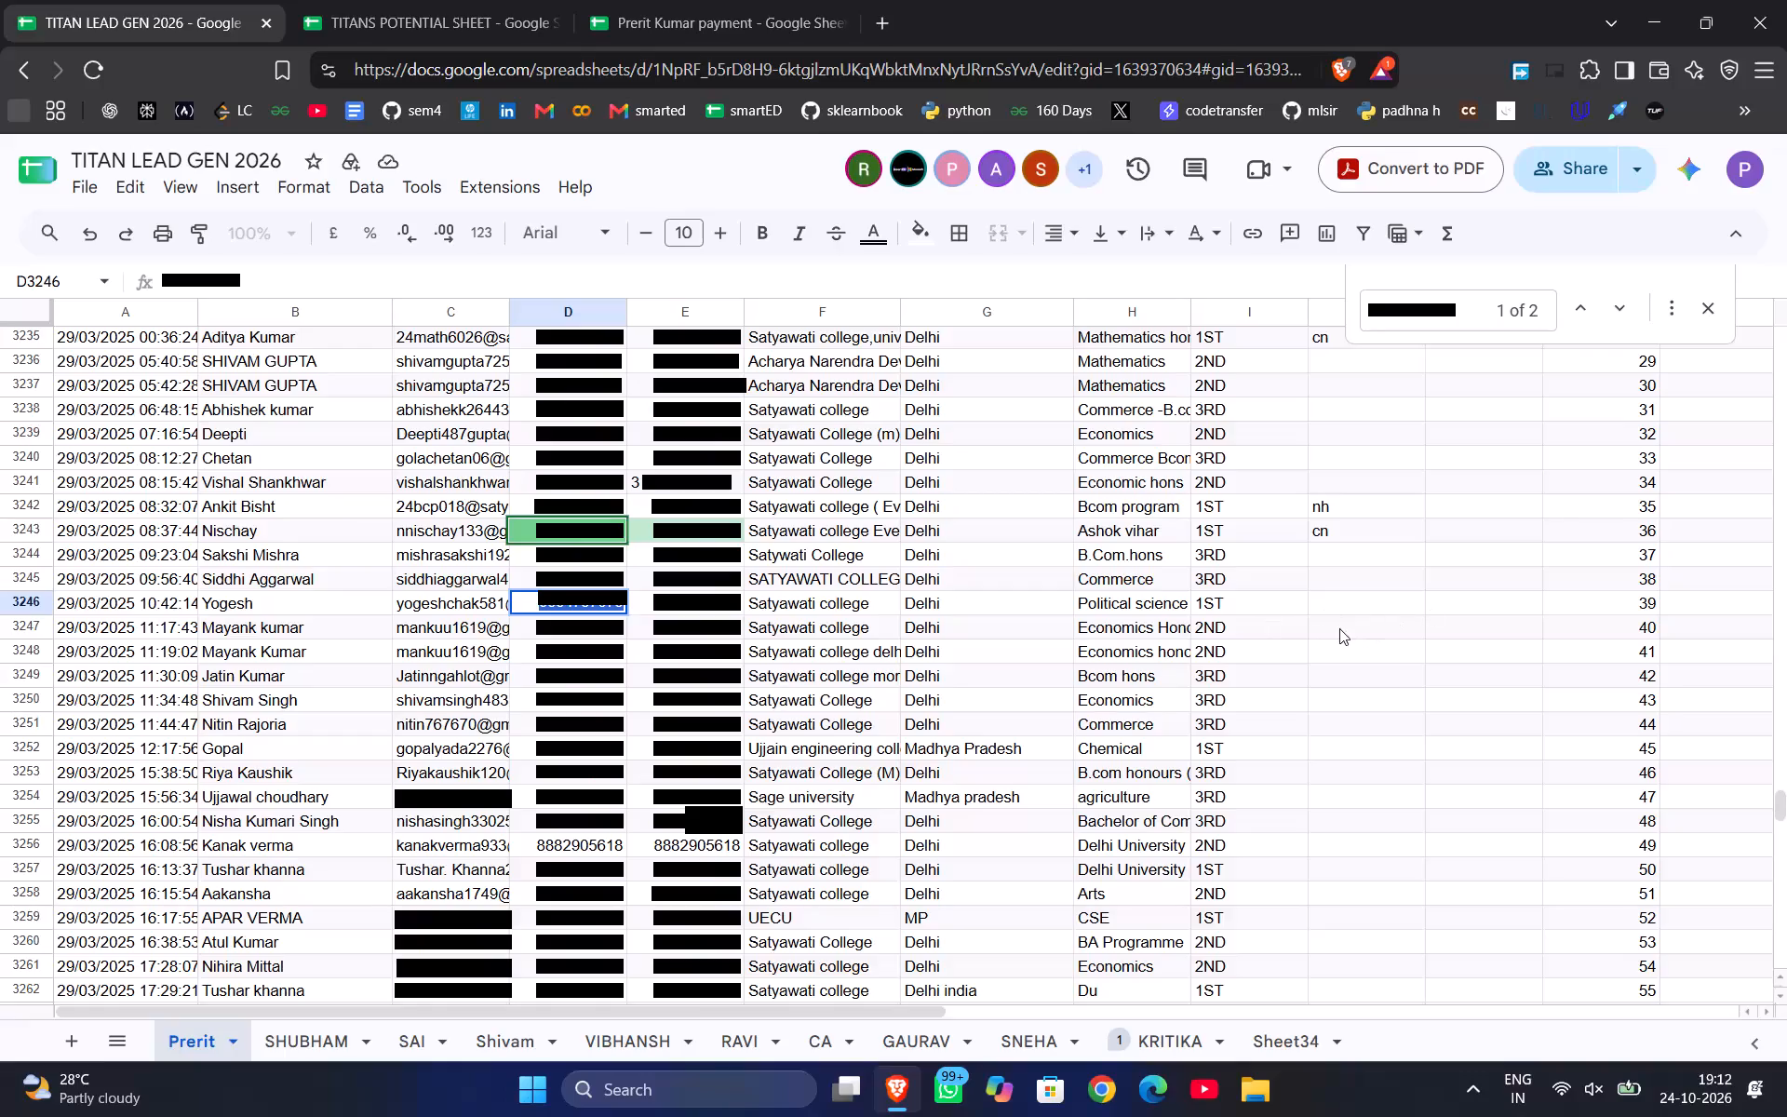
# Leave the contact number cell in row 3246 and close the sheet search.
pyautogui.click(1332, 599)
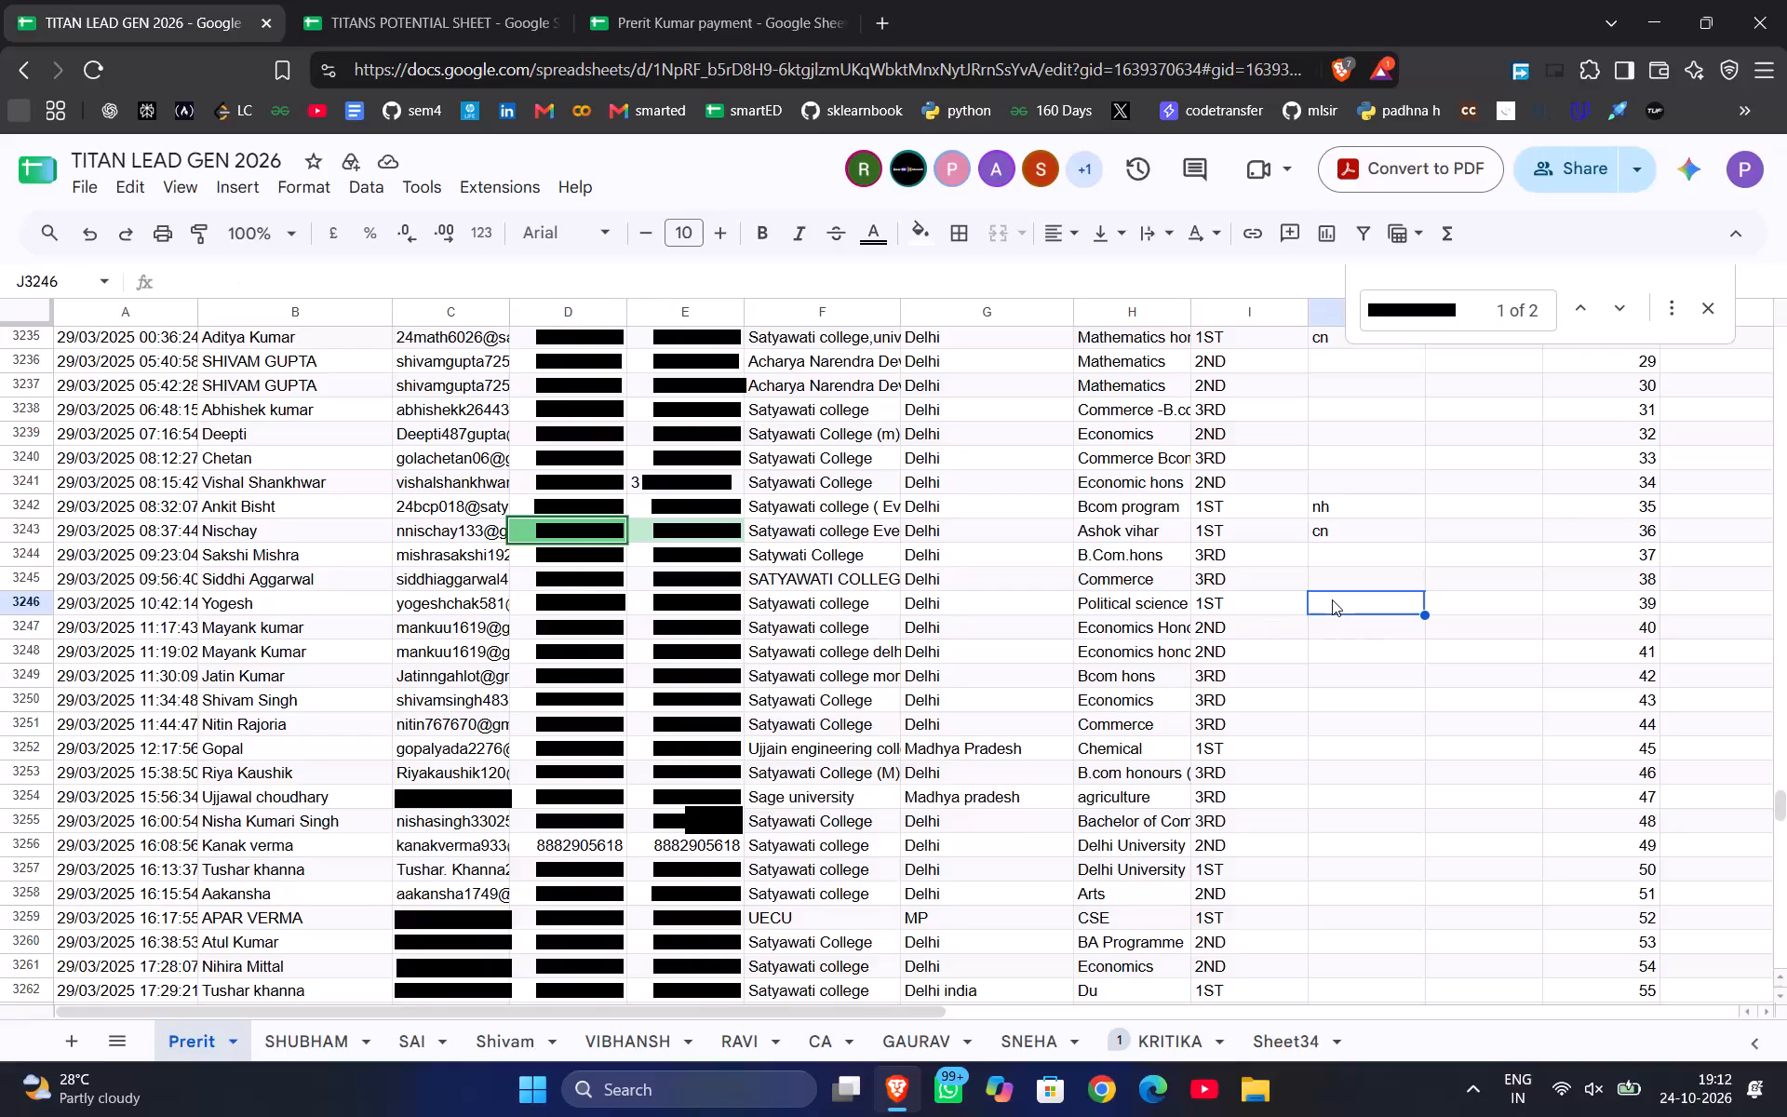
pyautogui.press('Escape')
pyautogui.press('Escape')
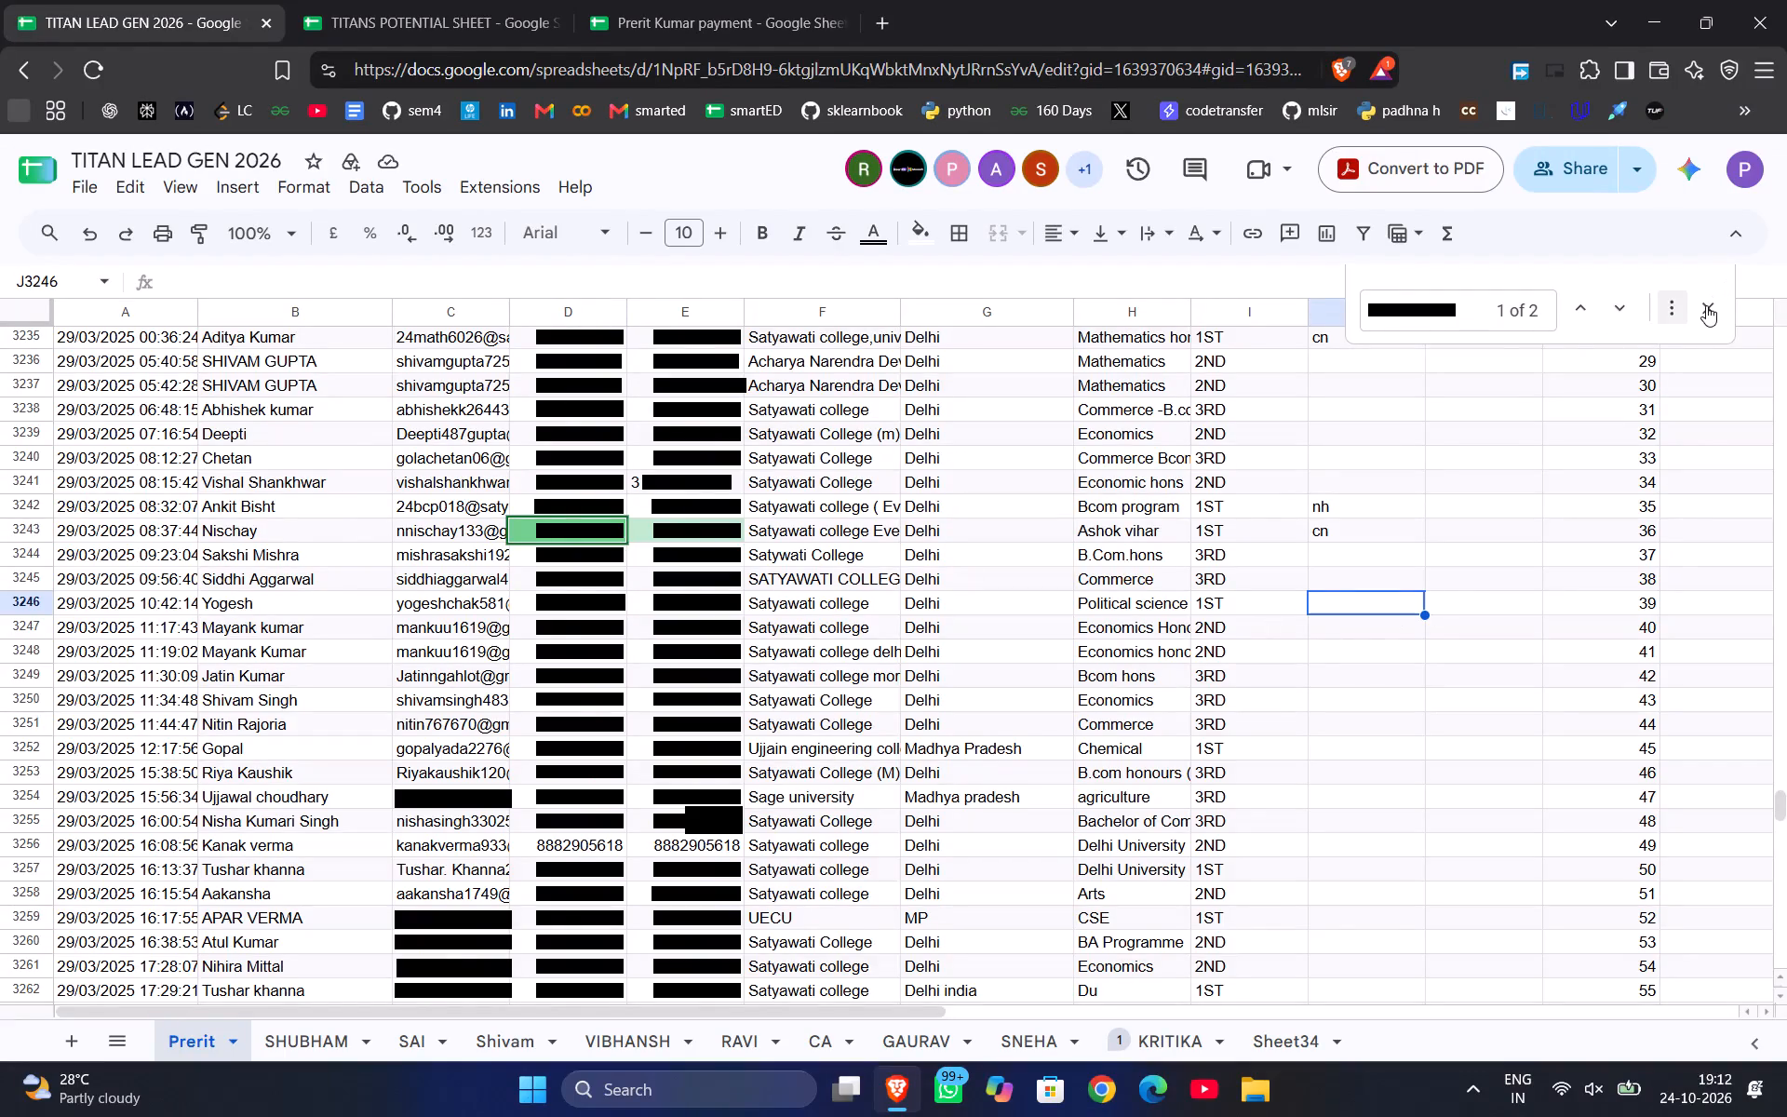
pyautogui.click(1707, 306)
# Clear the serial numbers beside the Satyawati College leads in column L, rows 3208 to 3273.
pyautogui.scroll(-4, 1210, 735)
pyautogui.scroll(6, 1210, 735)
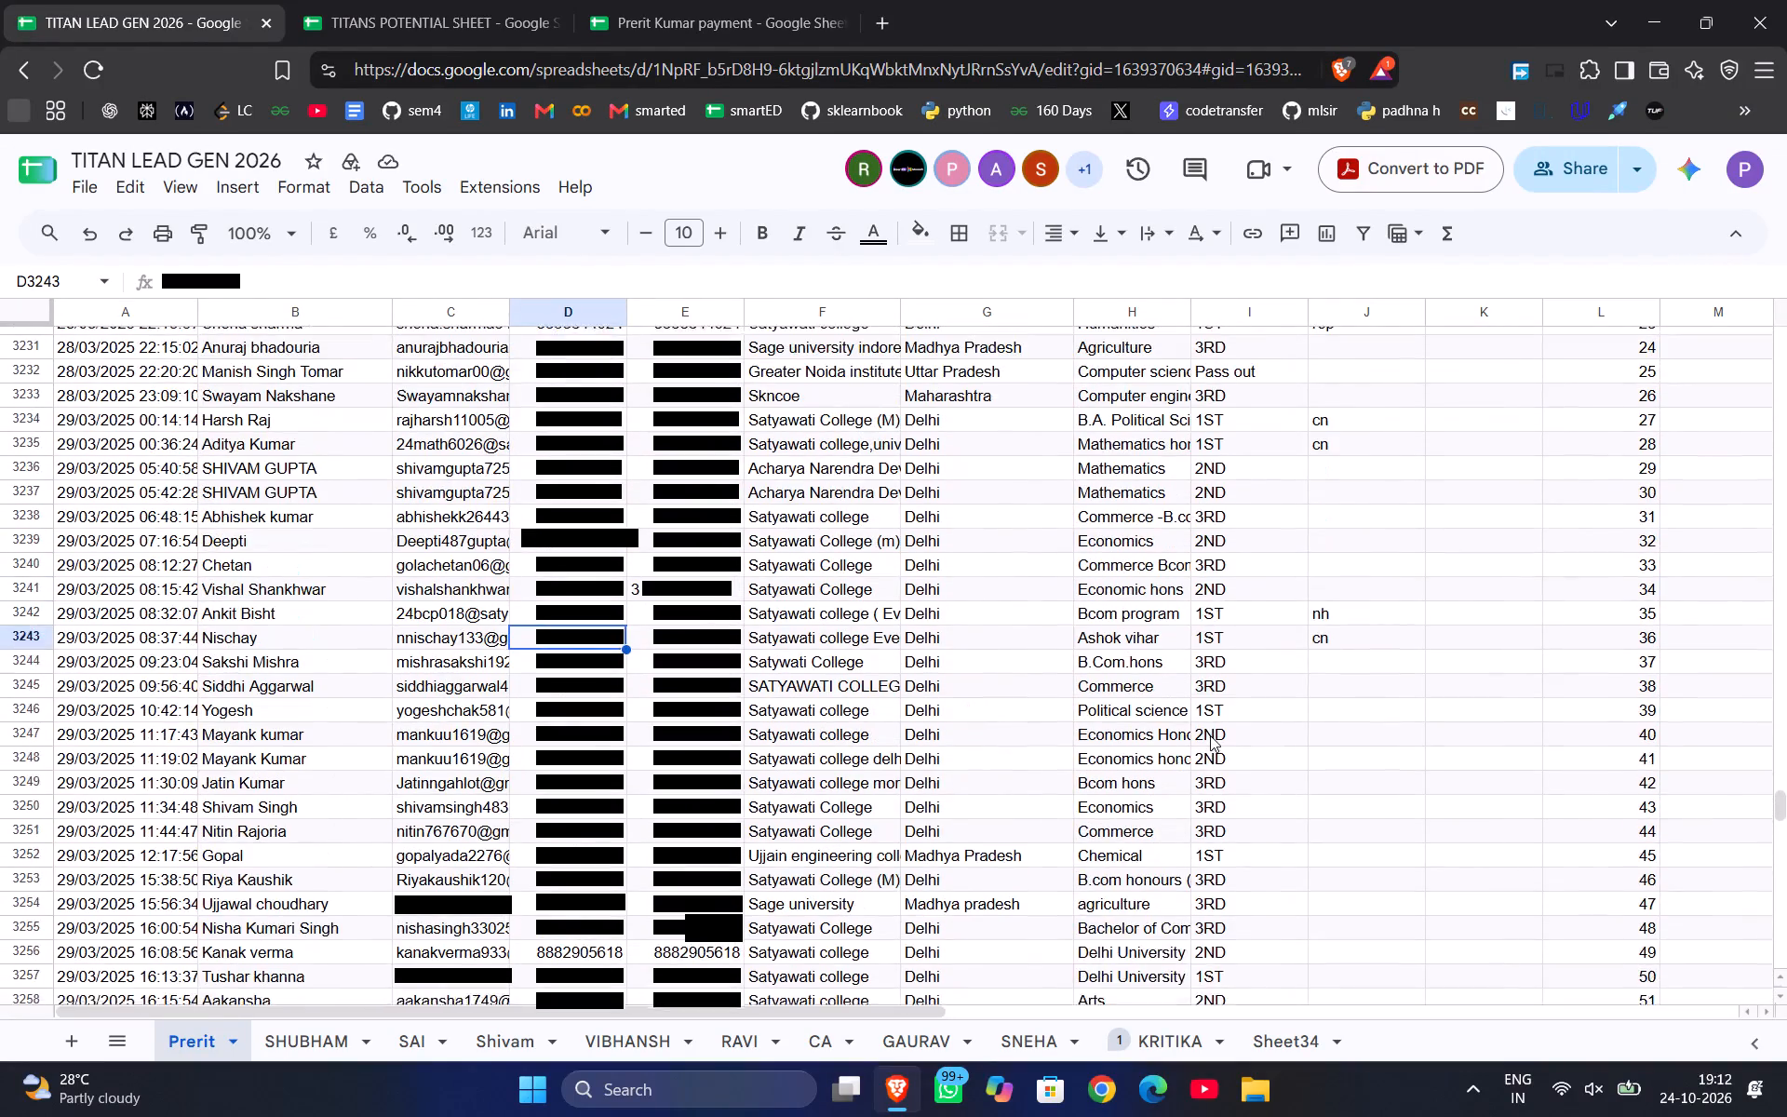
pyautogui.scroll(-1, 1466, 695)
pyautogui.click(1615, 799)
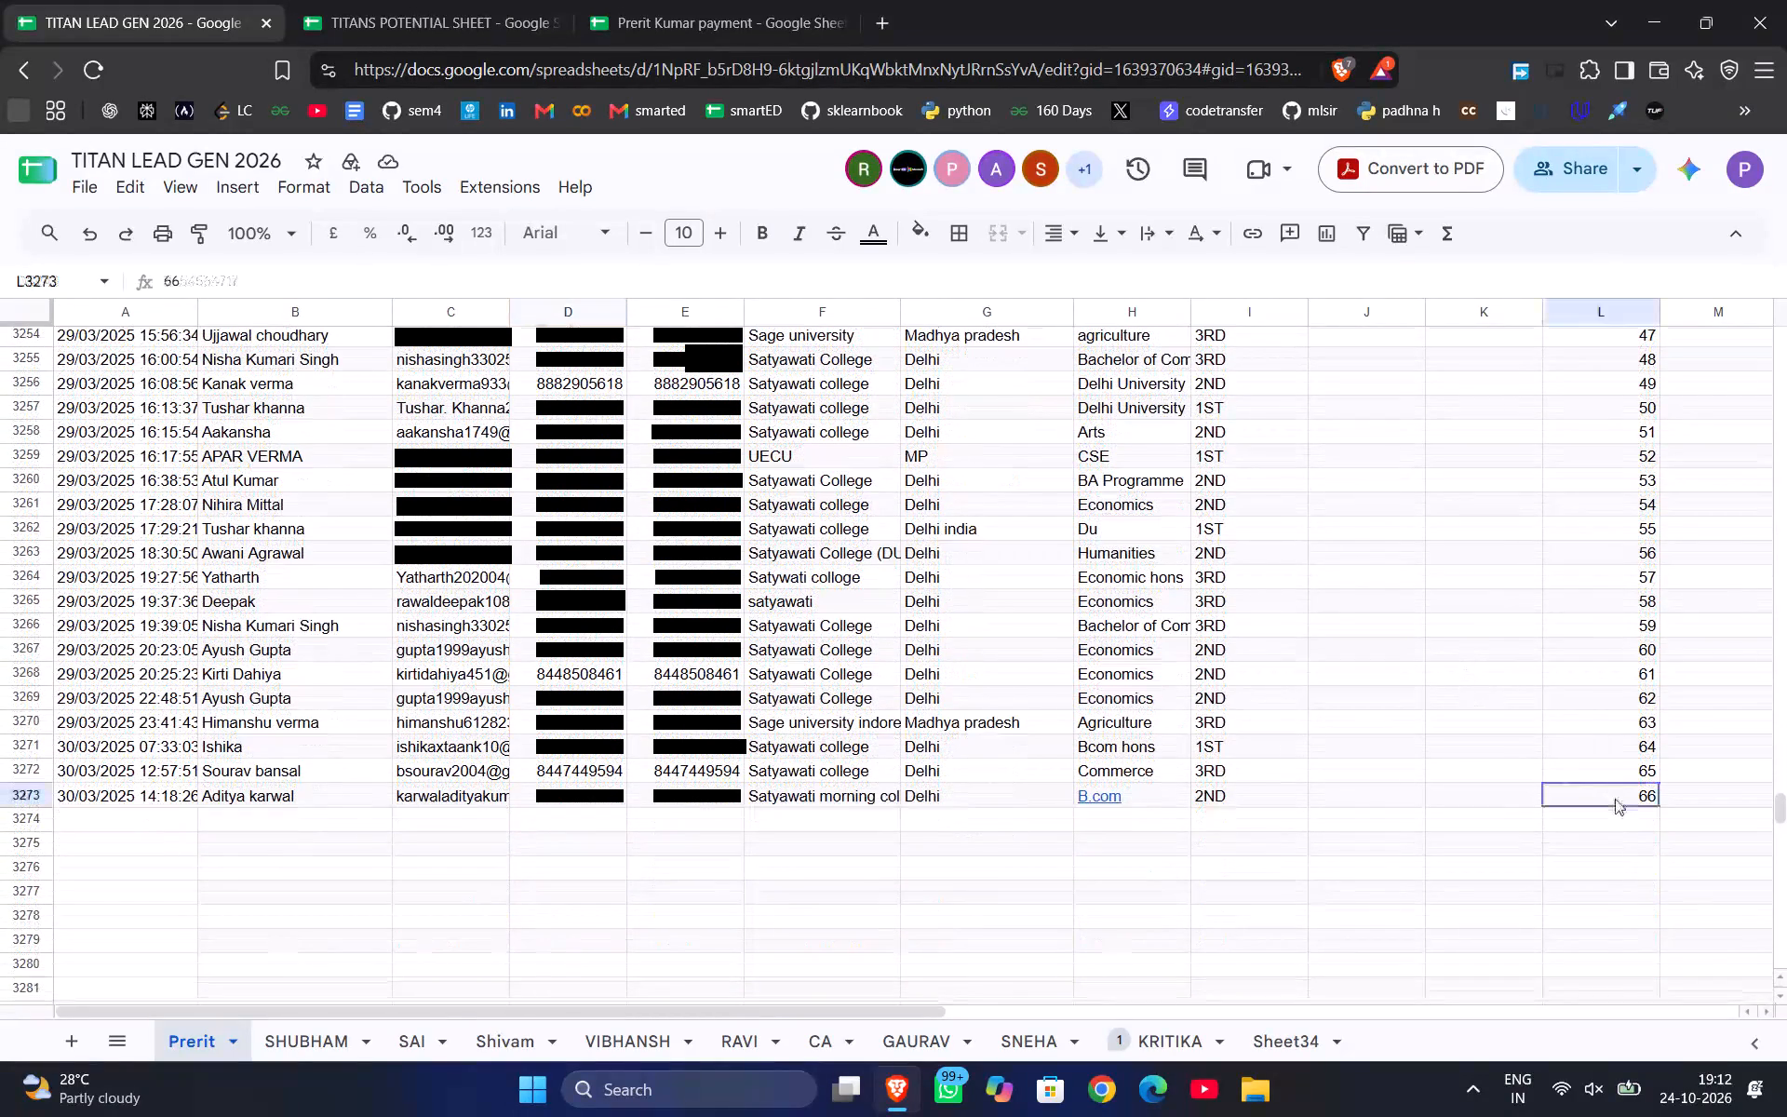
pyautogui.hotkey('ctrl', 'shift', 'Up')
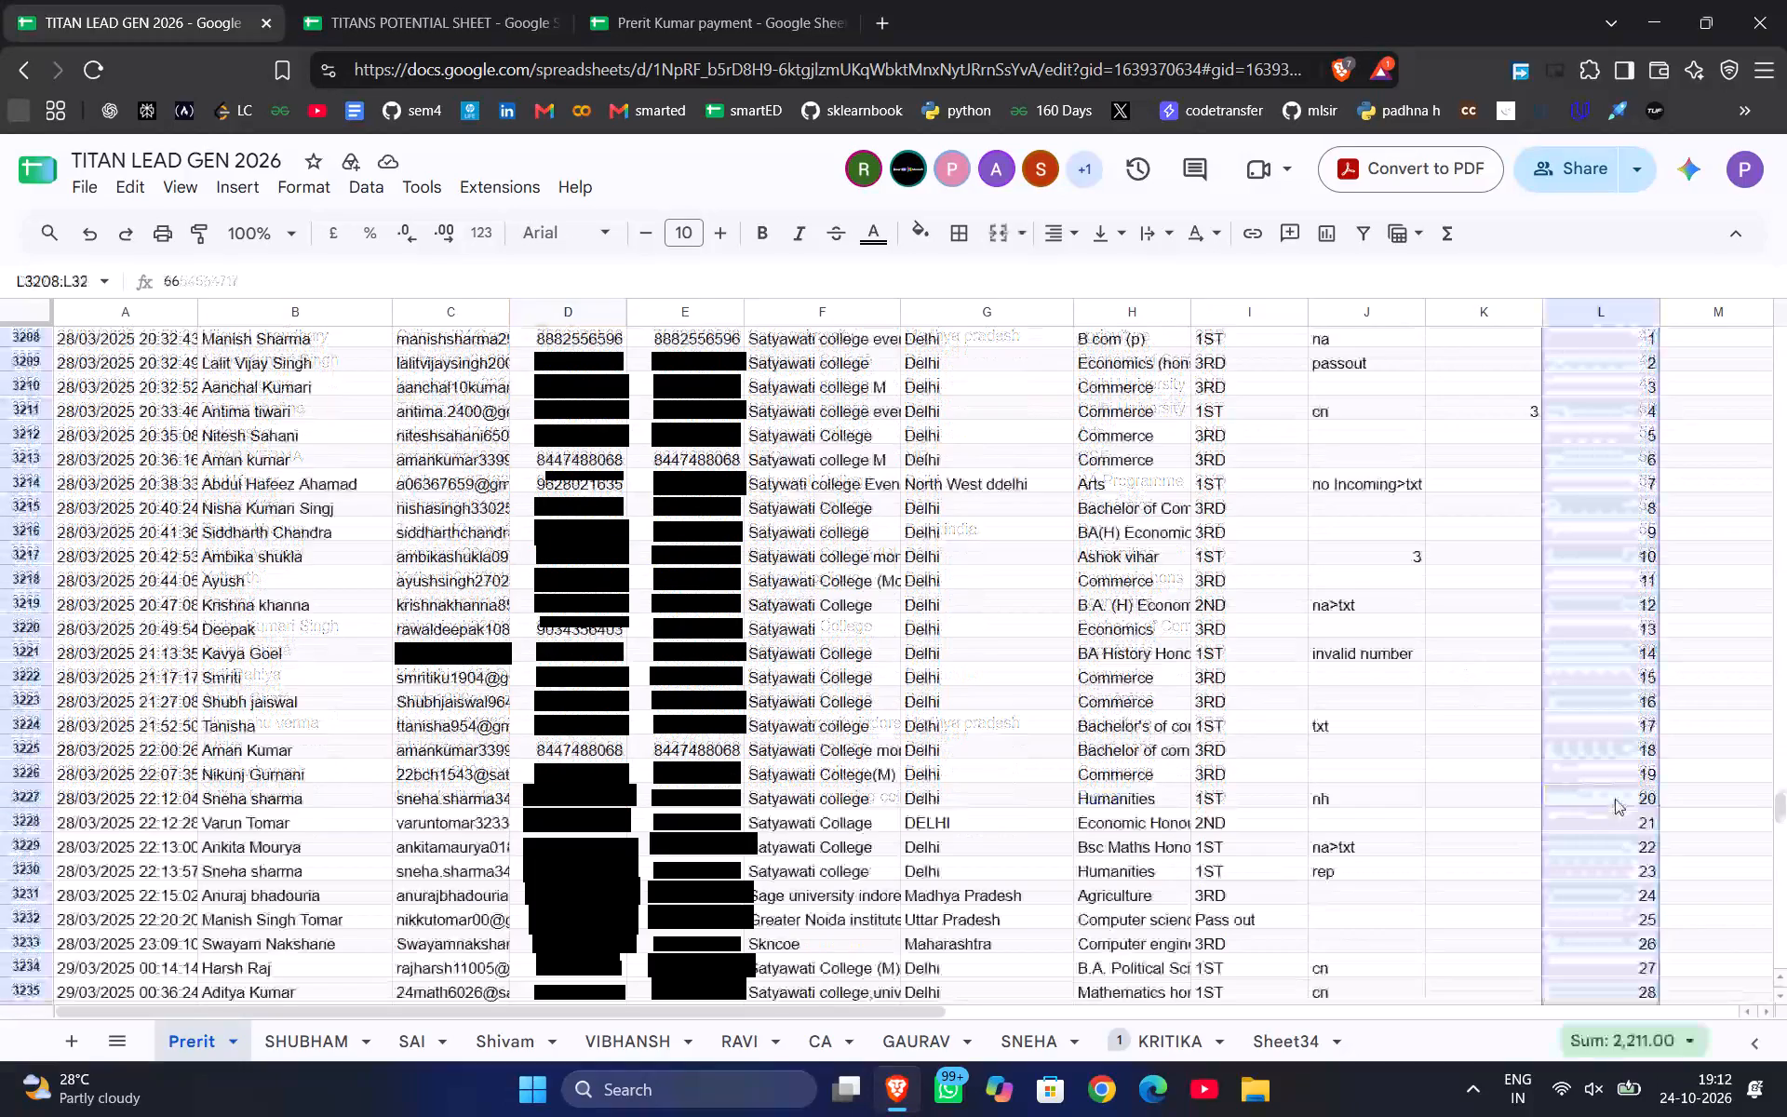
pyautogui.press('BackSpace')
# Clear the serial numbers beside the NIT Sikkim leads in column L, rows 3179 to 3205.
pyautogui.scroll(-6, 1615, 799)
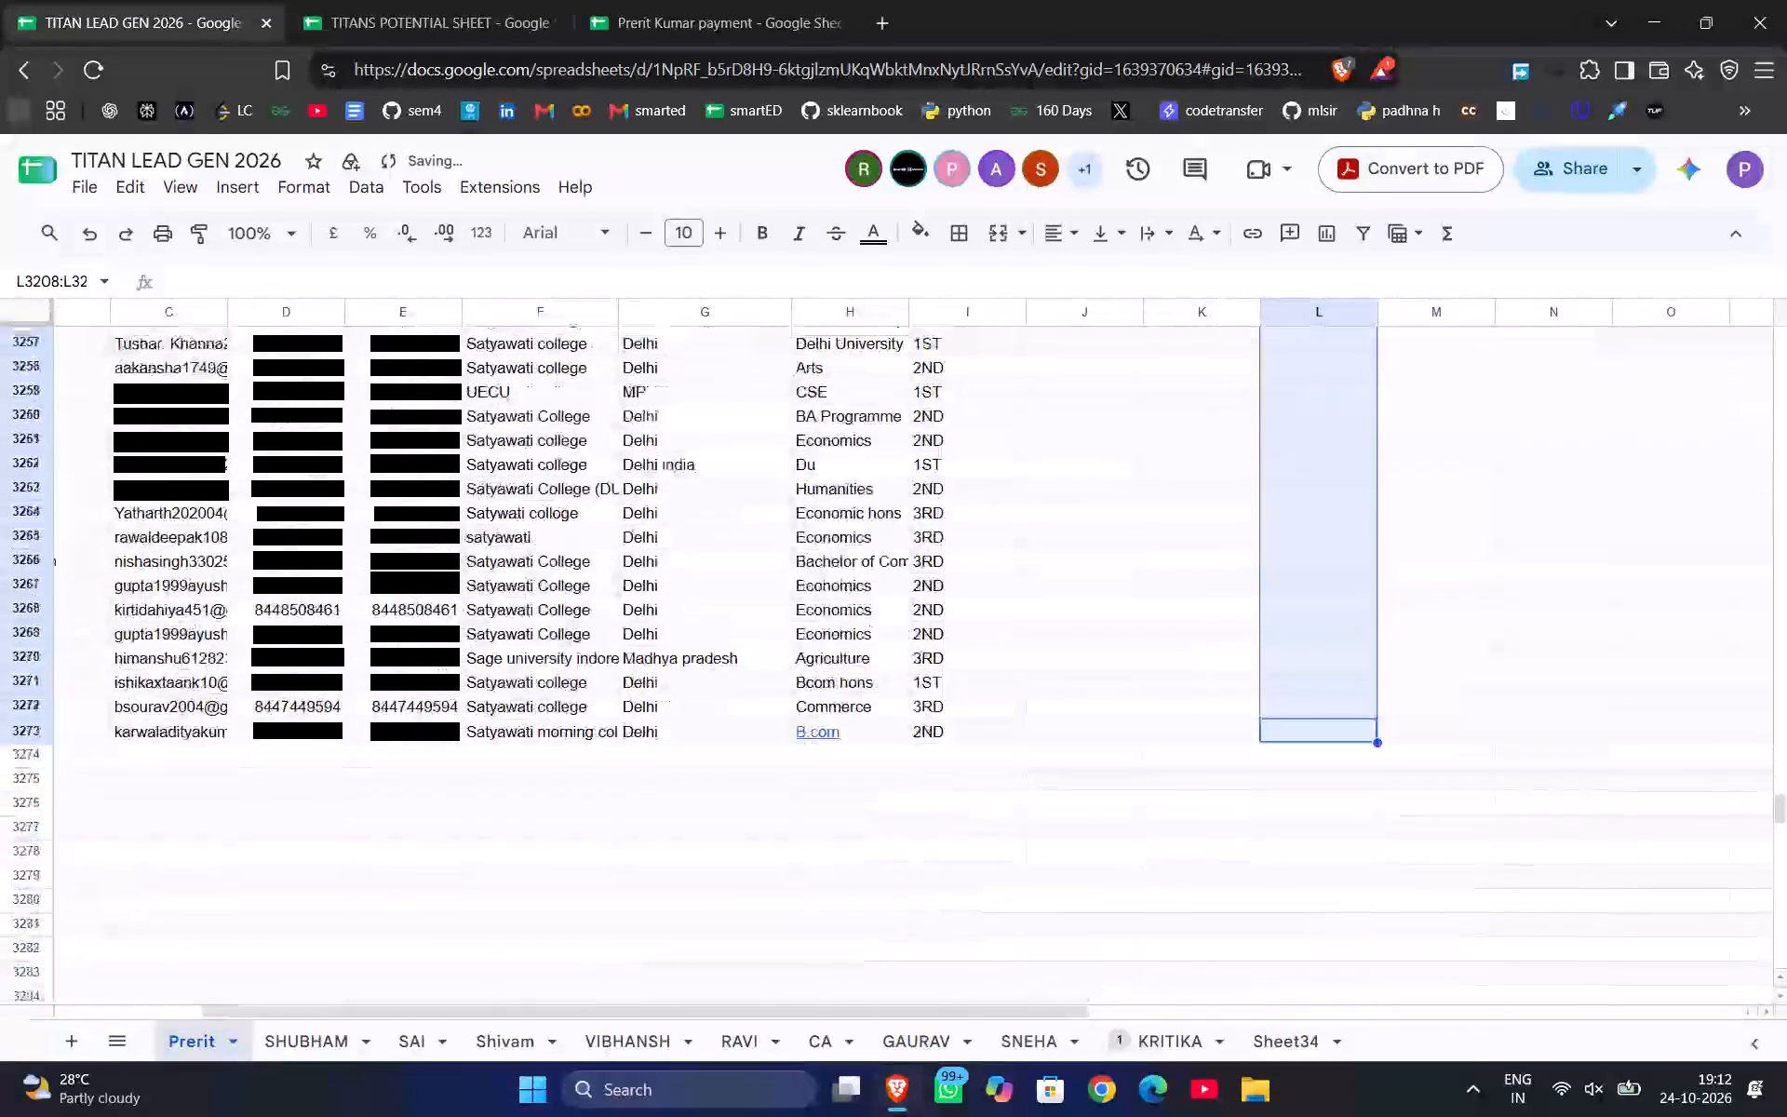
pyautogui.scroll(8, 1615, 799)
pyautogui.scroll(-1, 1615, 799)
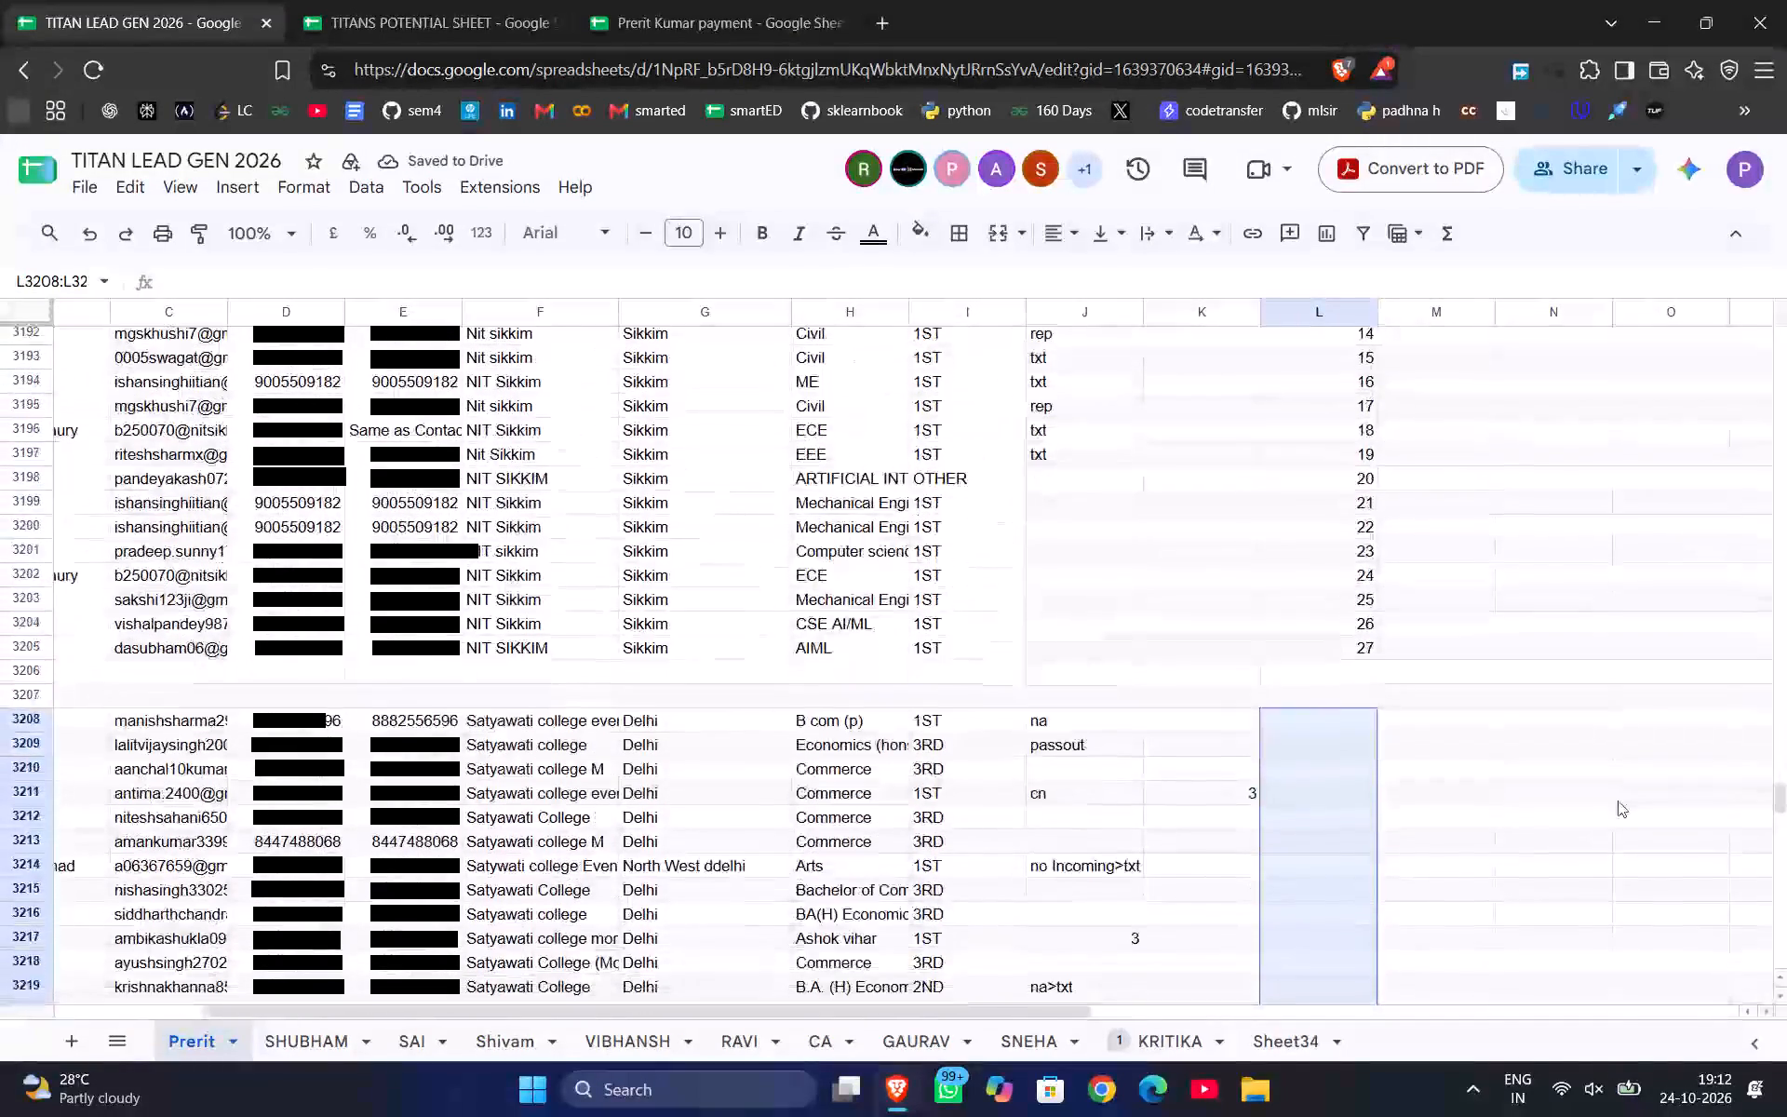
pyautogui.click(1354, 663)
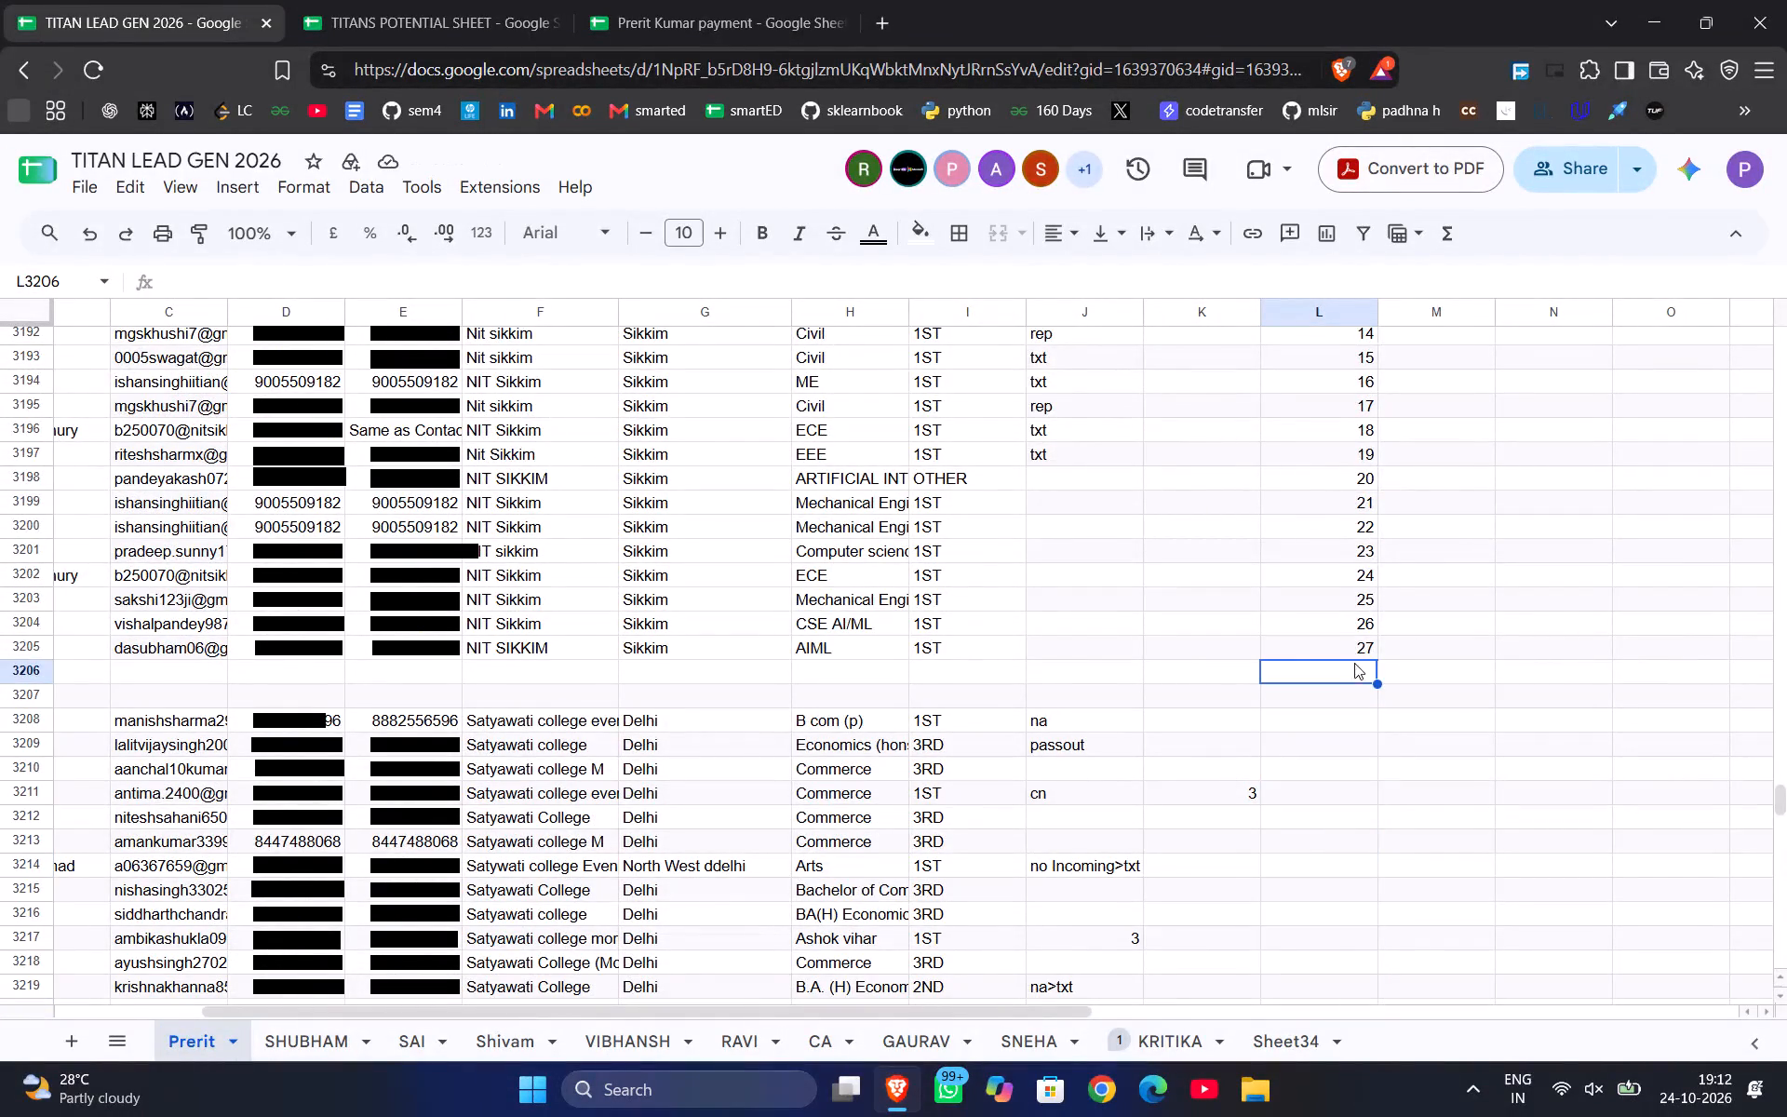
pyautogui.press('Up')
pyautogui.hotkey('ctrl', 'shift', 'Up')
pyautogui.press('BackSpace')
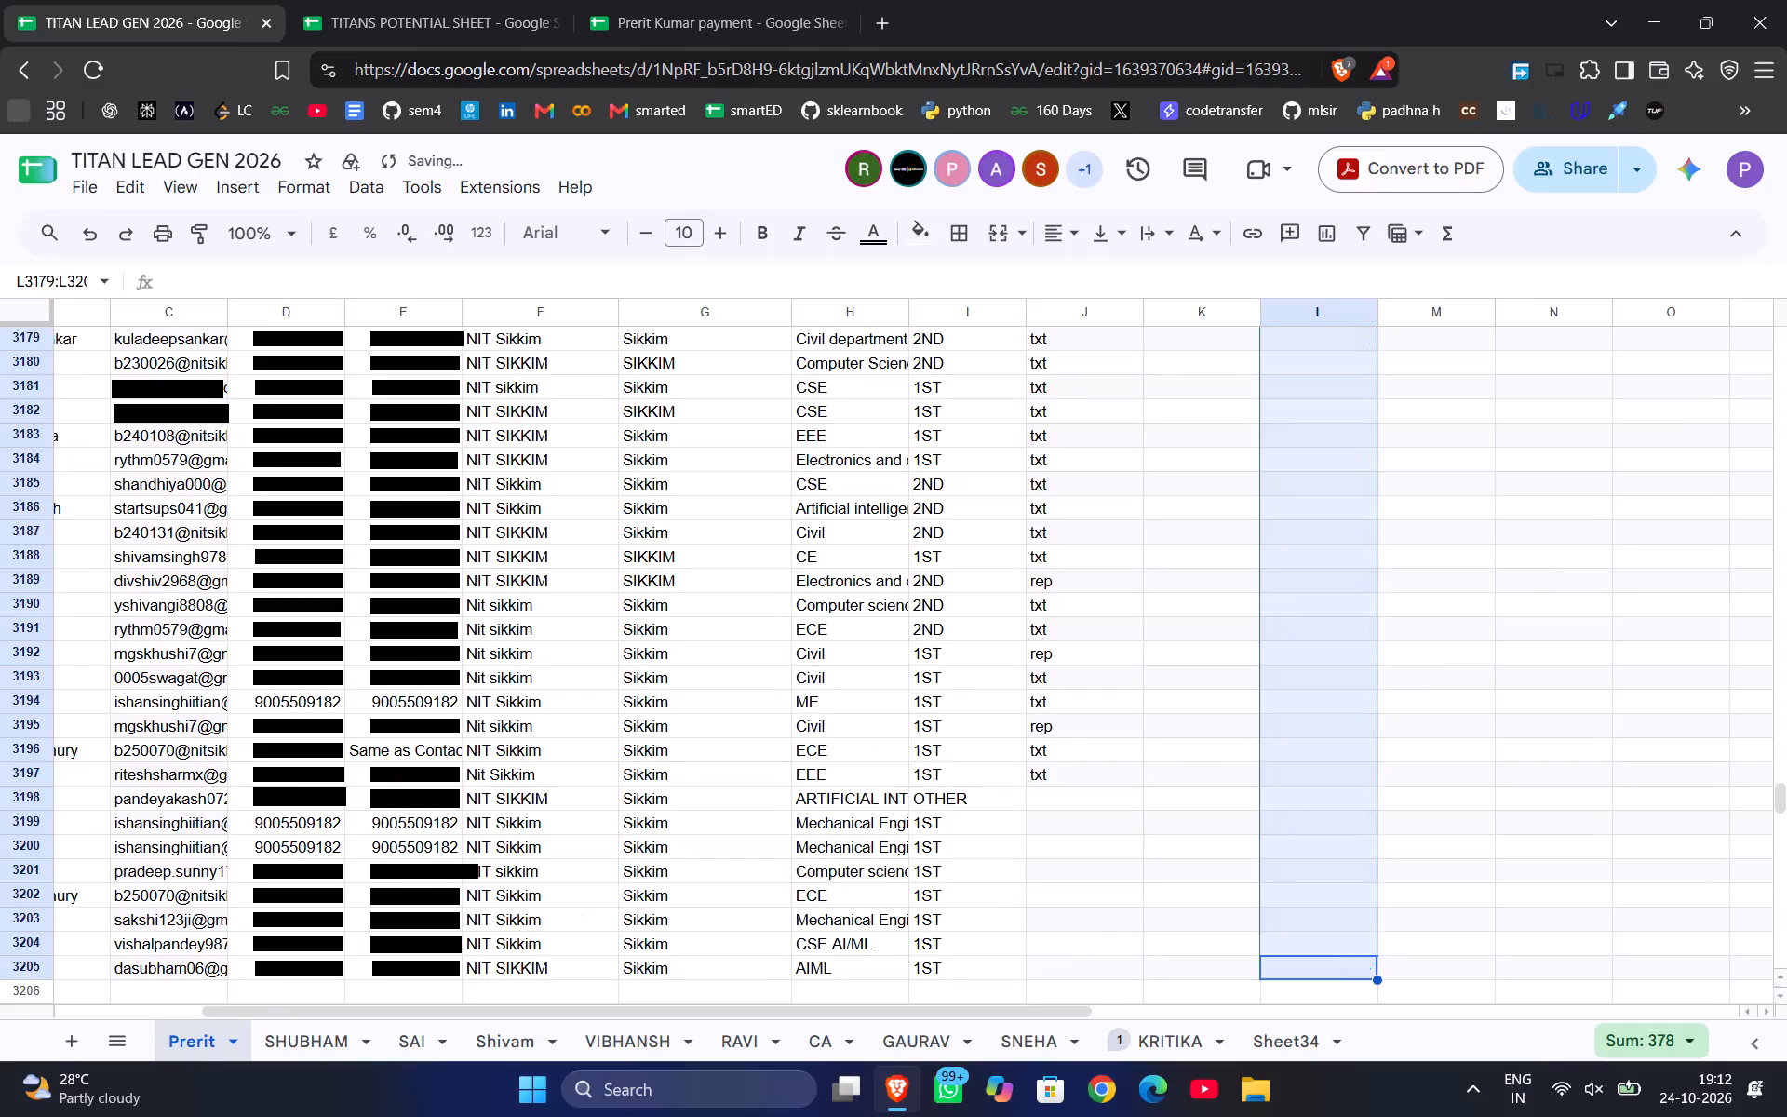
pyautogui.press('Up')
# Look over column L in the earlier lead blocks for leftover numbering, ending at the empty rows below the last Satyawati lead.
pyautogui.scroll(16, 1354, 663)
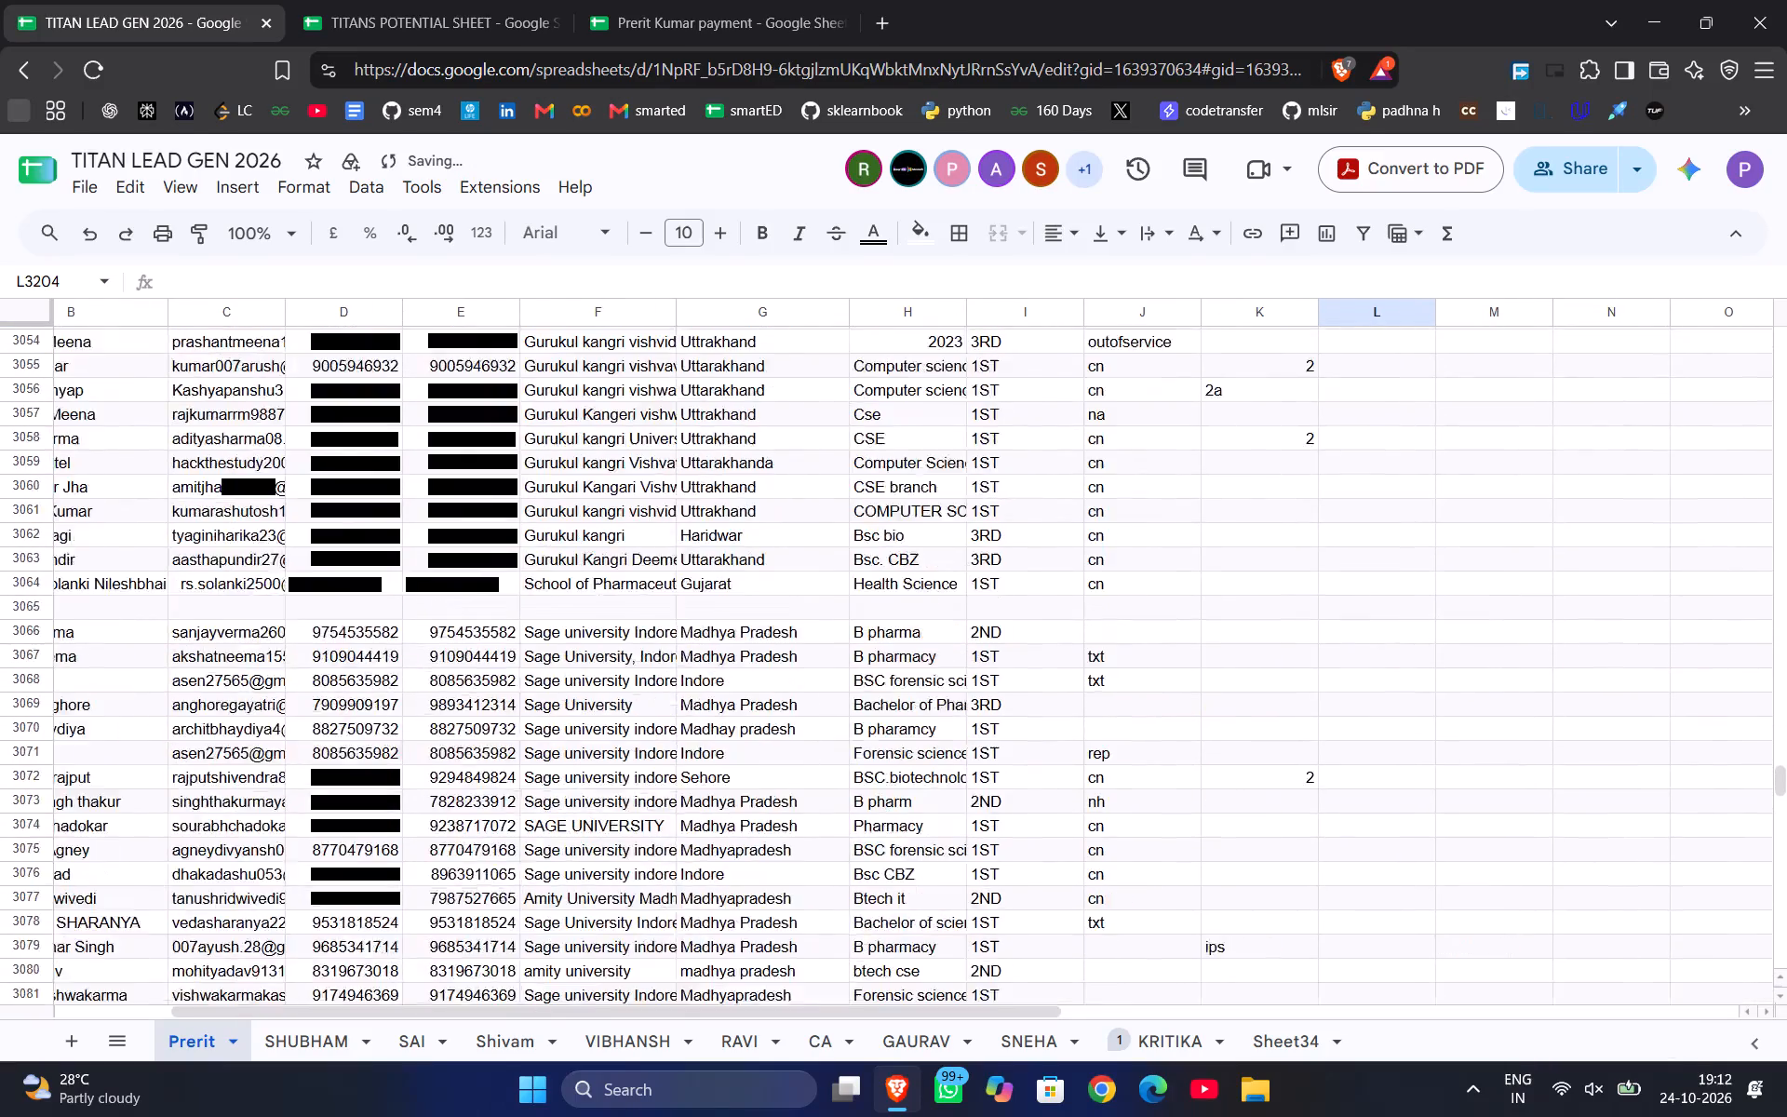
pyautogui.scroll(-20, 1354, 663)
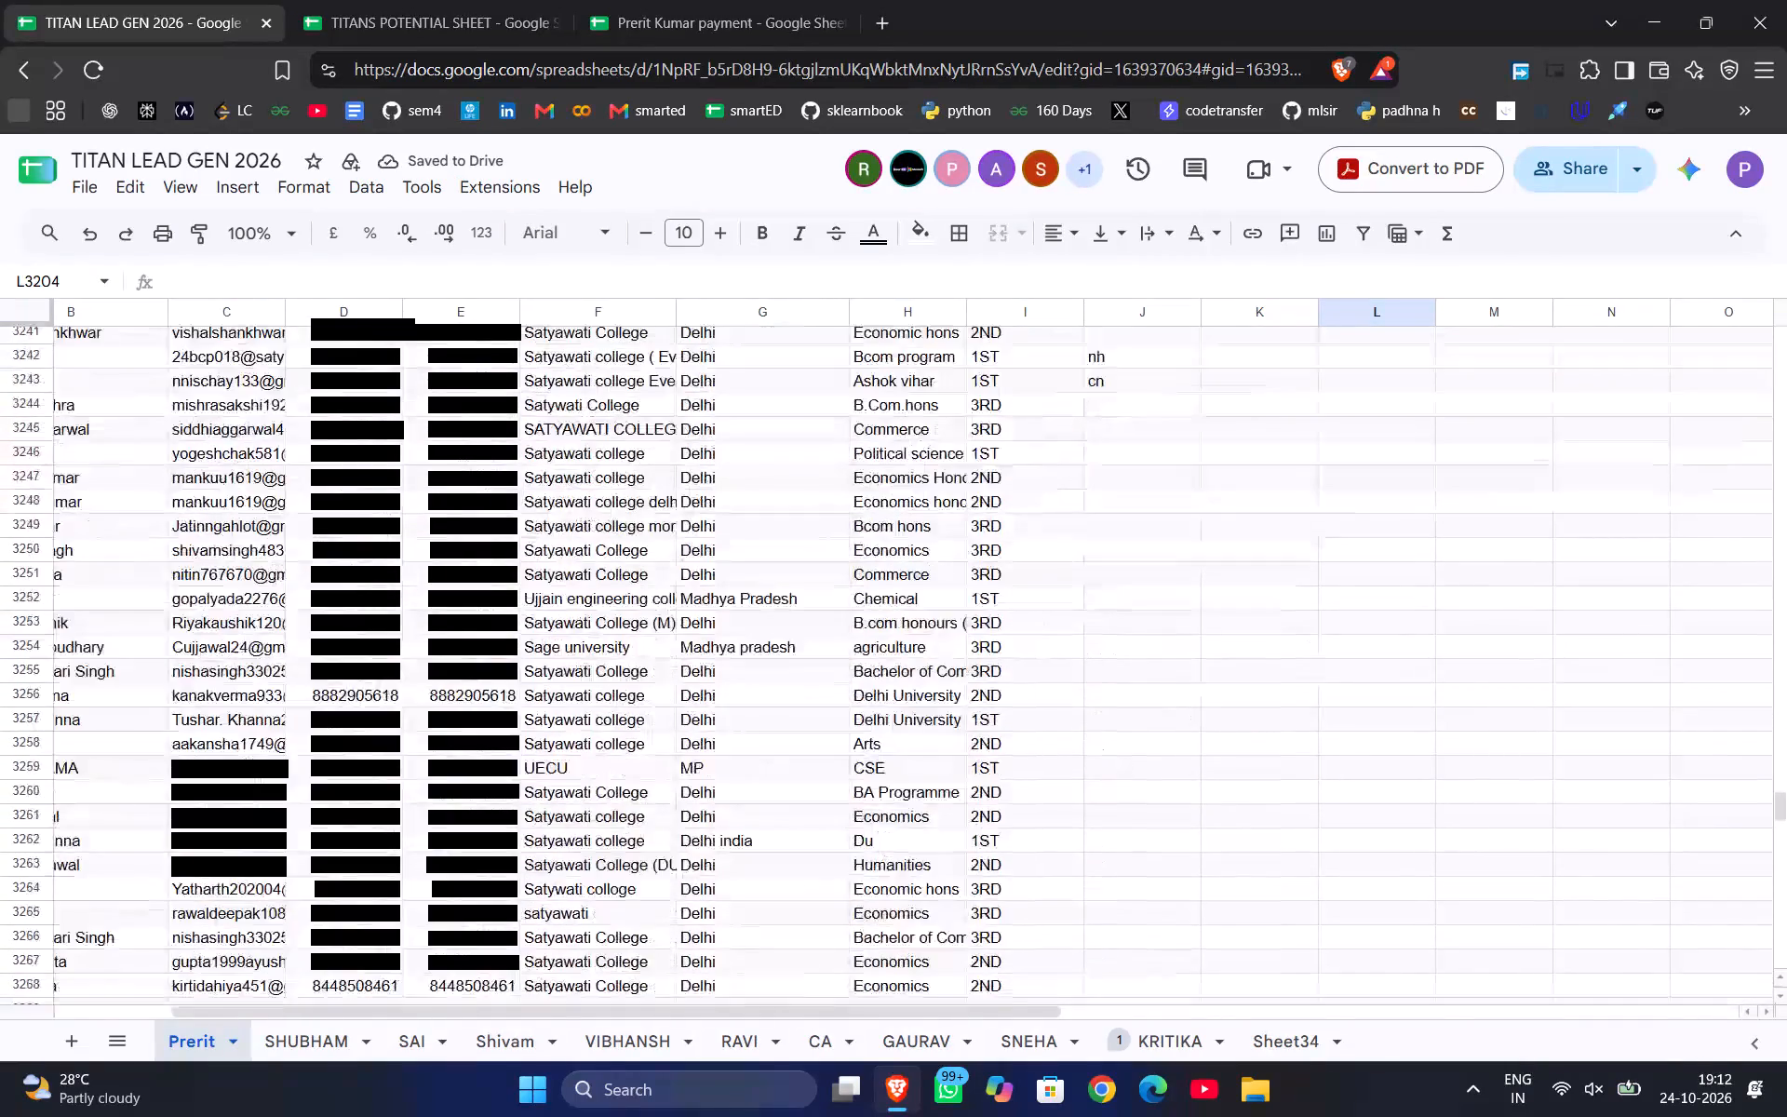
pyautogui.scroll(-1, 1354, 663)
pyautogui.hscroll(6, 944, 484)
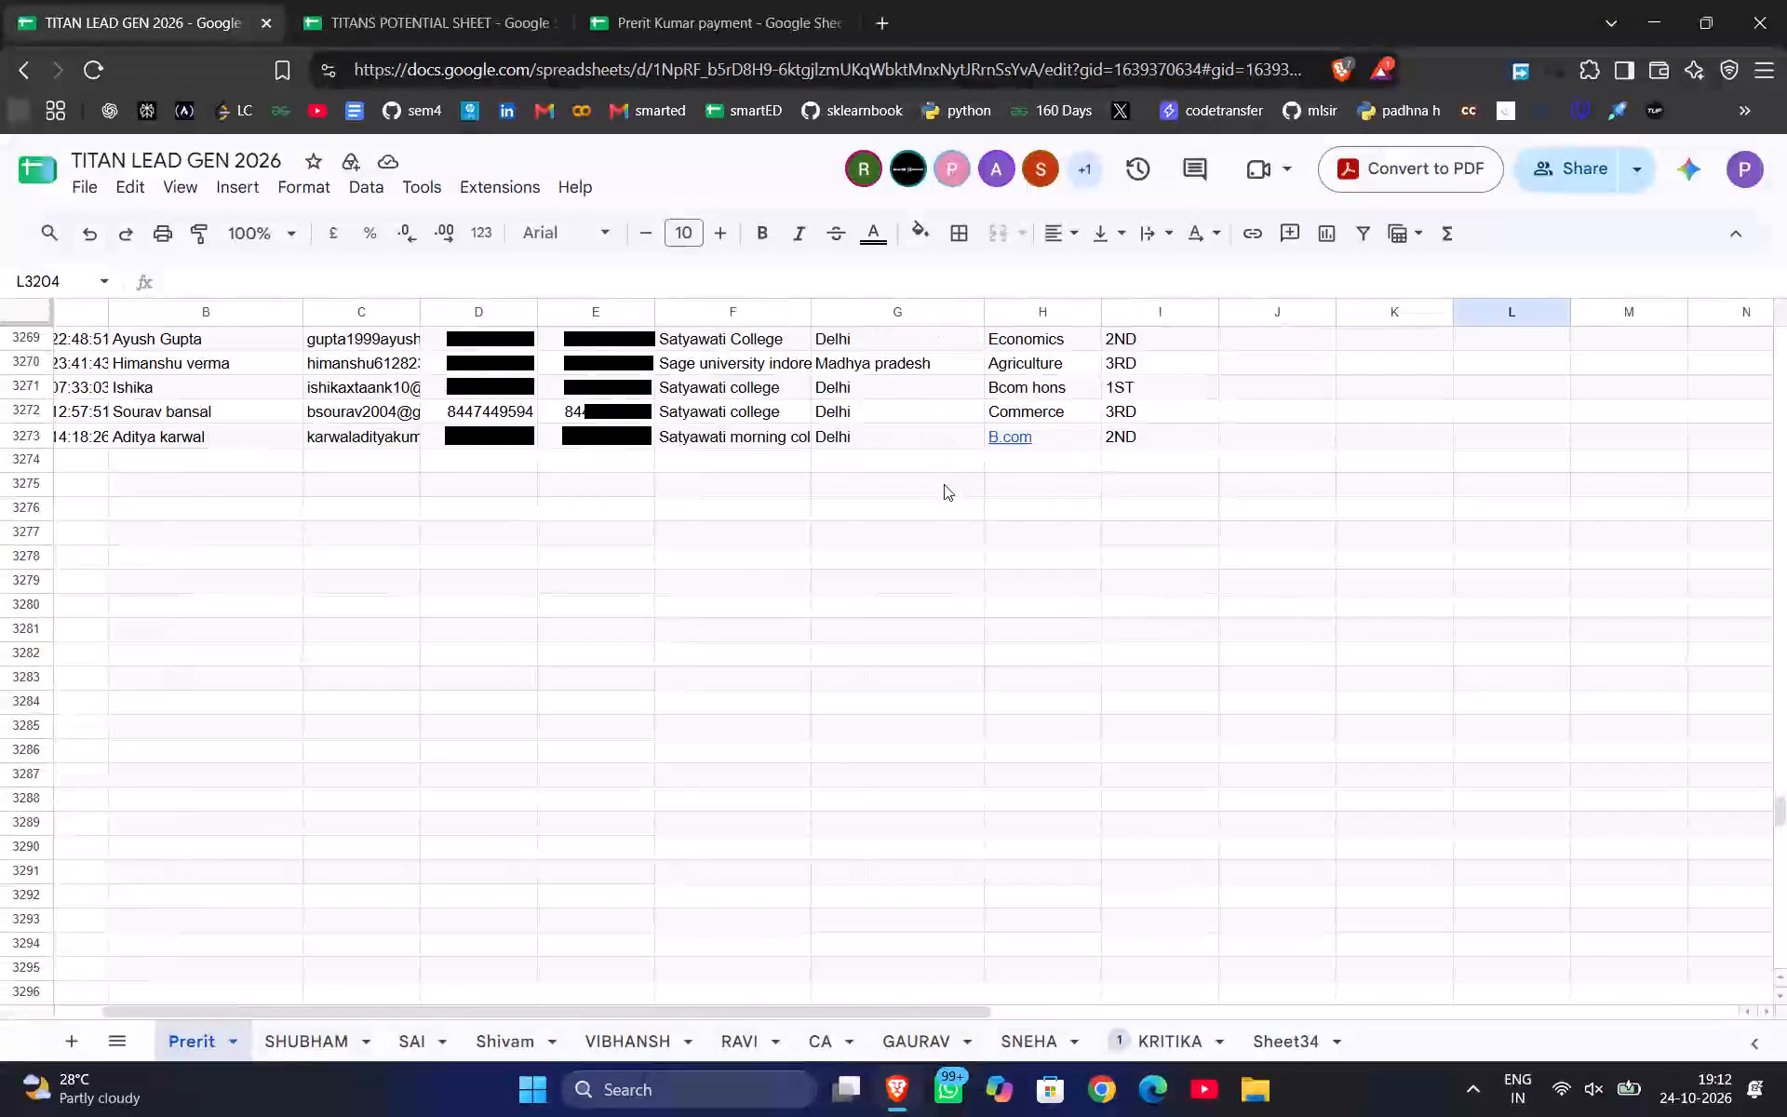
pyautogui.click(944, 484)
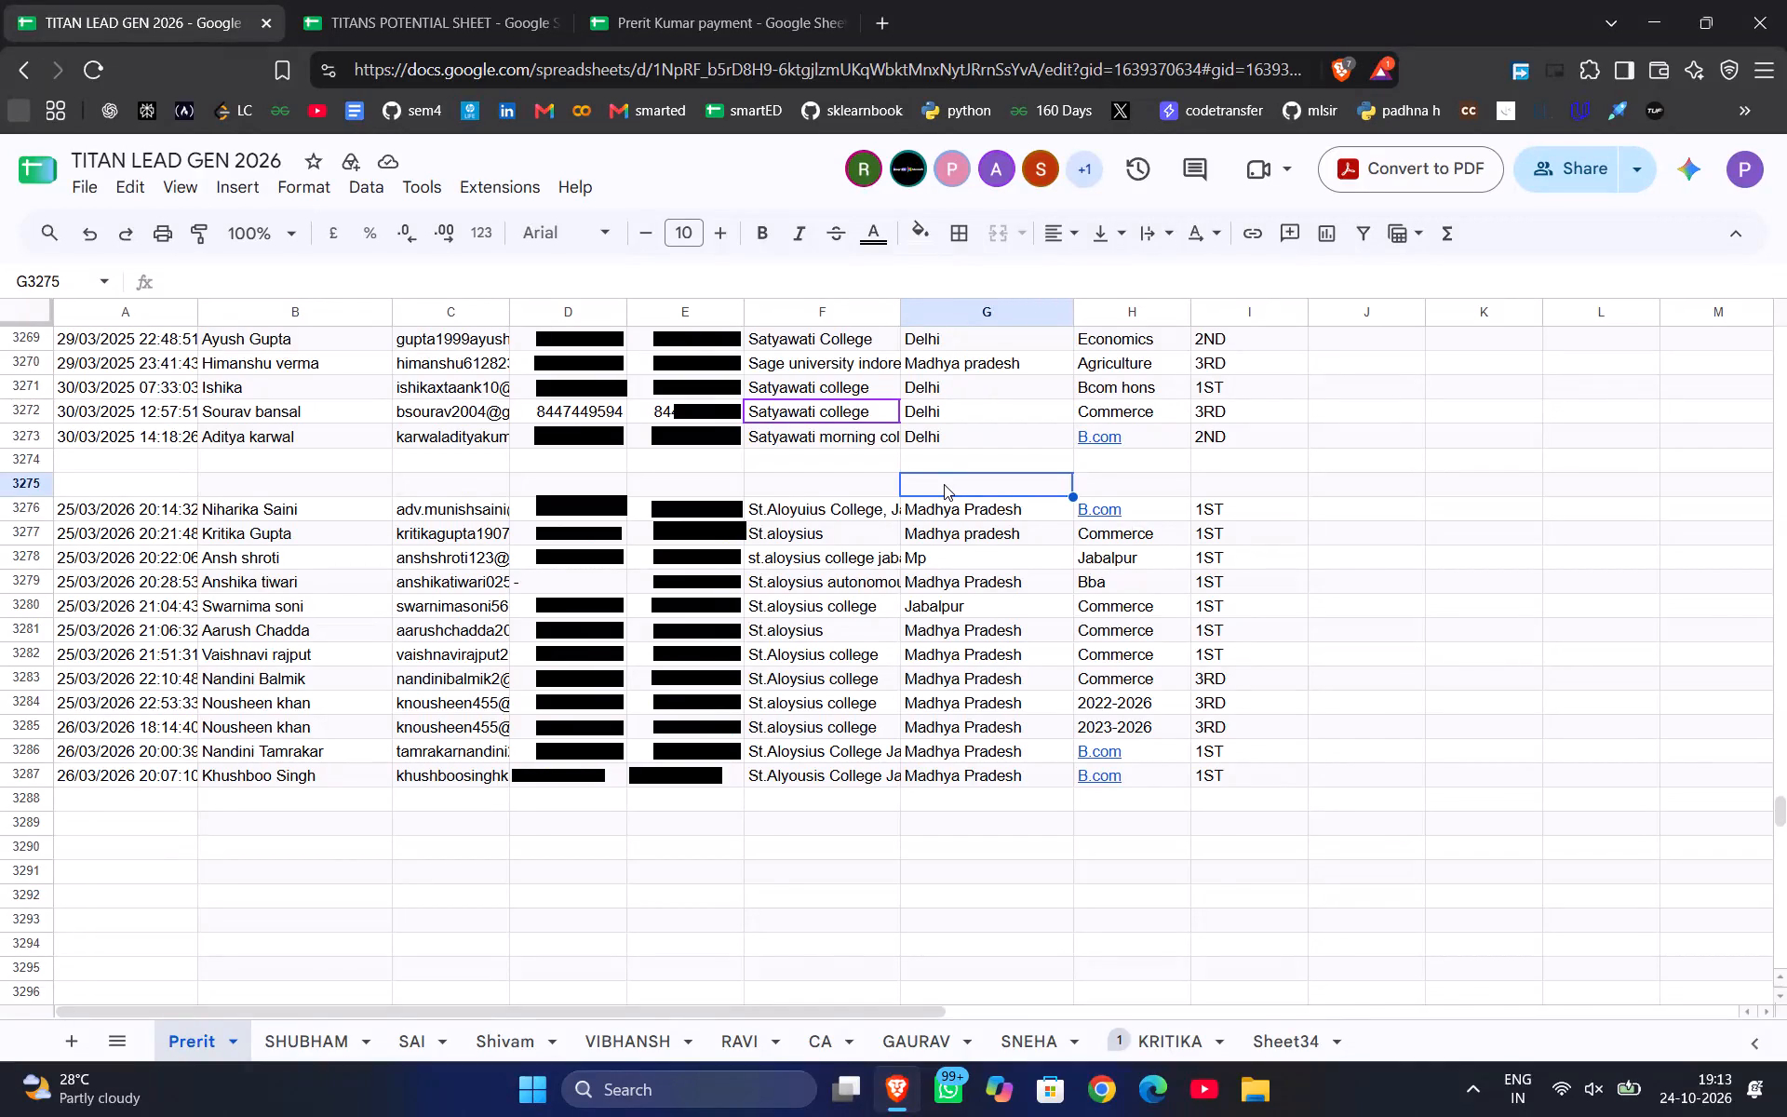
# Search the sheet for the column D contact number of the first St. Aloysius lead in row 3276.
pyautogui.click(571, 516)
pyautogui.hotkey('ctrl', 'c')
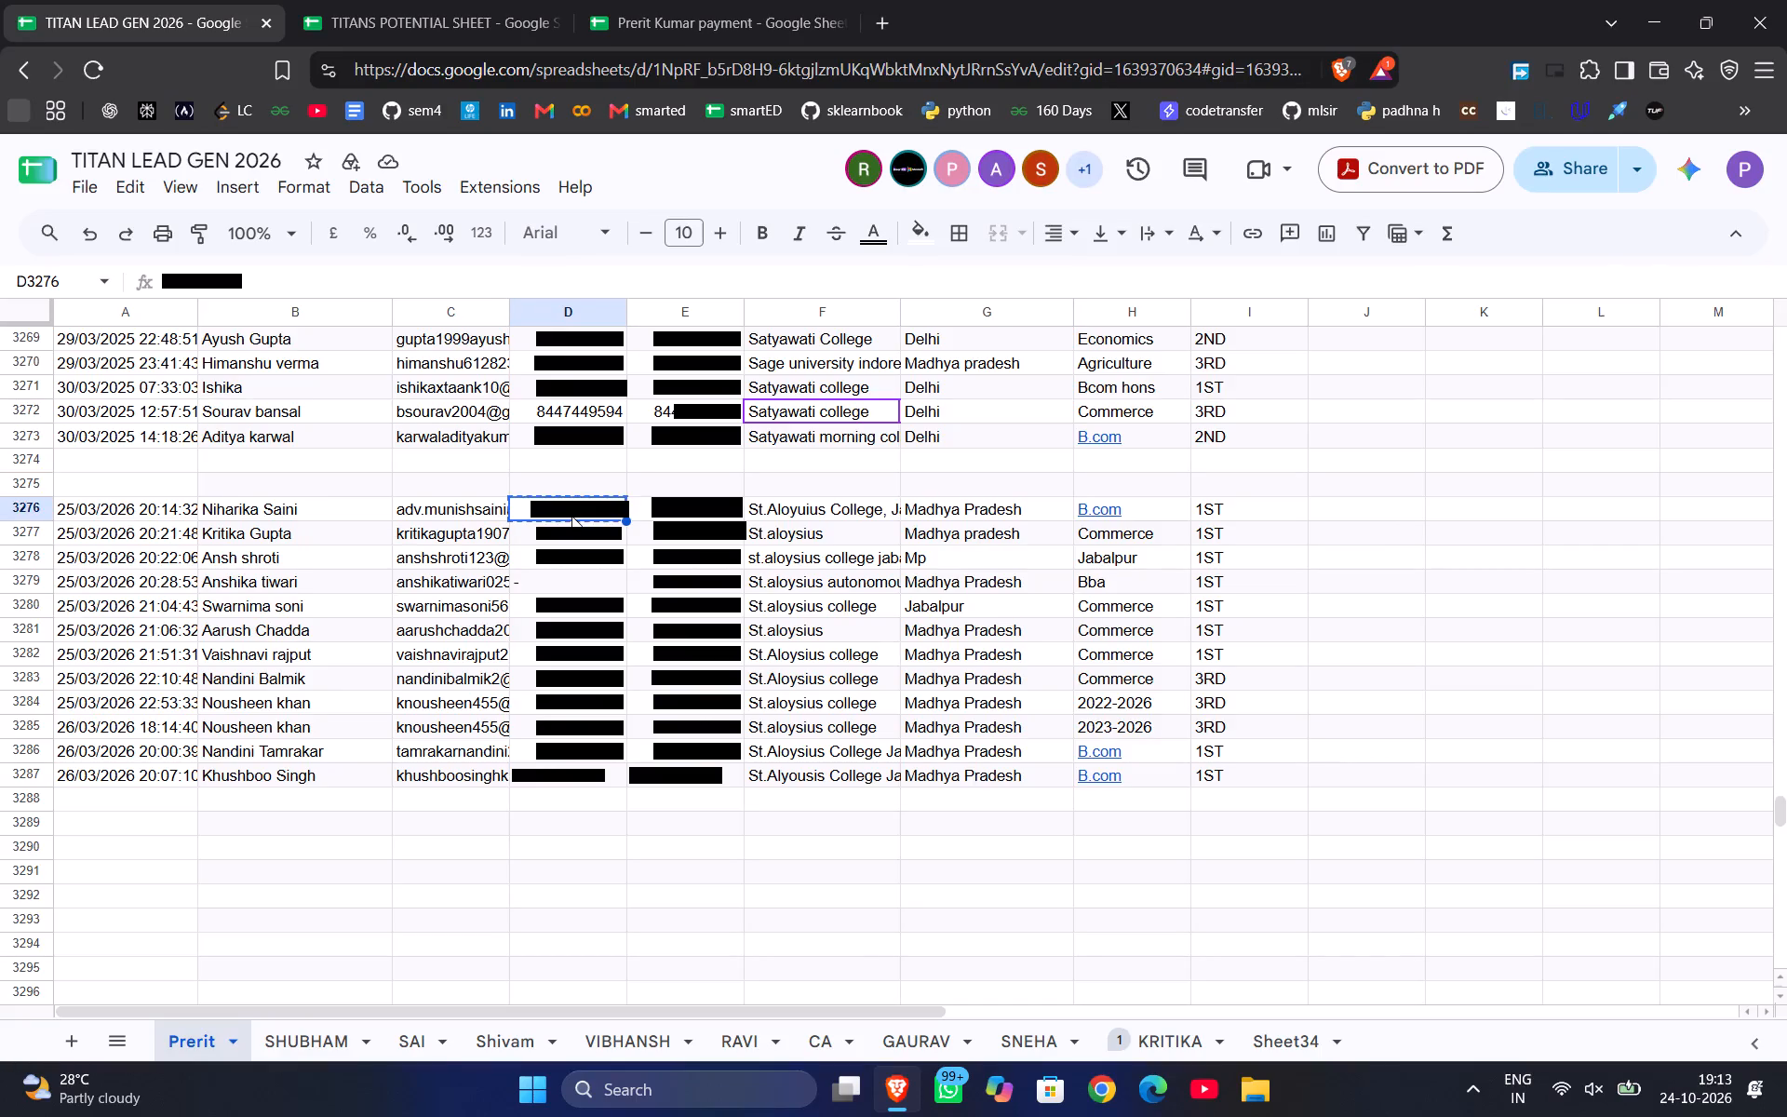
pyautogui.hotkey('ctrl', 'f')
pyautogui.hotkey('ctrl', 'v')
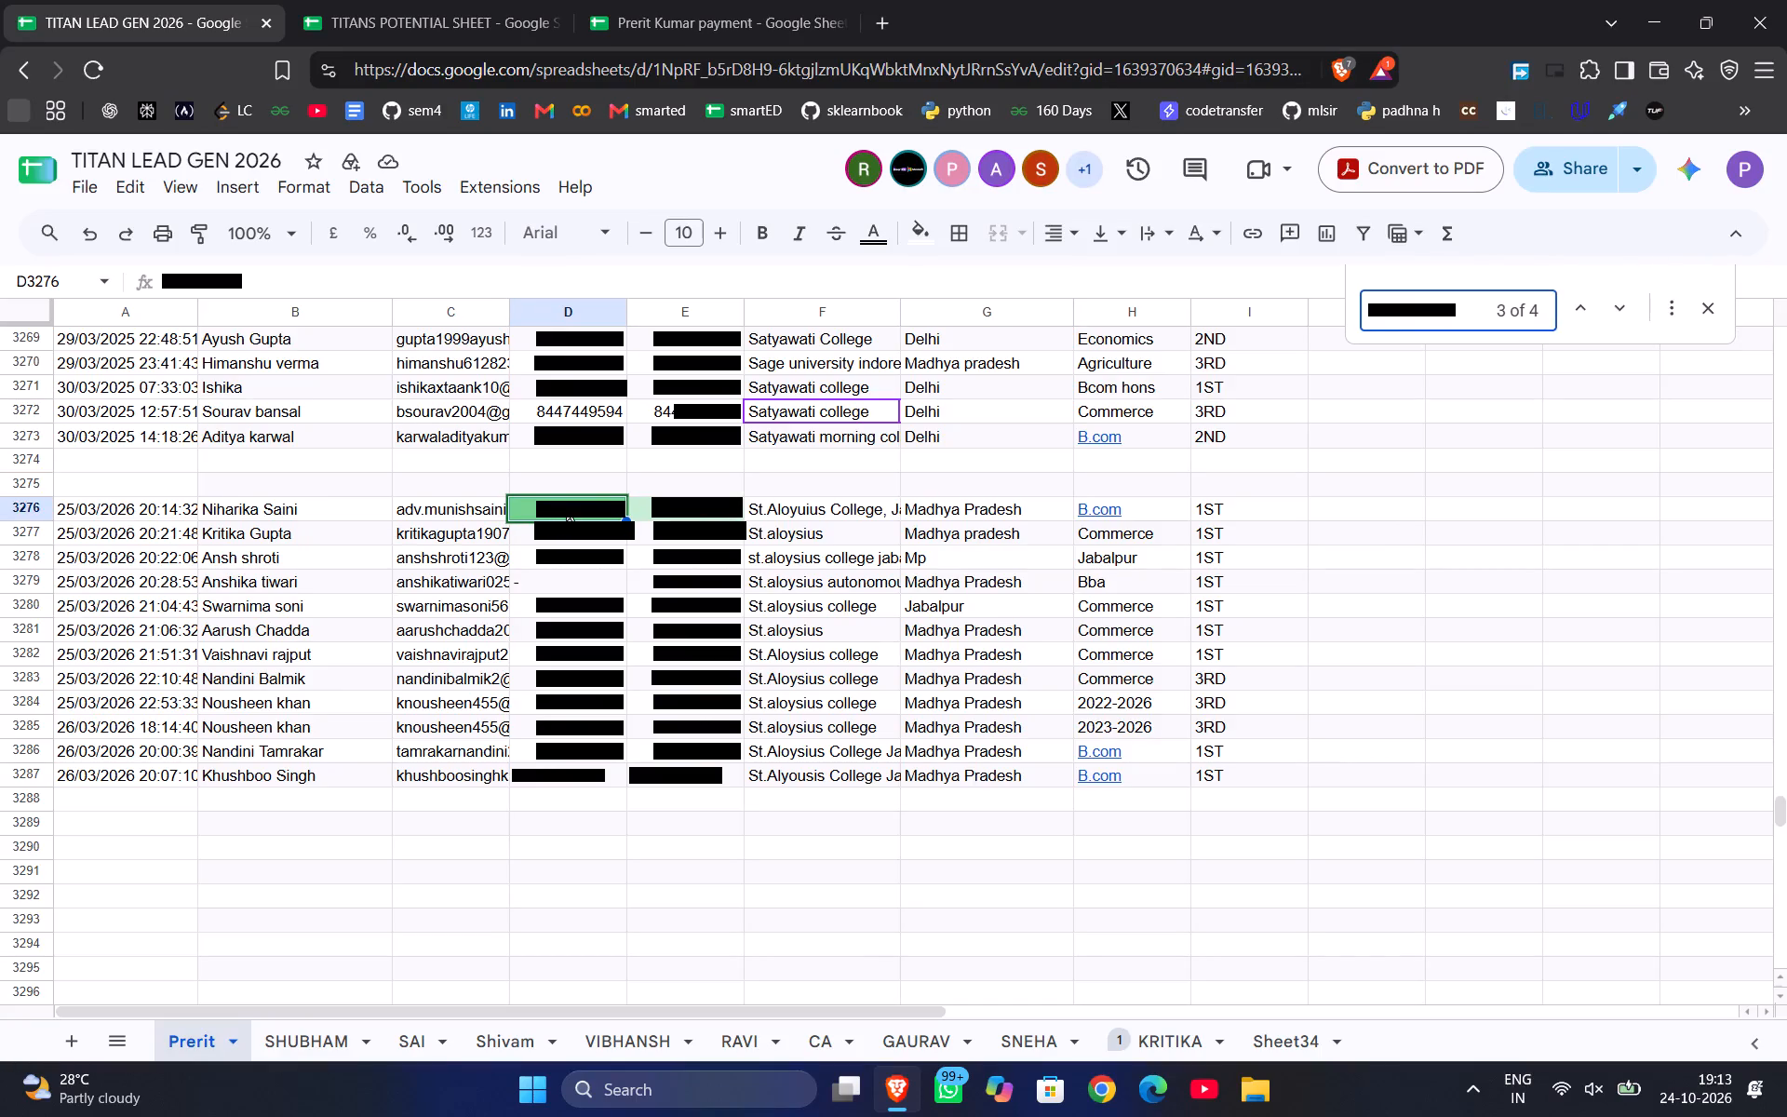
# Copy the column D contact number of the row 3276 lead from inside its cell.
pyautogui.tripleClick(566, 505)
pyautogui.hotkey('ctrl', 'c')
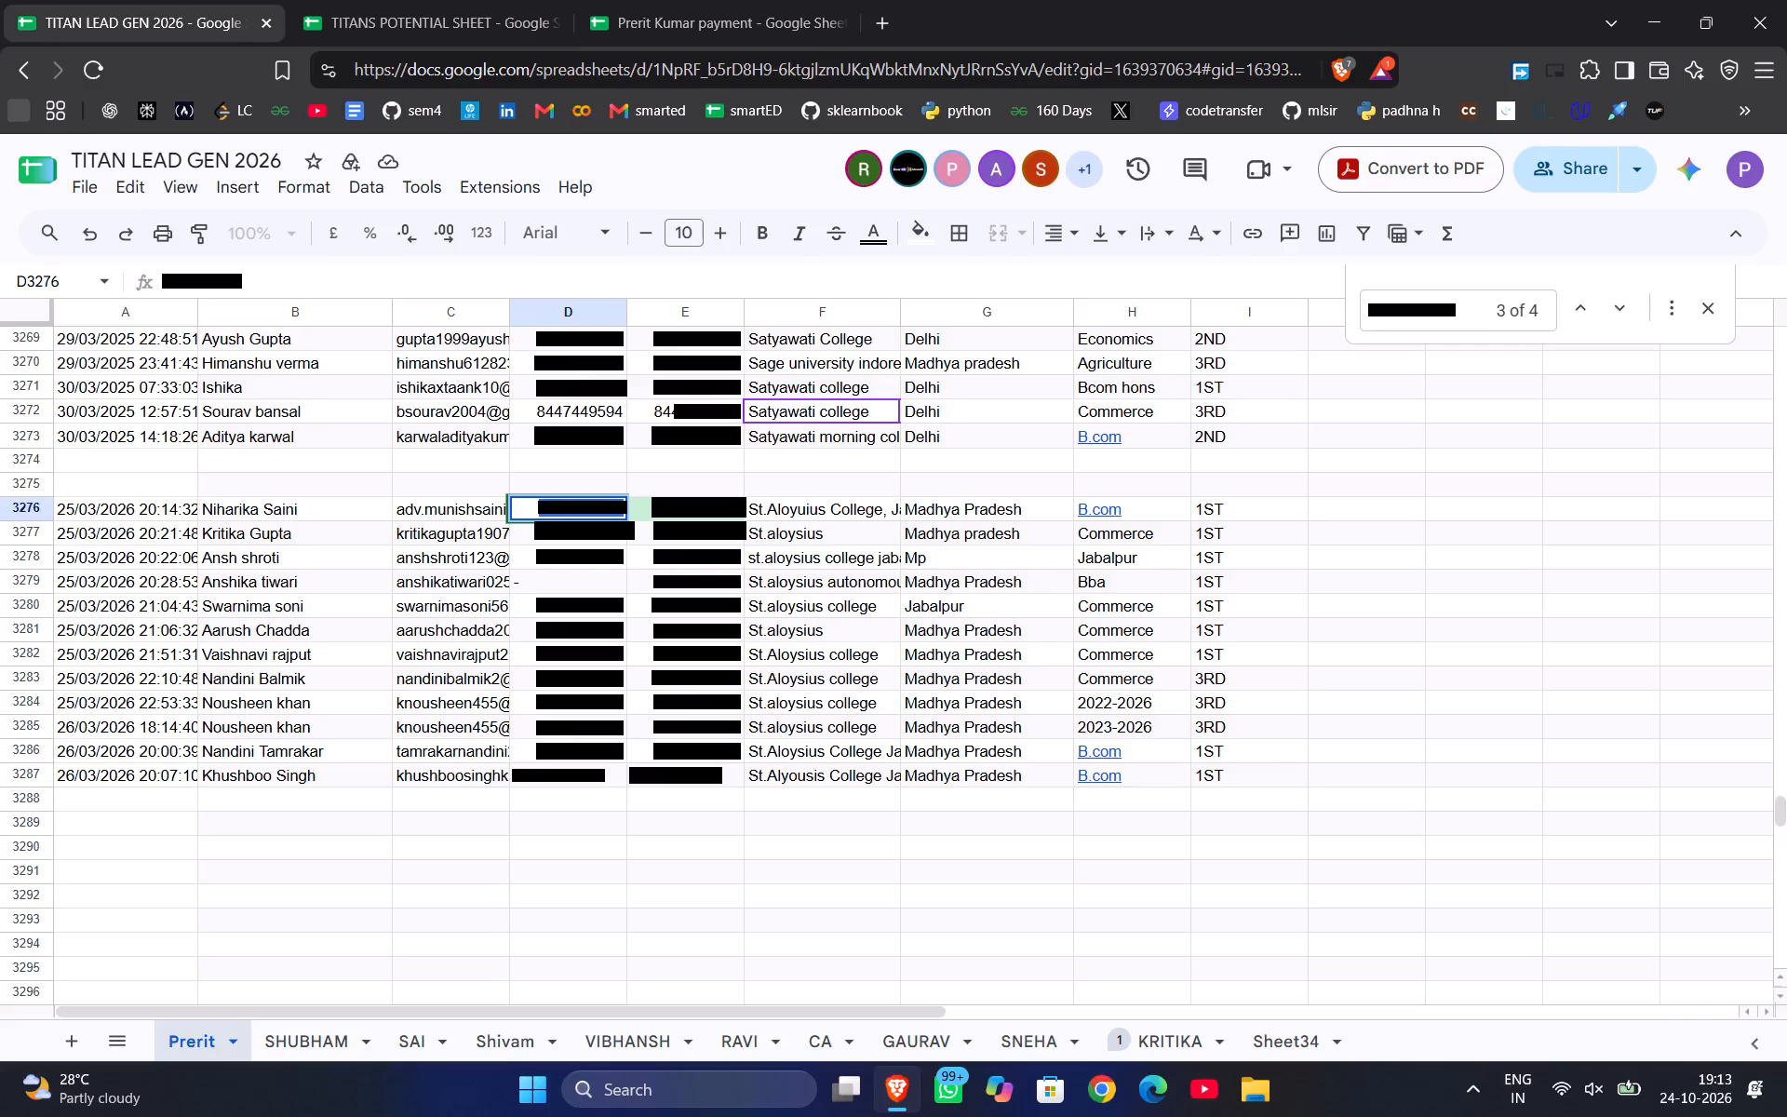
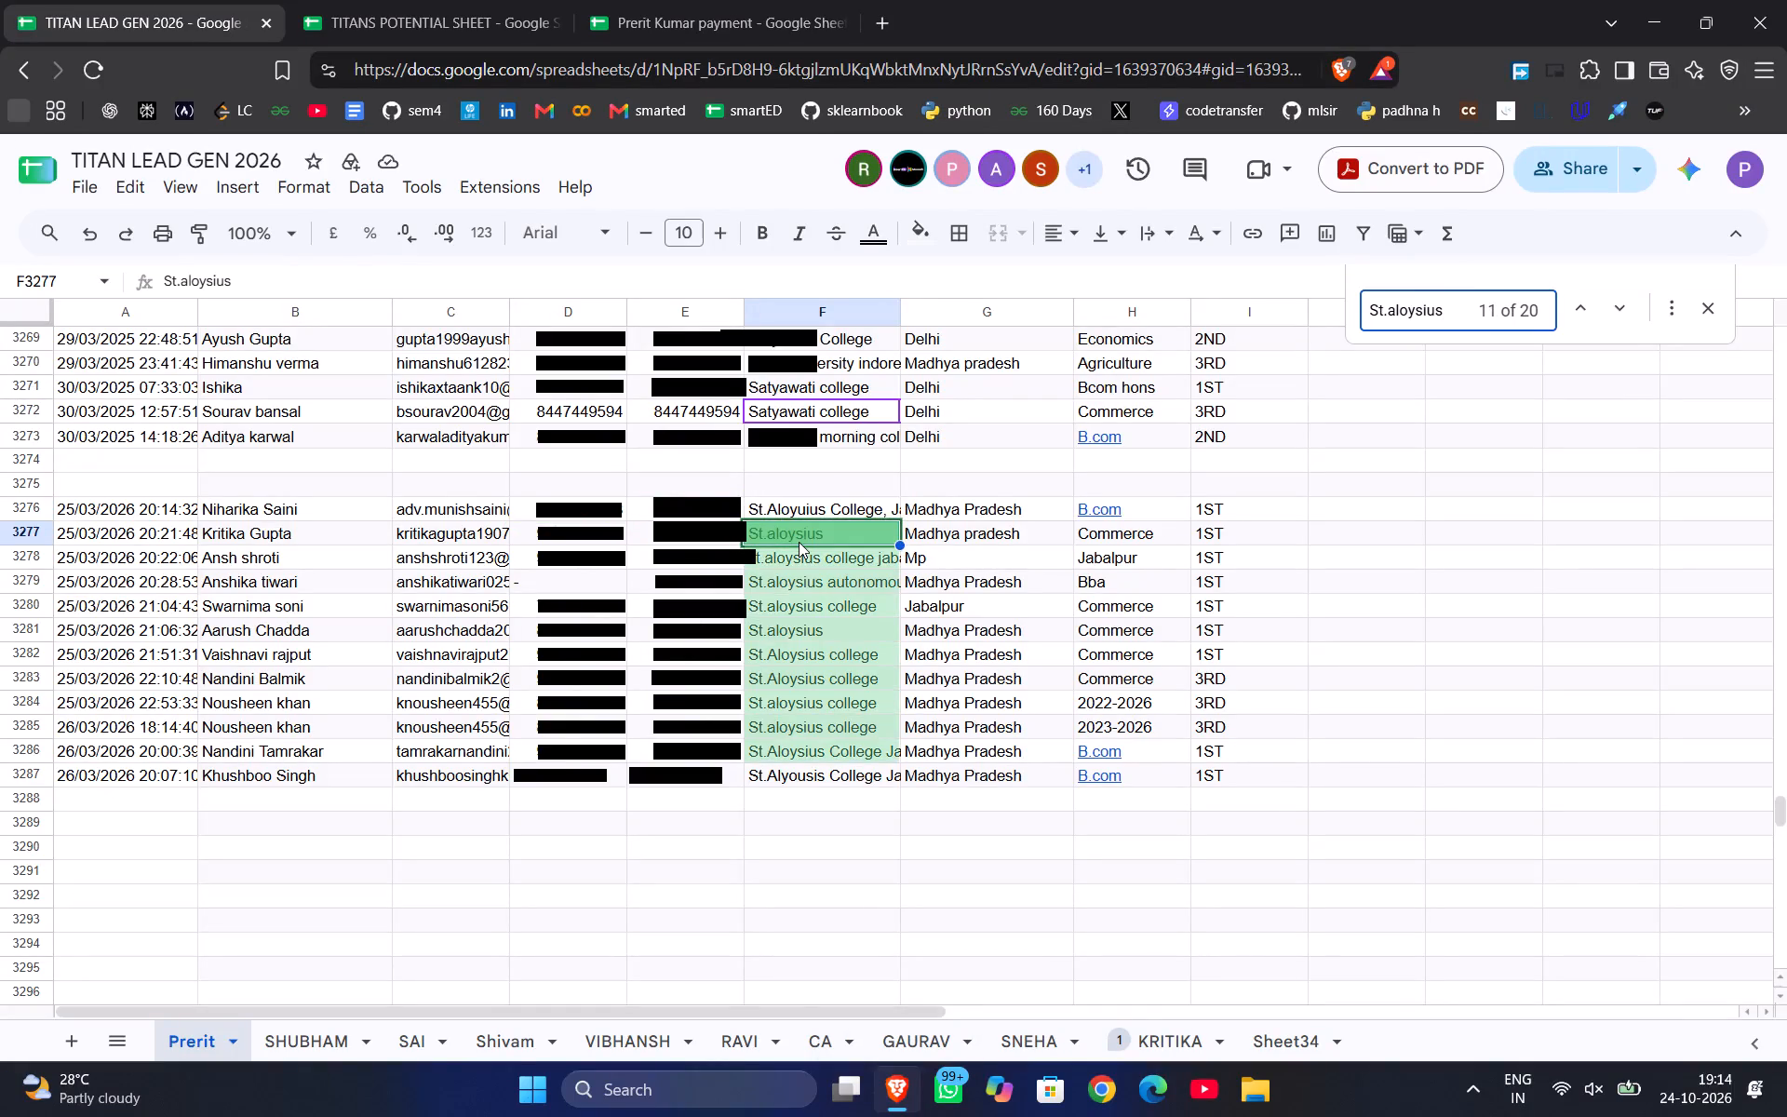
# Examine the earlier St. Aloysius leads from row 2594 and their outcomes, return to the row 3276 block, and close the search.
pyautogui.scroll(6, 799, 542)
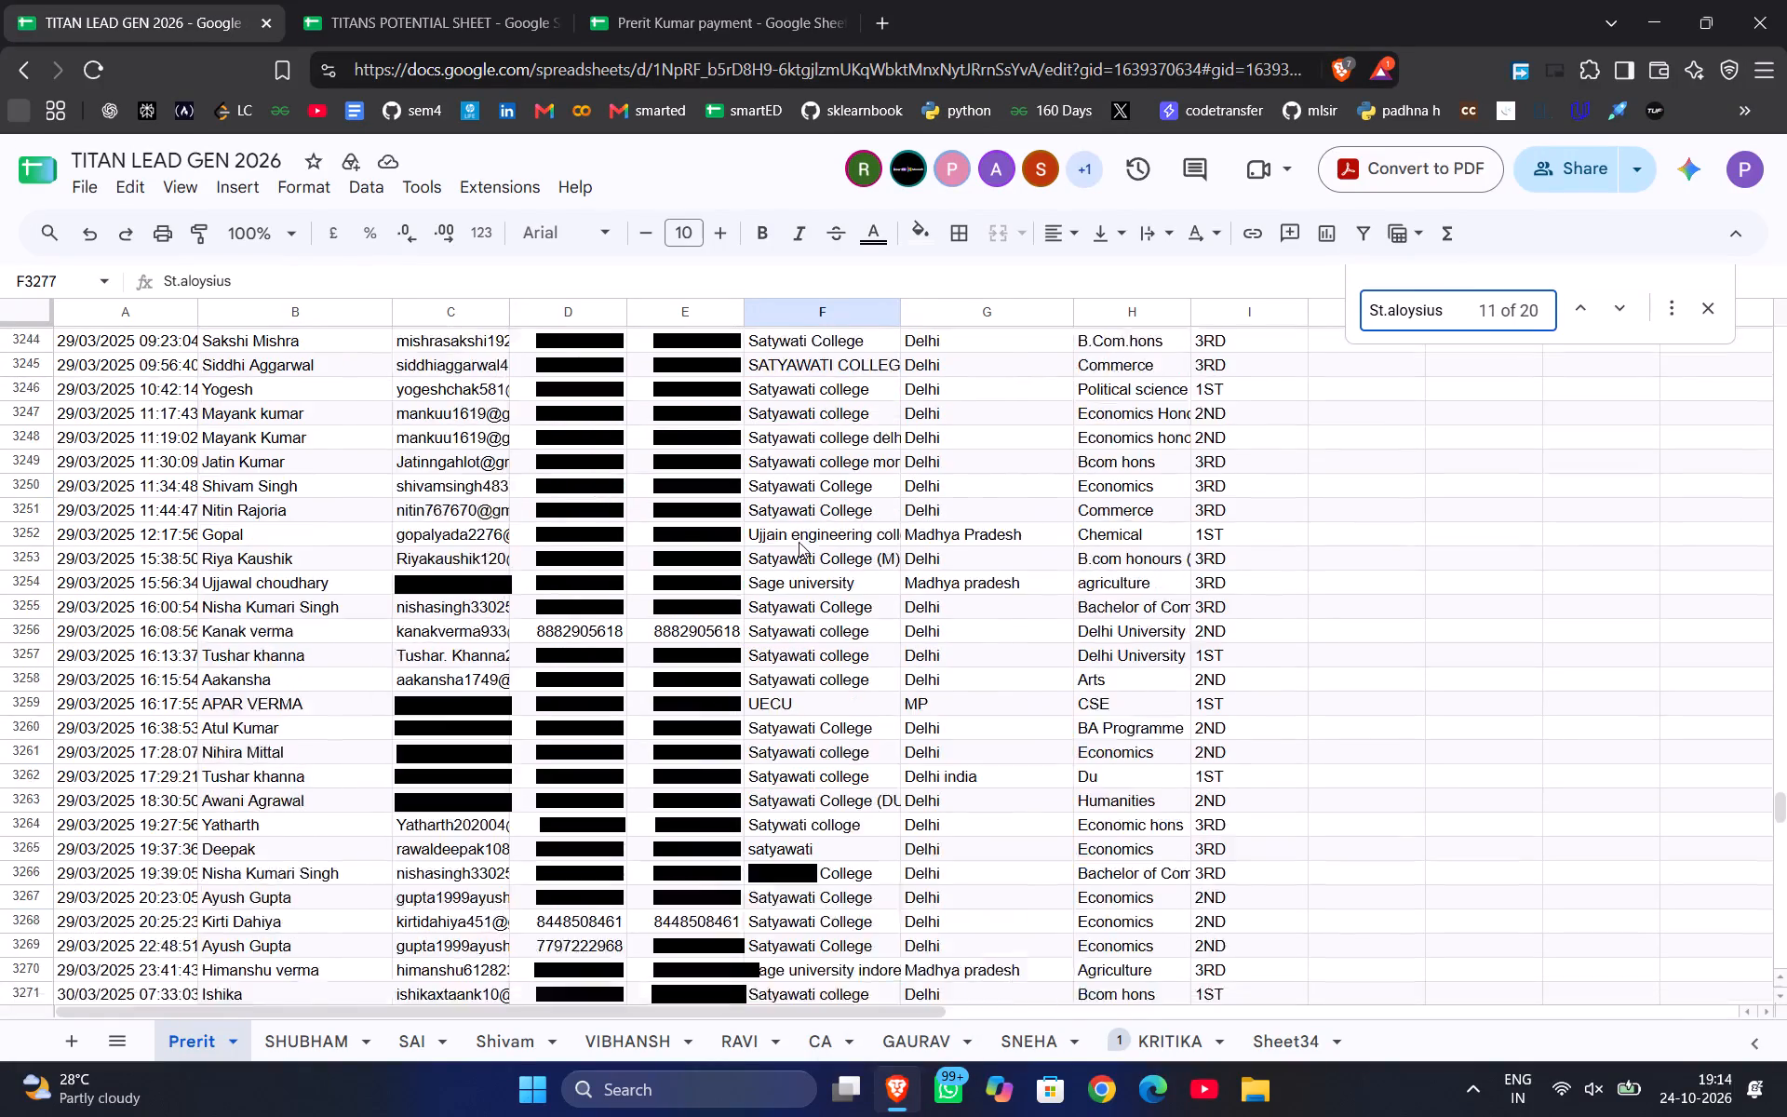
pyautogui.scroll(18, 799, 542)
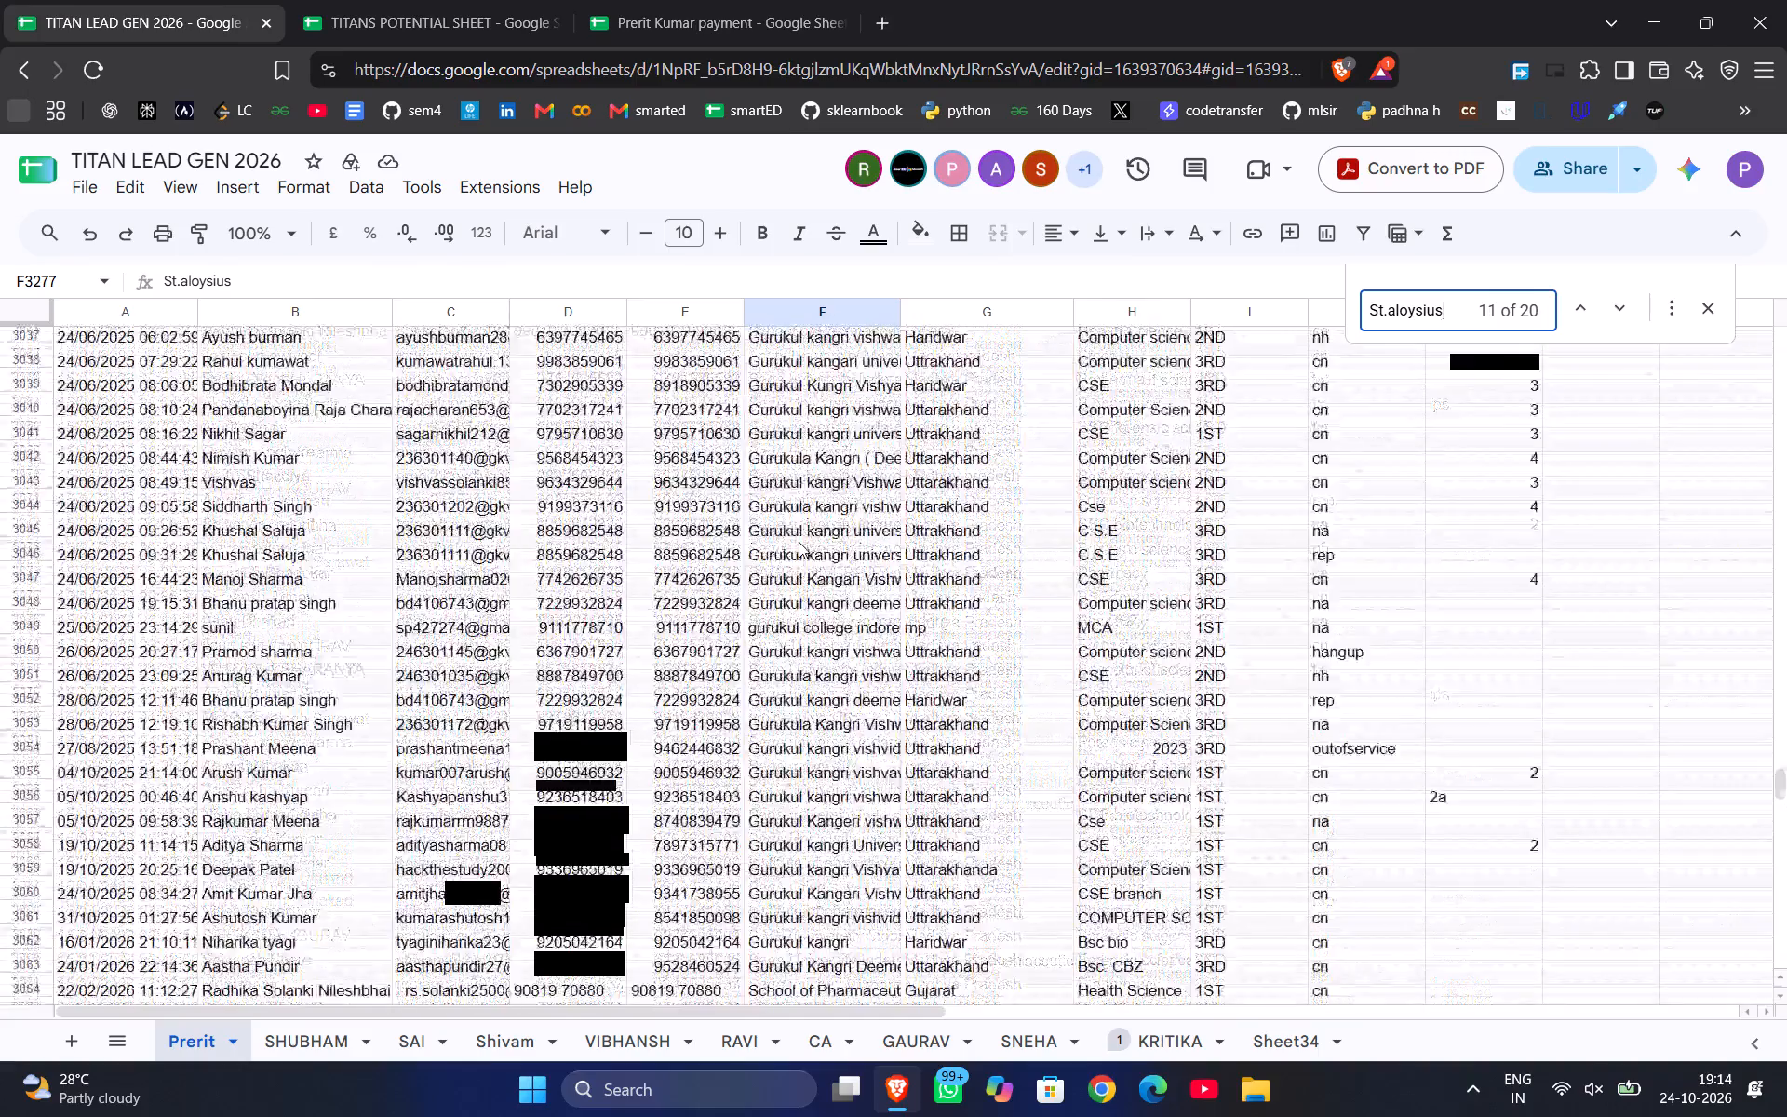
pyautogui.scroll(11, 799, 542)
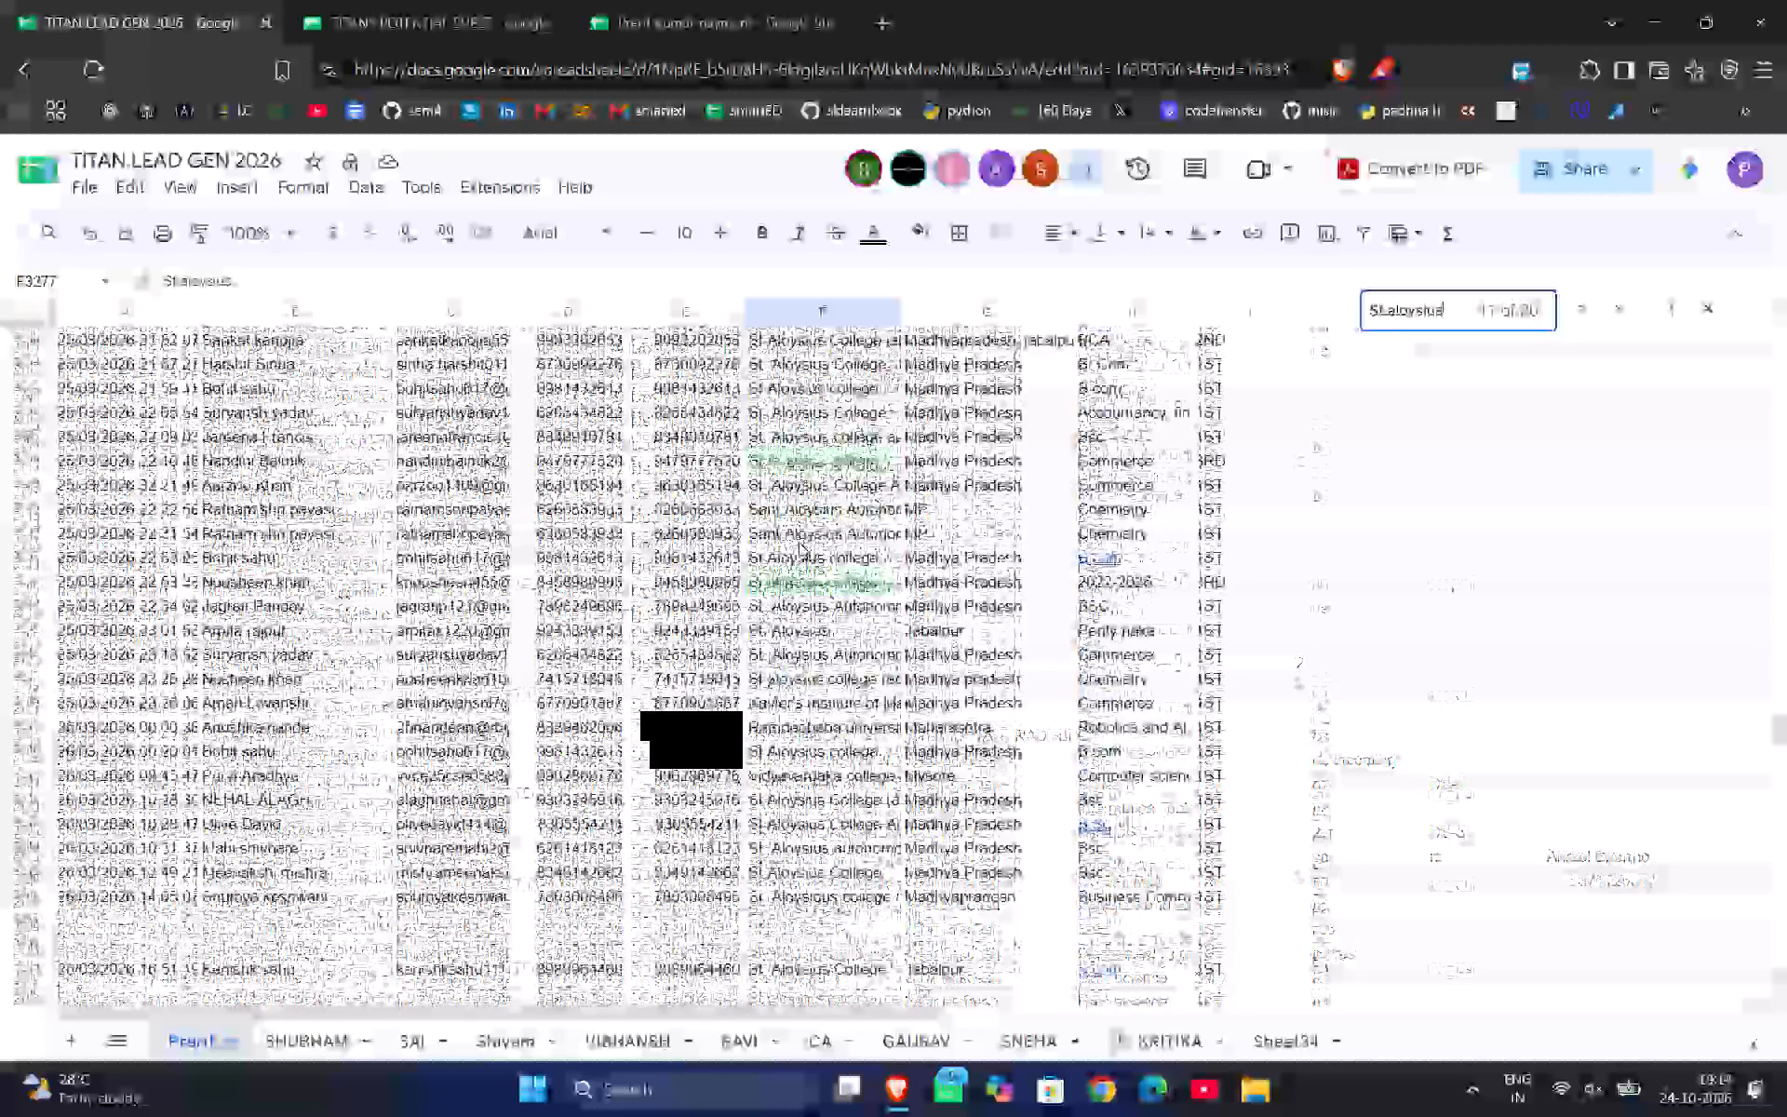
pyautogui.hscroll(1, 799, 542)
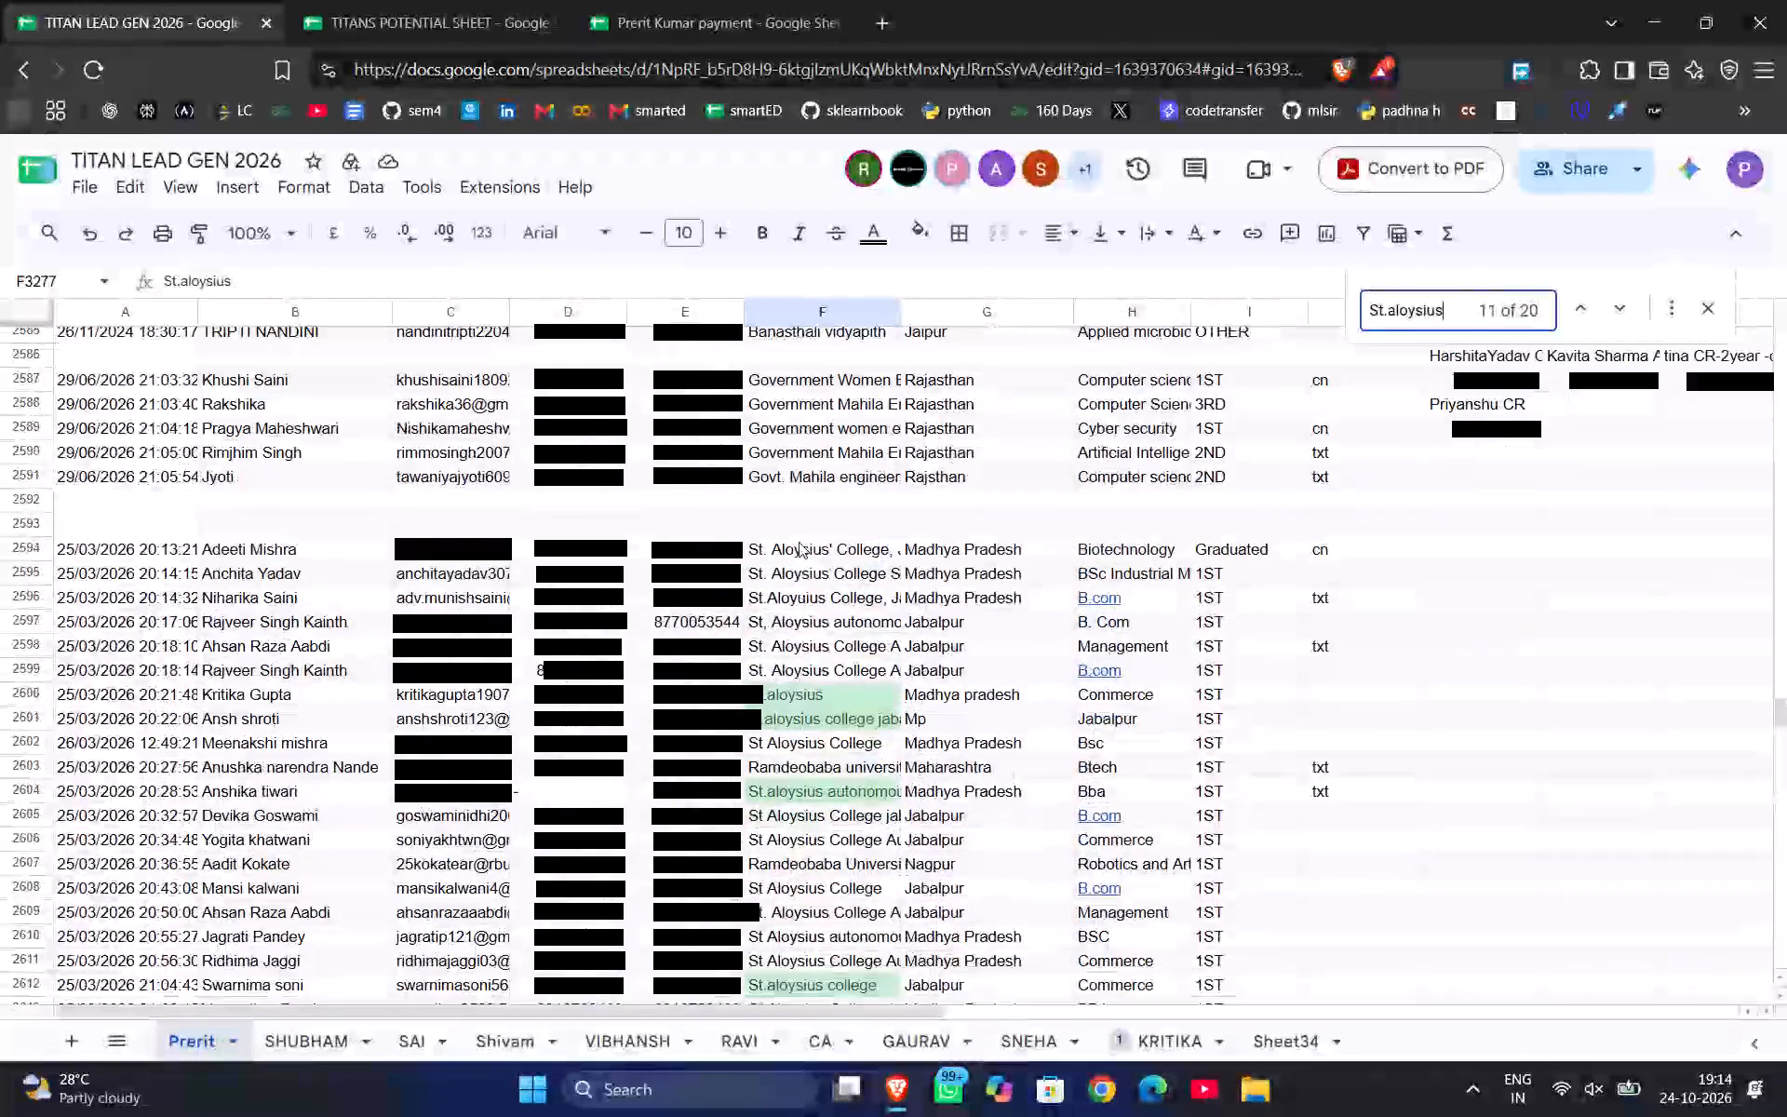
pyautogui.hscroll(1, 799, 542)
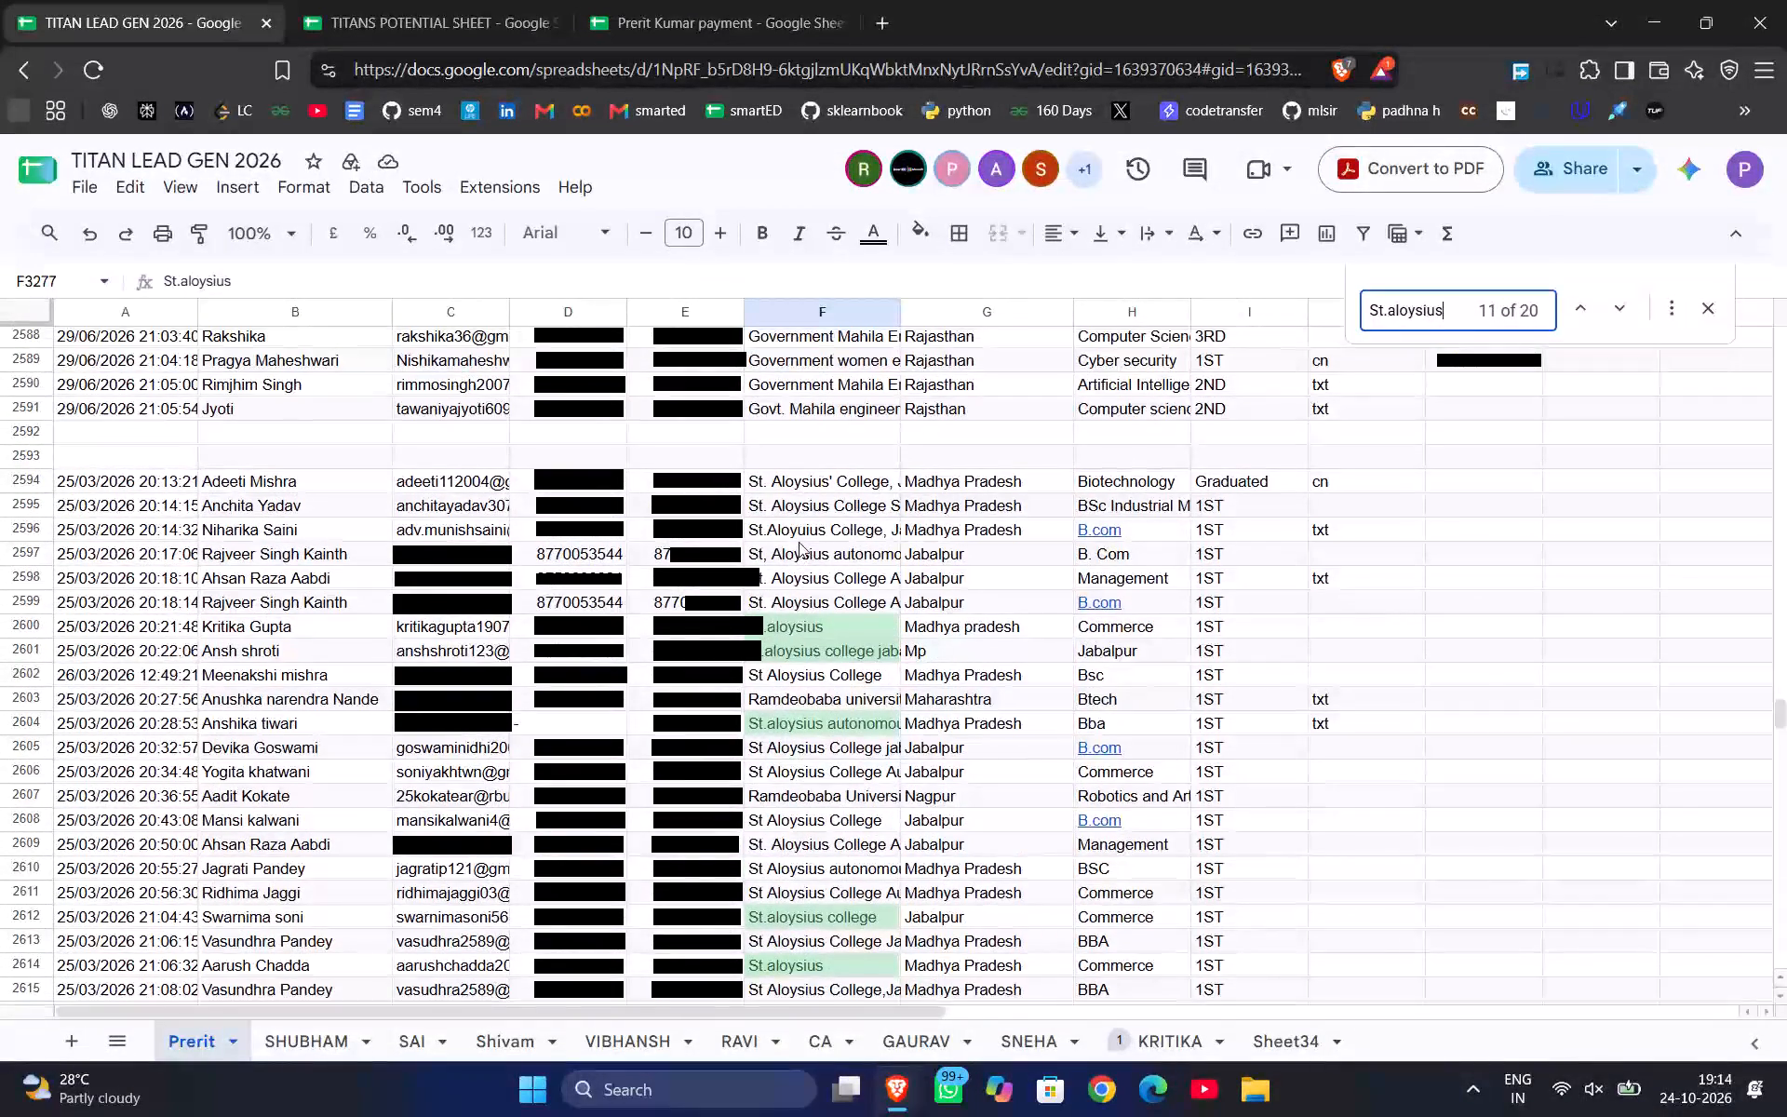
pyautogui.hscroll(1, 799, 542)
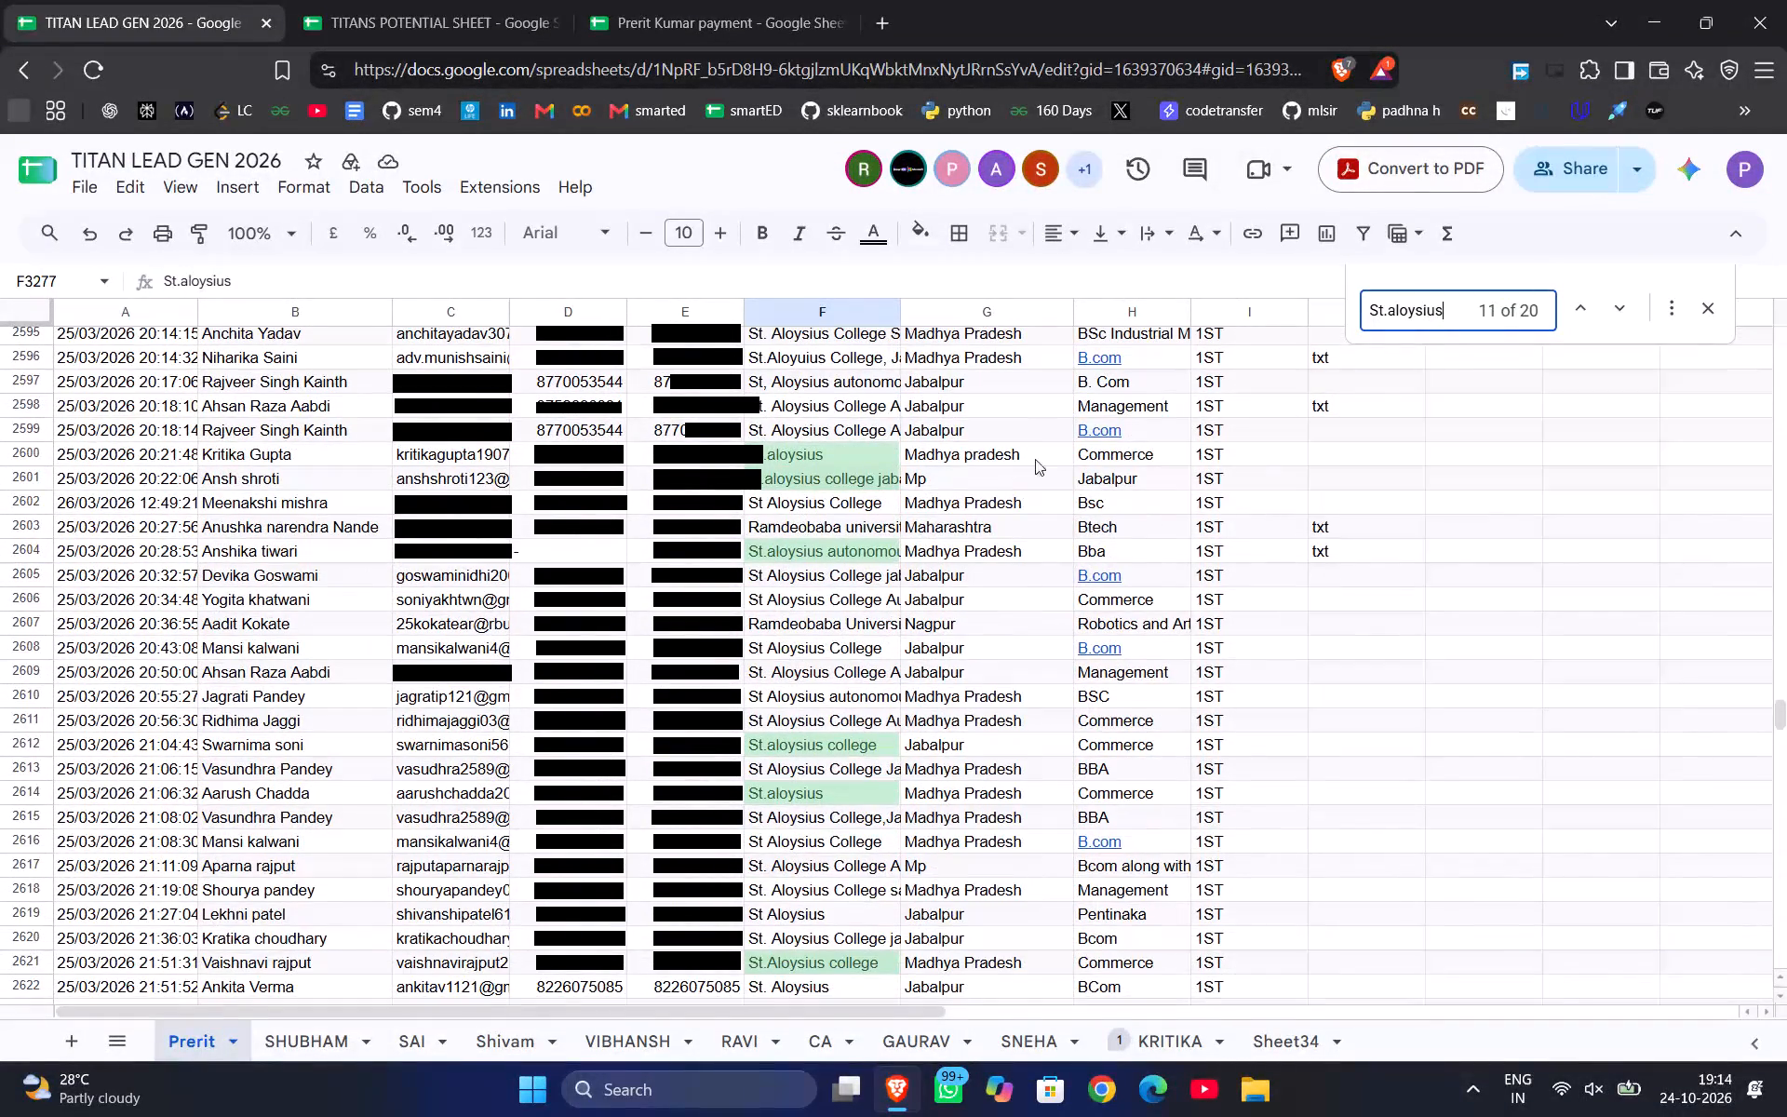
pyautogui.scroll(-8, 921, 394)
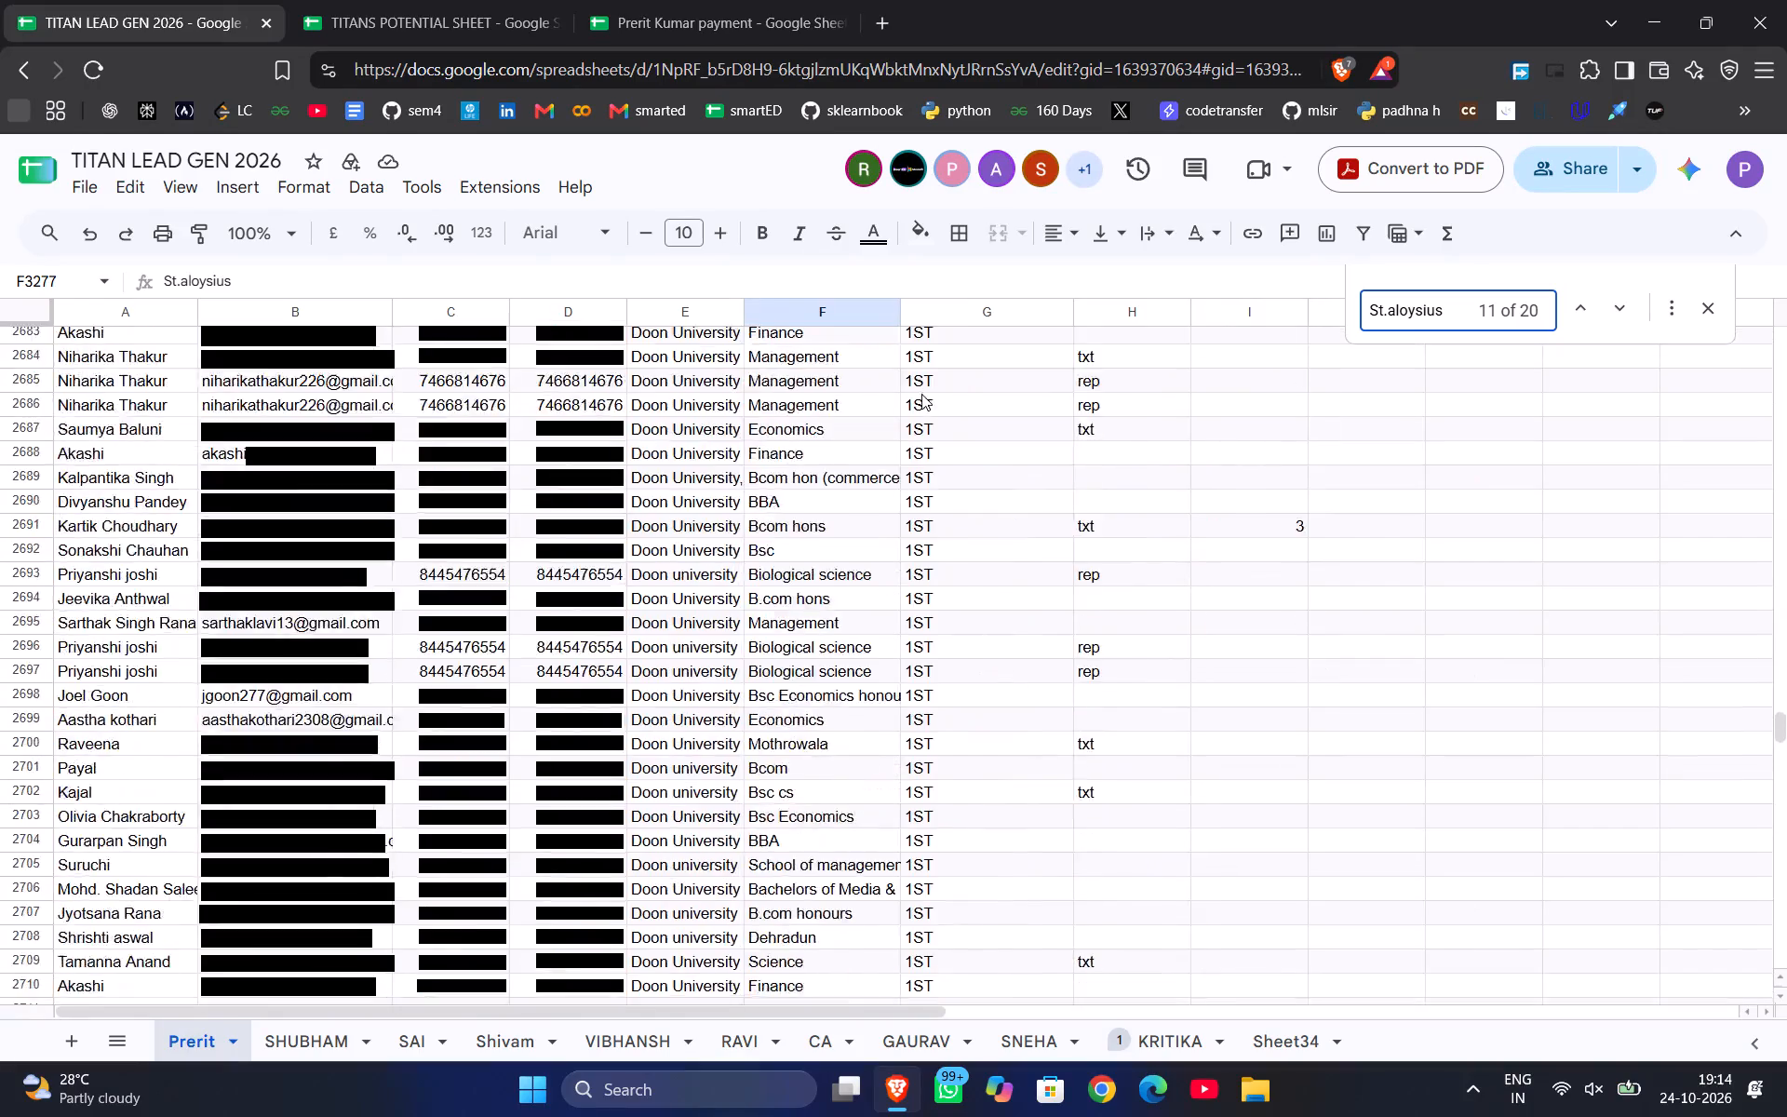
pyautogui.scroll(-14, 921, 394)
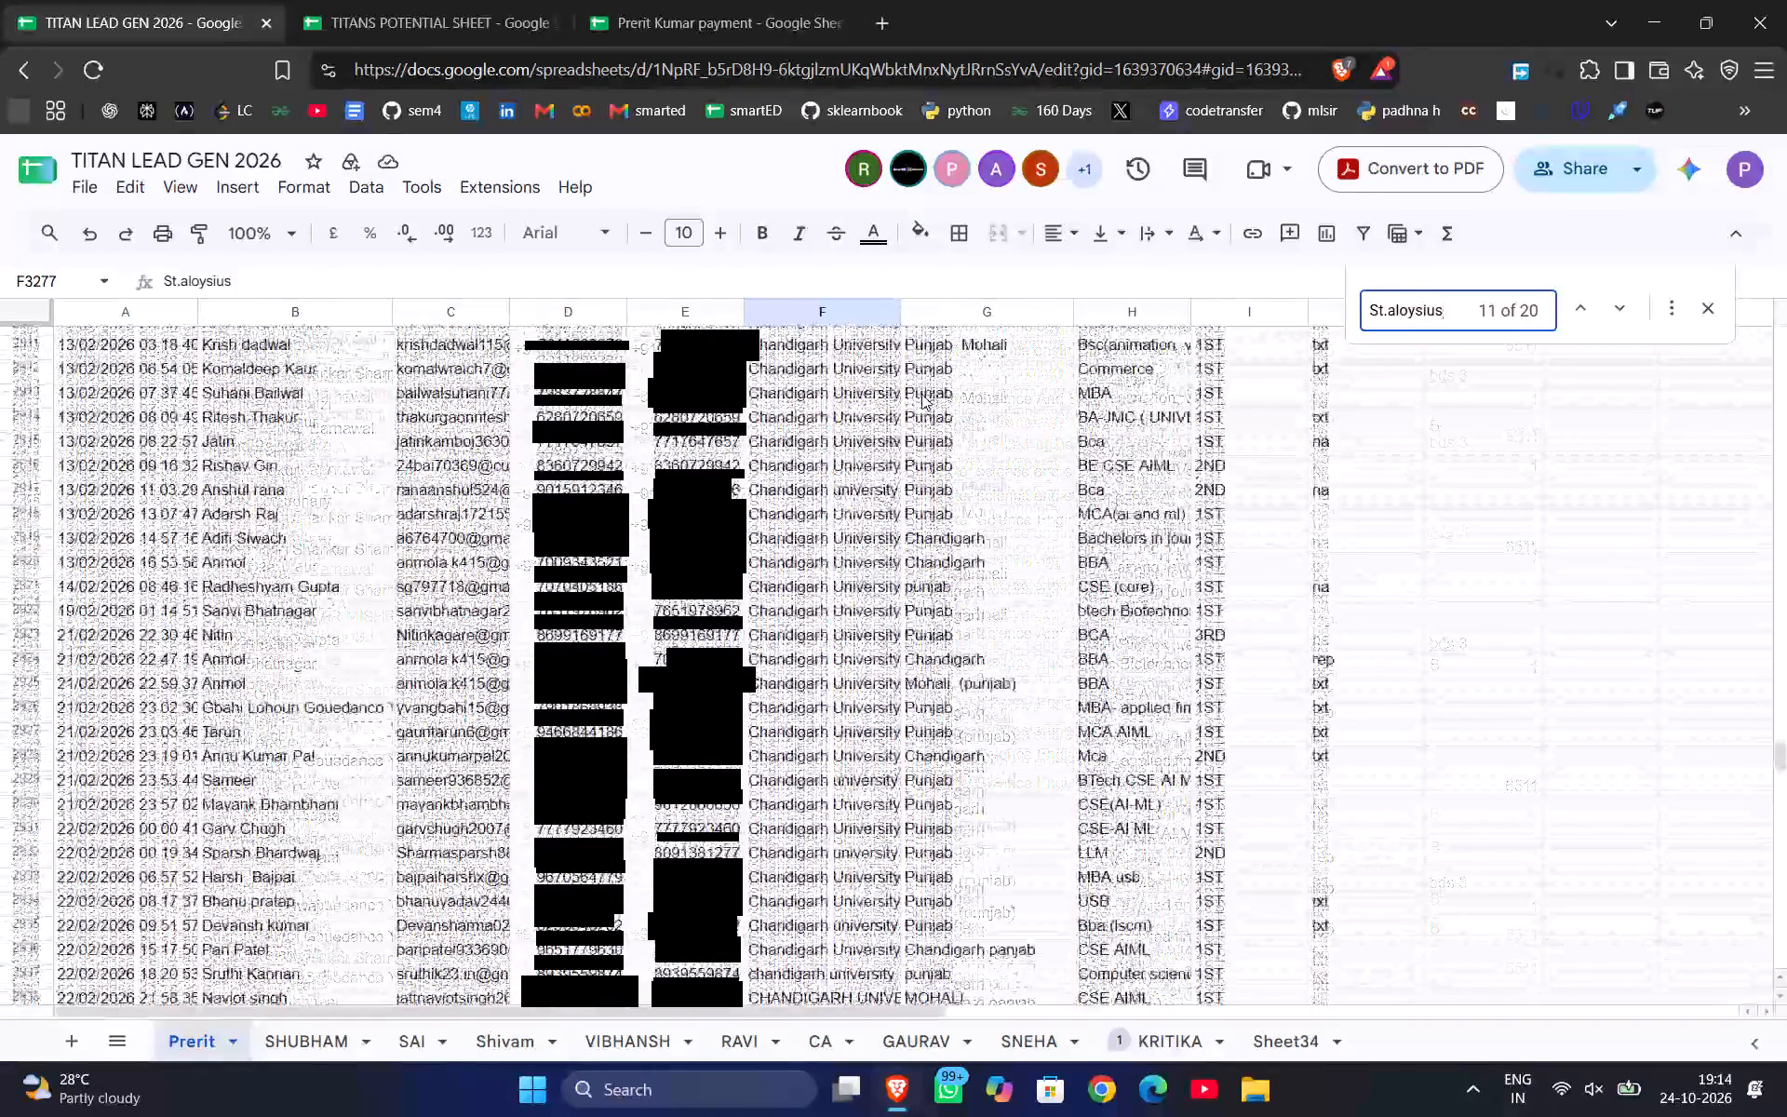
pyautogui.scroll(-15, 921, 394)
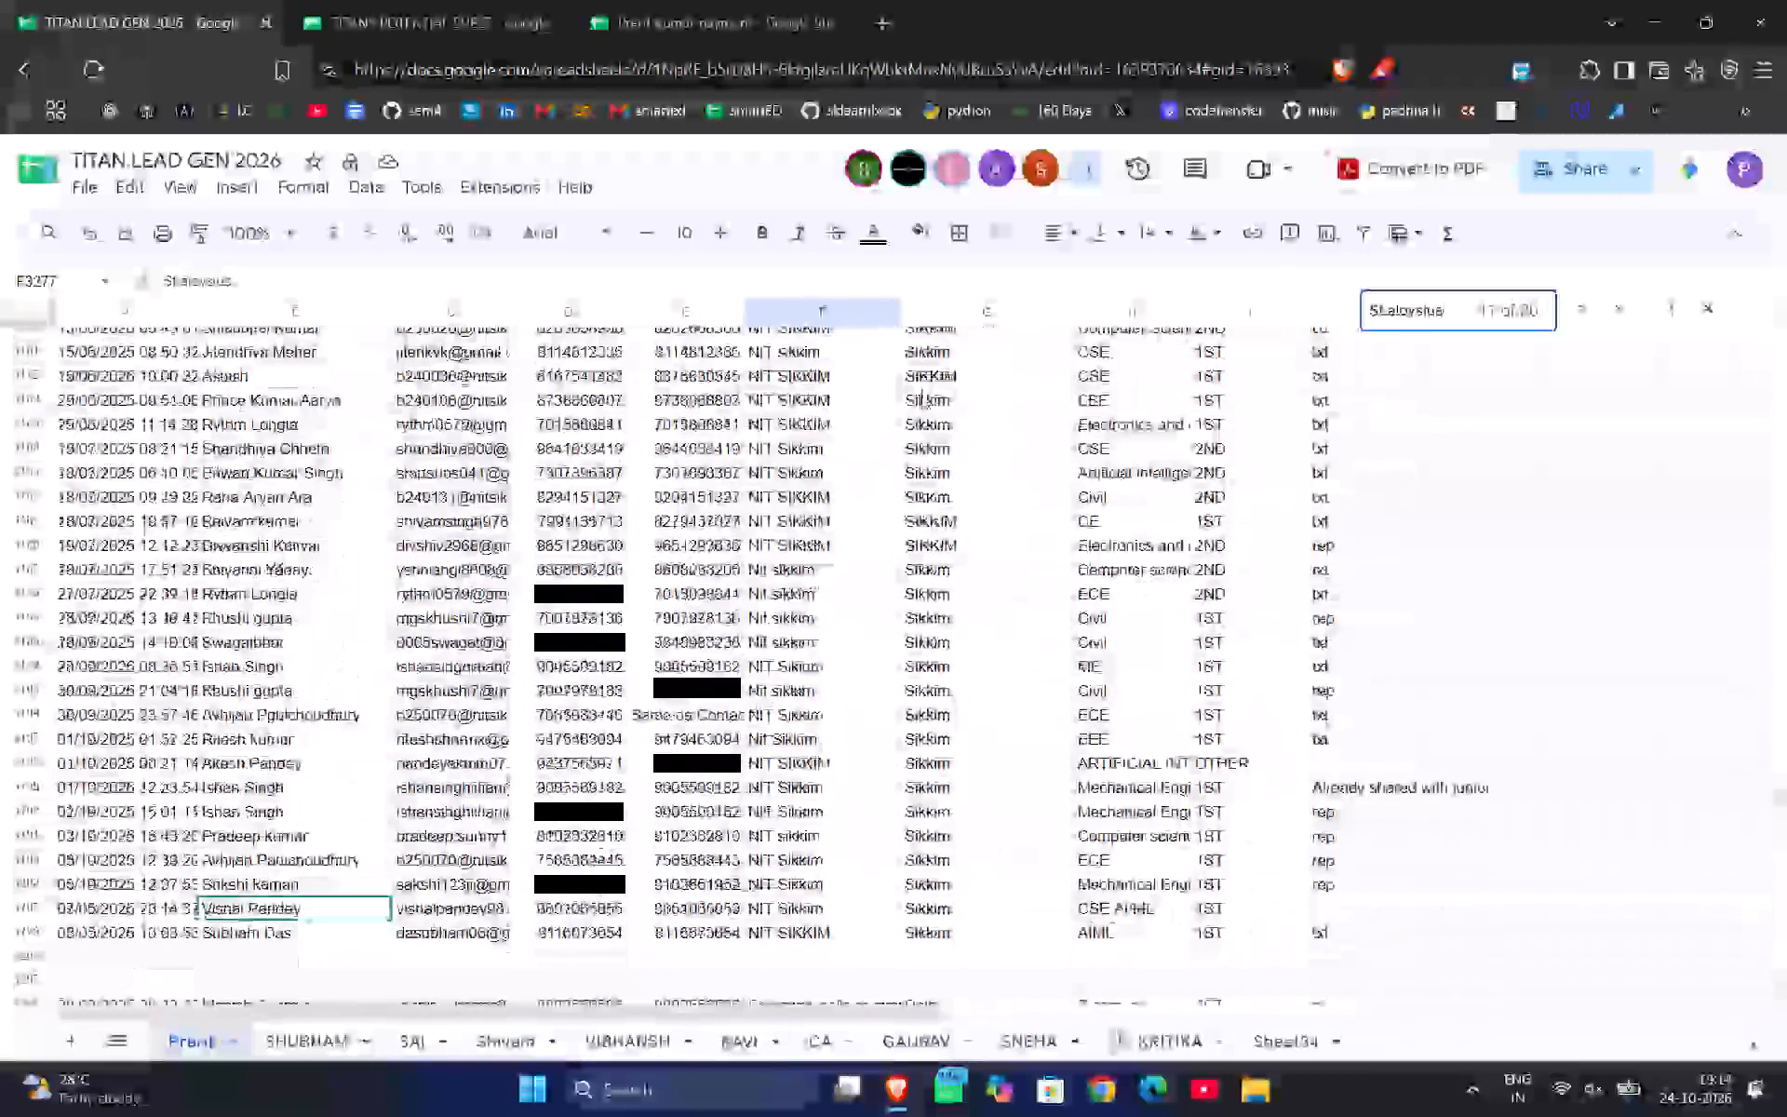
pyautogui.scroll(-8, 921, 394)
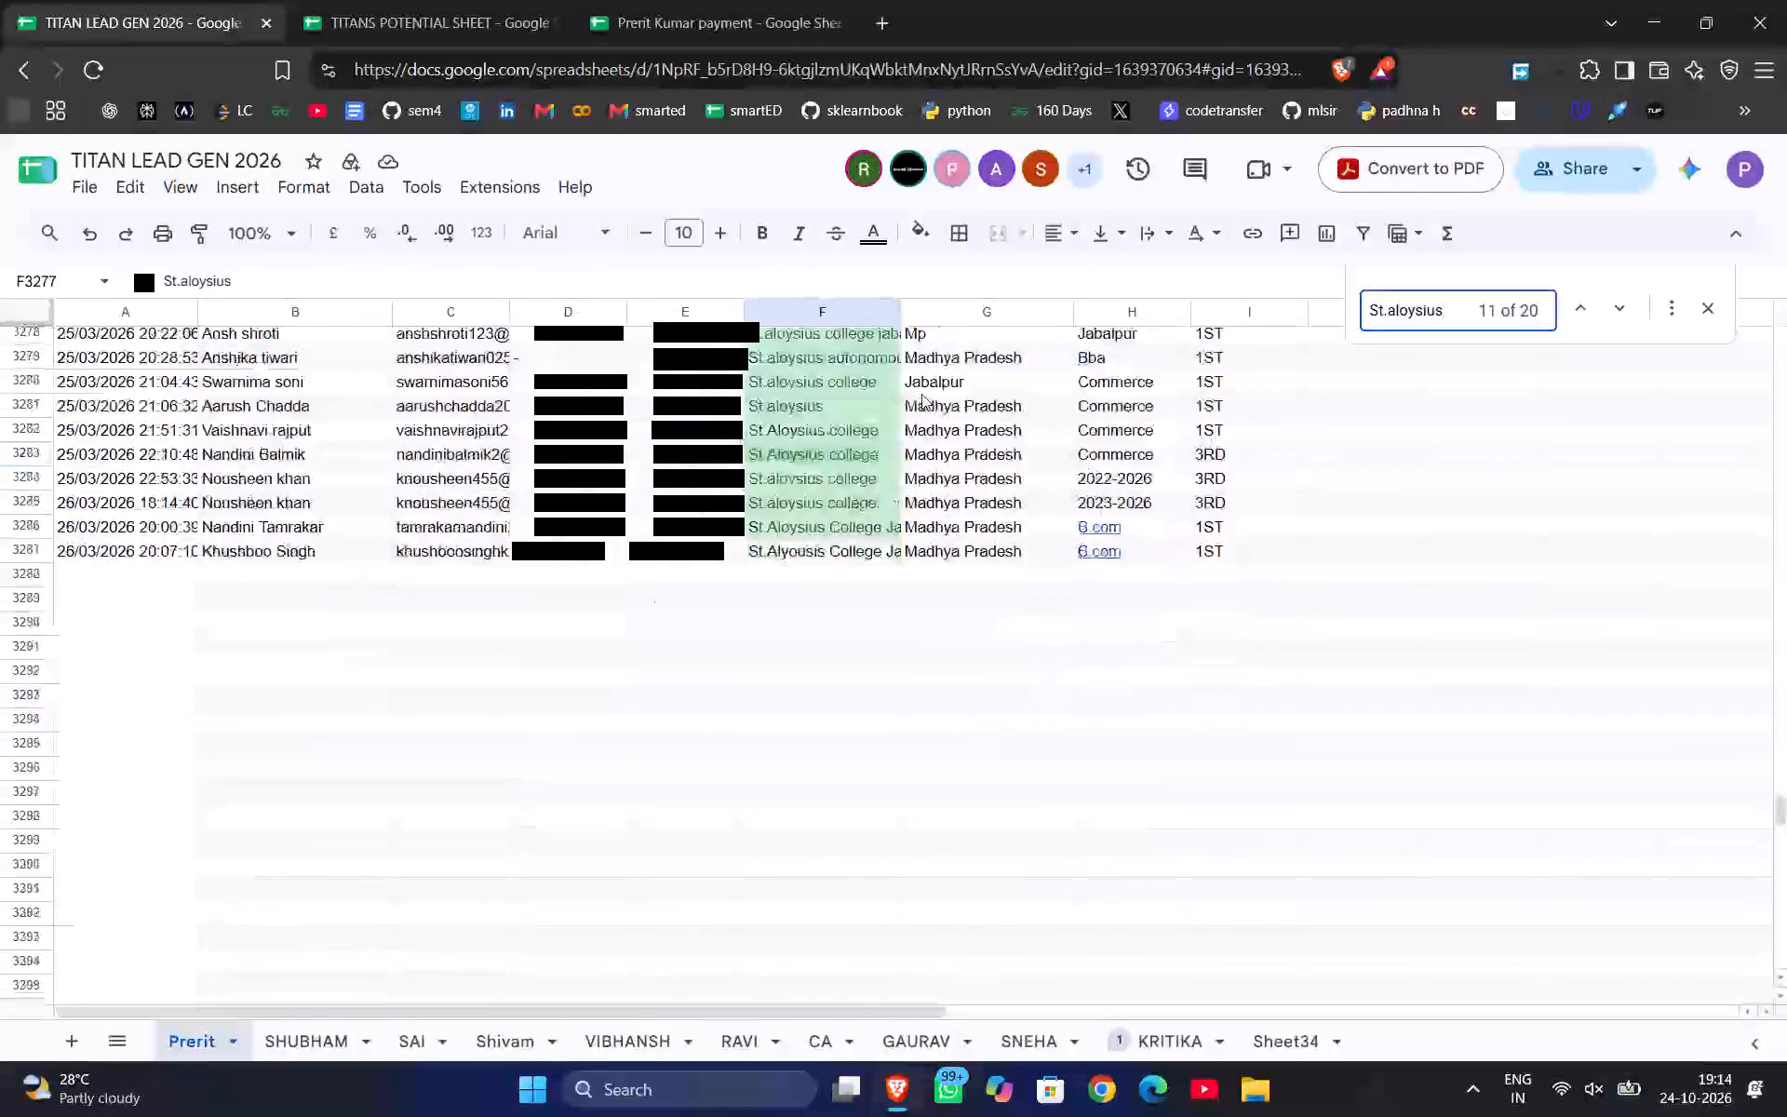
pyautogui.scroll(-1, 921, 394)
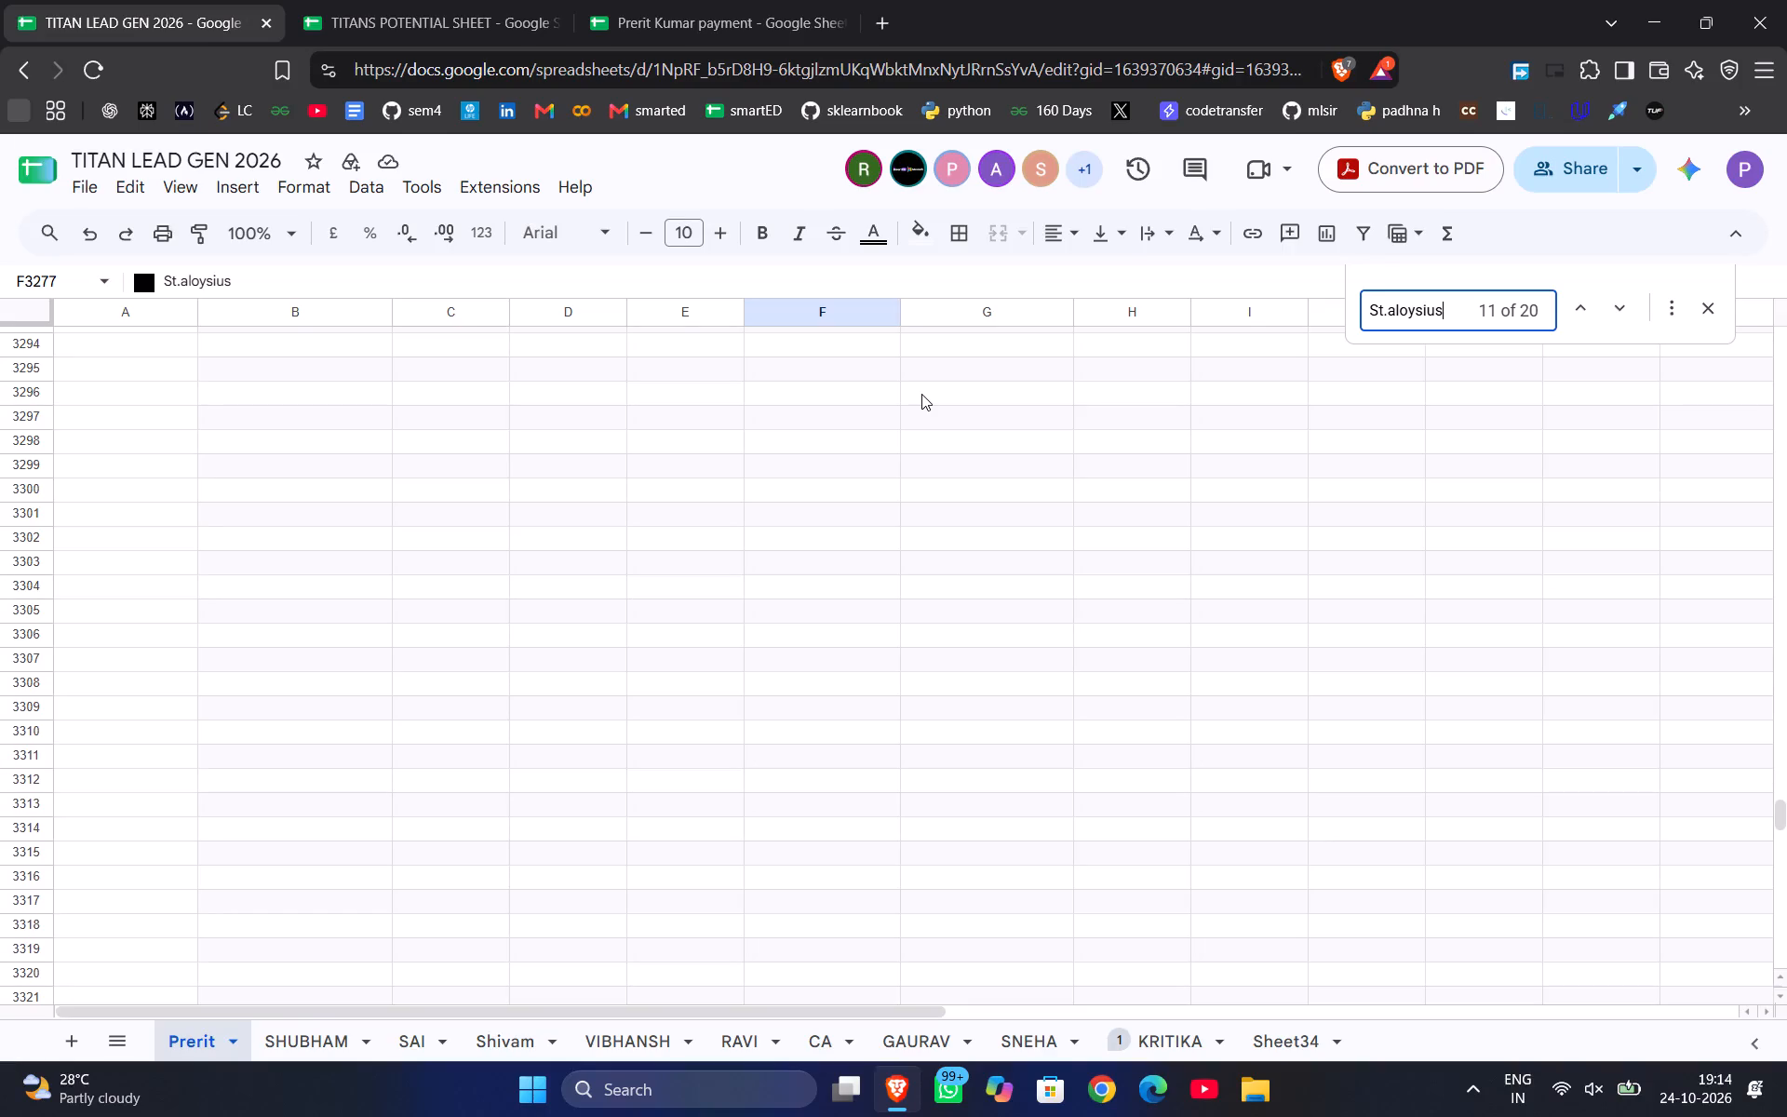
pyautogui.scroll(5, 921, 394)
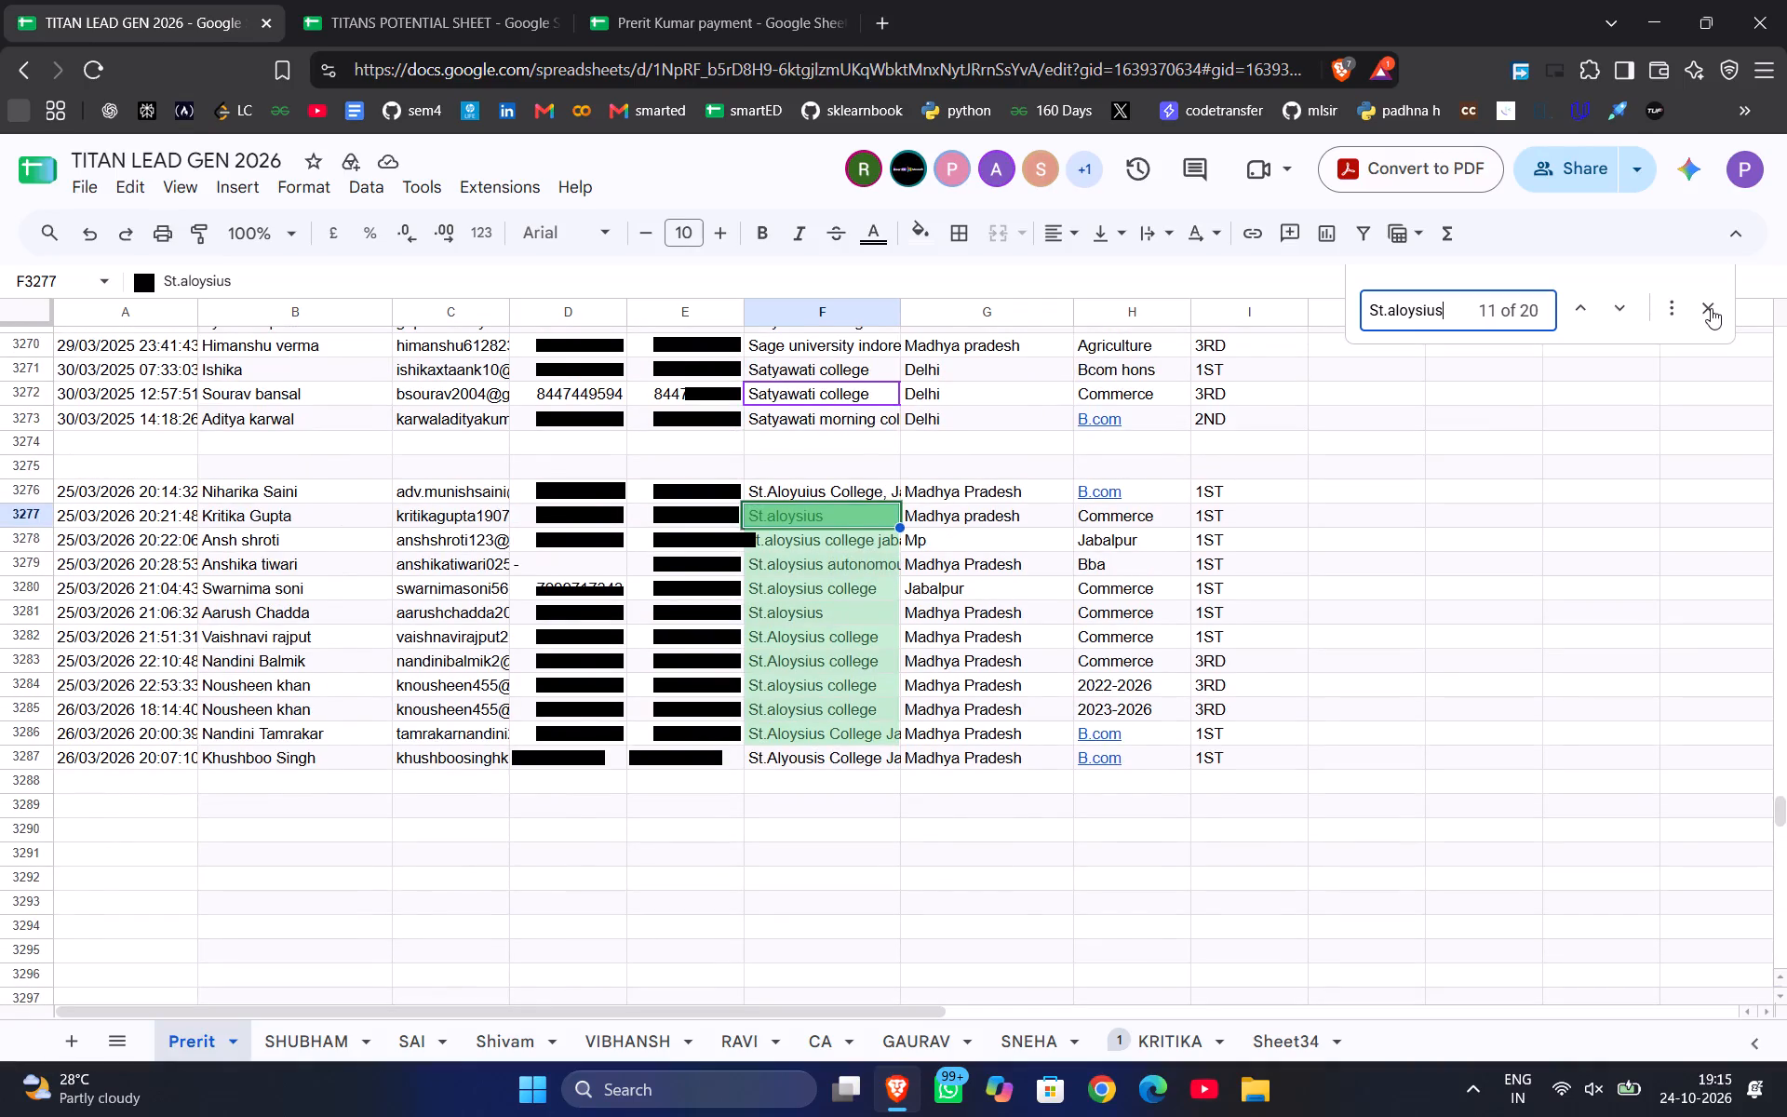
pyautogui.click(1711, 308)
# Copy the column D contact number of the St. Aloysius lead in row 3276 from inside its cell.
pyautogui.click(1352, 488)
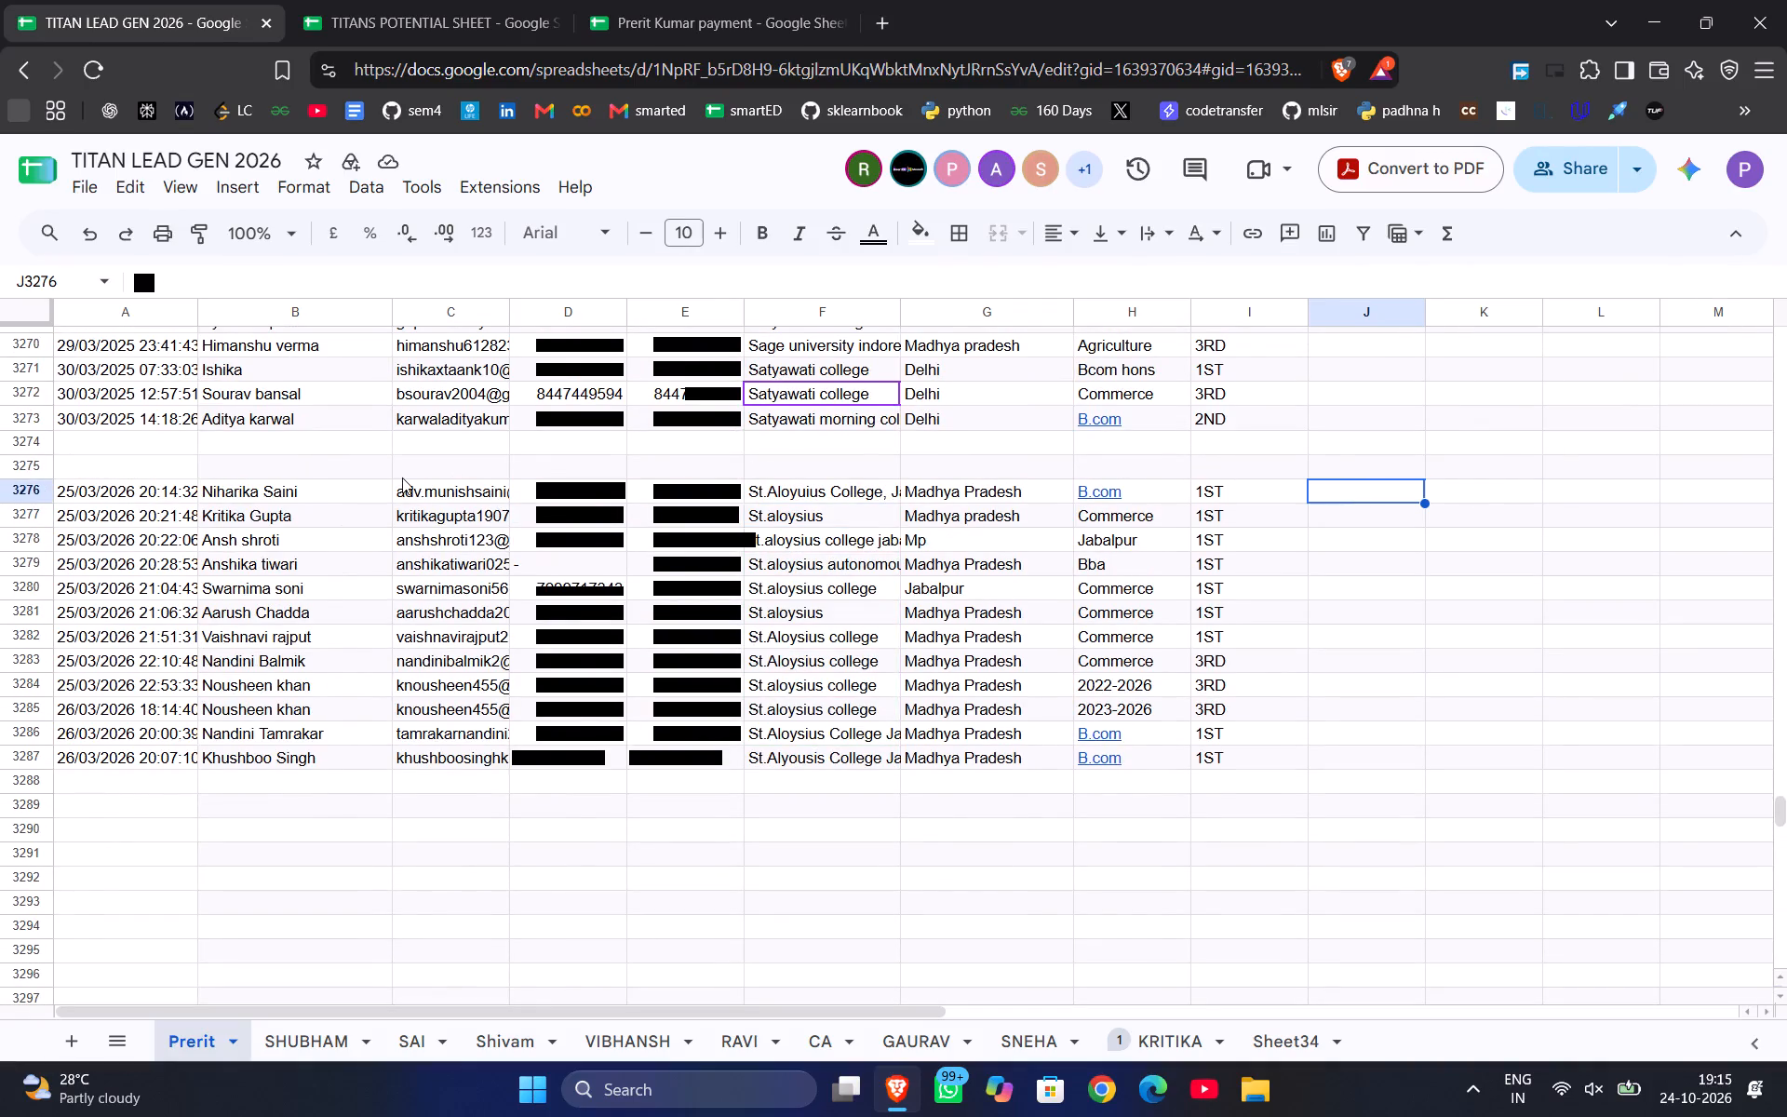
pyautogui.click(538, 489)
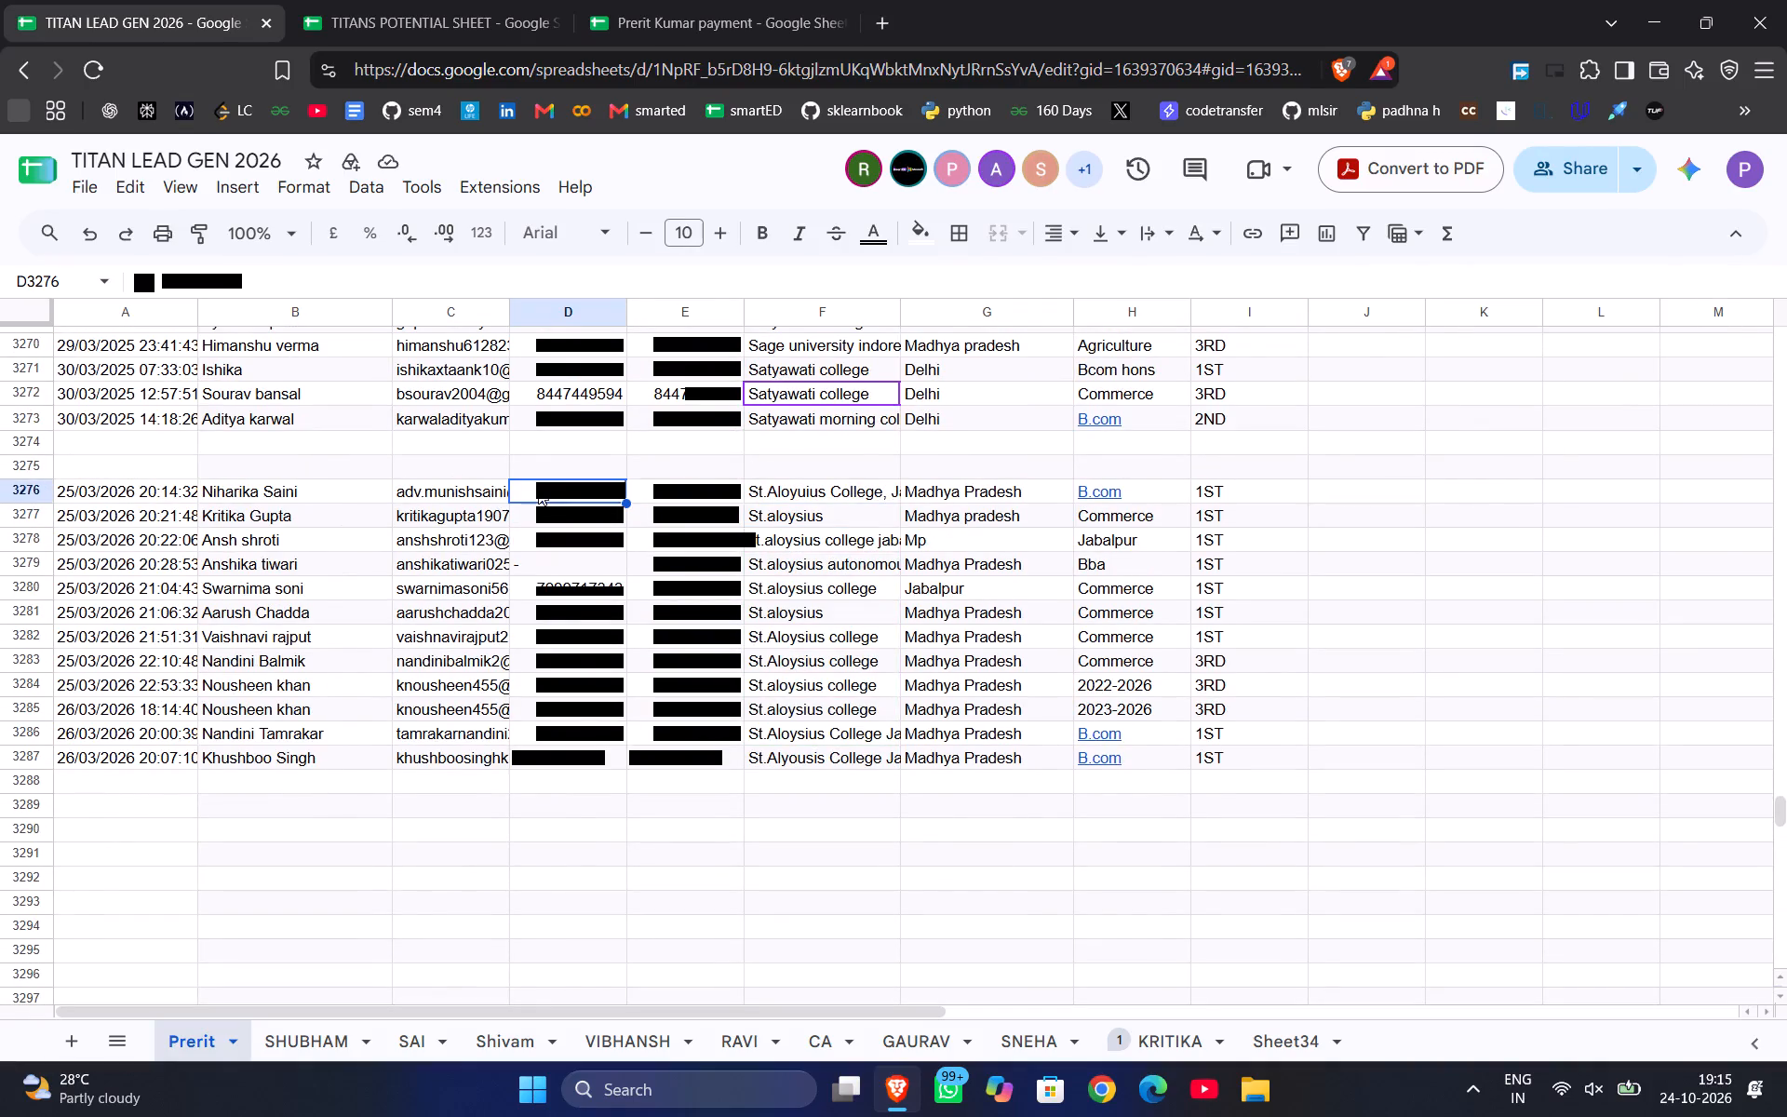
pyautogui.tripleClick(538, 489)
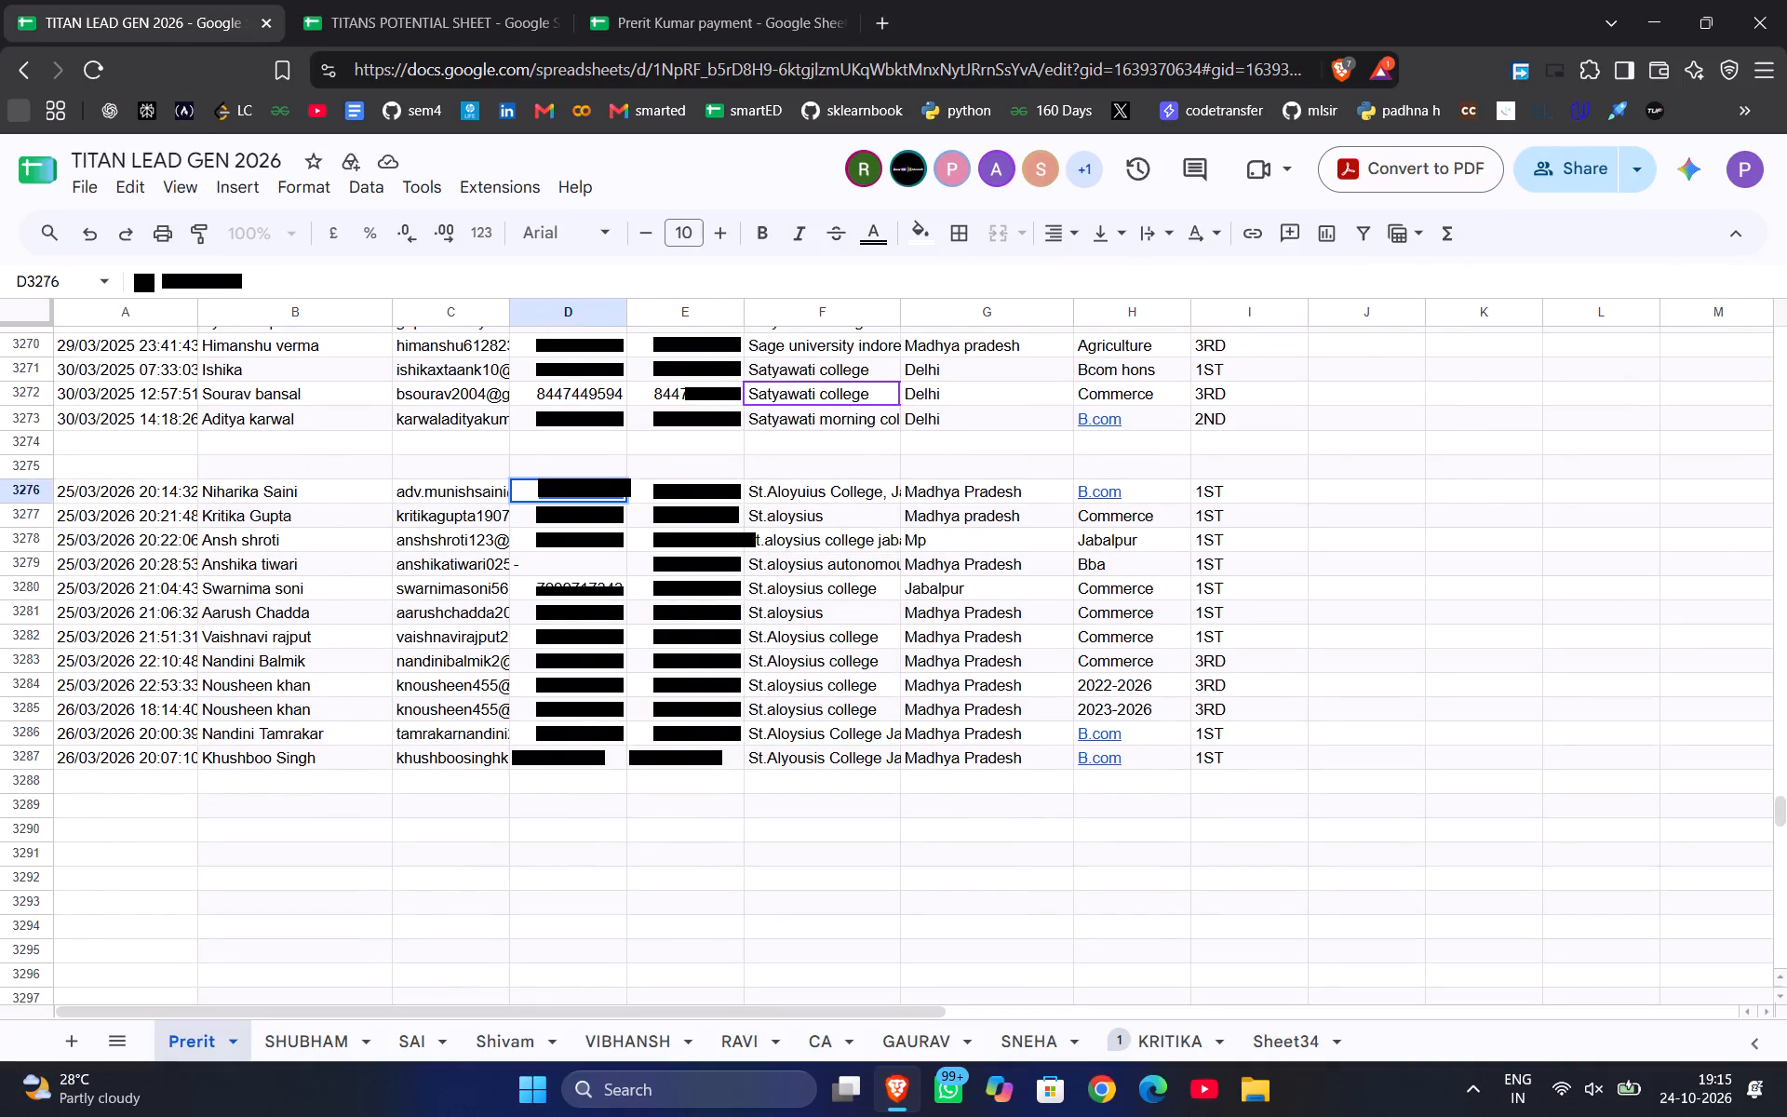
pyautogui.hotkey('ctrl', 'c')
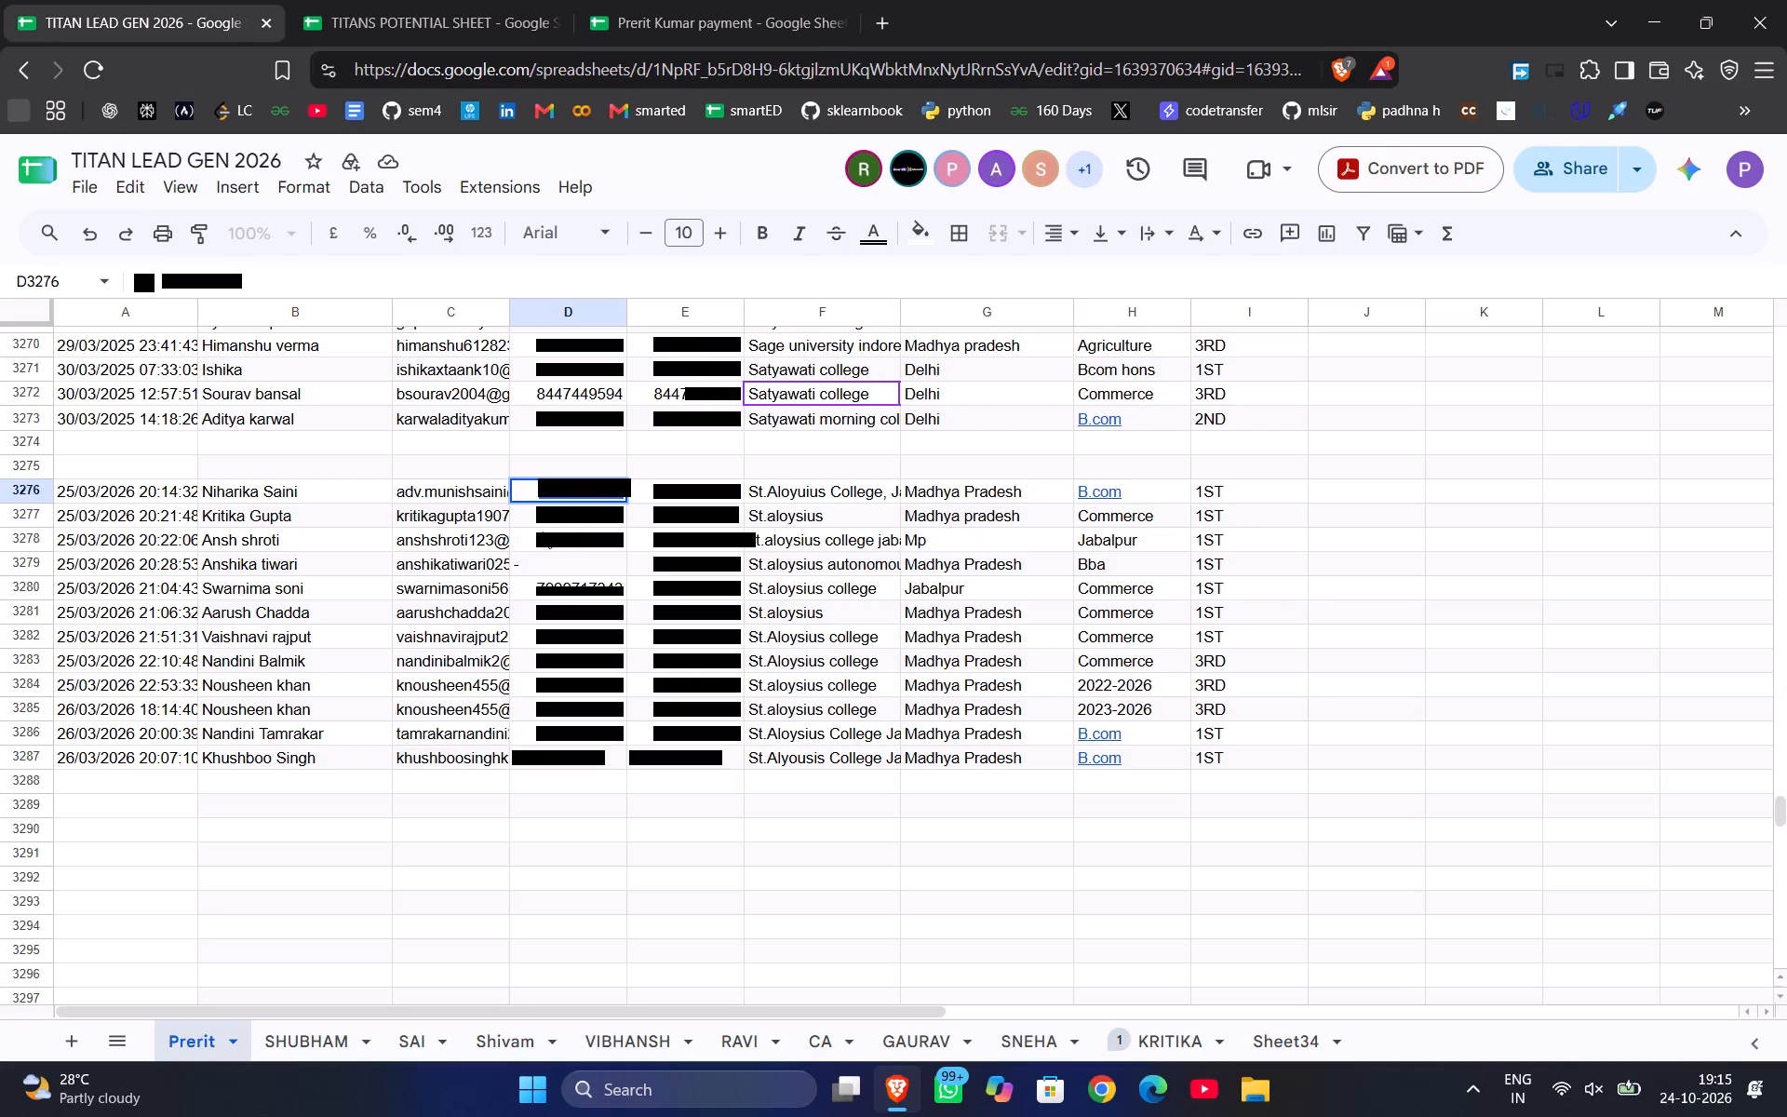
# Copy the column D contact number of the St. Aloysius lead in row 3277 from inside its cell.
pyautogui.doubleClick(557, 518)
pyautogui.tripleClick(557, 518)
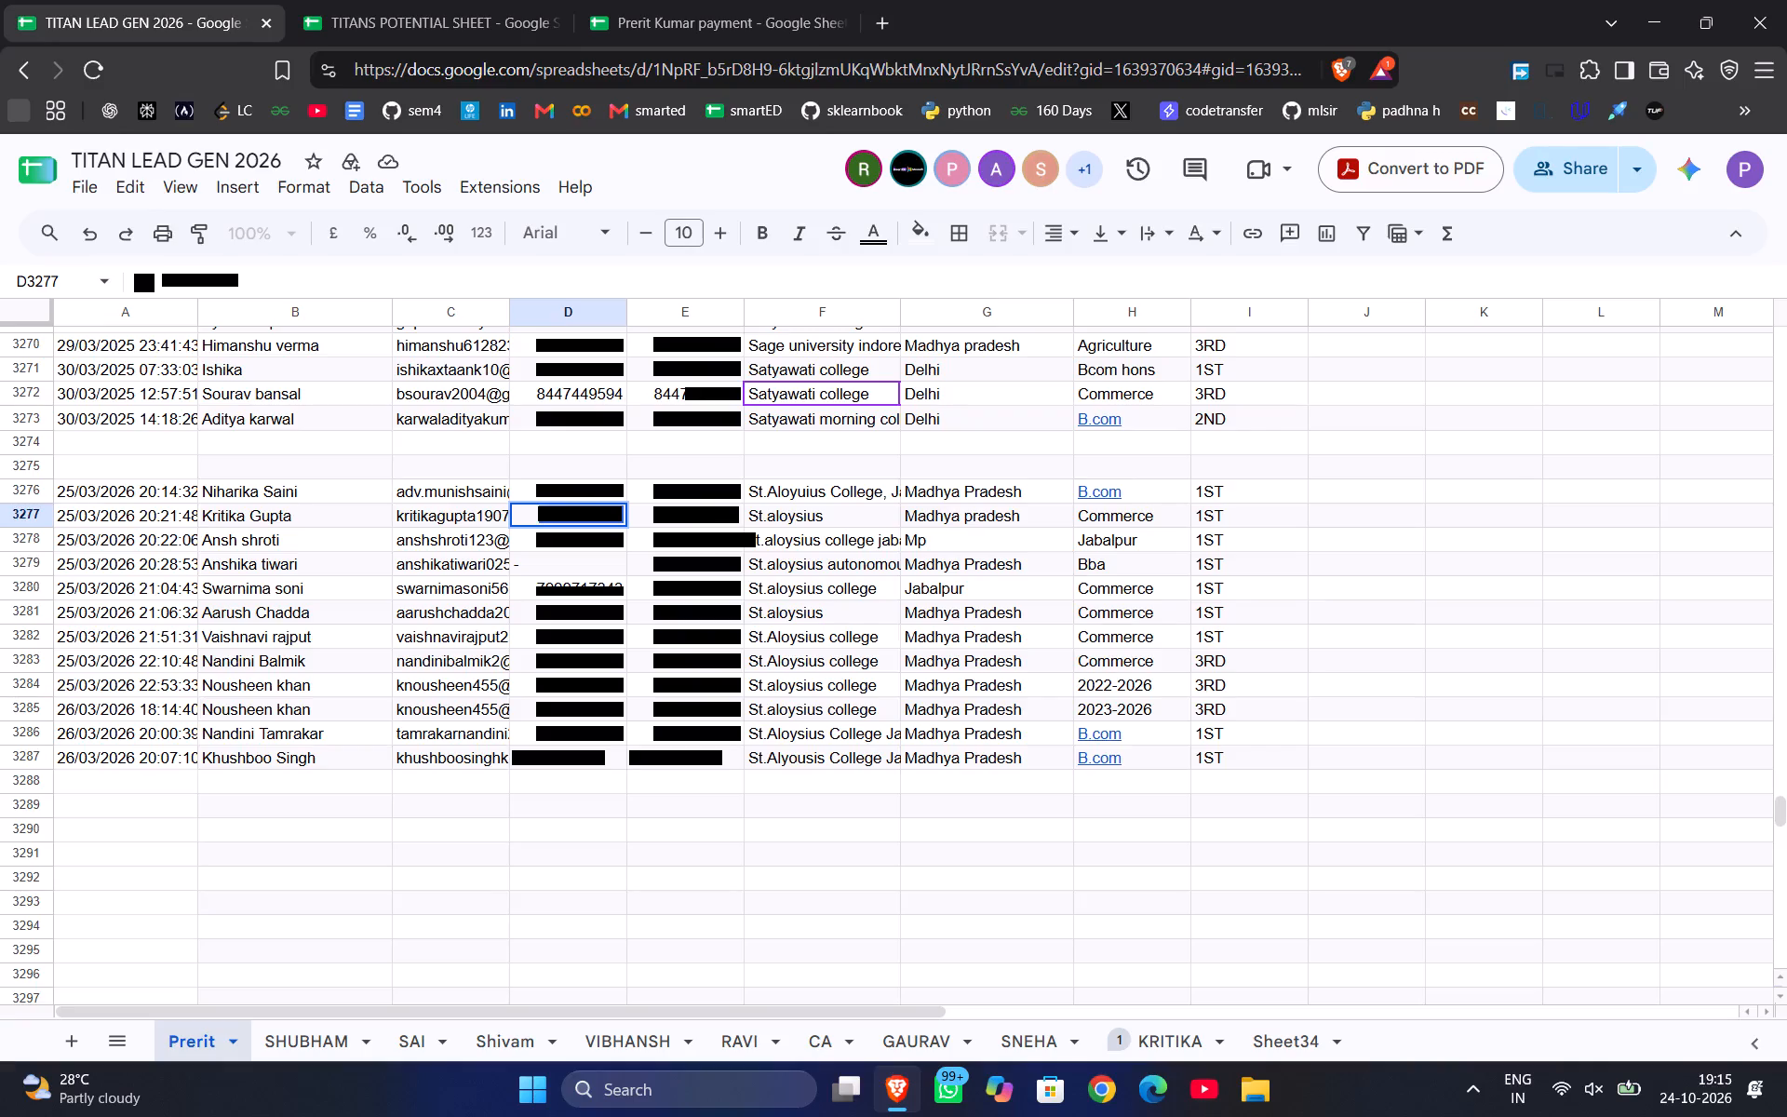
pyautogui.hotkey('ctrl', 'c')
# Record the outcome "already cn" in column J for the St. Aloysius lead in row 3276.
pyautogui.click(1376, 485)
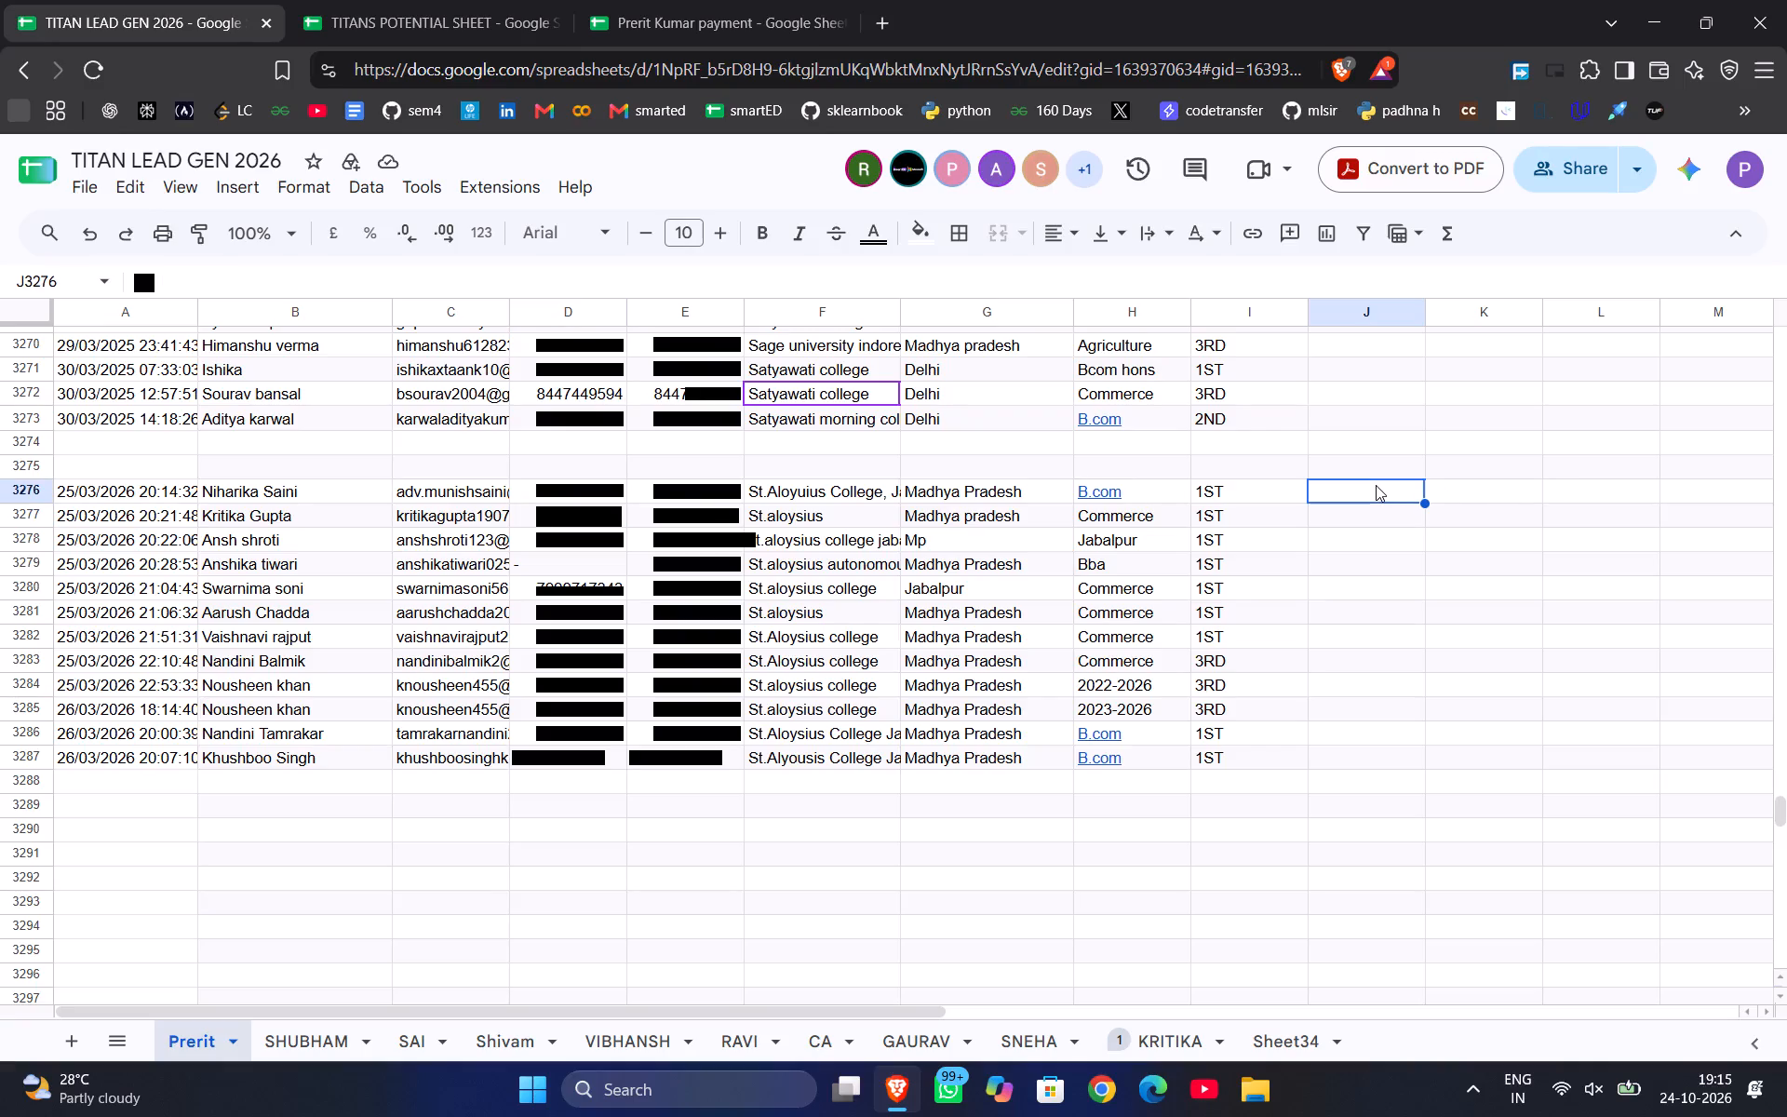
pyautogui.write('already cn')
pyautogui.press('Return')
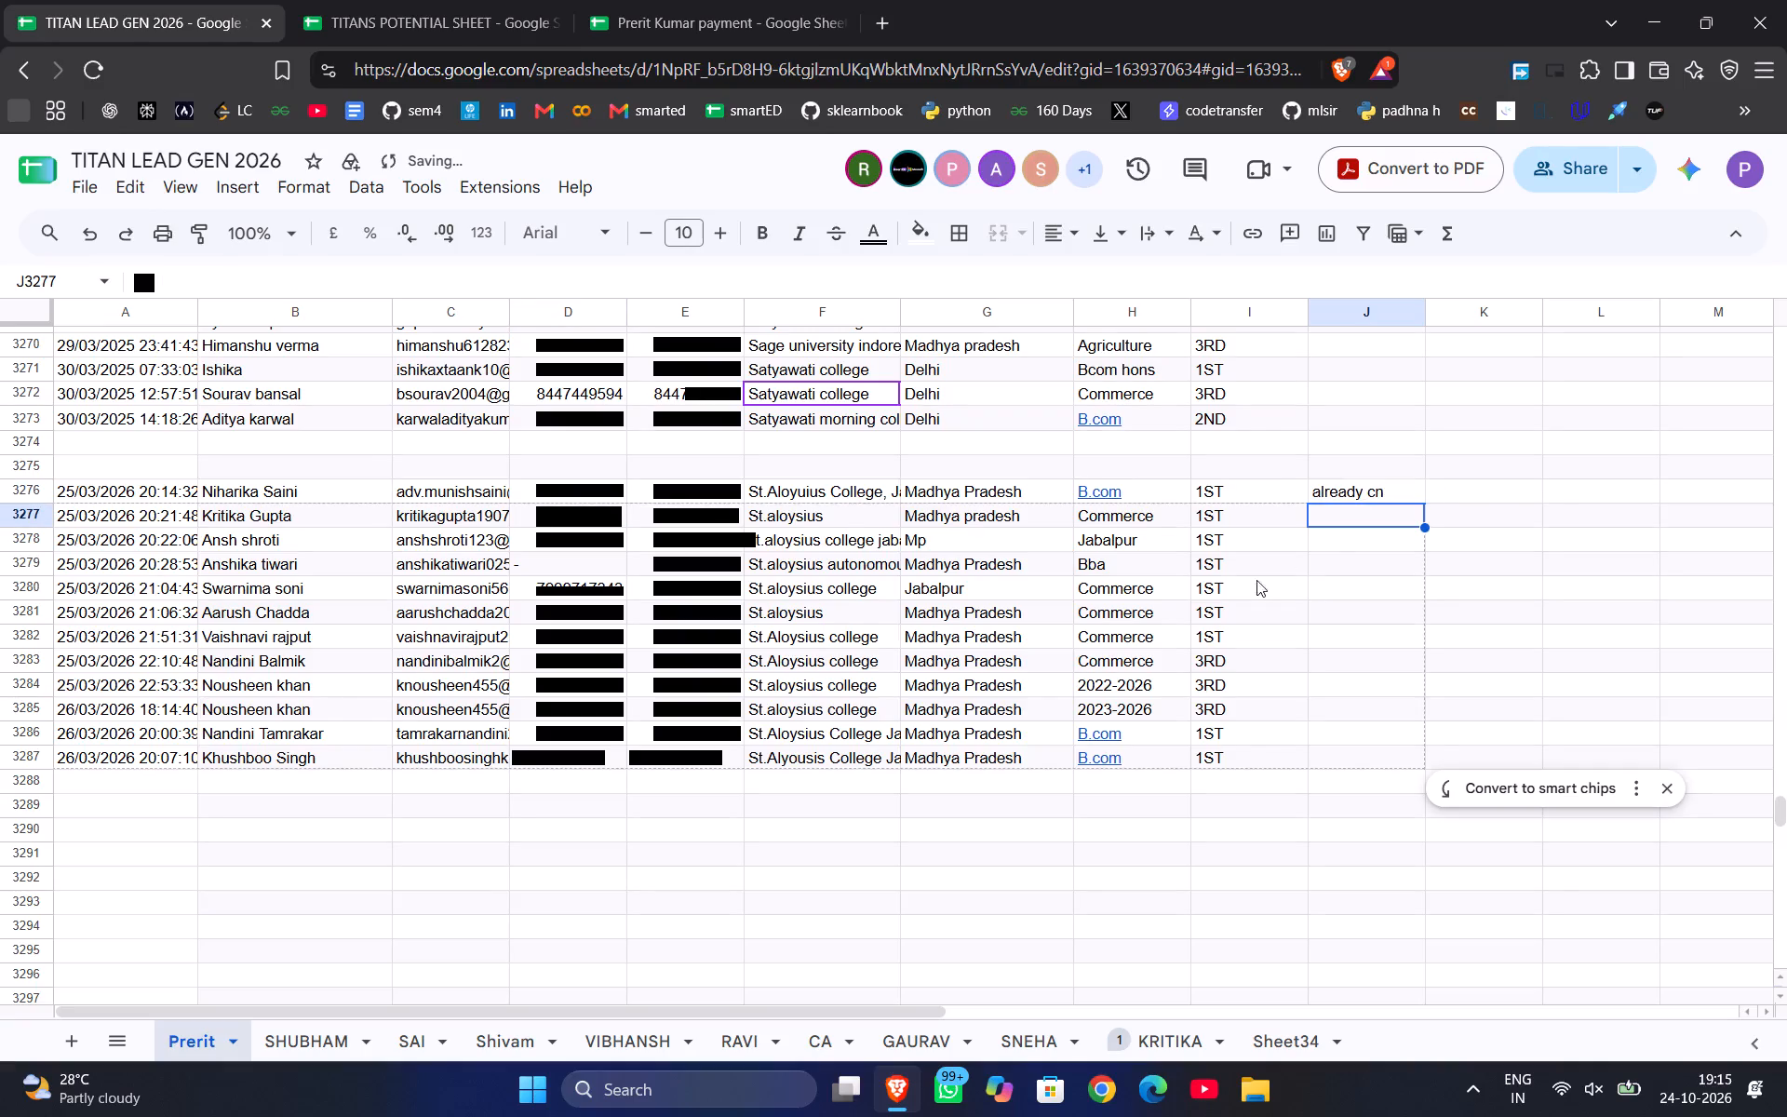
# Select the column D contact number of the St. Aloysius lead in row 3277.
pyautogui.click(688, 543)
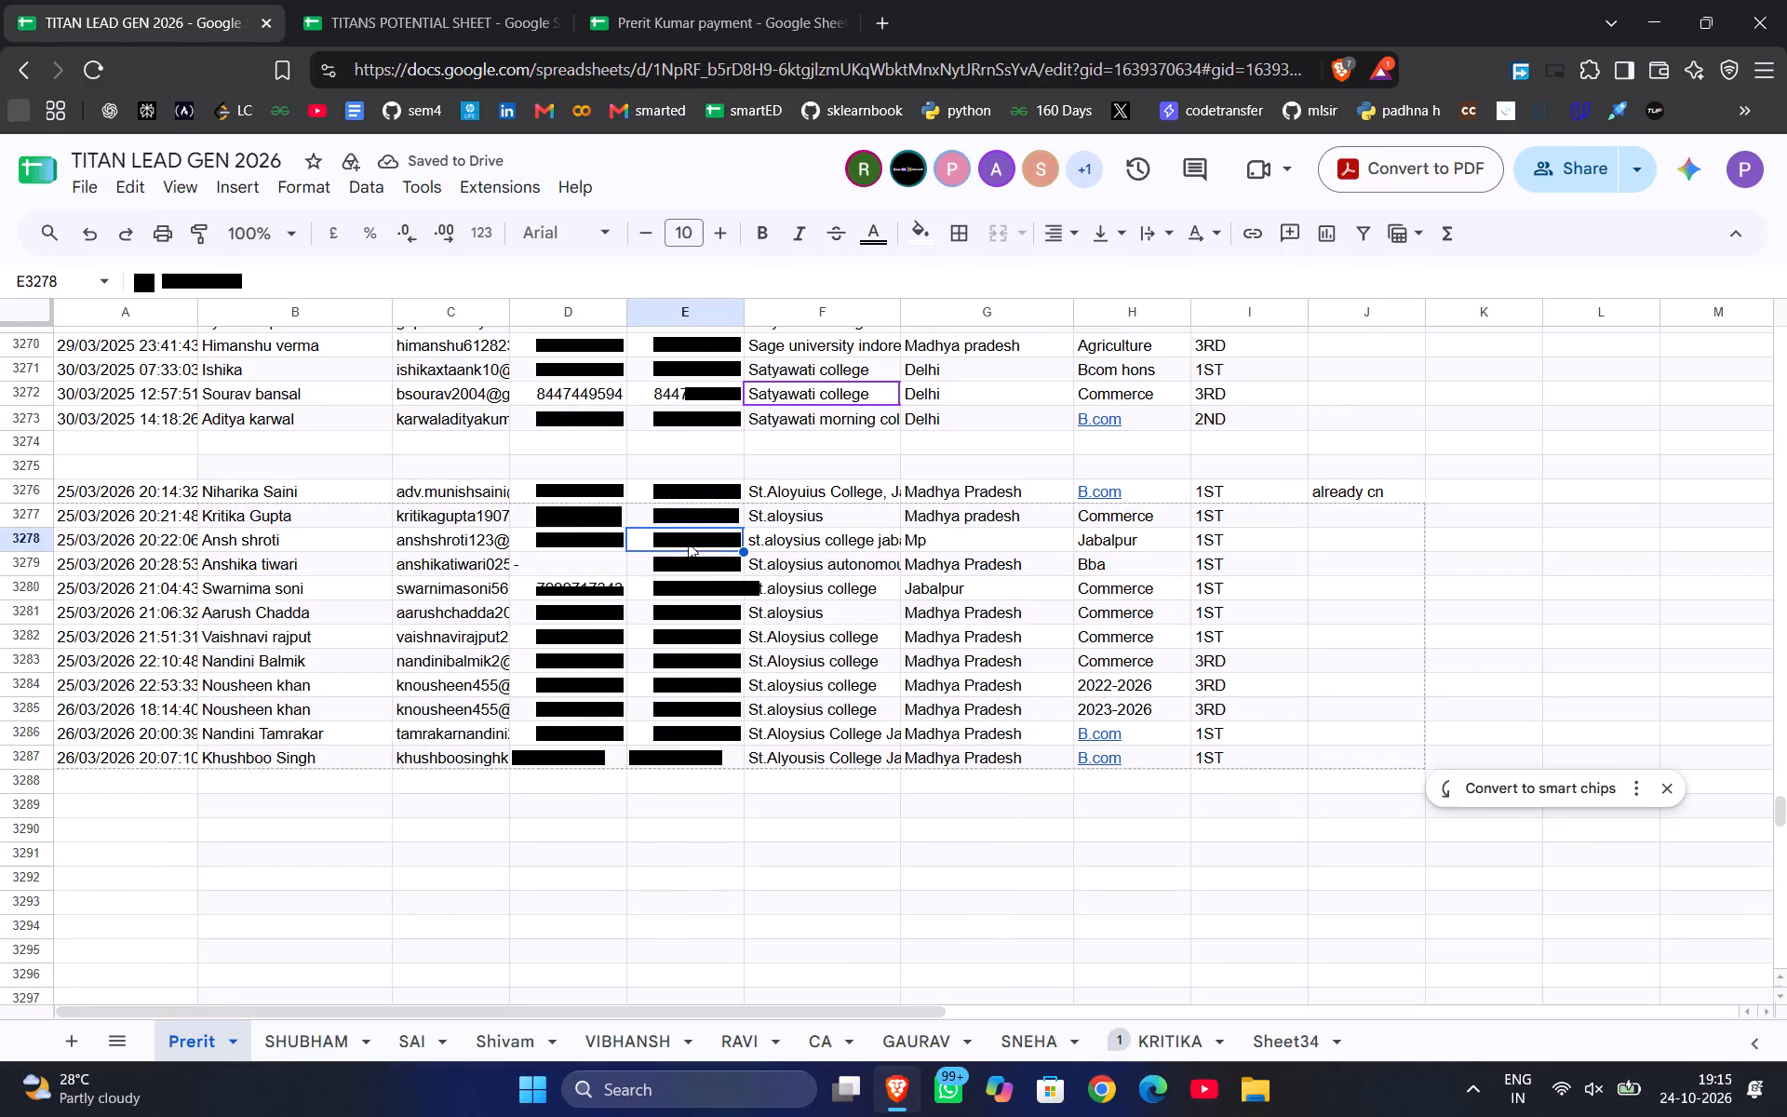
pyautogui.click(568, 508)
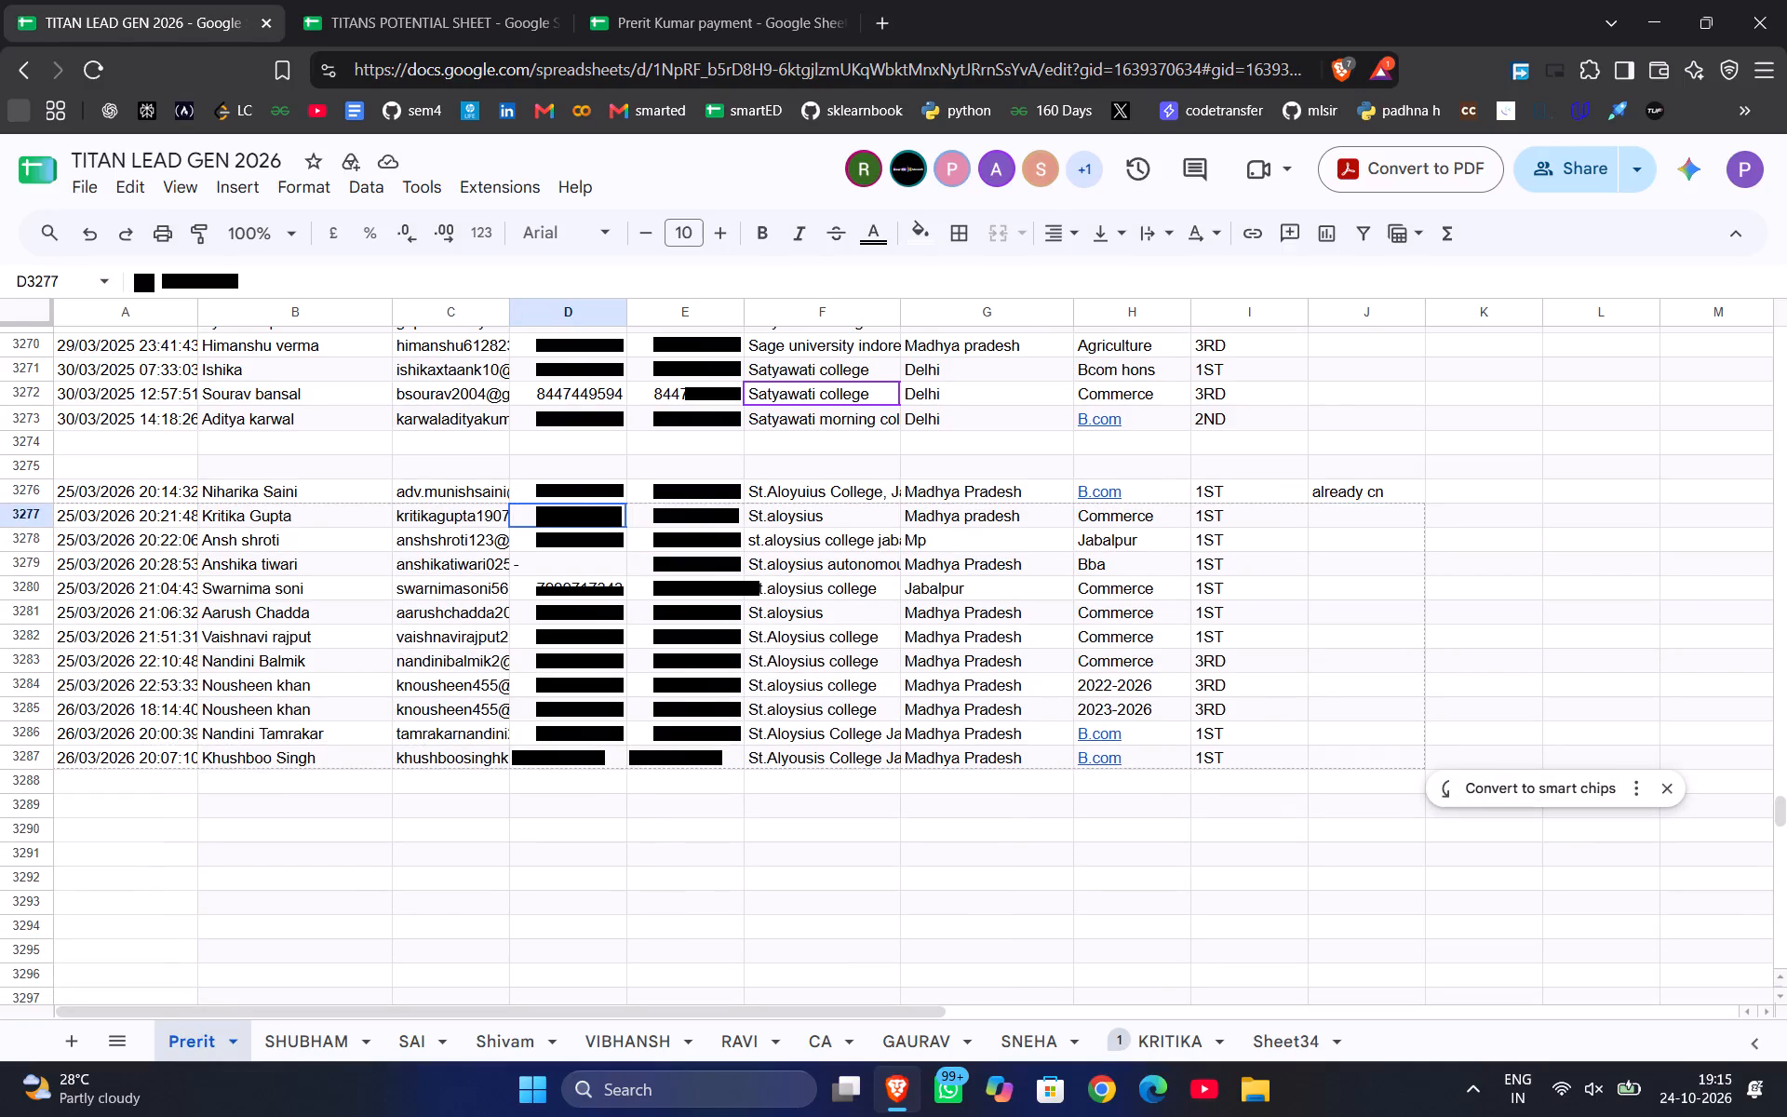
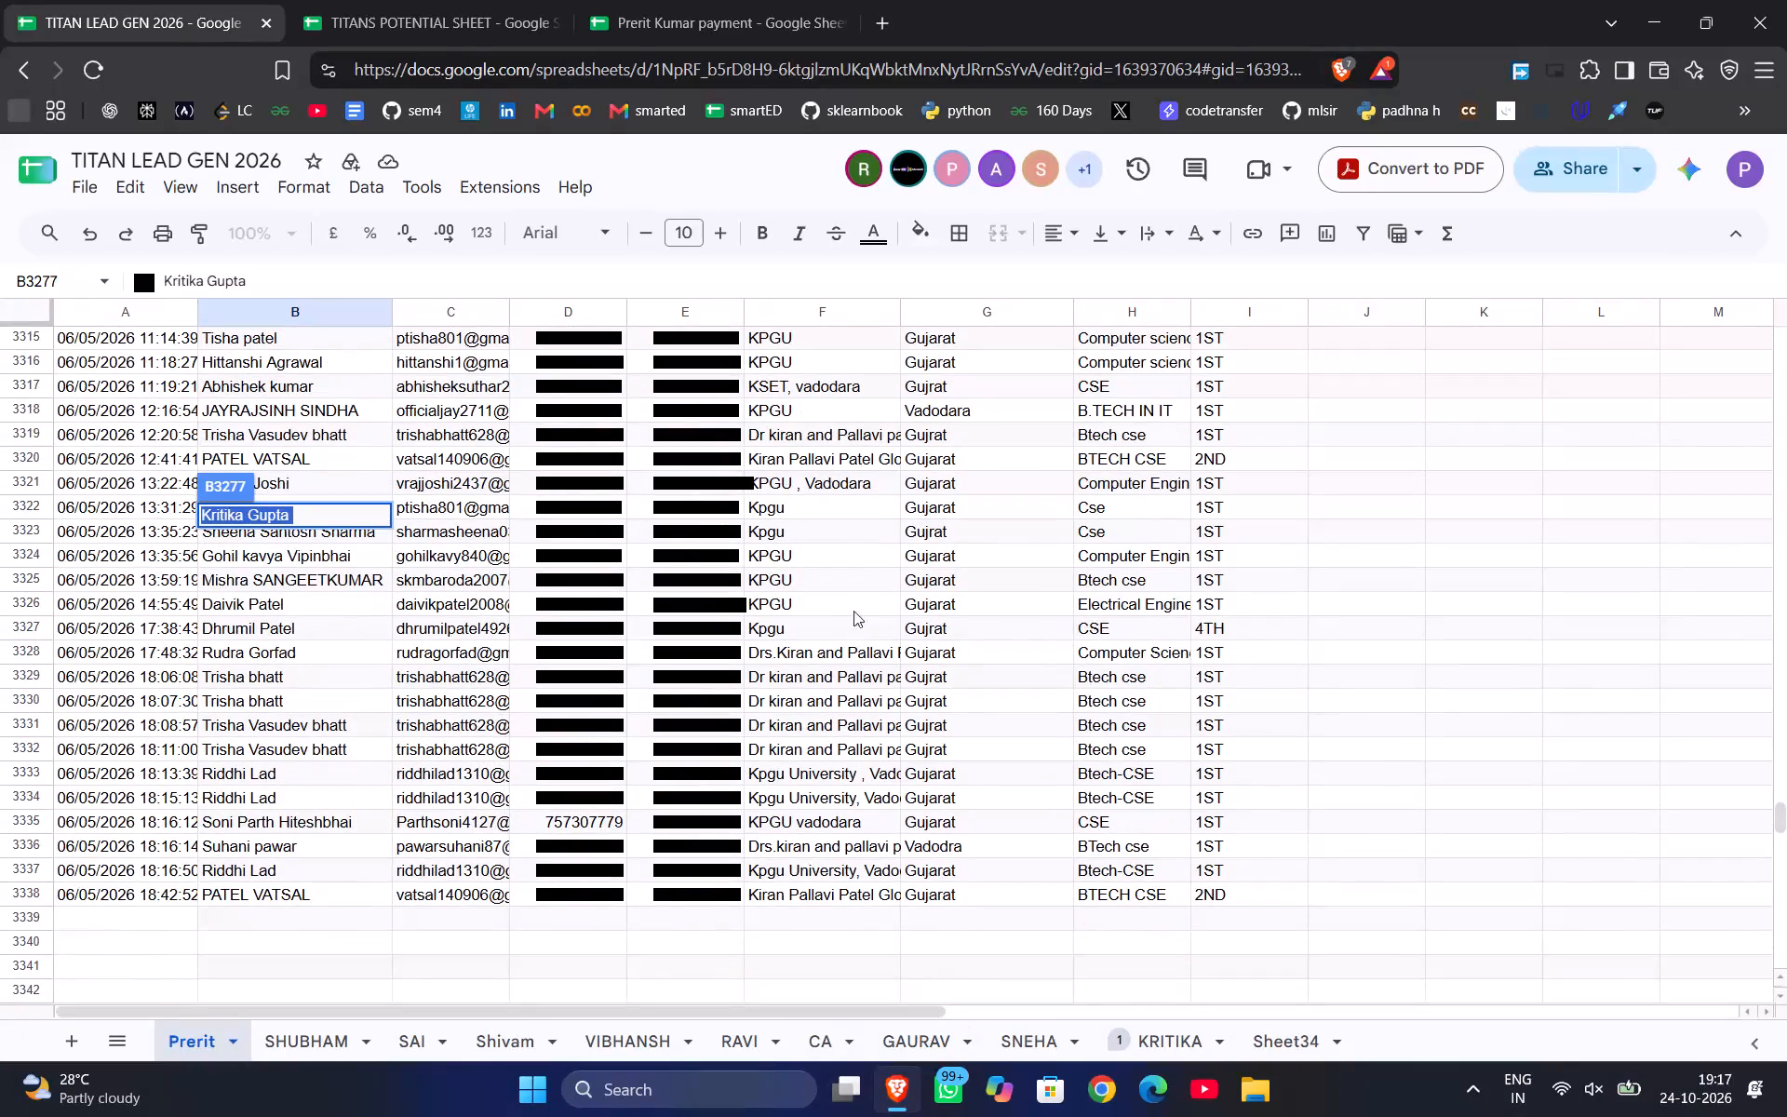
# Search the Prerit sheet for the college name KPGU copied from the lead in row 3326.
pyautogui.click(833, 596)
pyautogui.hotkey('ctrl', 'c')
pyautogui.hotkey('ctrl', 'f')
pyautogui.hotkey('ctrl', 'v')
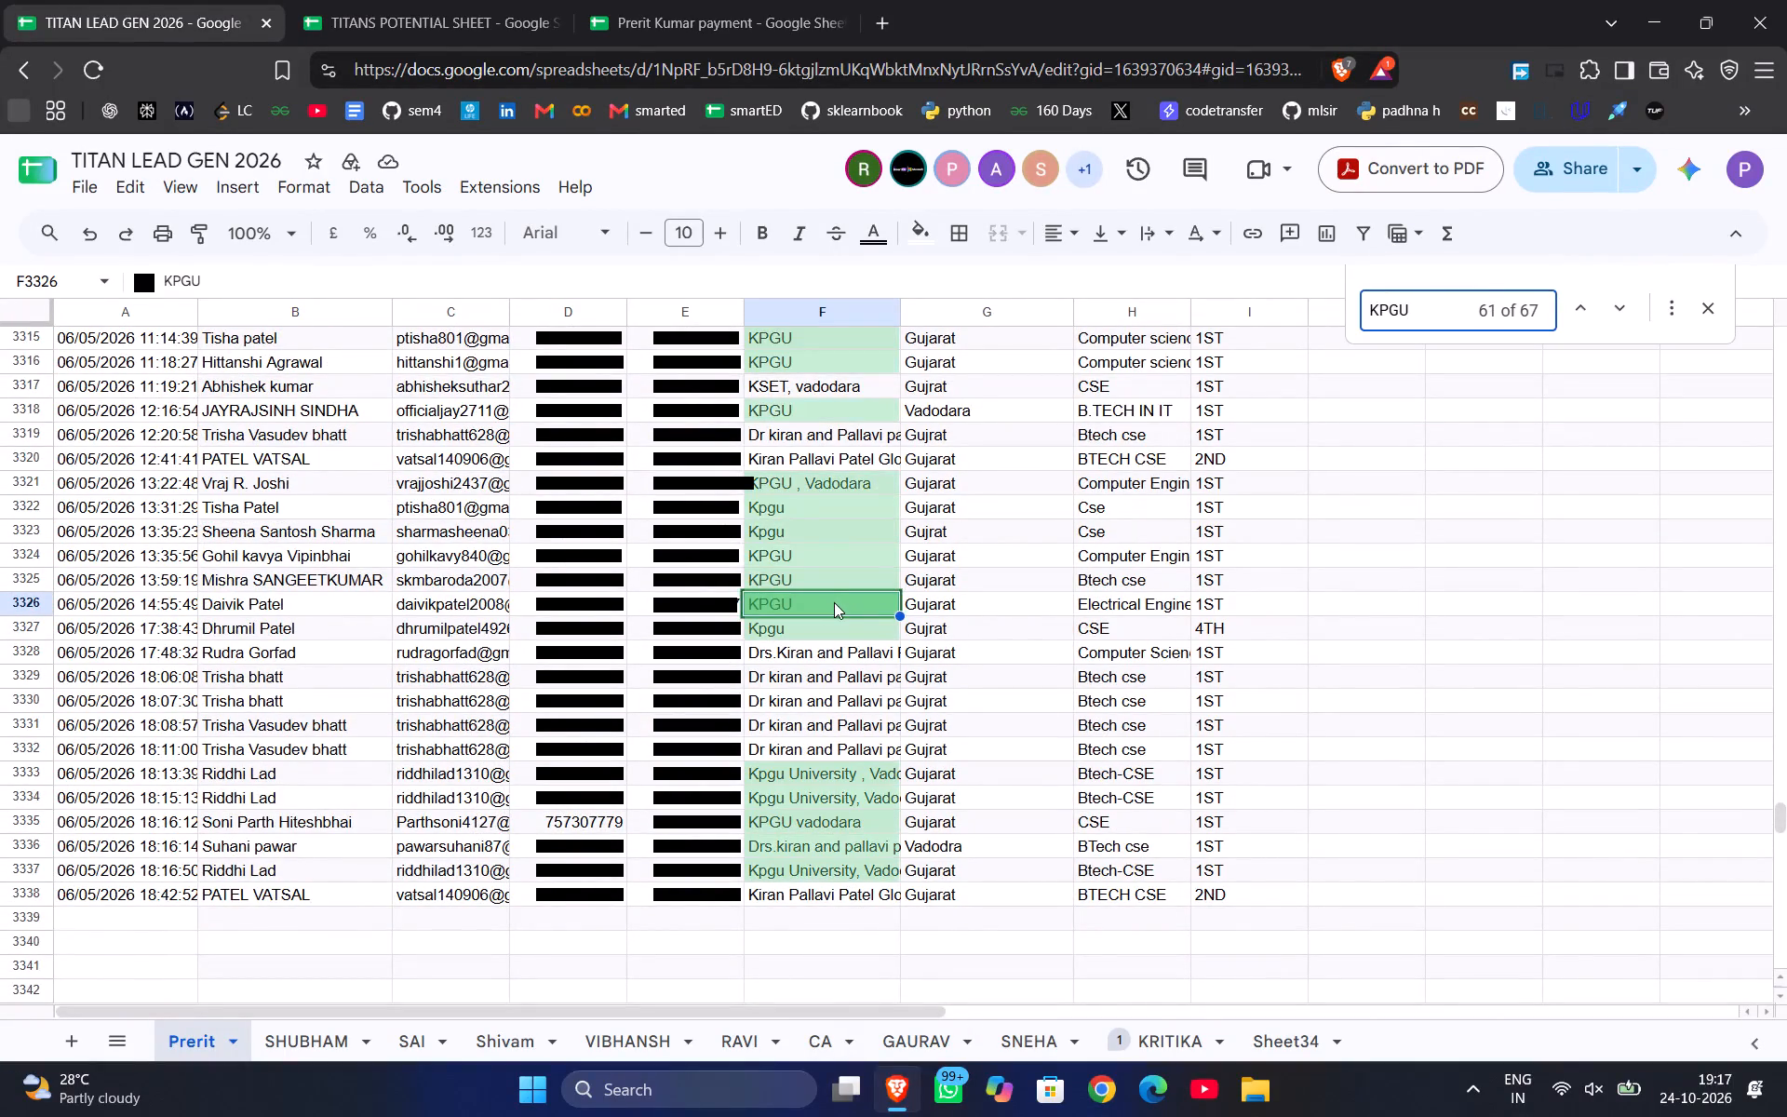
# Search the sheet for "Kpgu University , Vadodara", copied from the college entry in row 3292.
pyautogui.scroll(7, 834, 602)
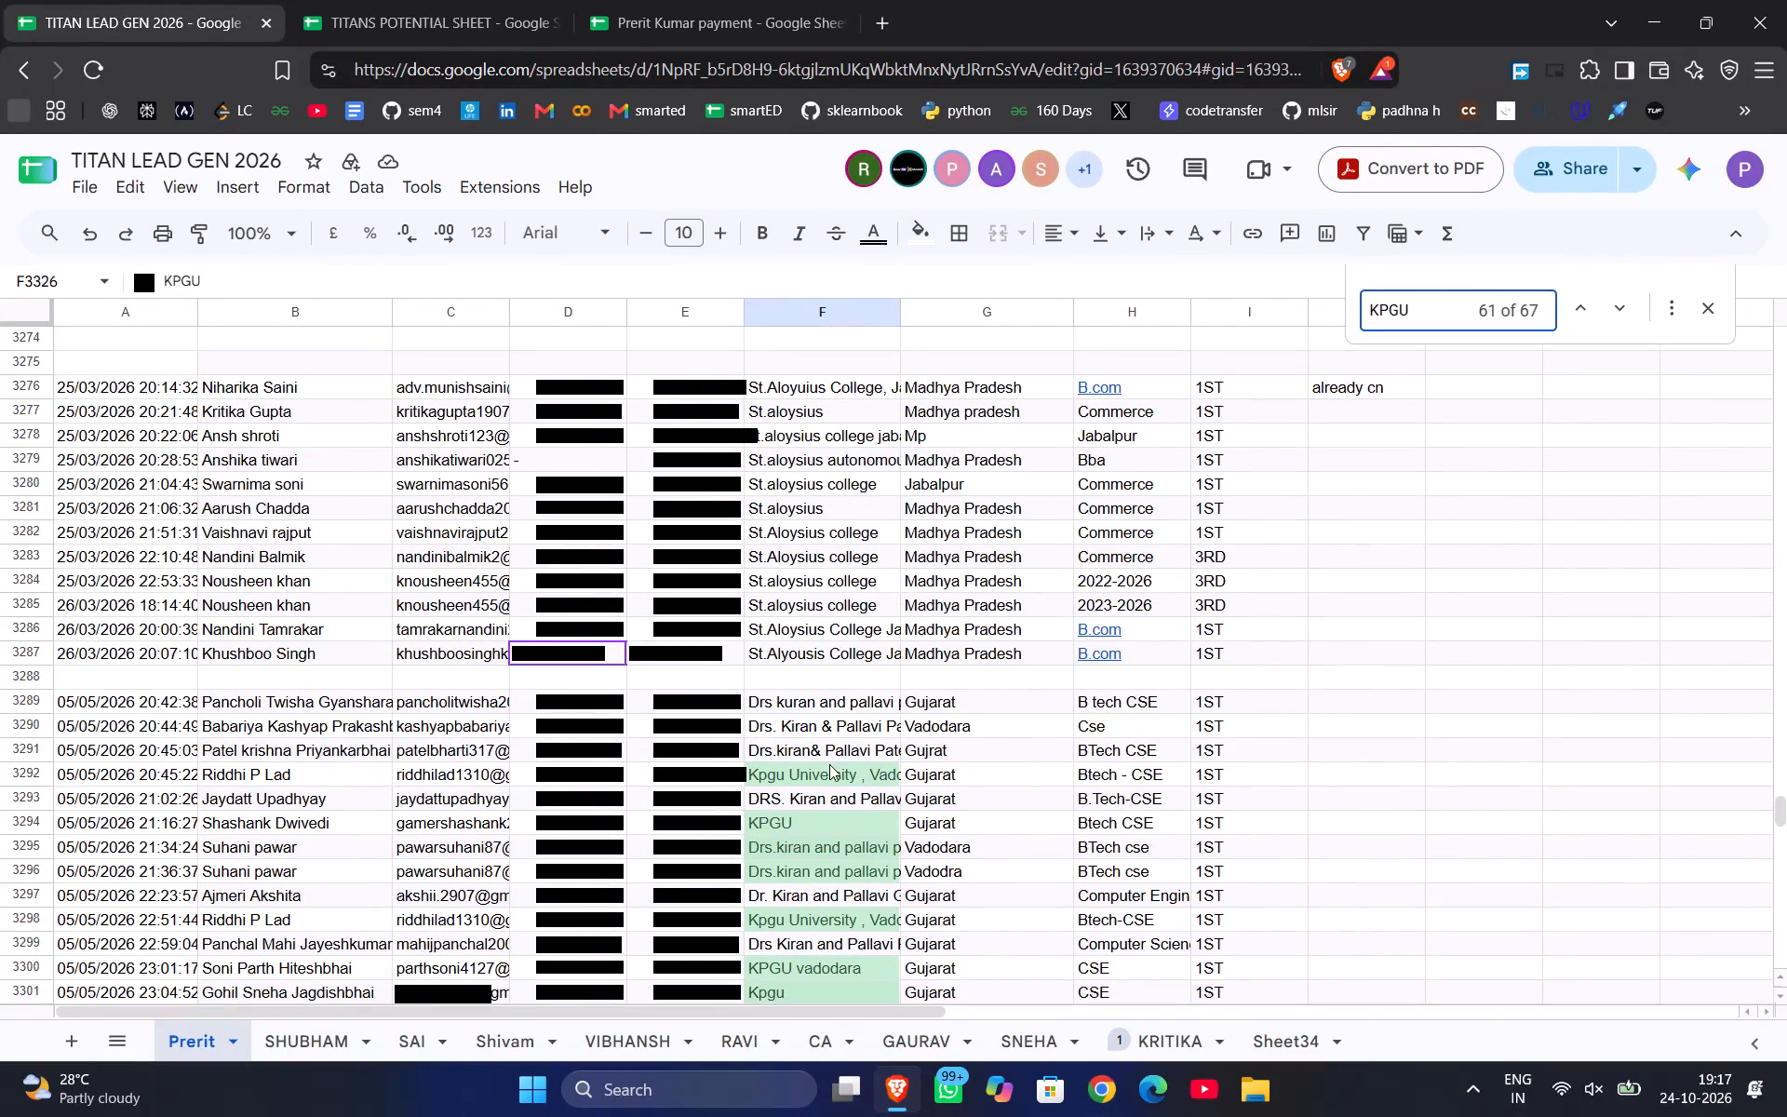
pyautogui.click(828, 764)
pyautogui.click(828, 775)
pyautogui.hotkey('ctrl', 'c')
pyautogui.hotkey('ctrl', 'f')
pyautogui.hotkey('ctrl', 'v')
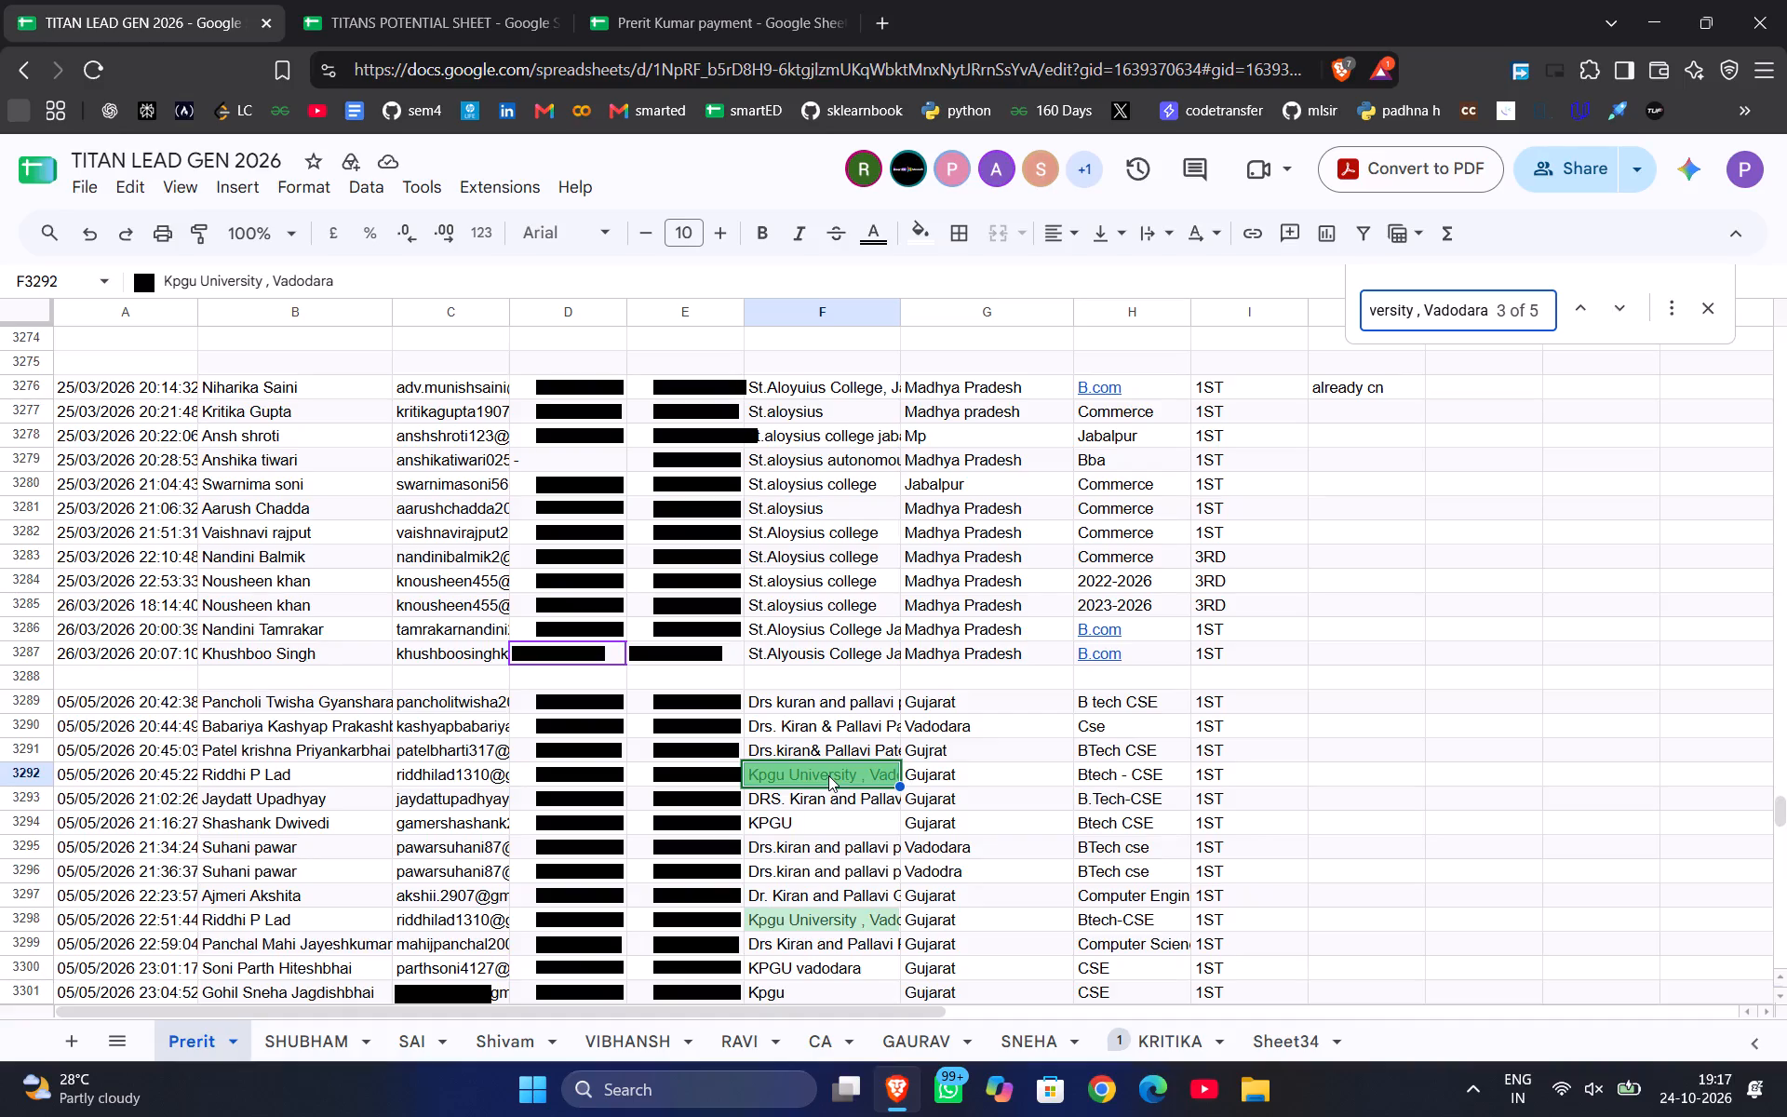
# Search the sheet for "Drs kuran and pallavi patel global University", copied from the college entry in row 3289.
pyautogui.scroll(1, 796, 866)
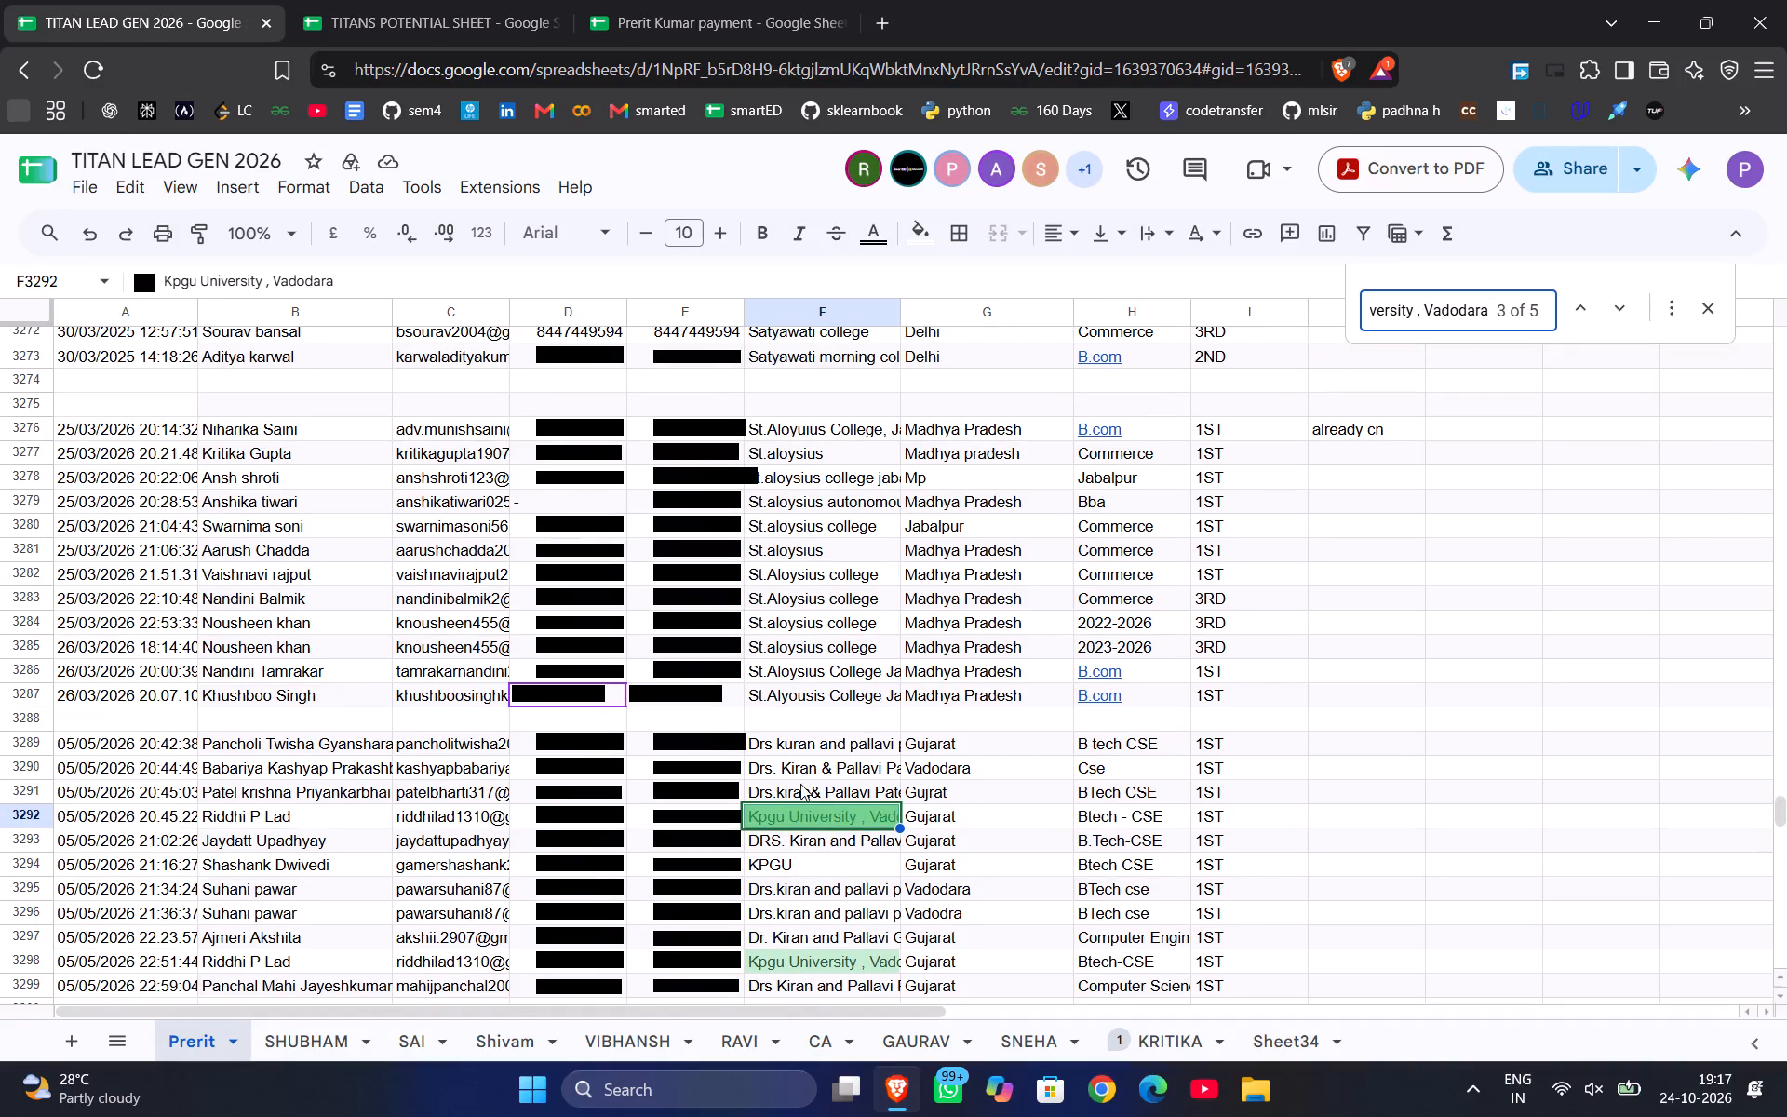
pyautogui.click(789, 744)
pyautogui.hotkey('ctrl', 'c')
pyautogui.hotkey('ctrl', 'f')
pyautogui.hotkey('ctrl', 'v')
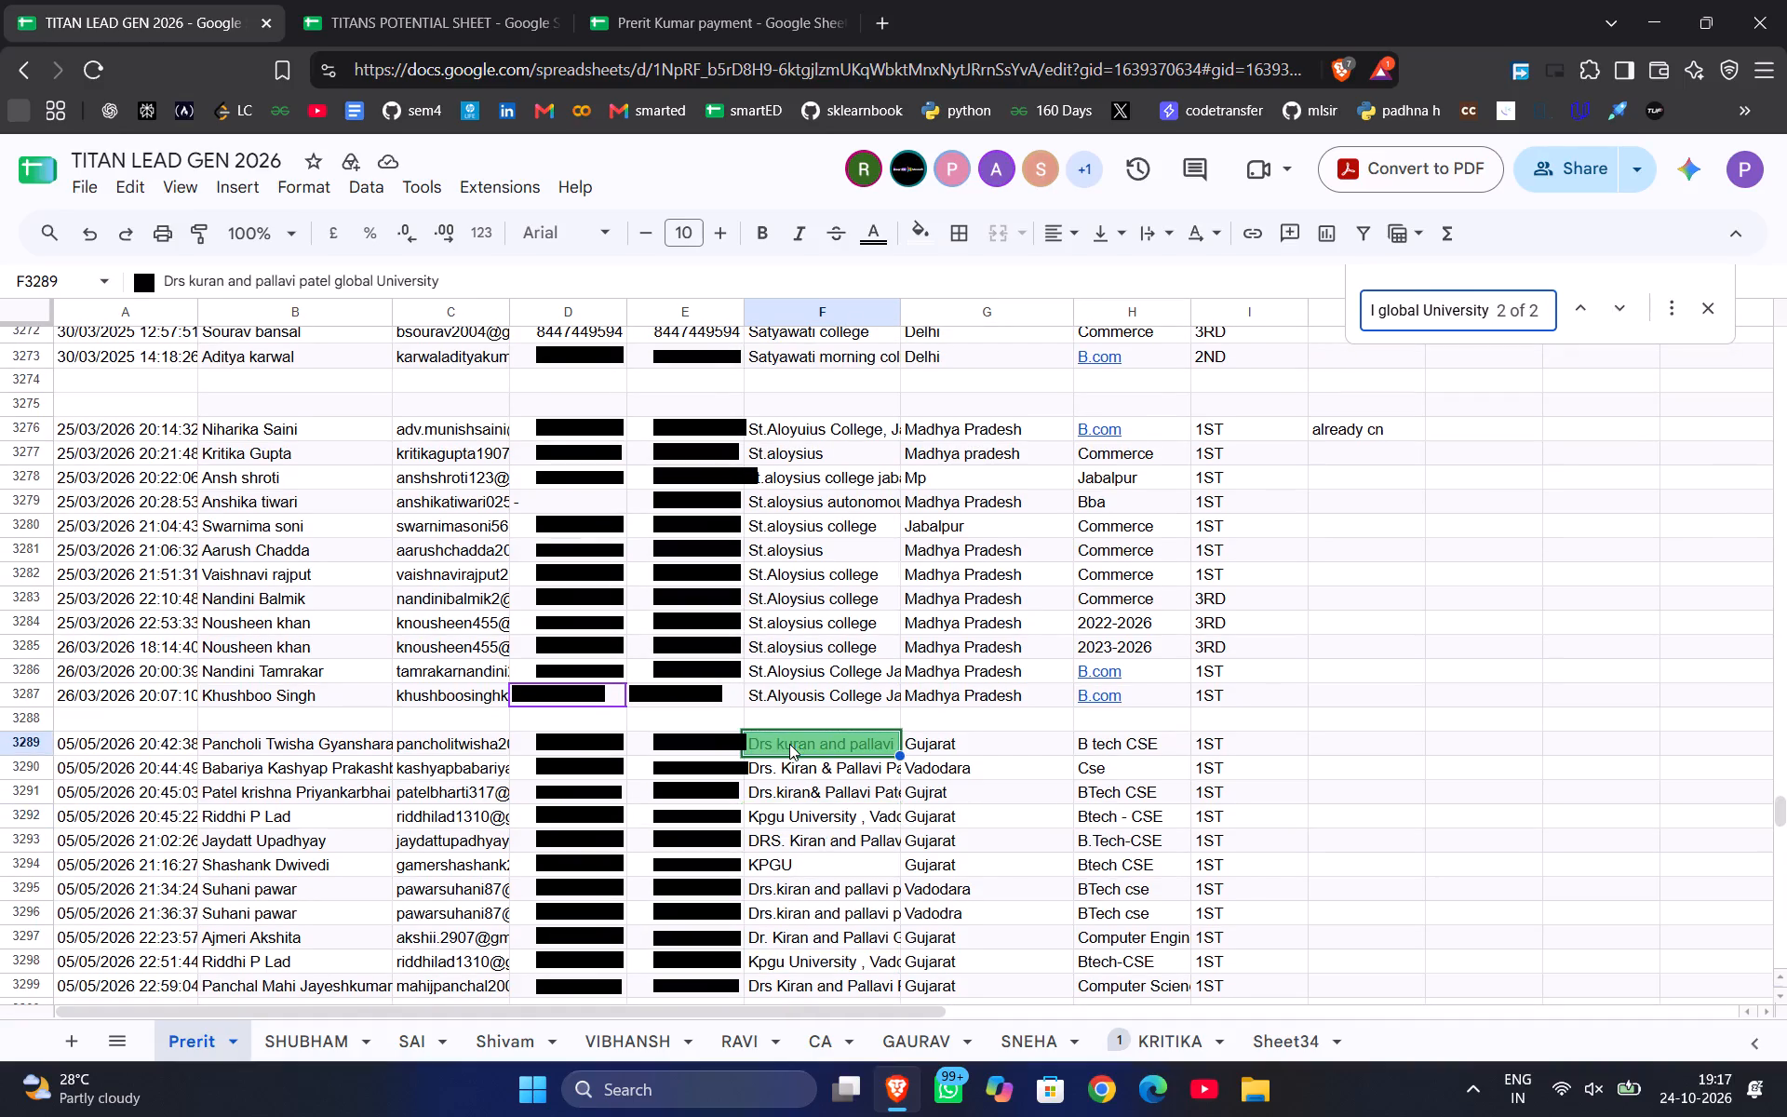
# Search the sheet for KPGU again, using the college entry copied from row 3294.
pyautogui.click(788, 785)
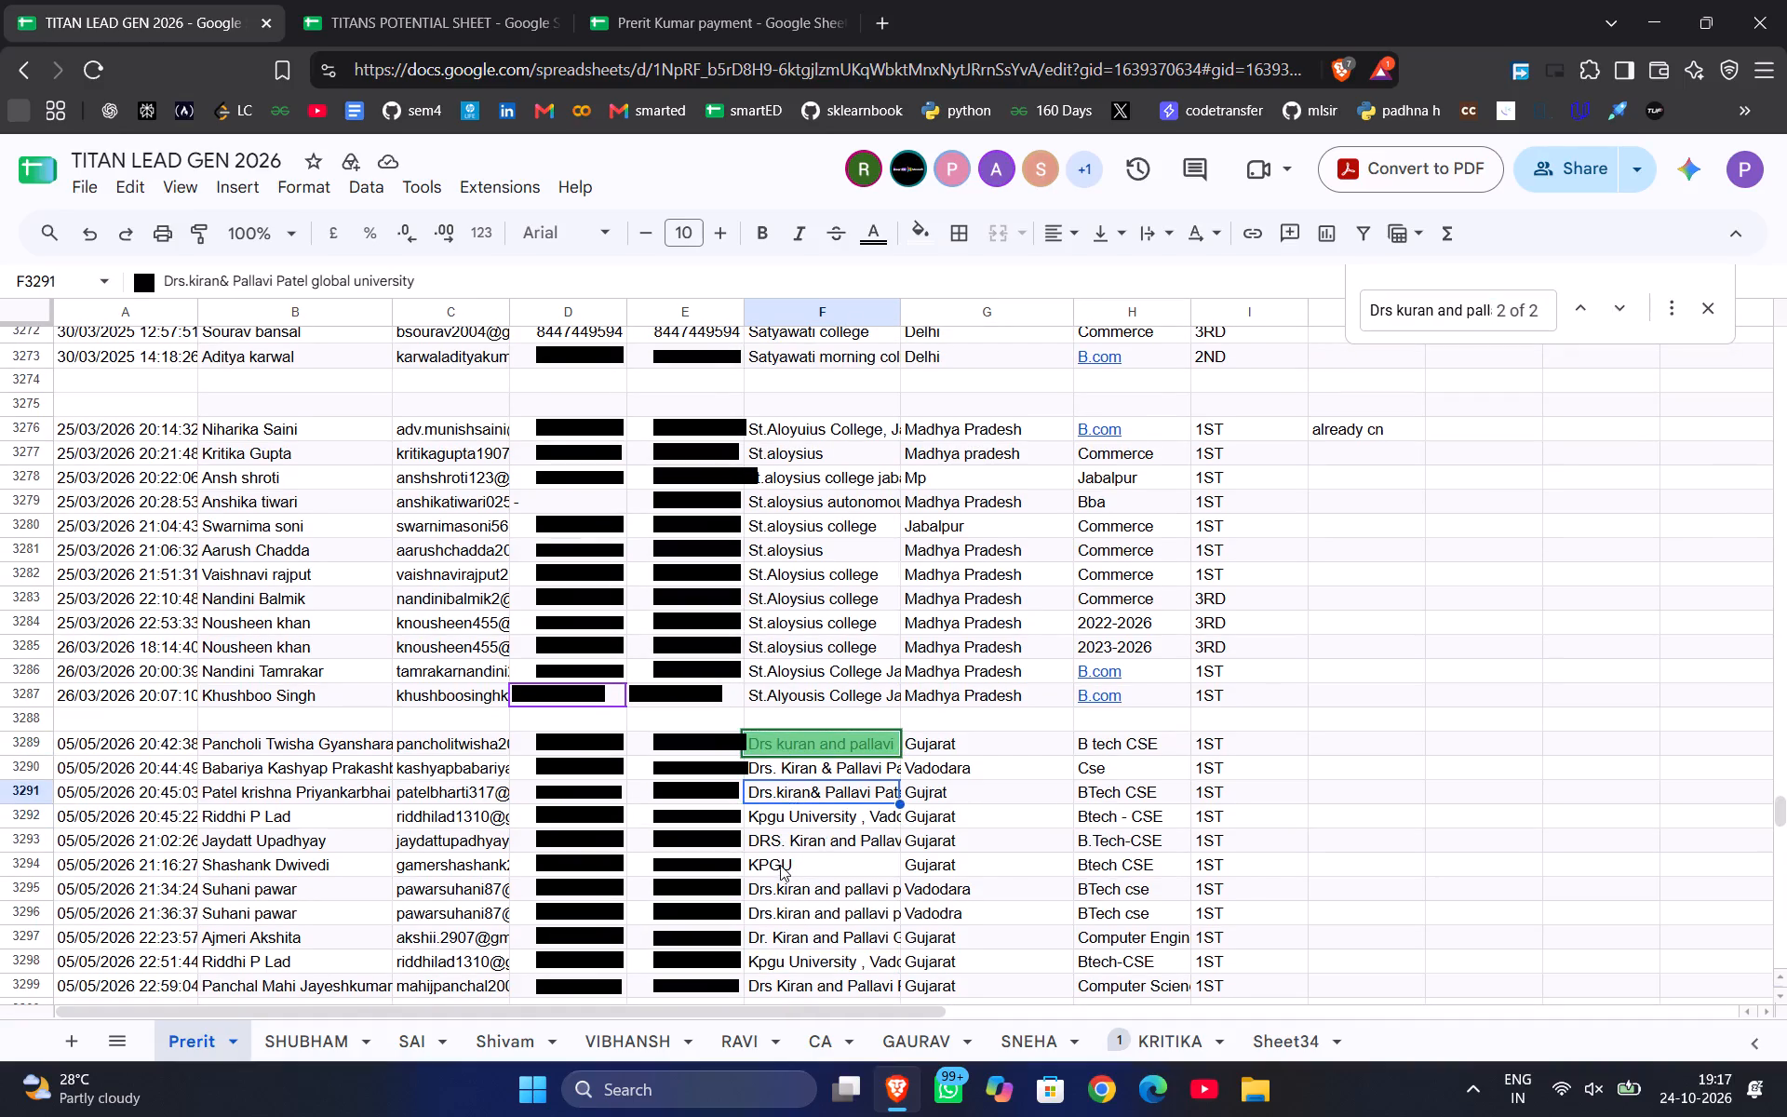
pyautogui.click(781, 874)
pyautogui.hotkey('ctrl', 'c')
pyautogui.hotkey('ctrl', 'f')
pyautogui.hotkey('ctrl', 'v')
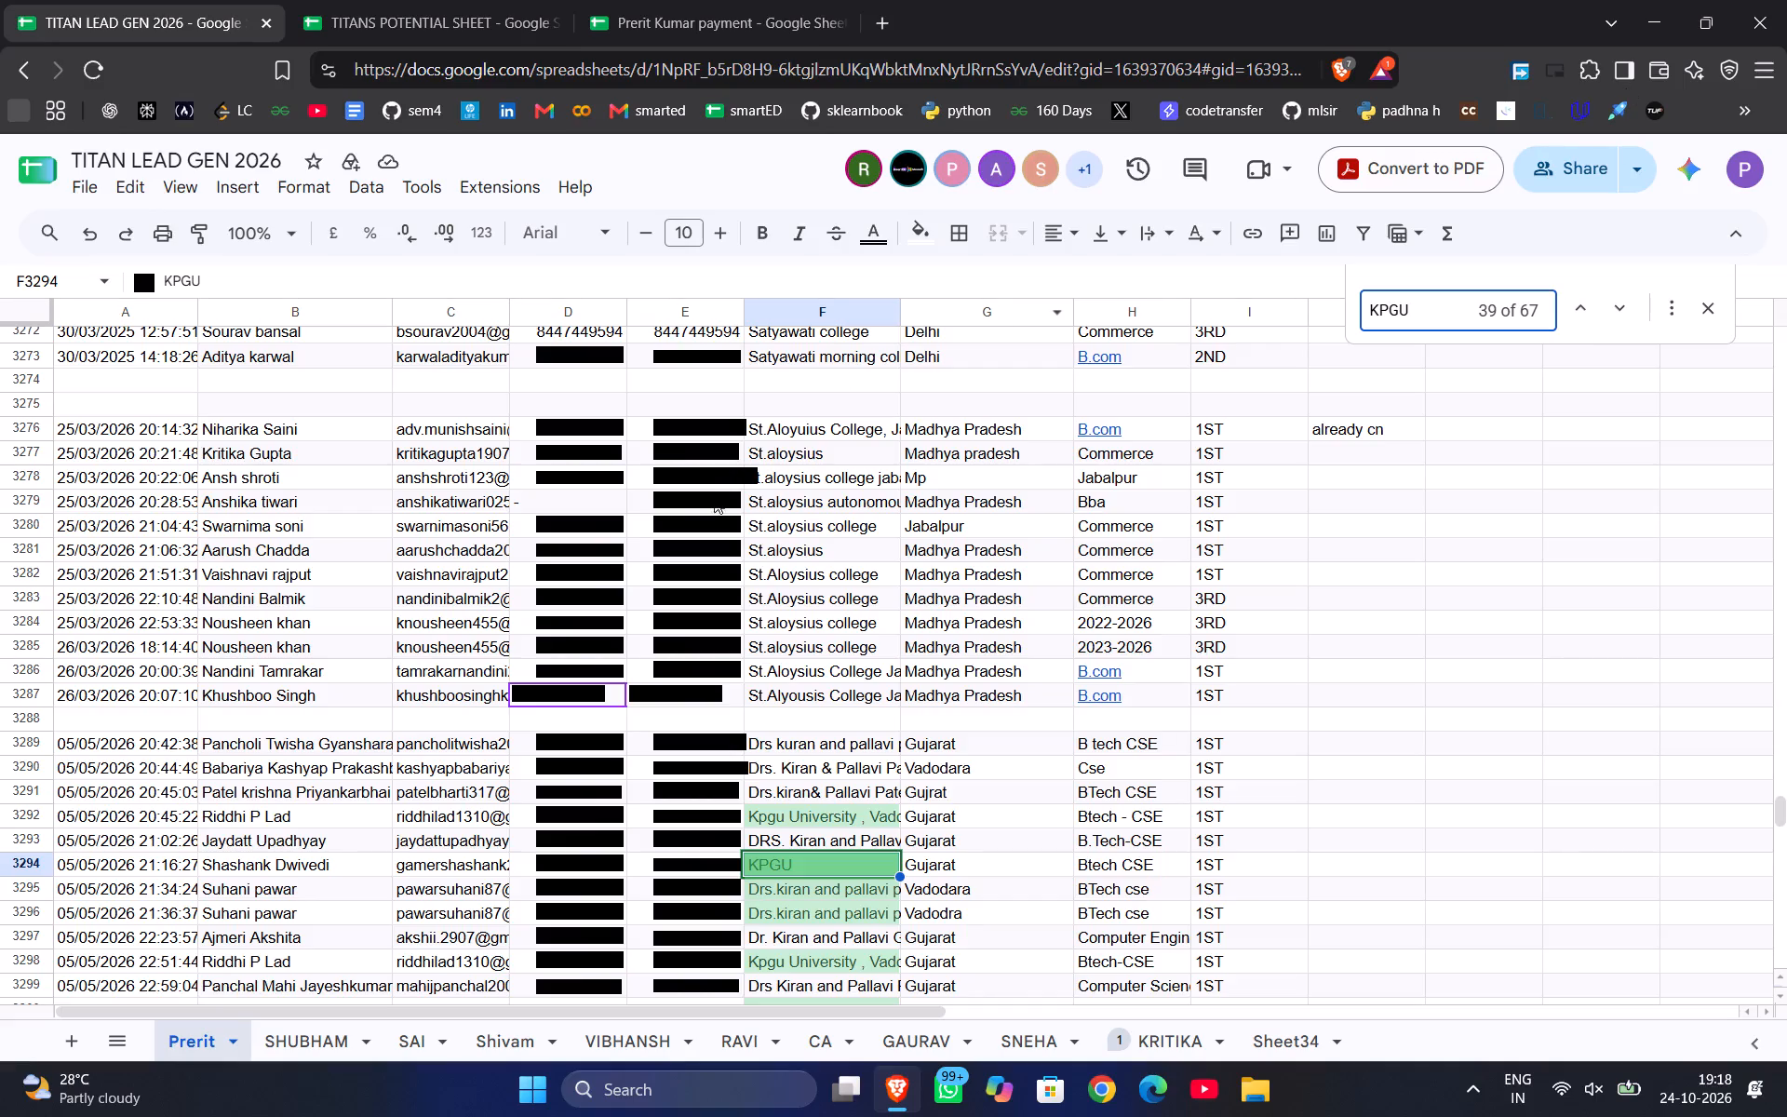
# Select the column D contact number of the St. Aloysius lead in row 3277.
pyautogui.doubleClick(584, 444)
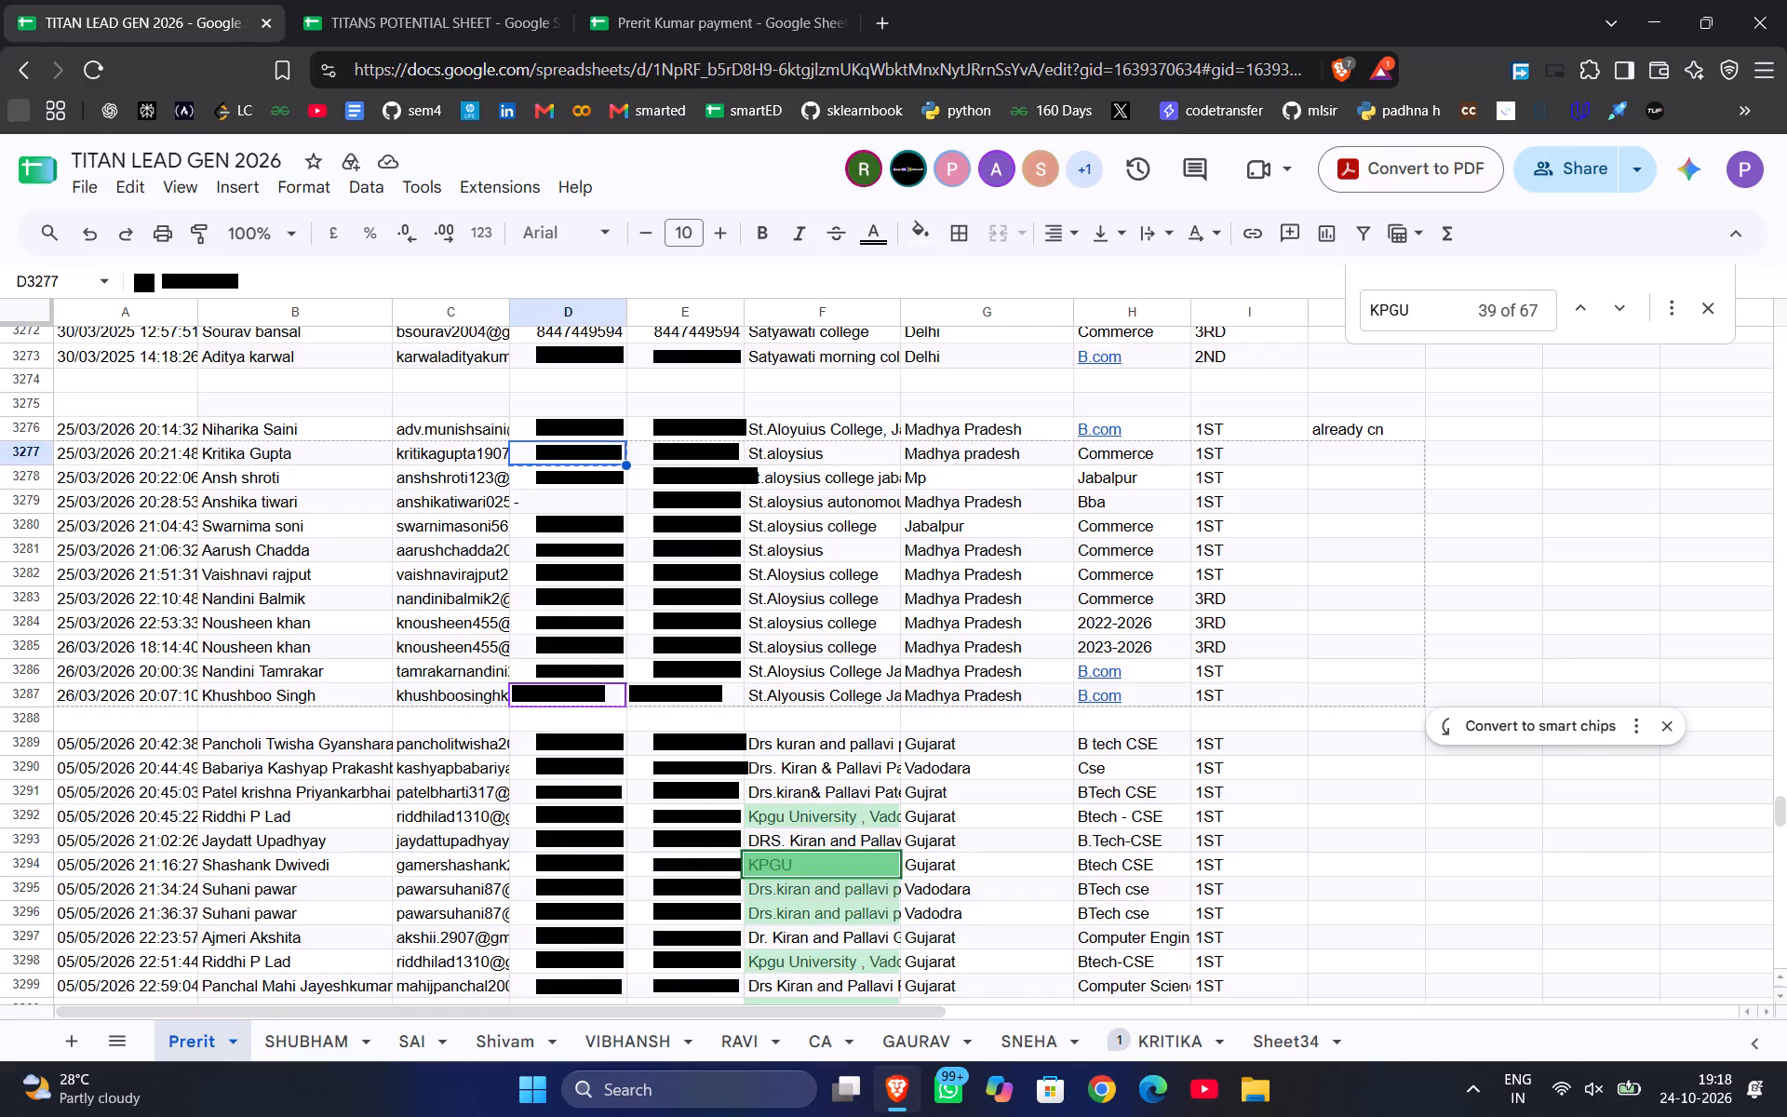
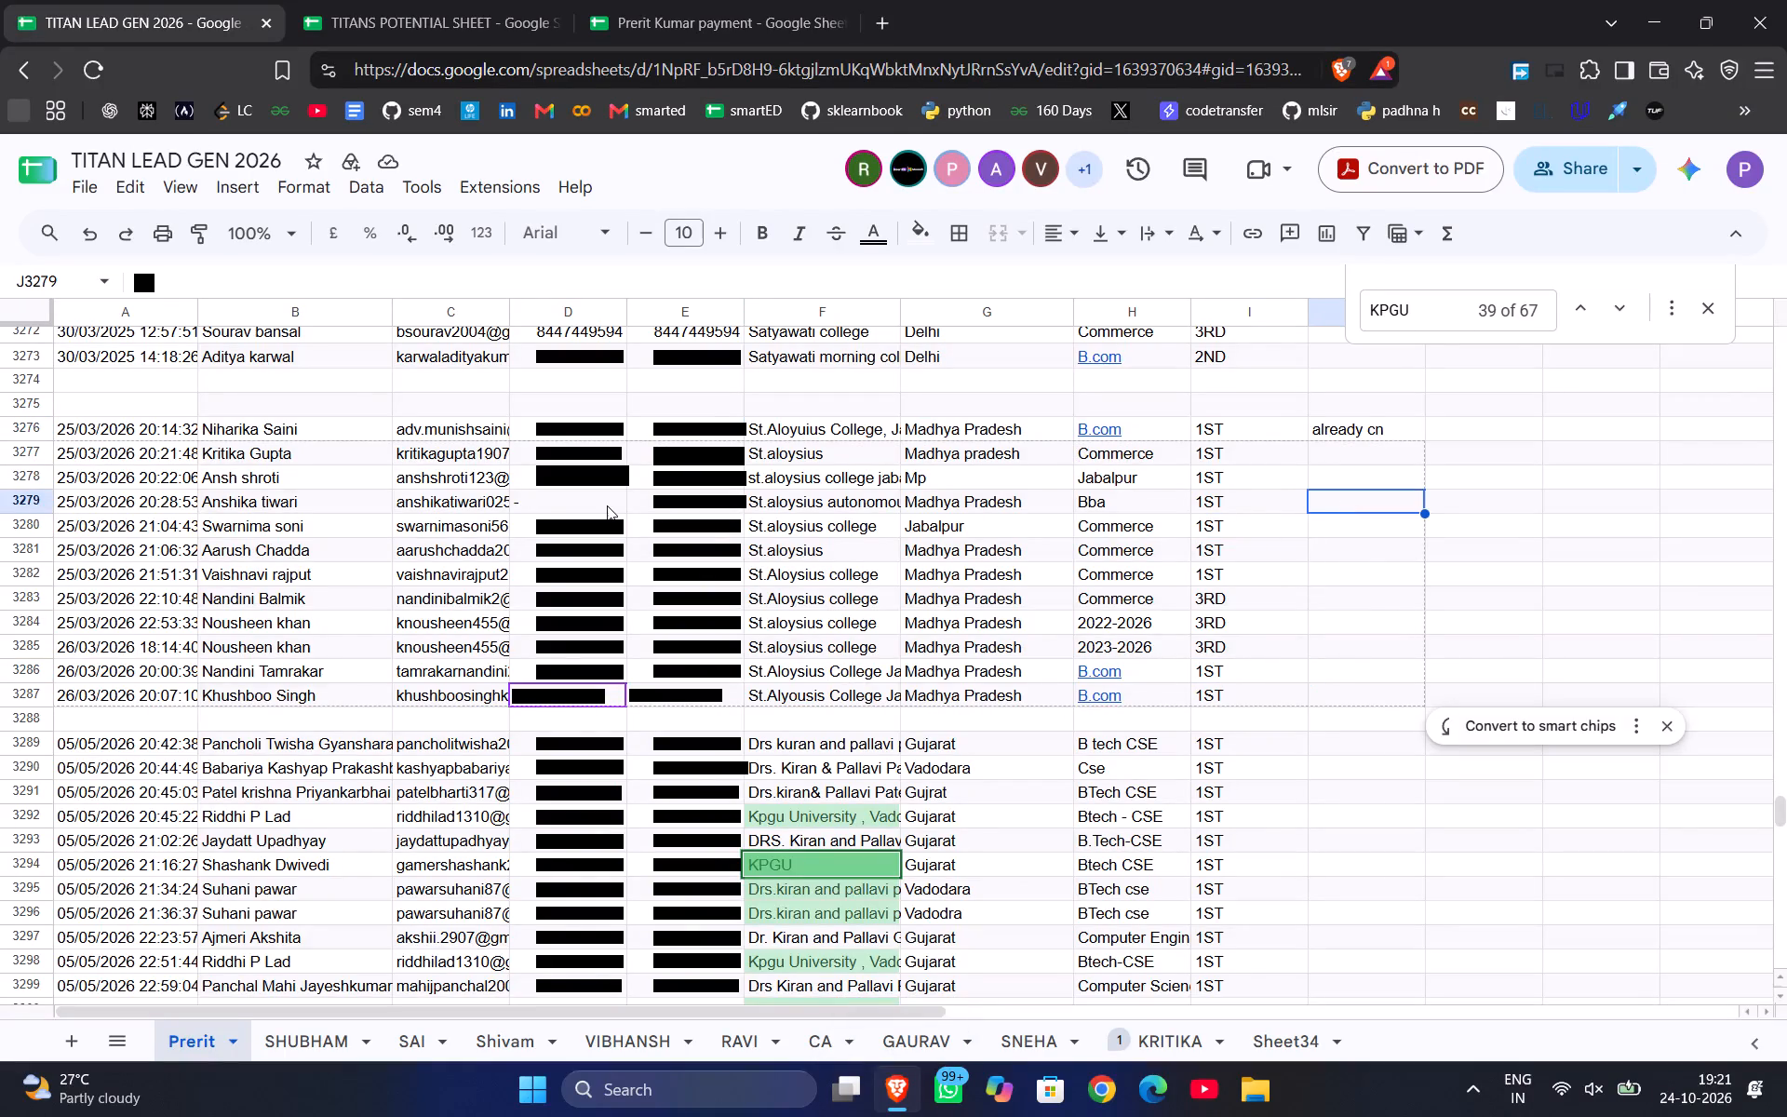
# Record "cn" as the call outcome in column J for the St. Aloysius lead in row 3277.
pyautogui.click(1322, 463)
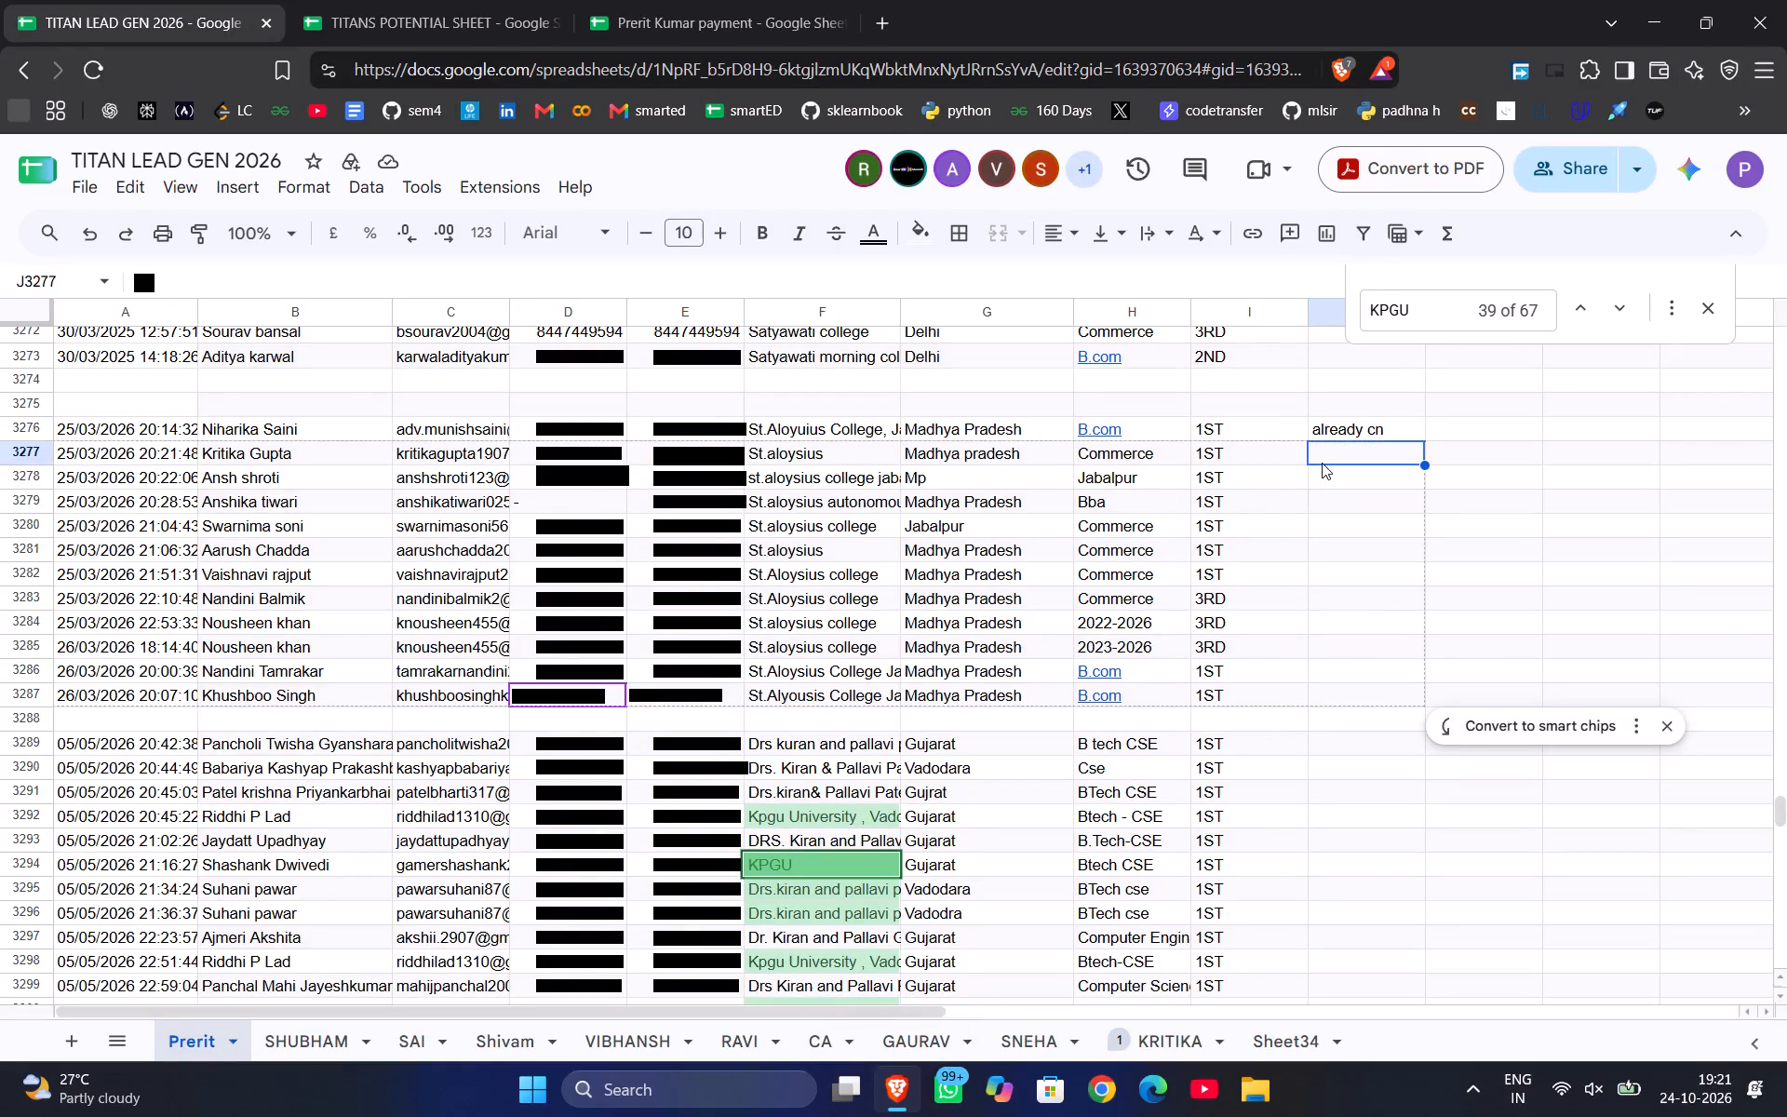
pyautogui.write('cn')
pyautogui.press('Return')
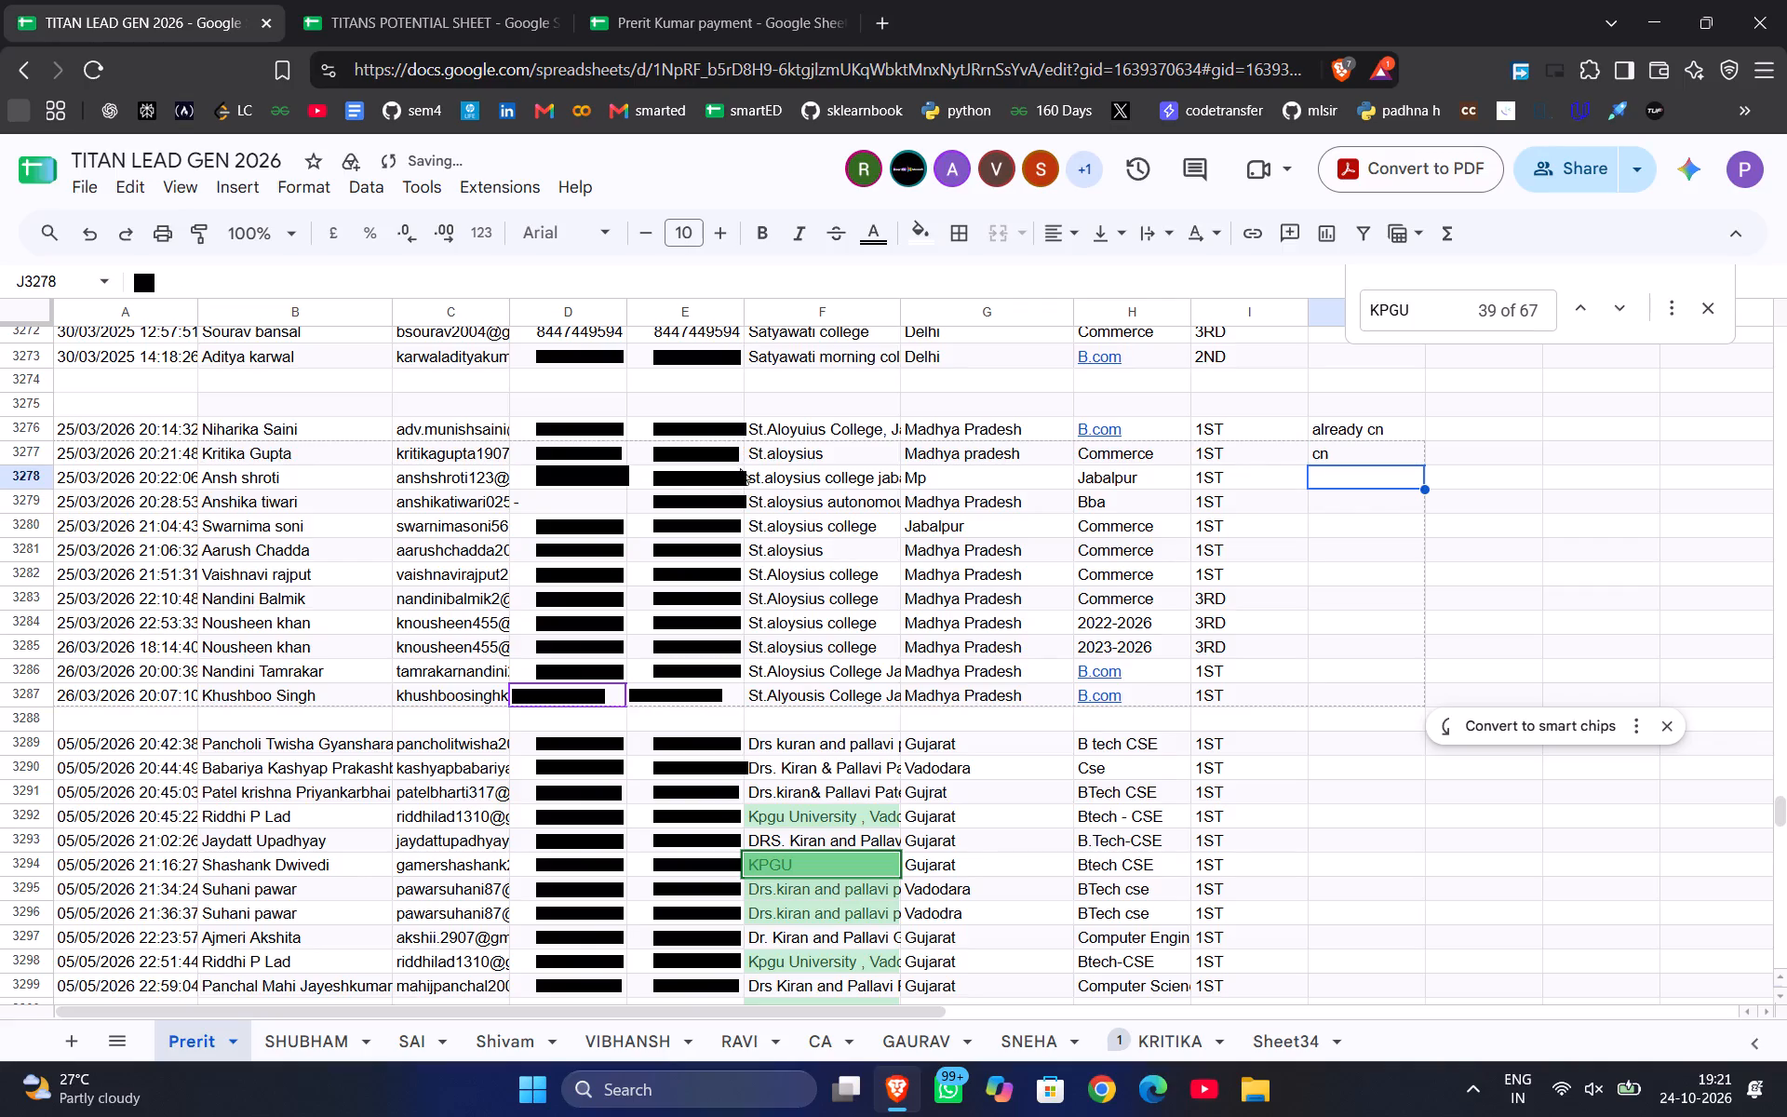
# Search the sheet for the column D contact number copied from the St. Aloysius lead in row 3278.
pyautogui.click(571, 477)
pyautogui.hotkey('ctrl', 'c')
pyautogui.hotkey('ctrl', 'f')
pyautogui.hotkey('ctrl', 'v')
pyautogui.tripleClick(571, 477)
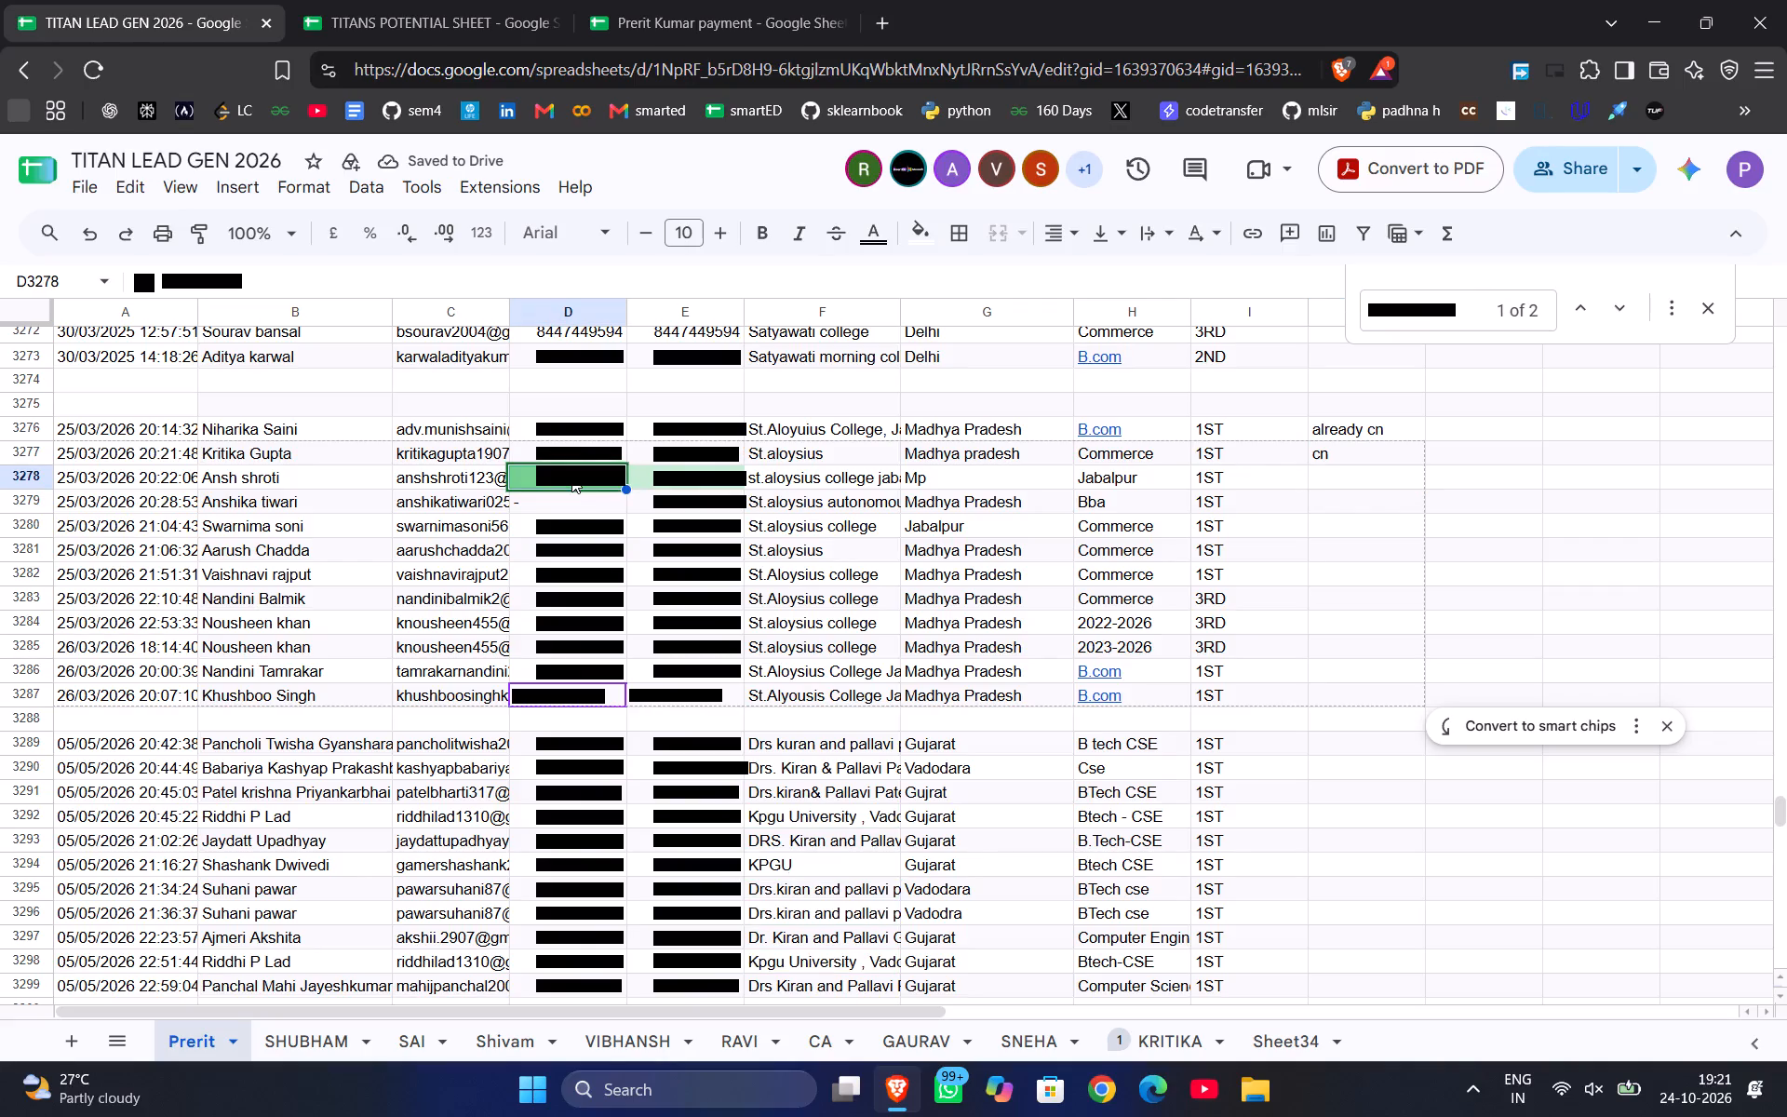
pyautogui.press('Return')
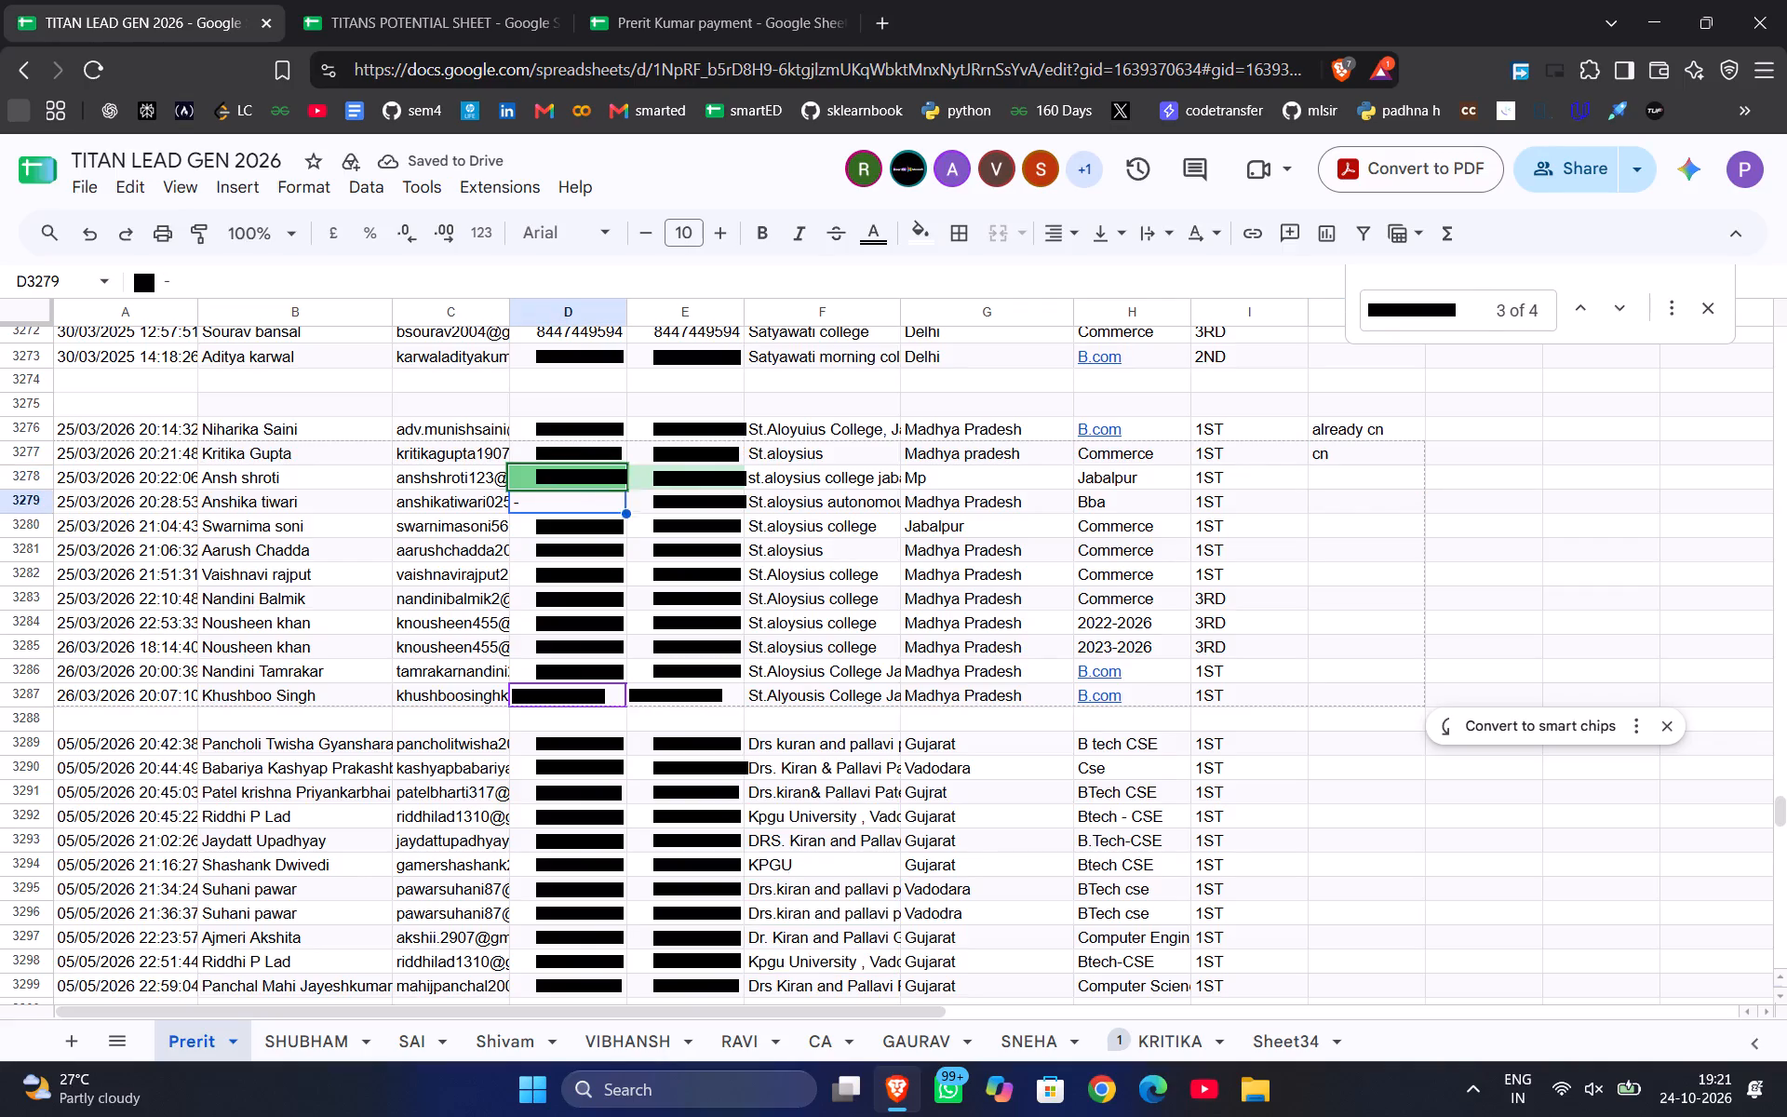
pyautogui.press('Return')
# Search again for the contact number copied from row 3278 and go through its matches to check earlier entries and their outcomes.
pyautogui.click(599, 483)
pyautogui.hotkey('ctrl', 'c')
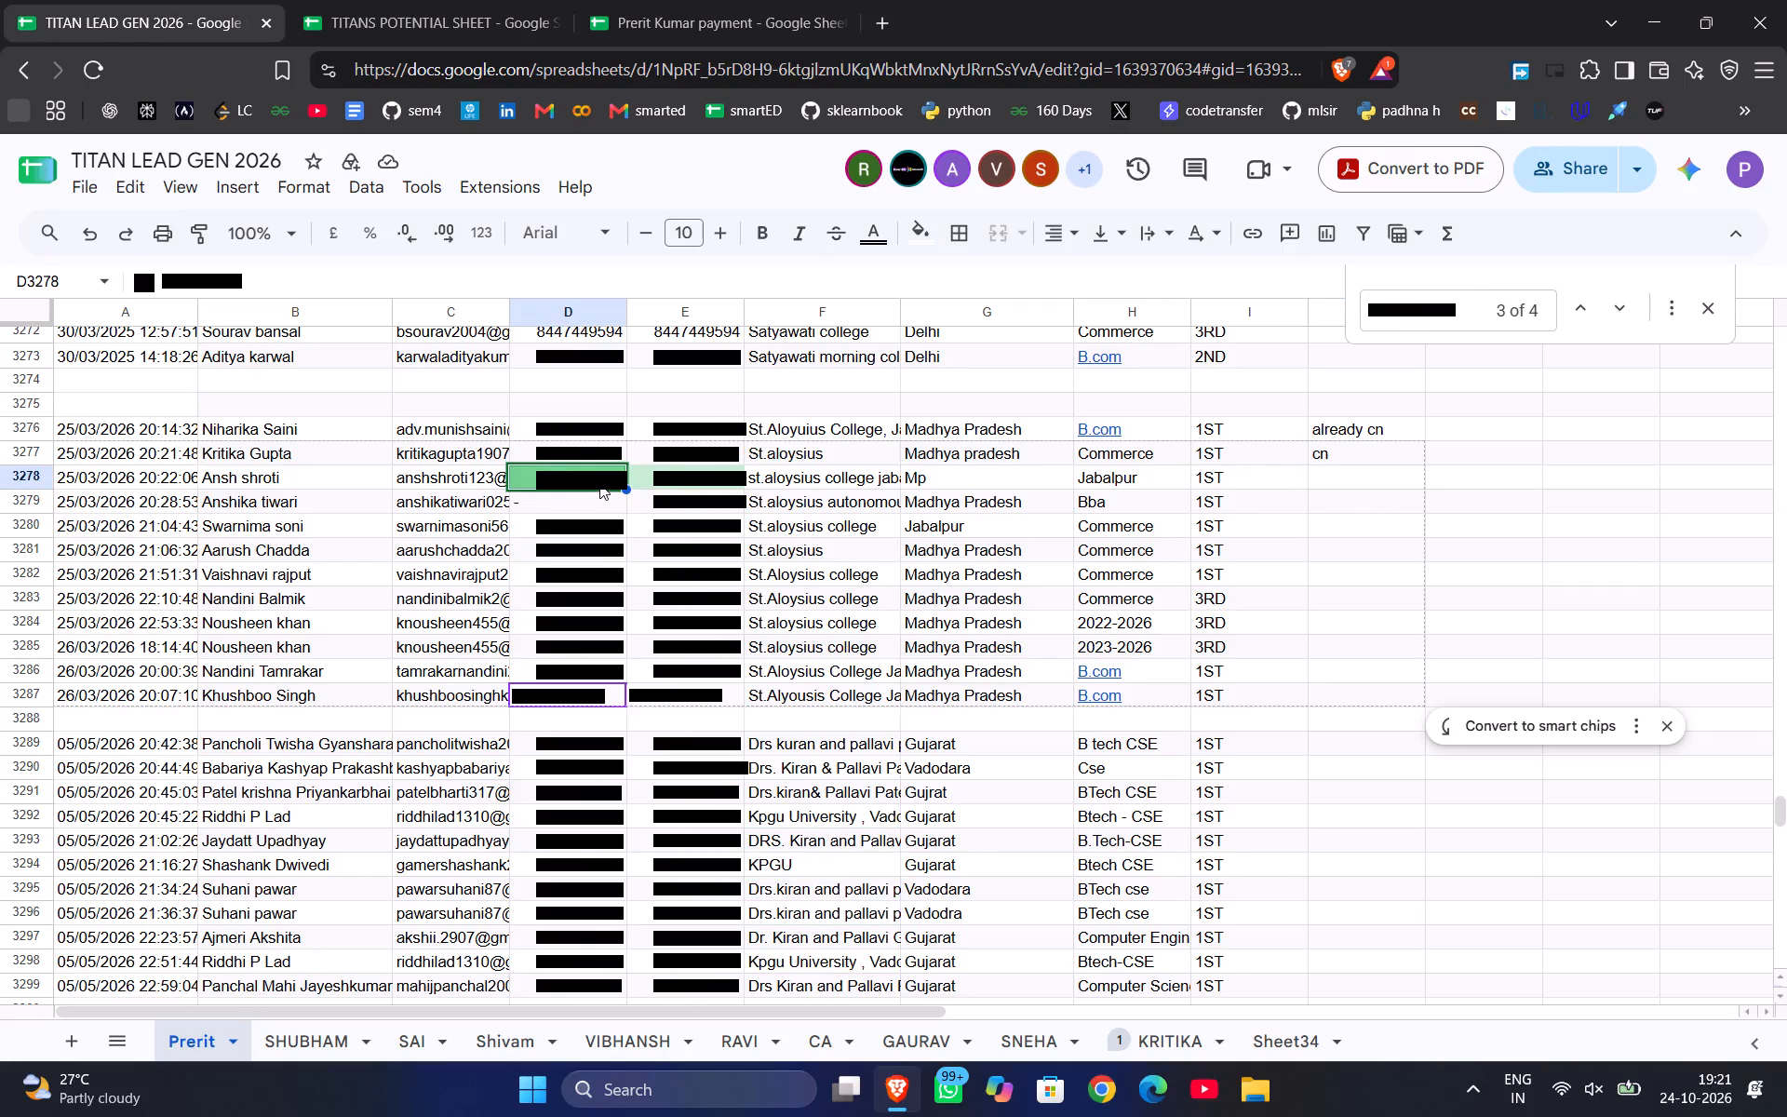
pyautogui.hotkey('ctrl', 'f')
pyautogui.hotkey('ctrl', 'v')
pyautogui.press('Return')
pyautogui.press('Return')
pyautogui.hscroll(-1, 599, 483)
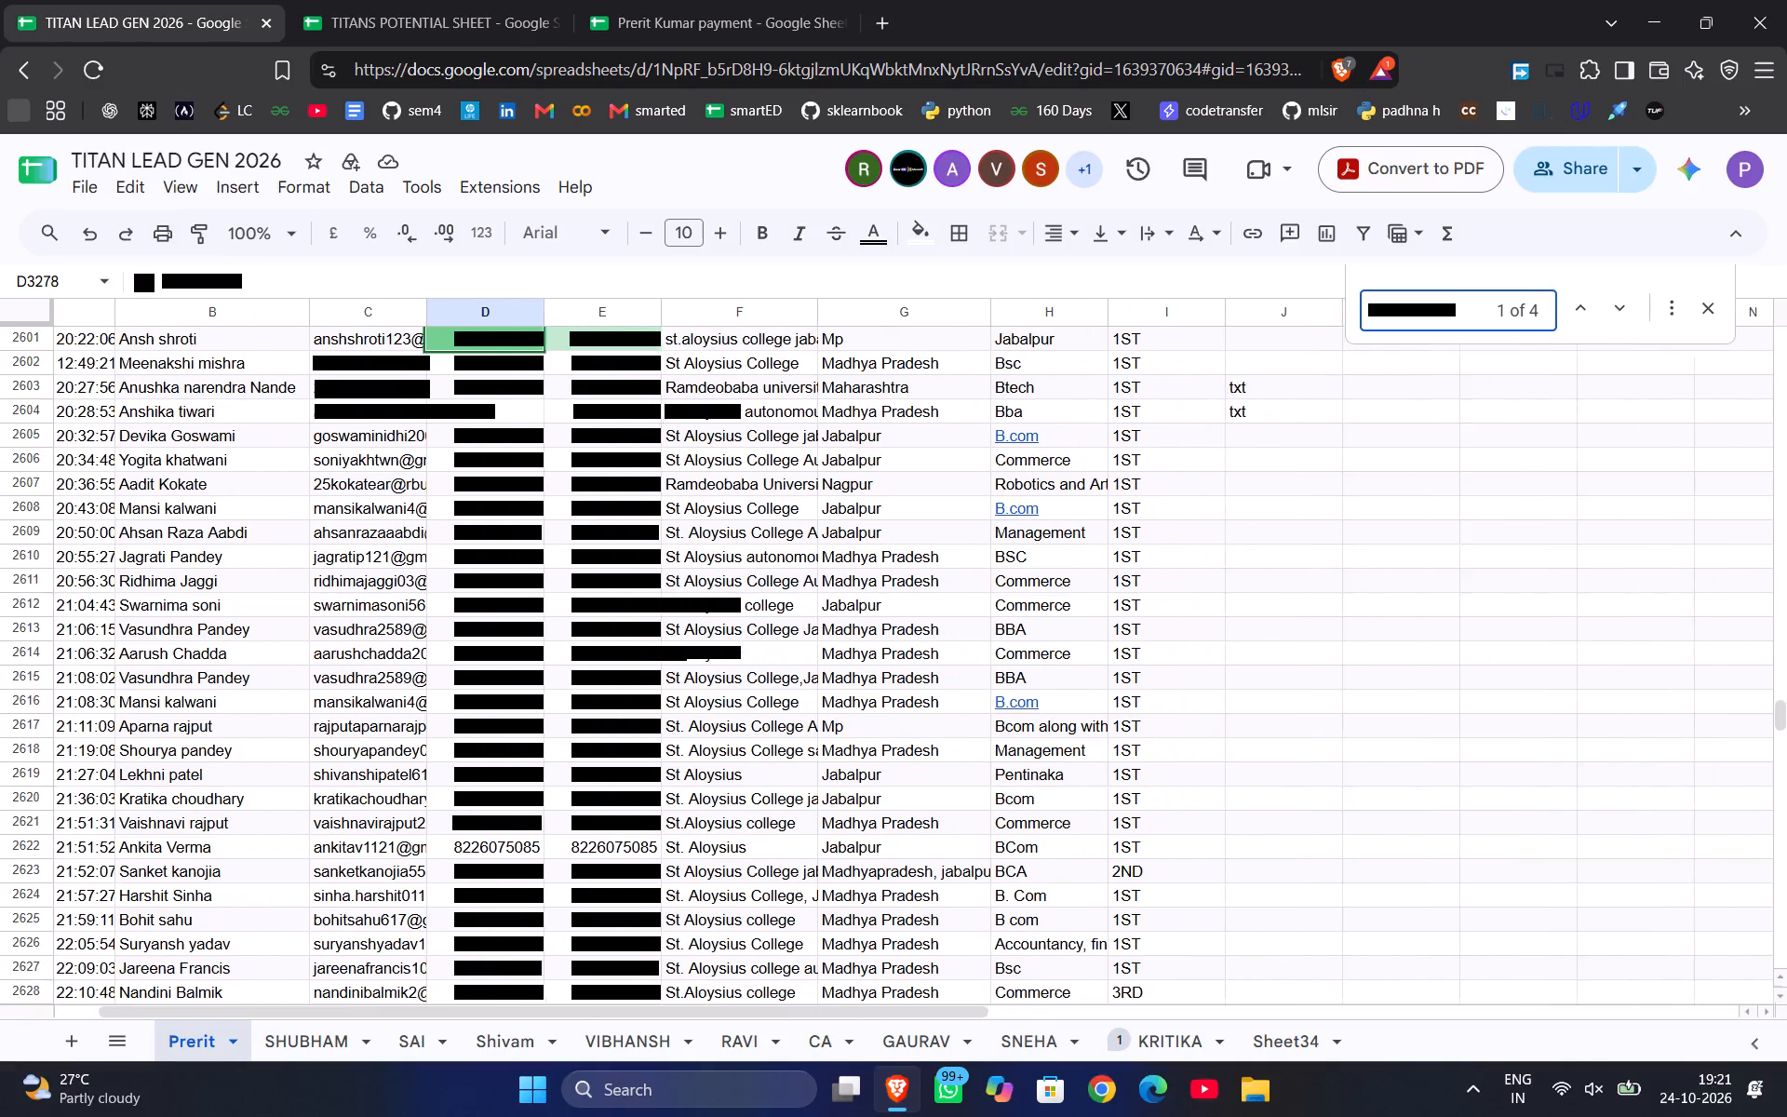
pyautogui.hscroll(-1, 599, 483)
pyautogui.hscroll(6, 599, 483)
pyautogui.press('Return')
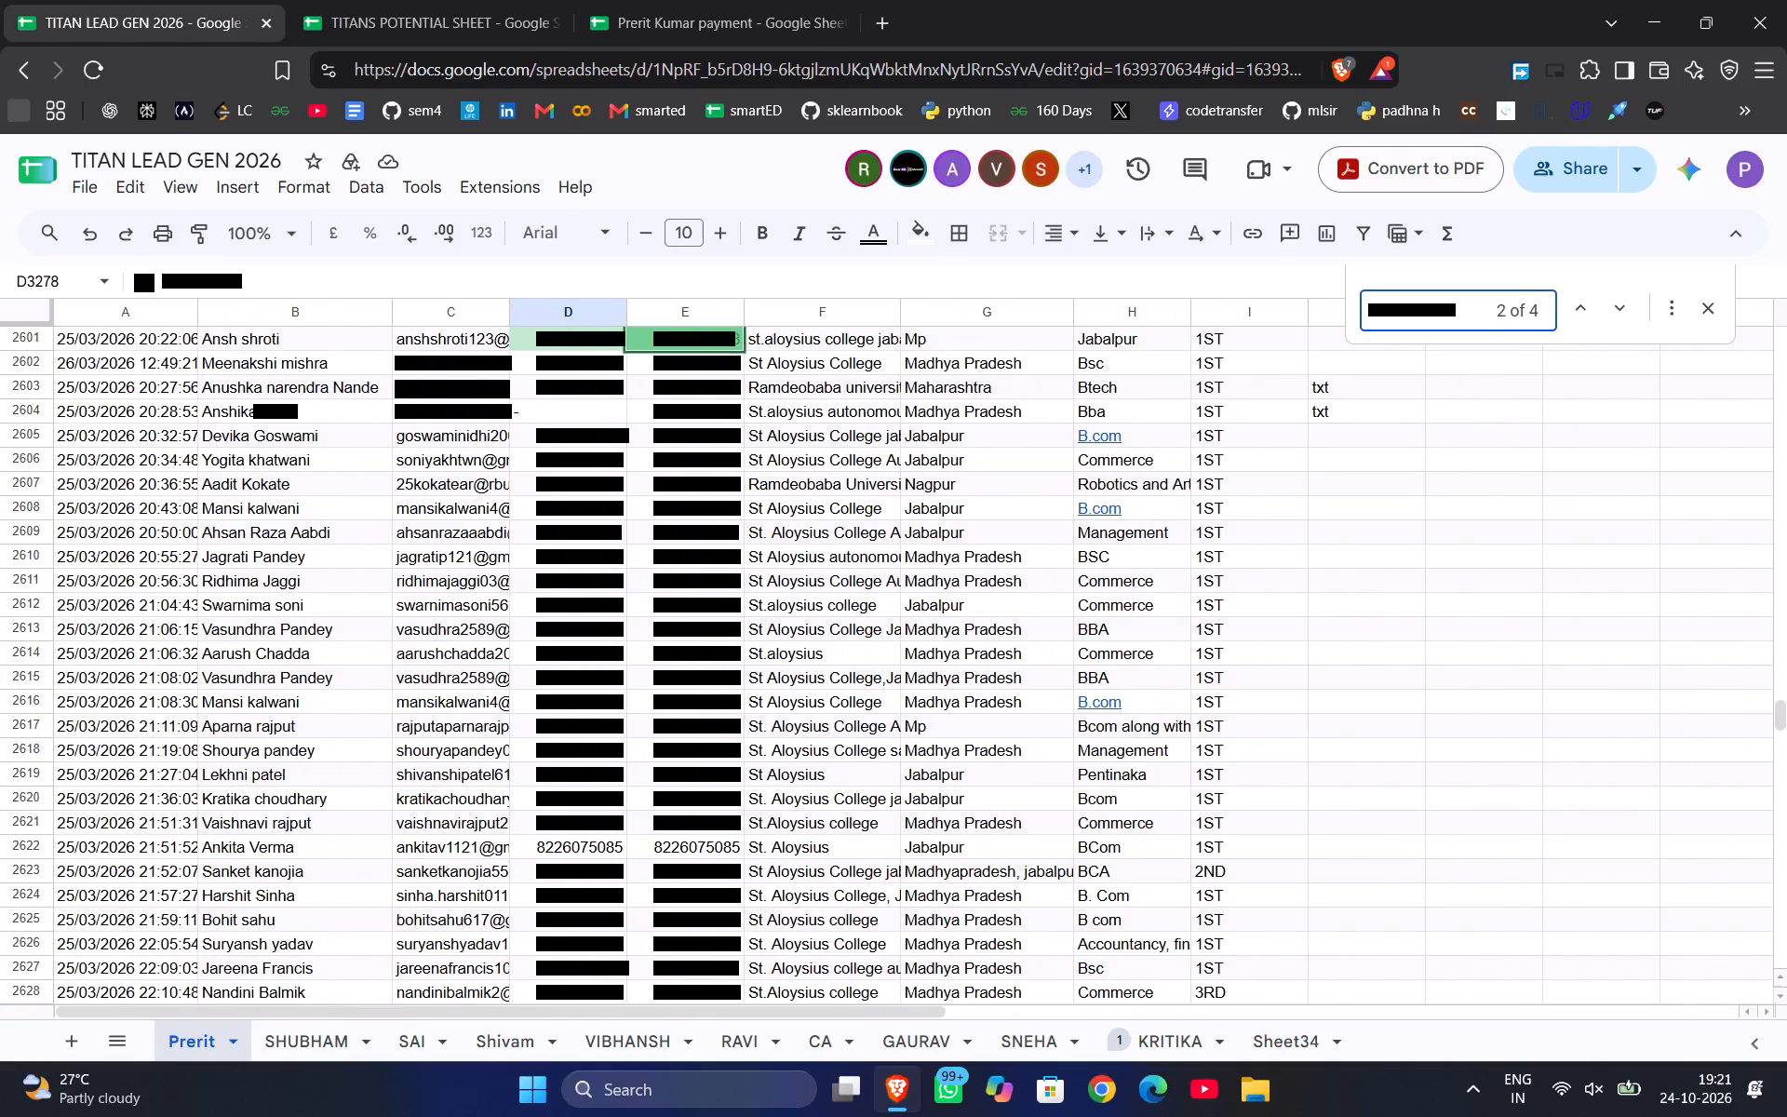
pyautogui.press('Return')
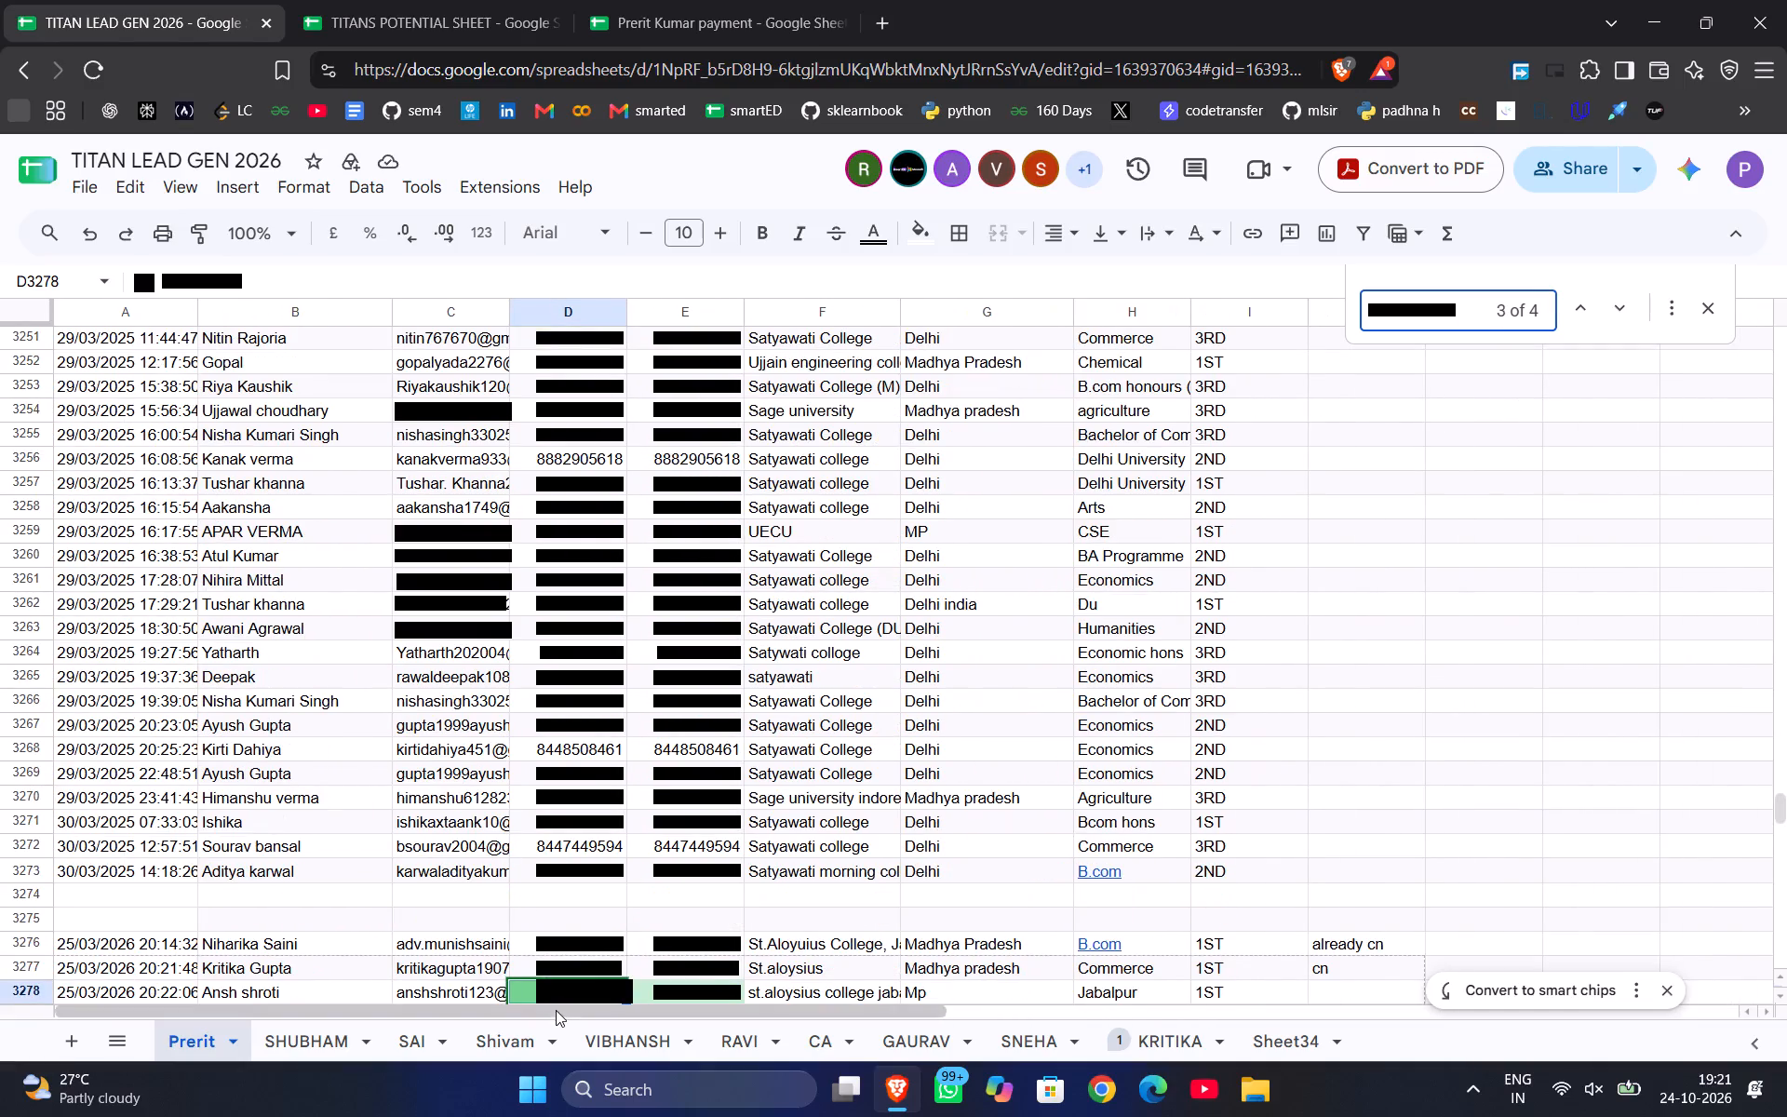
# Copy the contact number text from column D of the St. Aloysius lead in row 3278.
pyautogui.doubleClick(551, 994)
pyautogui.scroll(-2, 551, 994)
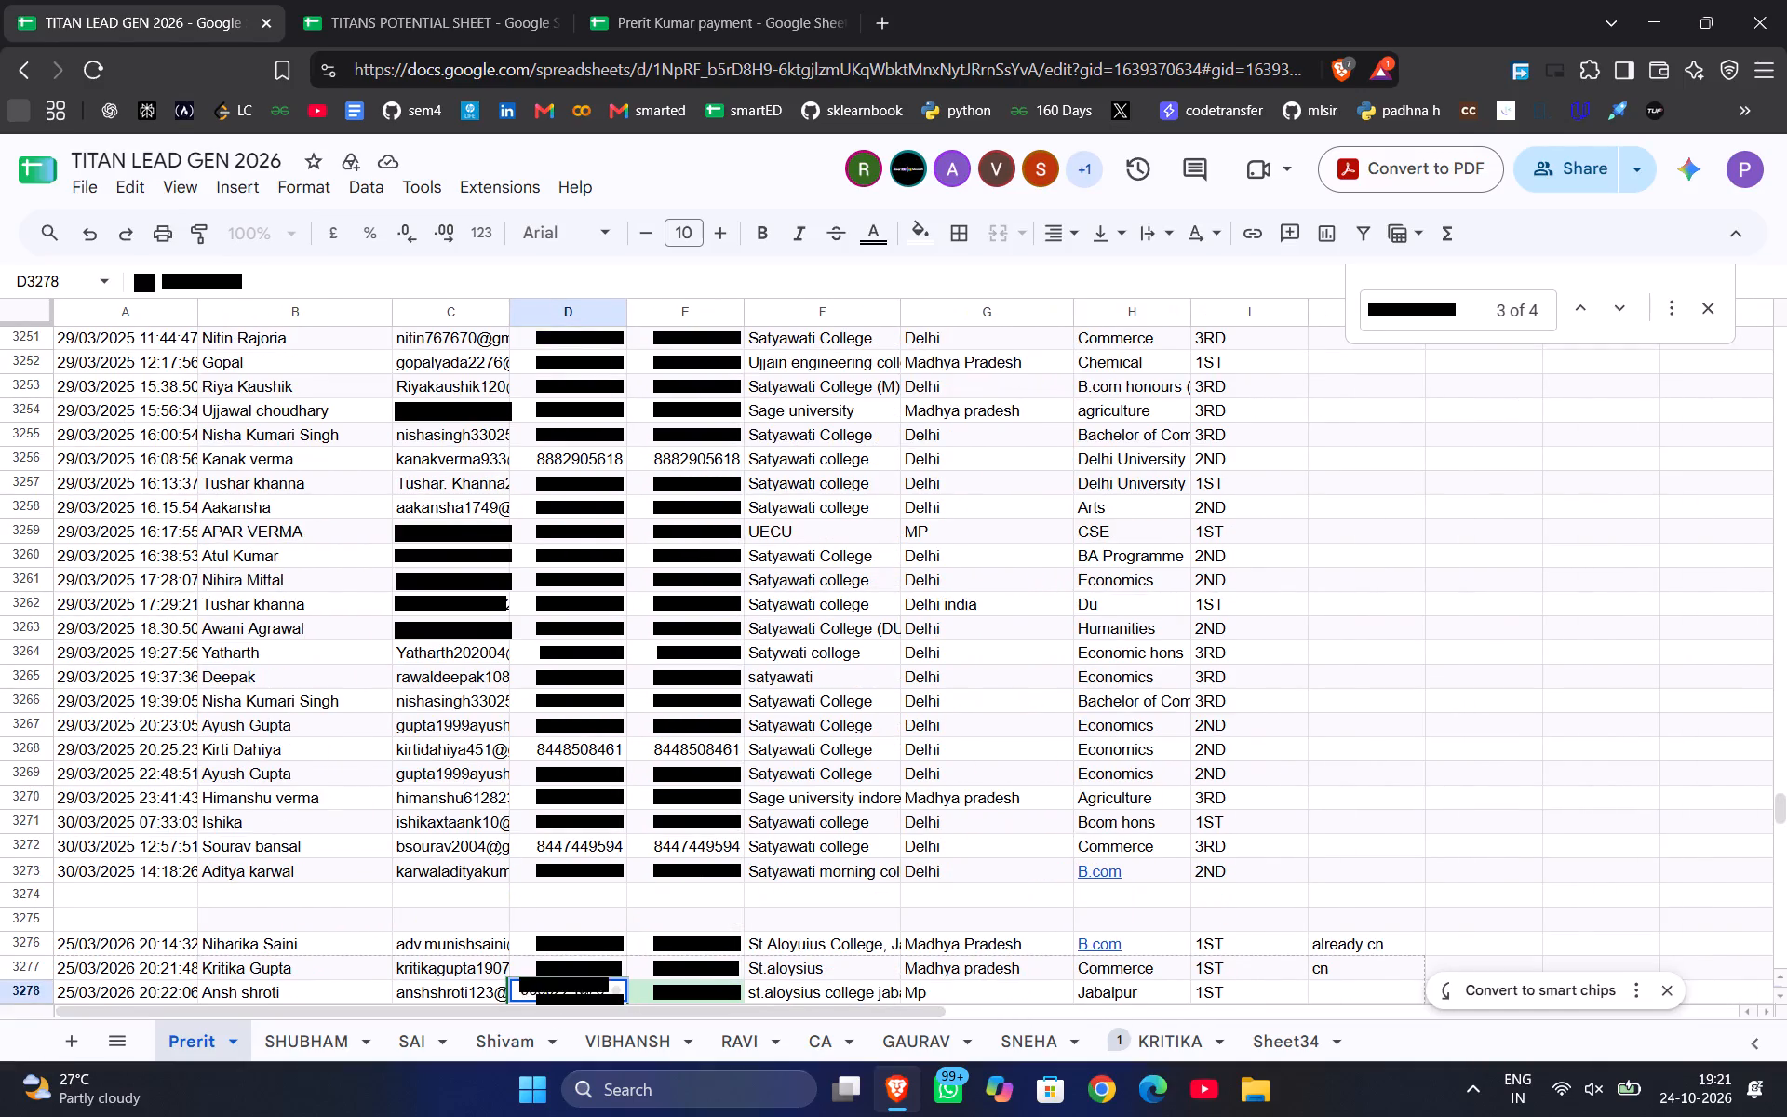
pyautogui.scroll(-1, 650, 964)
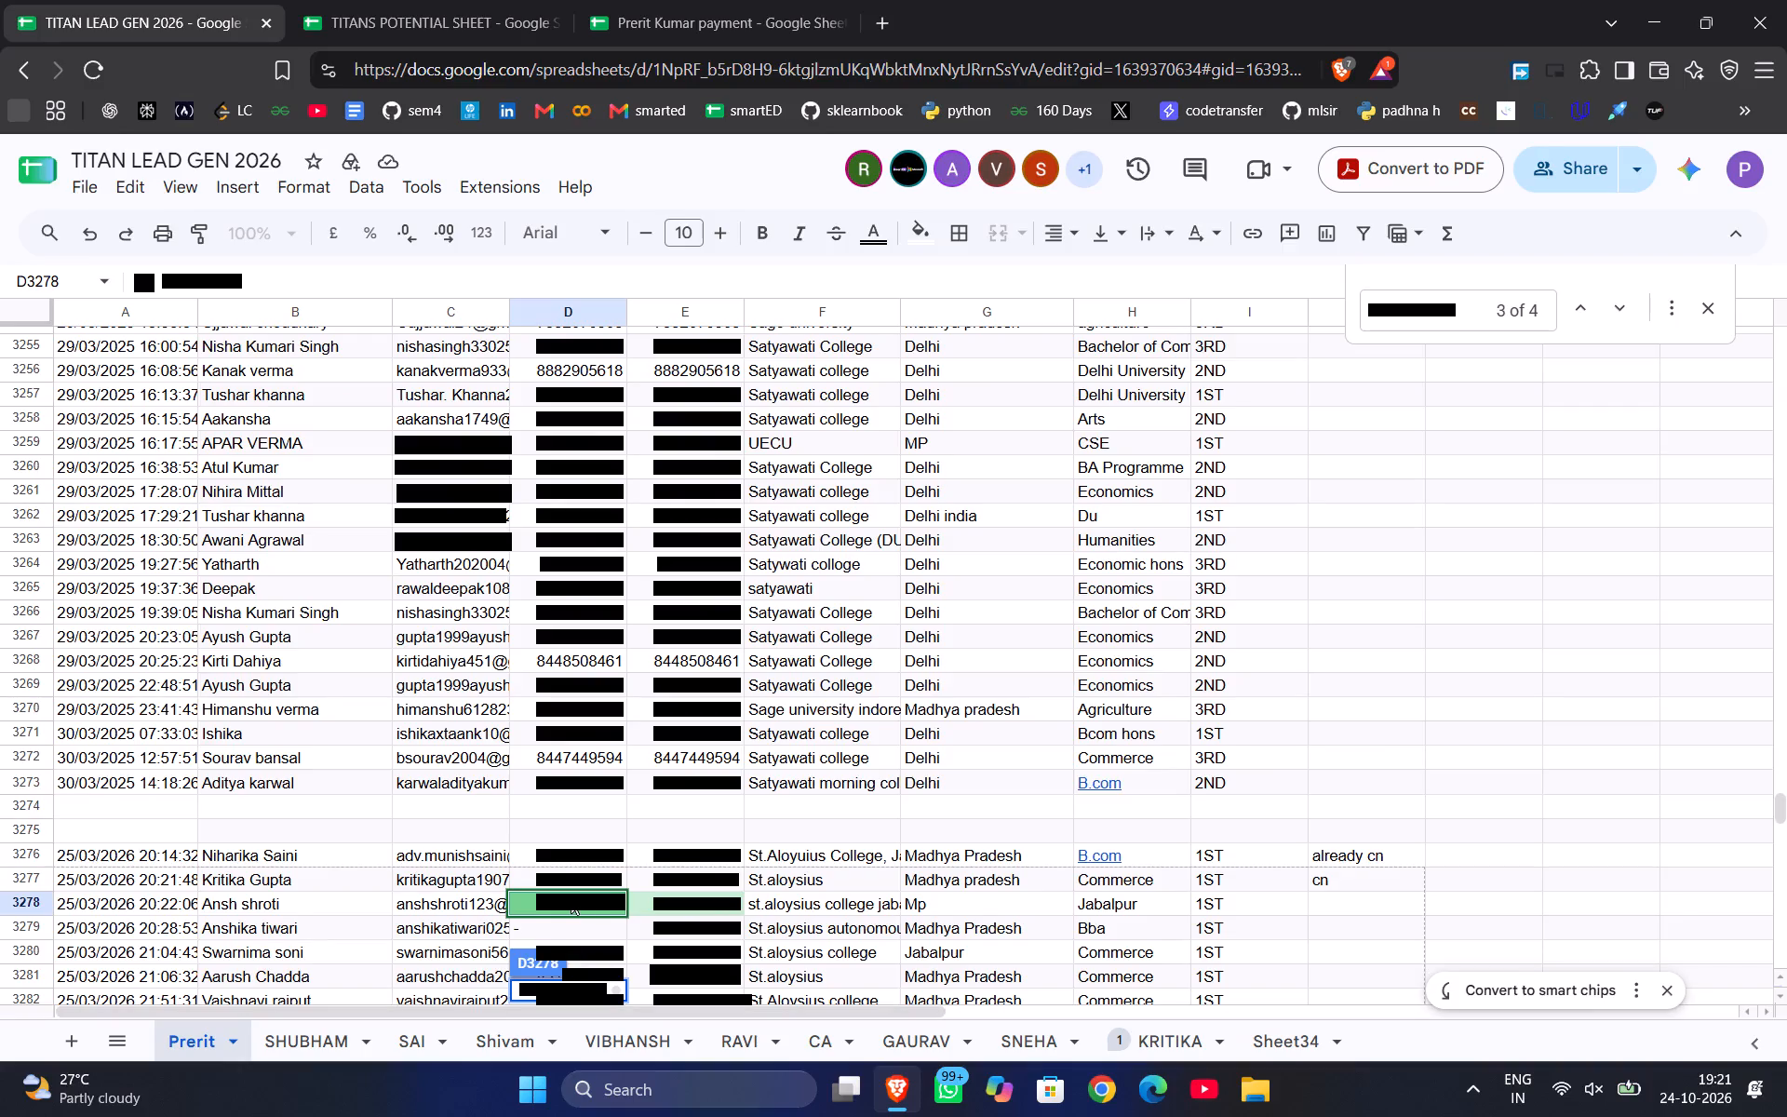
pyautogui.tripleClick(571, 898)
pyautogui.click(571, 898)
pyautogui.hotkey('ctrl', 'c')
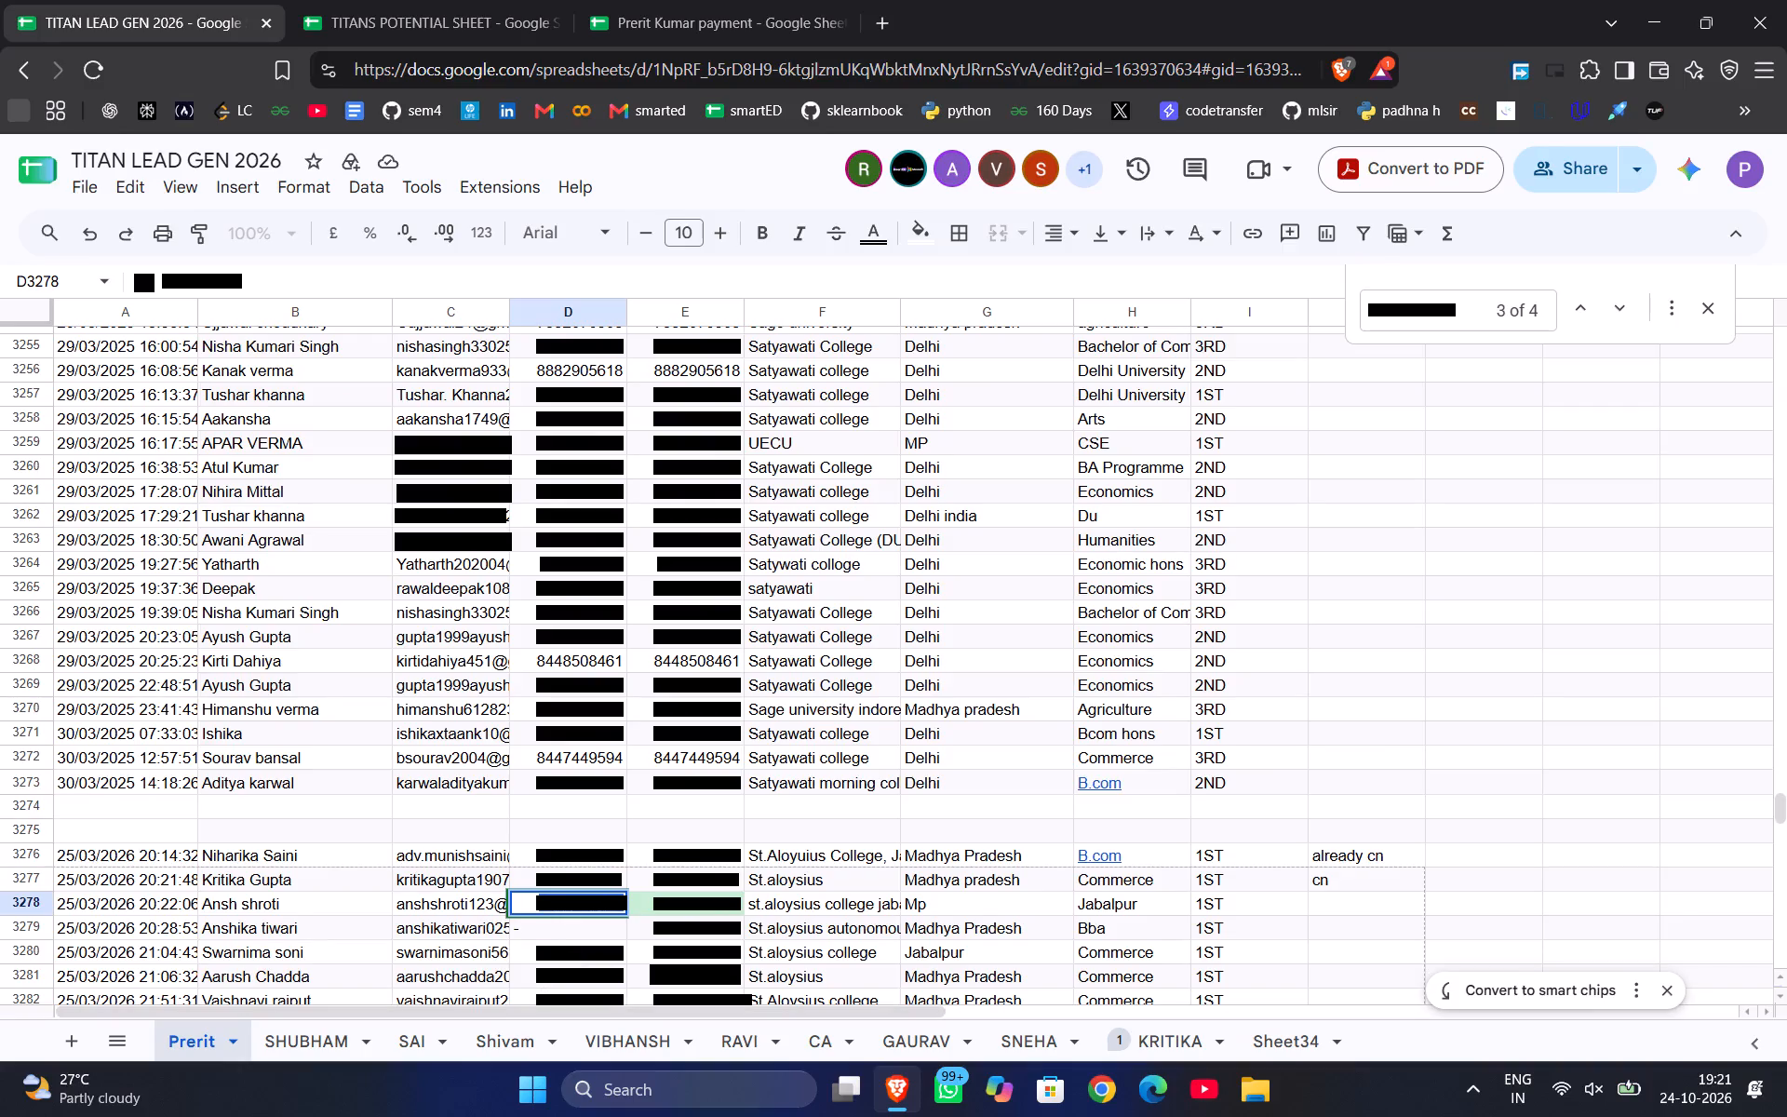
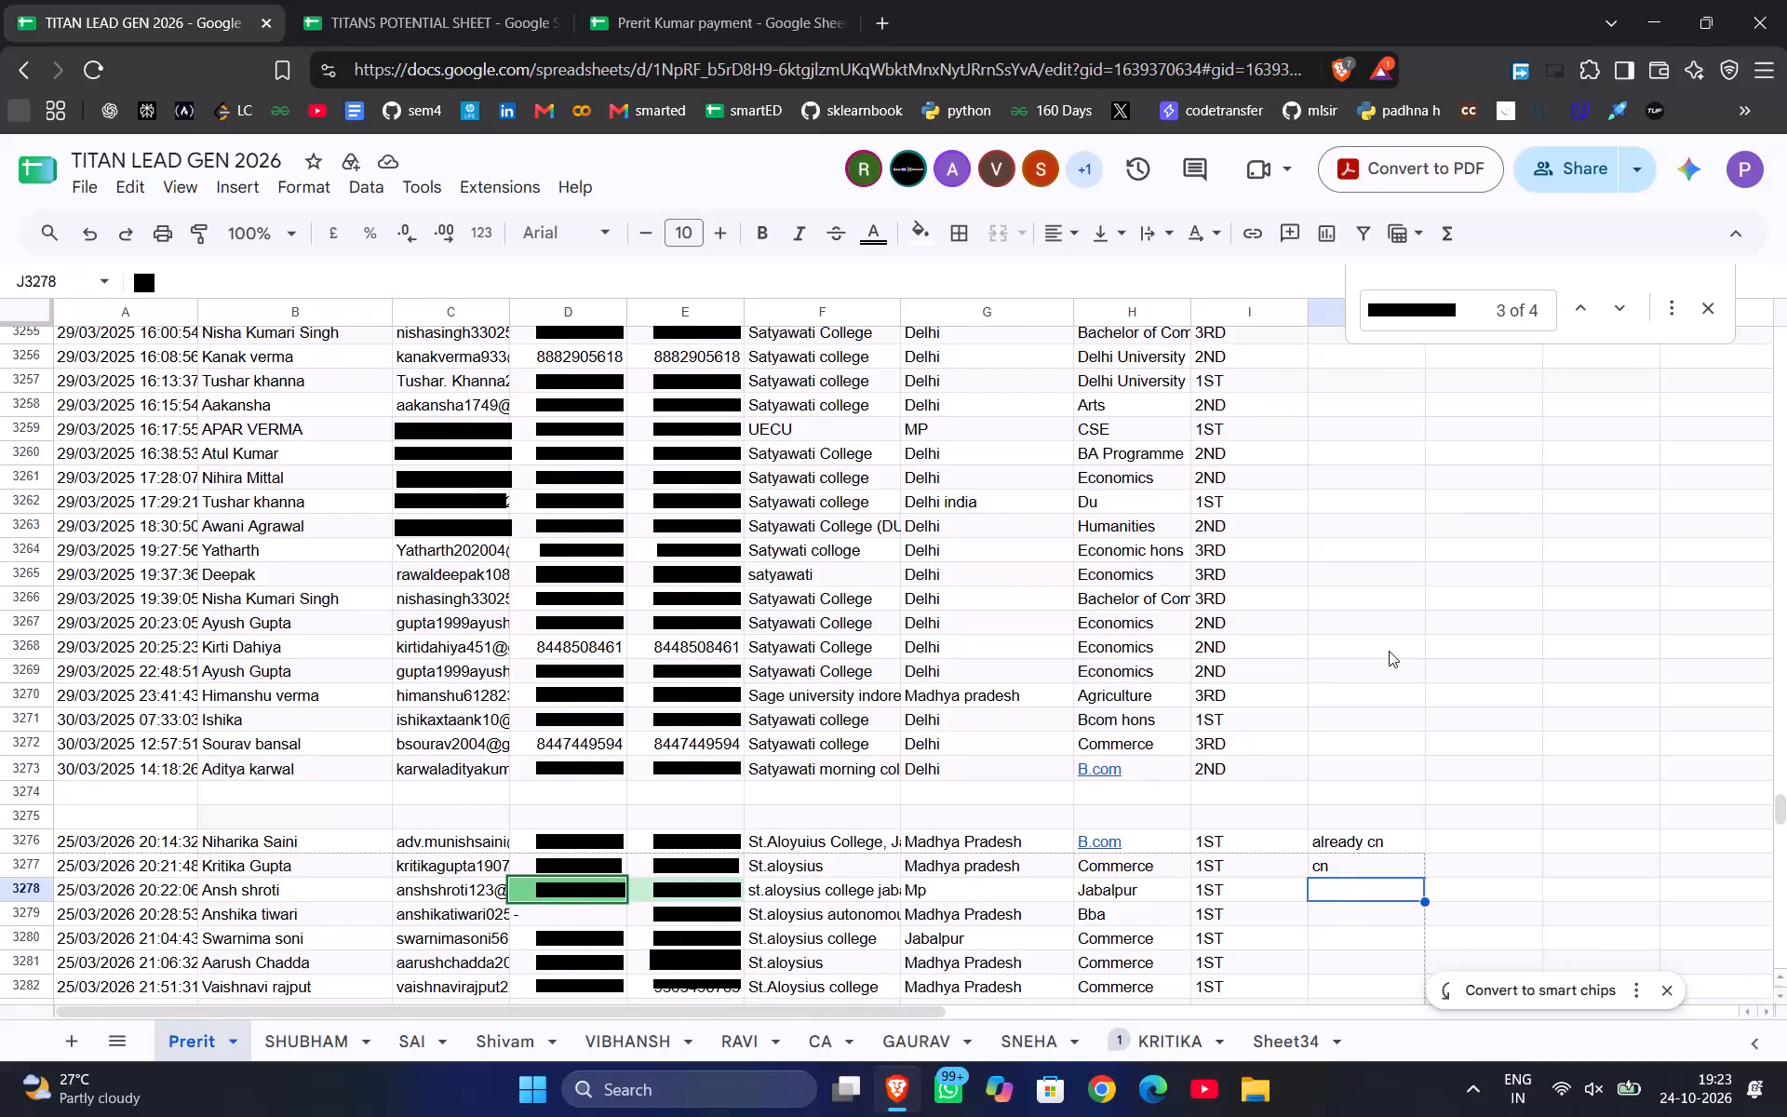
# Record "cn" as the call outcome in column J for the St. Aloysius lead in row 3278.
pyautogui.scroll(-2, 1389, 651)
pyautogui.scroll(2, 1389, 651)
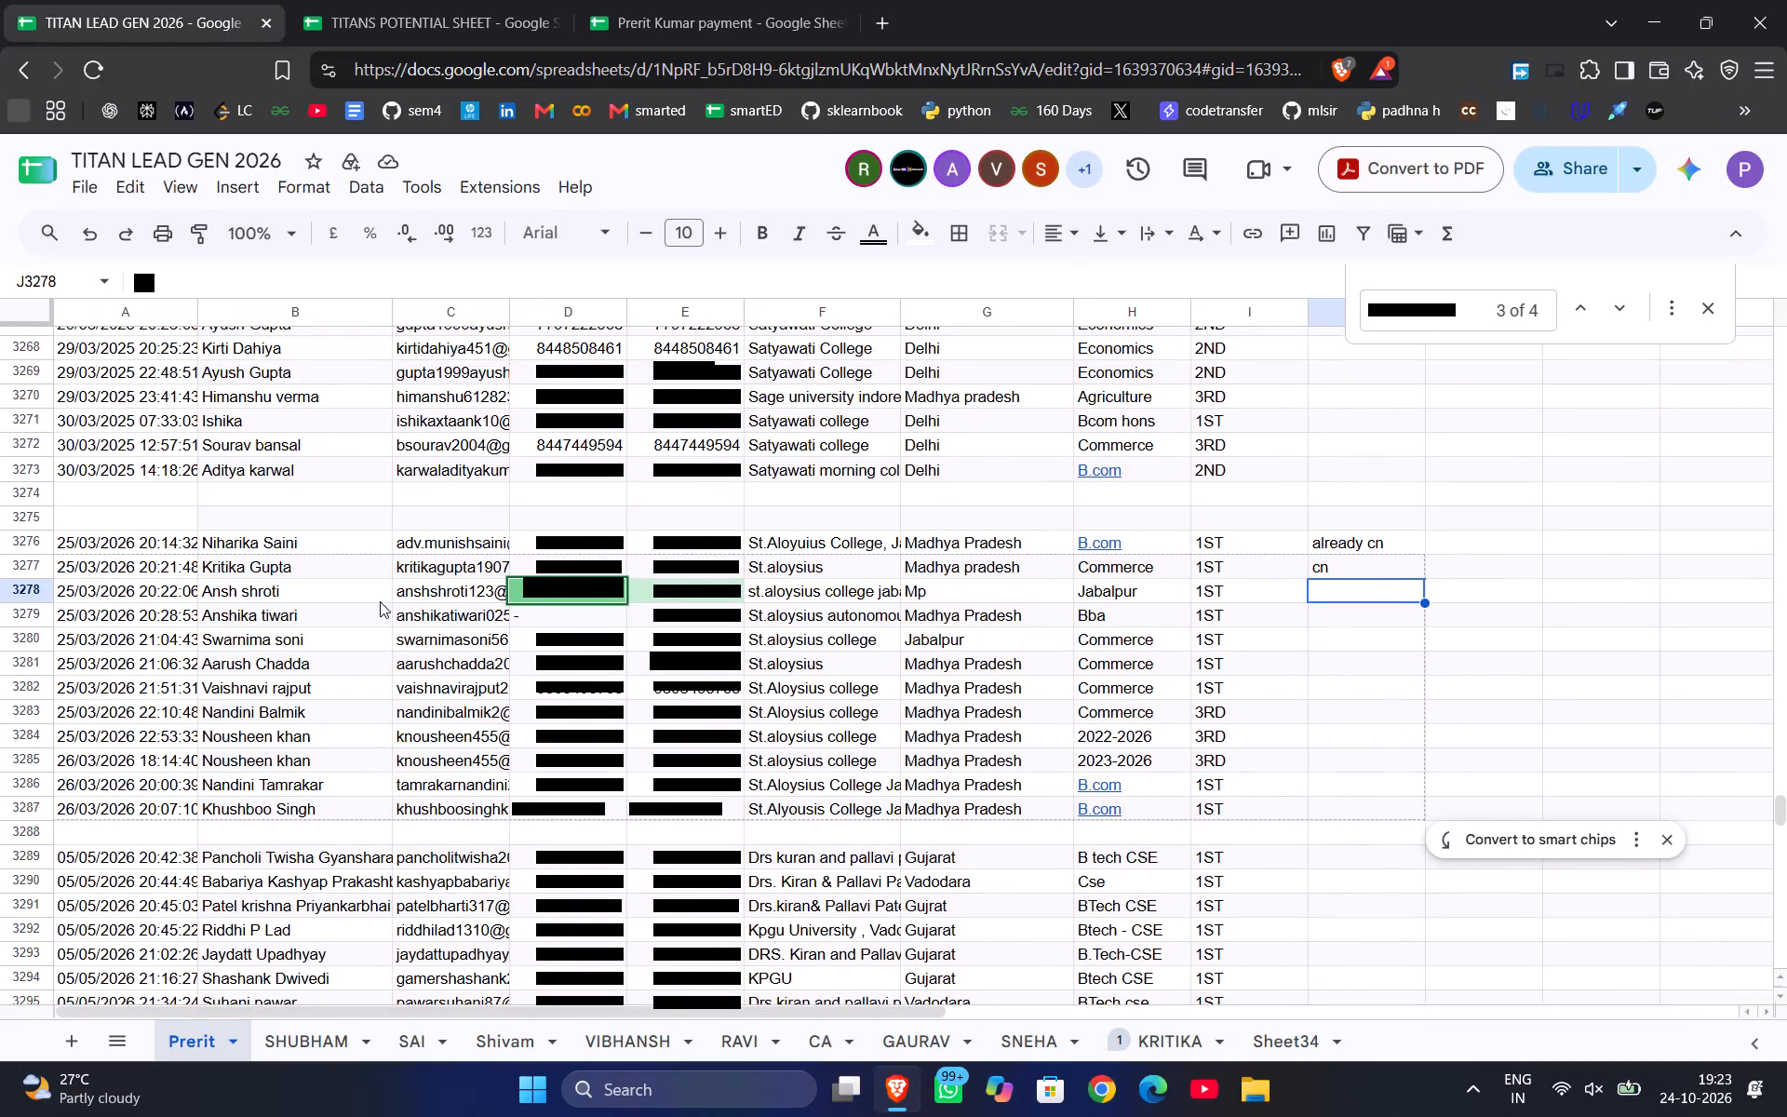
pyautogui.write('cn')
pyautogui.press('Return')
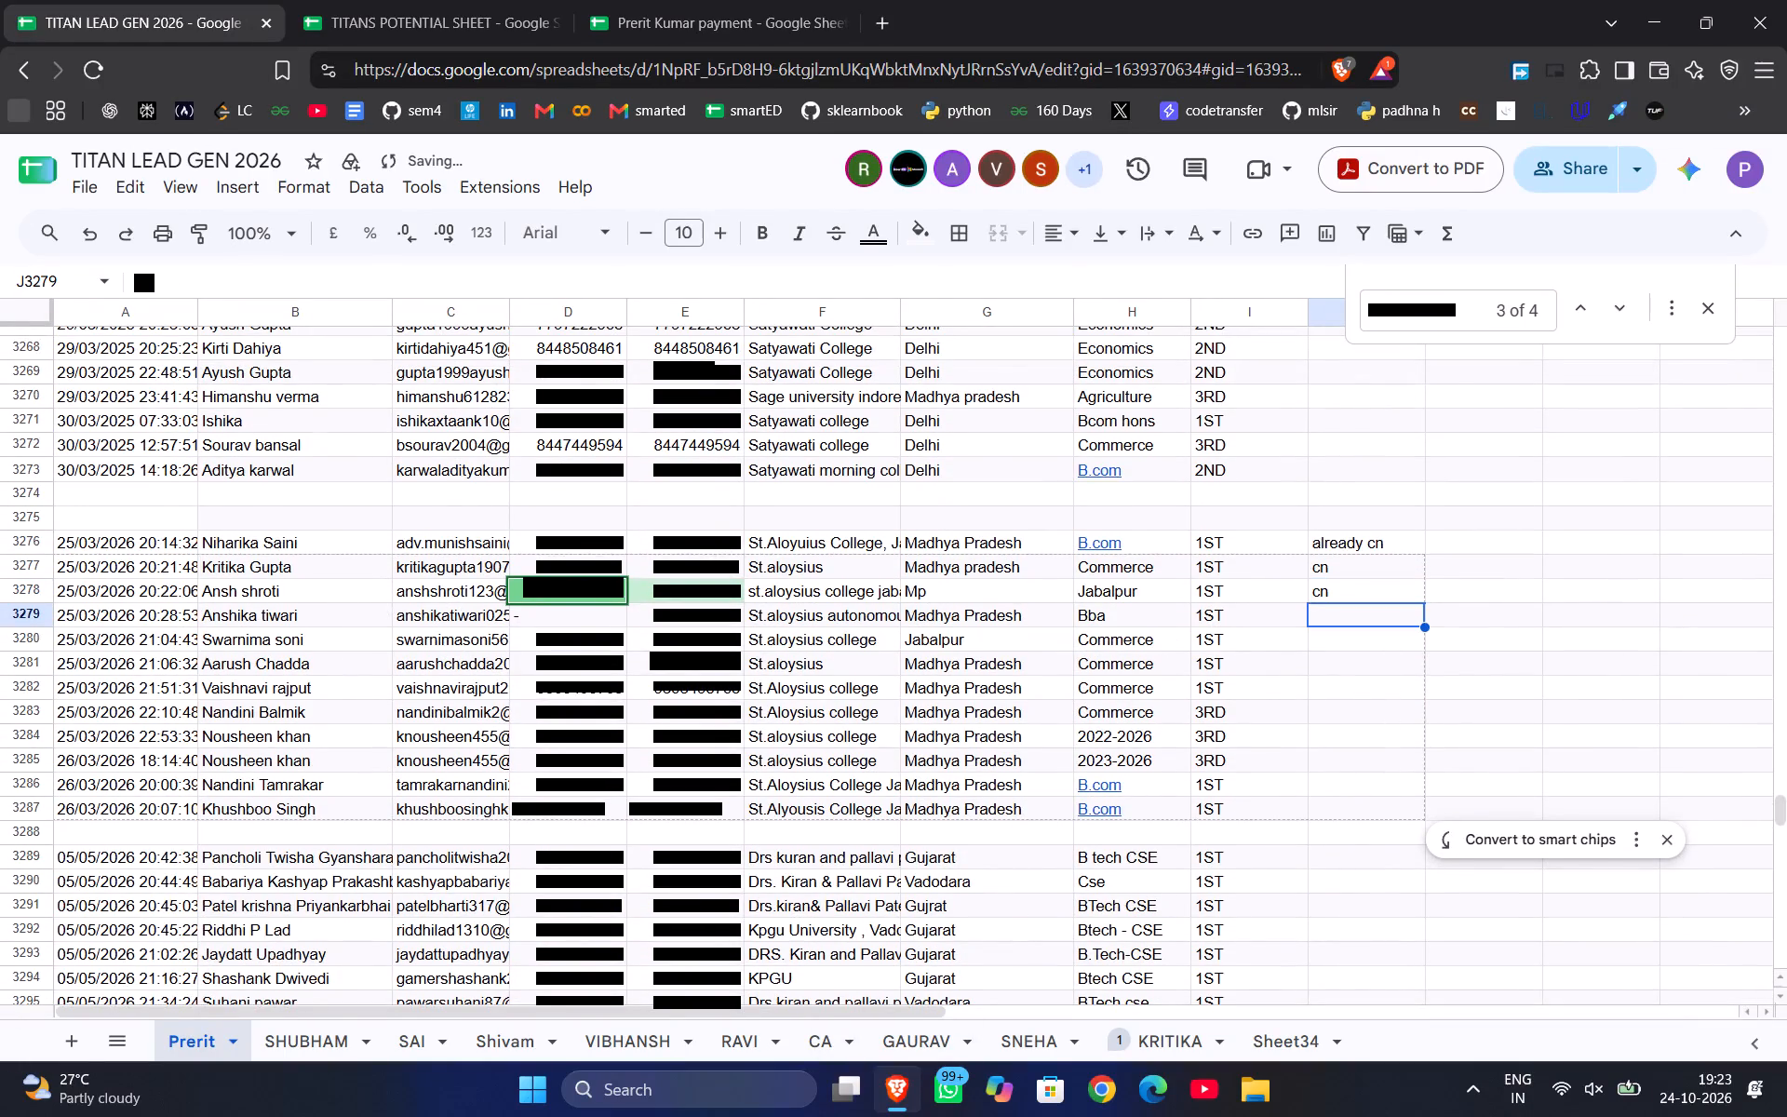
# Search the sheet for the column E contact number of the lead in row 3279 and go through its matches for earlier outcomes.
pyautogui.click(649, 611)
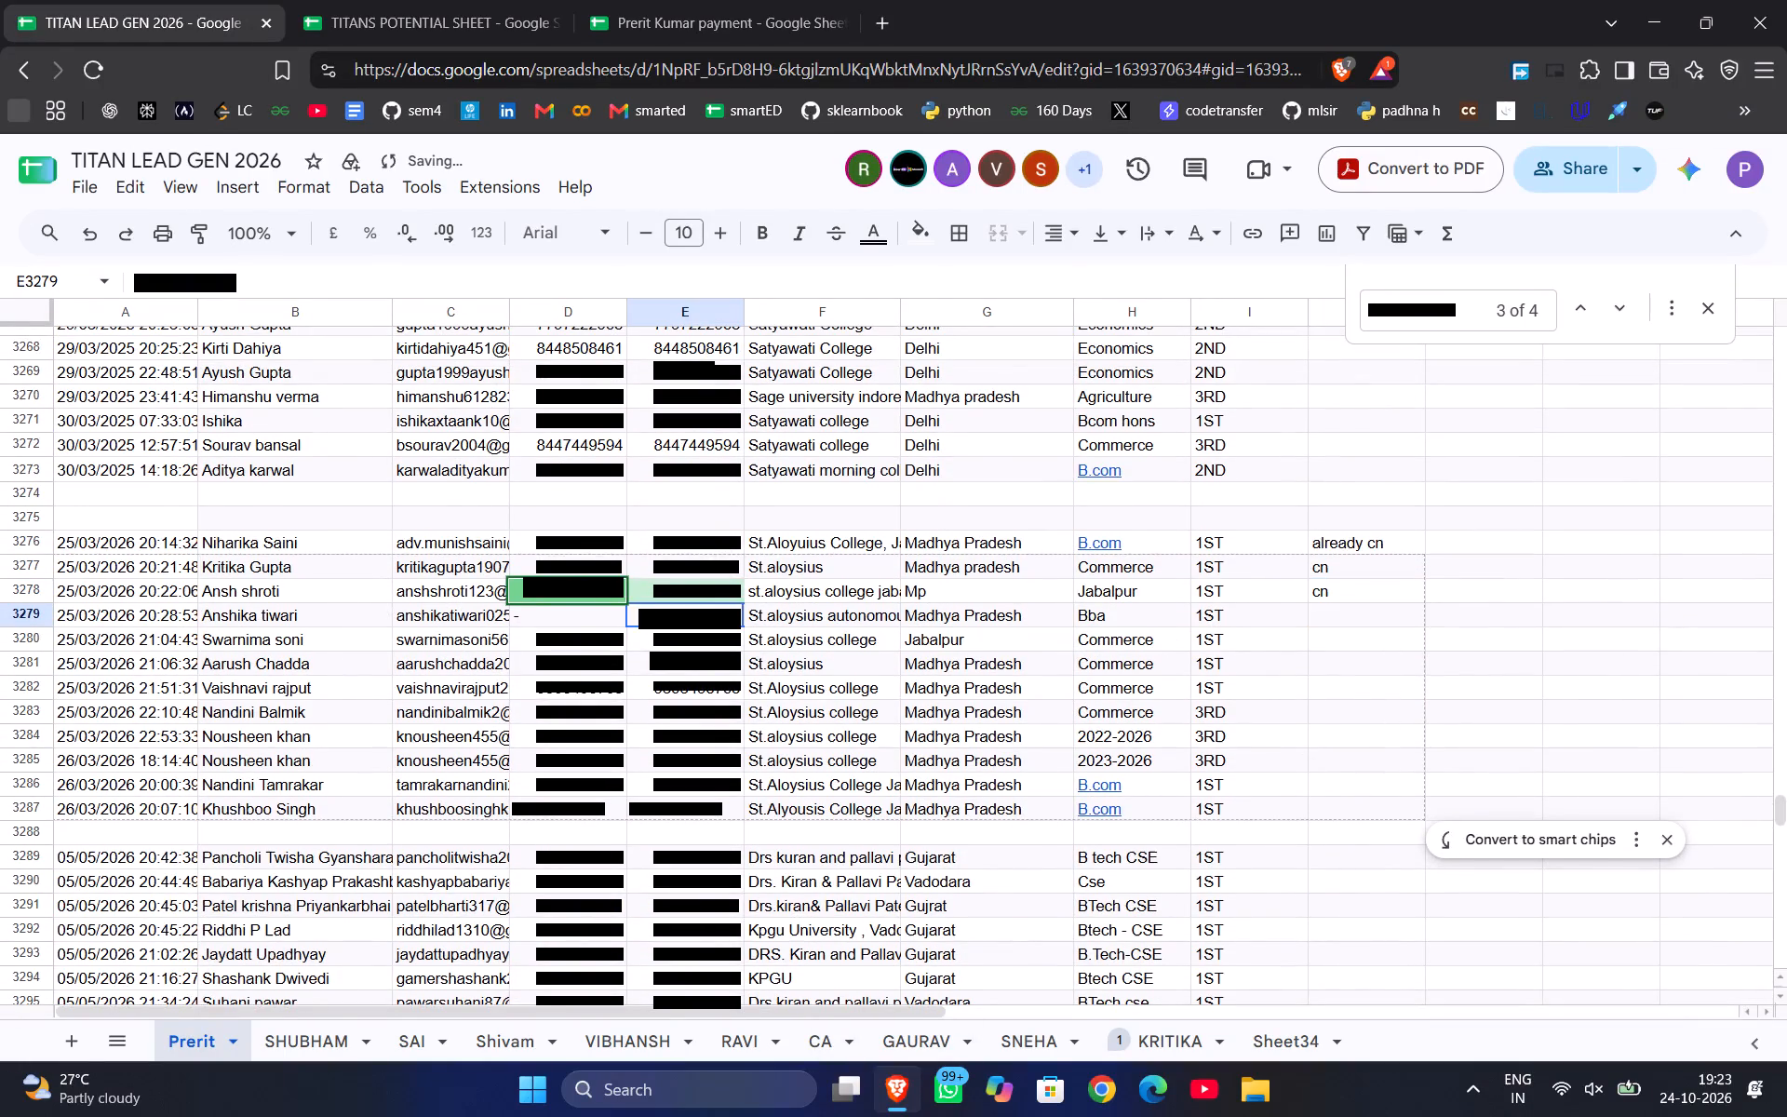
pyautogui.hotkey('ctrl', 'c')
pyautogui.hotkey('ctrl', 'f')
pyautogui.hotkey('ctrl', 'v')
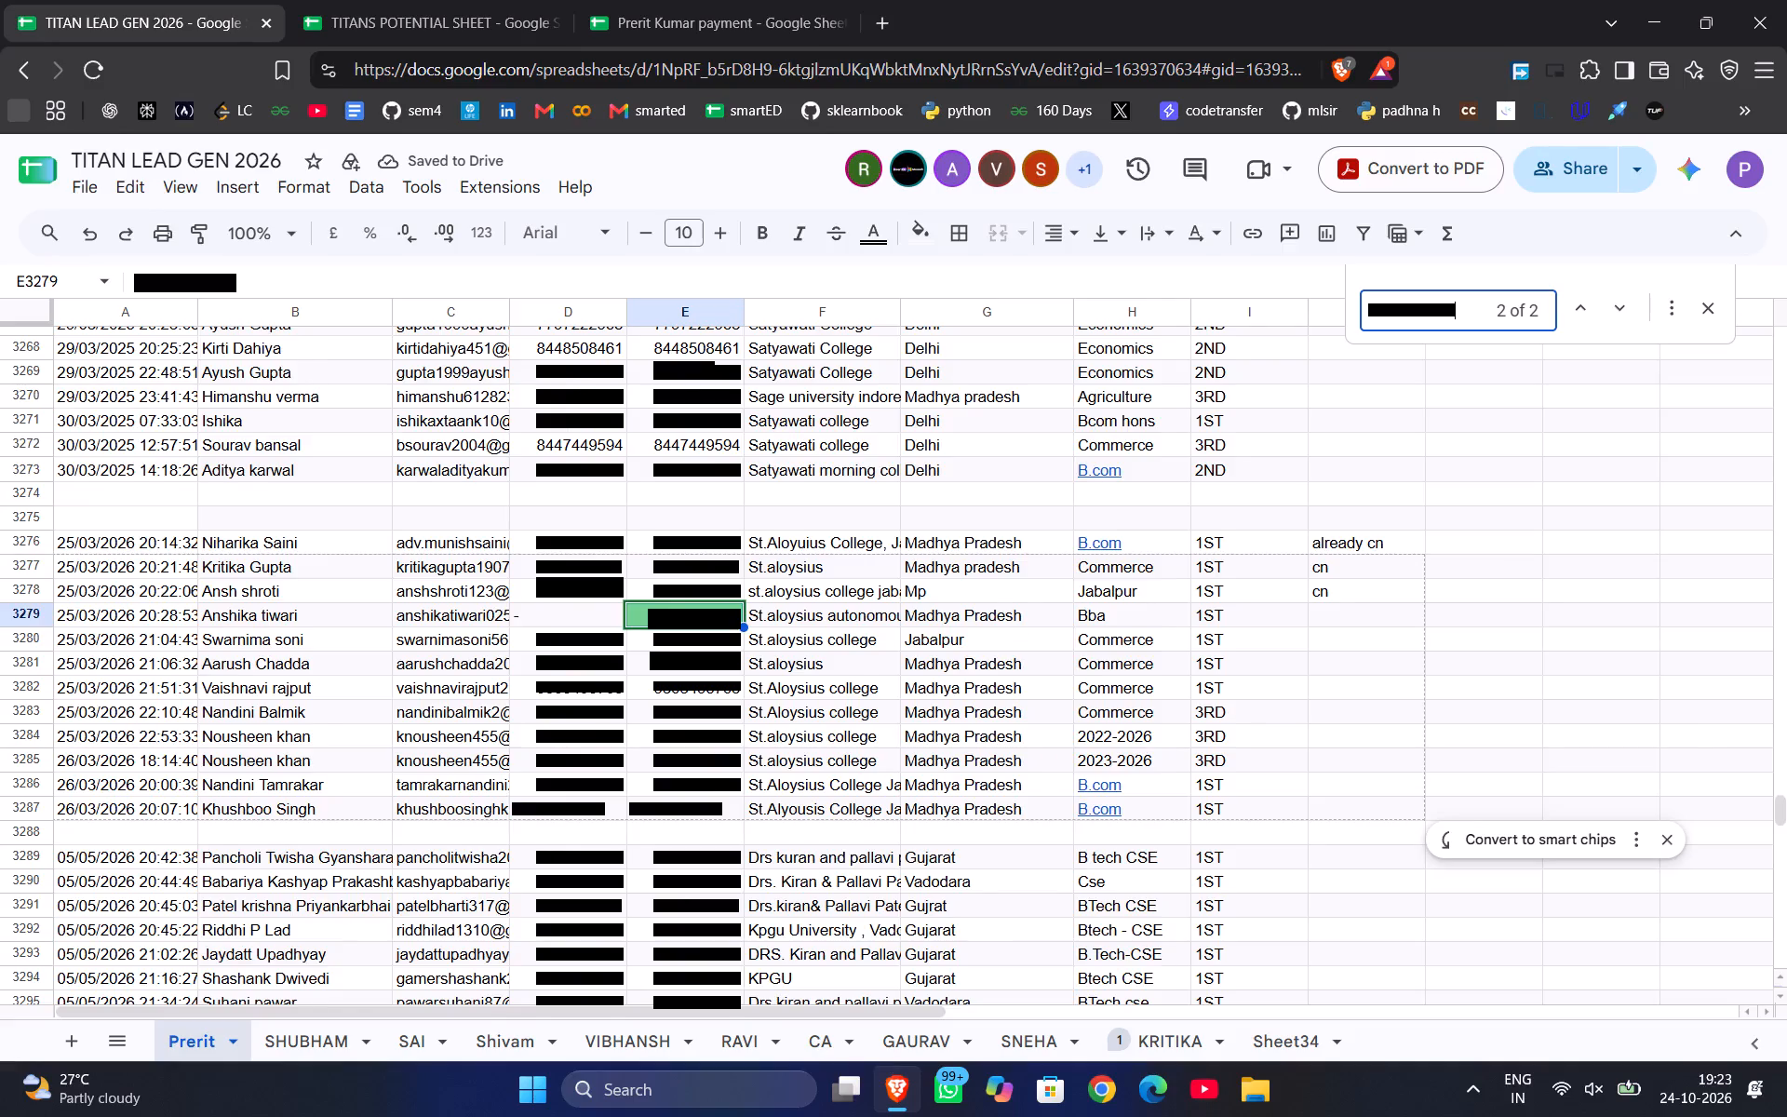
pyautogui.press('Return')
pyautogui.press('Return')
pyautogui.press('Return')
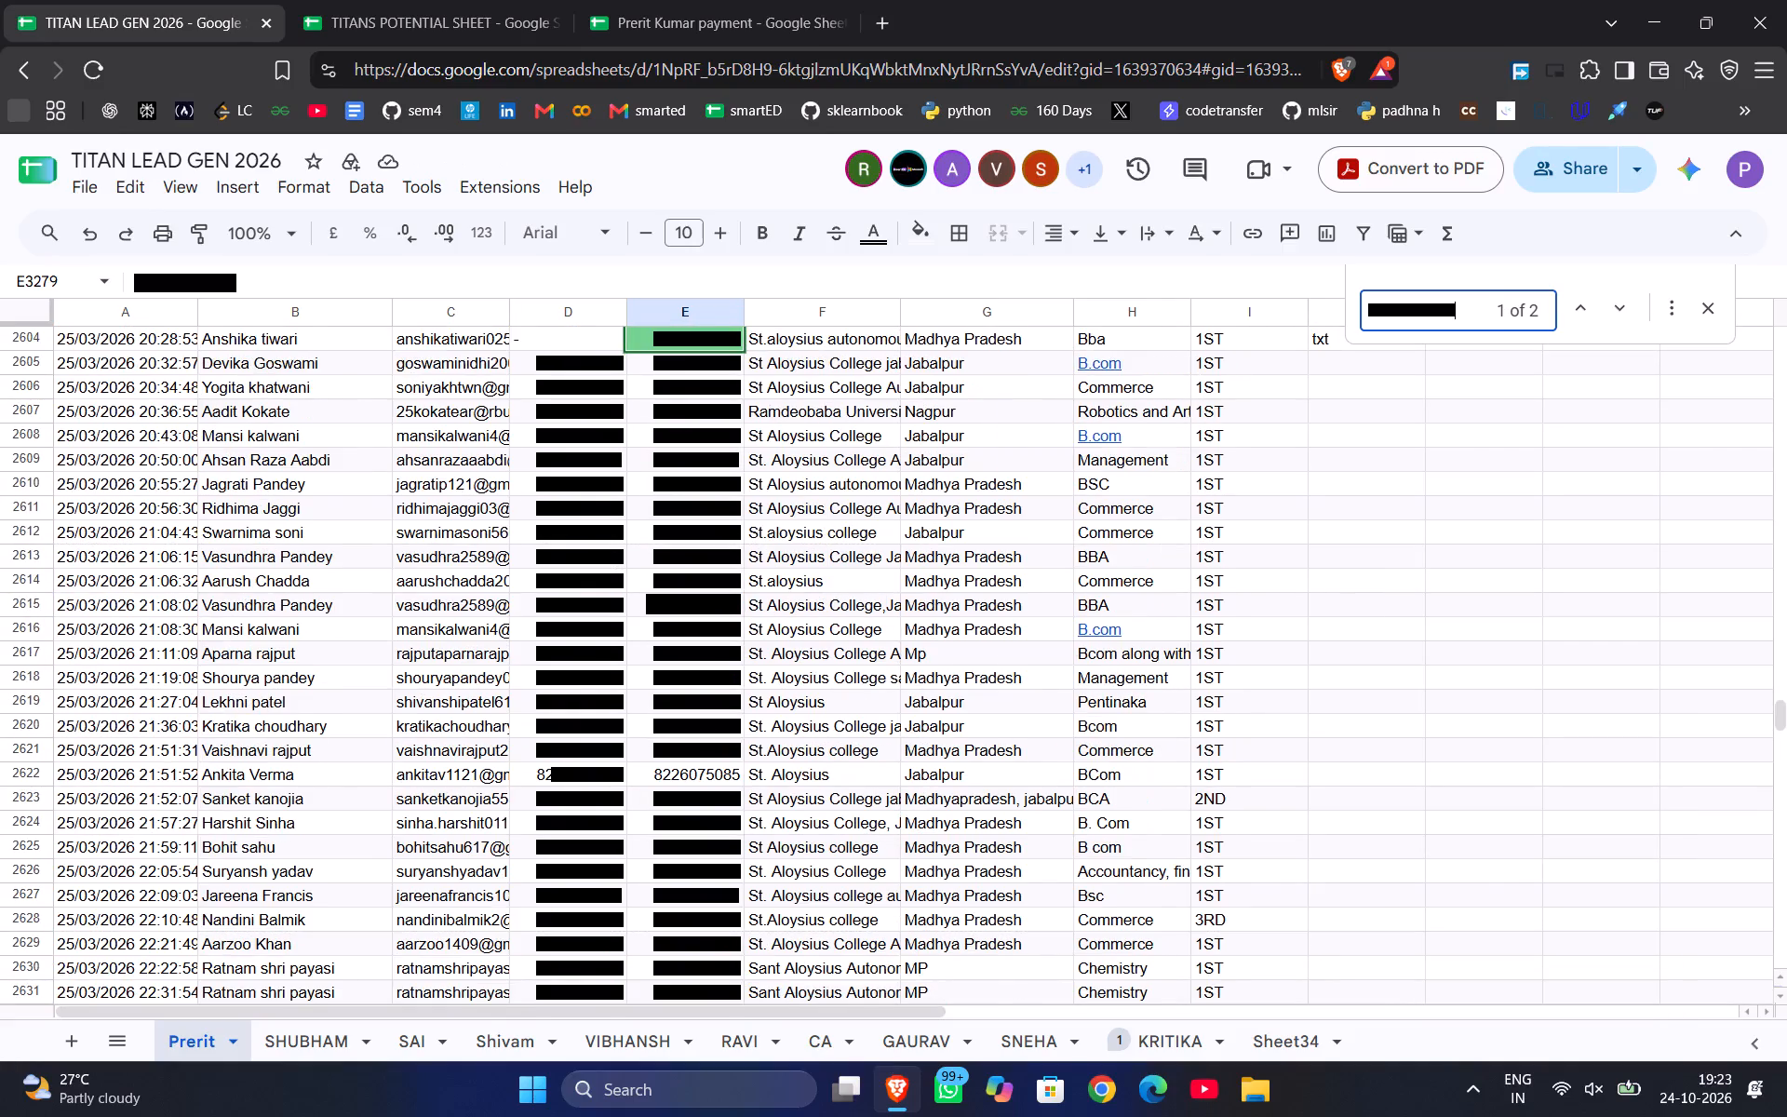
pyautogui.press('Return')
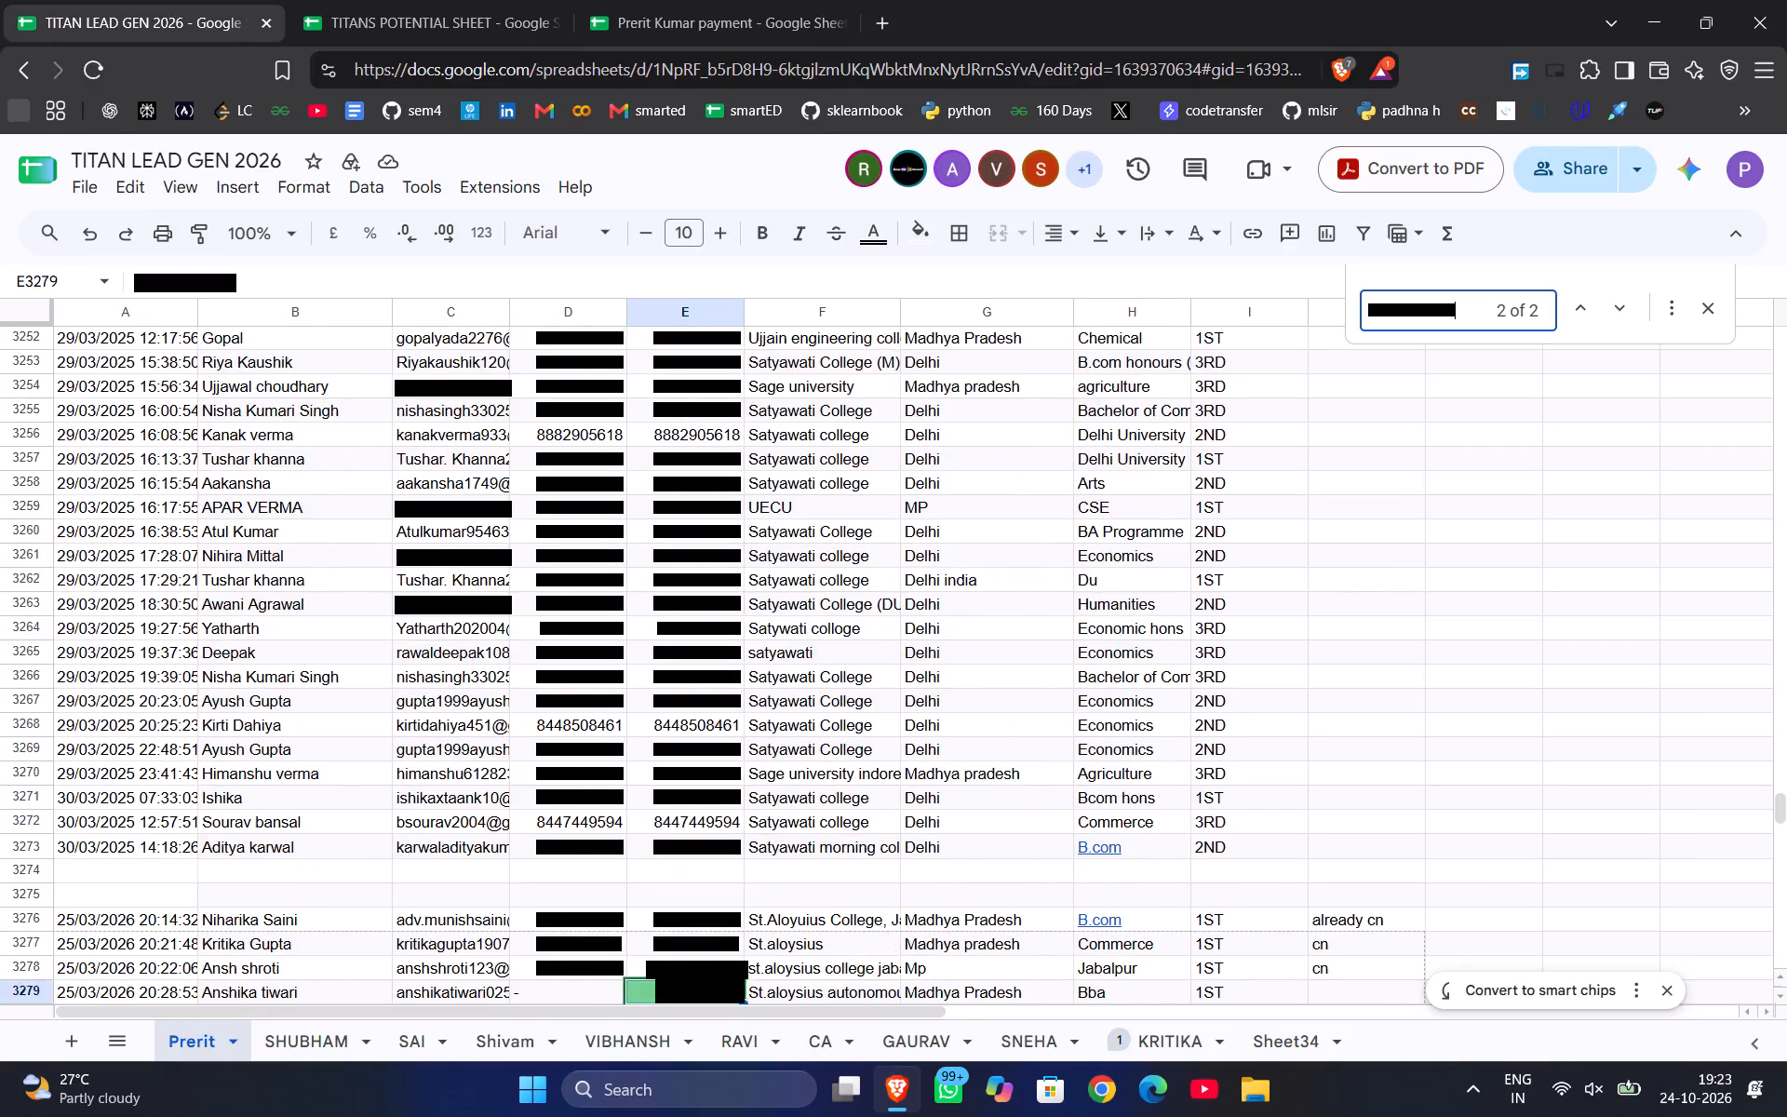
# Search the sheet for the column D contact number of the lead in row 3280 and go through its matches for earlier outcomes.
pyautogui.scroll(-2, 643, 595)
pyautogui.click(571, 738)
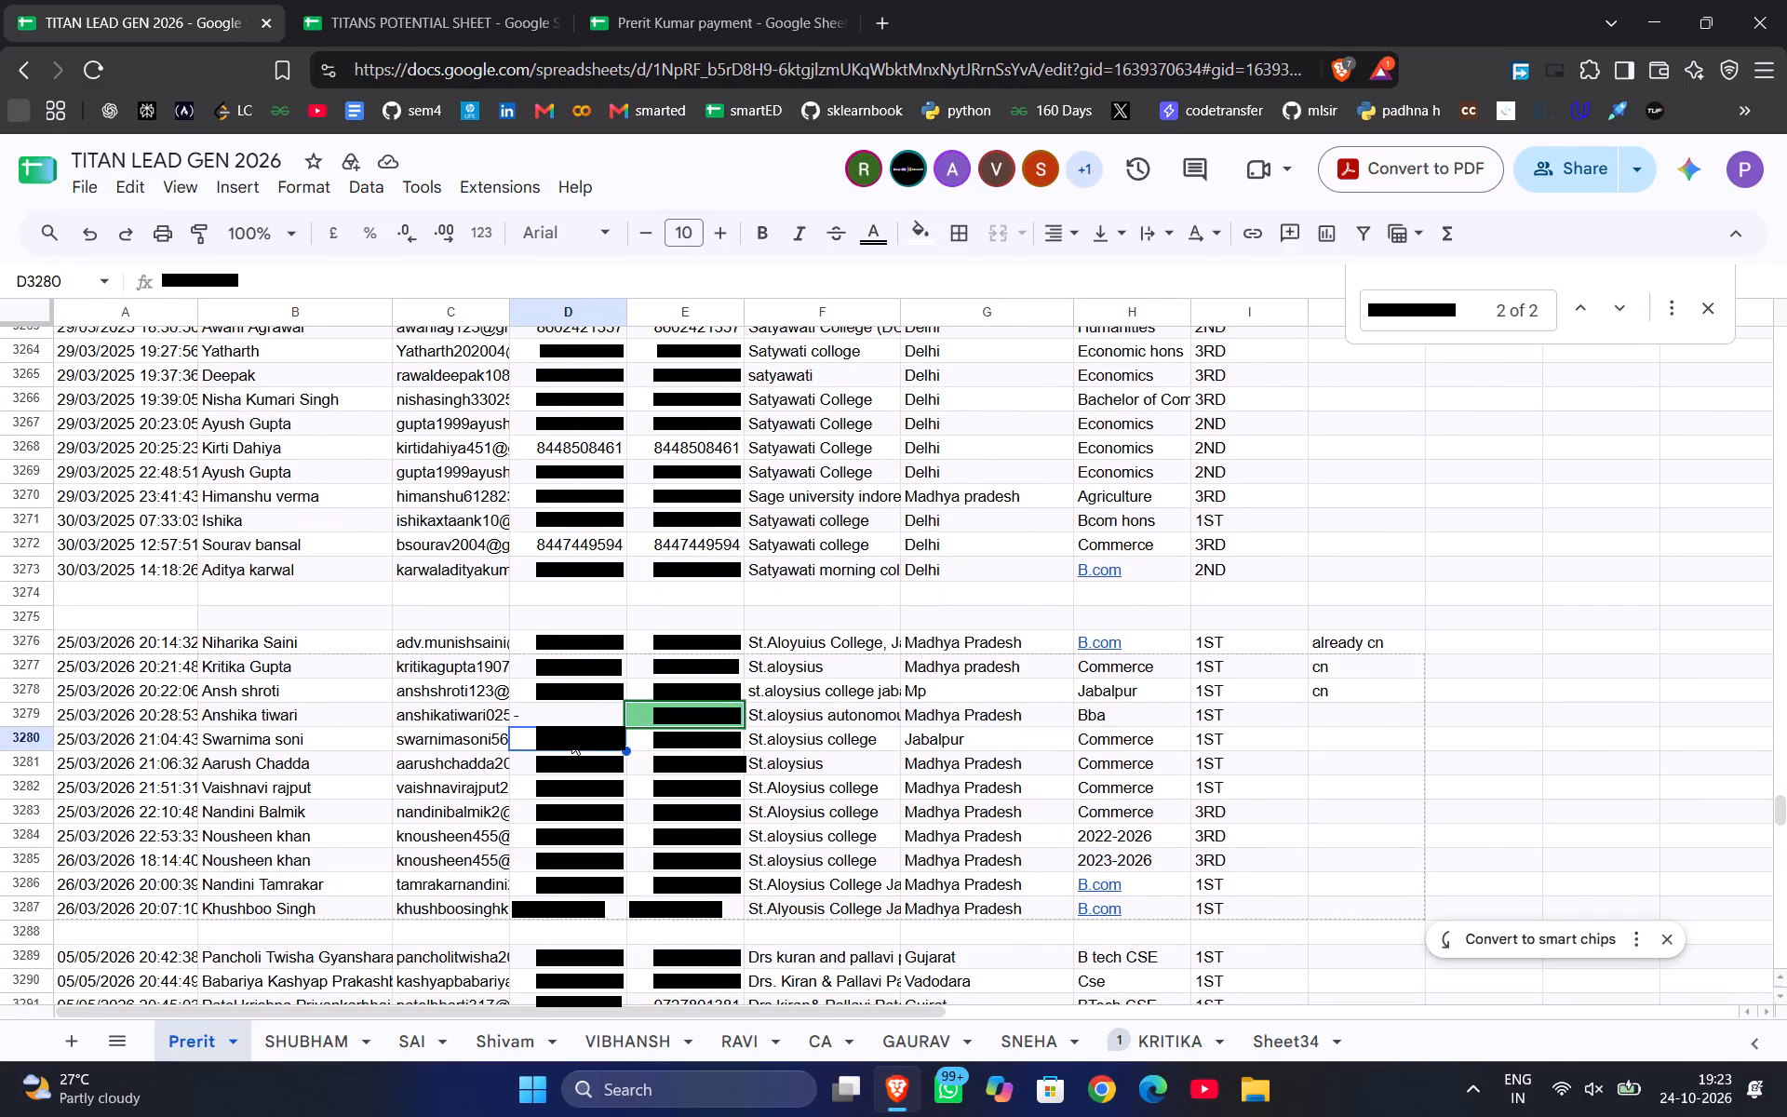
pyautogui.hotkey('ctrl', 'c')
pyautogui.hotkey('ctrl', 'f')
pyautogui.hotkey('ctrl', 'v')
pyautogui.click(571, 738)
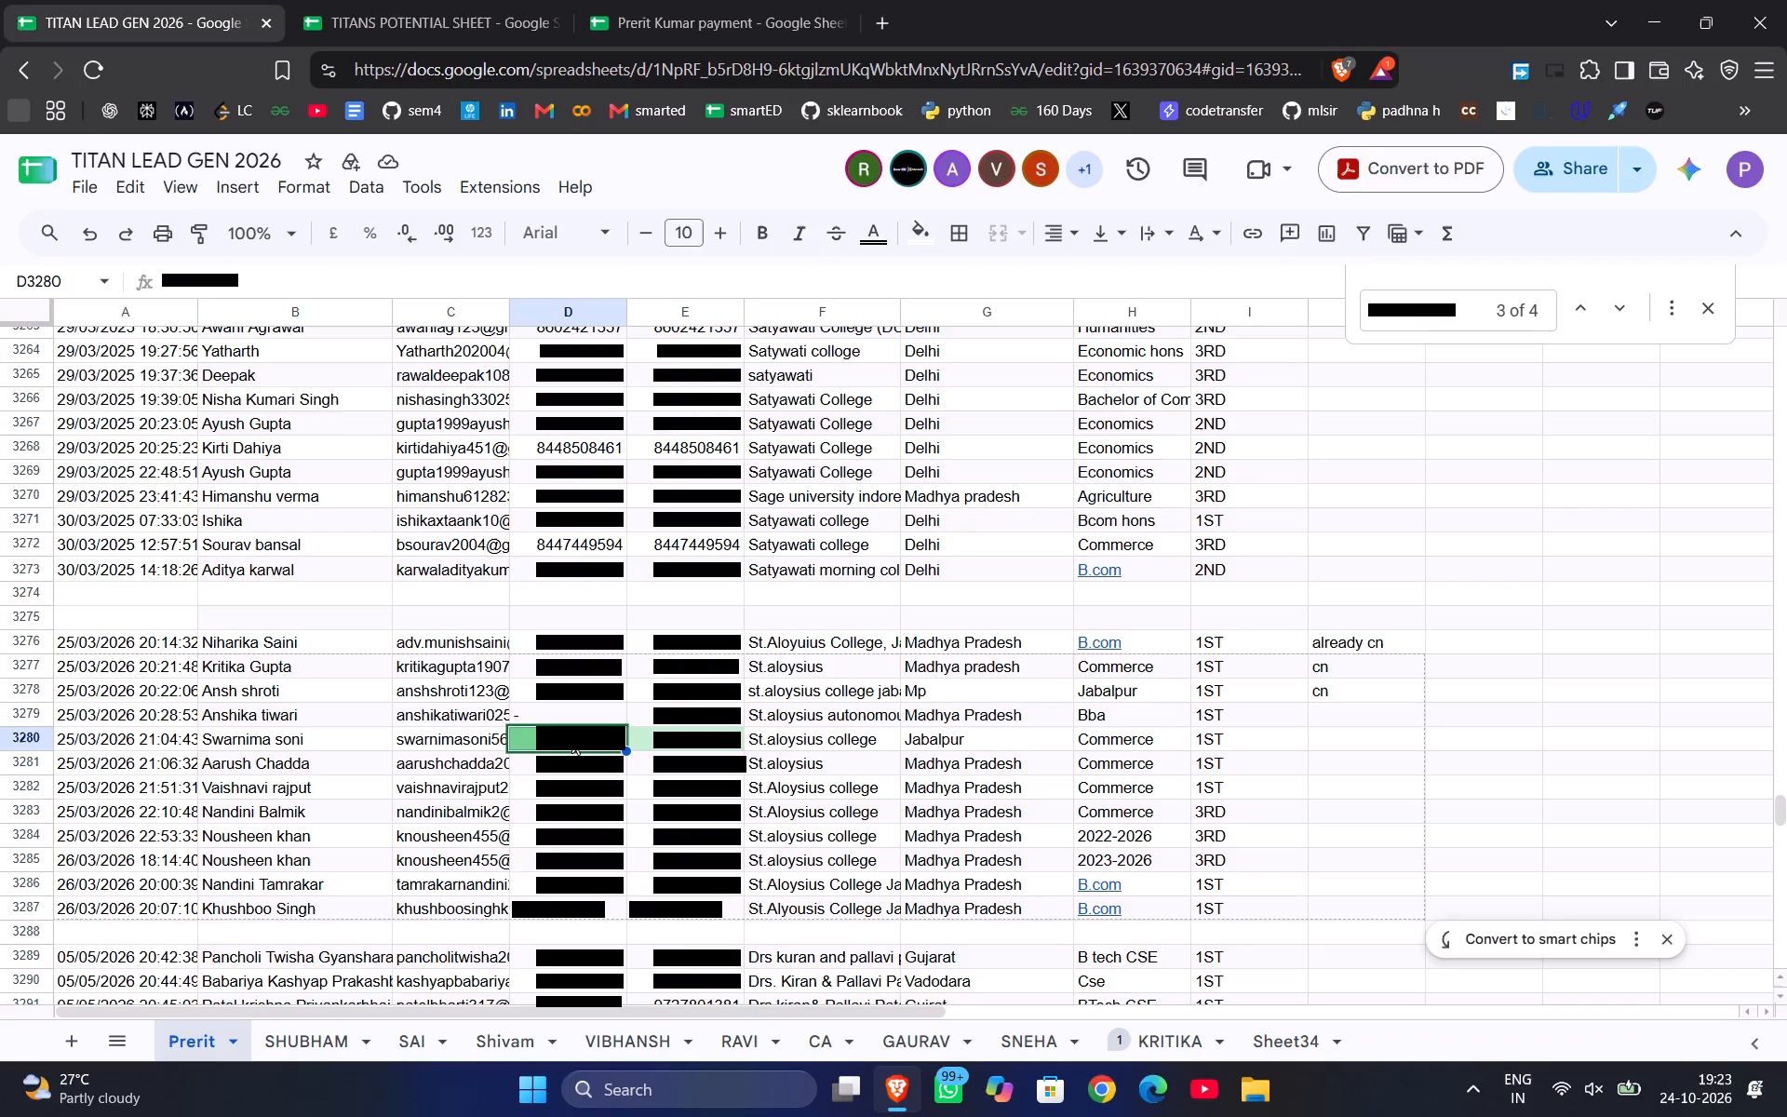
pyautogui.hotkey('ctrl', 'c')
pyautogui.hotkey('ctrl', 'f')
pyautogui.hotkey('ctrl', 'v')
pyautogui.press('Return')
pyautogui.press('Return')
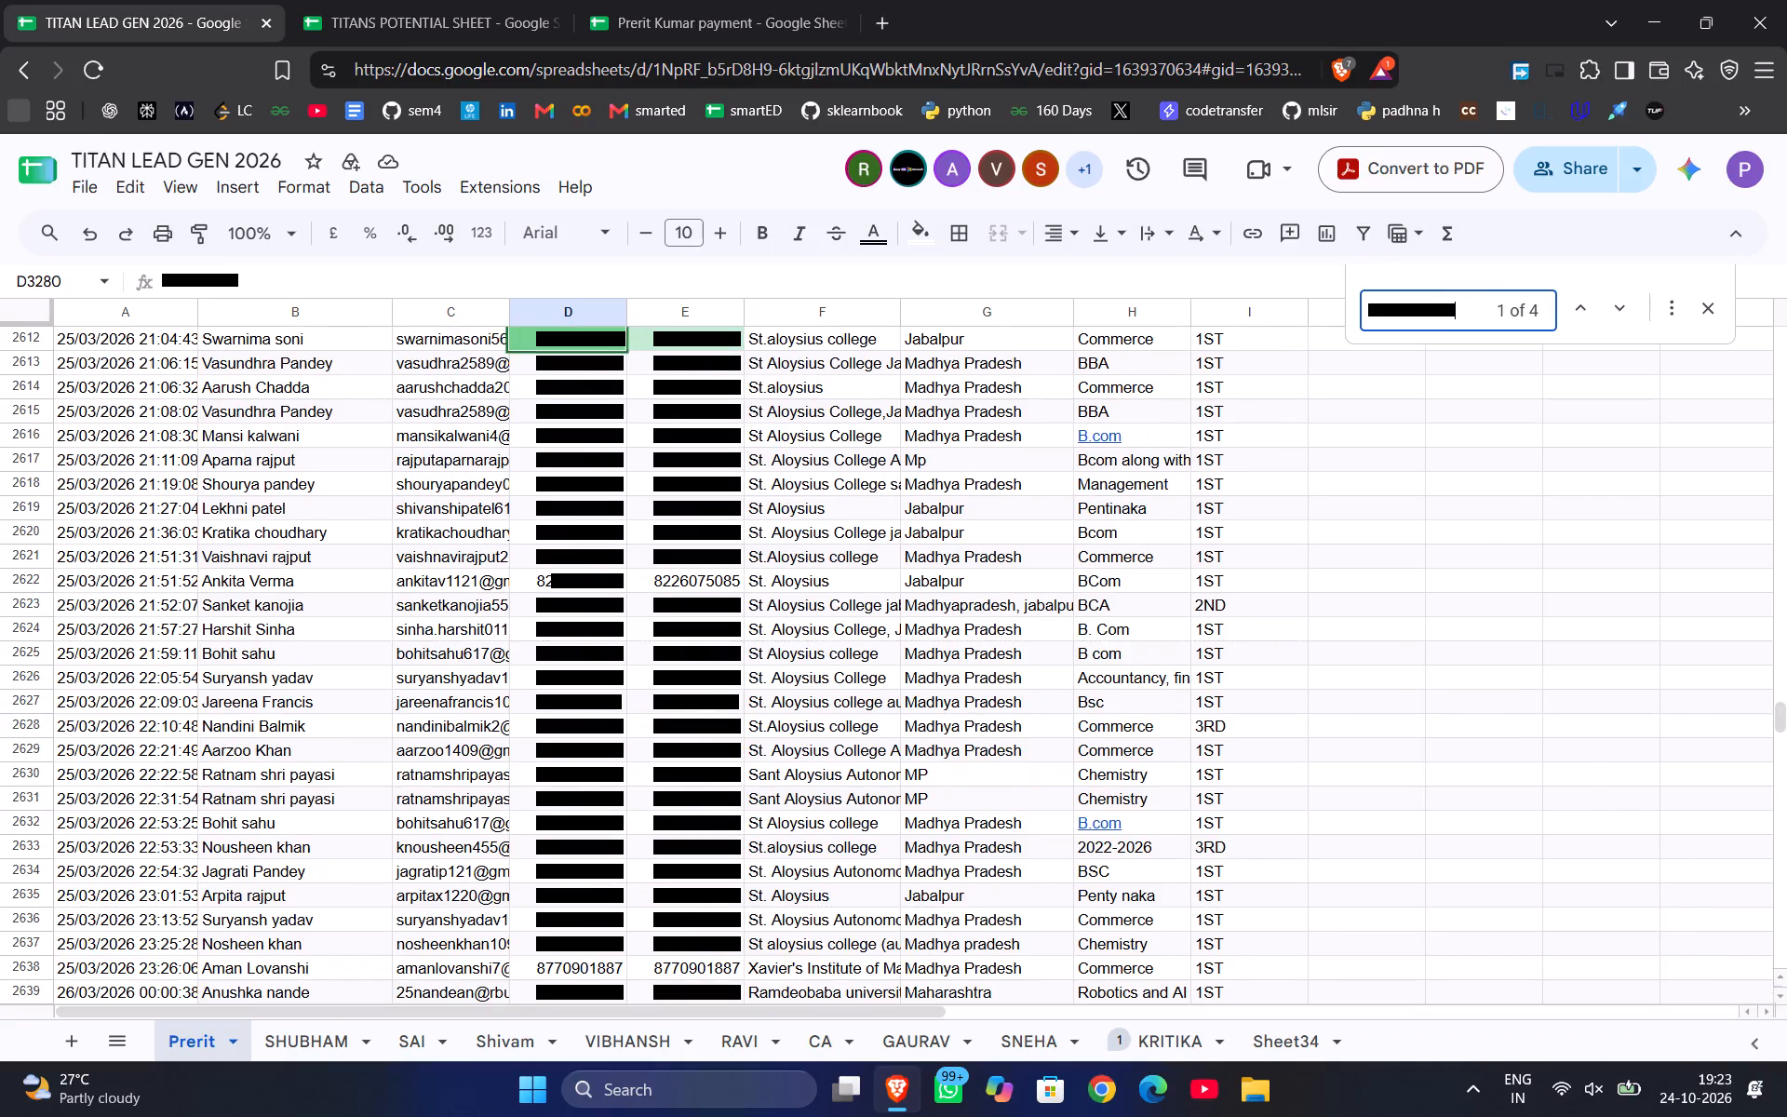
pyautogui.press('Return')
pyautogui.press('Return')
pyautogui.press('Return')
pyautogui.press('Return')
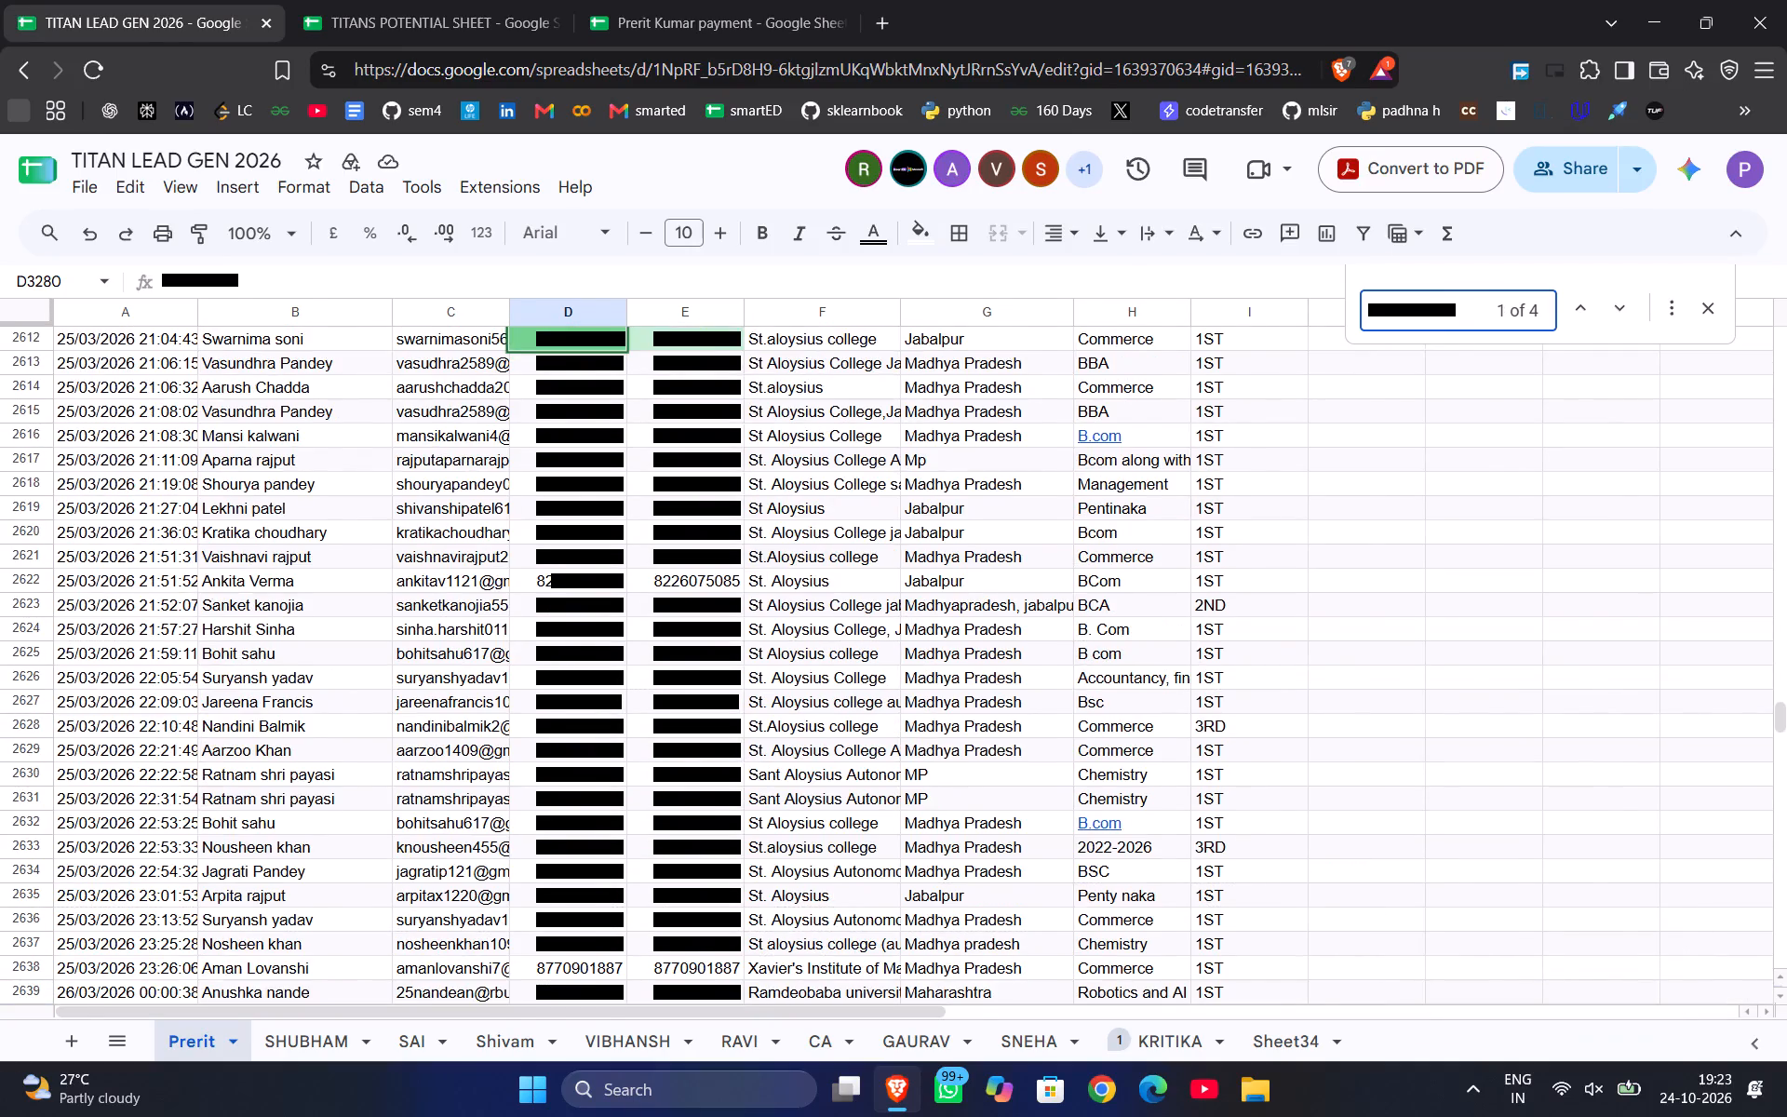
pyautogui.scroll(1, 571, 738)
pyautogui.hscroll(6, 571, 738)
pyautogui.press('Return')
pyautogui.press('Return')
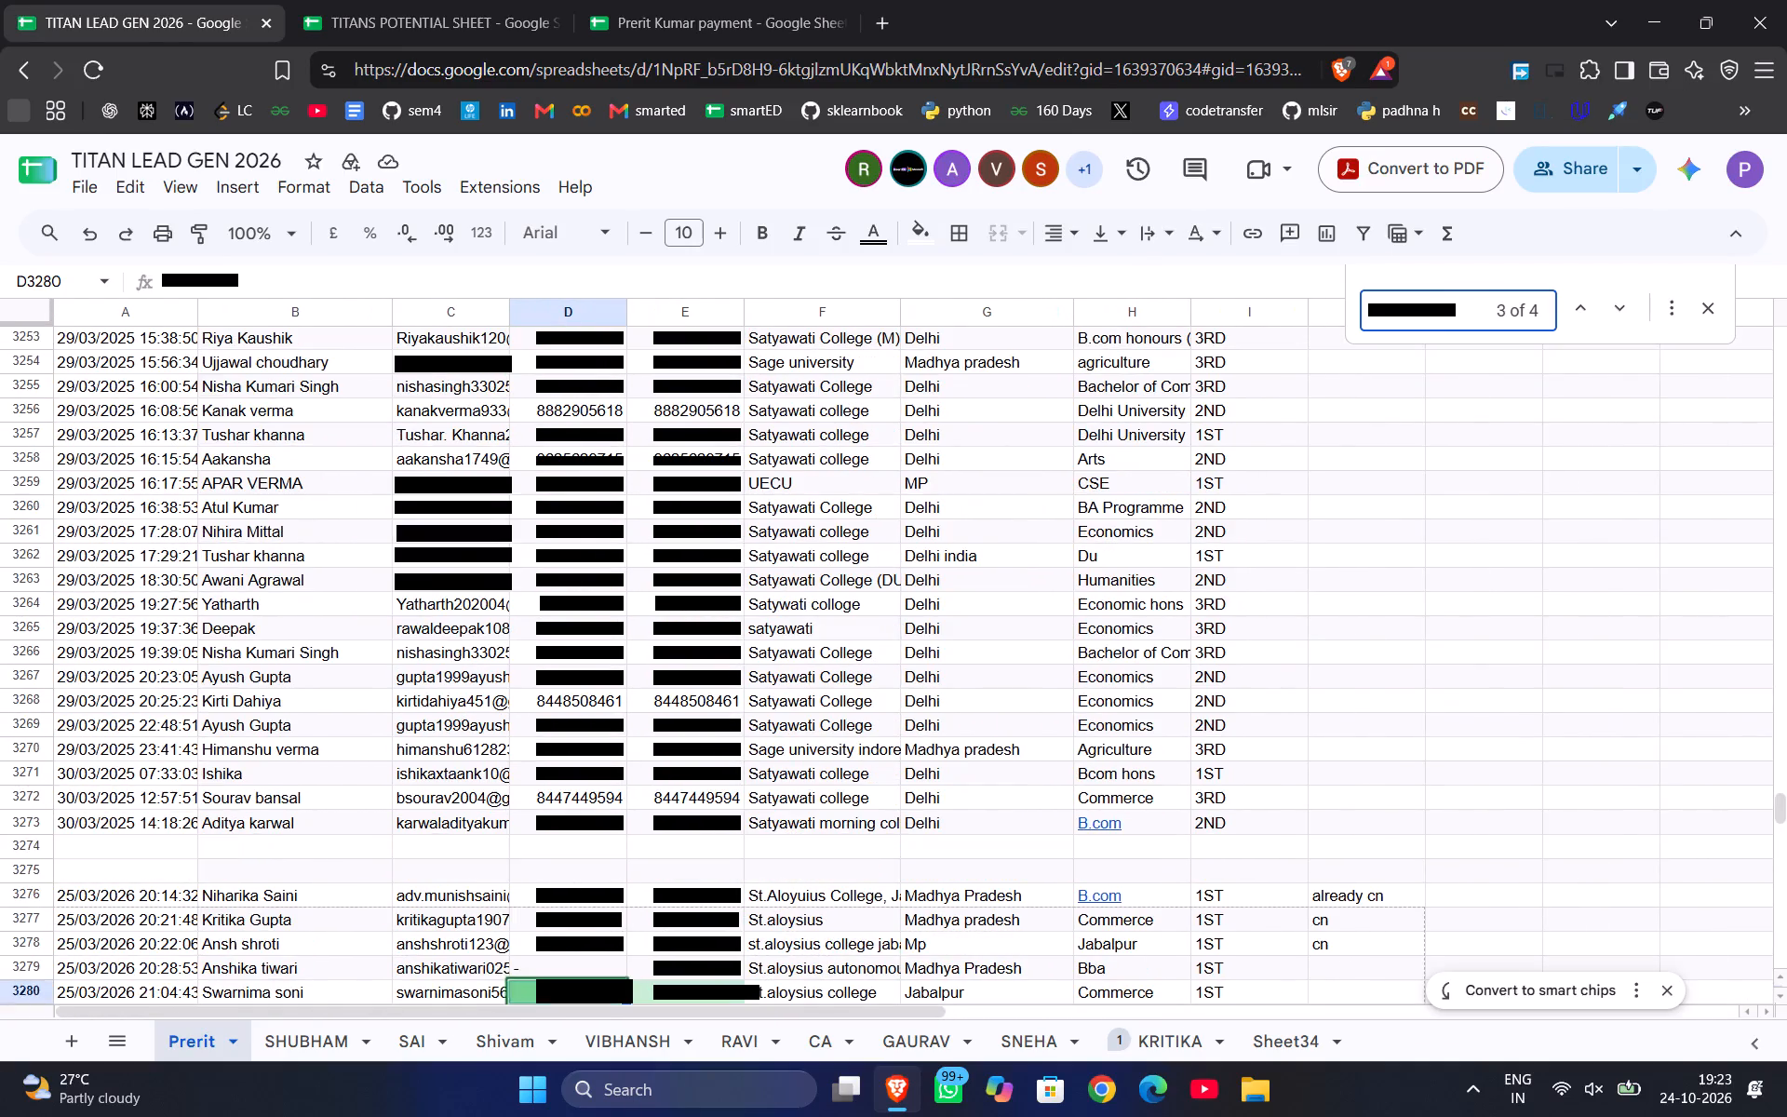
# Copy the contact number text from column D of the St. Aloysius lead in row 3280.
pyautogui.tripleClick(572, 988)
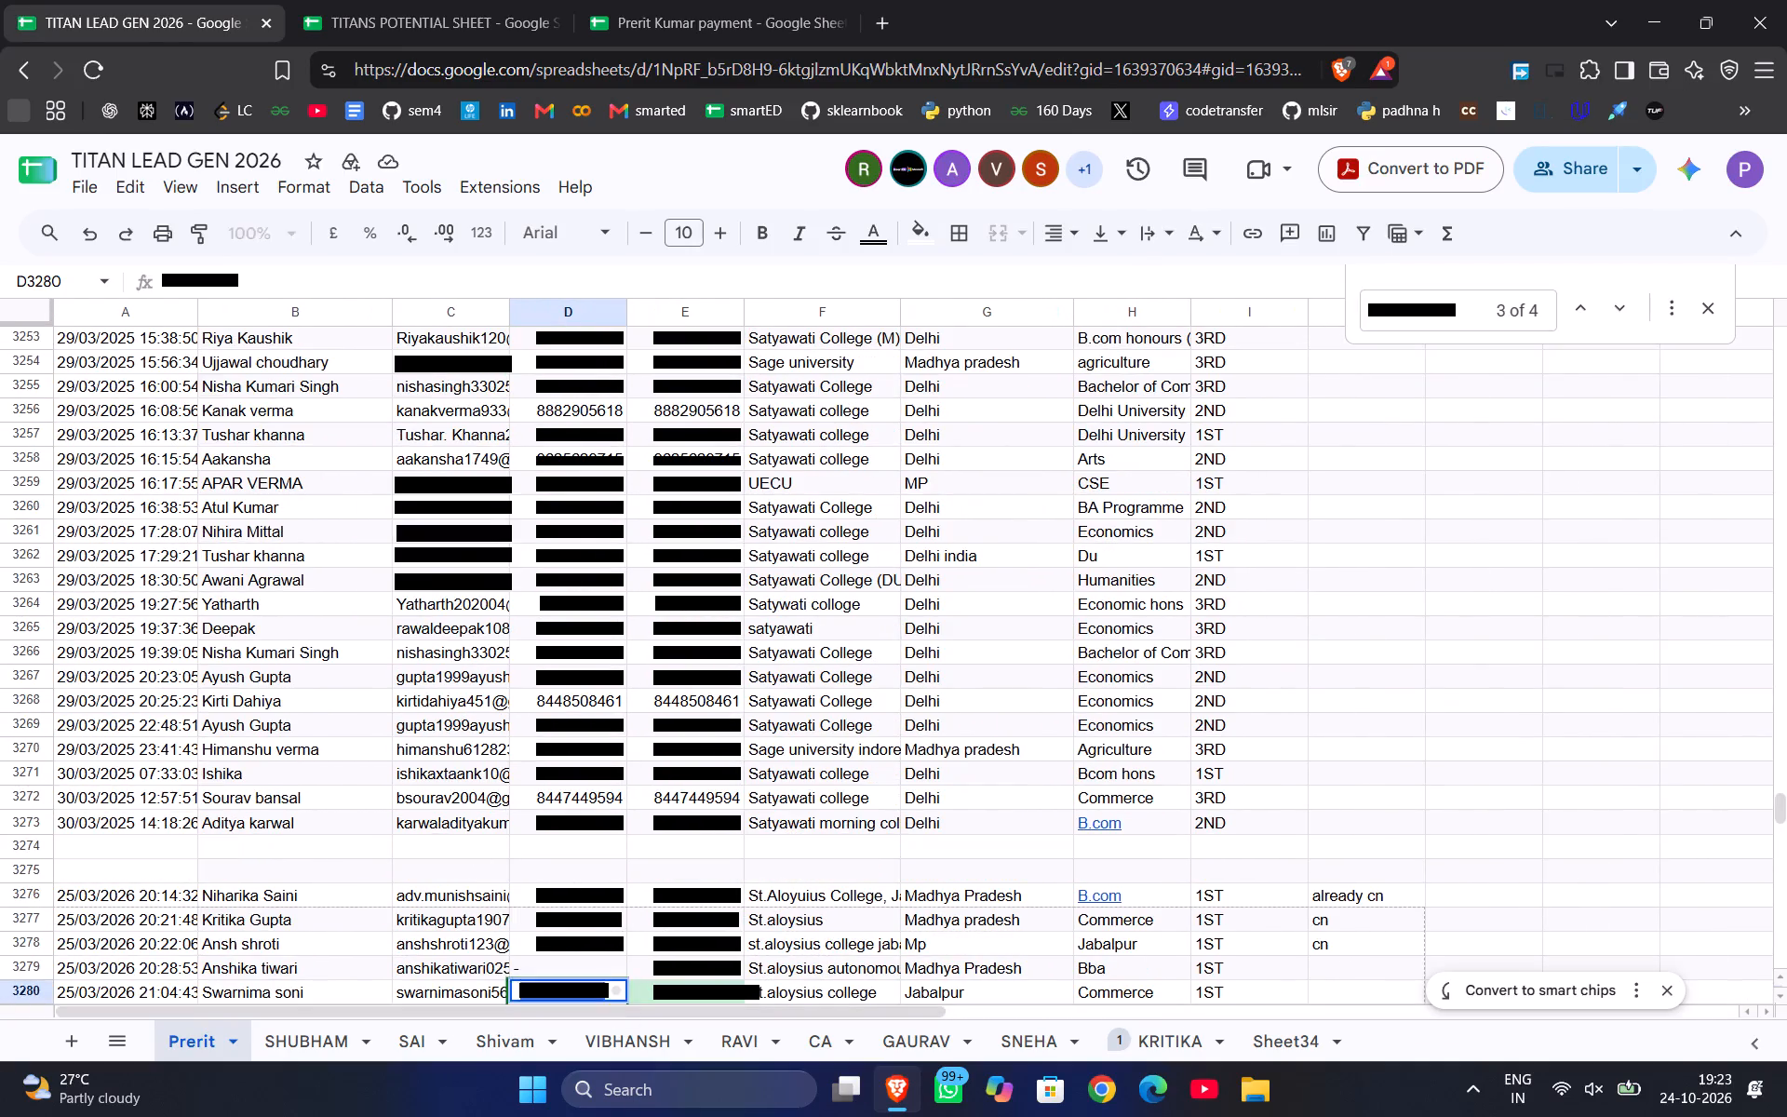
pyautogui.hotkey('ctrl', 'c')
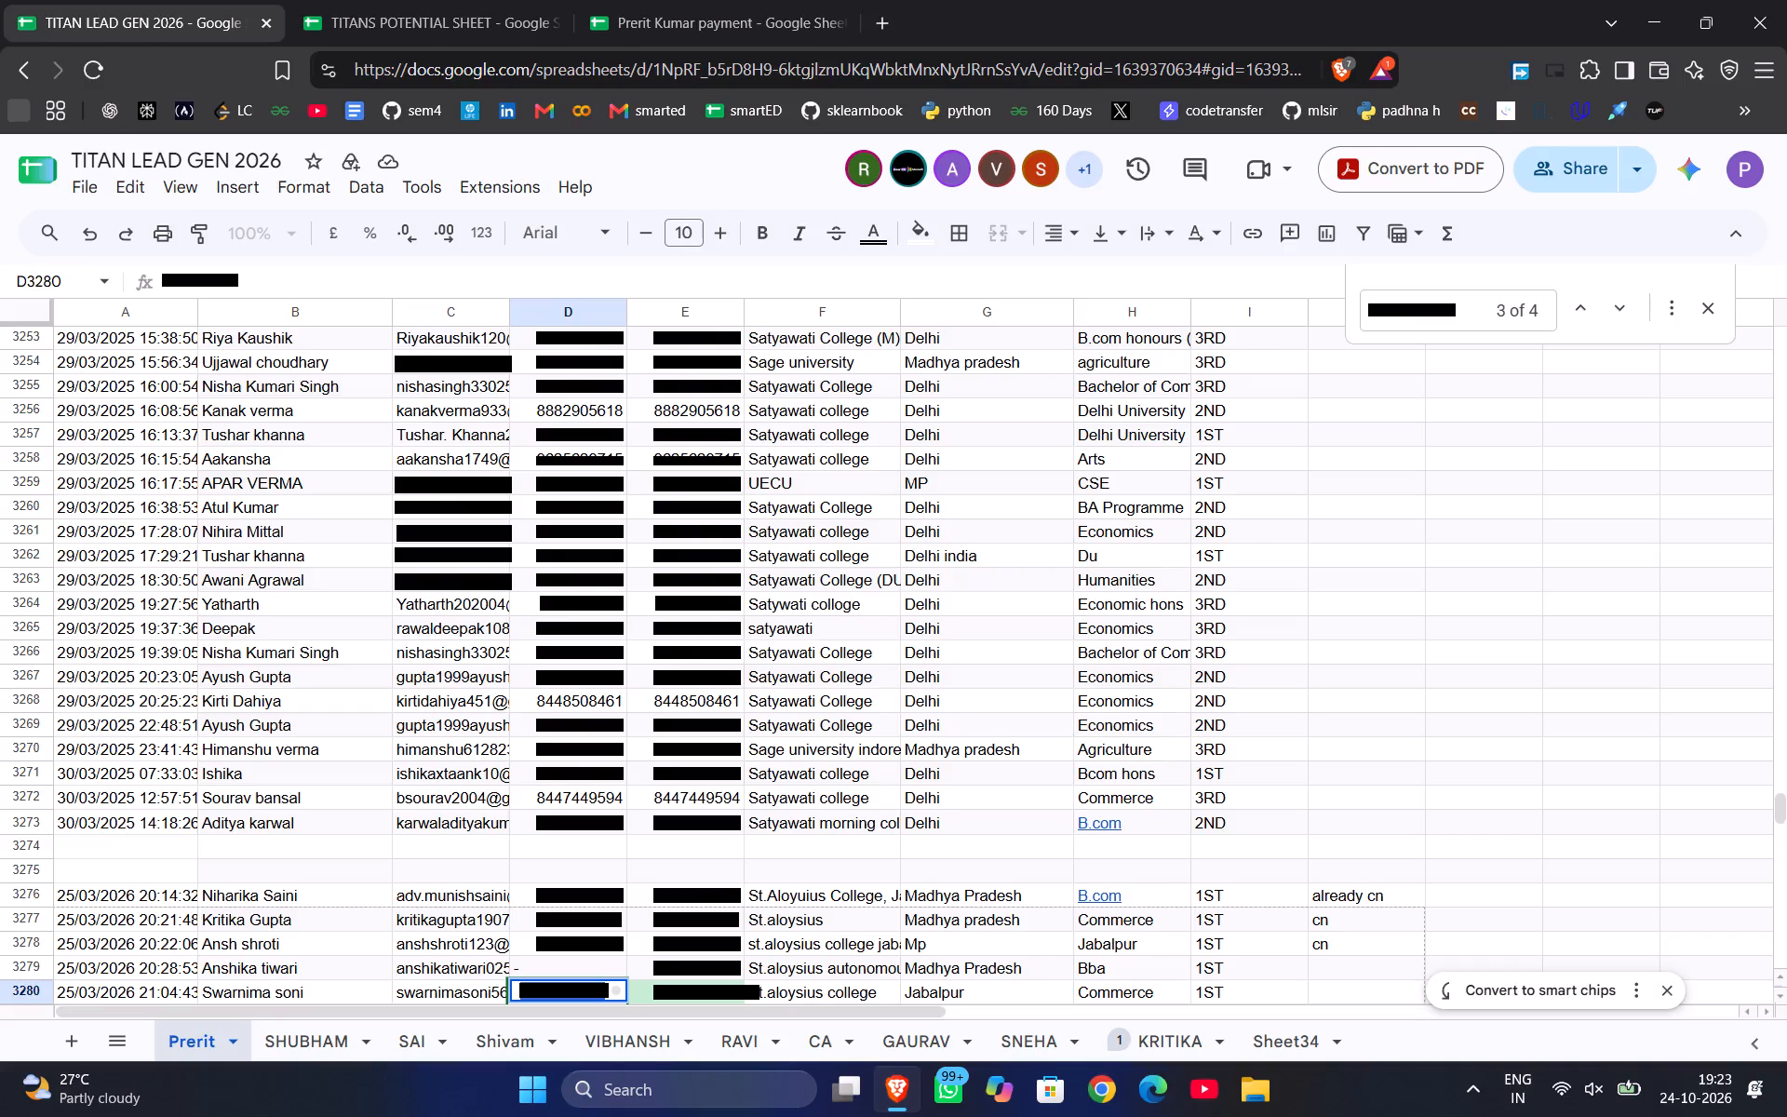
pyautogui.click(704, 998)
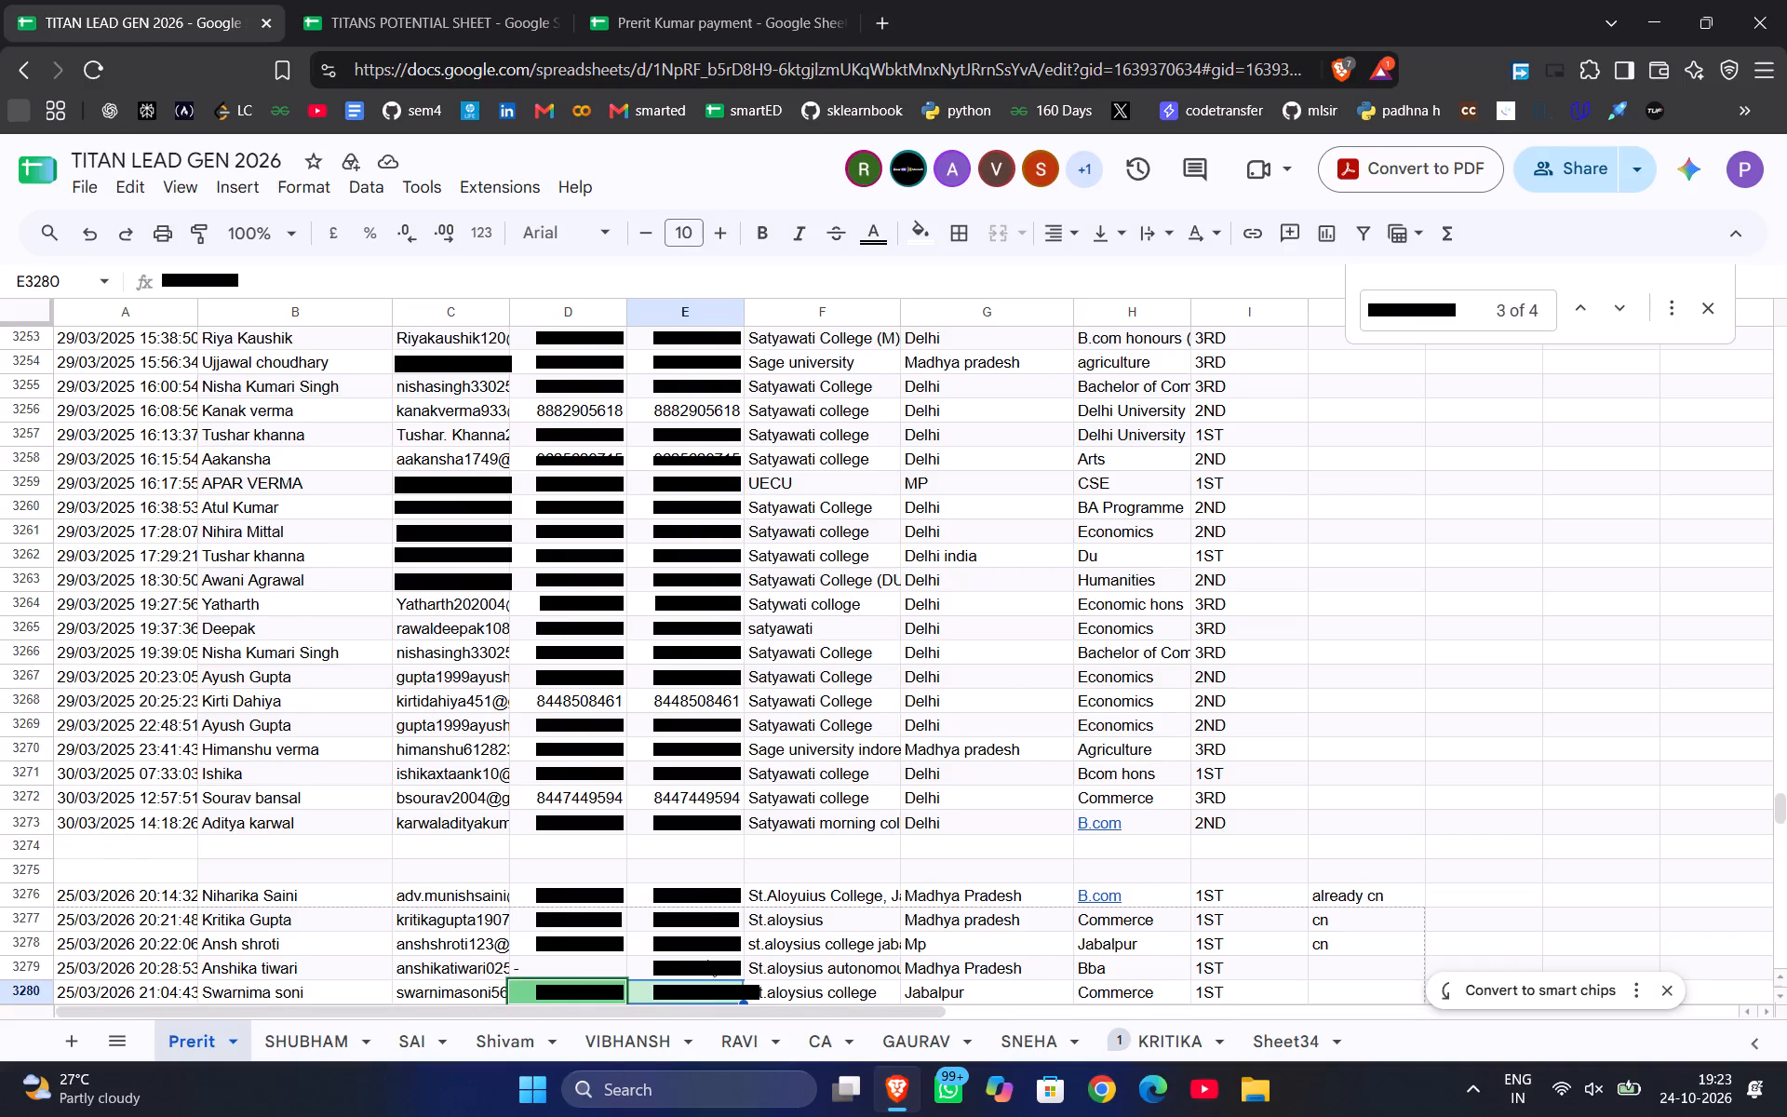
# Copy the contact number text from column D of the St. Aloysius lead in row 3281.
pyautogui.scroll(-1, 707, 960)
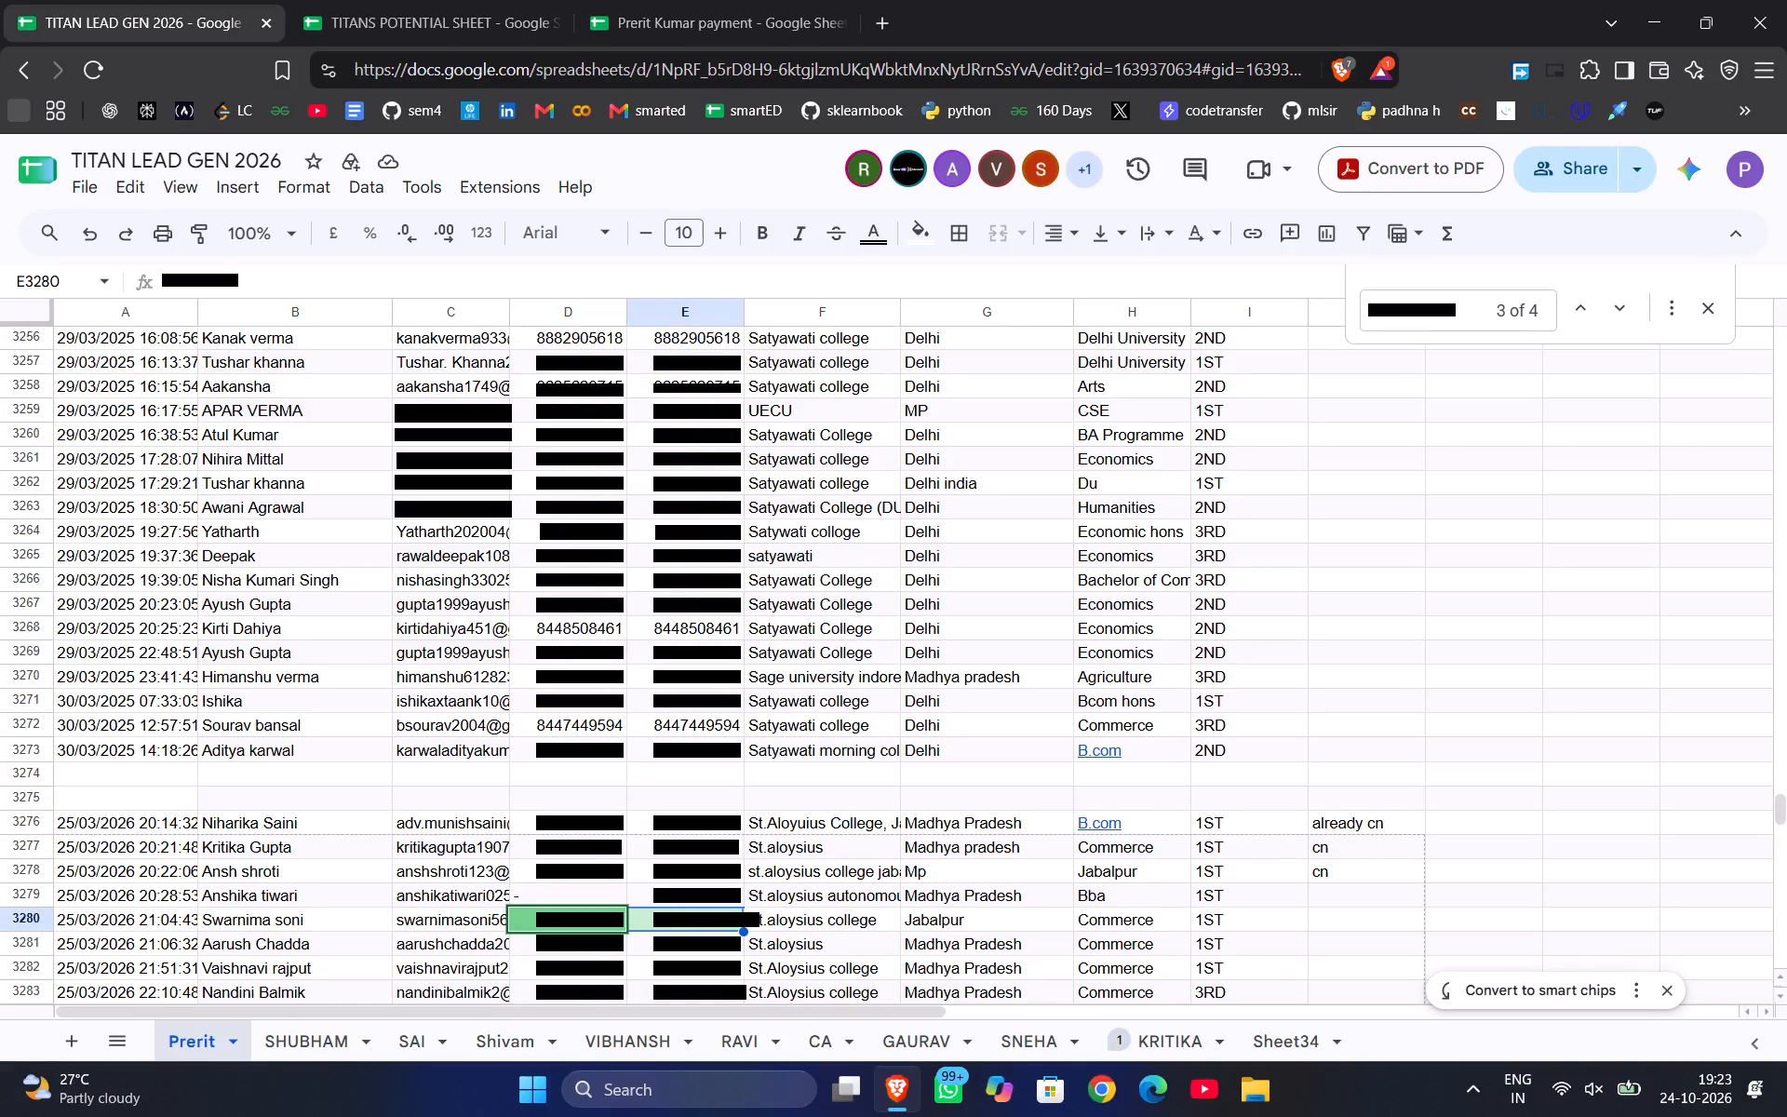
pyautogui.tripleClick(588, 947)
pyautogui.hotkey('ctrl', 'c')
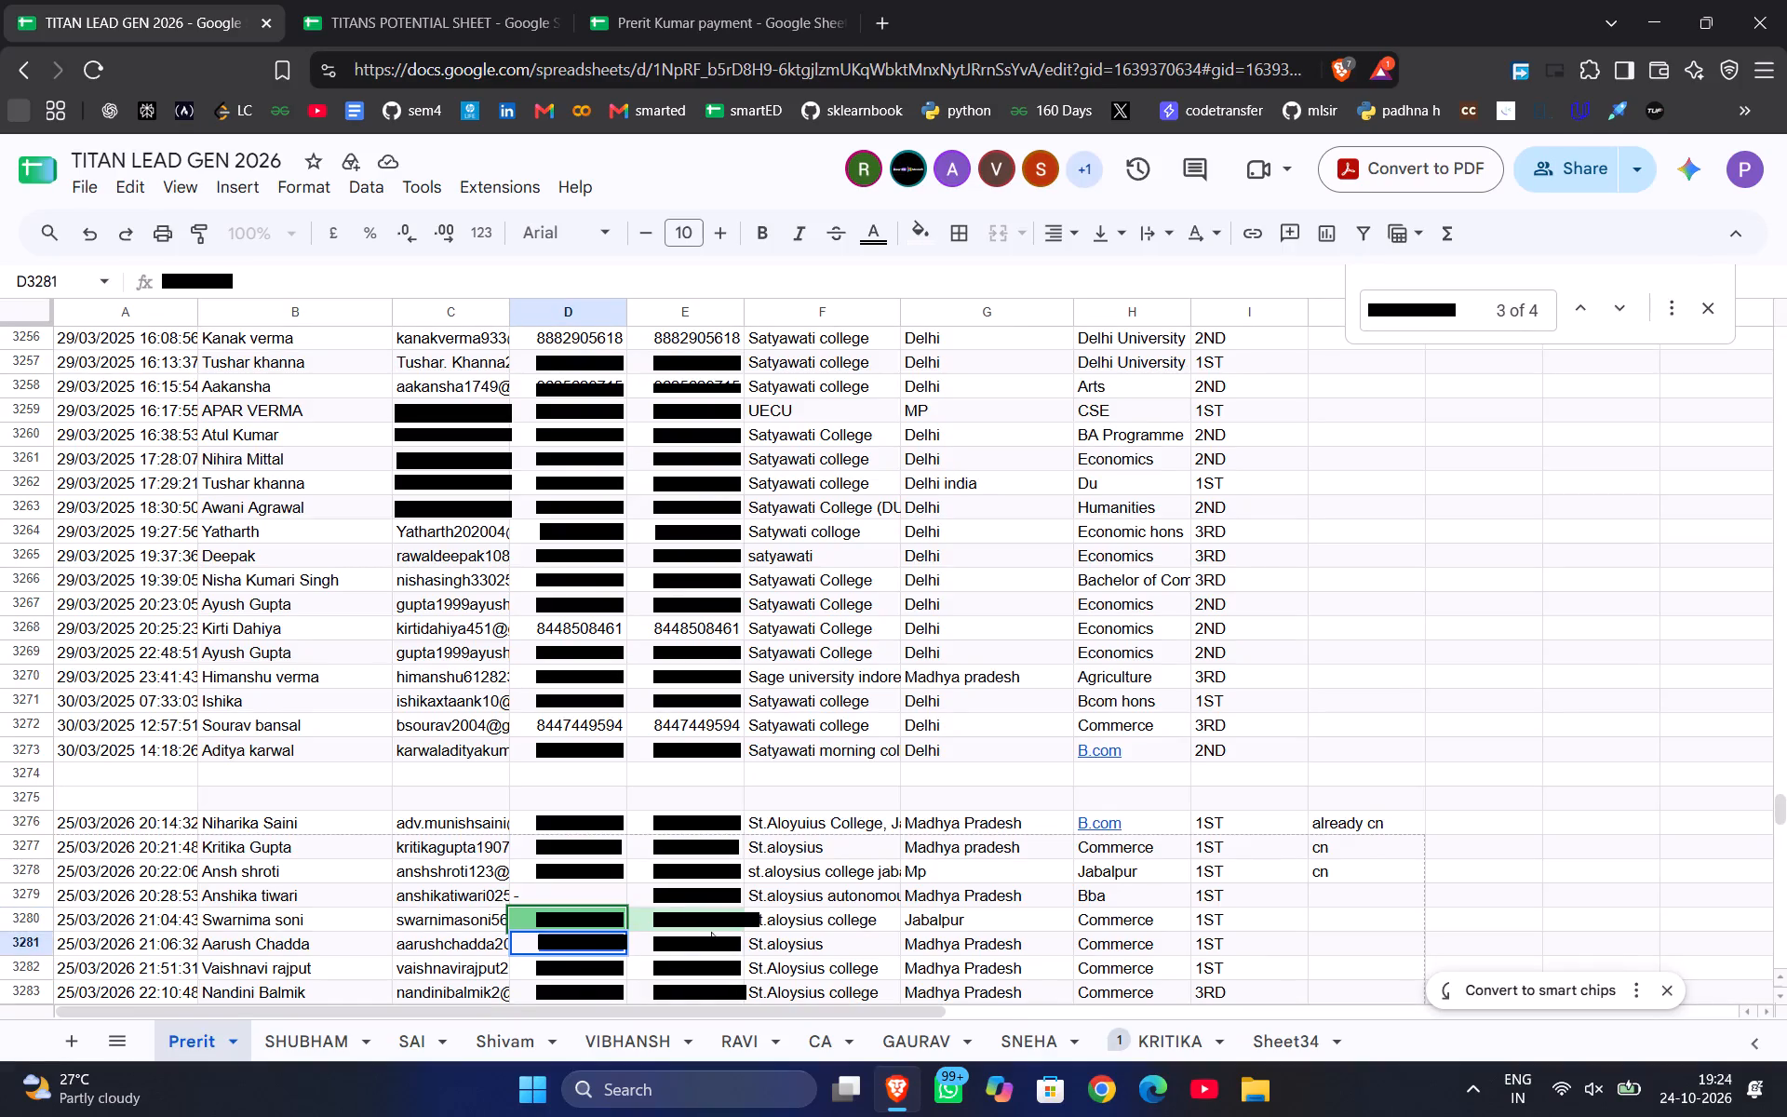
pyautogui.click(585, 972)
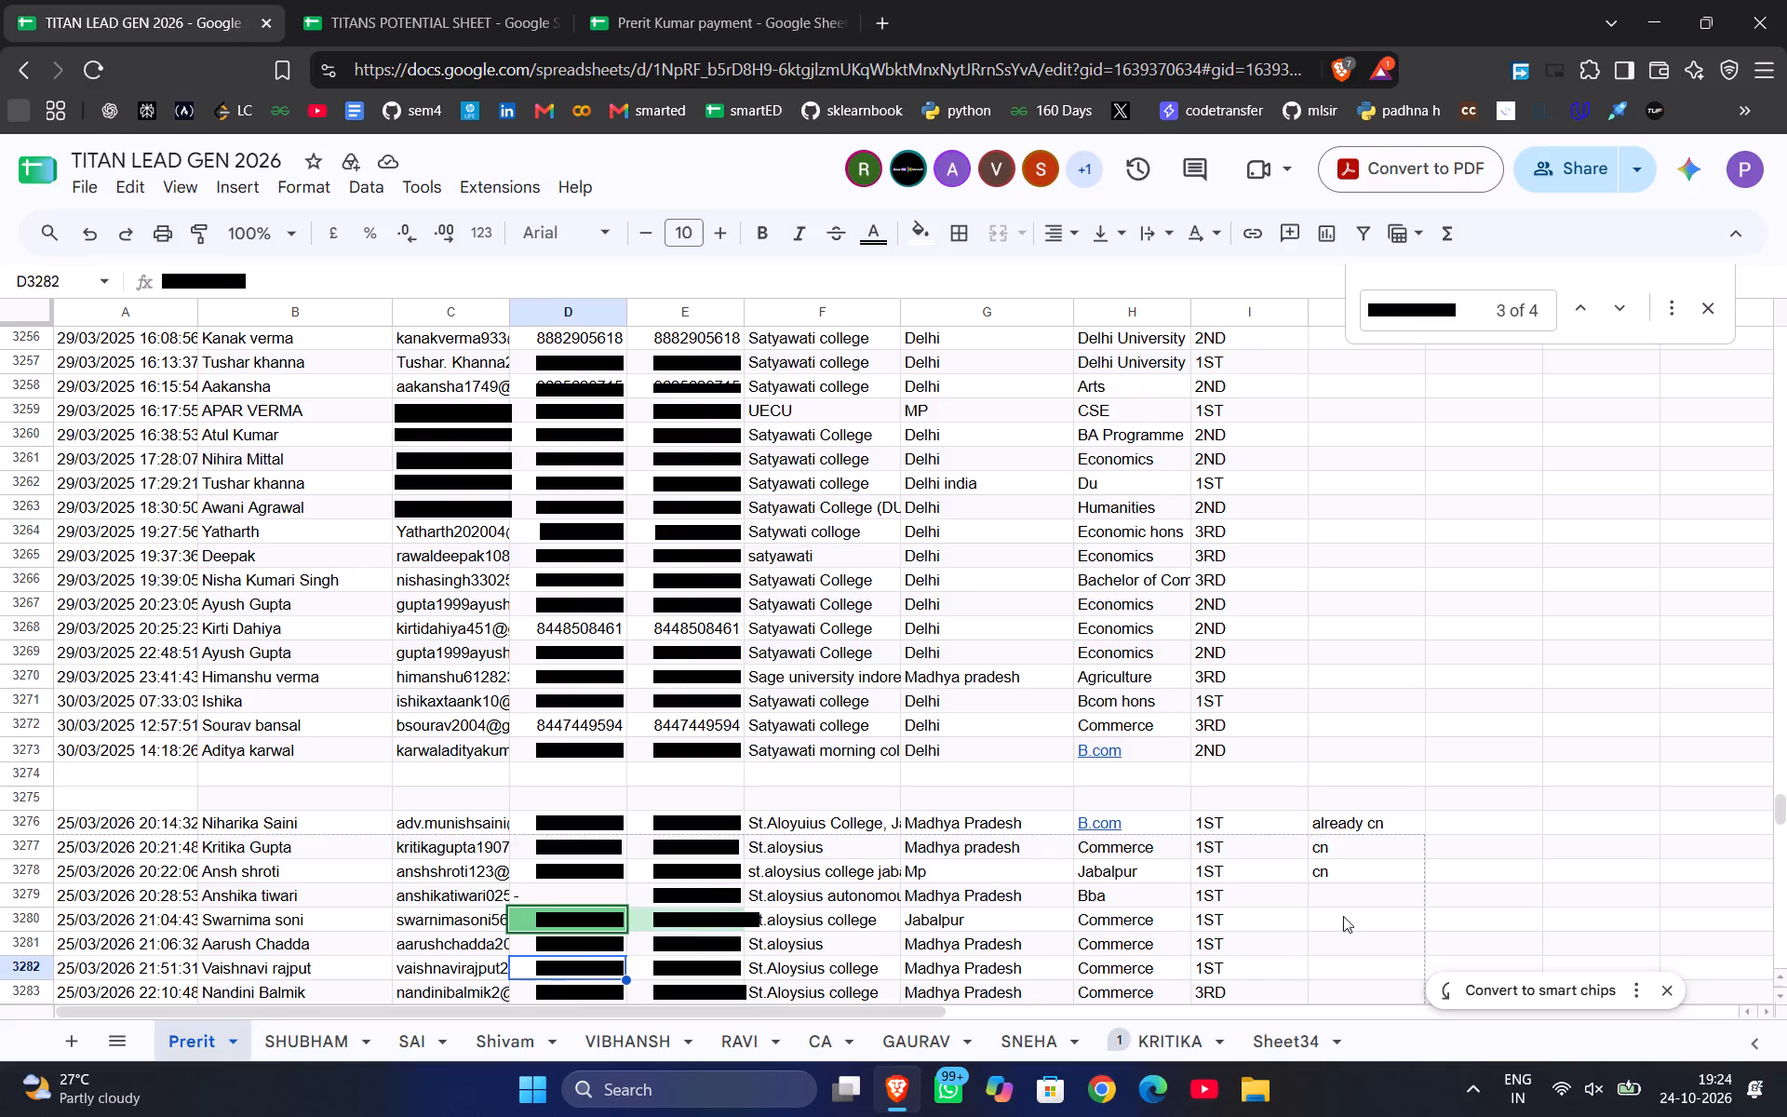
# Record "na" as the call outcome in column J for the St. Aloysius lead in row 3280.
pyautogui.click(1343, 916)
pyautogui.write('na')
pyautogui.press('Return')
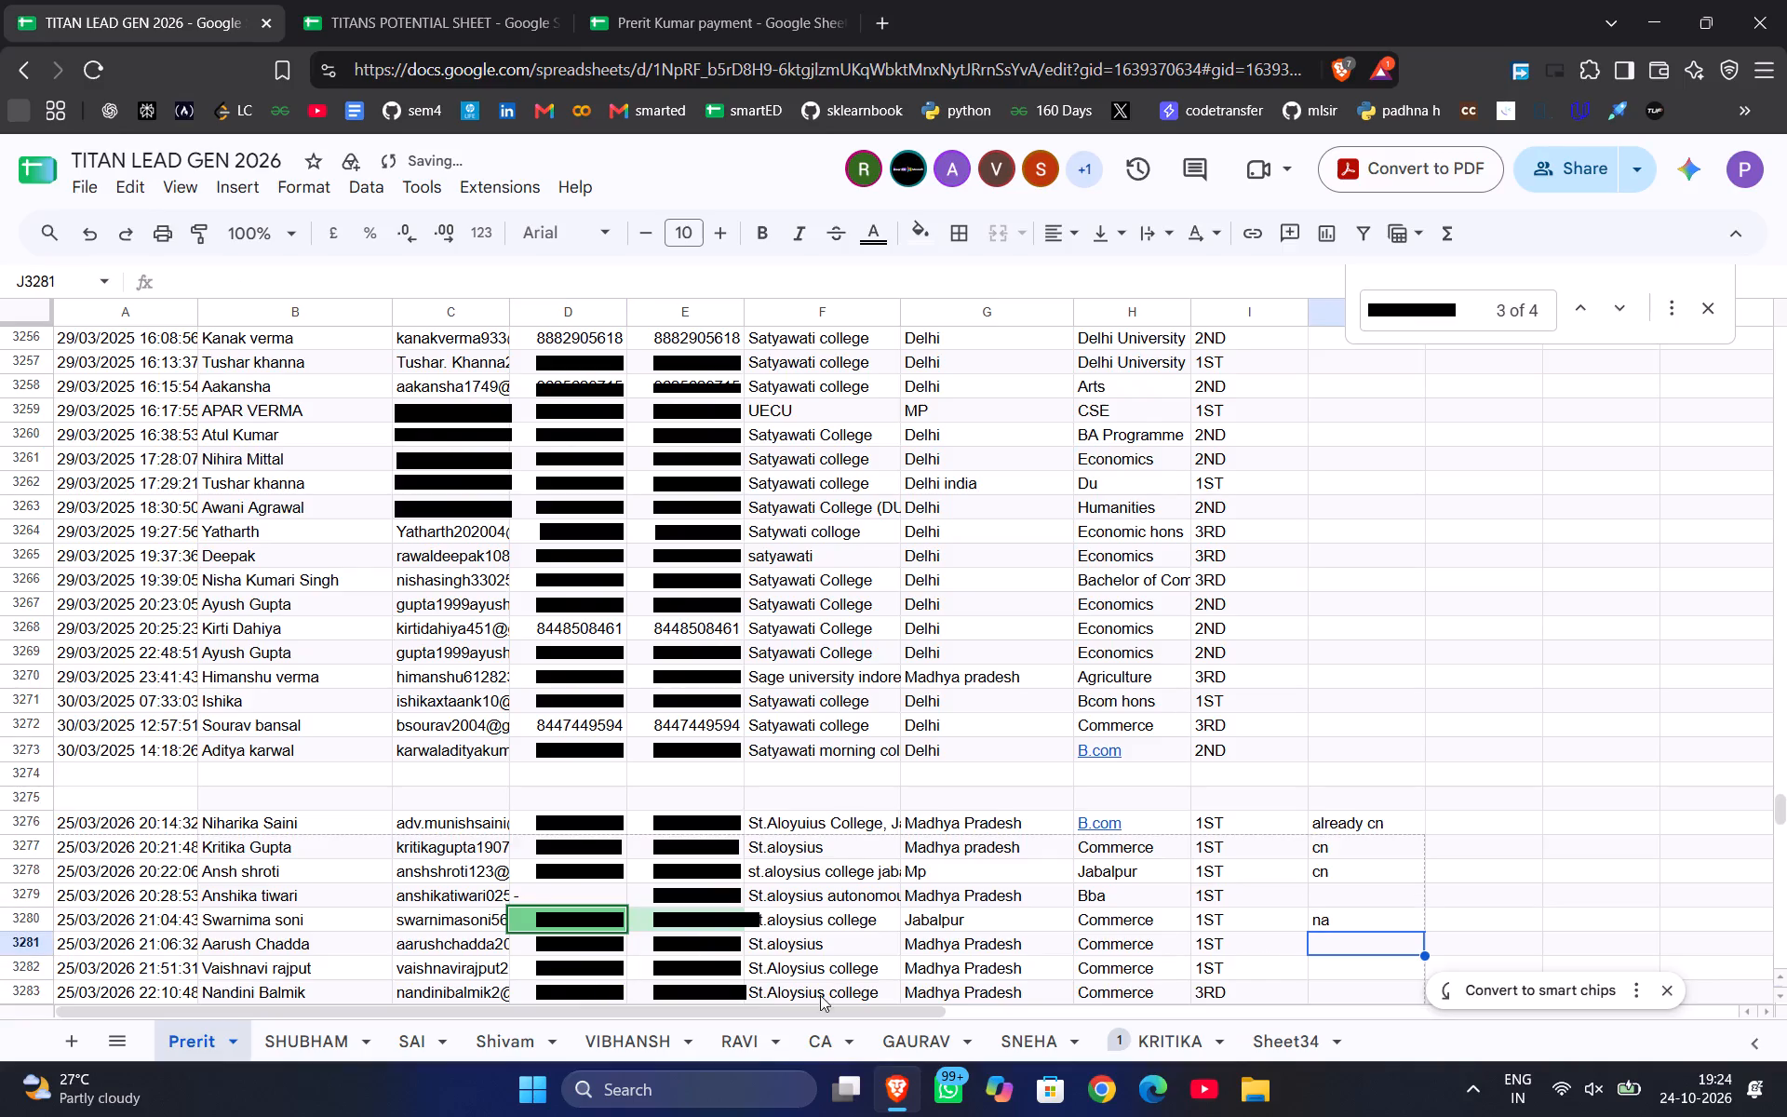
# Open the column D contact number of the St. Aloysius lead in row 3281 again and select its text.
pyautogui.click(618, 942)
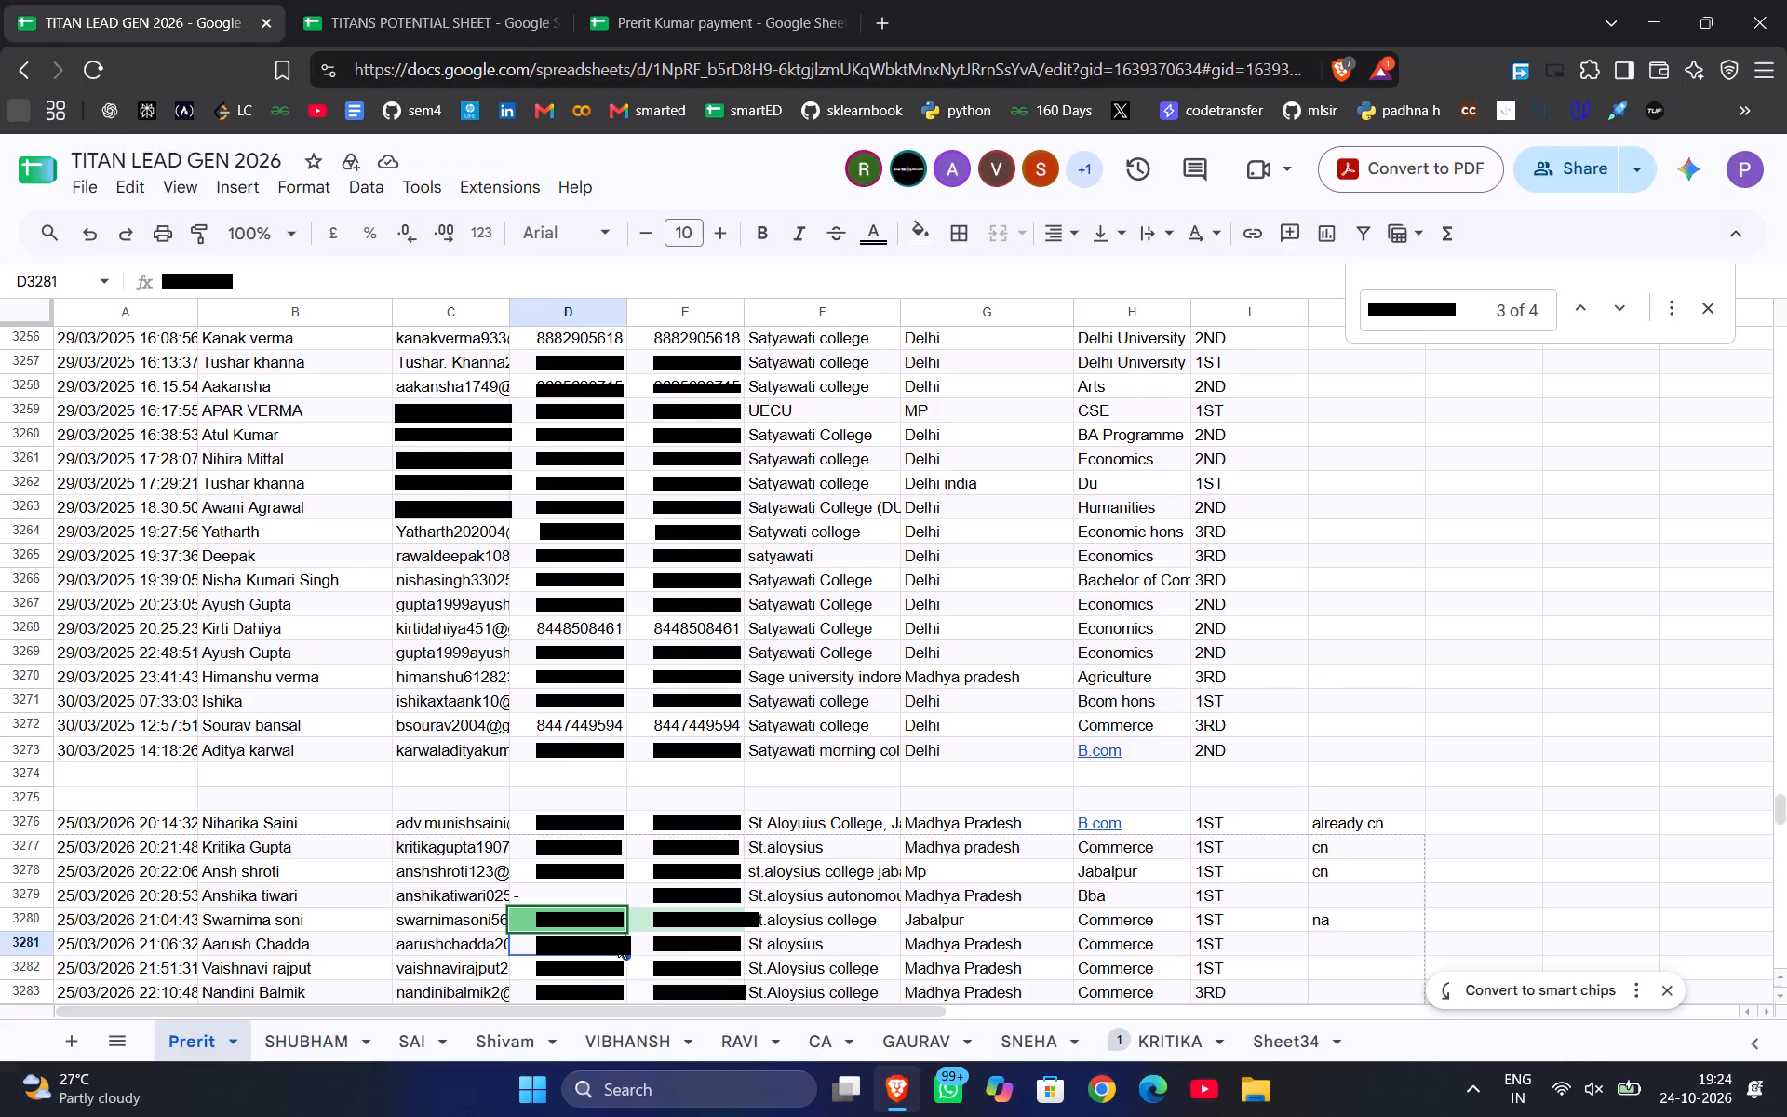
pyautogui.tripleClick(618, 942)
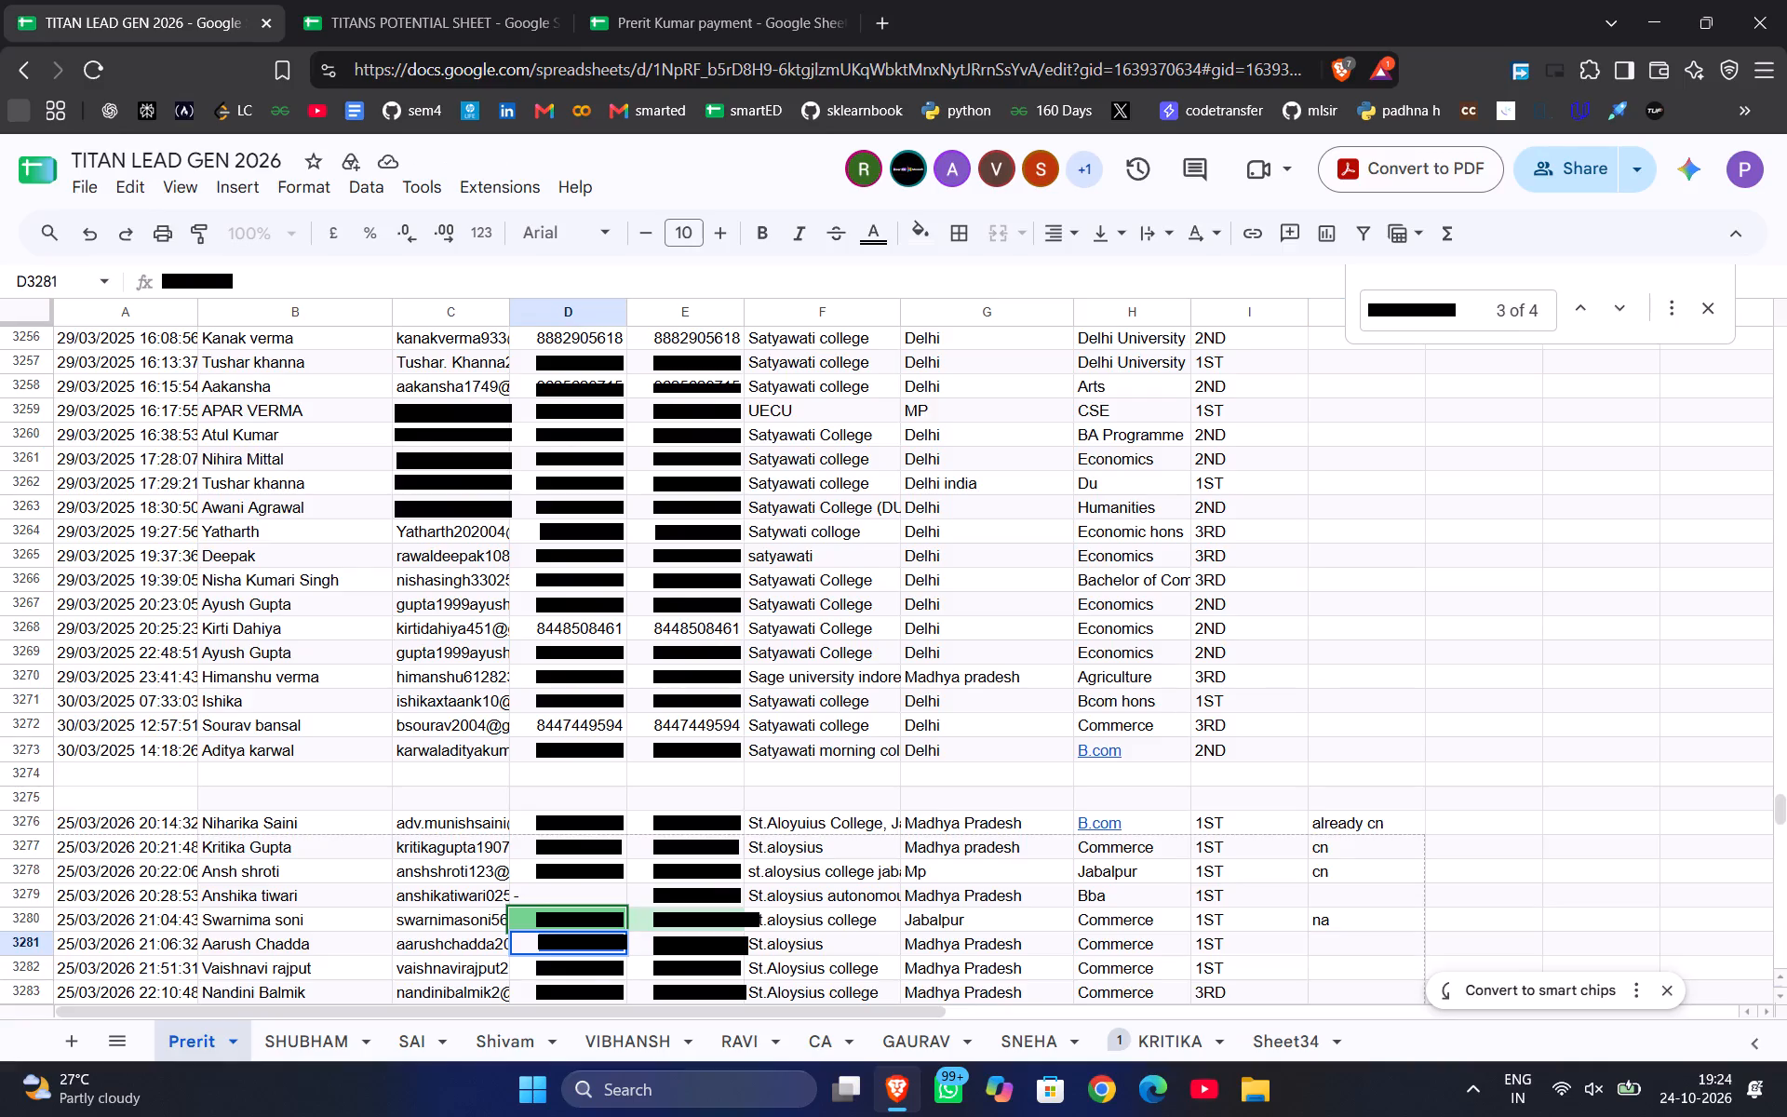
# Copy the contact number text from column D of the St. Aloysius lead in row 3282.
pyautogui.tripleClick(599, 963)
pyautogui.click(599, 963)
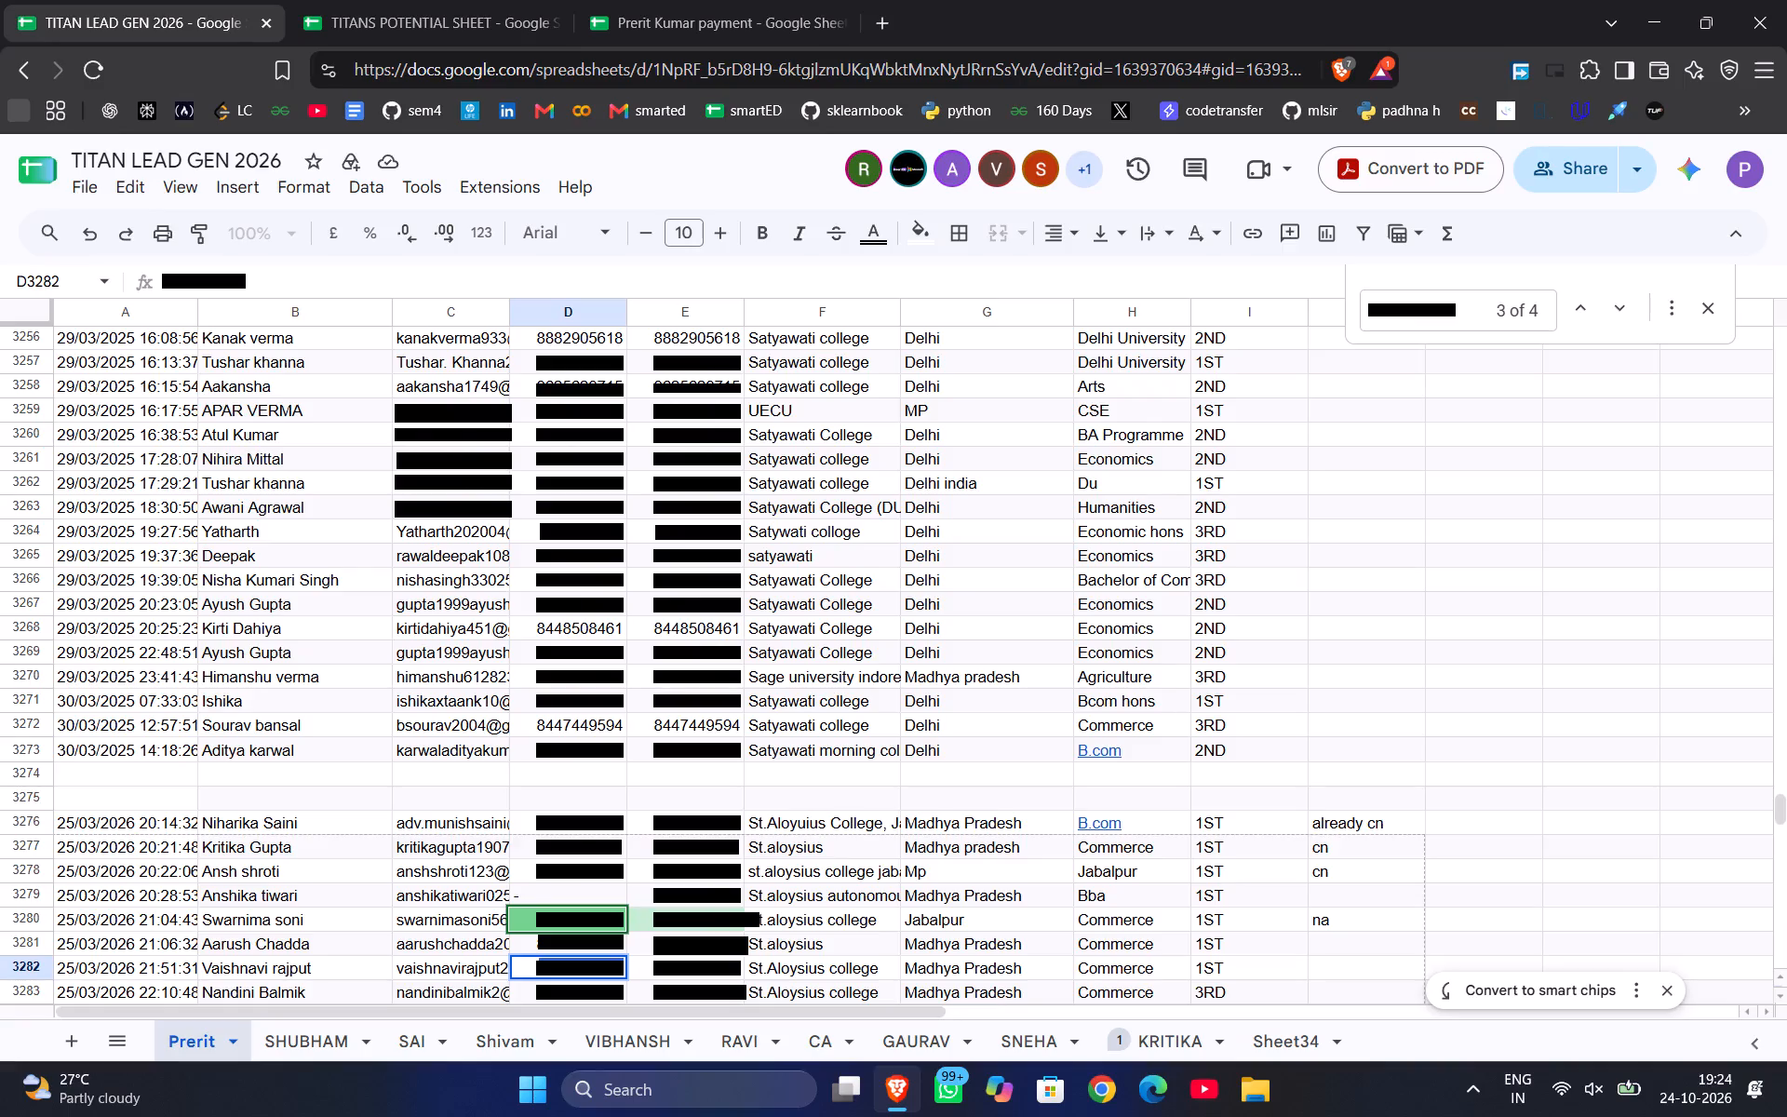
pyautogui.hotkey('ctrl', 'c')
# Record "cn" as the call outcome in column J for the St. Aloysius lead in row 3282.
pyautogui.click(1318, 962)
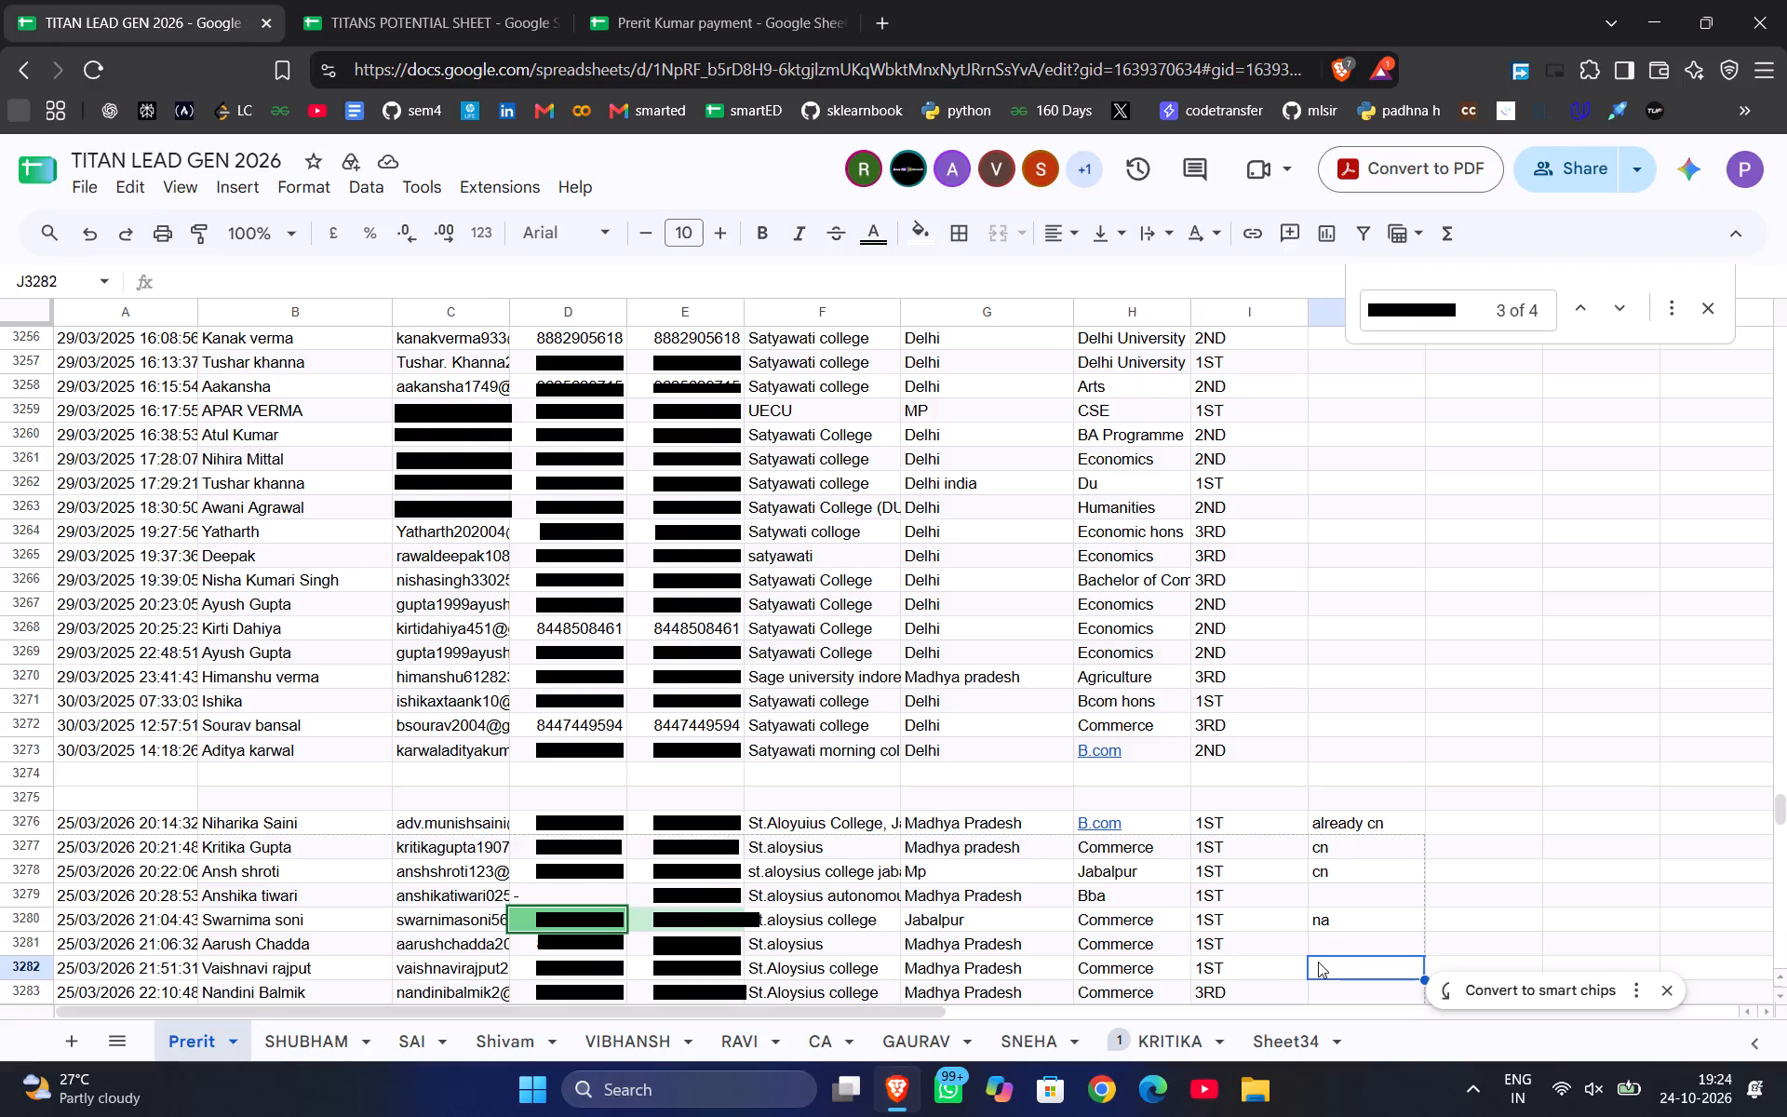
pyautogui.write('cn')
pyautogui.press('Down')
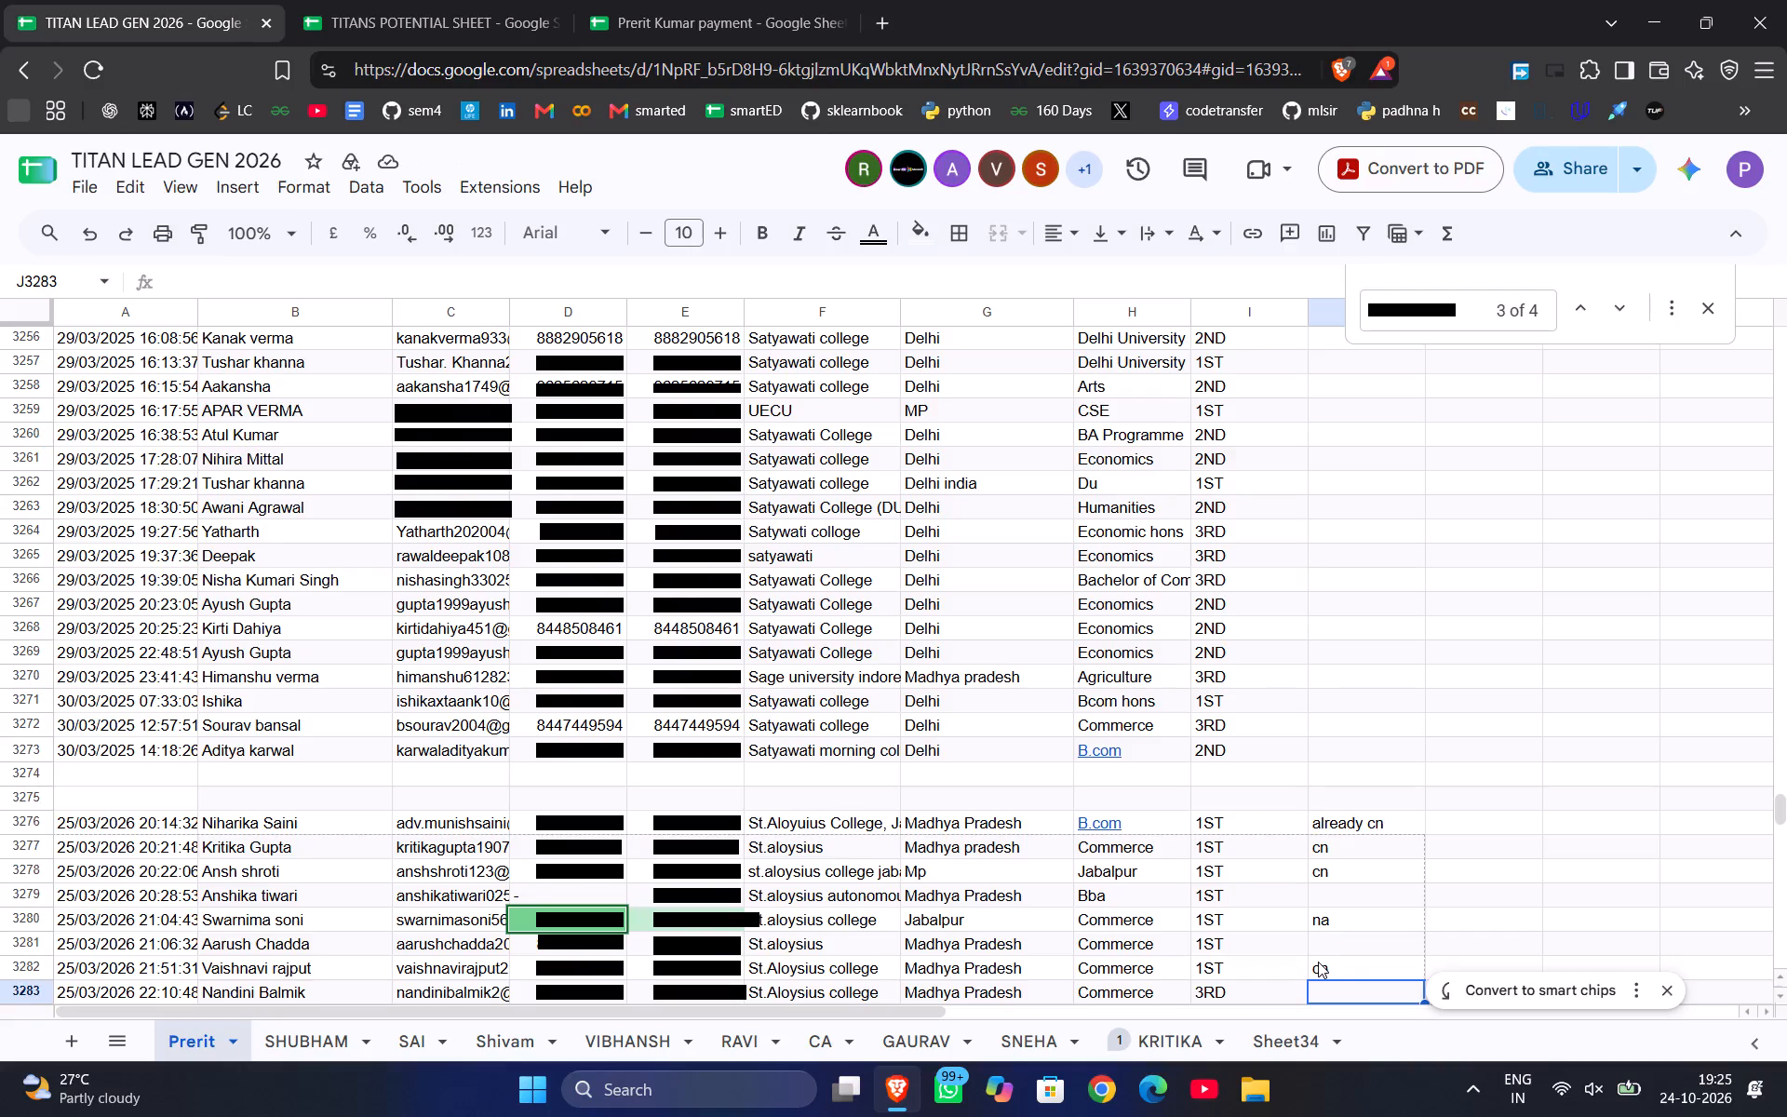
# Select the entire row 3282 of the St. Aloysius lead.
pyautogui.click(14, 970)
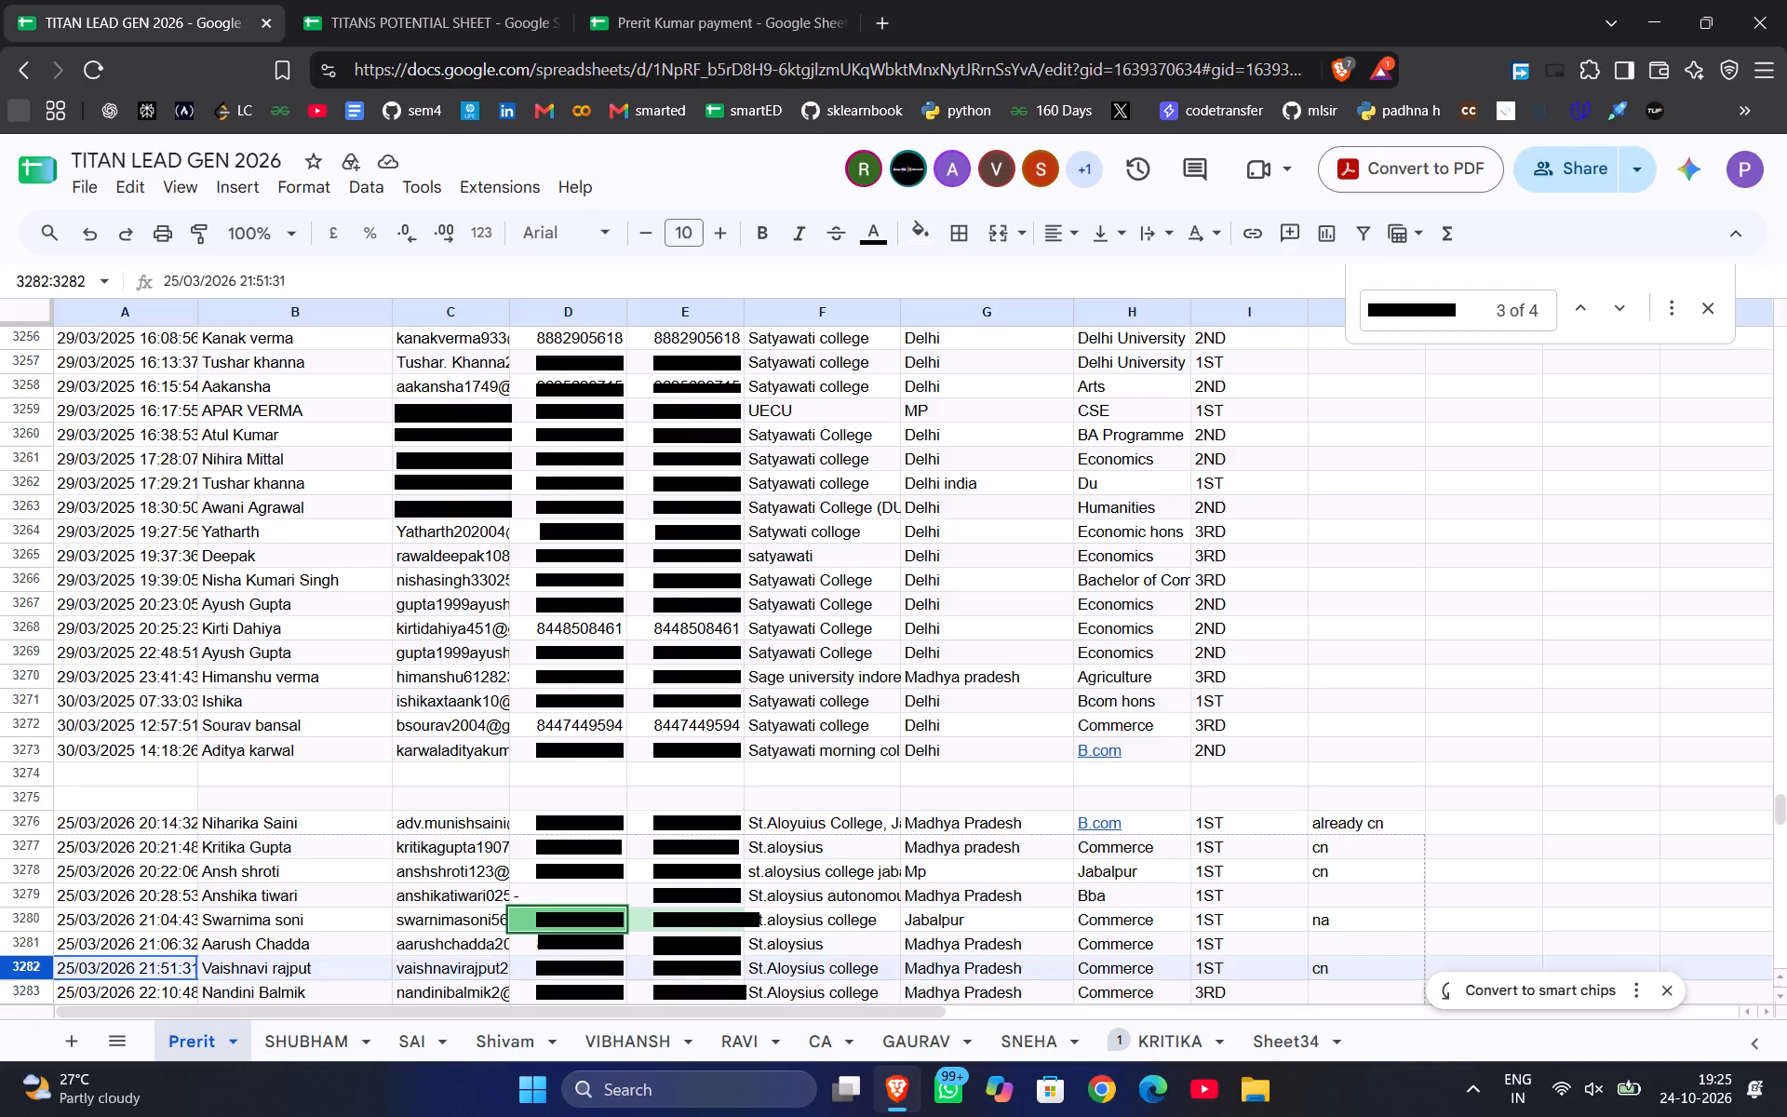
pyautogui.scroll(-1, 14, 970)
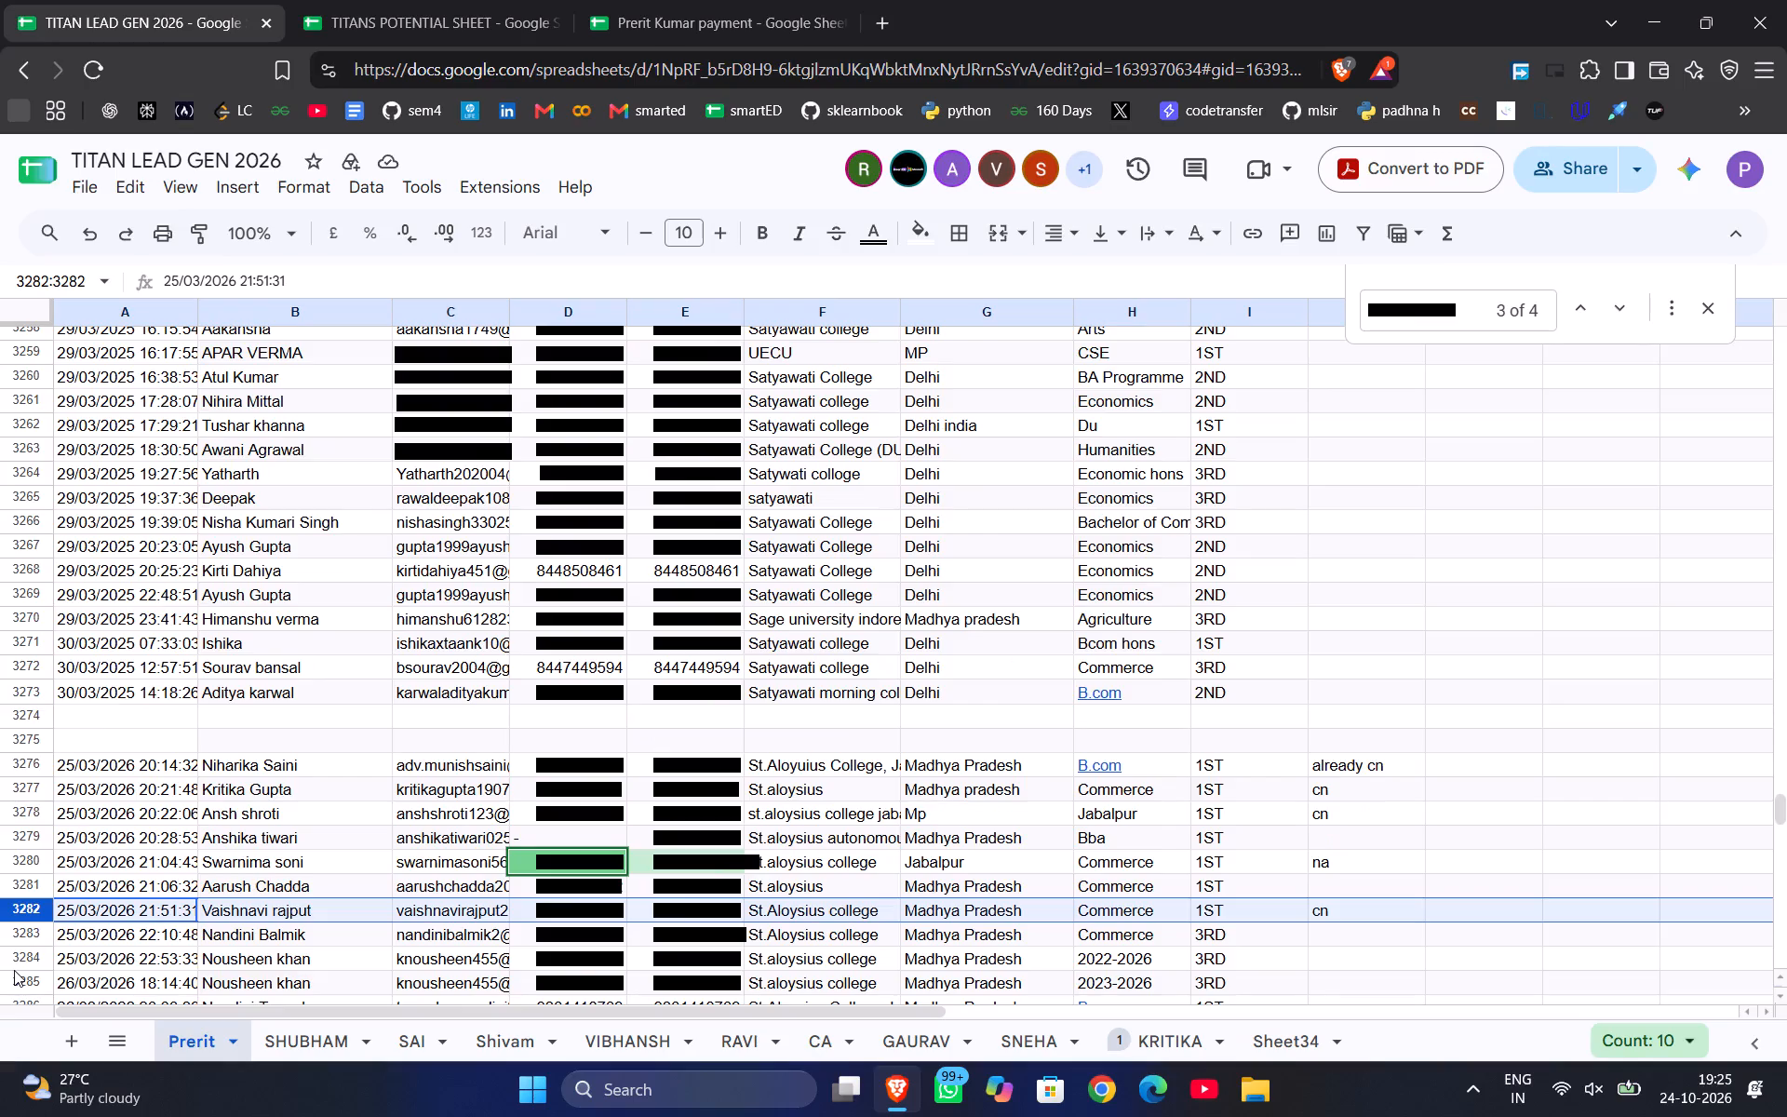
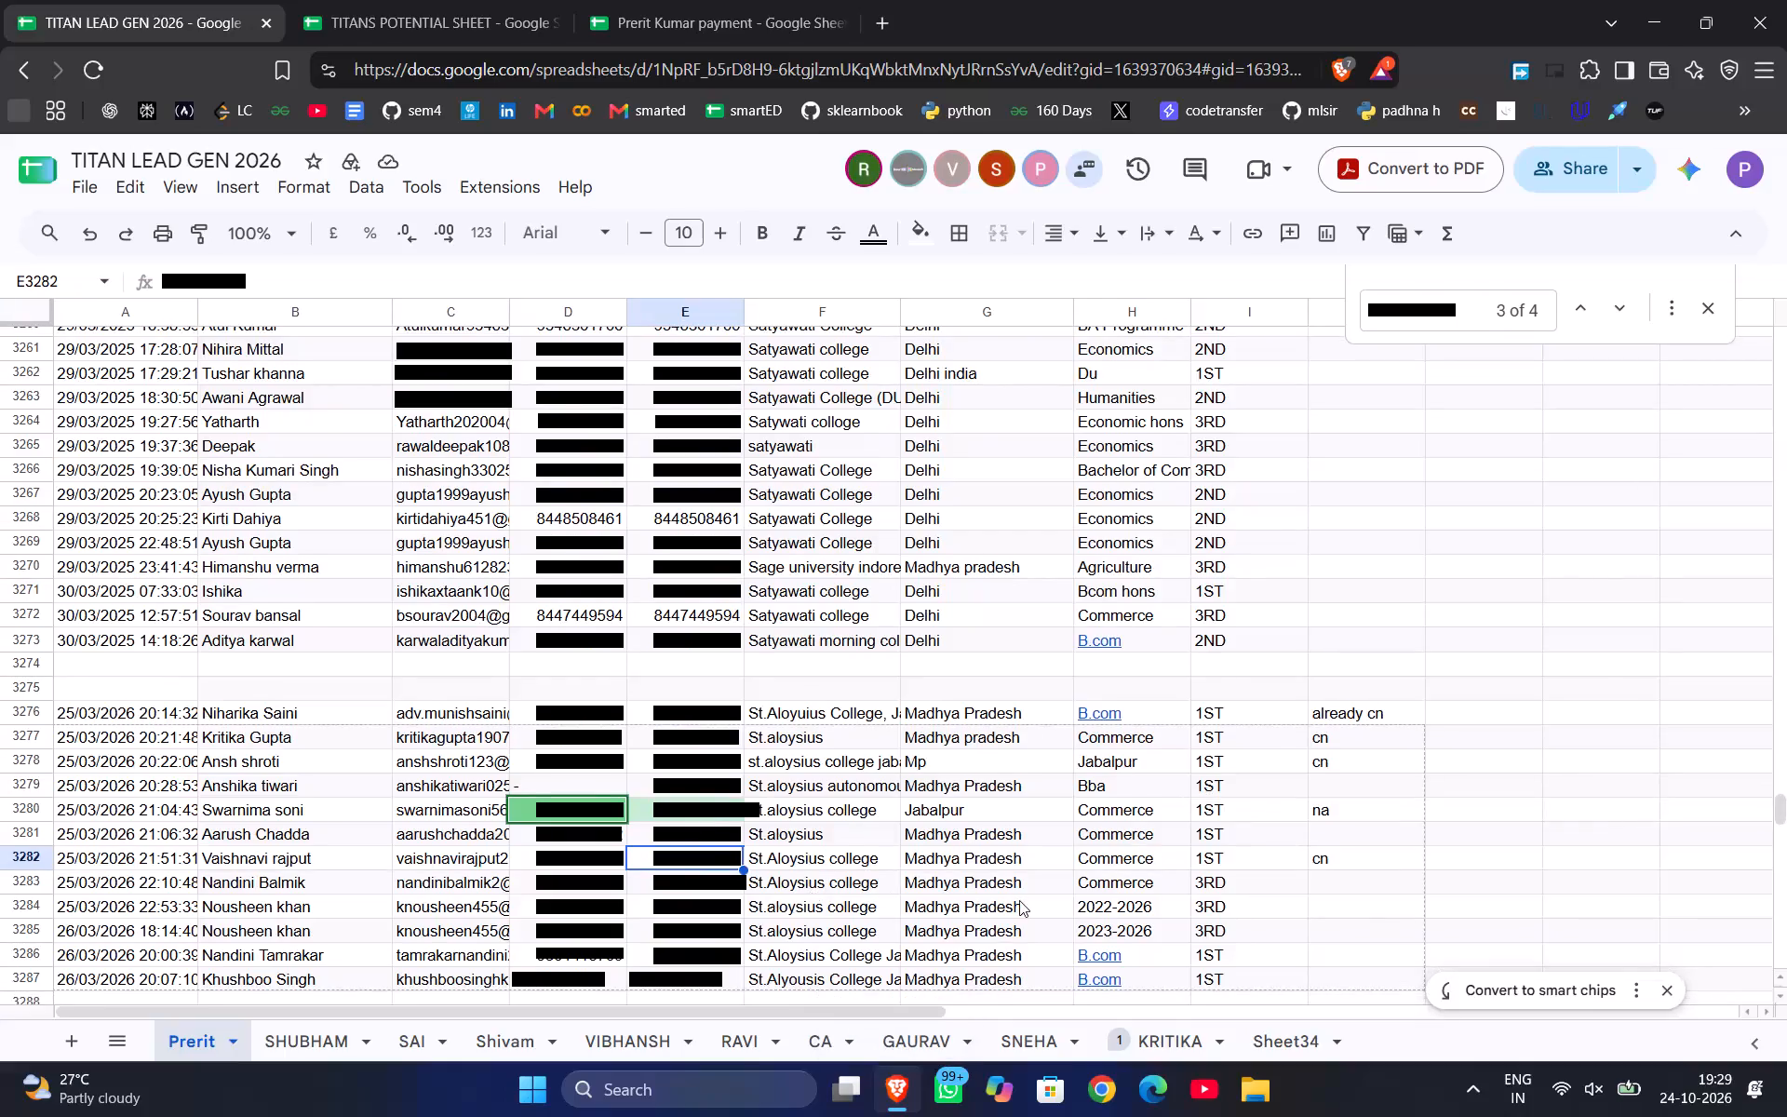
# Search the sheet for the column D contact number of the KPGU lead in row 3289 and check its earlier entries.
pyautogui.scroll(-2, 1019, 900)
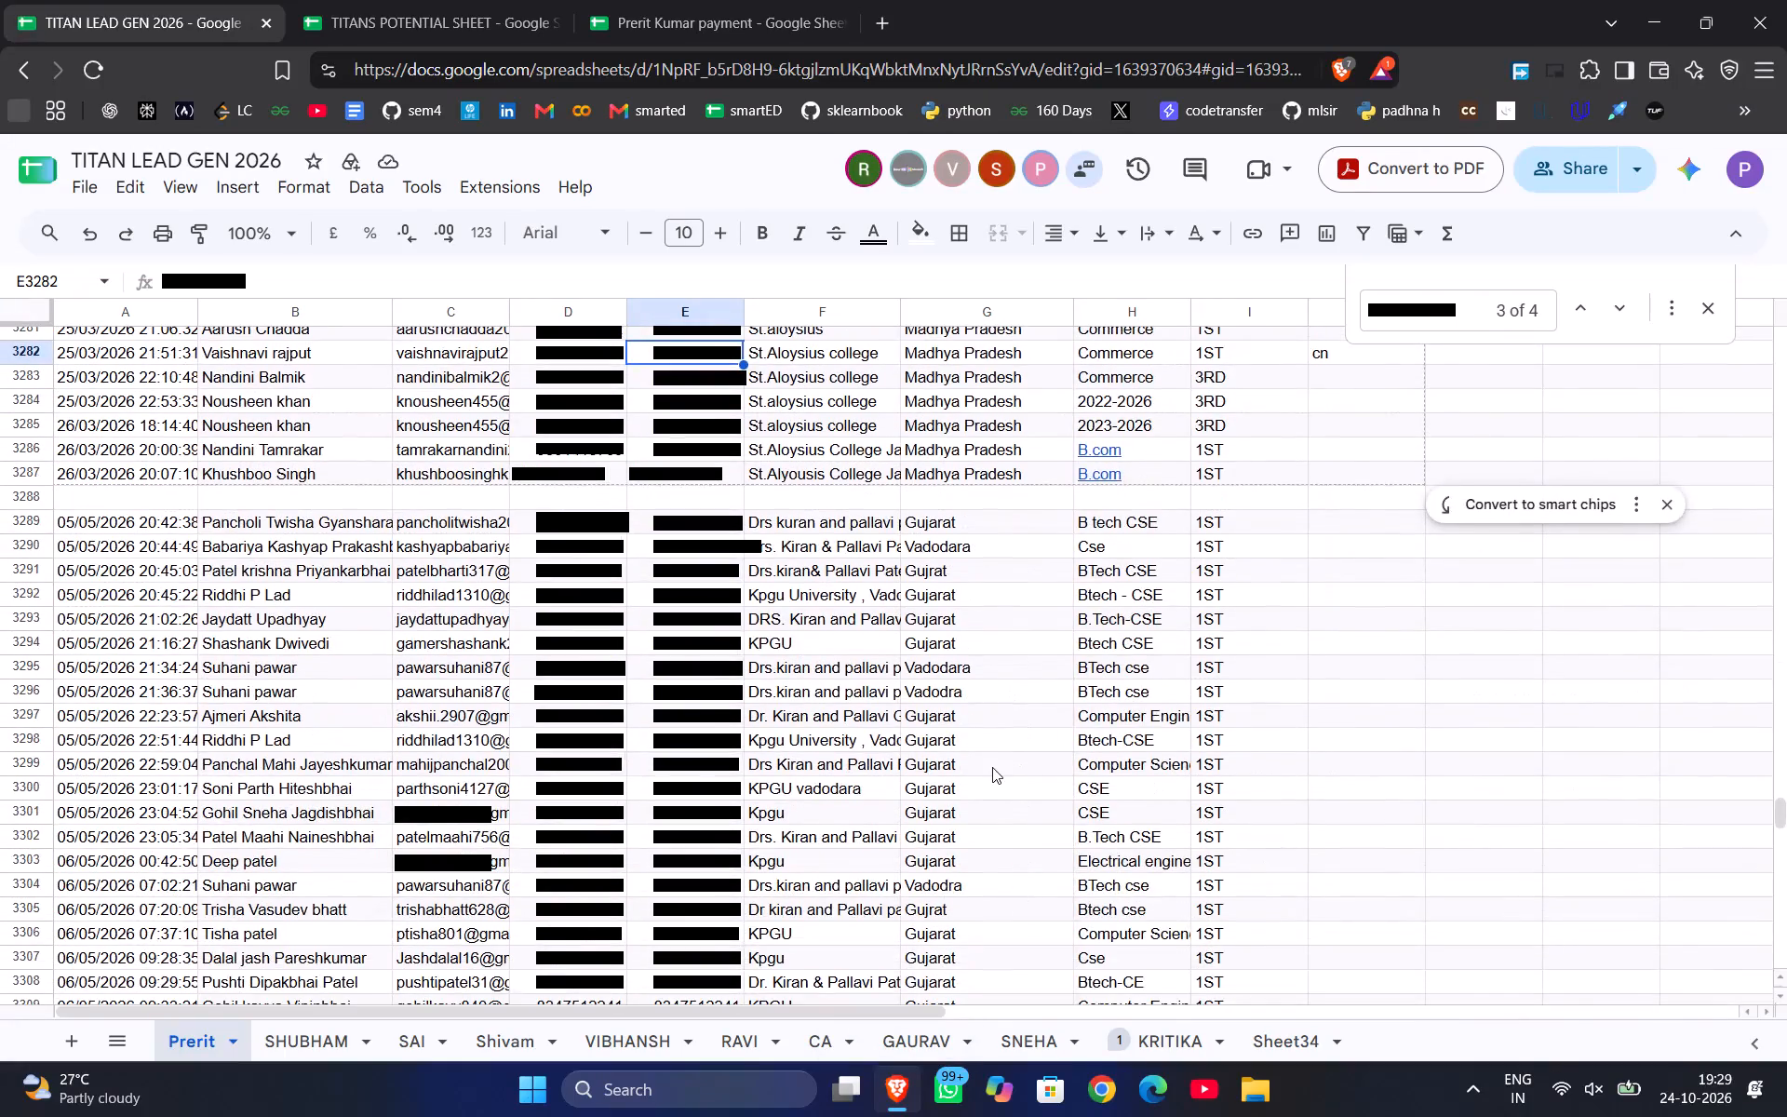
pyautogui.scroll(1, 992, 767)
pyautogui.click(1354, 622)
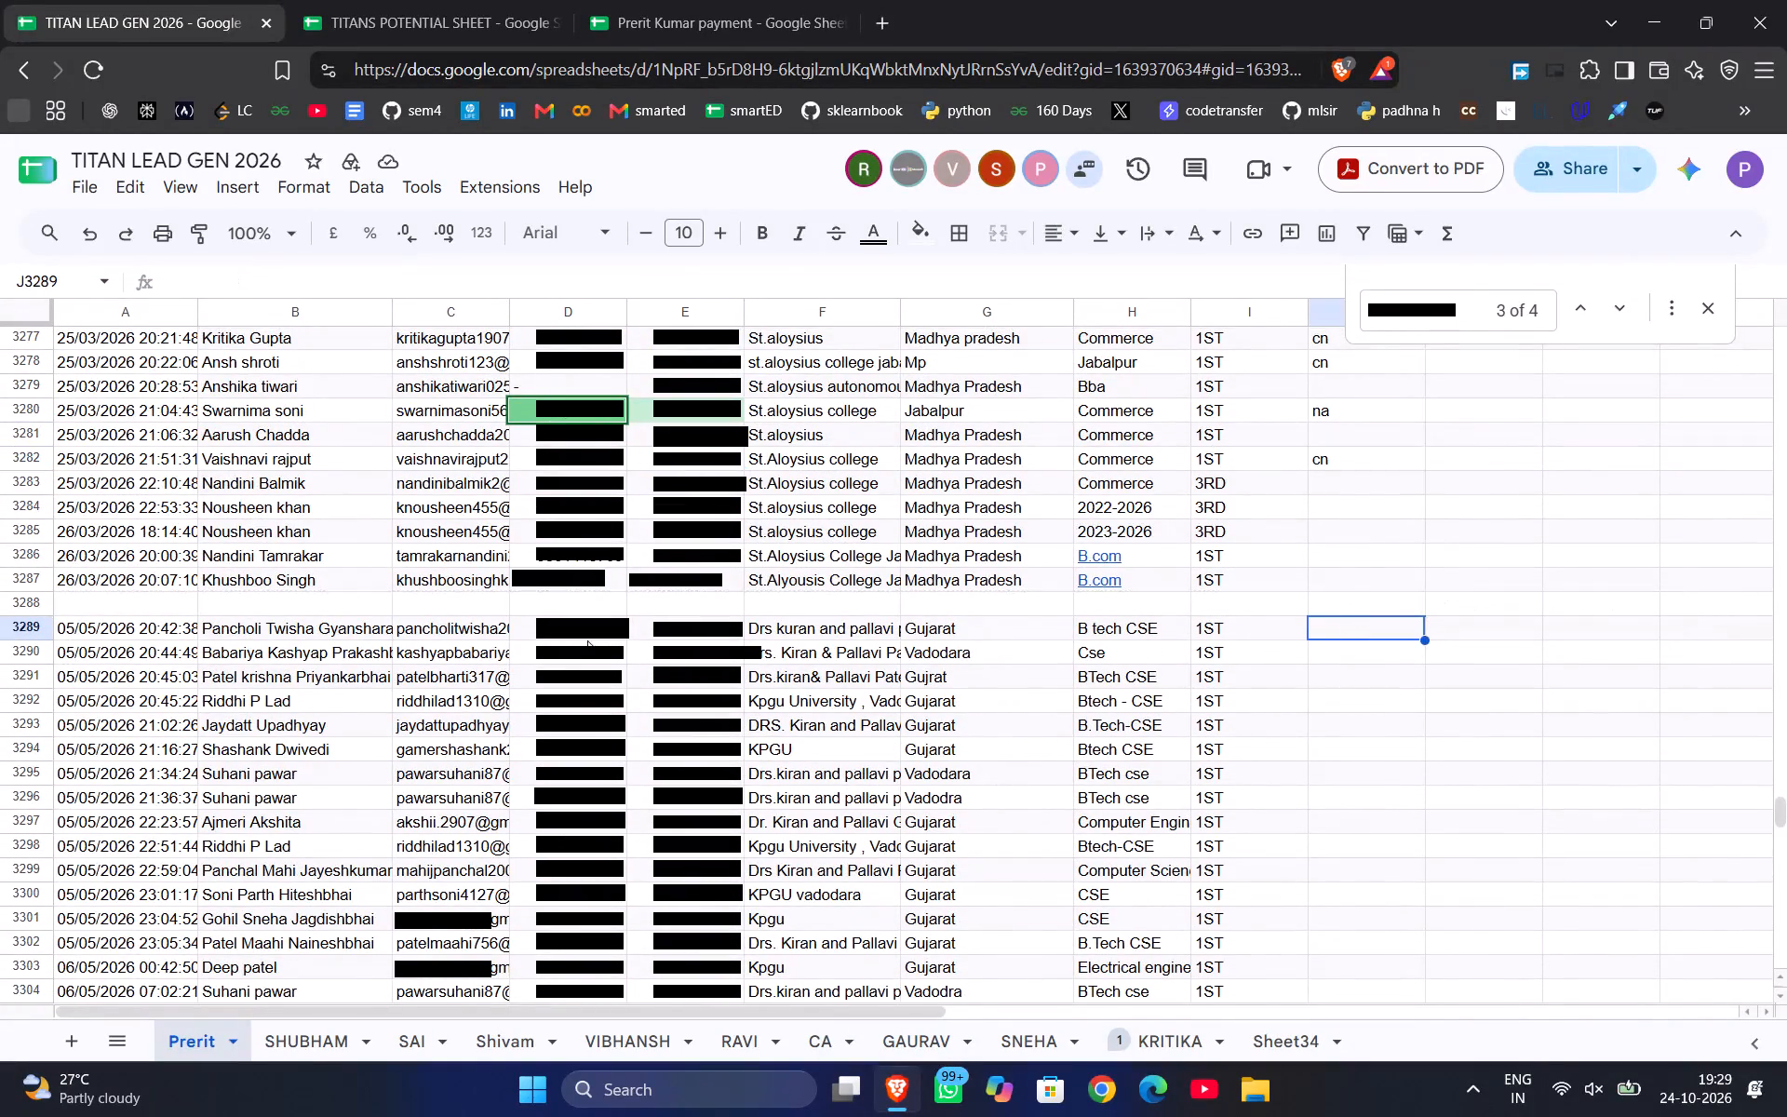
pyautogui.click(586, 632)
pyautogui.hotkey('ctrl', 'c')
pyautogui.hotkey('ctrl', 'f')
pyautogui.hotkey('ctrl', 'v')
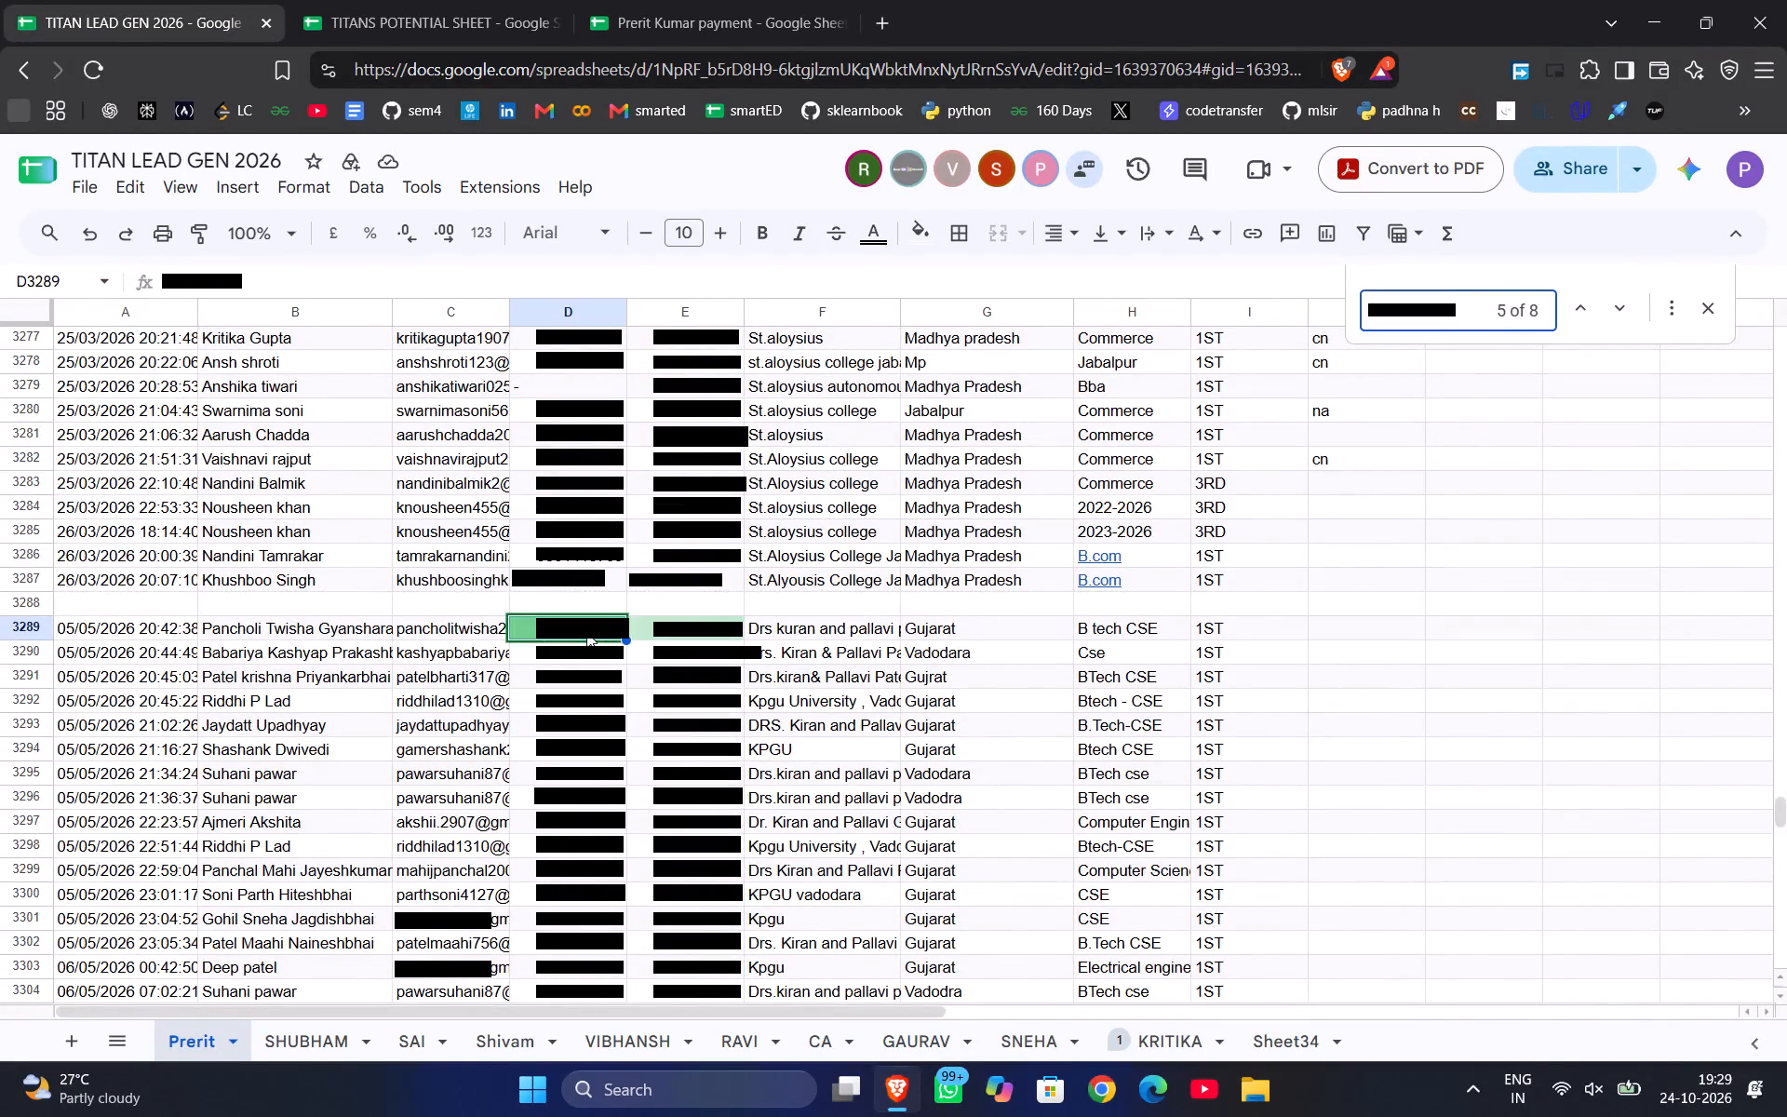
pyautogui.press('Return')
pyautogui.press('Return')
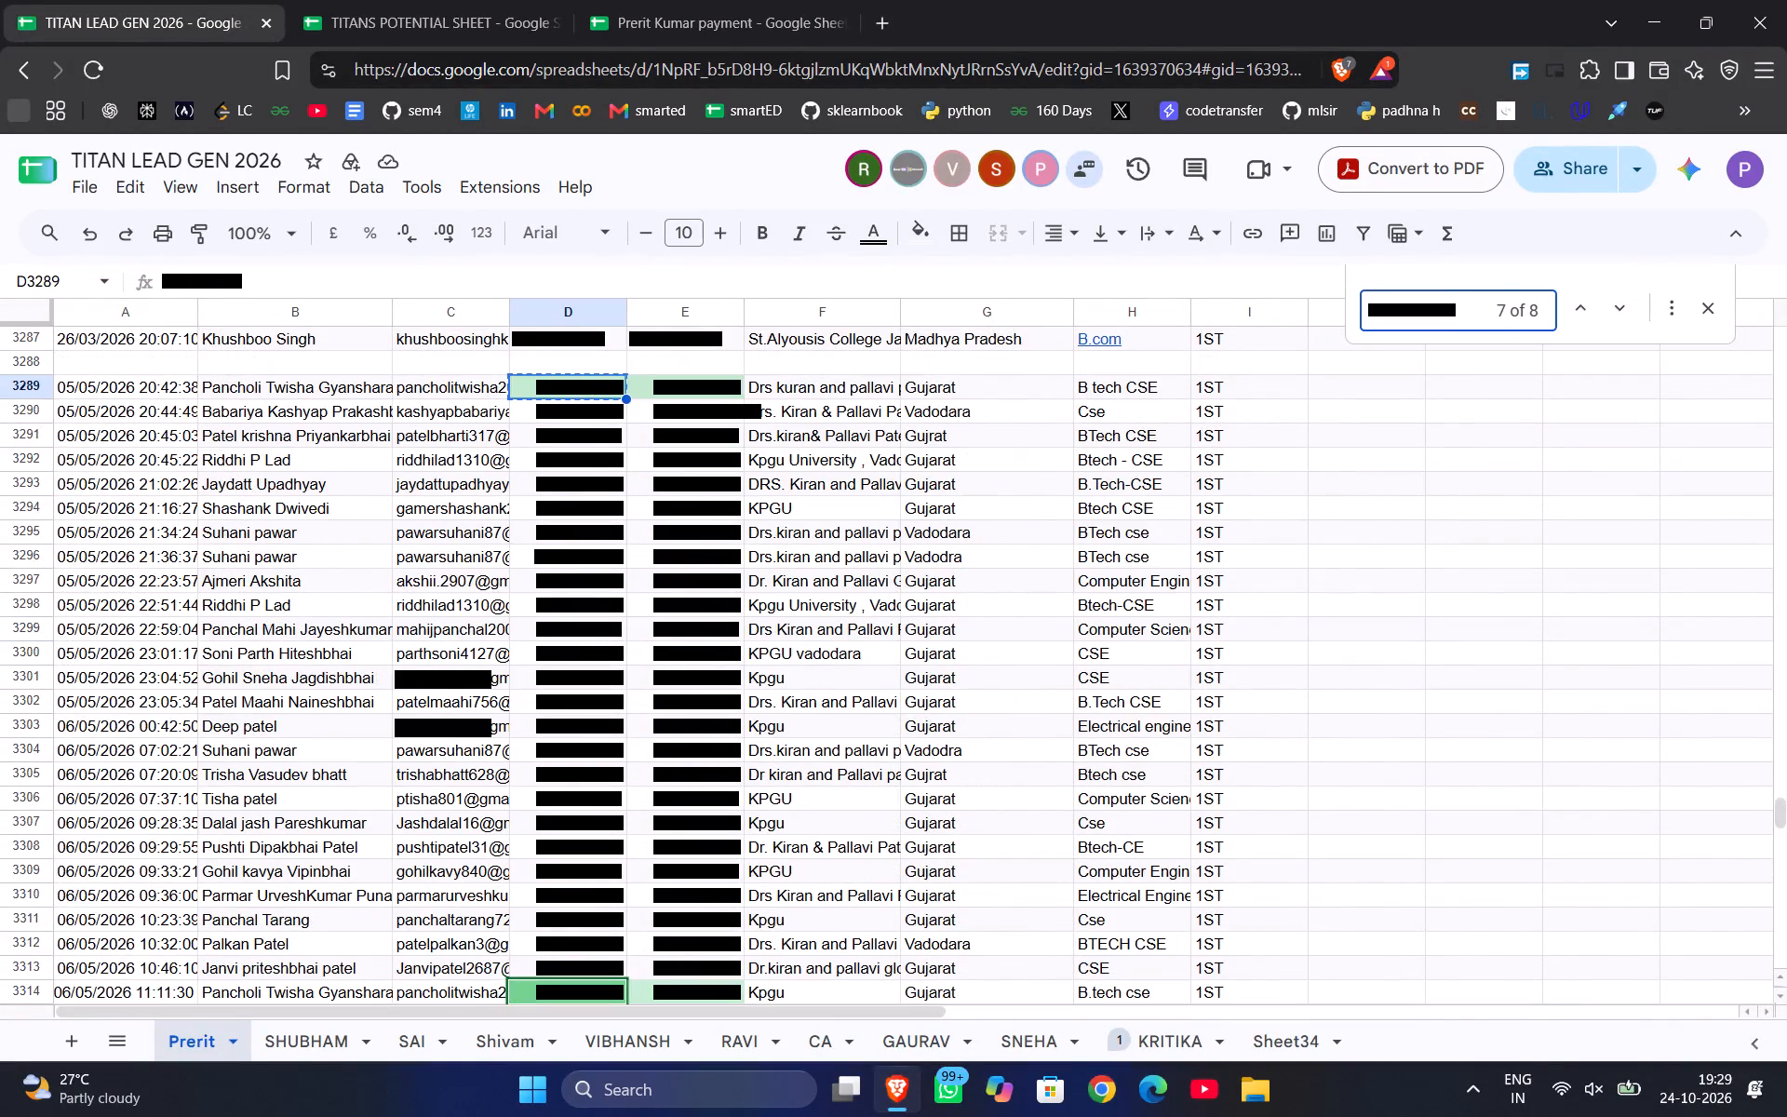
pyautogui.press('Return')
pyautogui.press('Return')
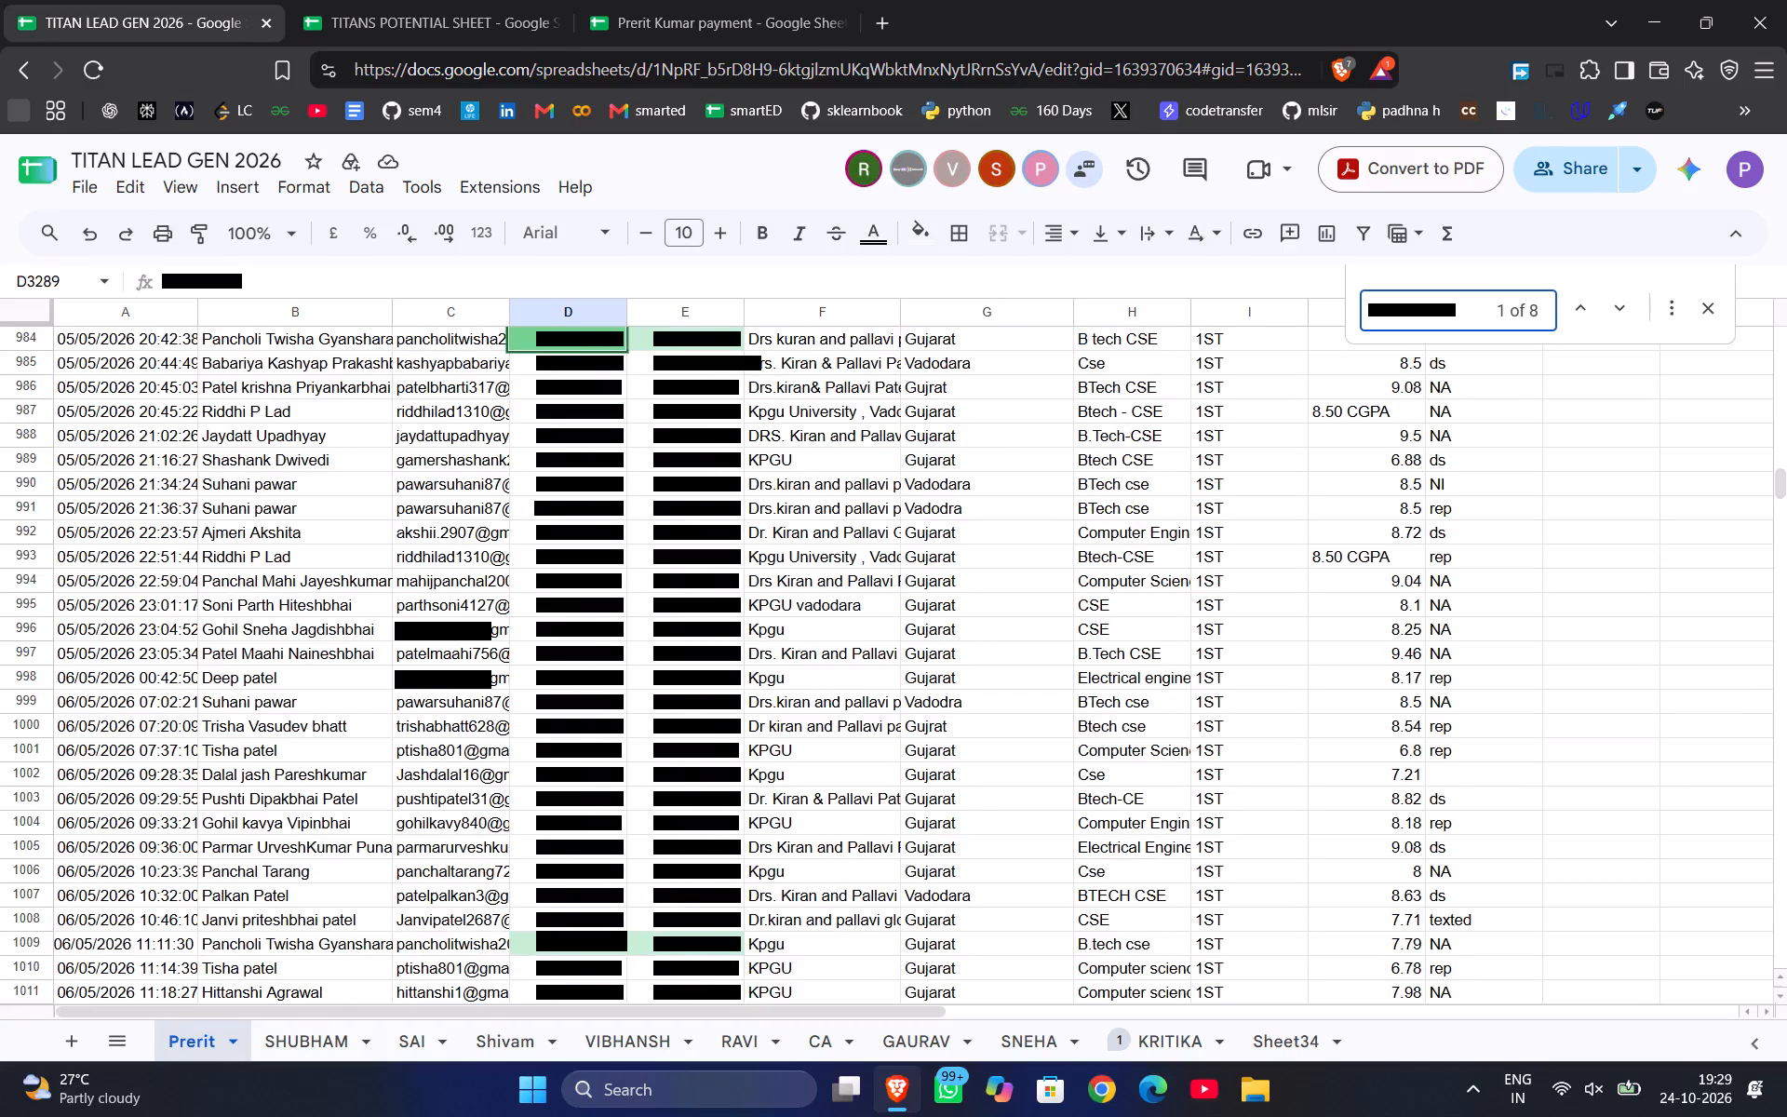
pyautogui.scroll(1, 586, 632)
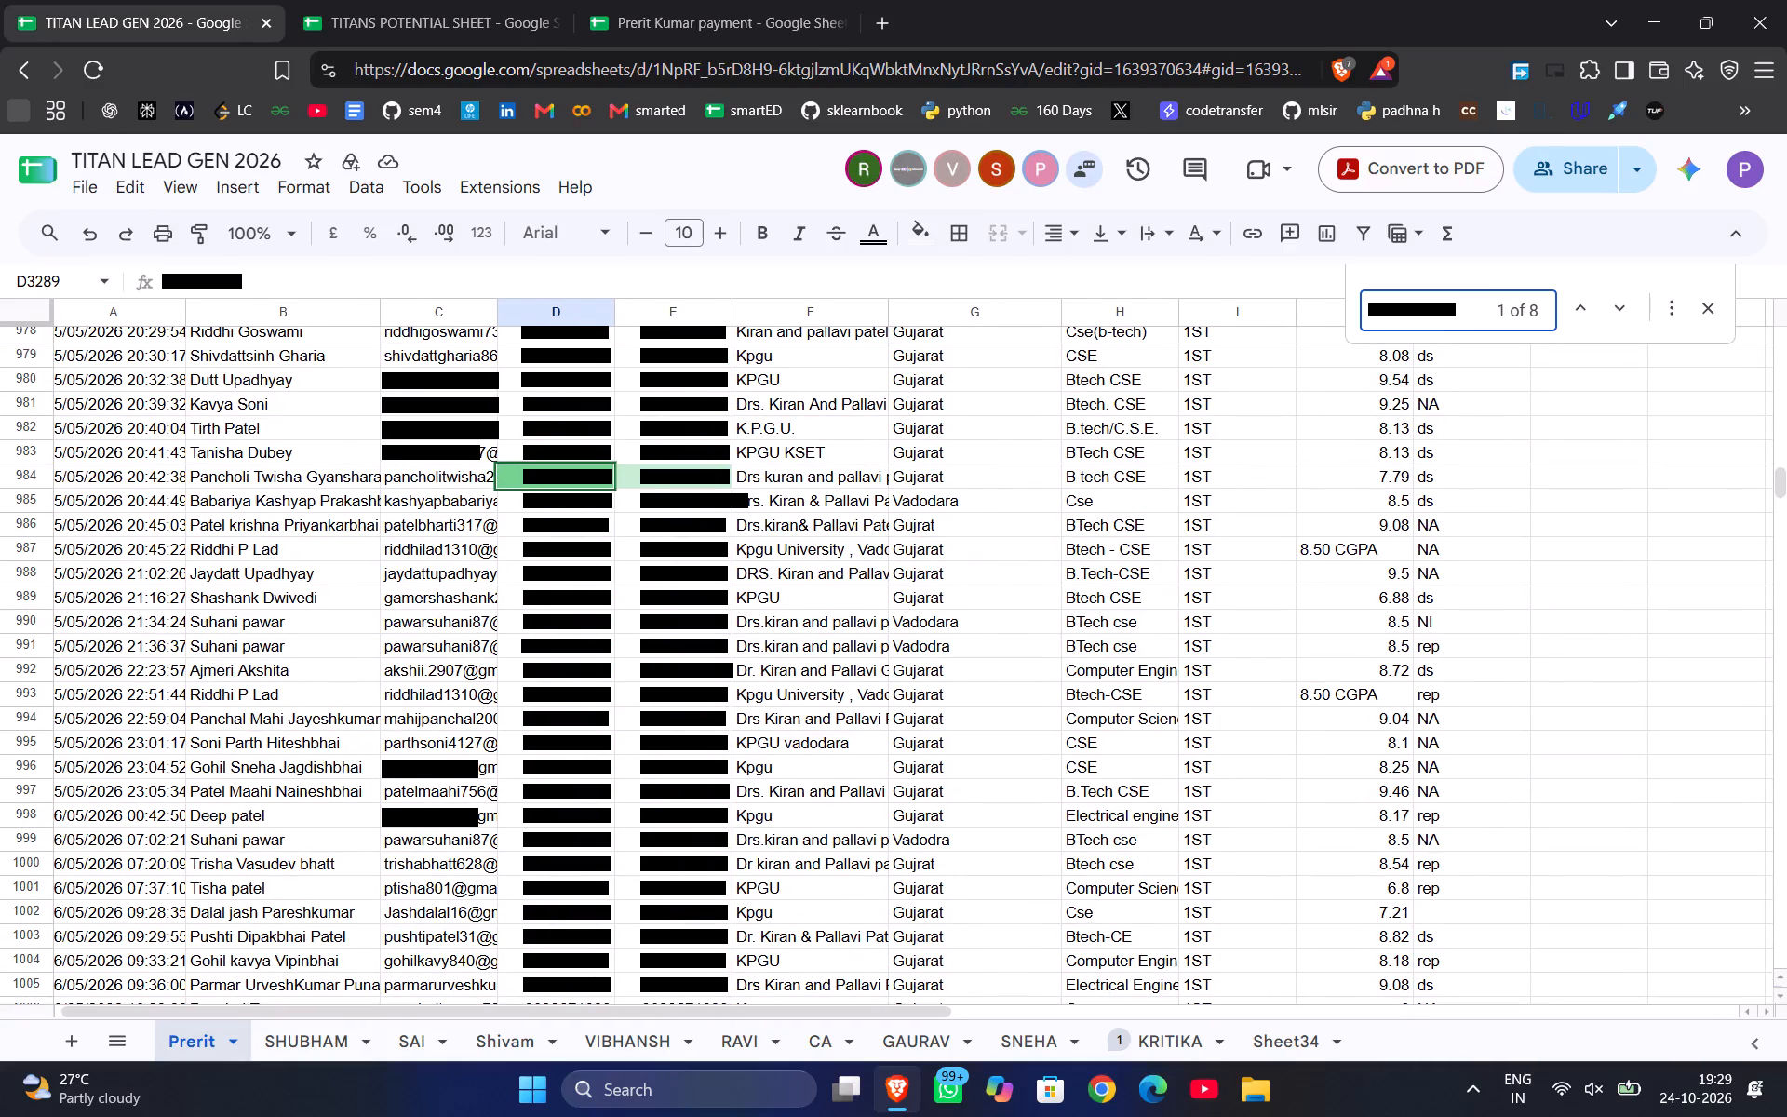
pyautogui.press('Return')
pyautogui.press('Return')
pyautogui.press('Return')
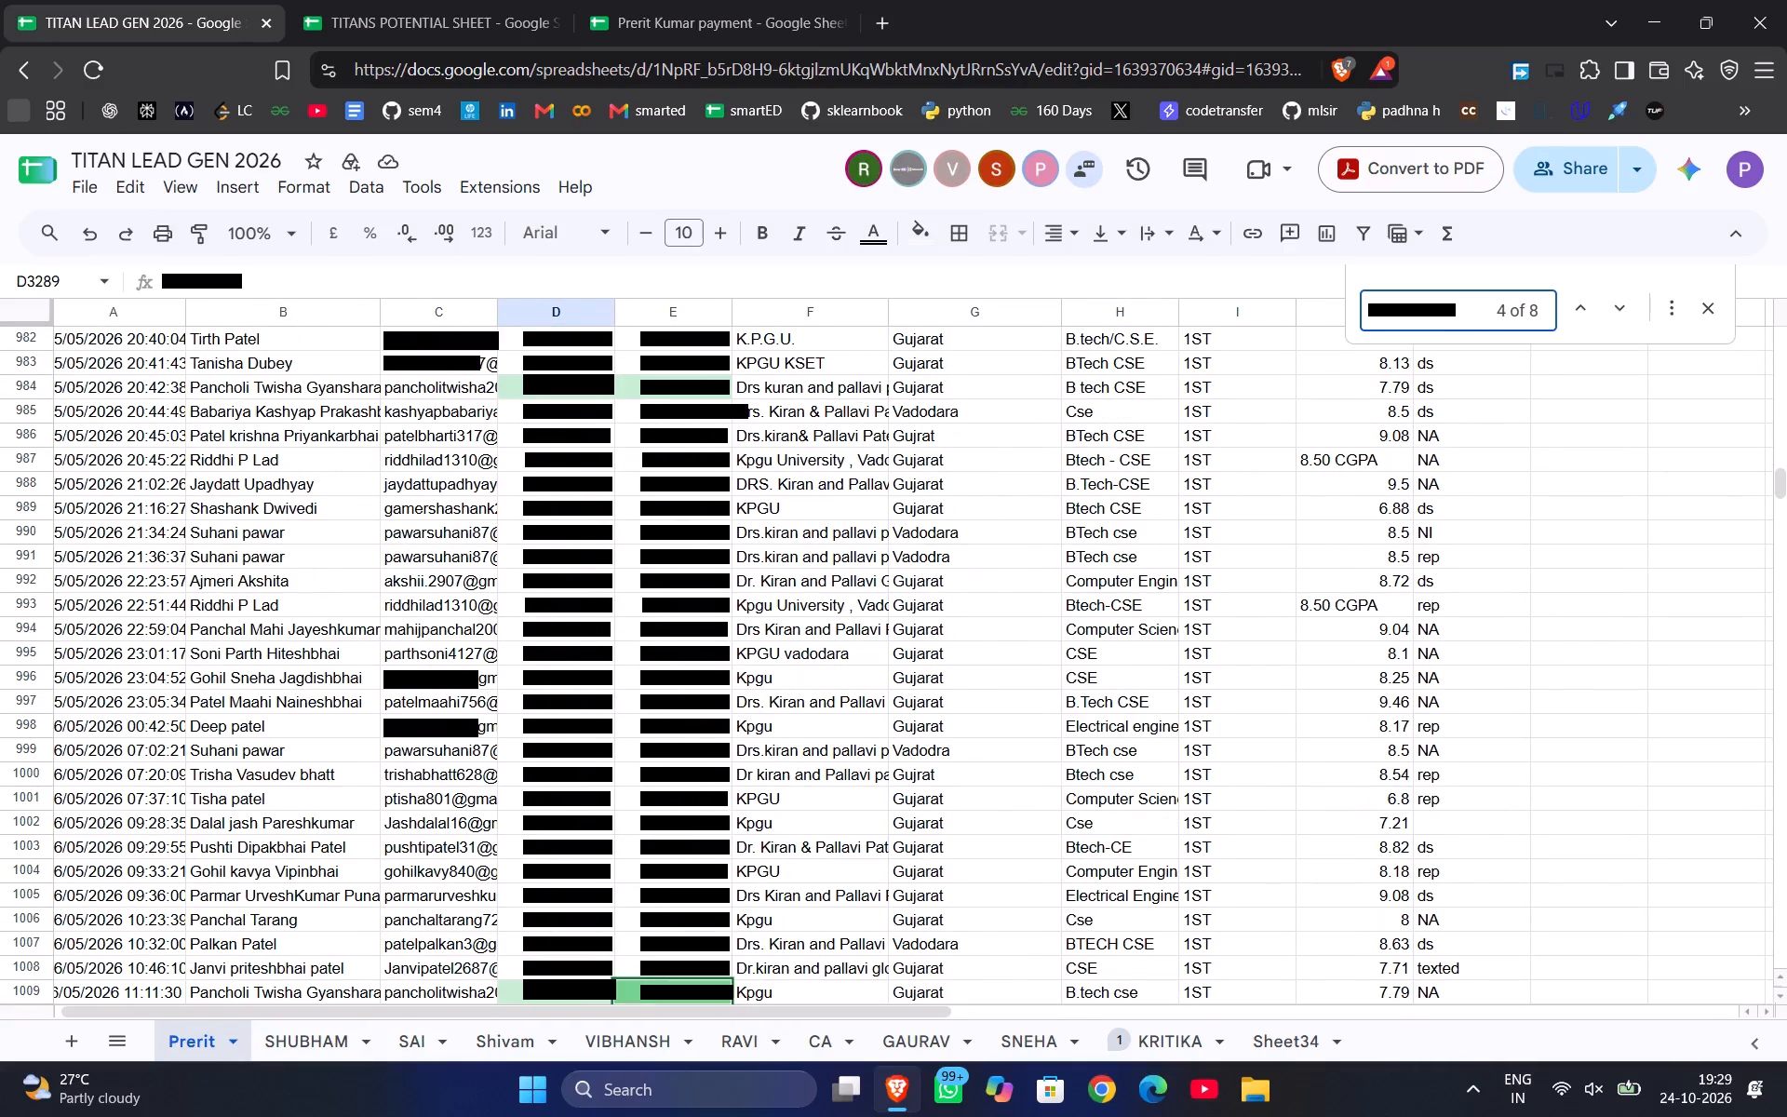
# Open the column D contact number of the matching earlier entry in row 984 and select its text.
pyautogui.tripleClick(595, 384)
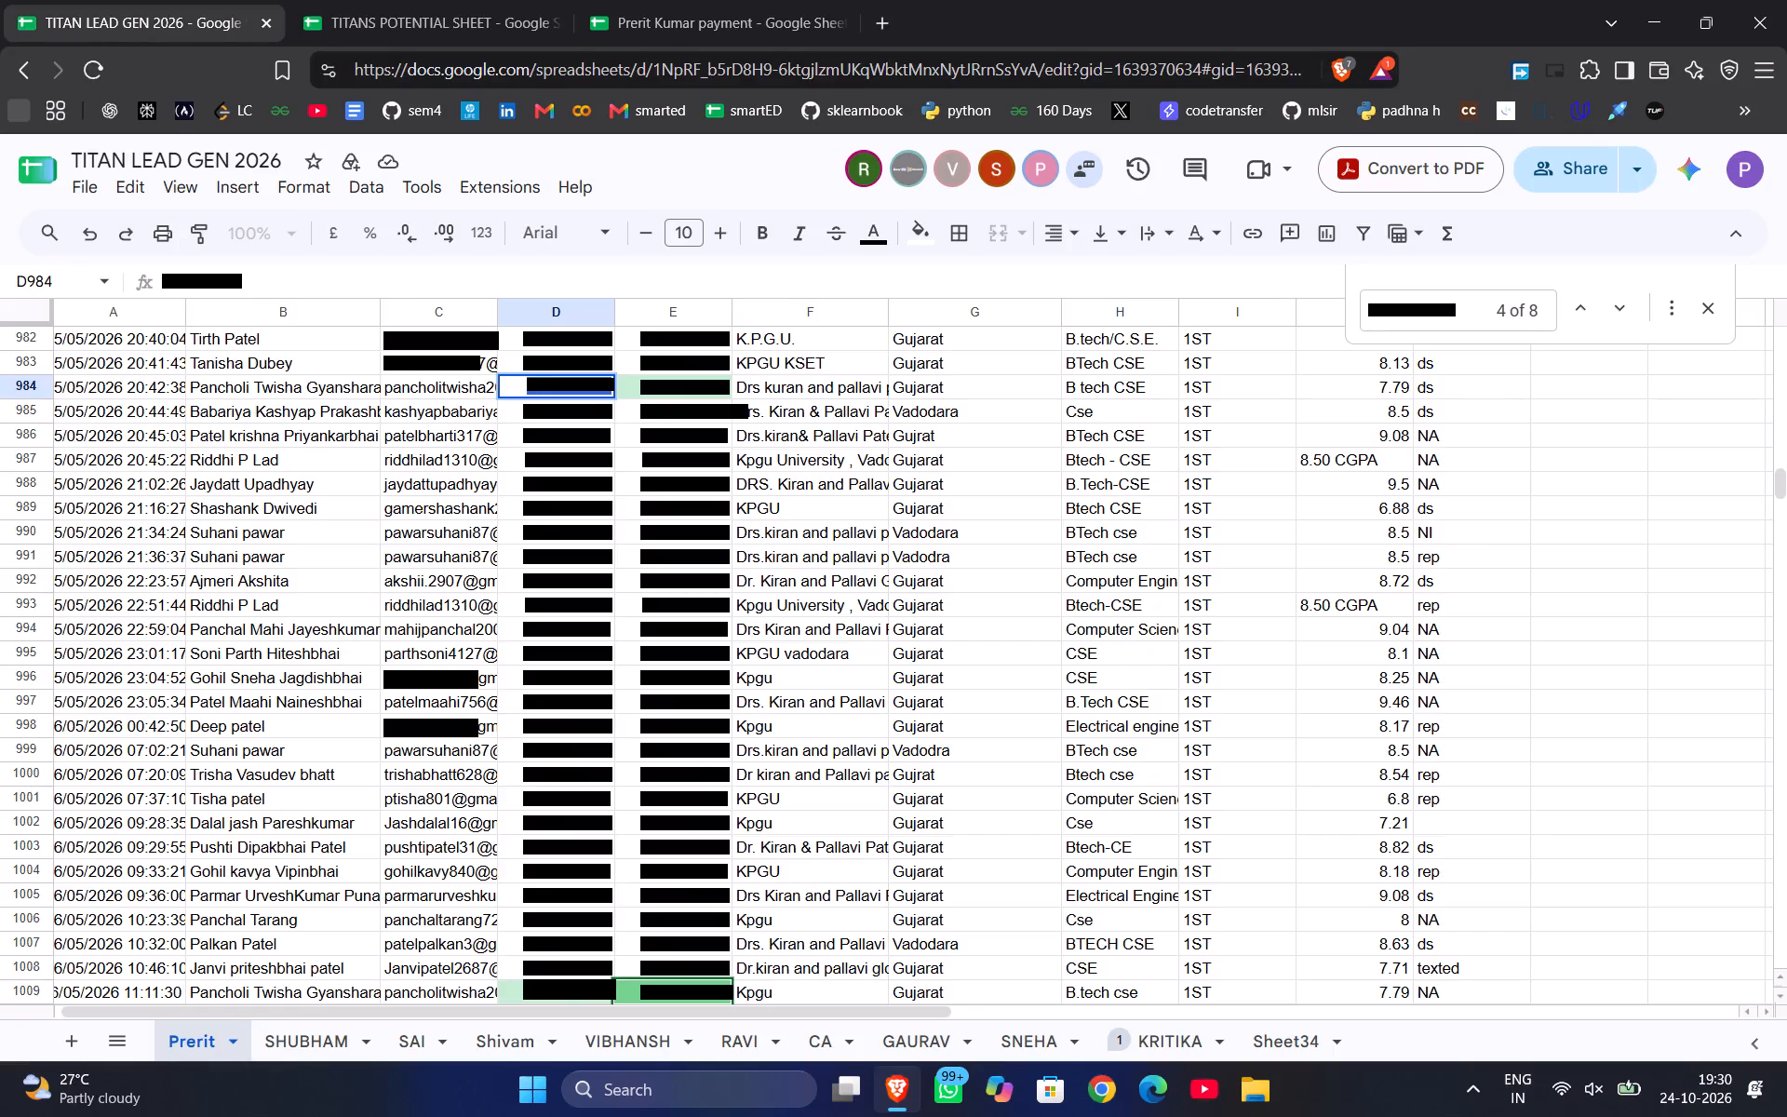
pyautogui.press('Return')
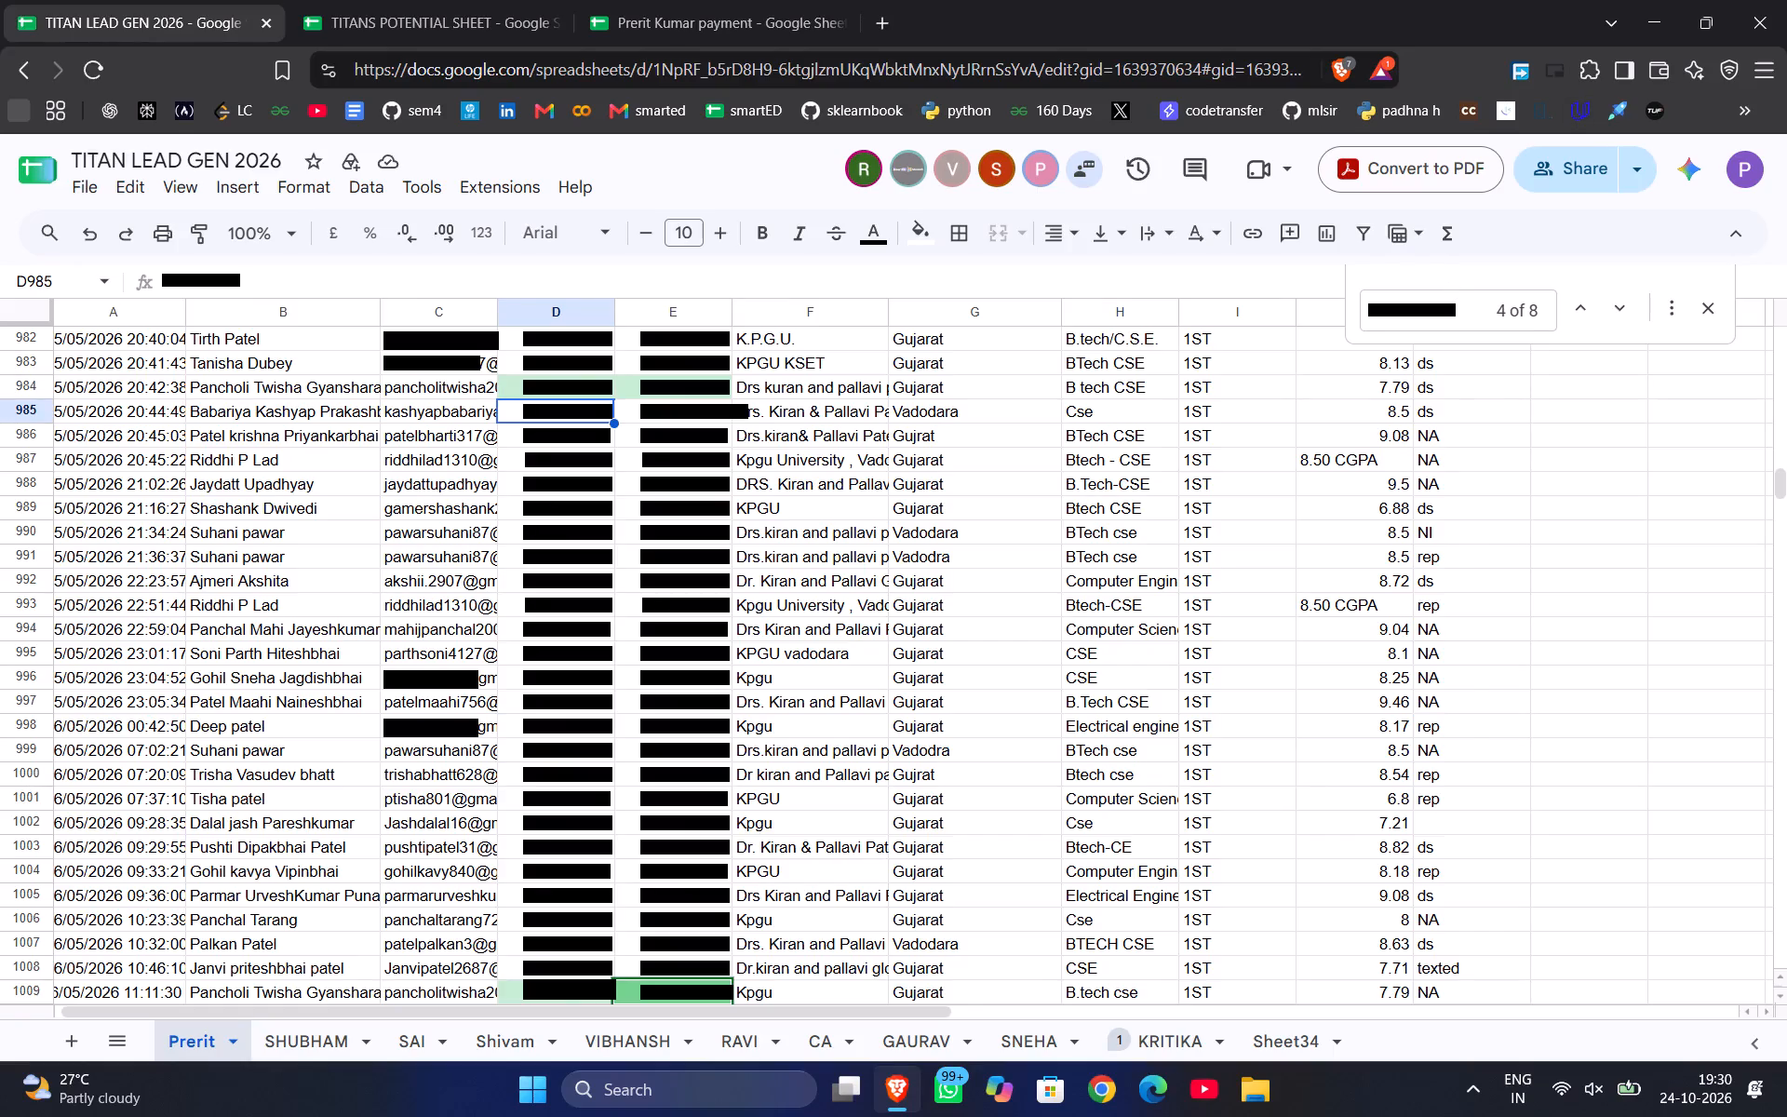
# Step through the remaining matches for the row 3289 contact number until the new KPGU leads are reached again.
pyautogui.click(1439, 310)
pyautogui.press('Return')
pyautogui.press('Return')
pyautogui.press('Return')
pyautogui.press('Return')
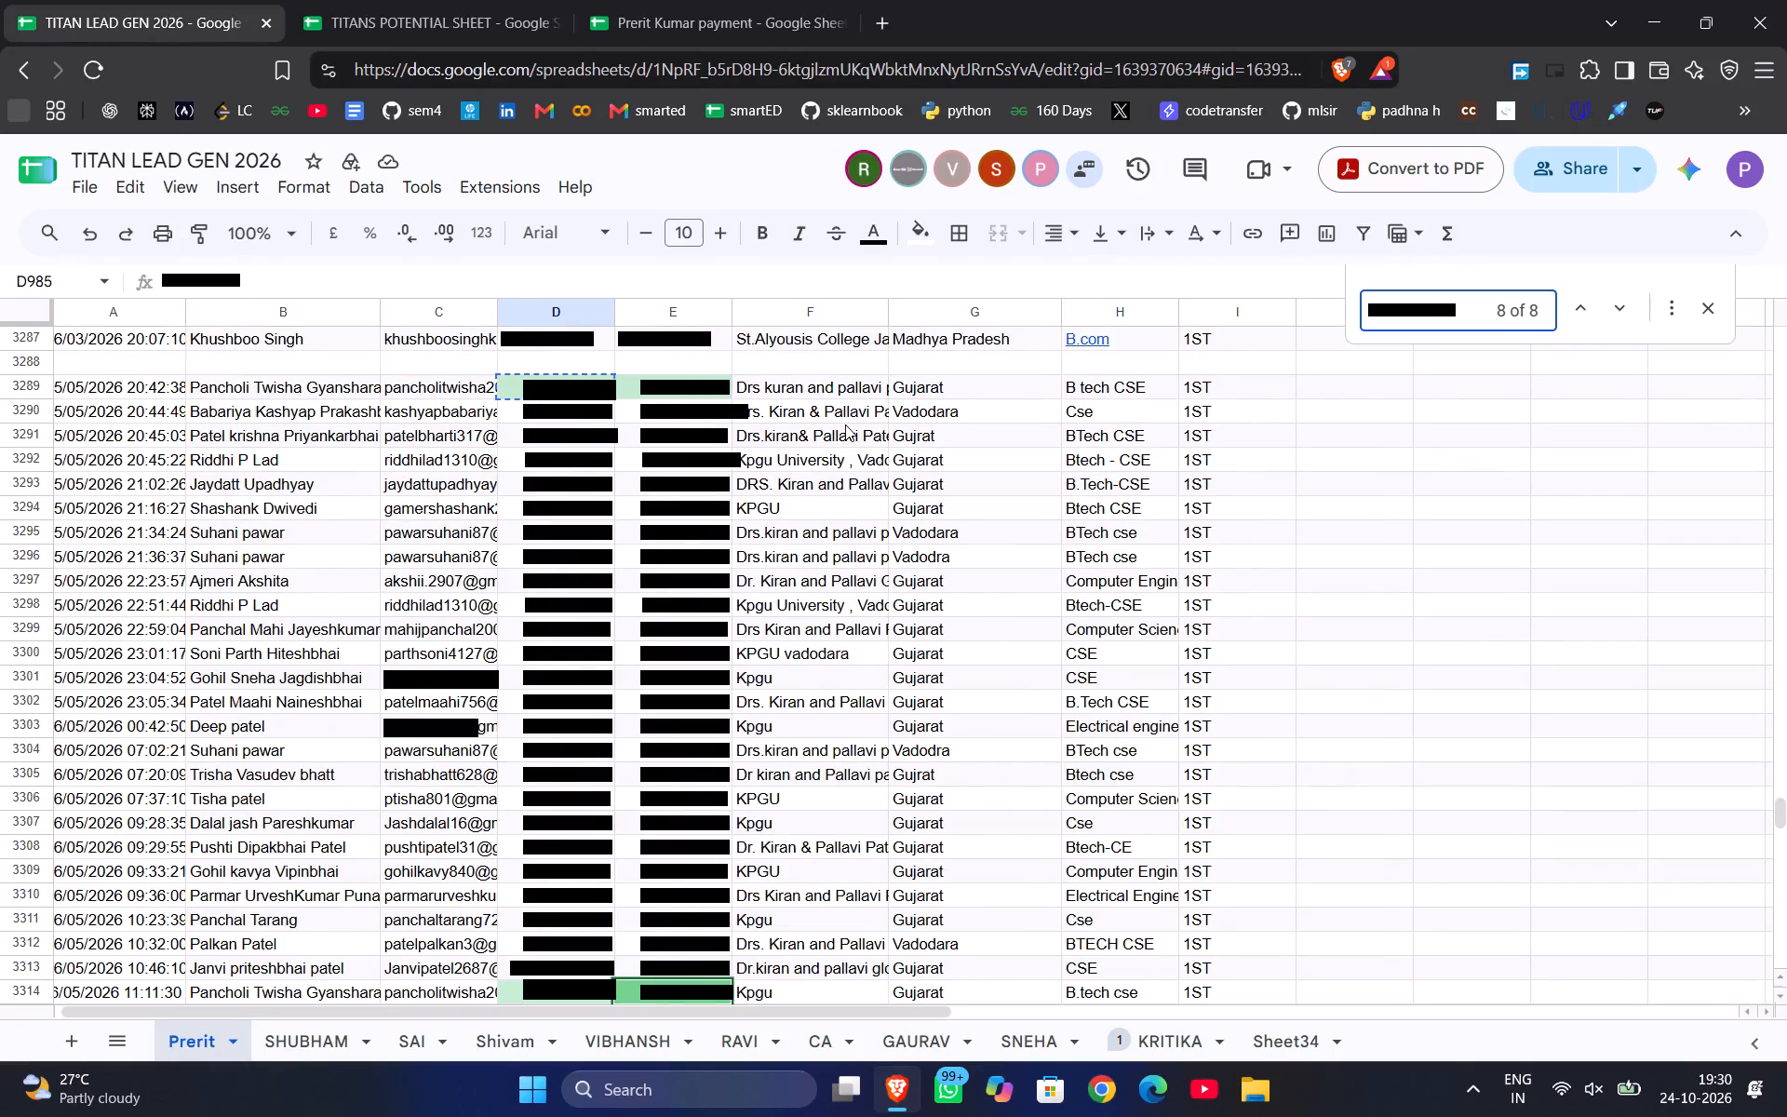
# Search the sheet for the column D contact number of the lead in row 3290 and check its earlier entries.
pyautogui.click(560, 420)
pyautogui.hotkey('ctrl', 'c')
pyautogui.hotkey('ctrl', 'f')
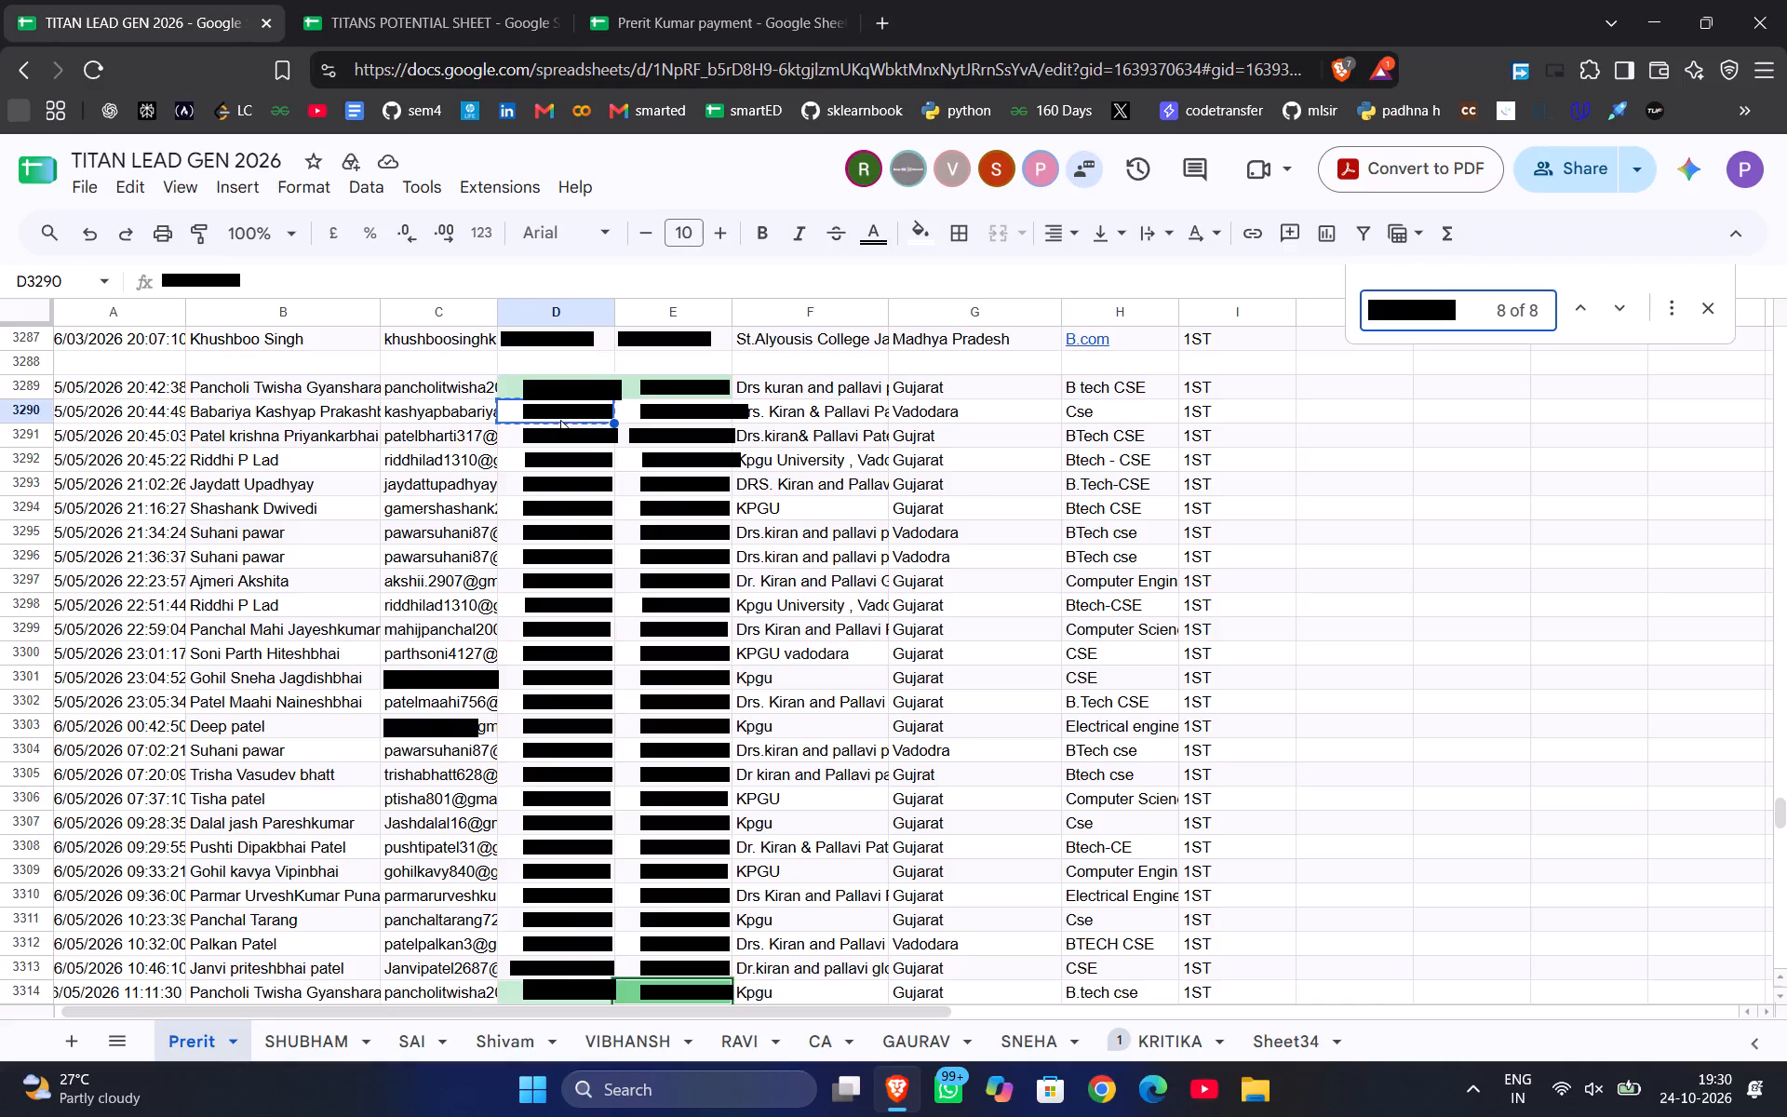
pyautogui.hotkey('ctrl', 'v')
pyautogui.press('Return')
pyautogui.press('Return')
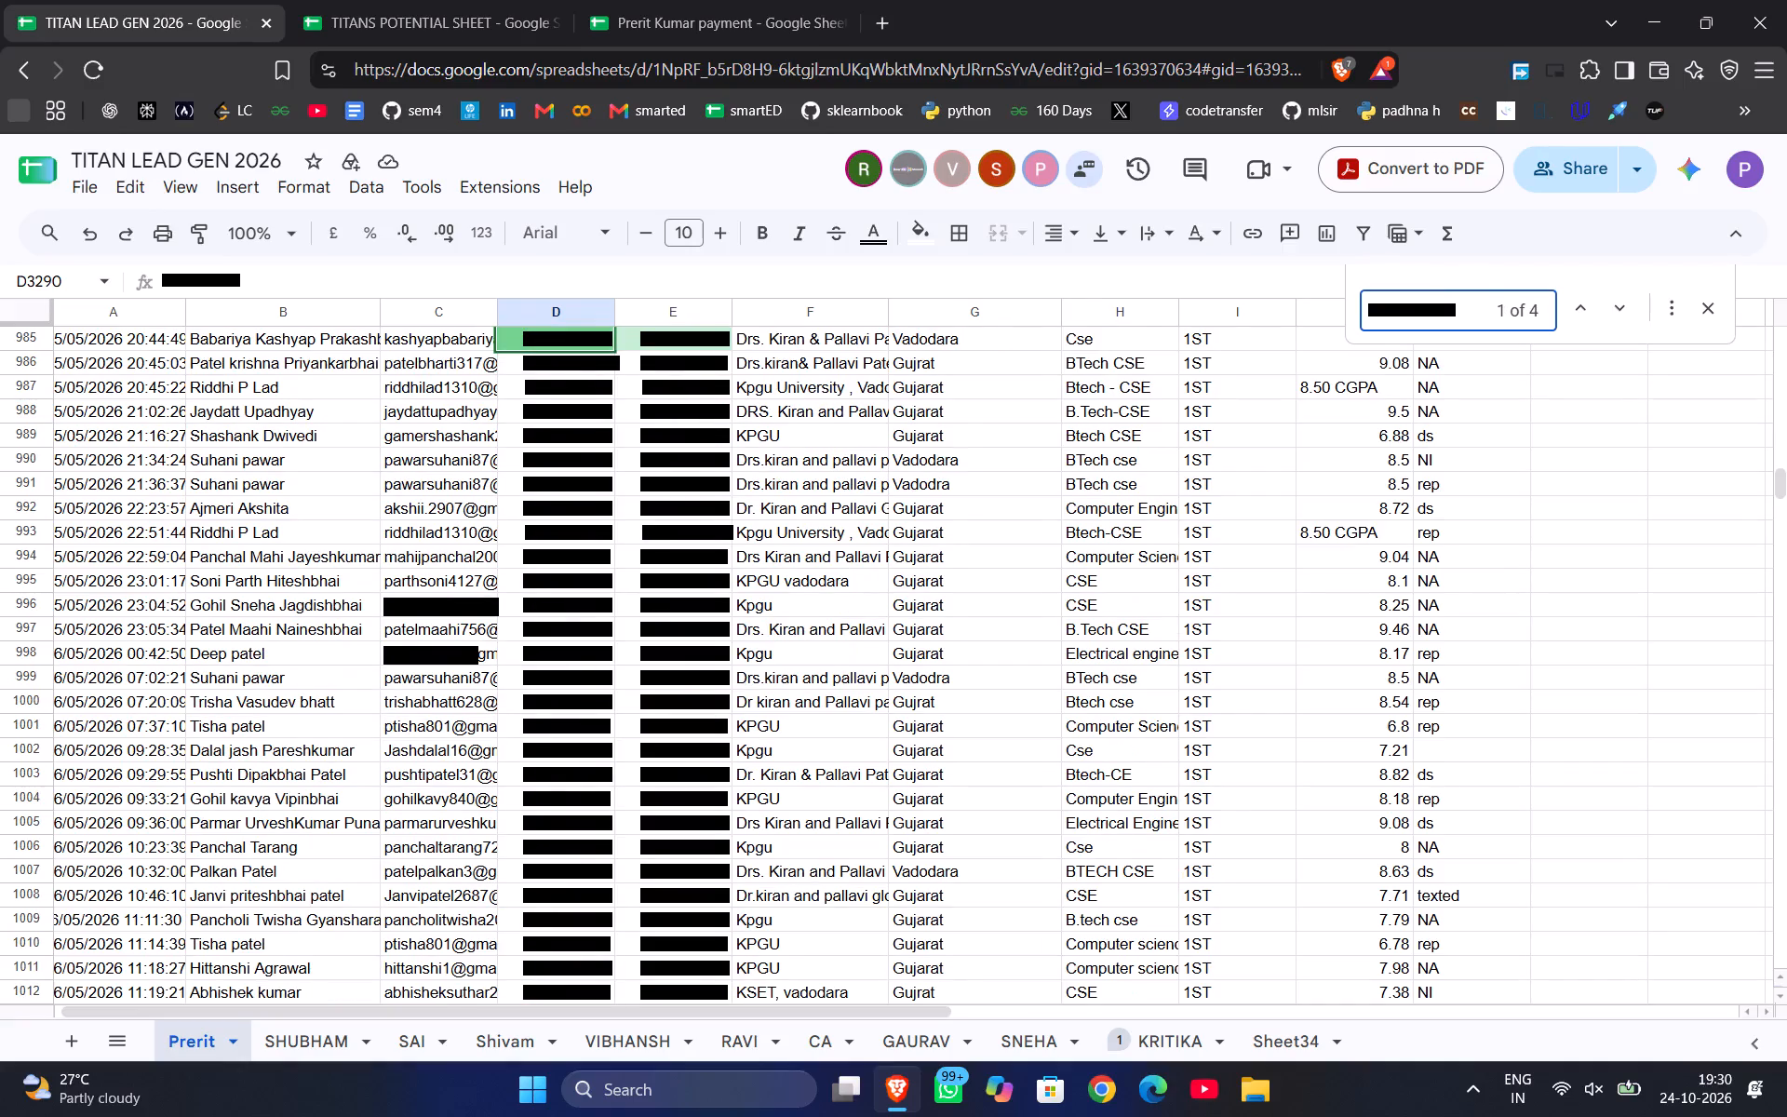
pyautogui.scroll(1, 560, 420)
pyautogui.press('Return')
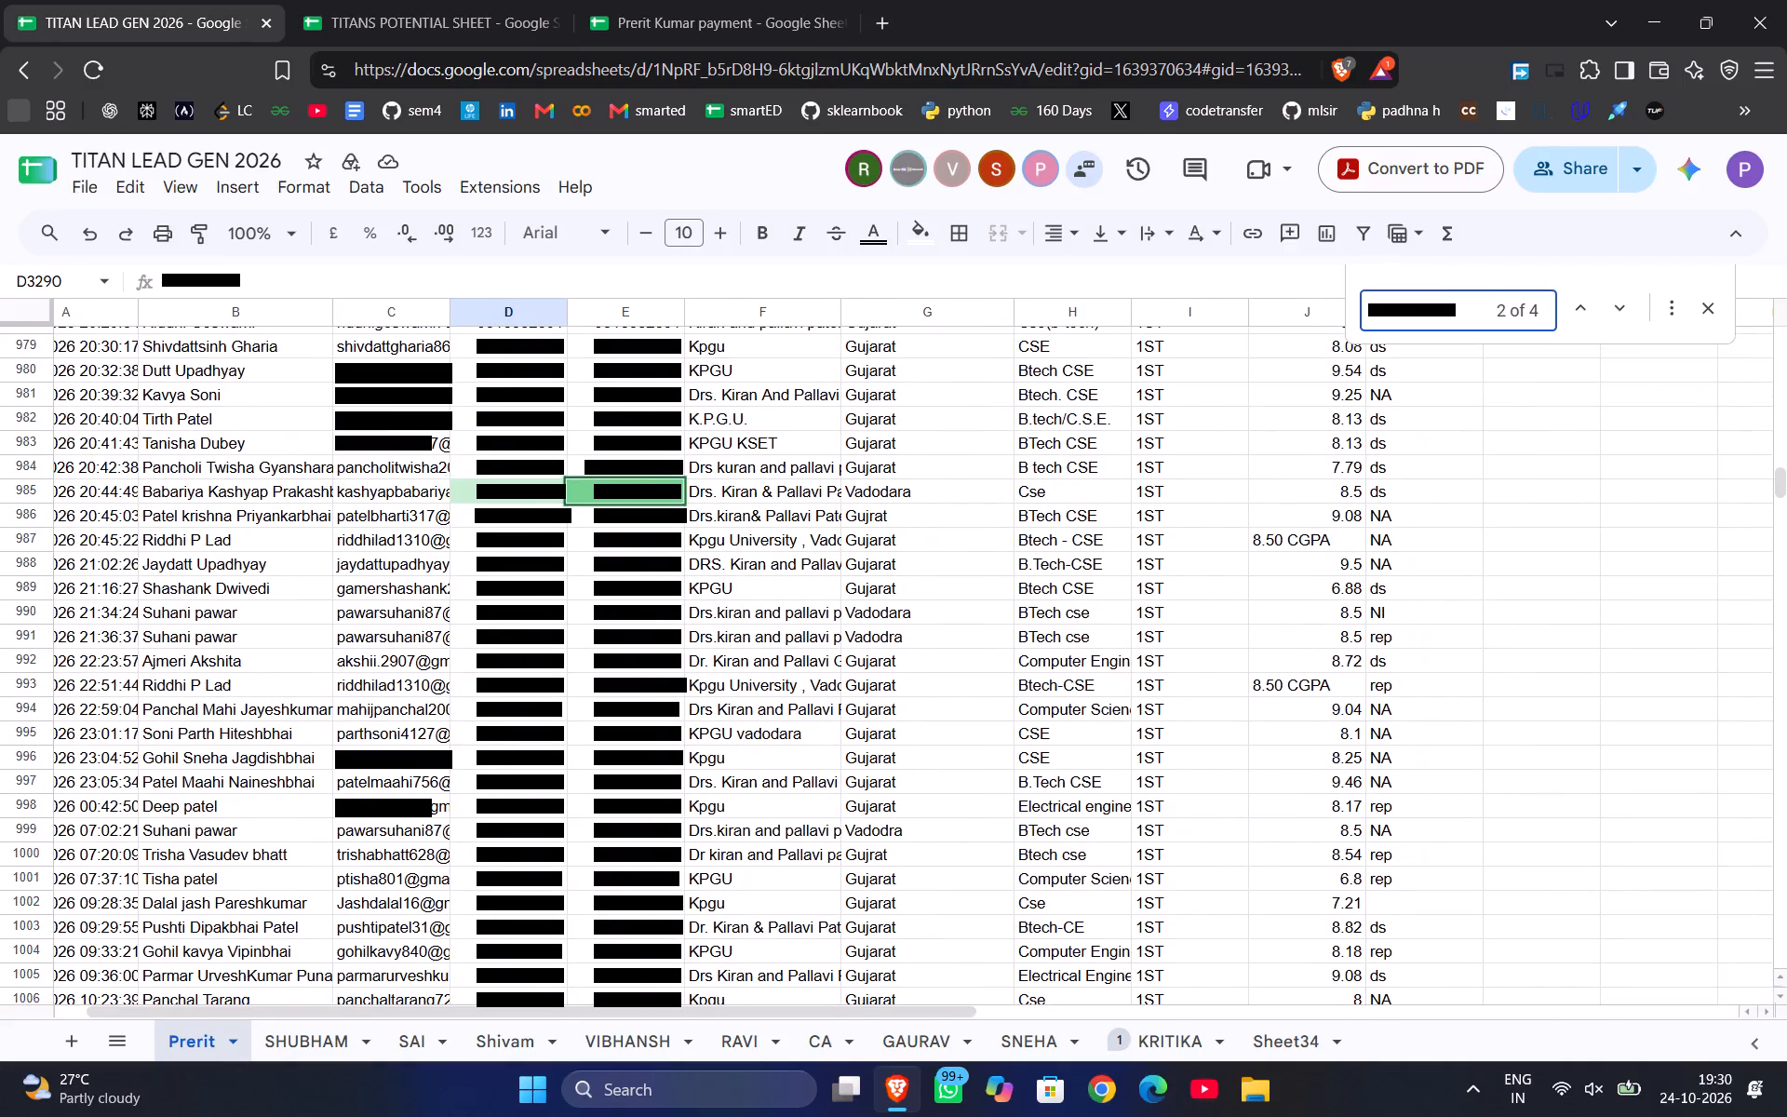
pyautogui.press('Return')
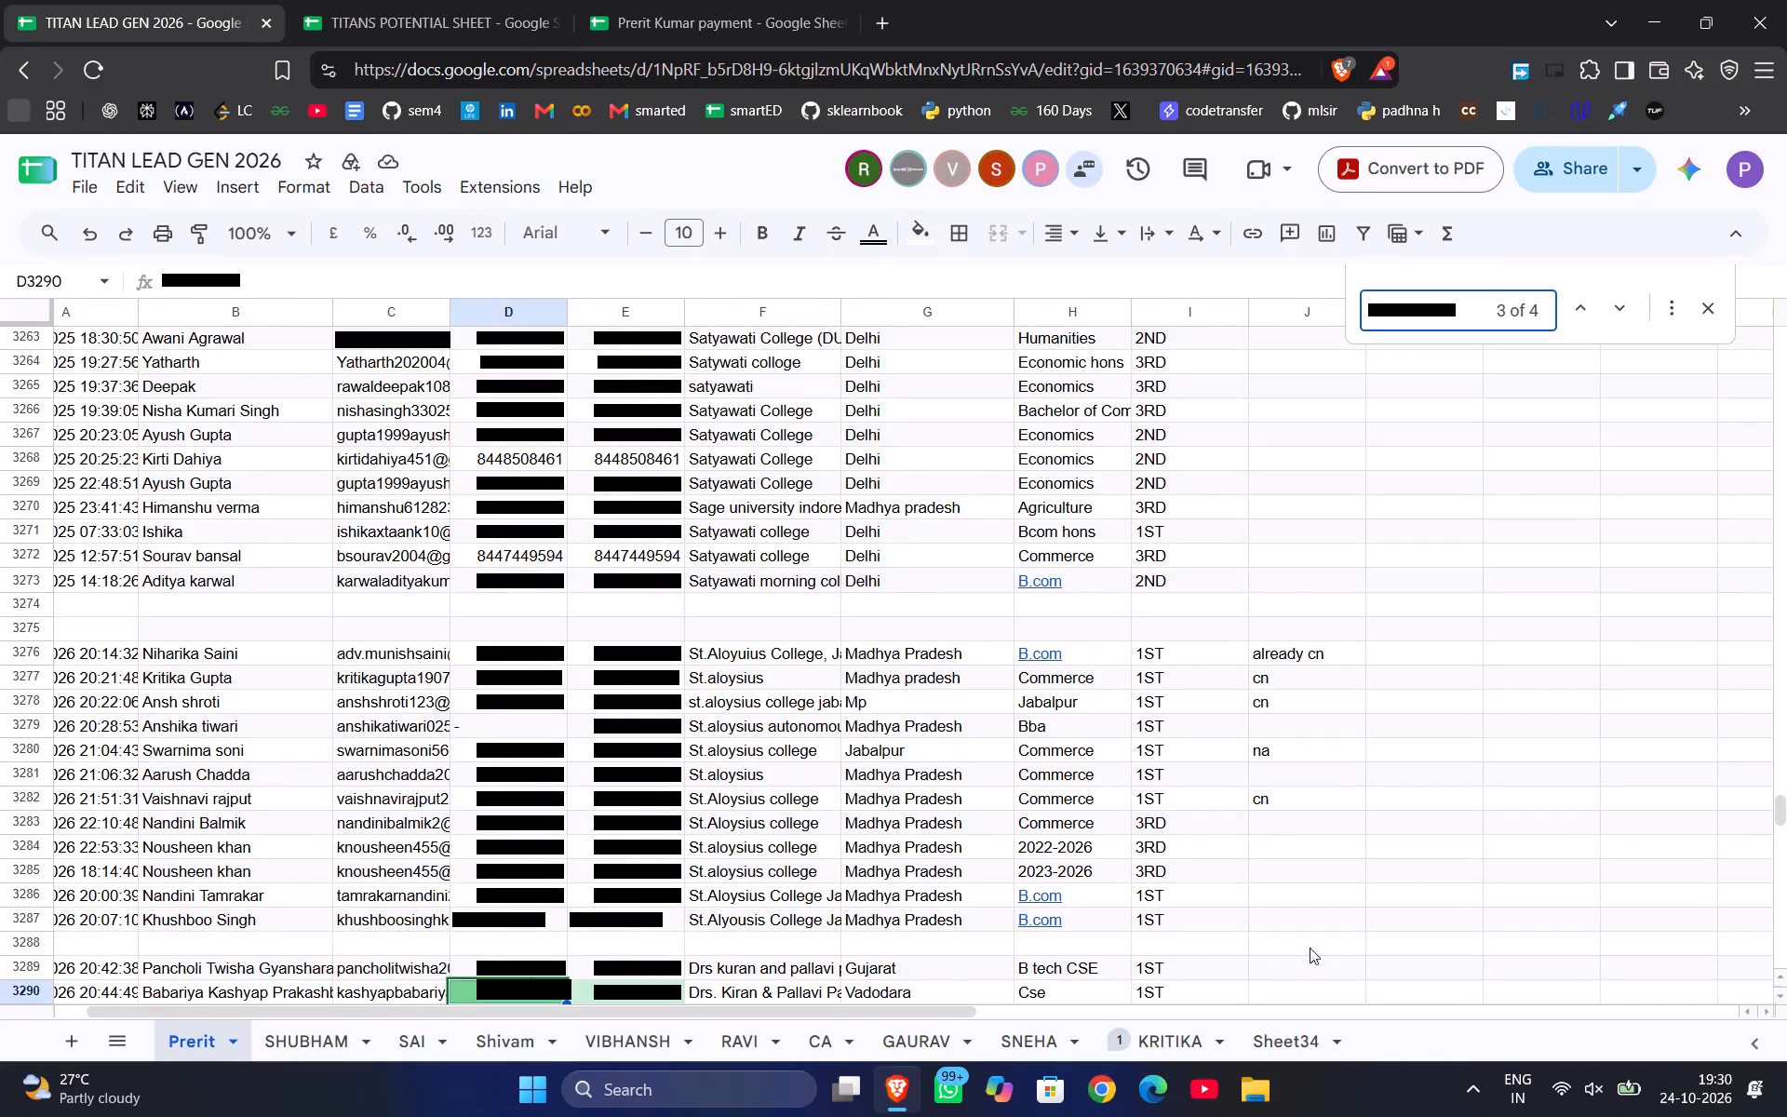
# Record "rep lead" in column J for the Gujarat KPGU leads in rows 3289 and 3290.
pyautogui.click(1288, 962)
pyautogui.write('rep lead')
pyautogui.press('Return')
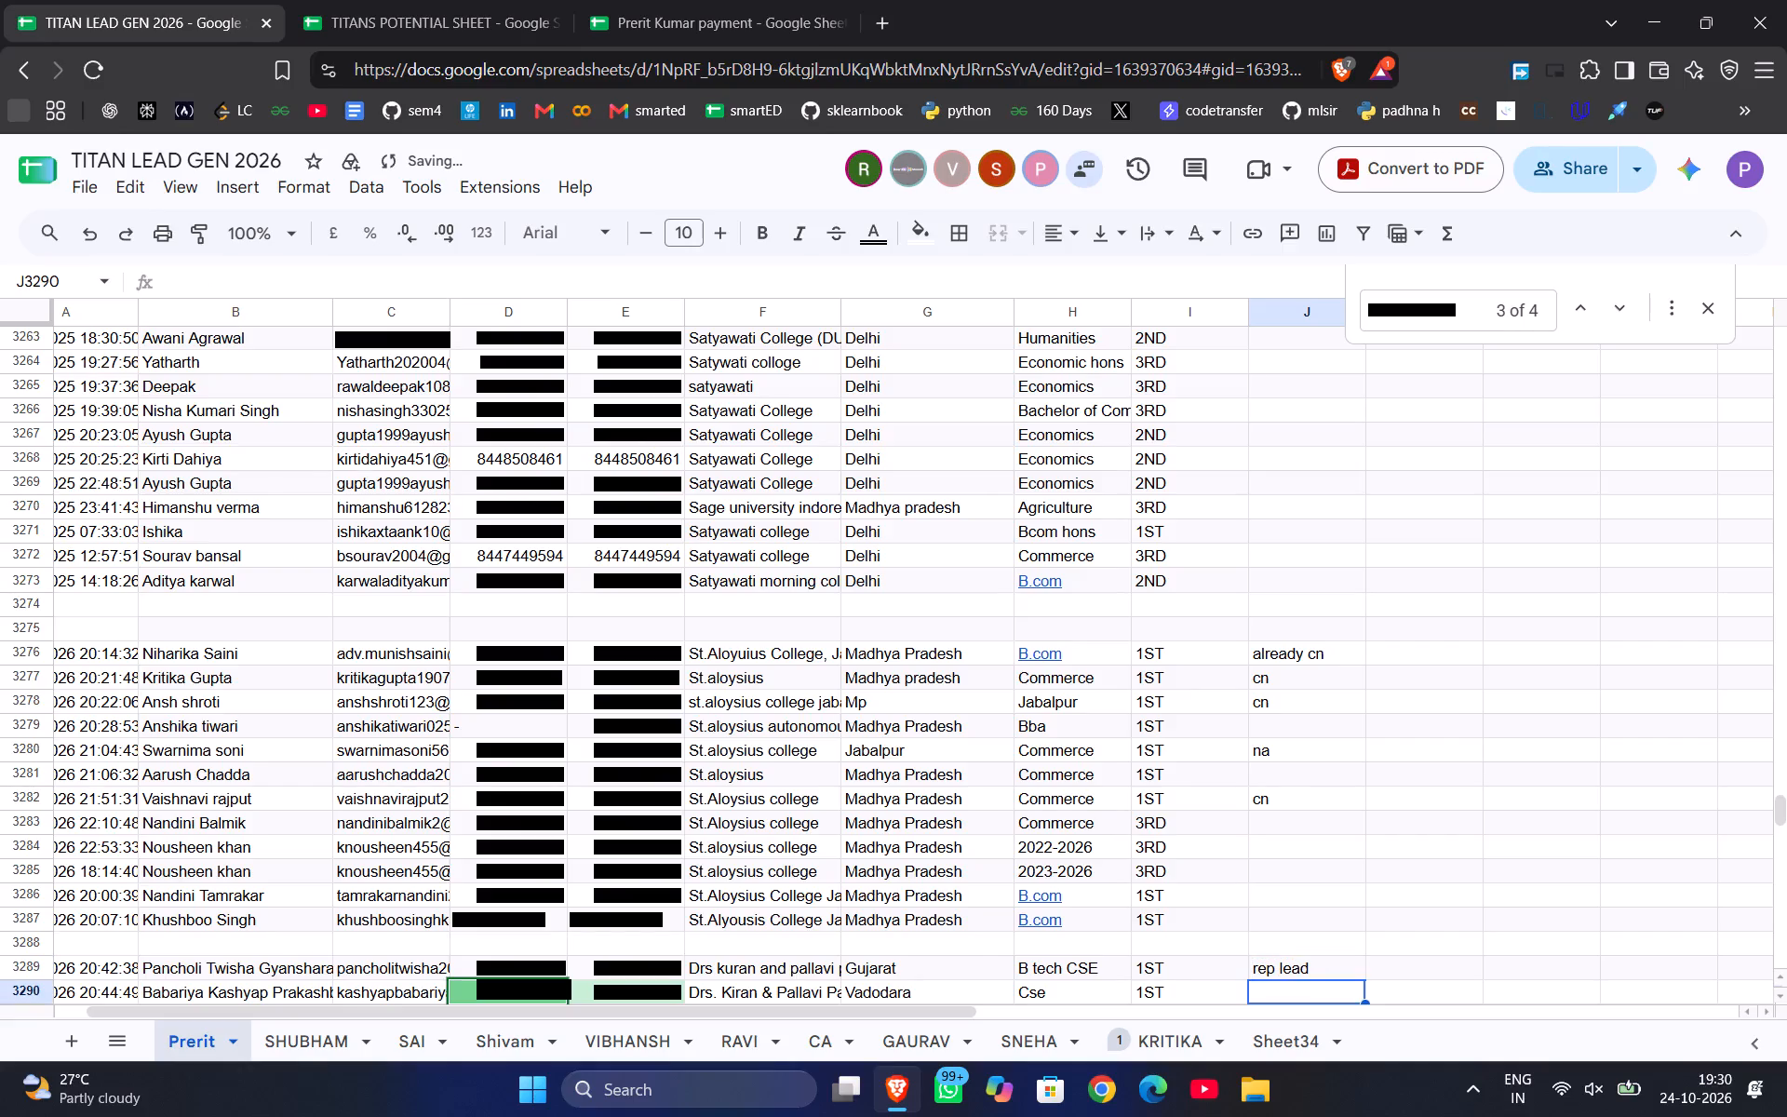
pyautogui.write('re')
pyautogui.press('Return')
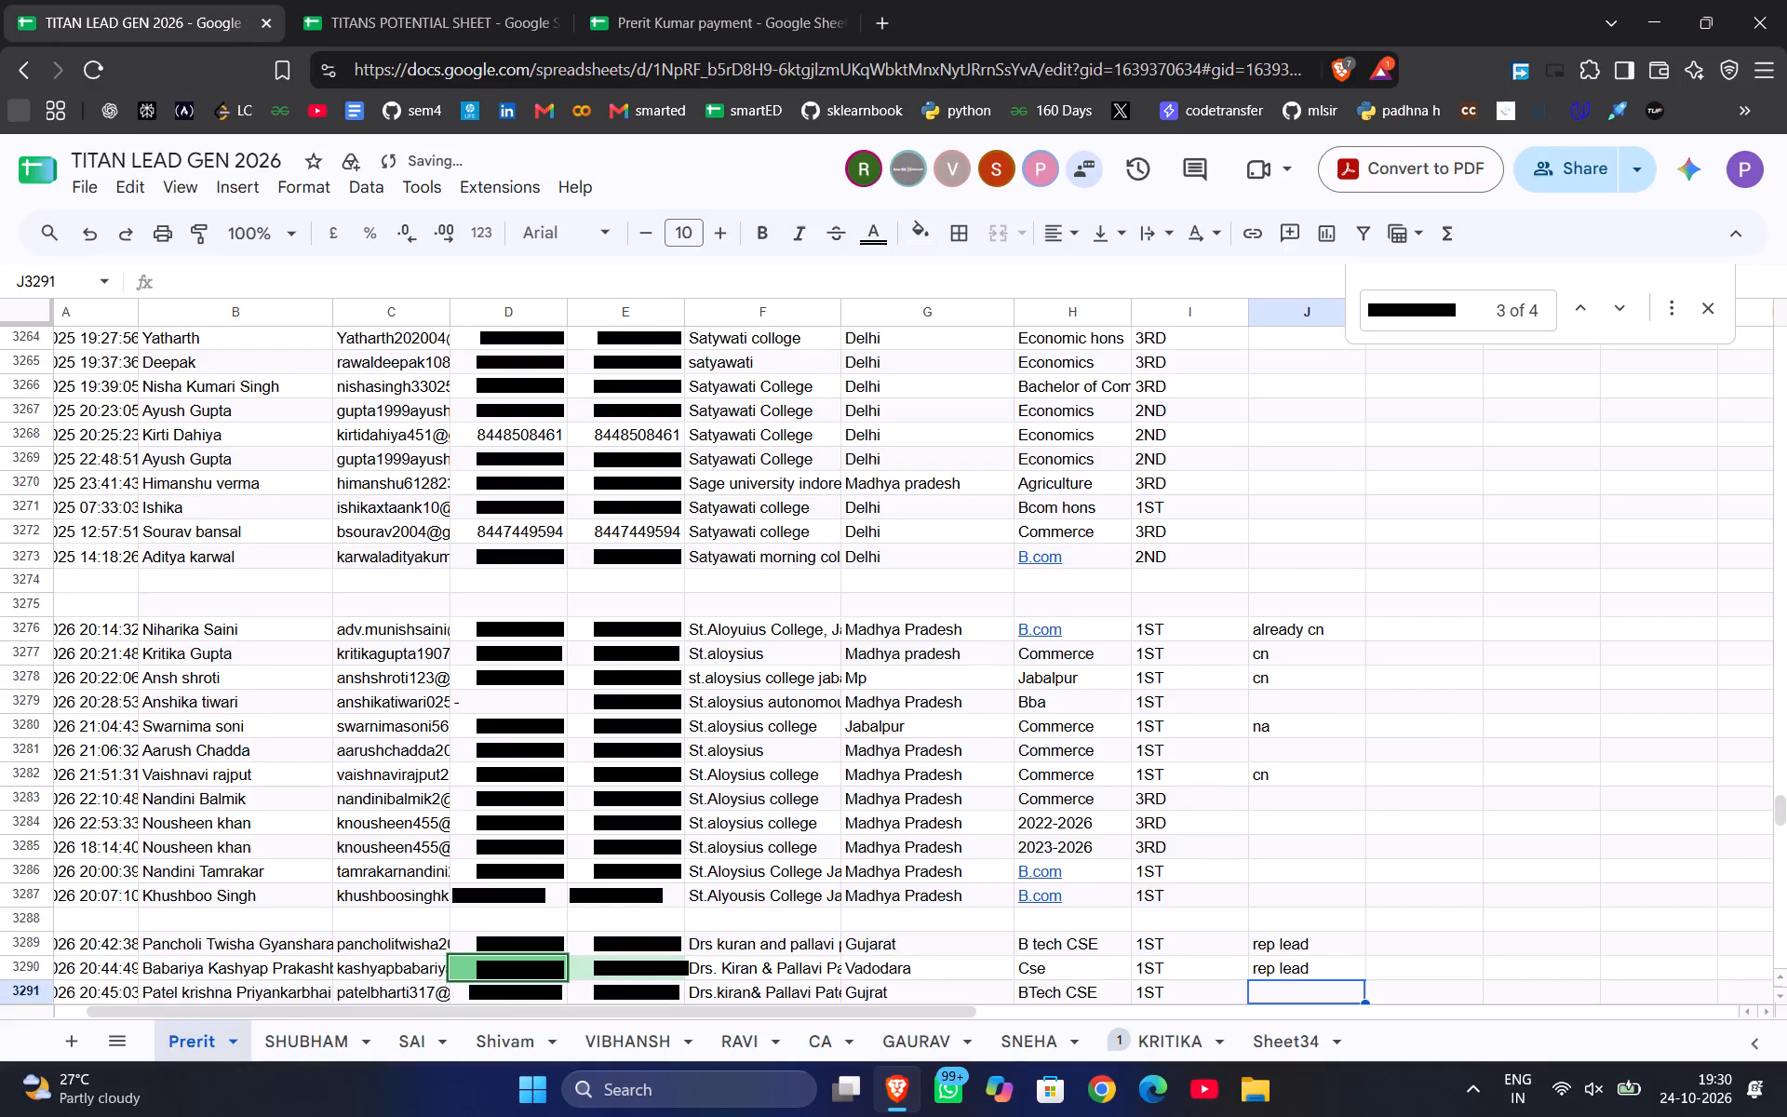
# Search the sheet for the column D contact number of the lead in row 3291 and check its earlier entries.
pyautogui.click(471, 993)
pyautogui.hotkey('ctrl', 'c')
pyautogui.hotkey('ctrl', 'f')
pyautogui.hotkey('ctrl', 'v')
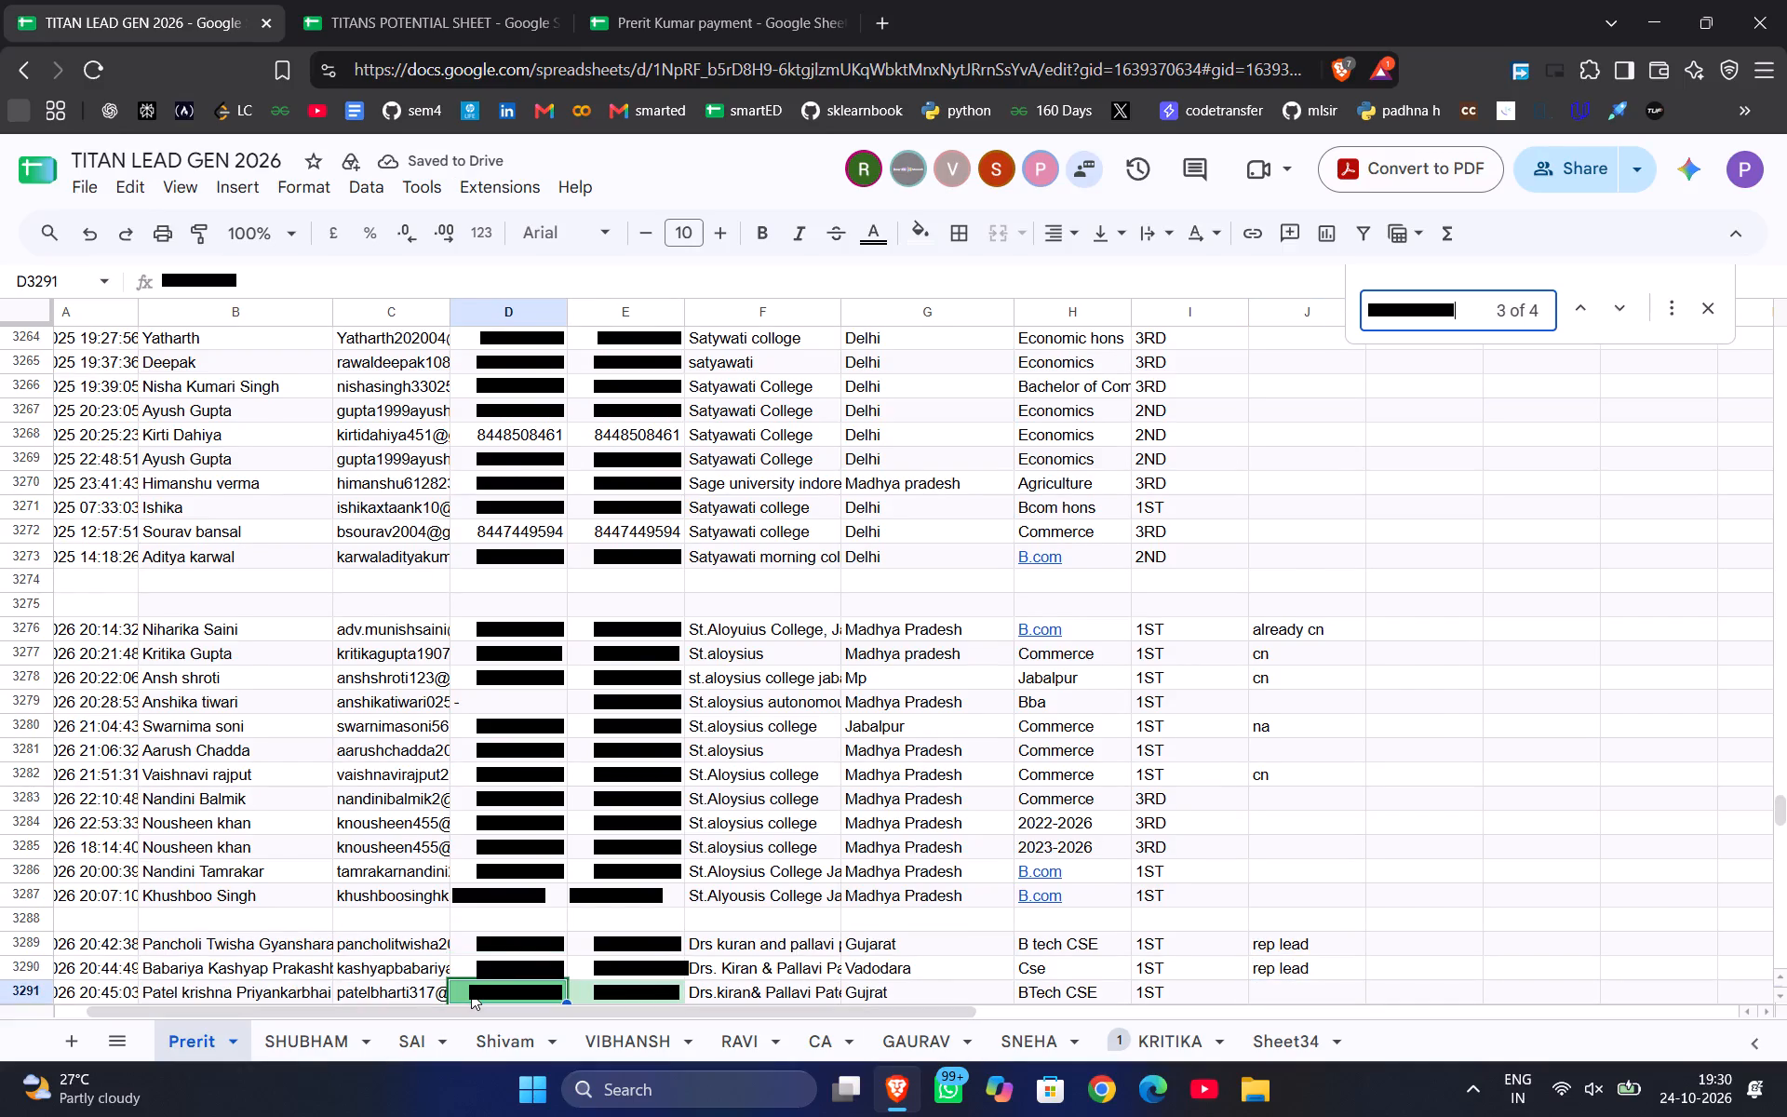
pyautogui.press('Return')
pyautogui.press('Return')
pyautogui.press('Return')
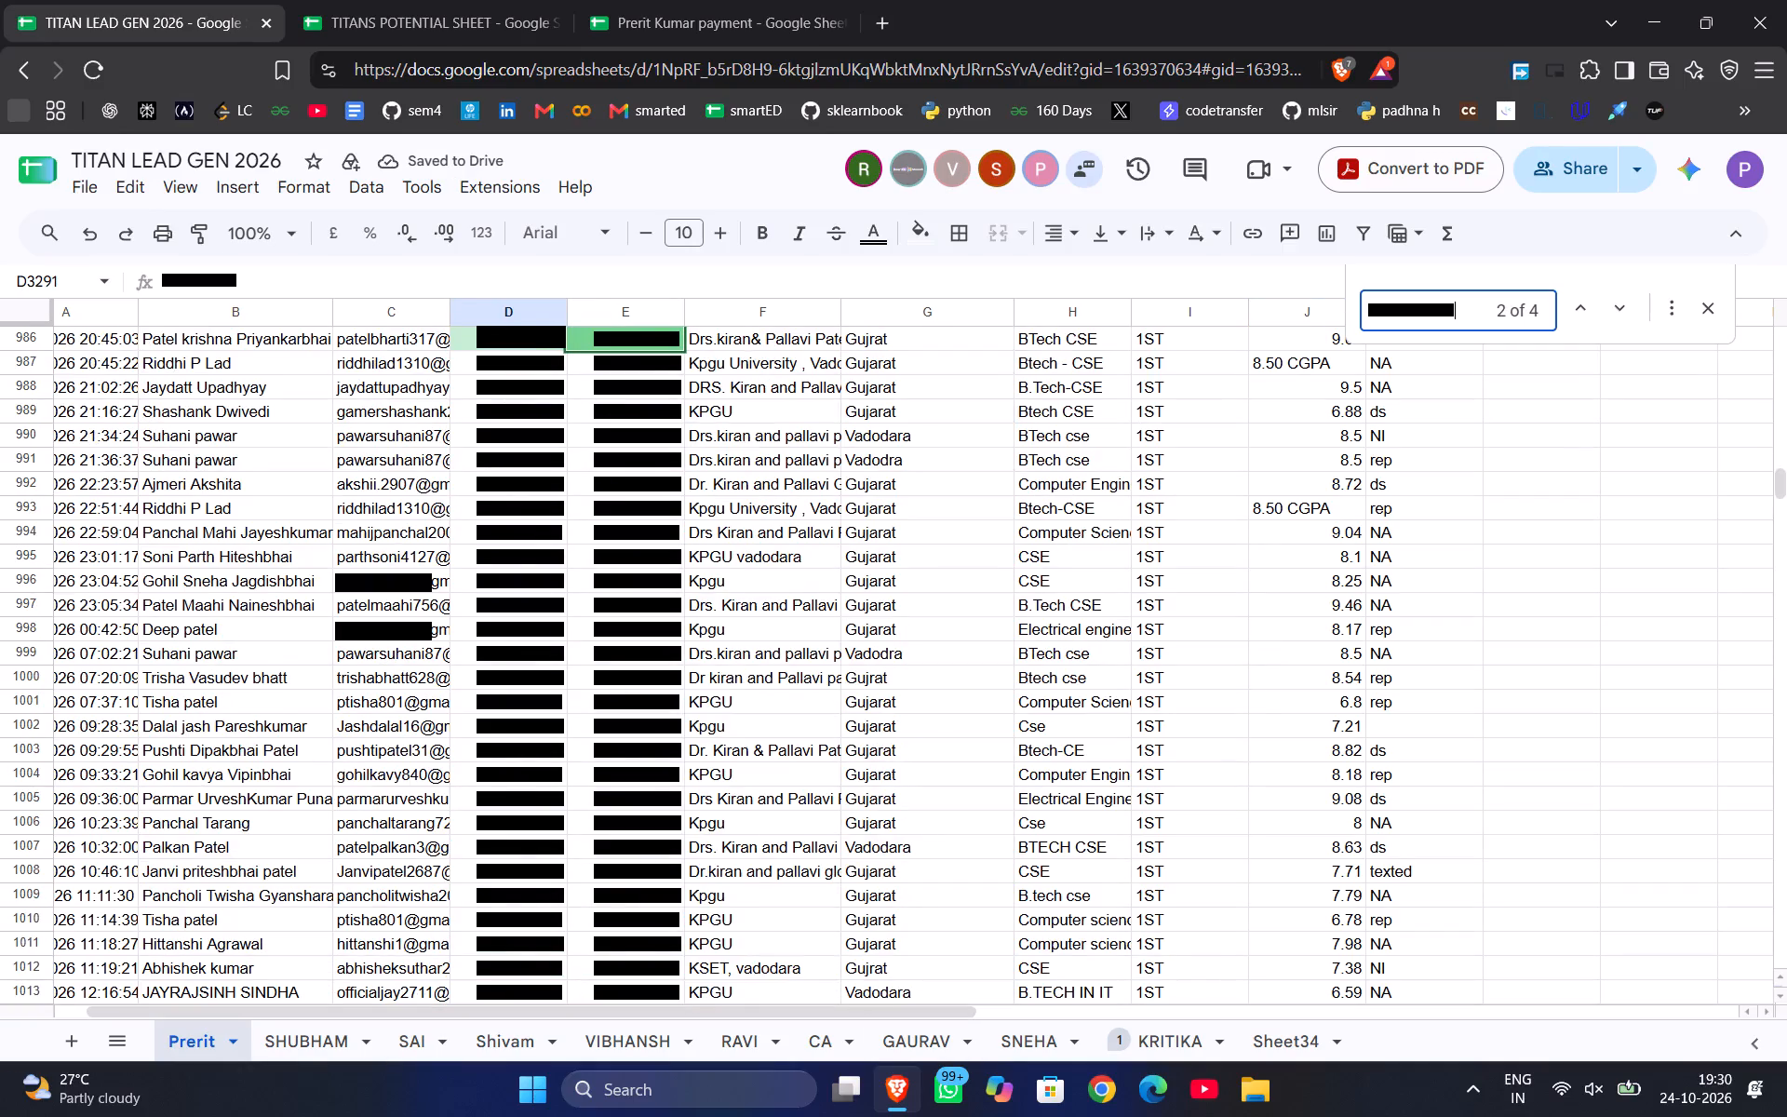
pyautogui.scroll(1, 471, 993)
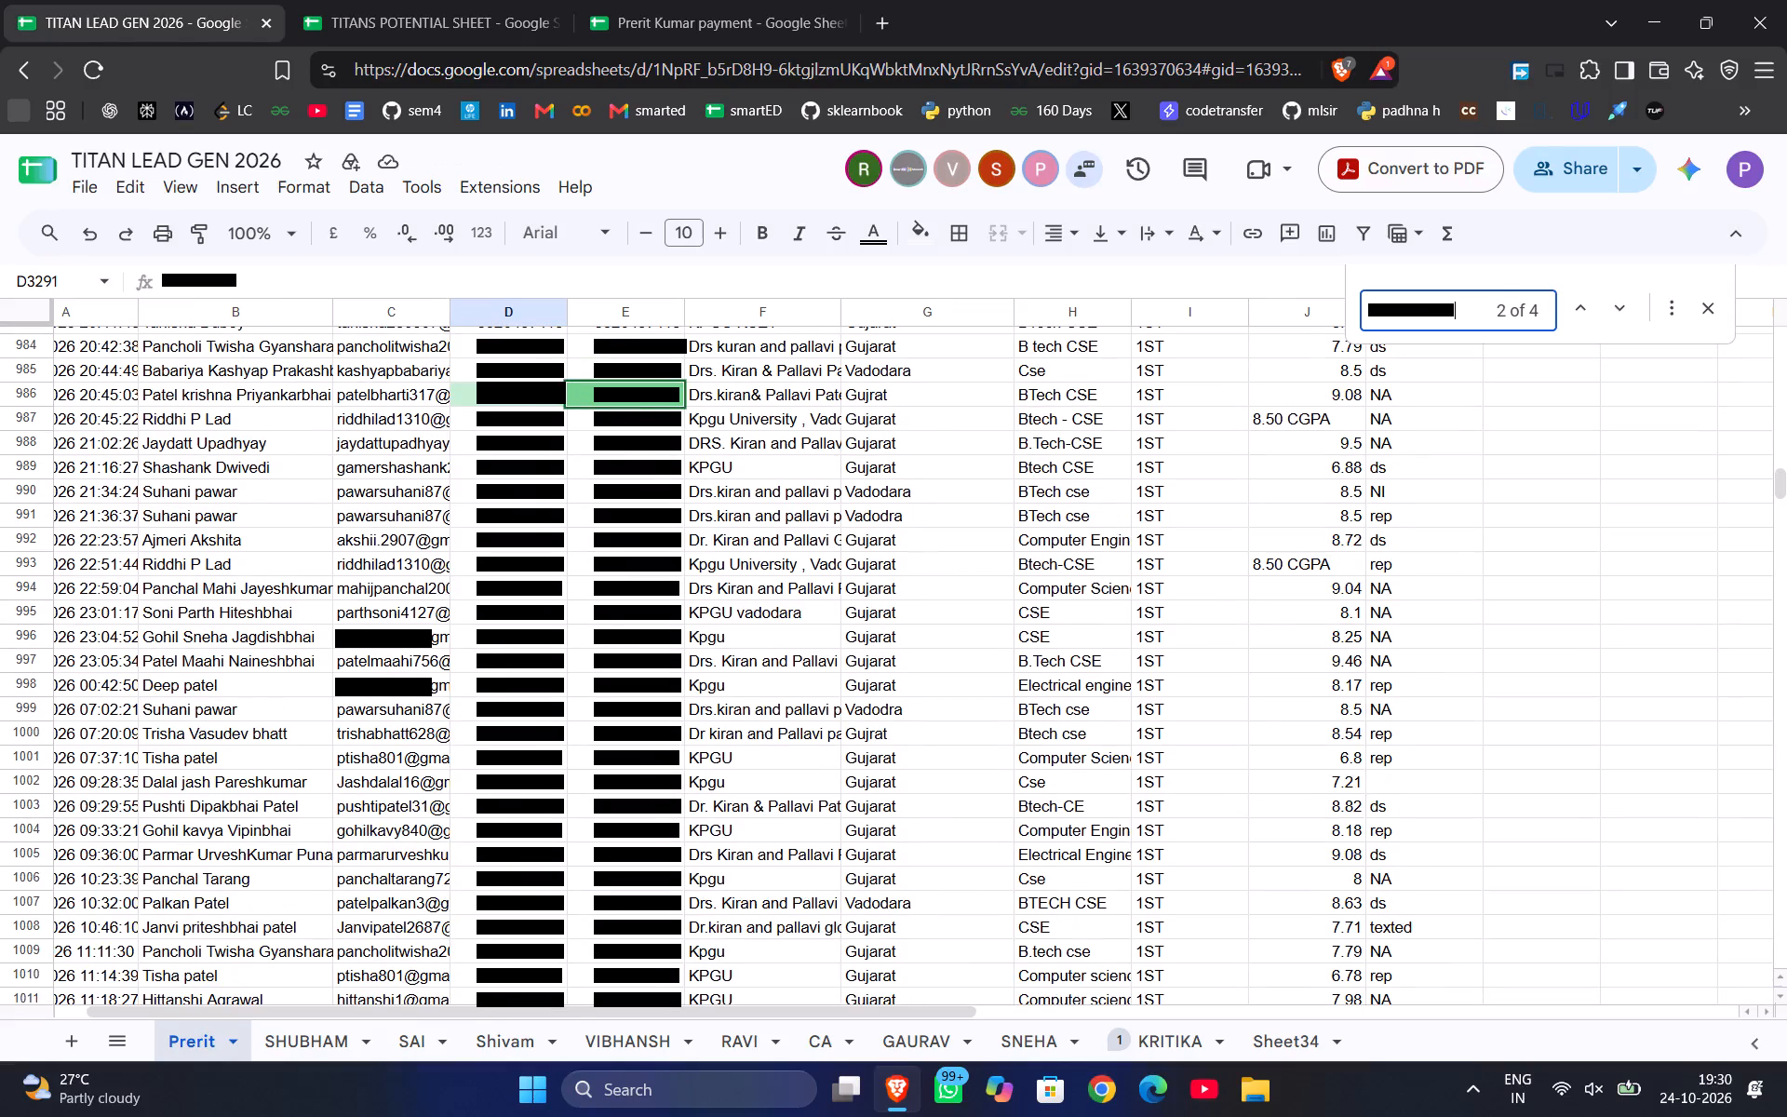
pyautogui.press('Return')
pyautogui.press('Return')
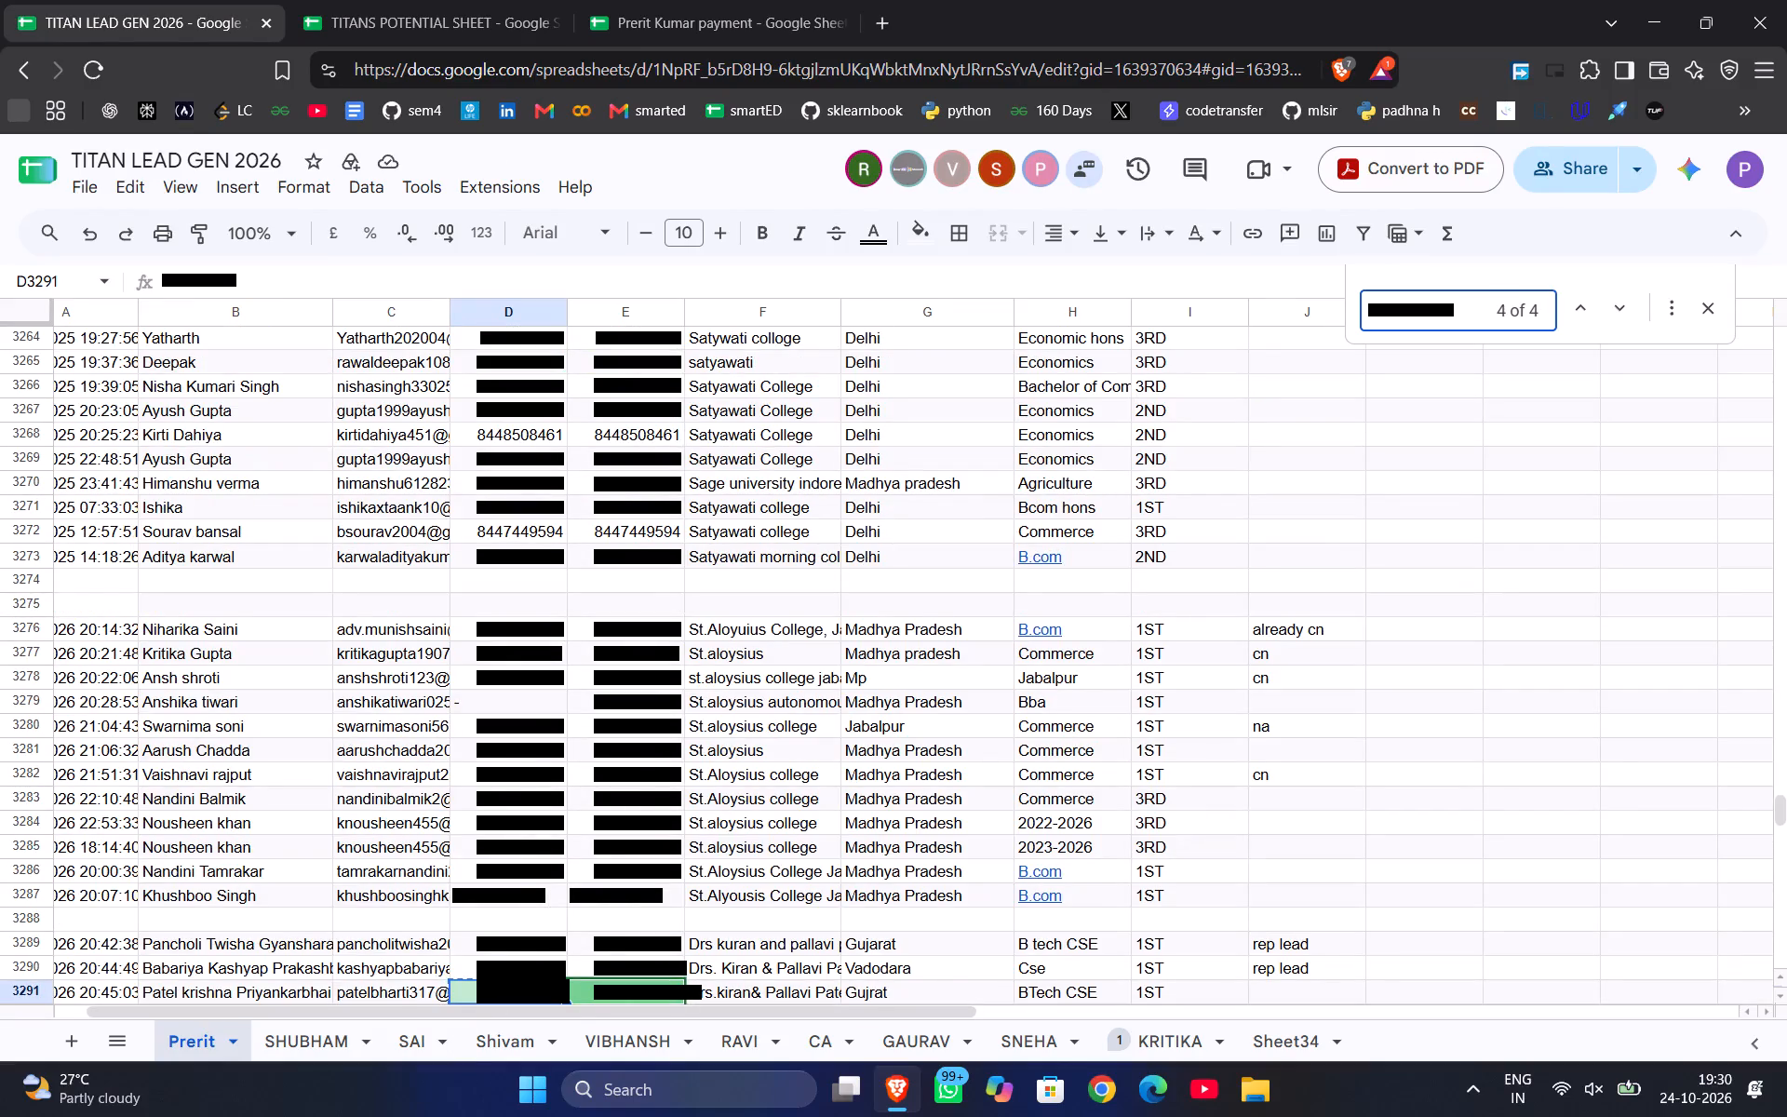
# Copy the contact number text from column D of the KPGU lead in row 3291.
pyautogui.click(493, 978)
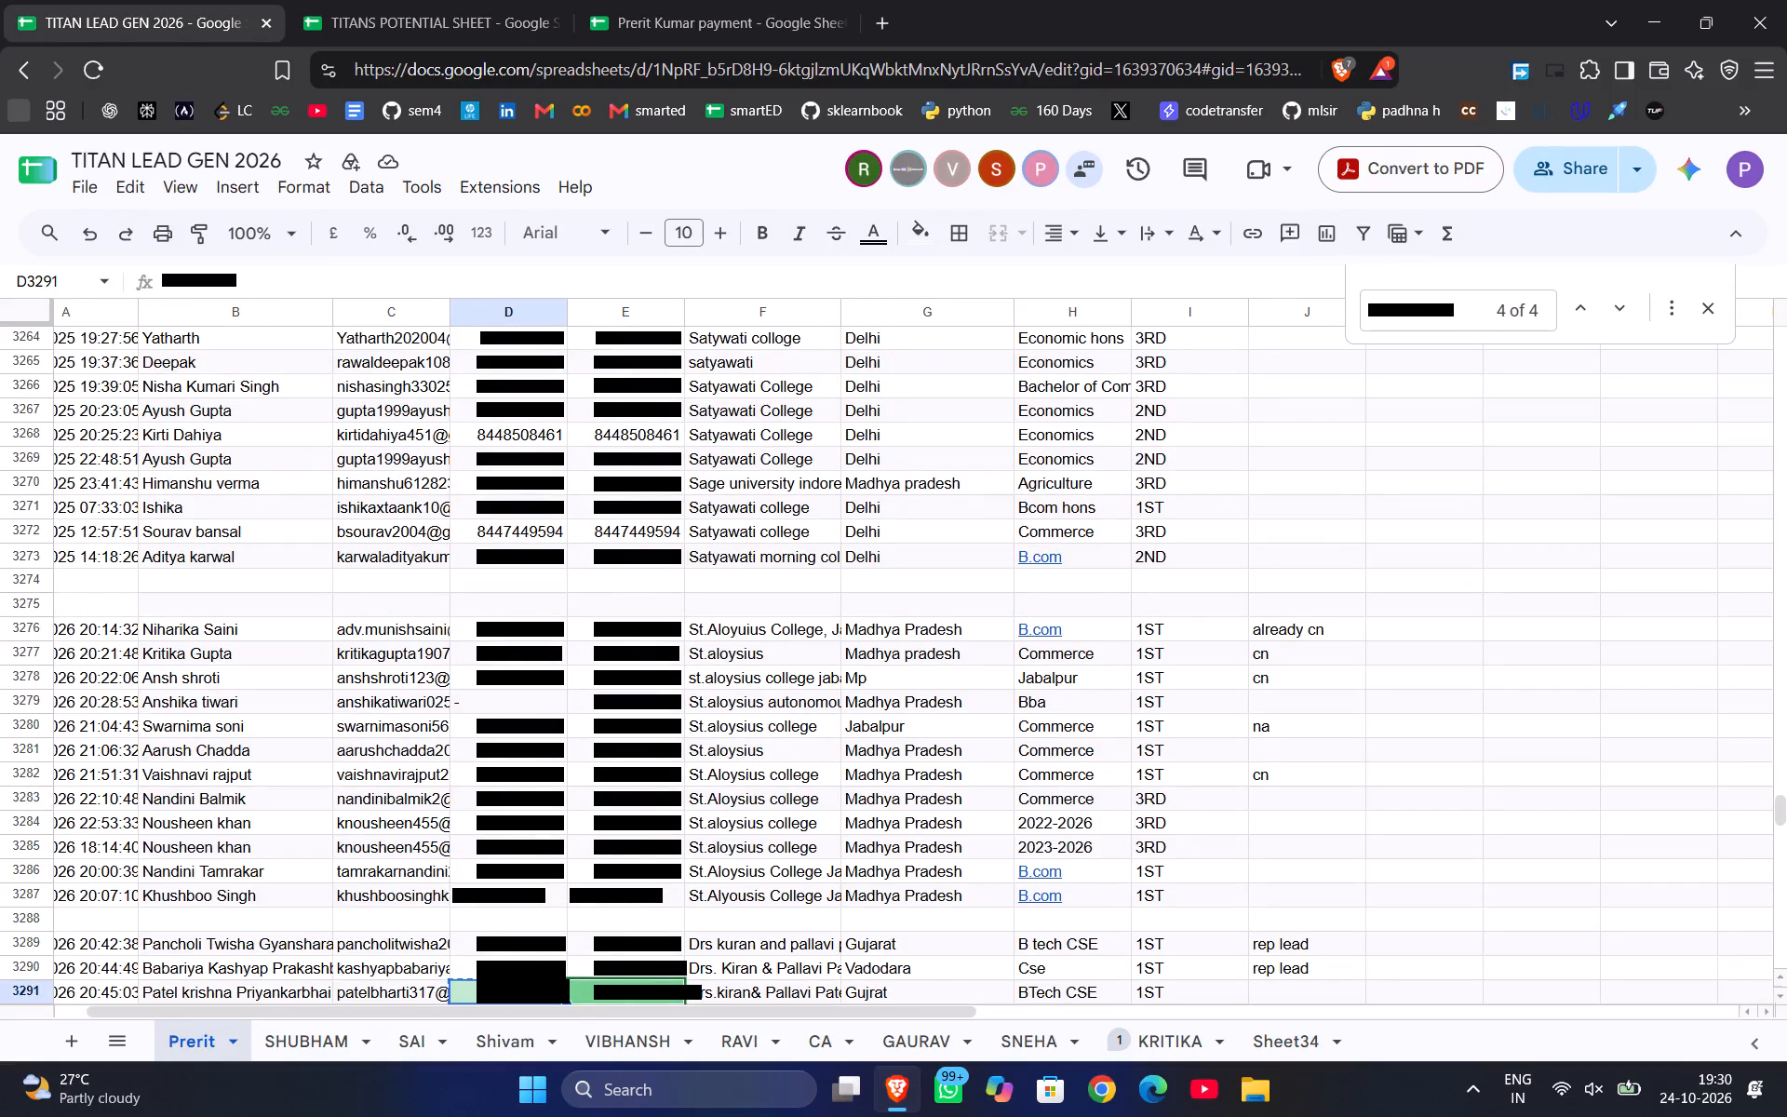
pyautogui.tripleClick(494, 986)
pyautogui.hotkey('ctrl', 'c')
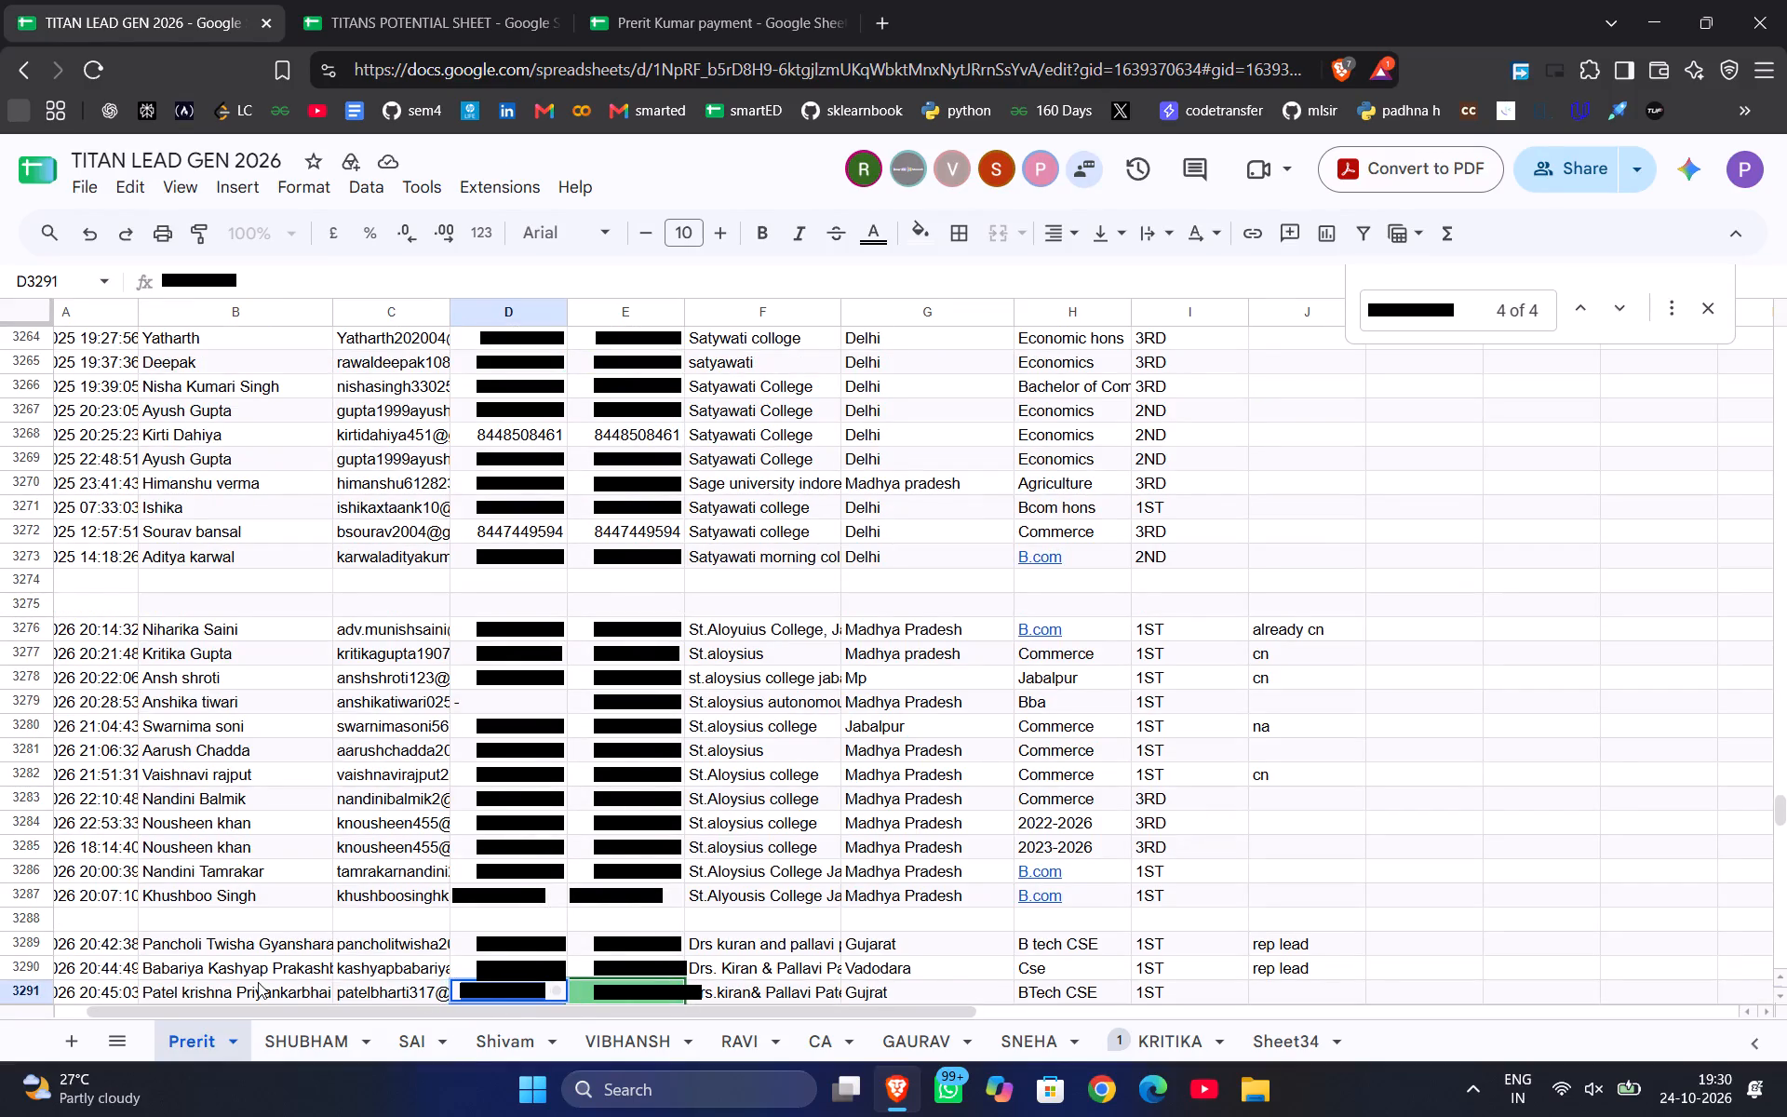
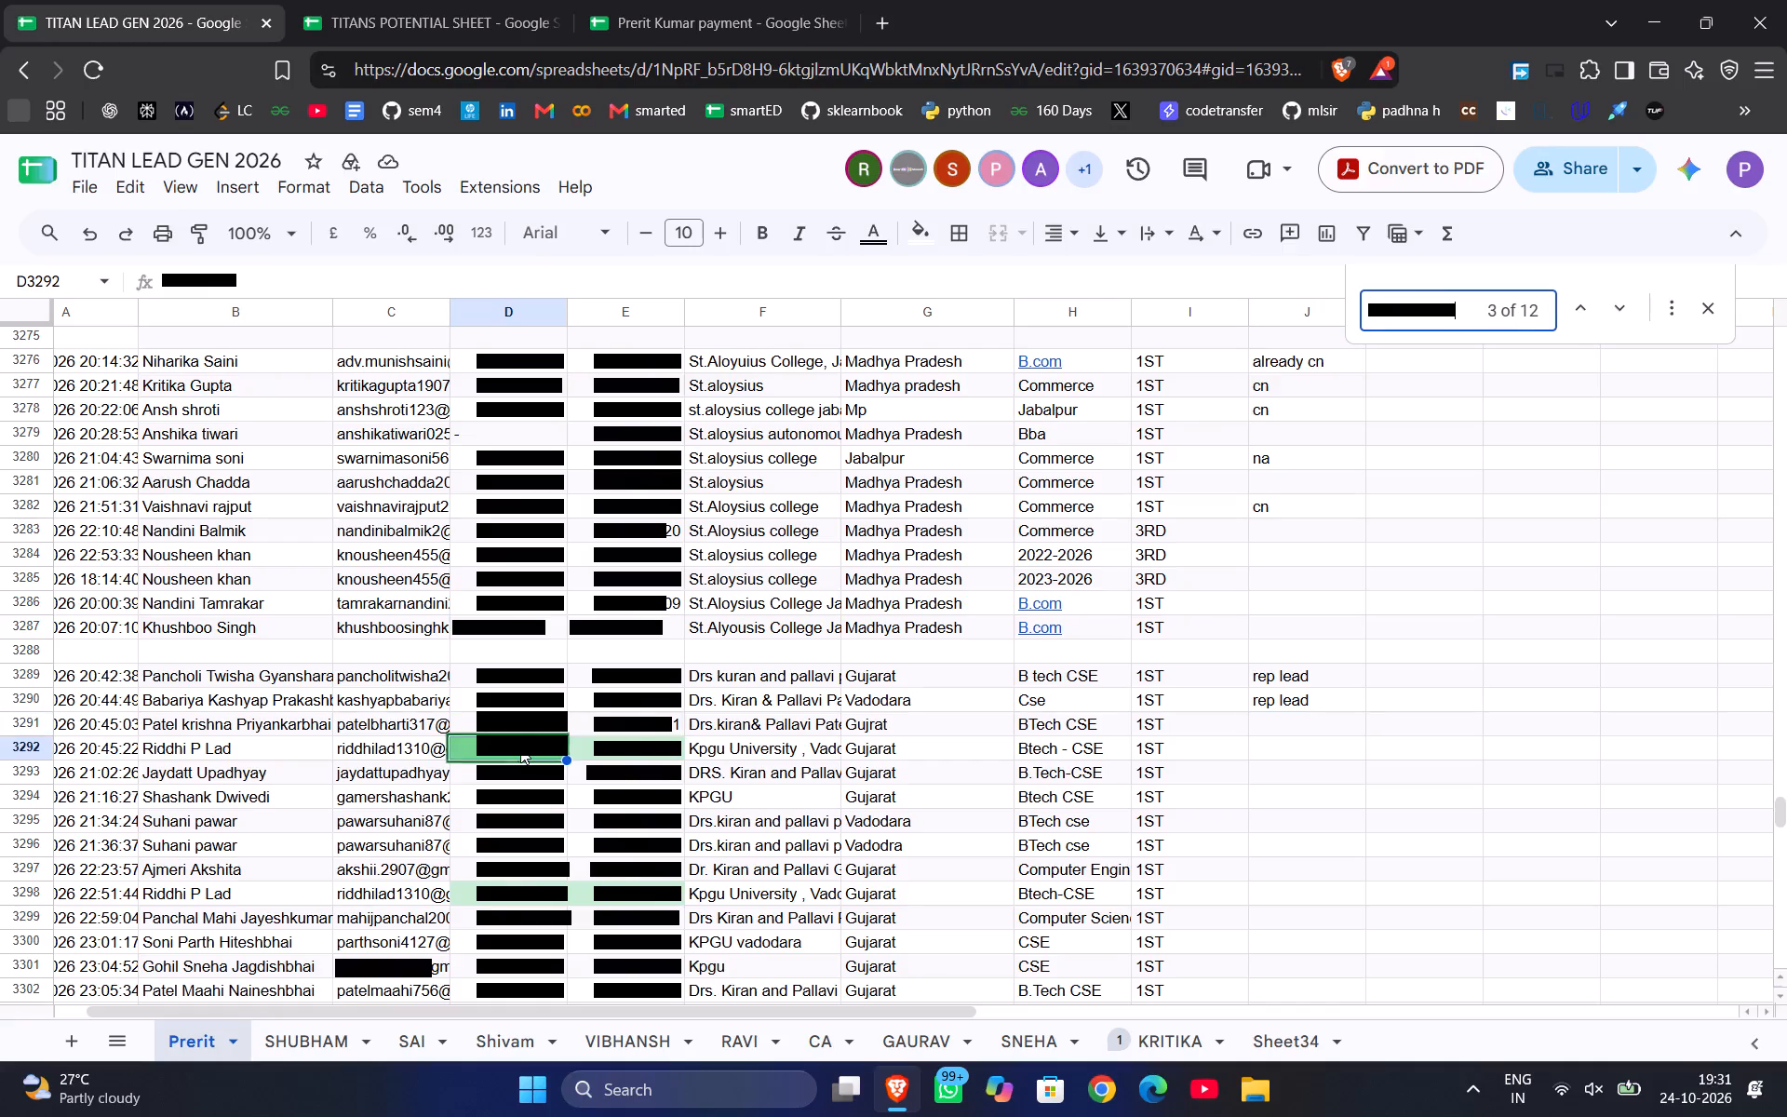
# Search the sheet for the column D contact number of the lead in row 3292 and check its earlier entries.
pyautogui.press('Return')
pyautogui.press('Return')
pyautogui.press('Return')
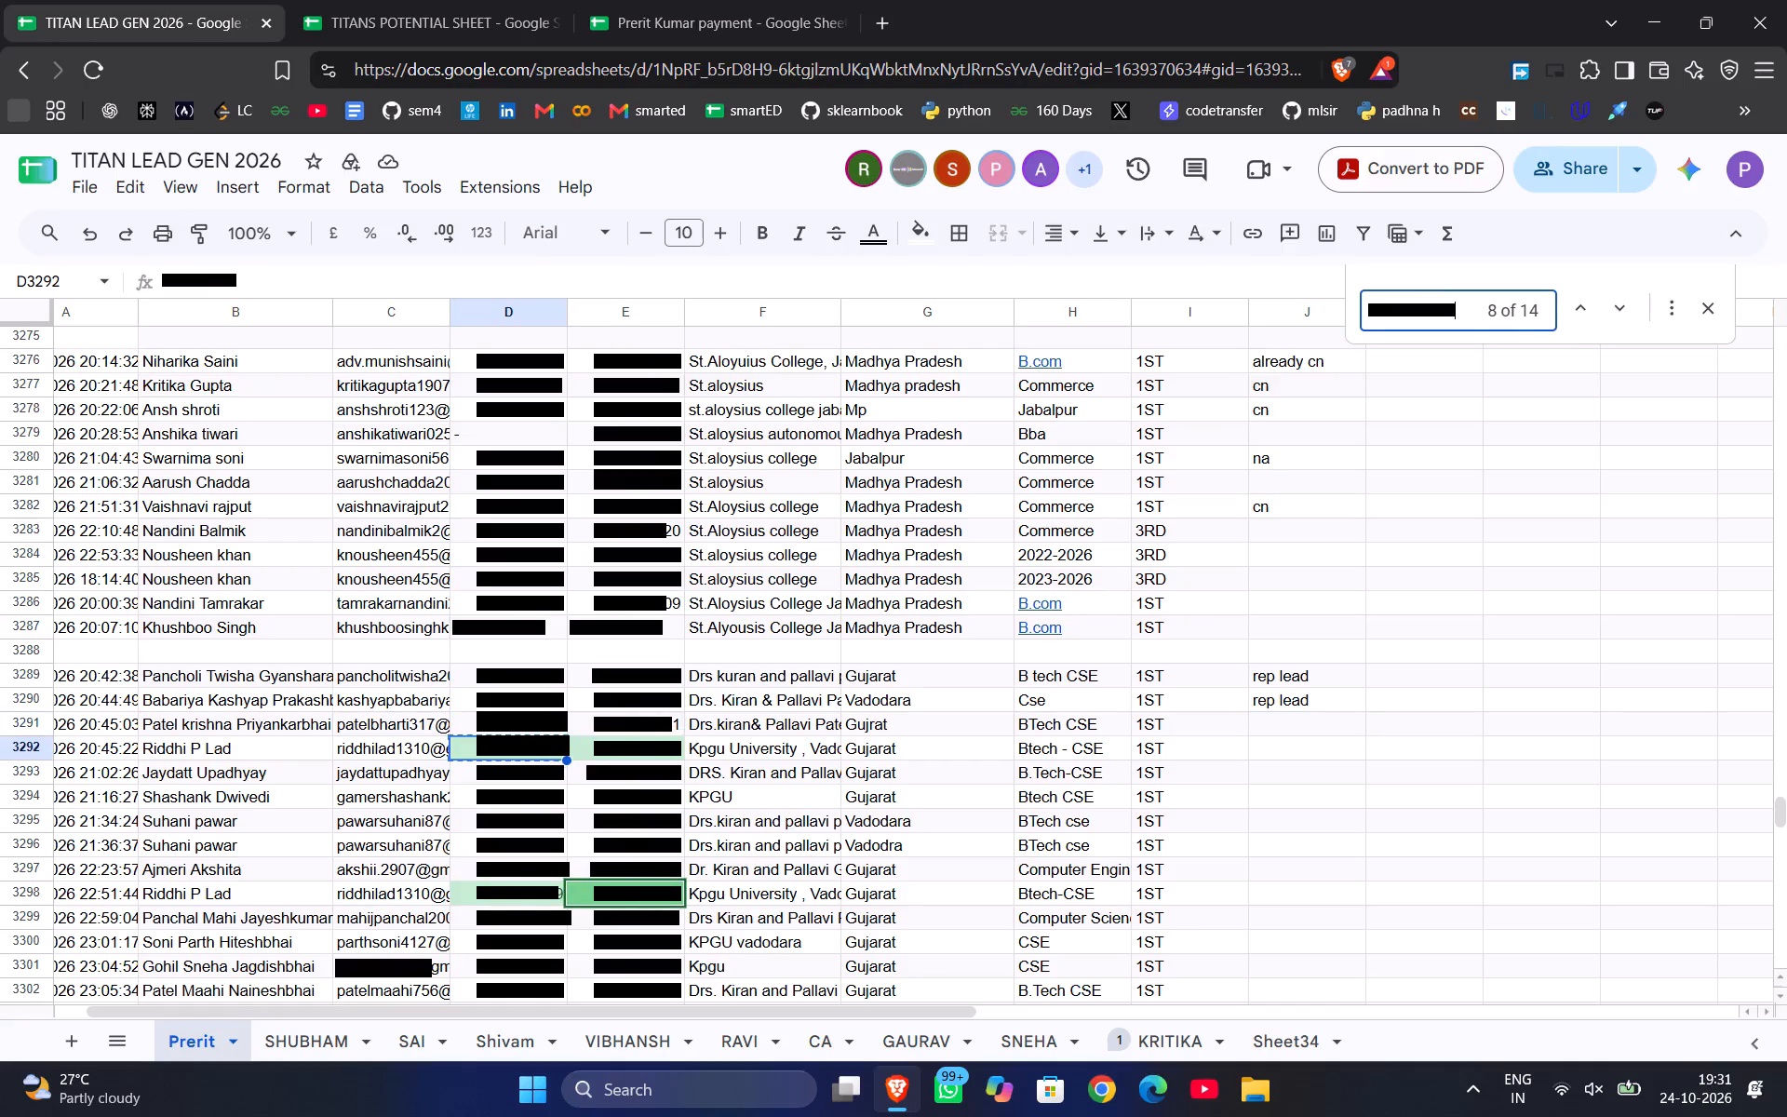
pyautogui.tripleClick(1592, 308)
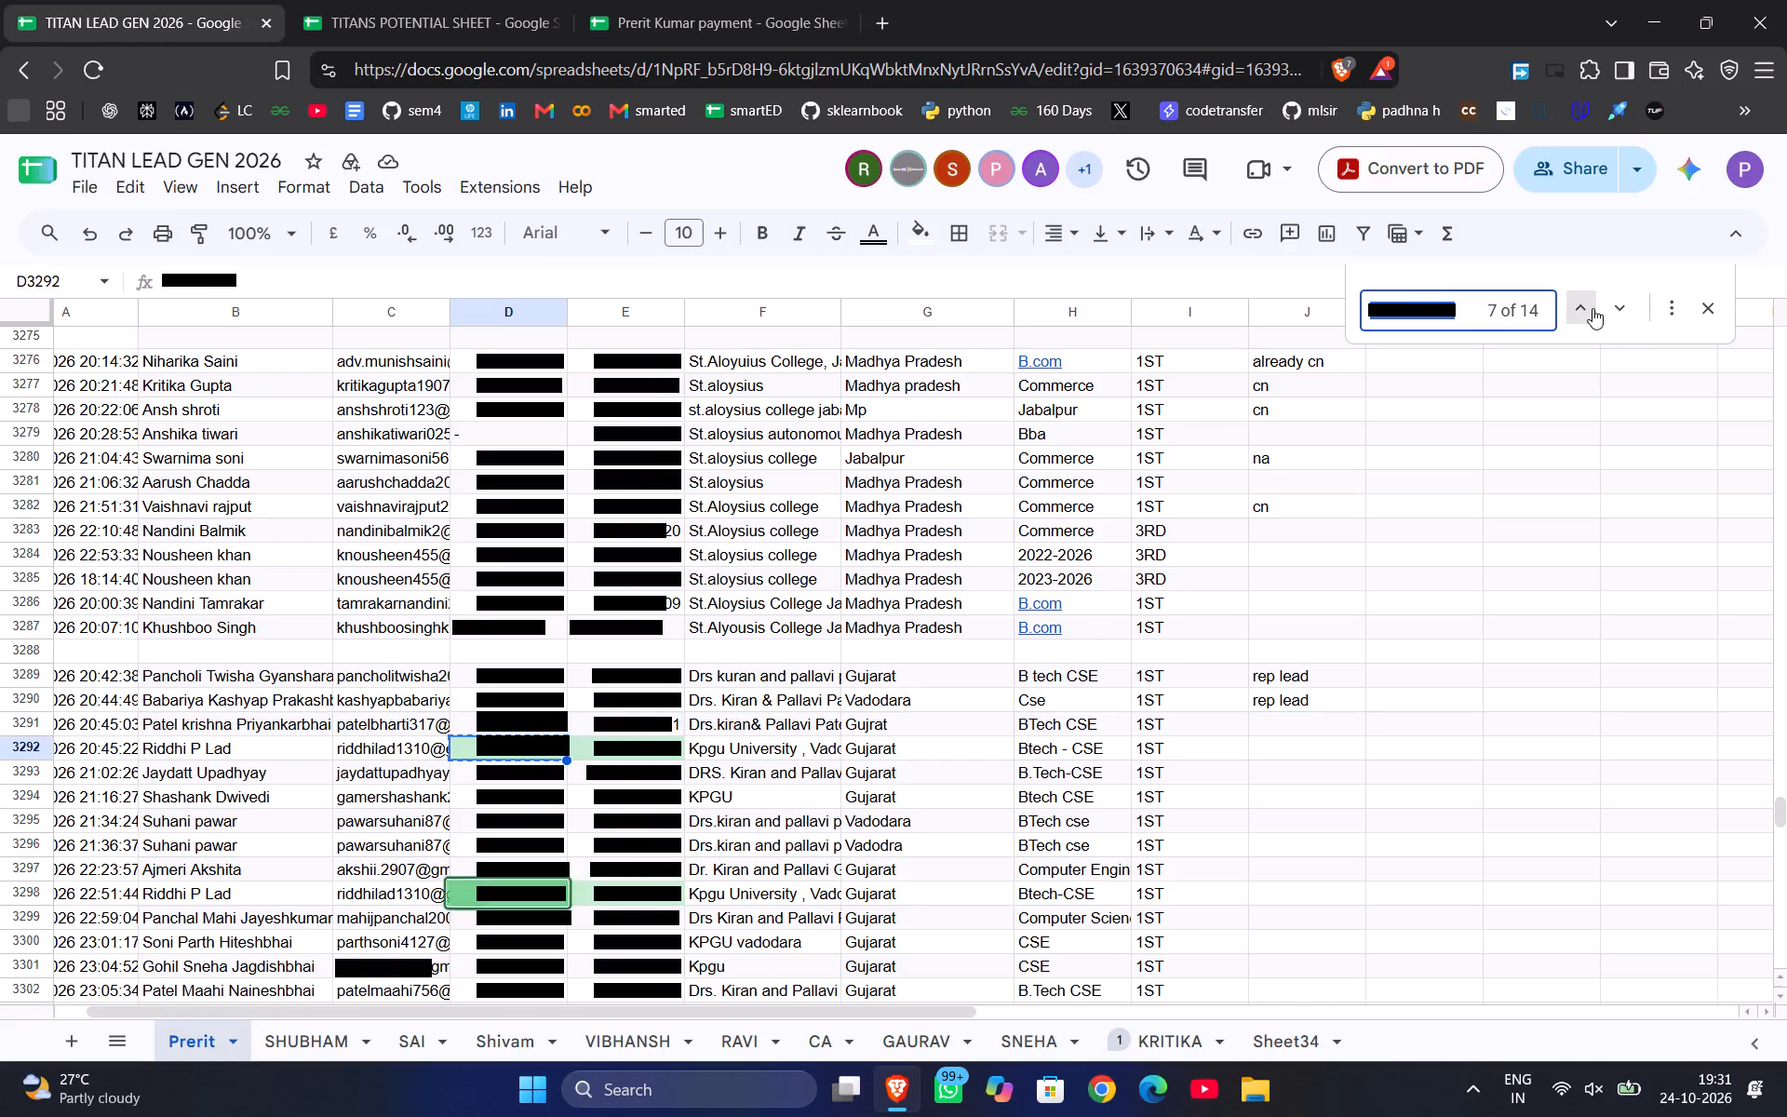
pyautogui.doubleClick(1592, 308)
pyautogui.scroll(1, 1404, 479)
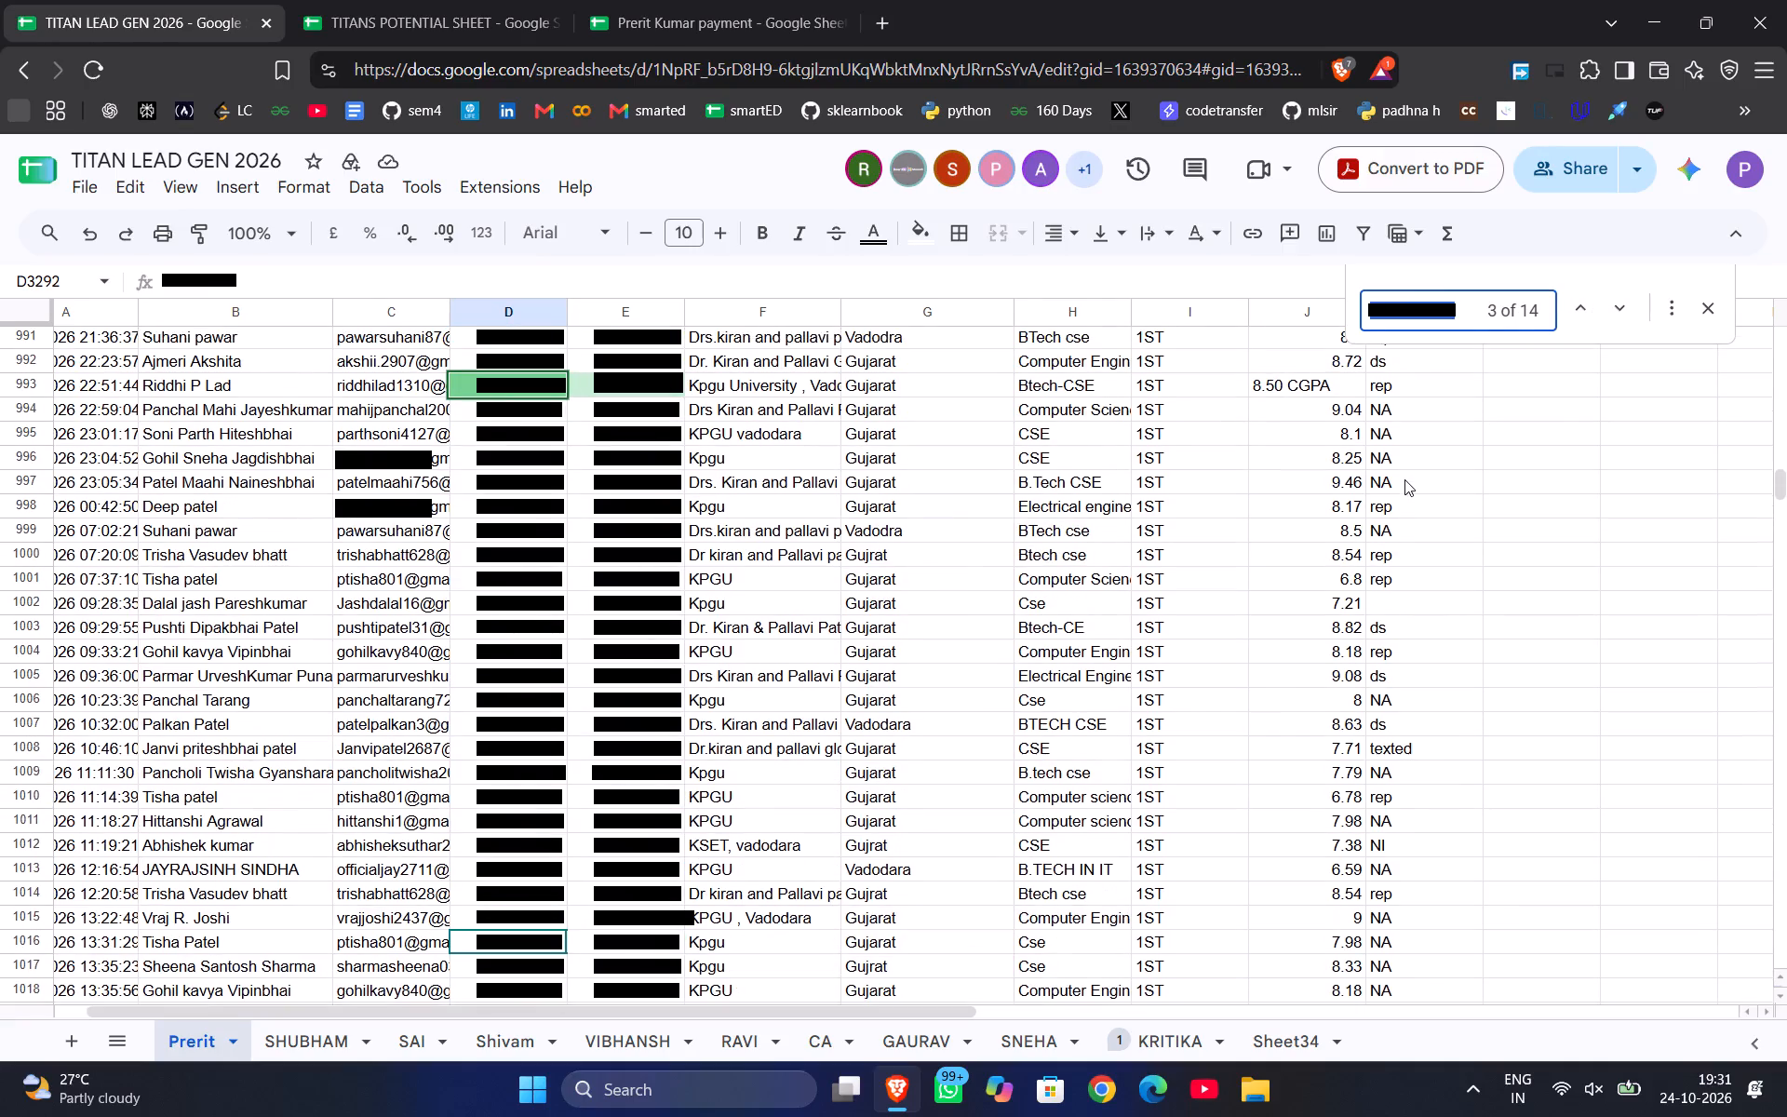
pyautogui.scroll(1, 1404, 479)
pyautogui.doubleClick(1592, 303)
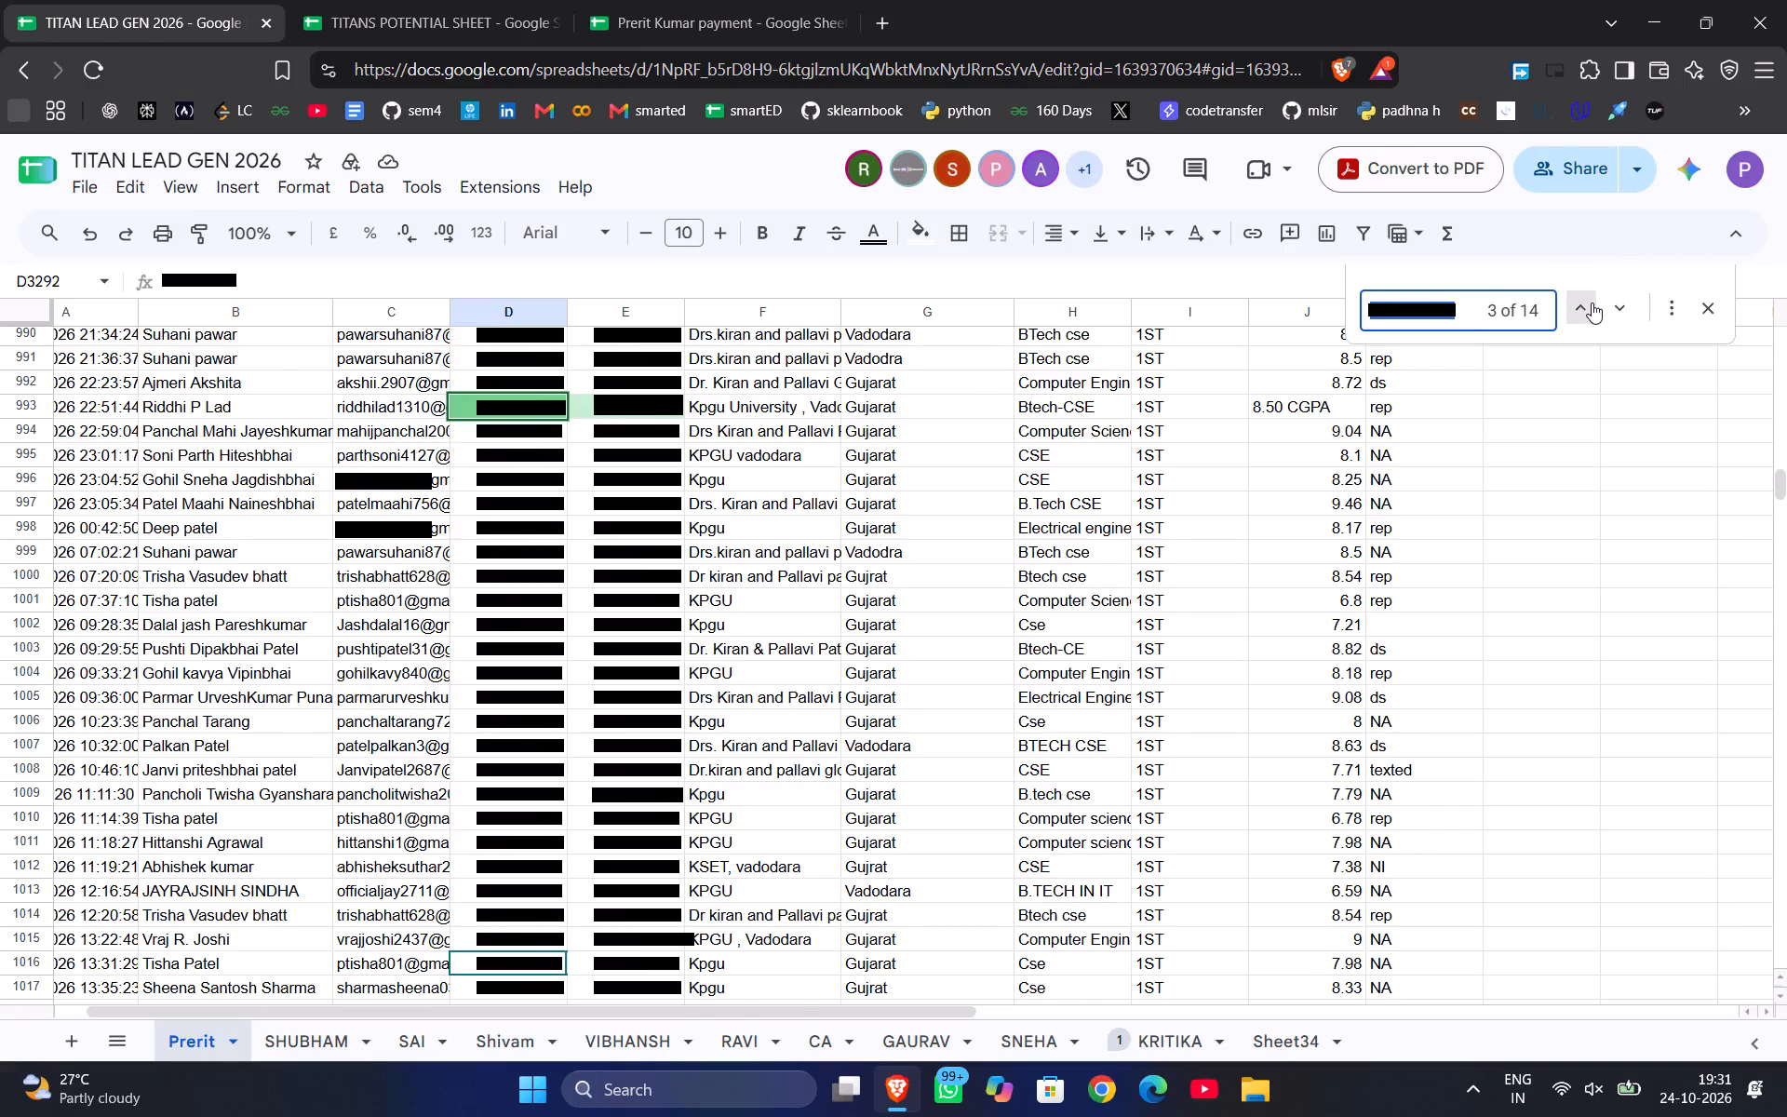
pyautogui.scroll(1, 1436, 417)
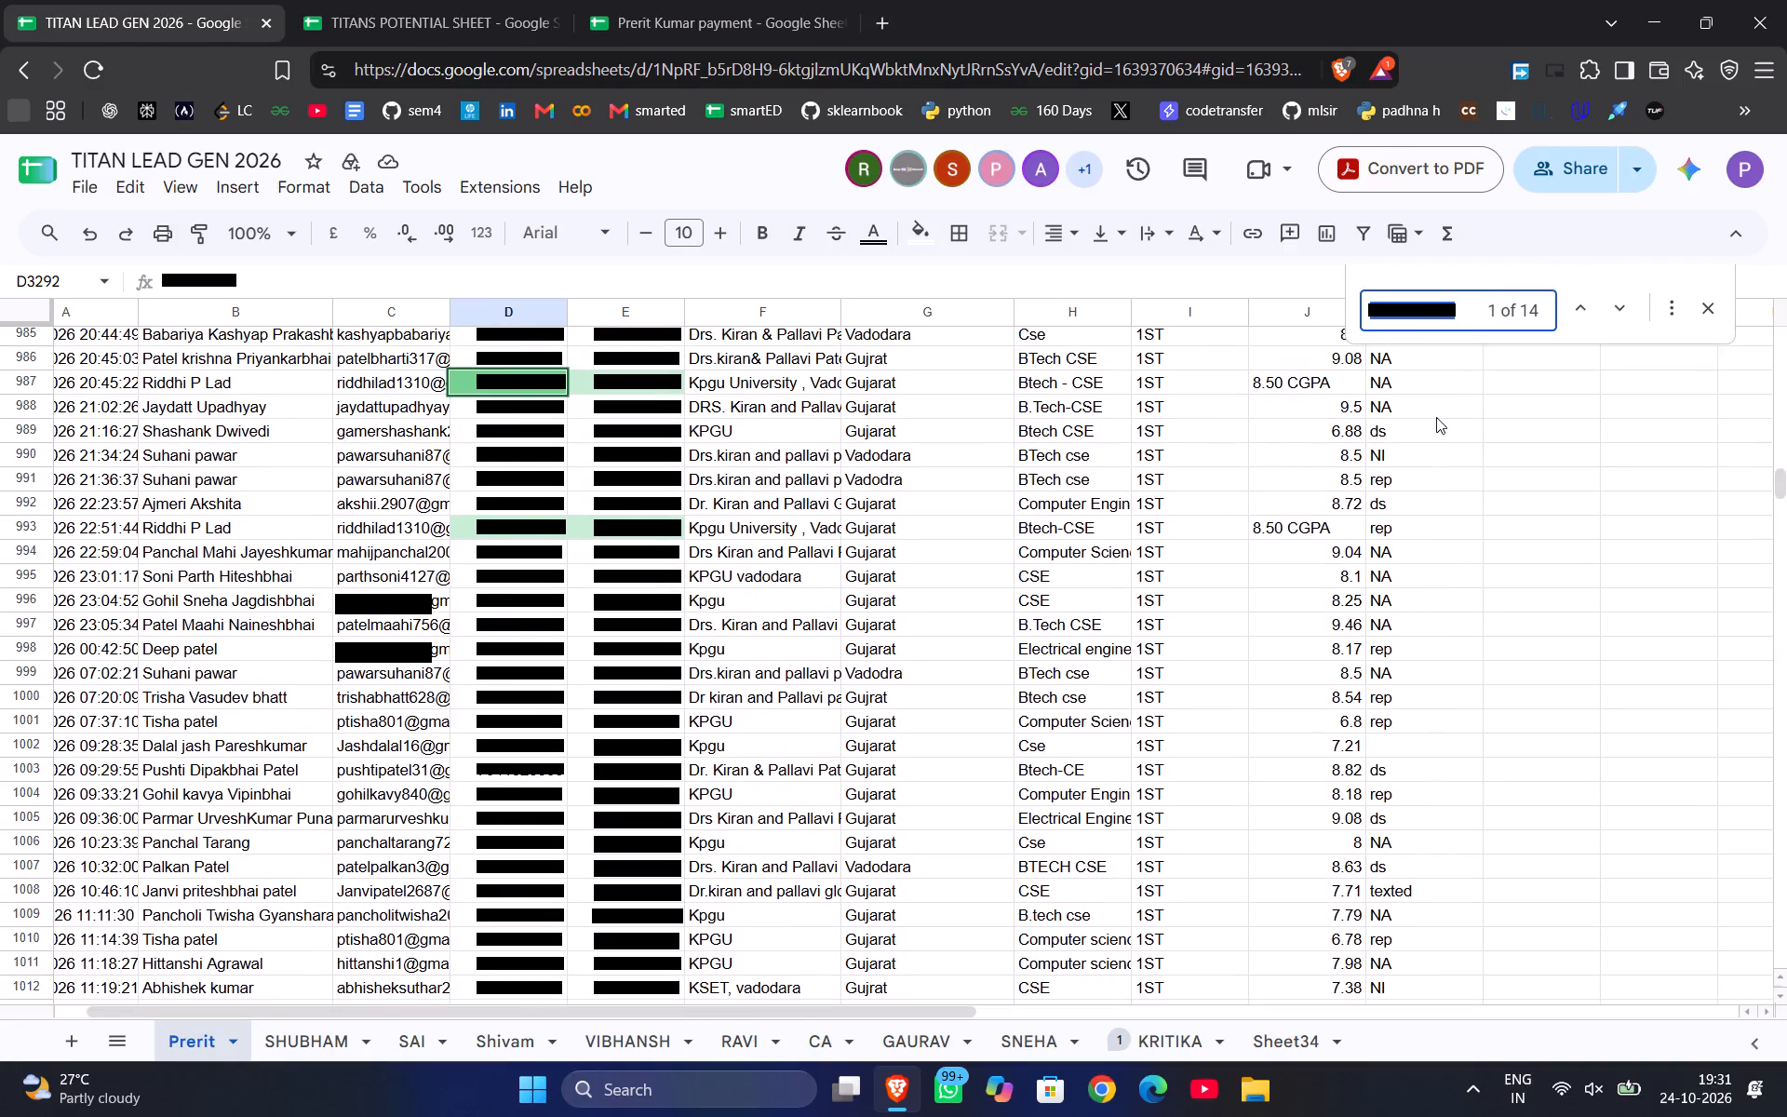
pyautogui.scroll(1, 1436, 417)
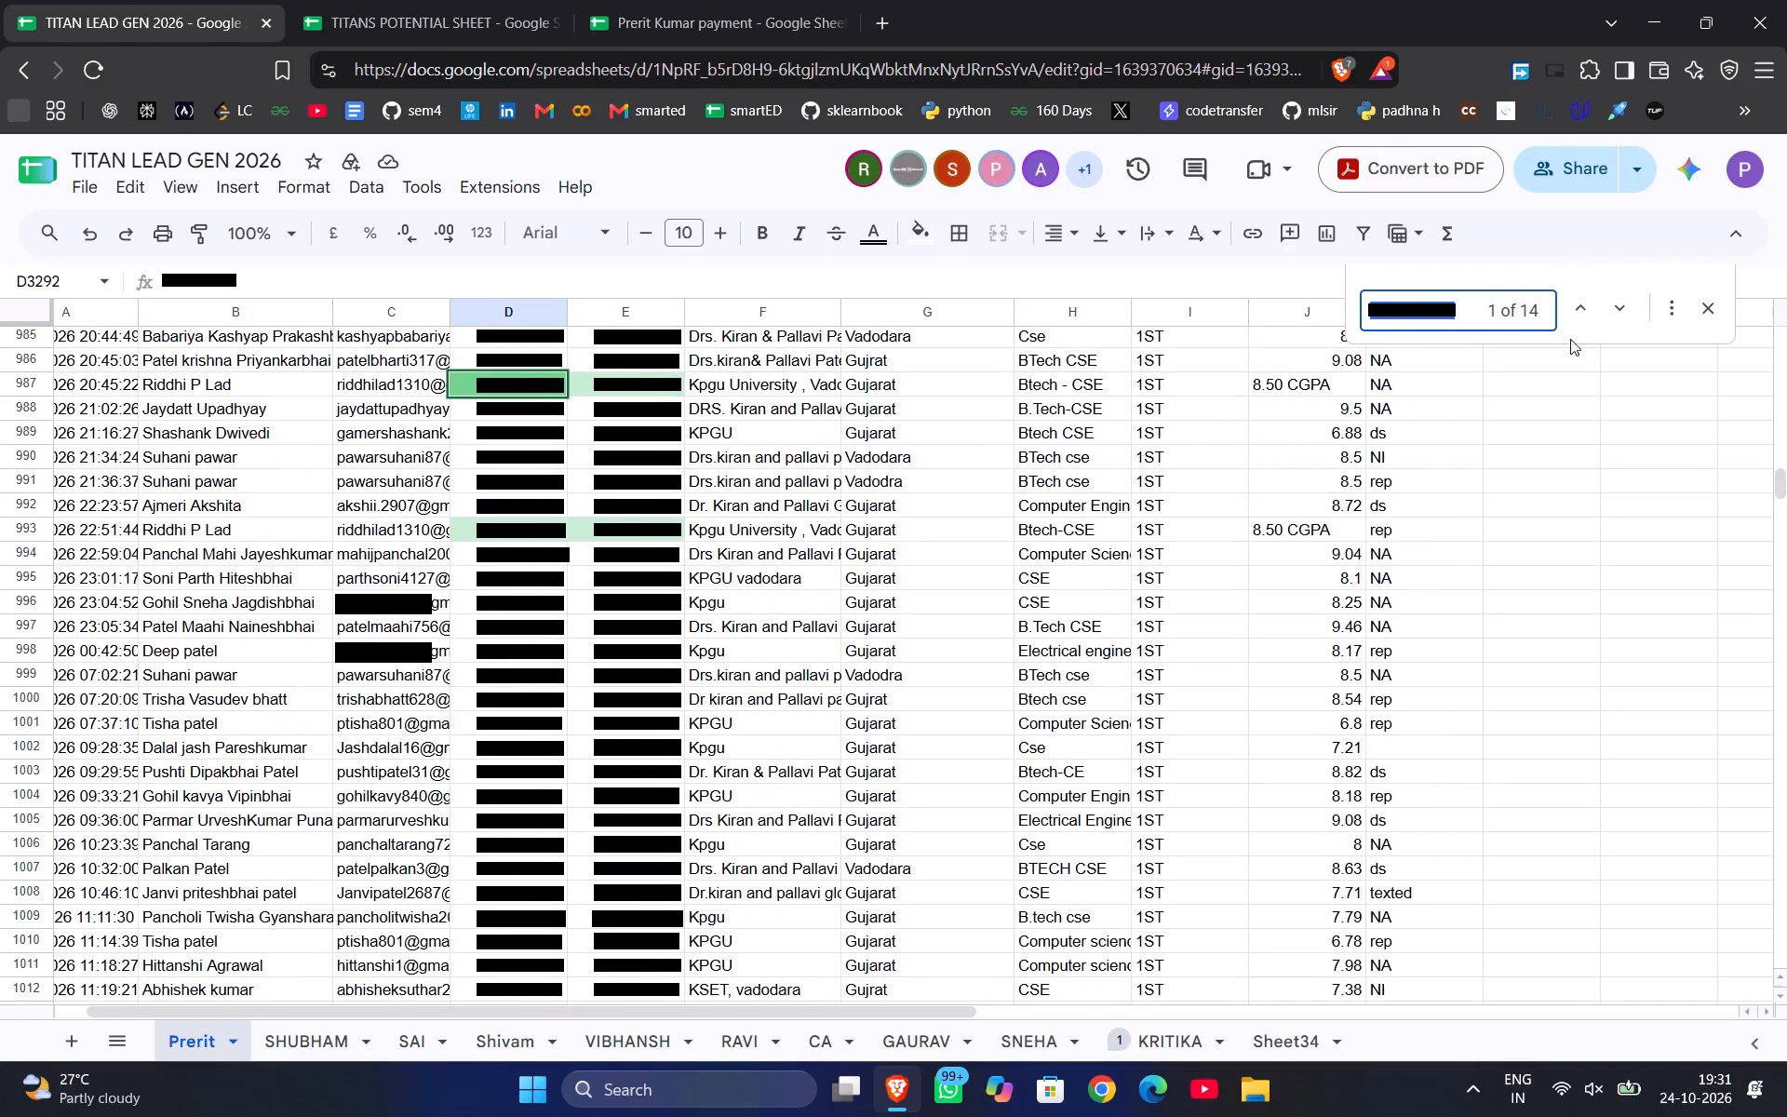
pyautogui.click(1622, 293)
pyautogui.click(1622, 293)
pyautogui.click(1622, 293)
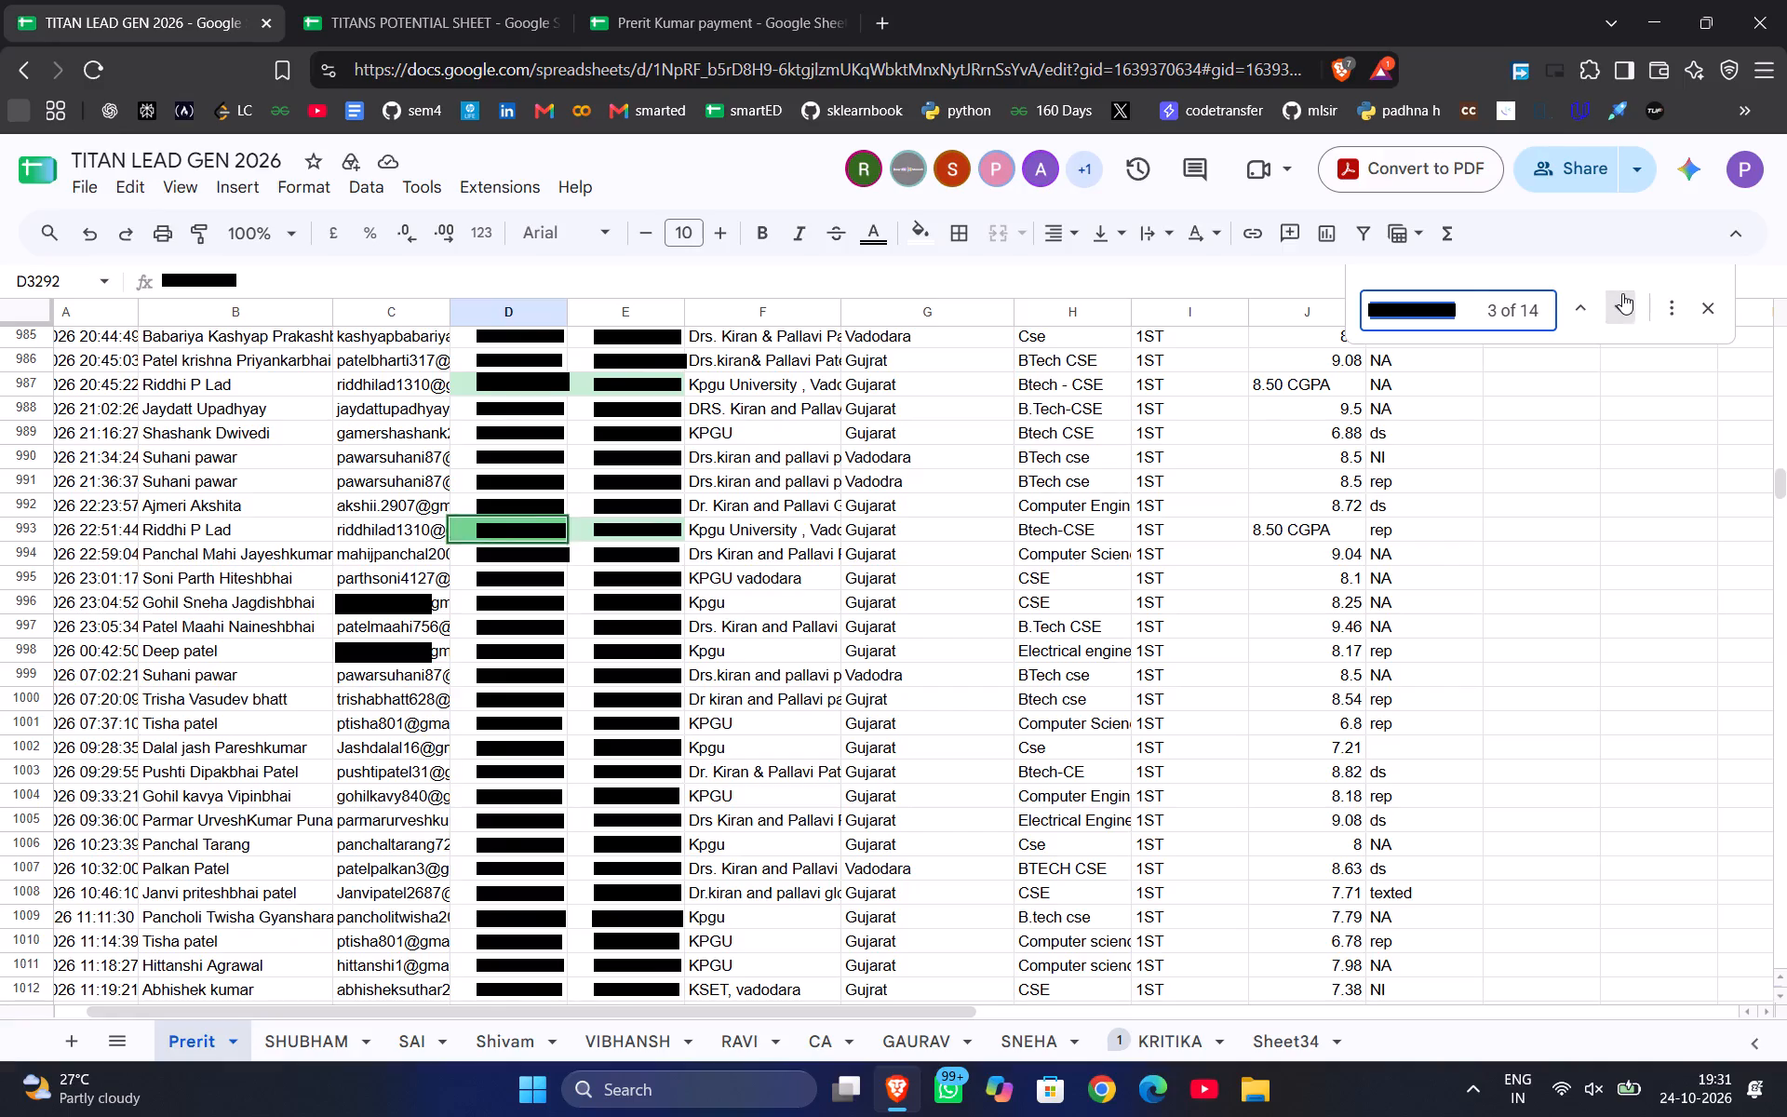
pyautogui.click(1622, 293)
# Record "rep lead" in column J for the KPGU lead in row 3292.
pyautogui.scroll(-1, 1471, 613)
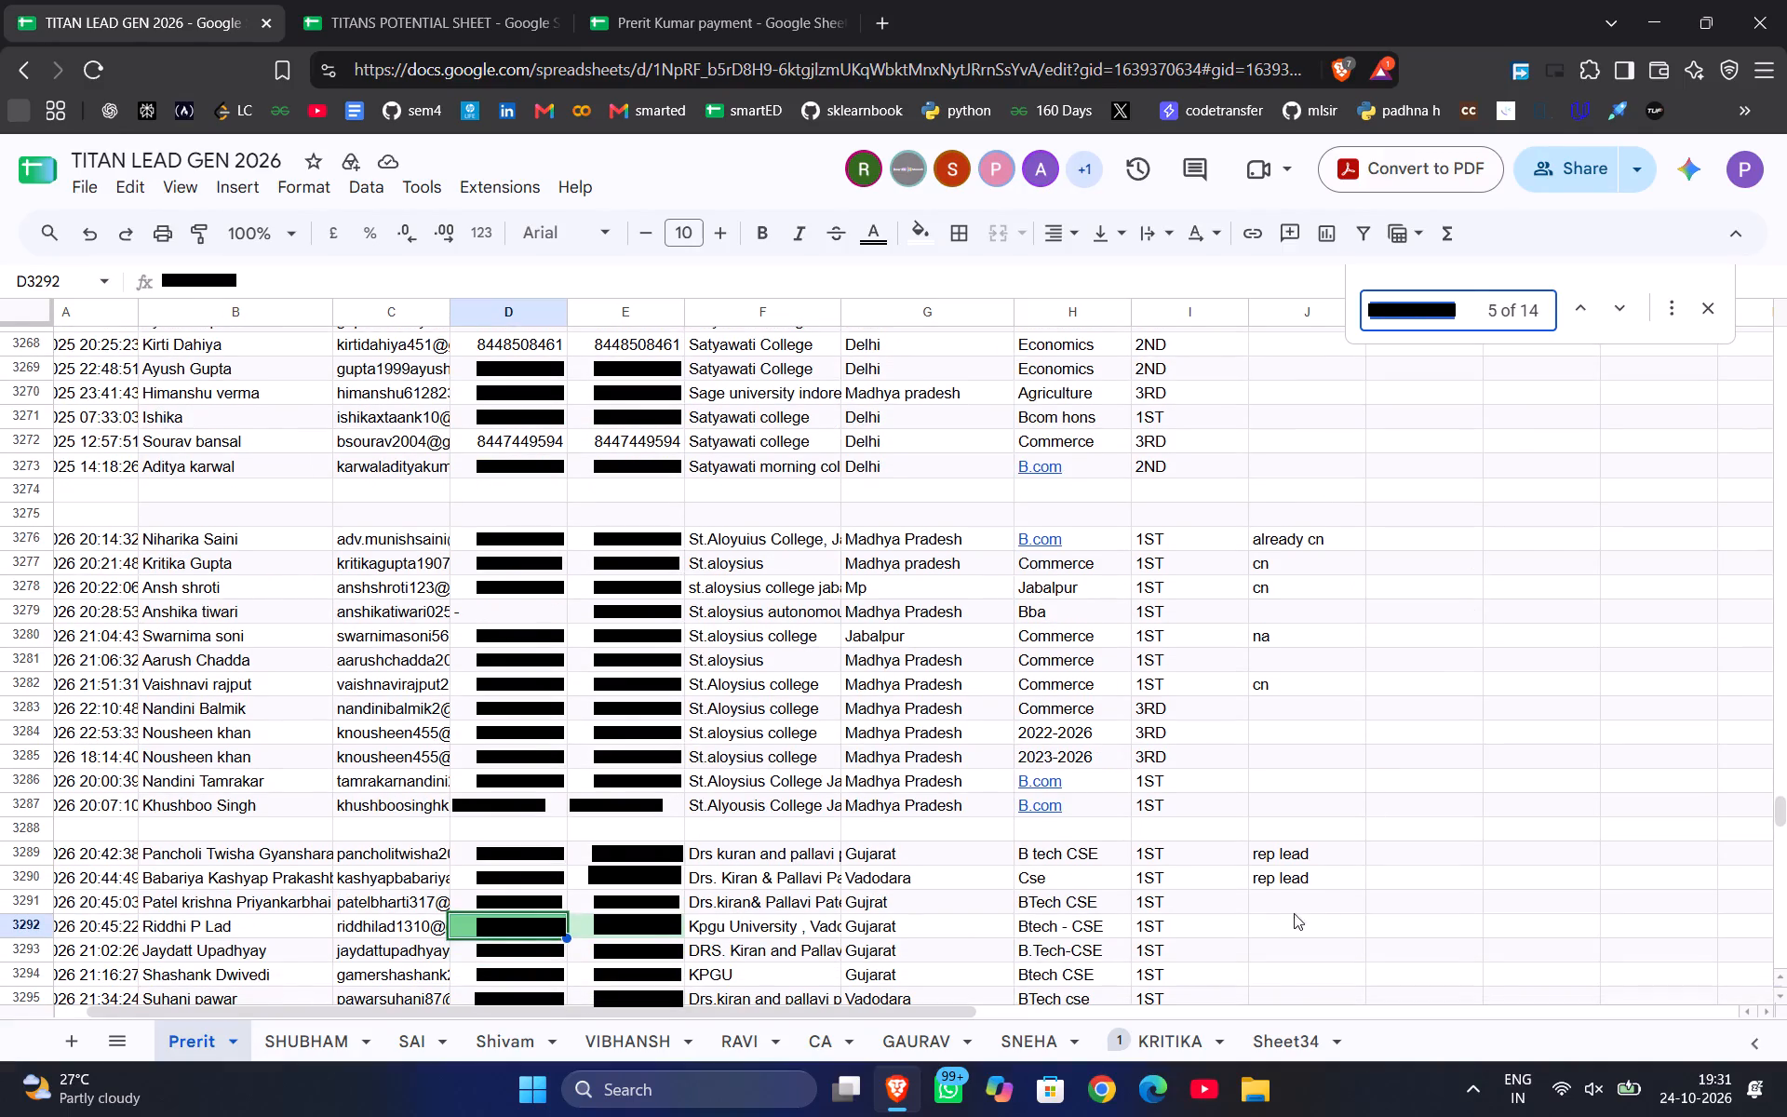
pyautogui.click(1278, 928)
pyautogui.write('rep')
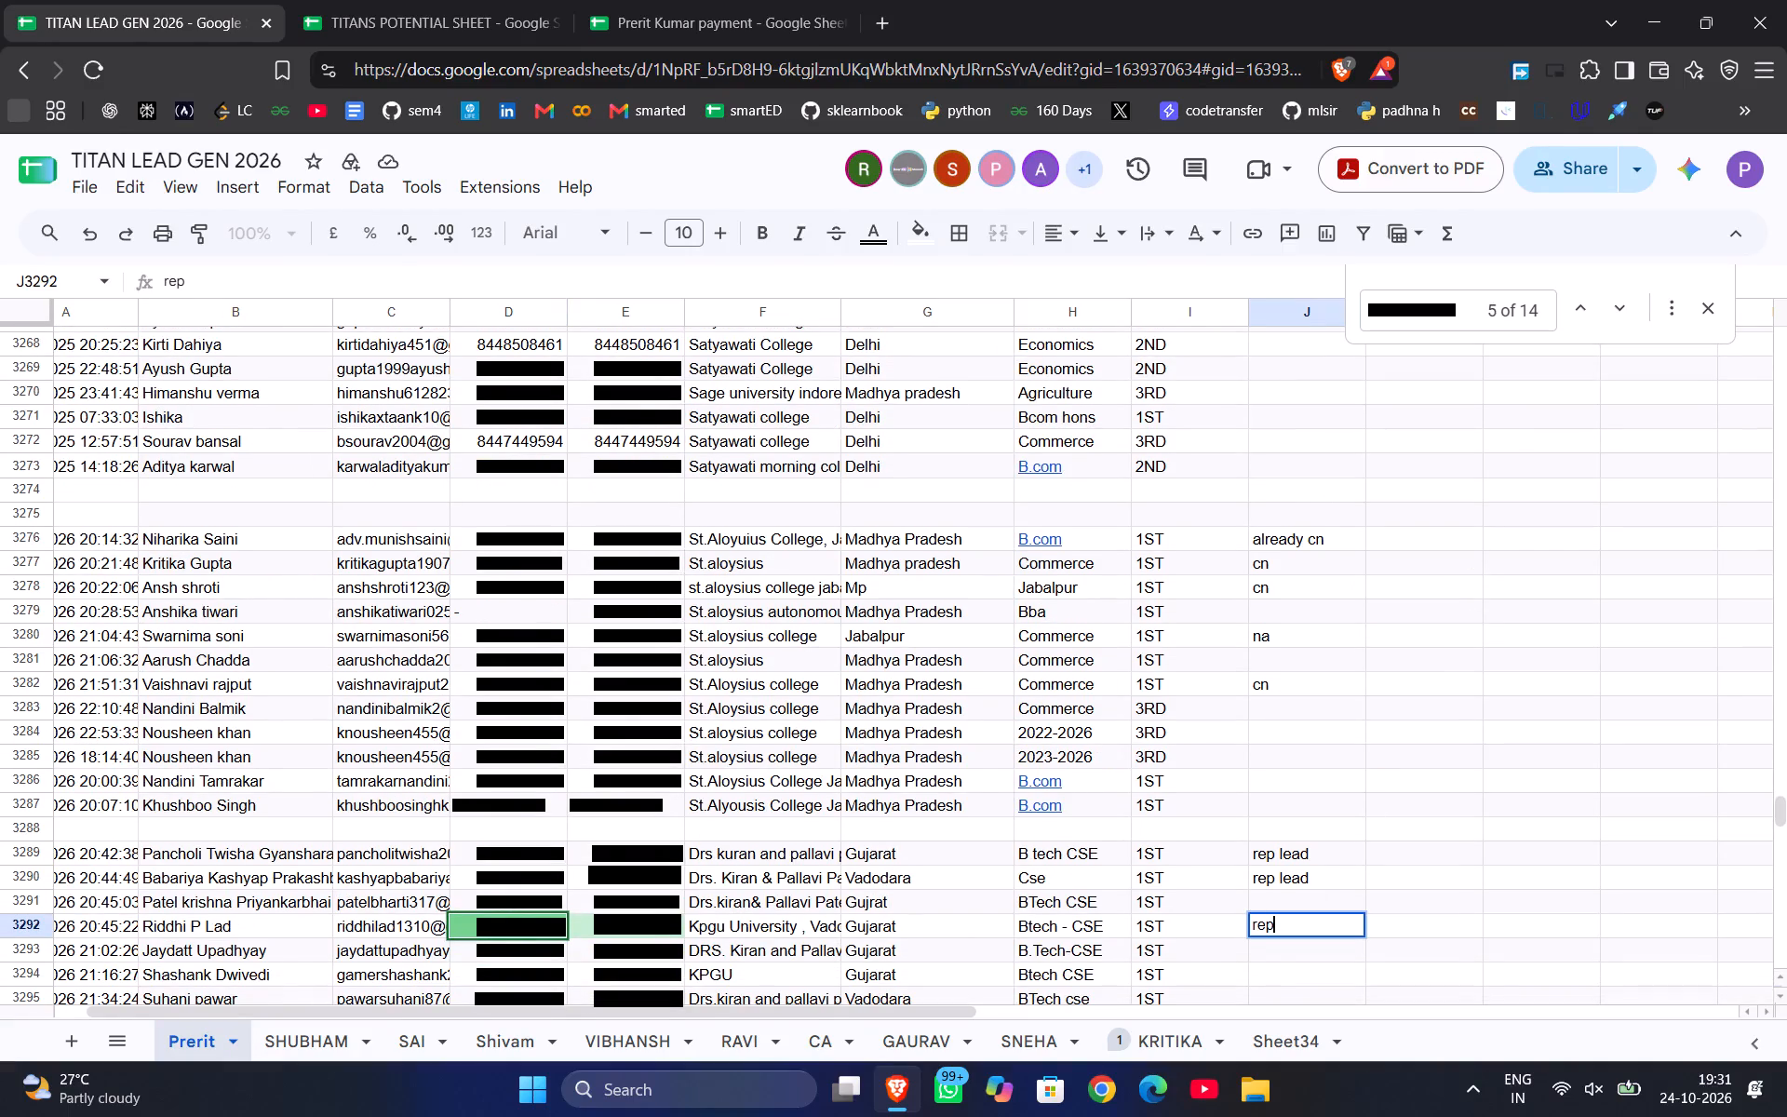
pyautogui.press('space')
pyautogui.write('l')
pyautogui.write('ead')
pyautogui.press('Down')
# Enter "rep l" in column J for the matching repeat KPGU lead in row 3298.
pyautogui.scroll(-5, 1278, 928)
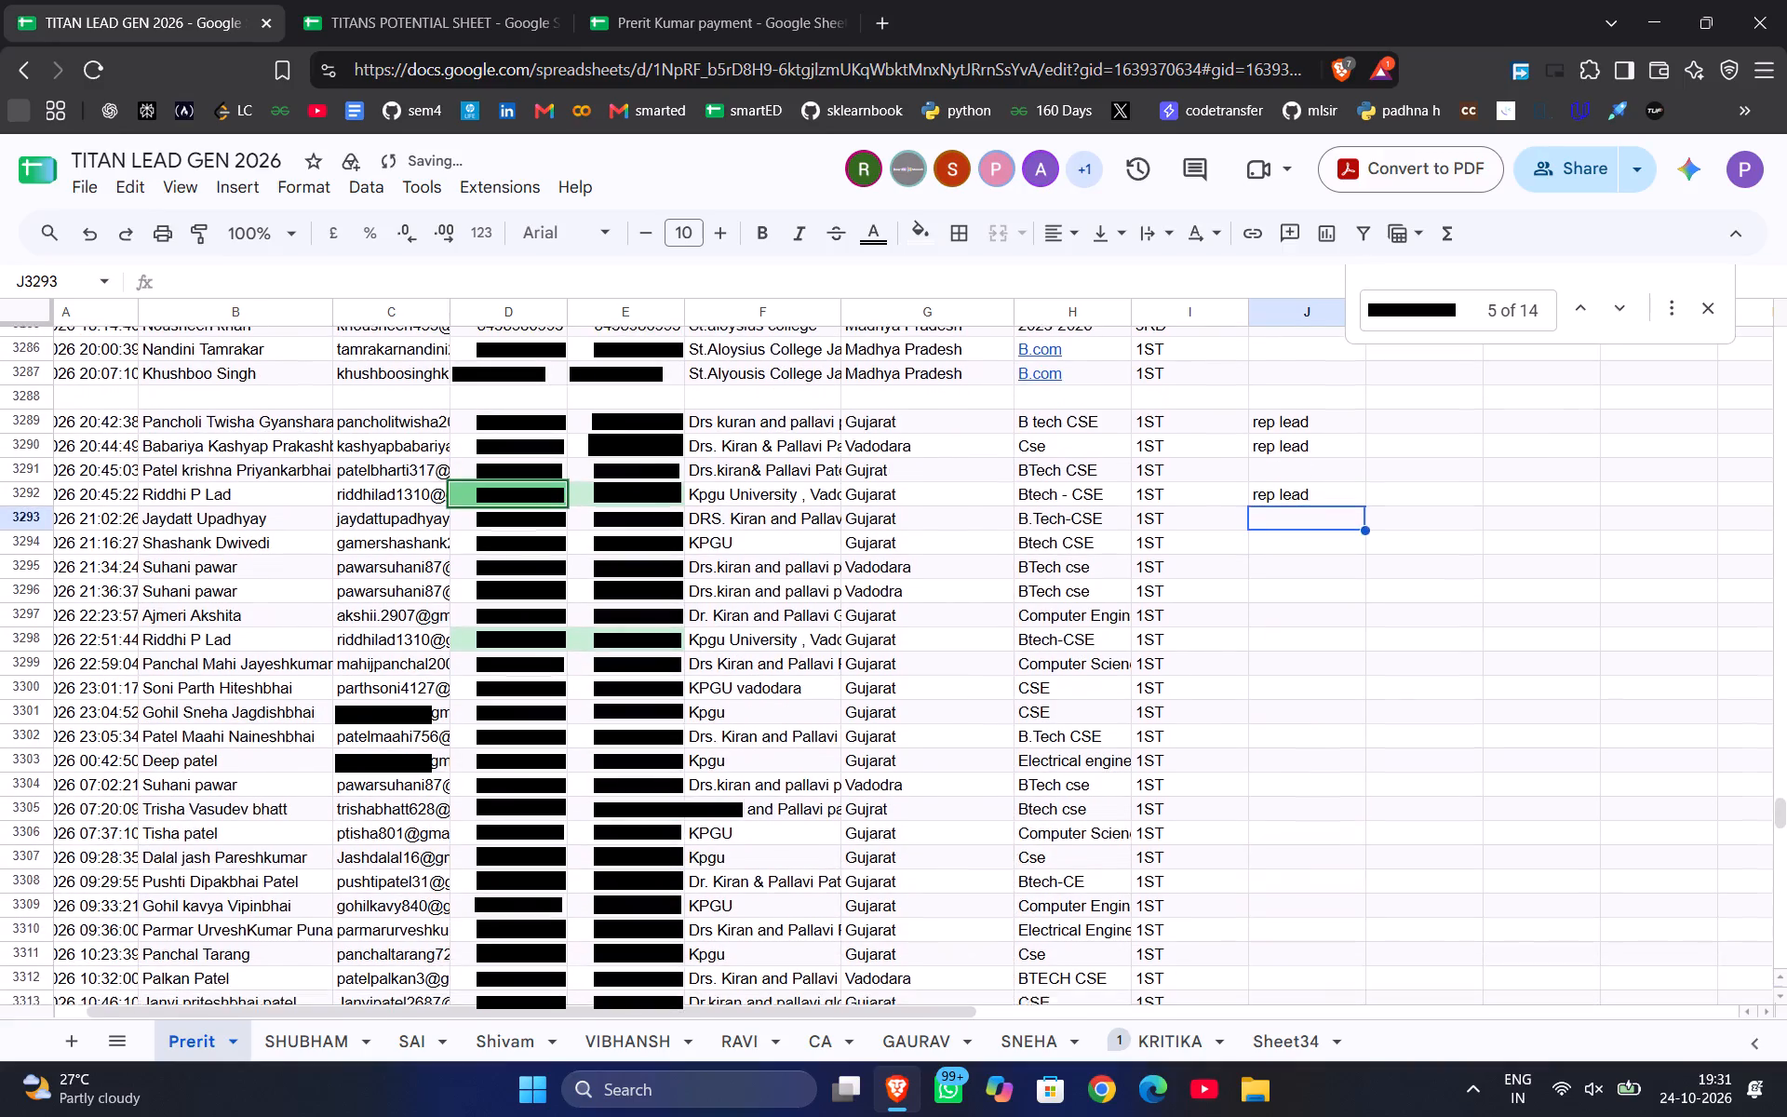
pyautogui.click(1279, 639)
pyautogui.press('r')
pyautogui.press('e')
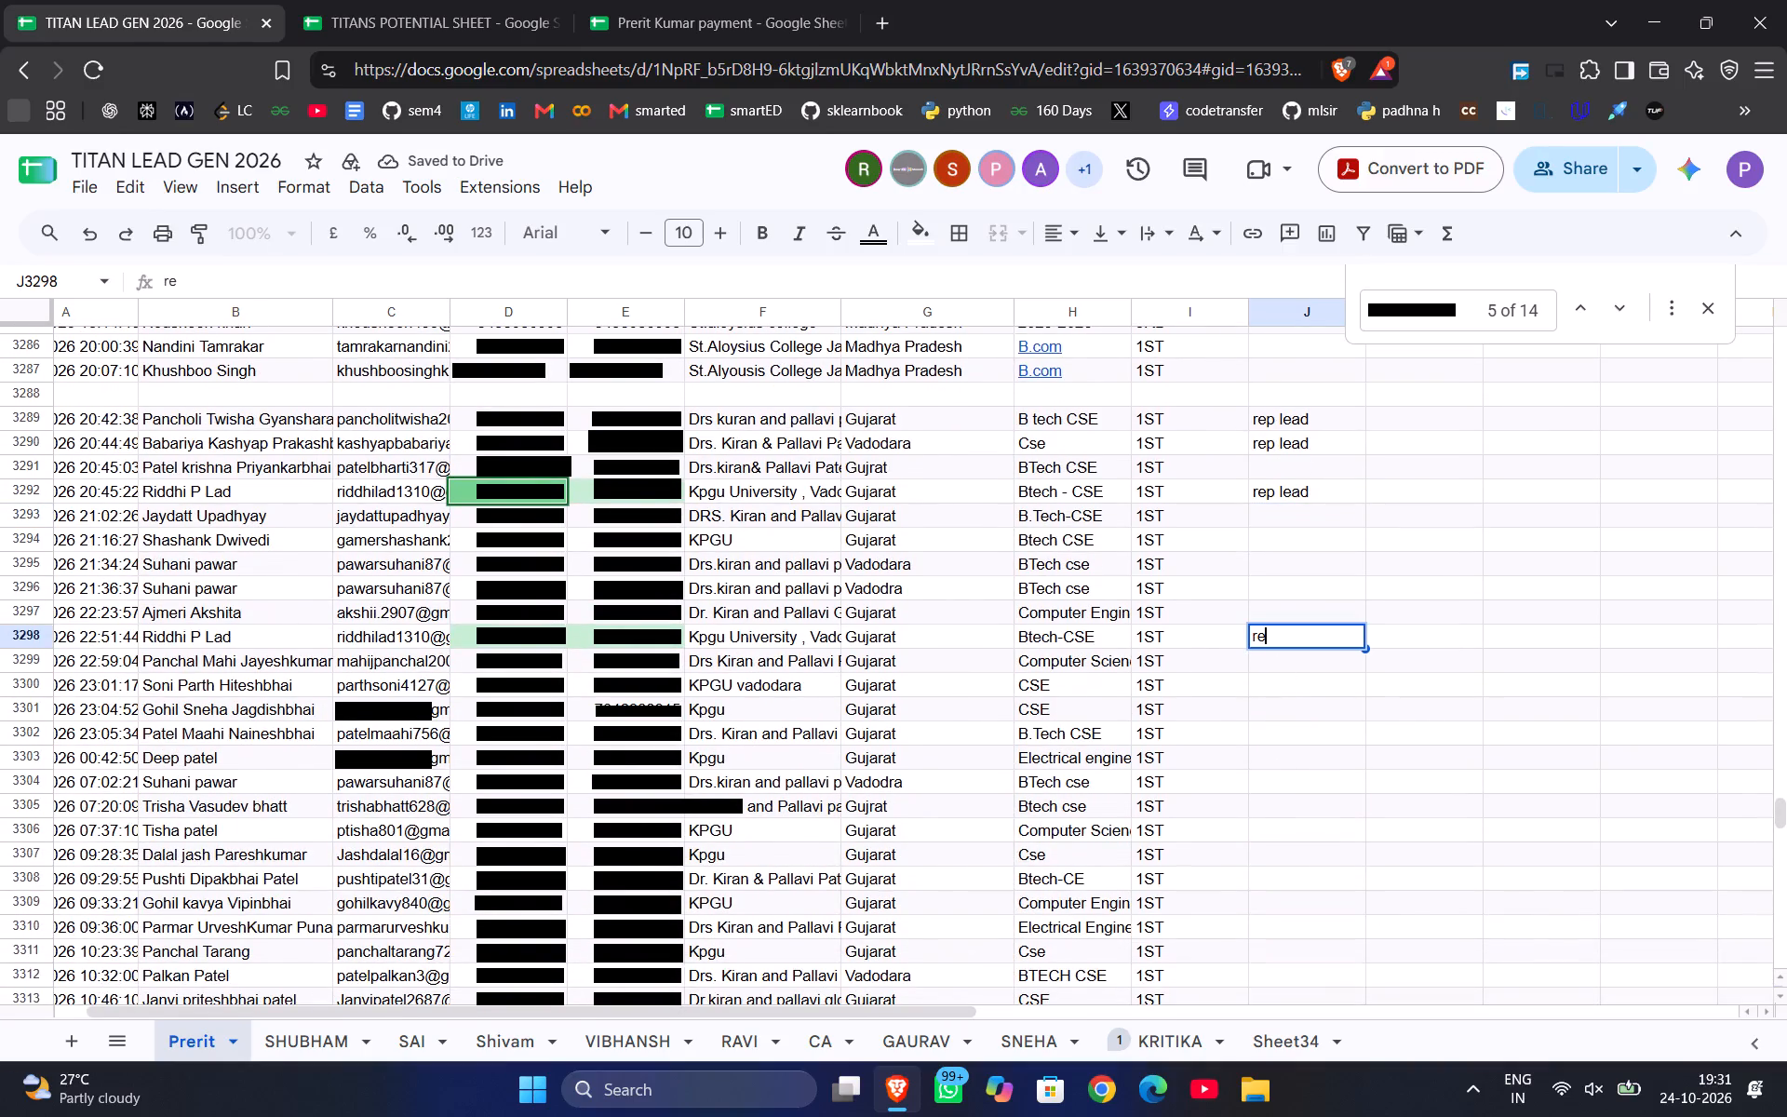
pyautogui.write('p l')
# Go to the contact number of the KPGU lead in row 3291 and enter "a" in column K of that row.
pyautogui.click(537, 457)
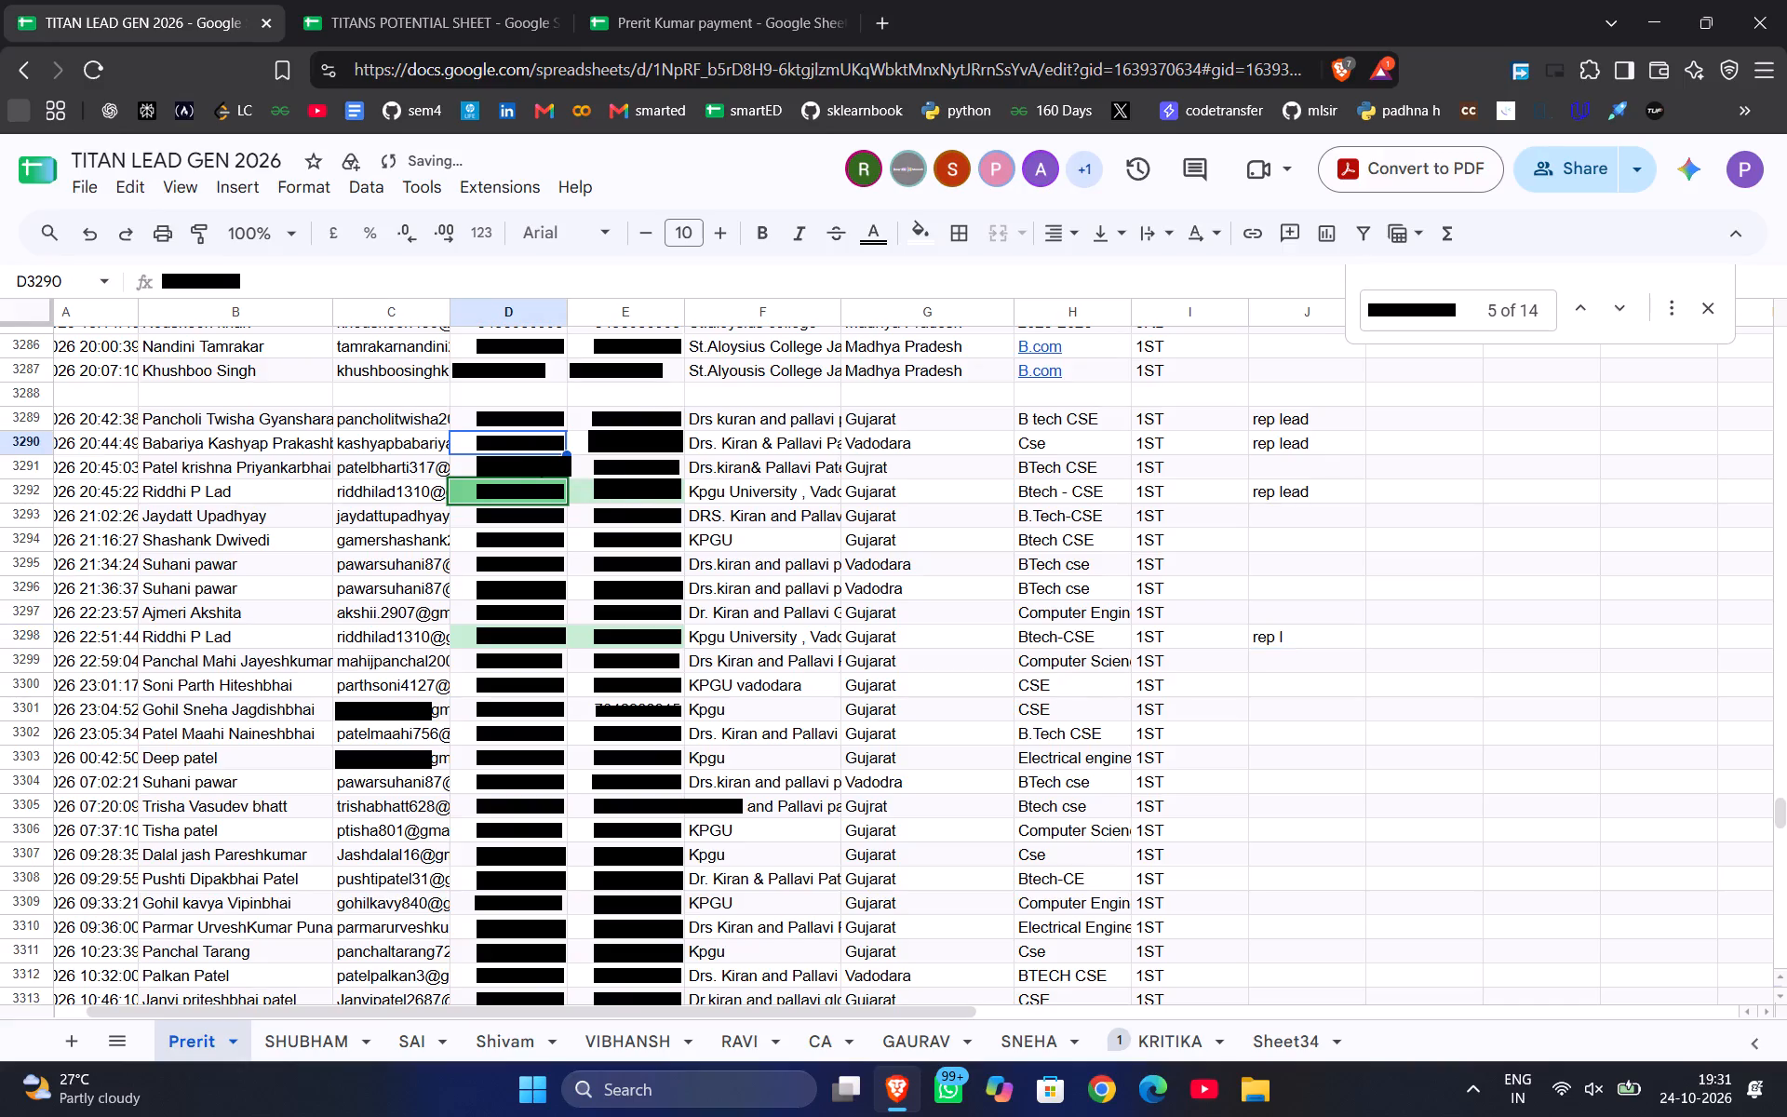
pyautogui.click(535, 464)
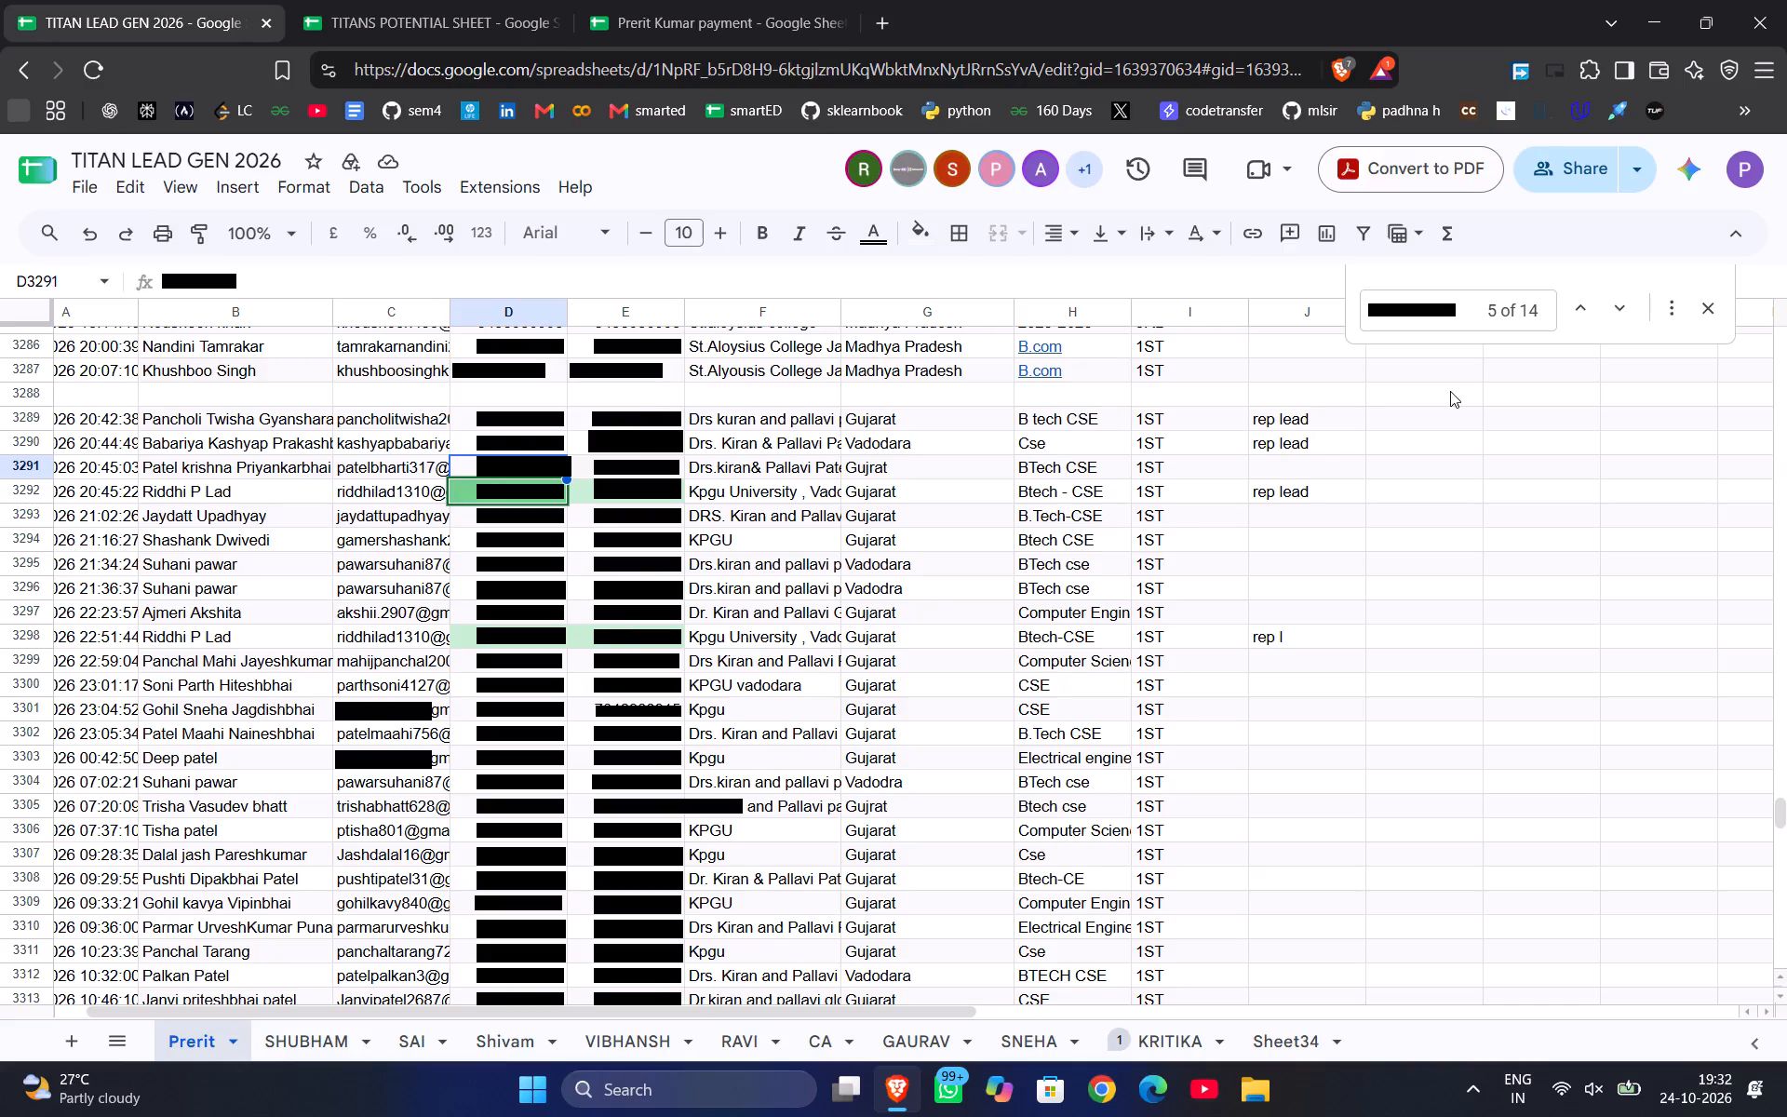
pyautogui.click(1431, 466)
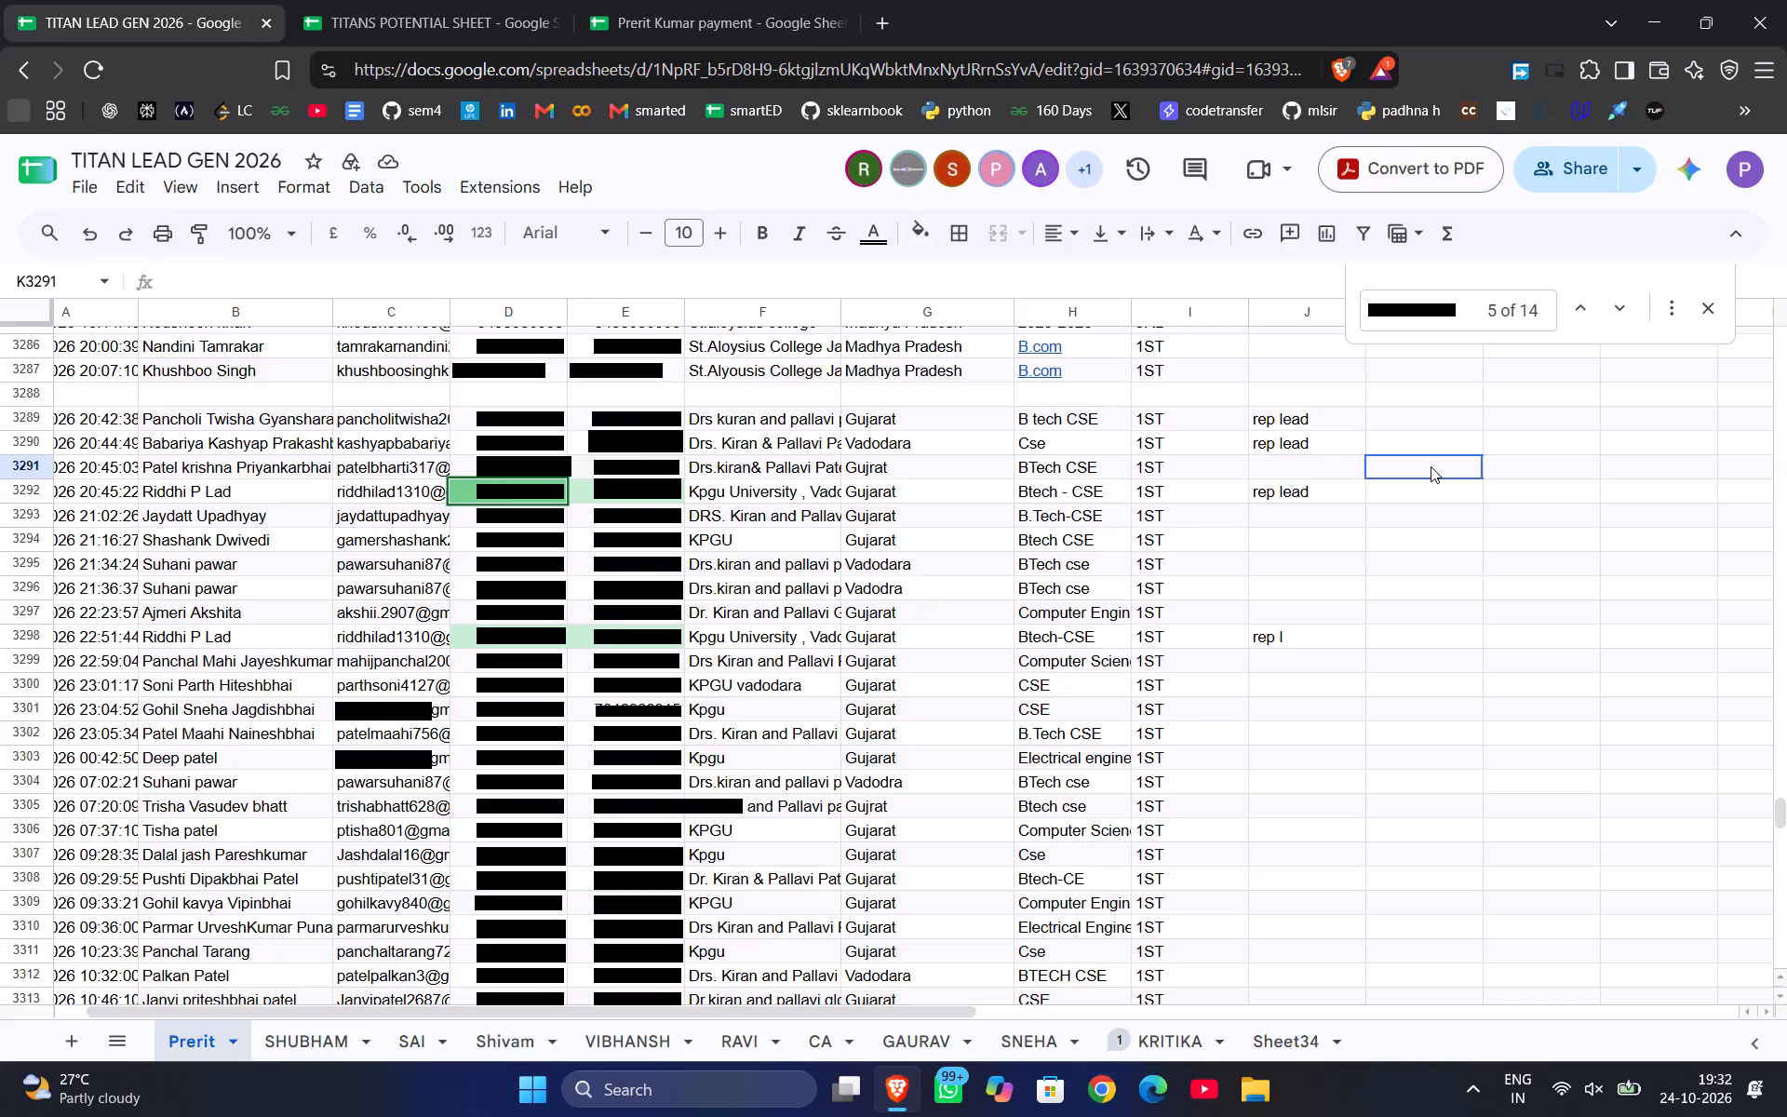
pyautogui.press('a')
pyautogui.press('Left')
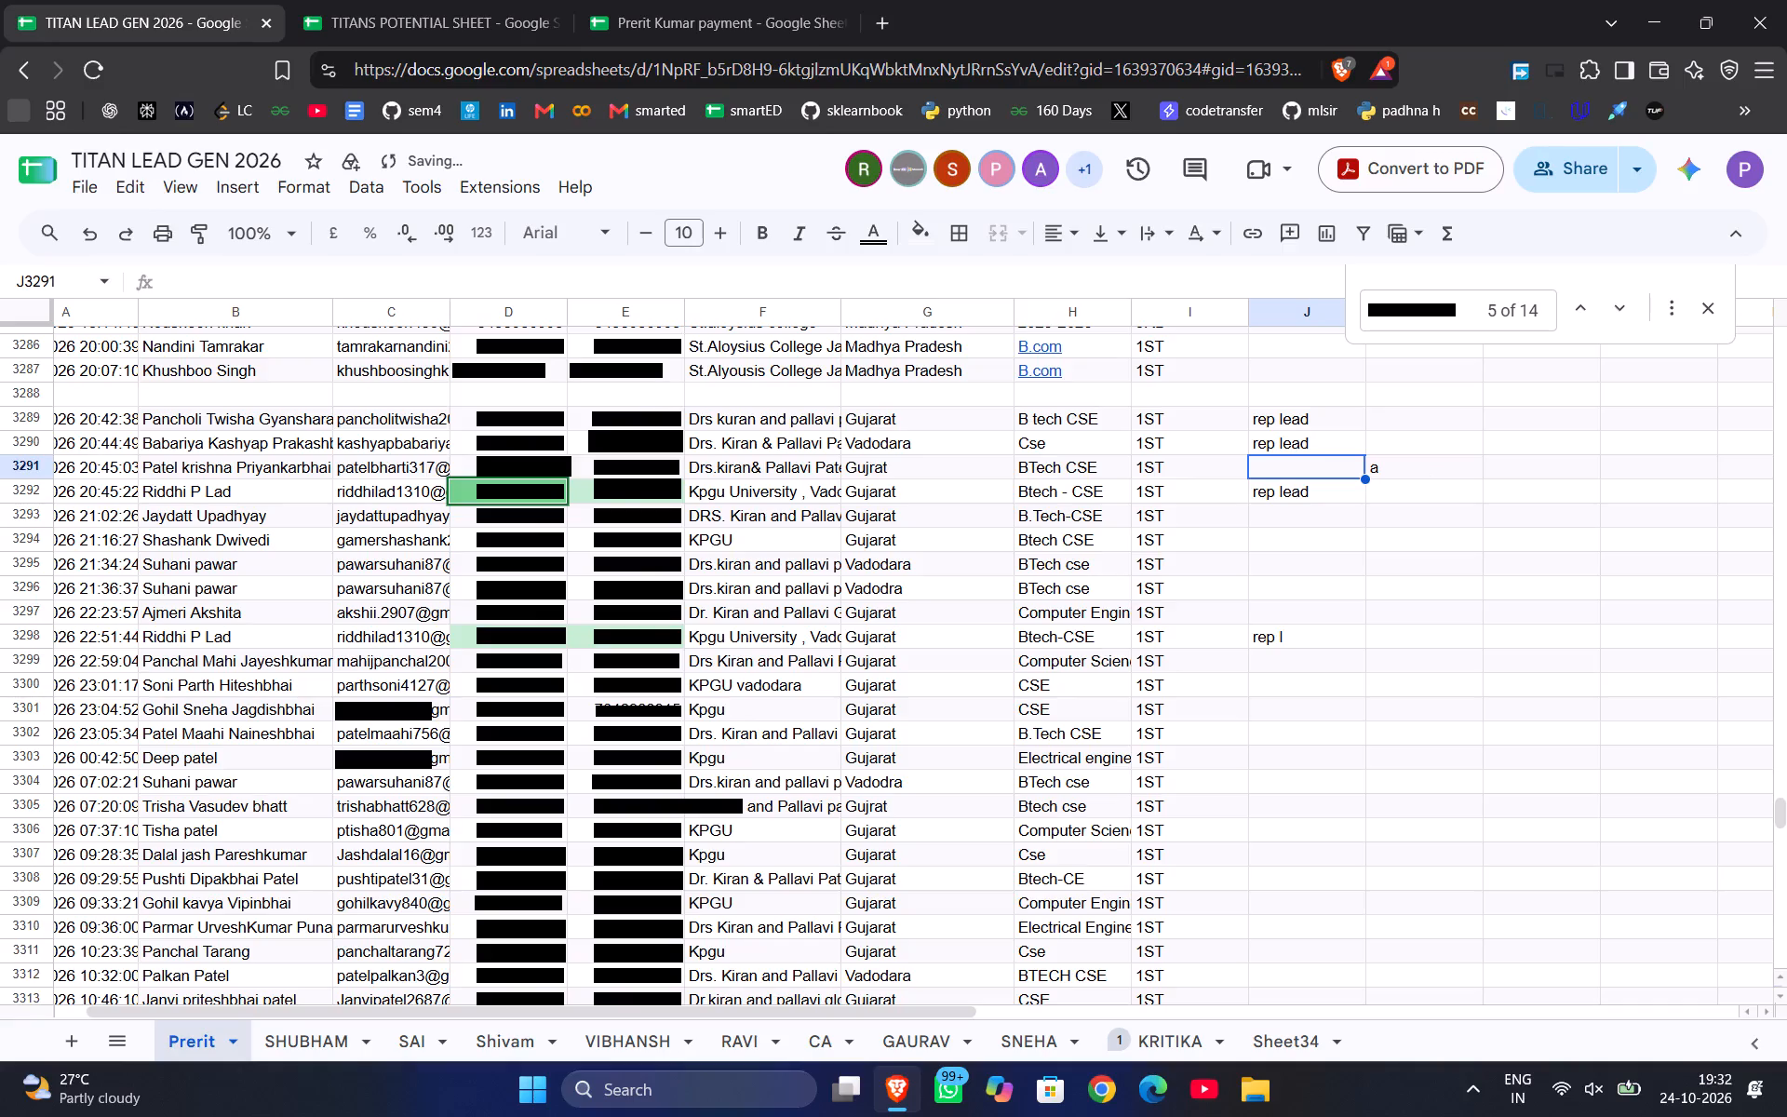
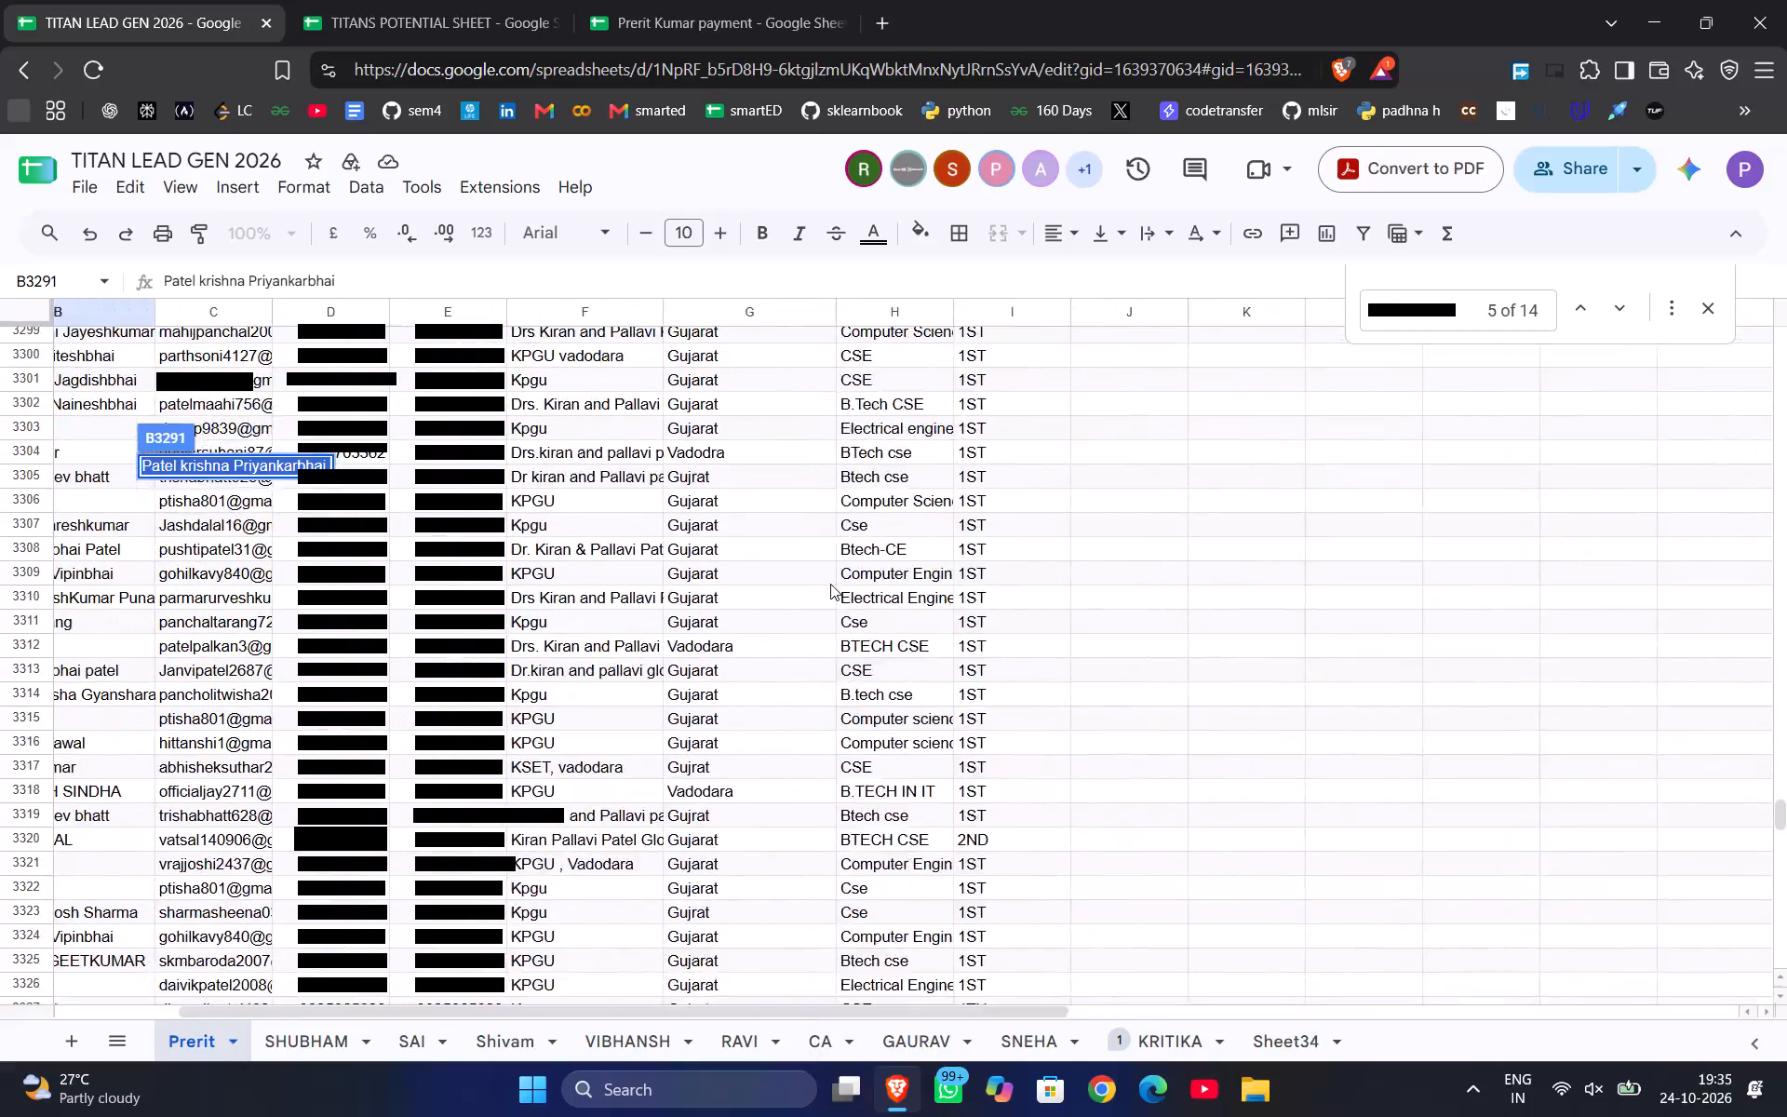
# Record "cn" in column J for the KPGU lead in row 3291.
pyautogui.scroll(-2, 830, 584)
pyautogui.scroll(5, 830, 584)
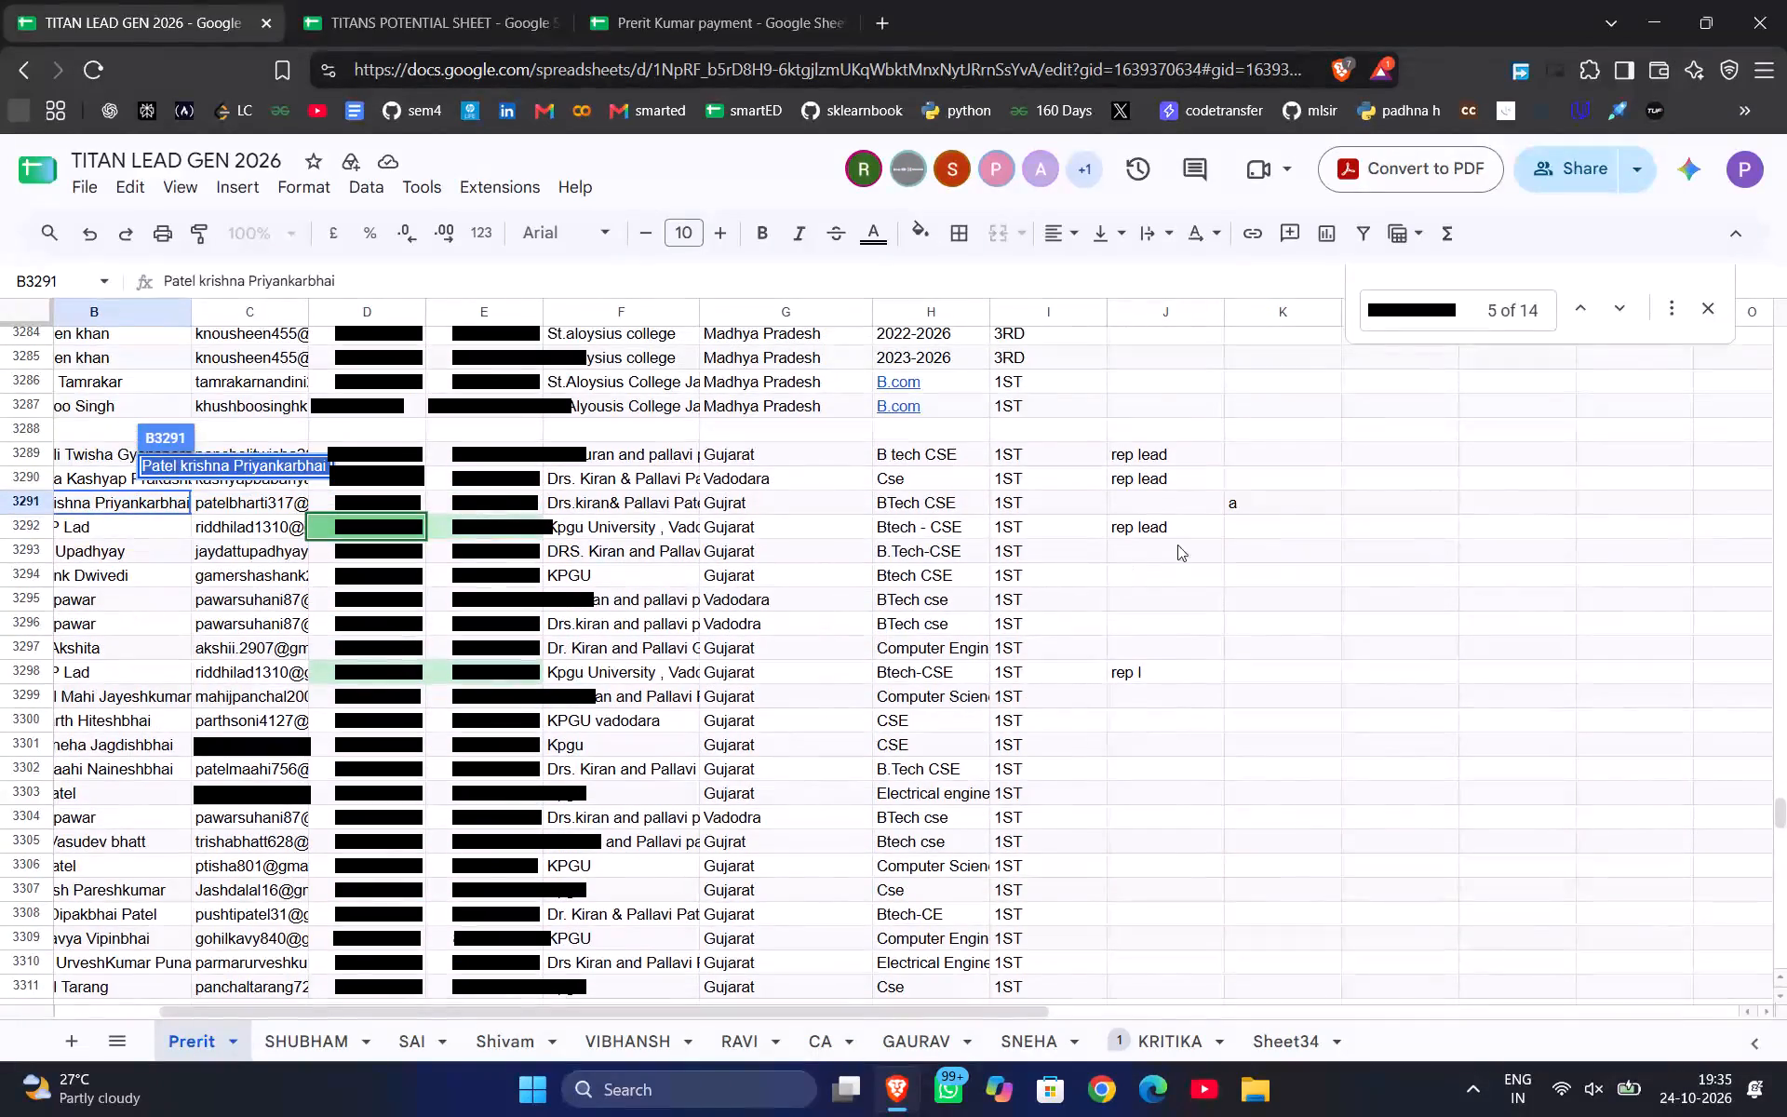
pyautogui.click(1136, 518)
pyautogui.click(1164, 510)
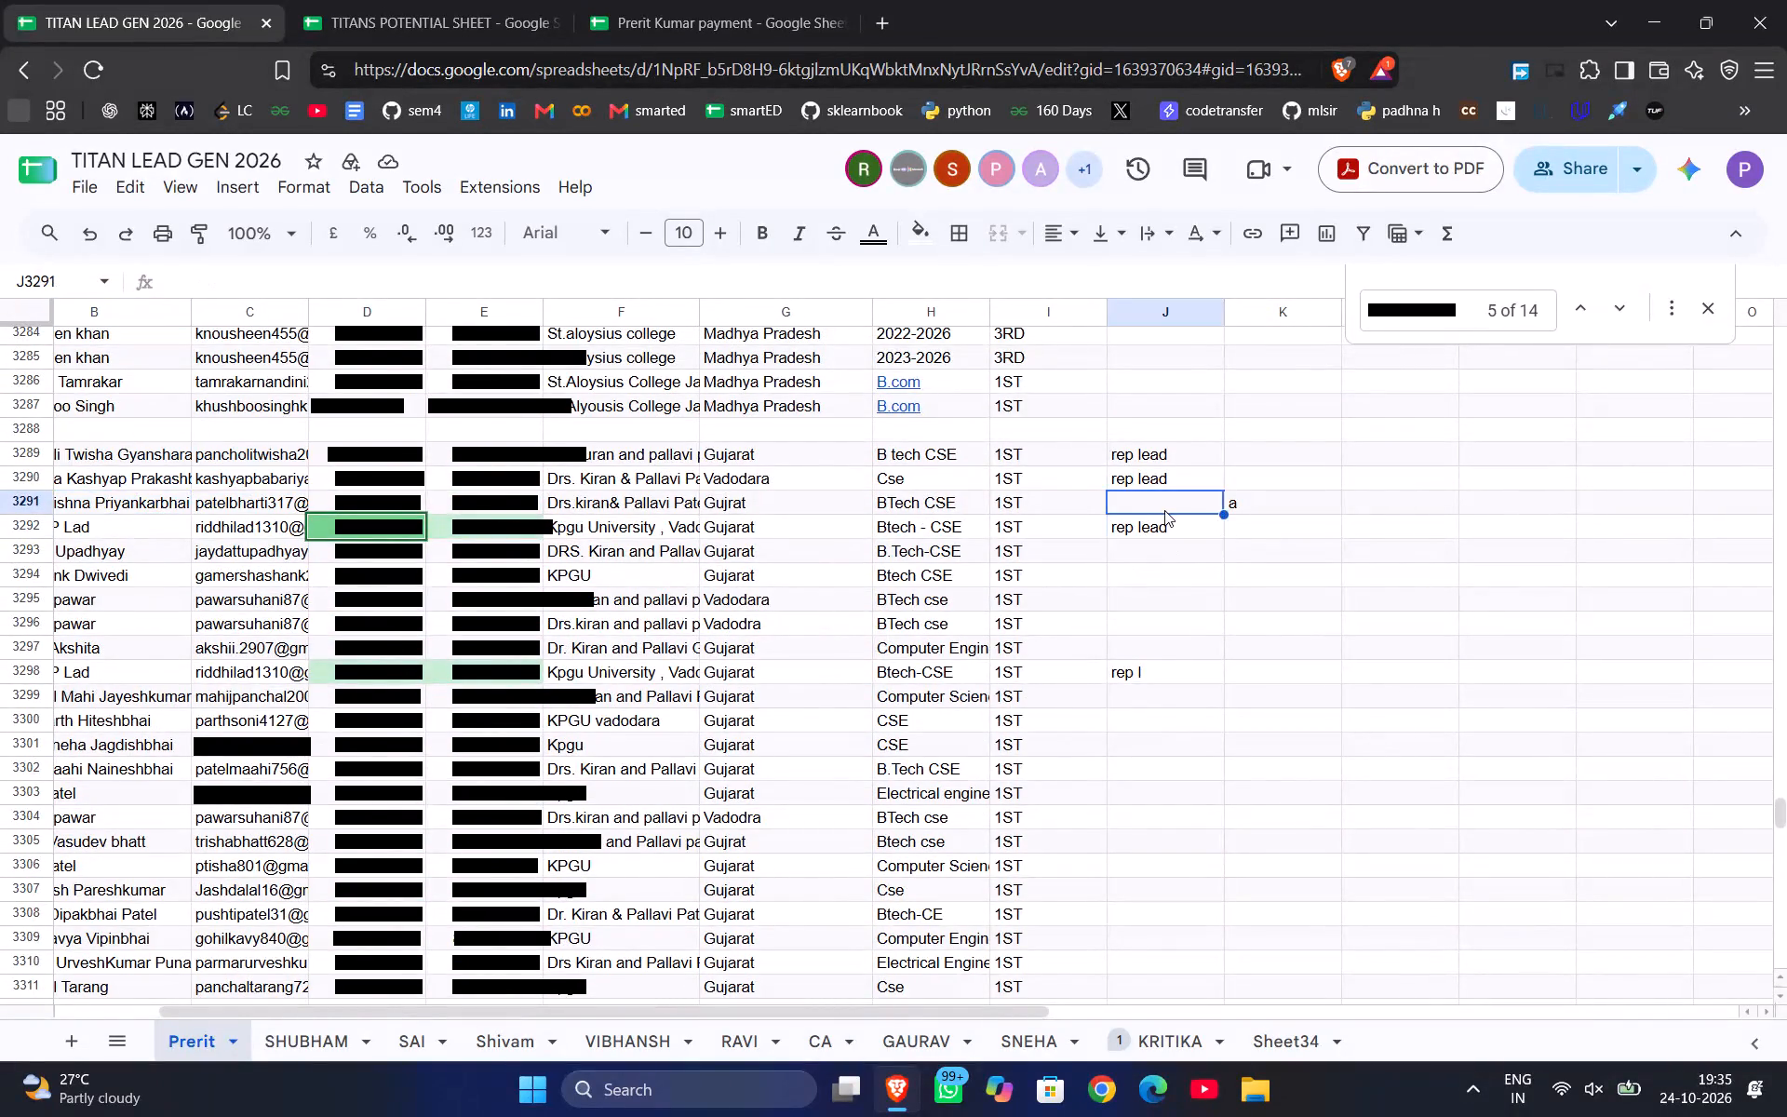
pyautogui.write('cn')
pyautogui.press('Down')
pyautogui.press('Down')
# Search the sheet for the column D contact number of the lead in row 3293 and check its earlier entries.
pyautogui.hscroll(3, 1164, 510)
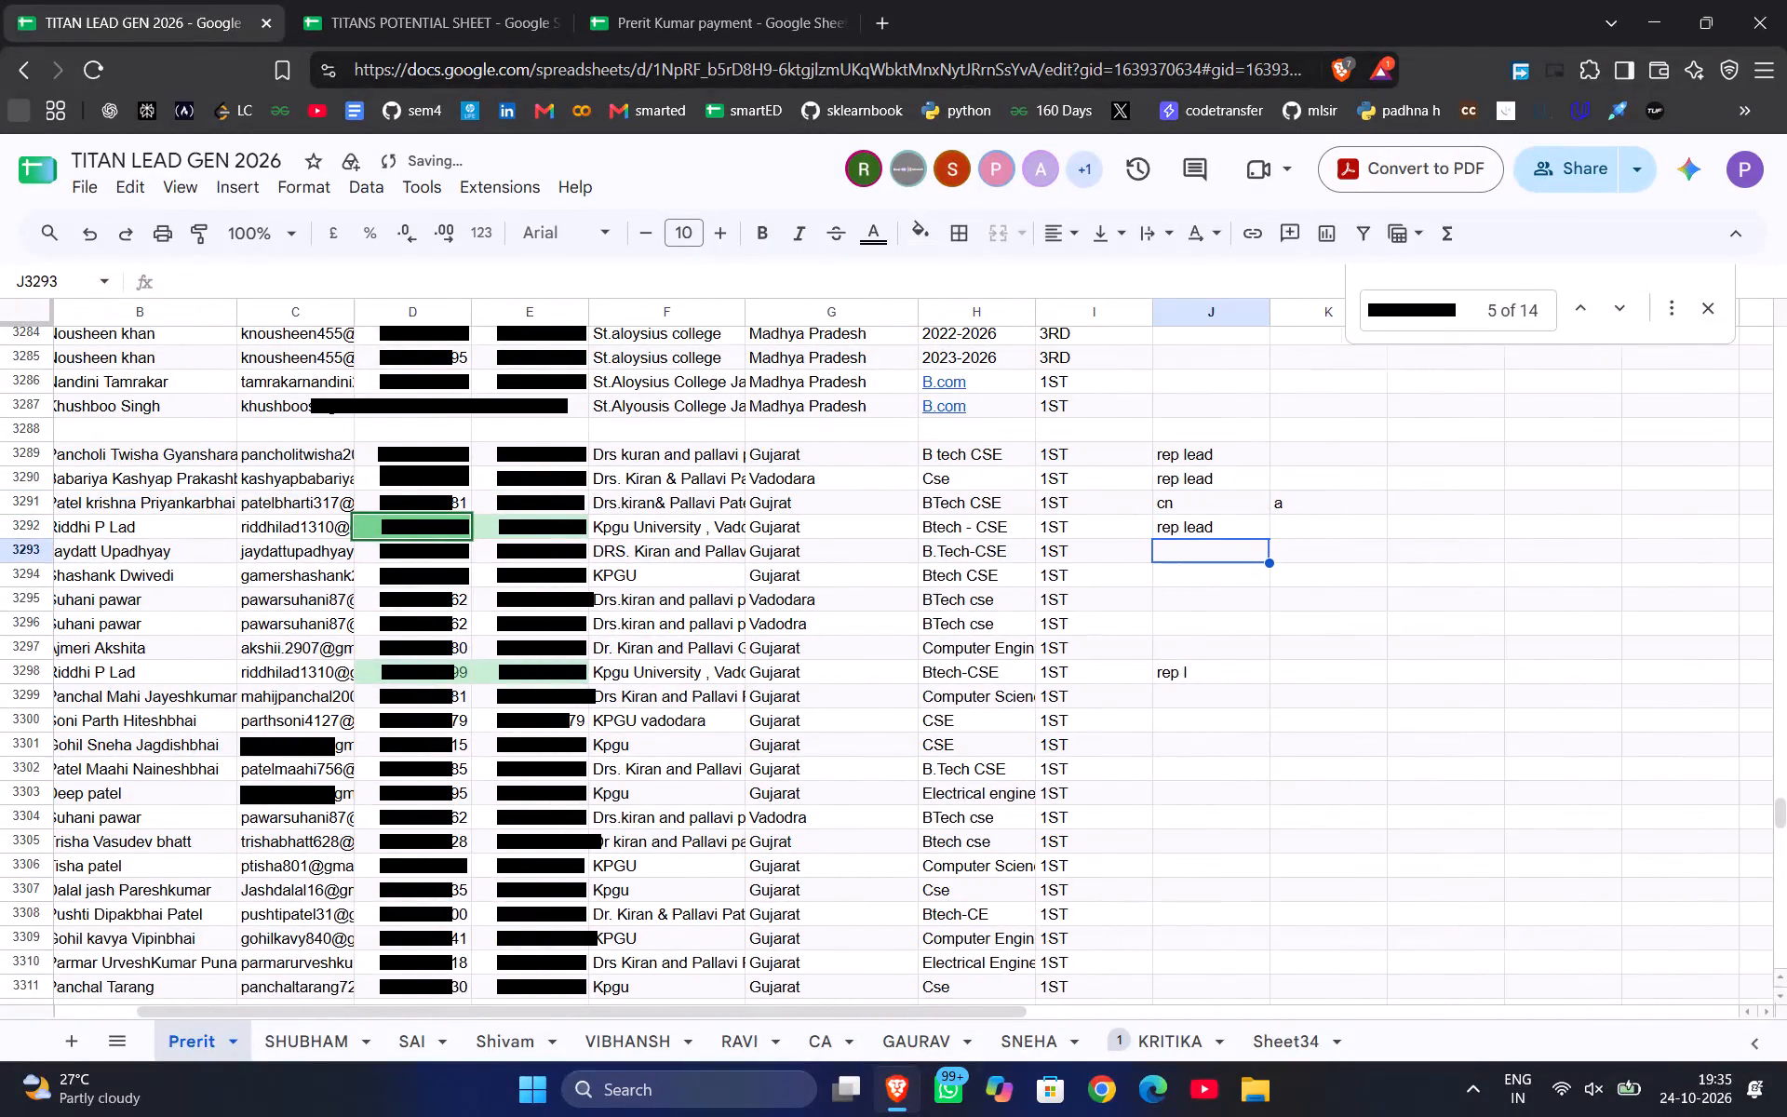
pyautogui.hscroll(4, 1164, 510)
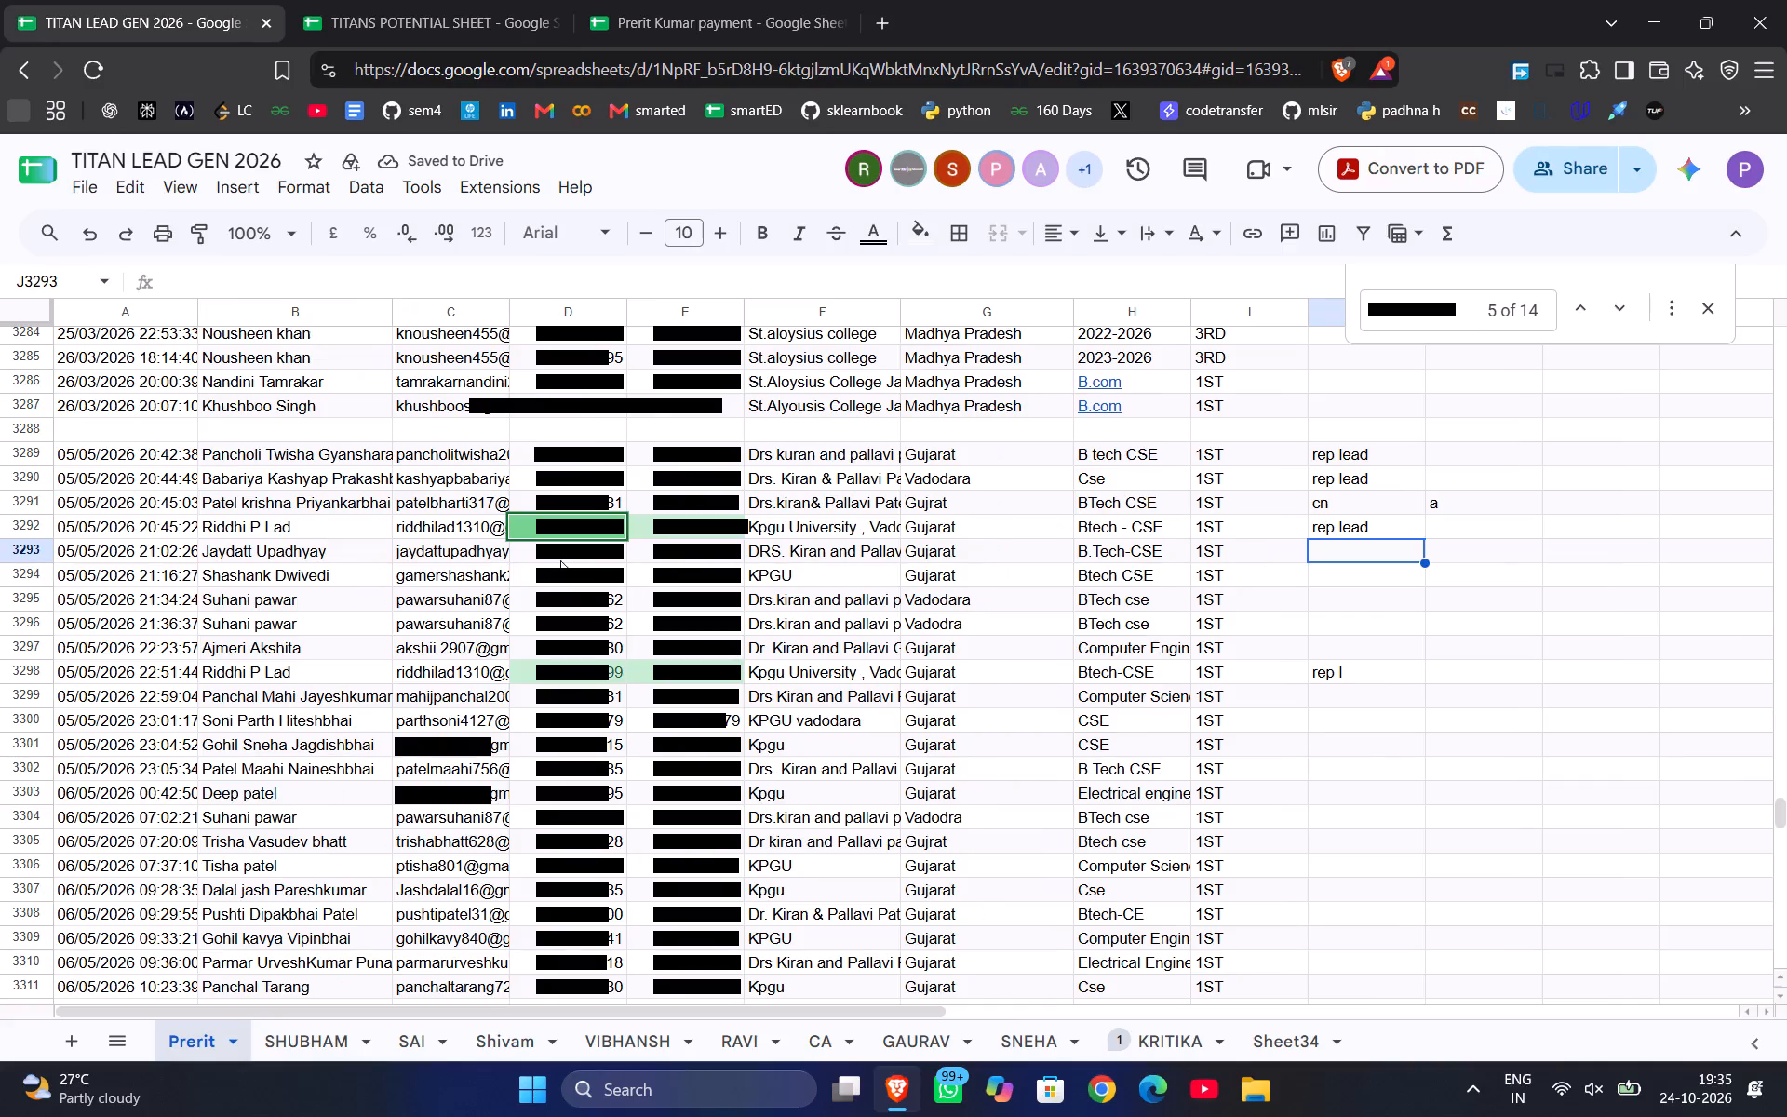
pyautogui.click(560, 560)
pyautogui.hotkey('ctrl', 'c')
pyautogui.hotkey('ctrl', 'f')
pyautogui.hotkey('ctrl', 'v')
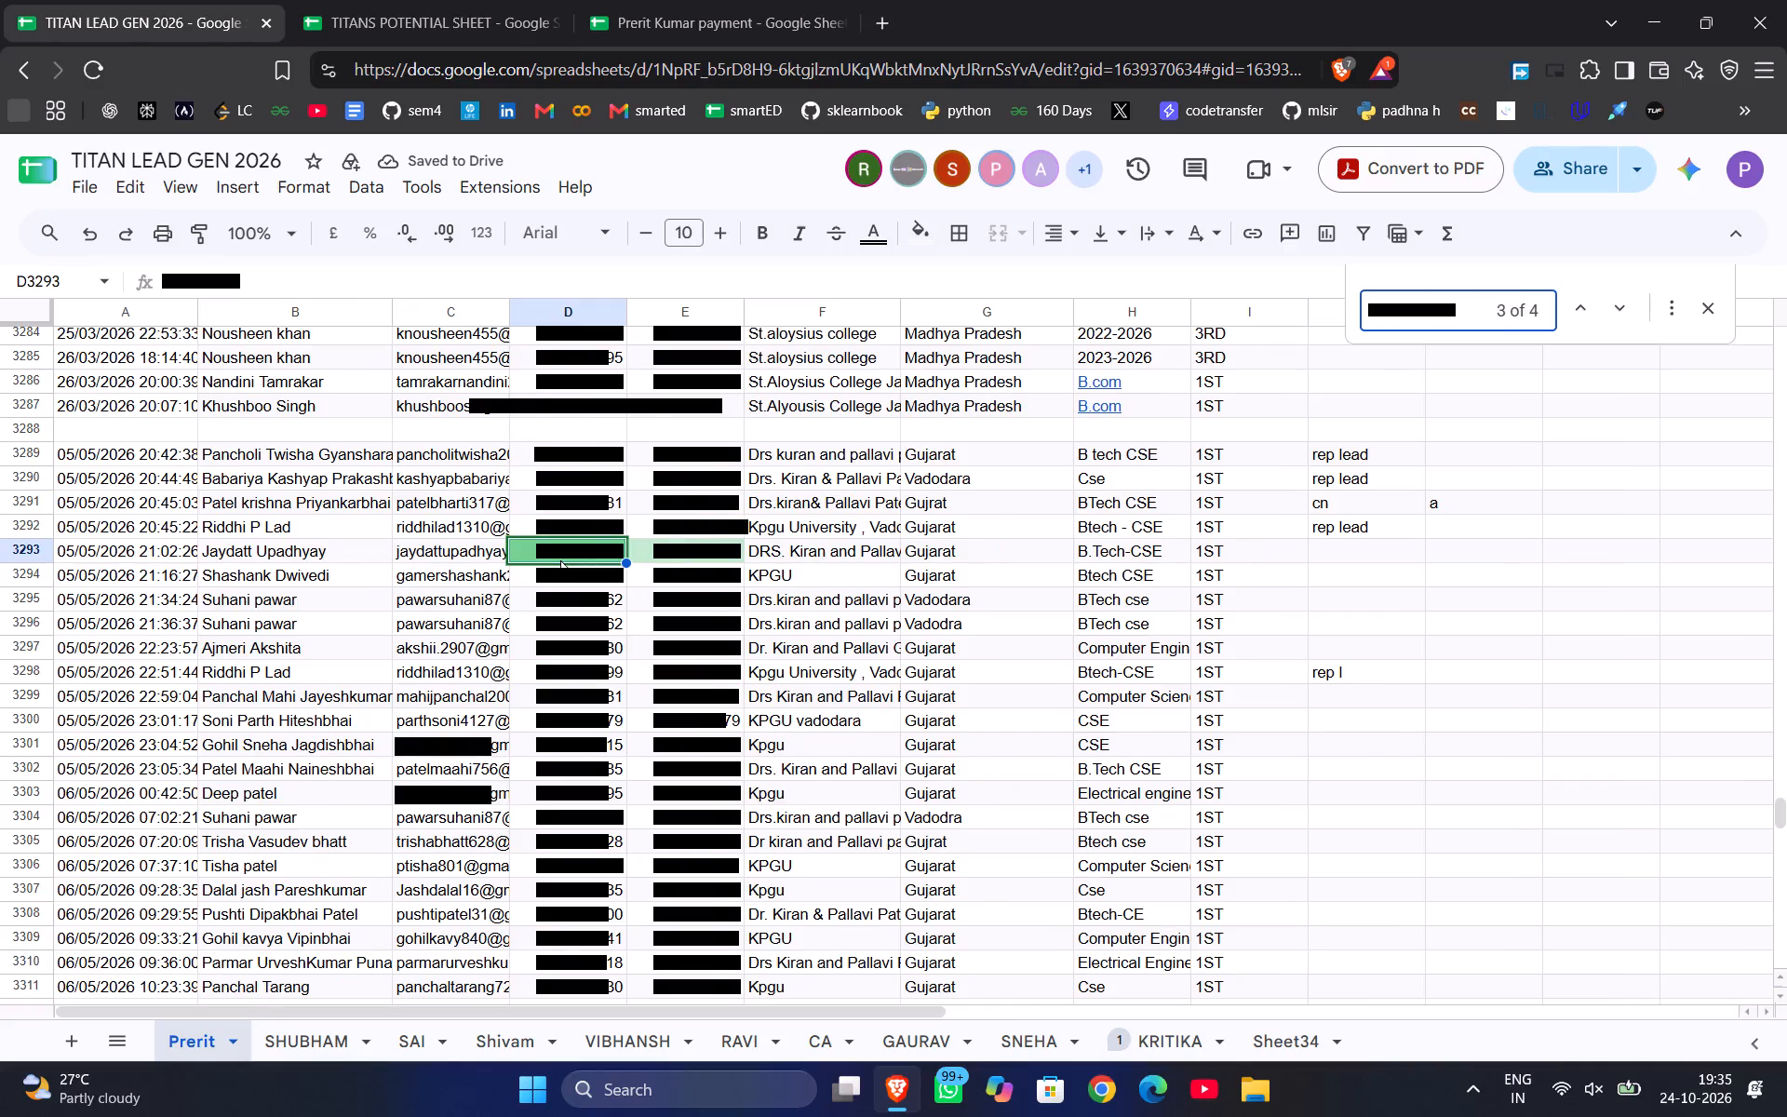
pyautogui.press('Return')
pyautogui.press('Return')
pyautogui.scroll(1, 560, 560)
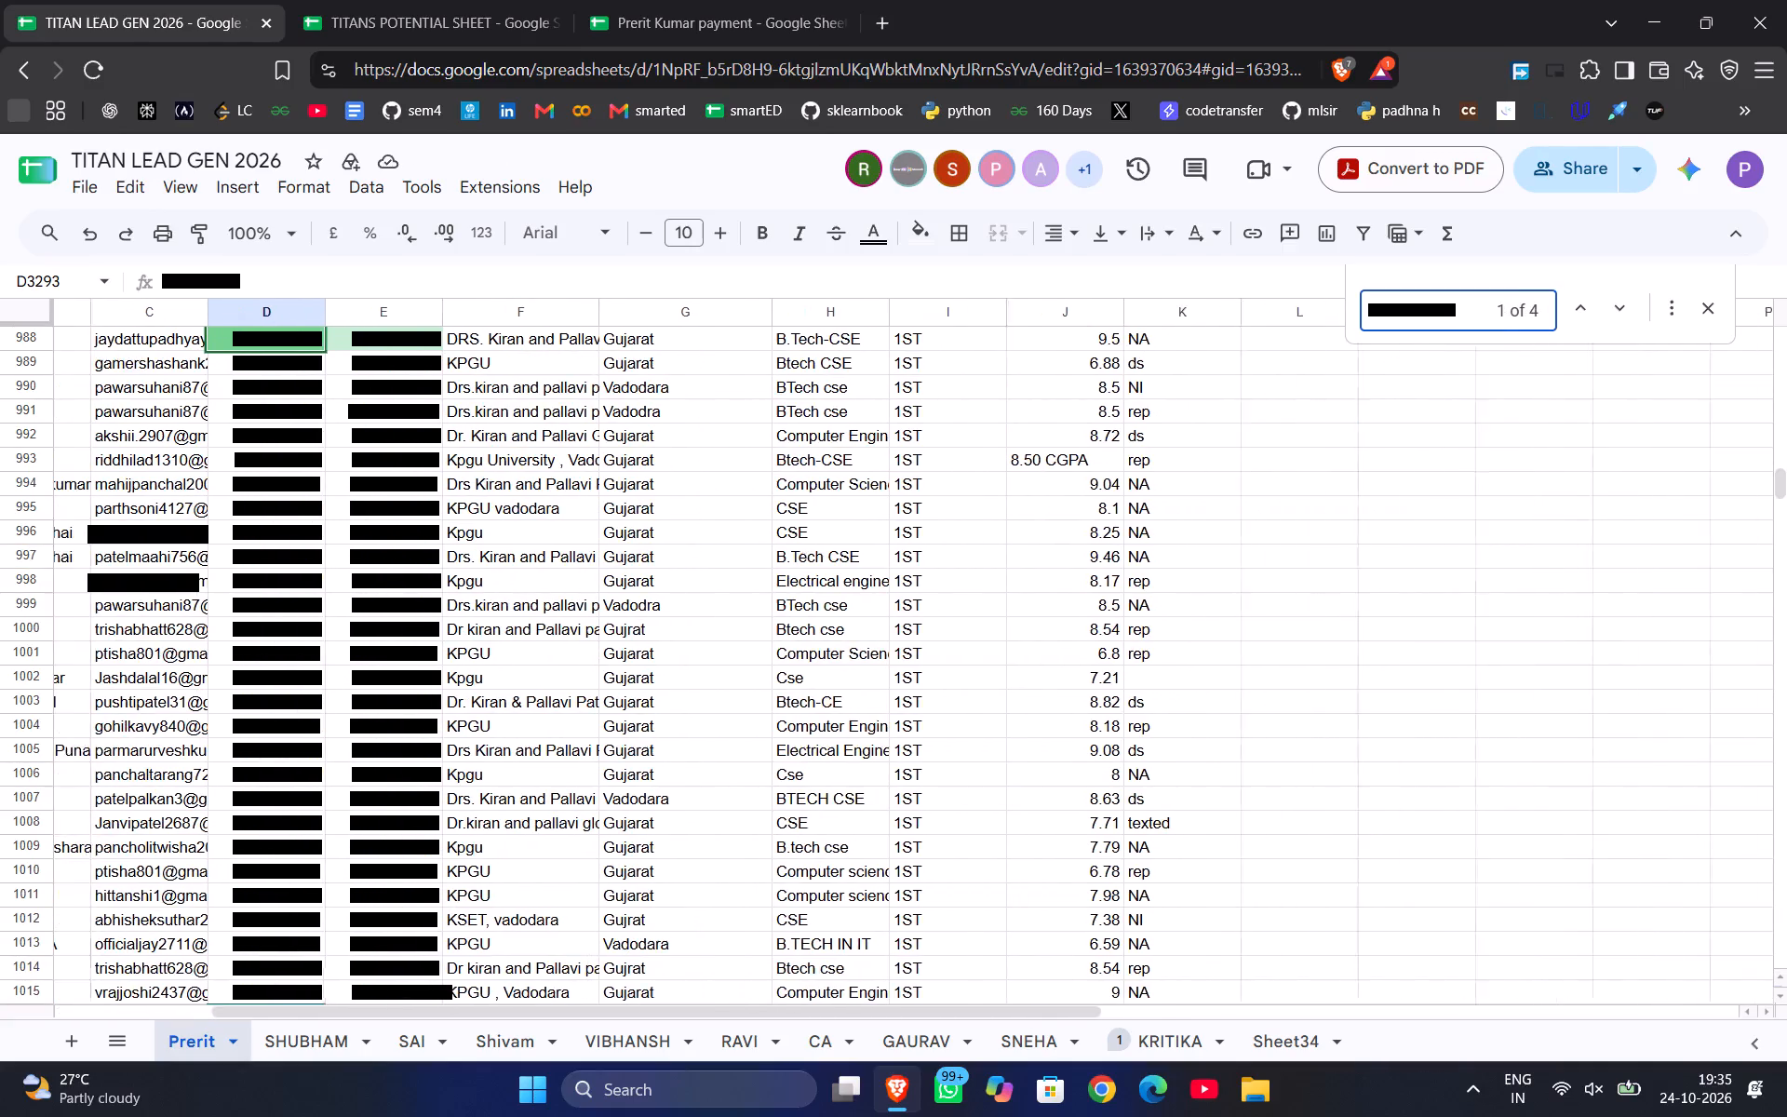
pyautogui.scroll(1, 560, 560)
pyautogui.press('Return')
pyautogui.press('Return')
pyautogui.hscroll(-1, 560, 560)
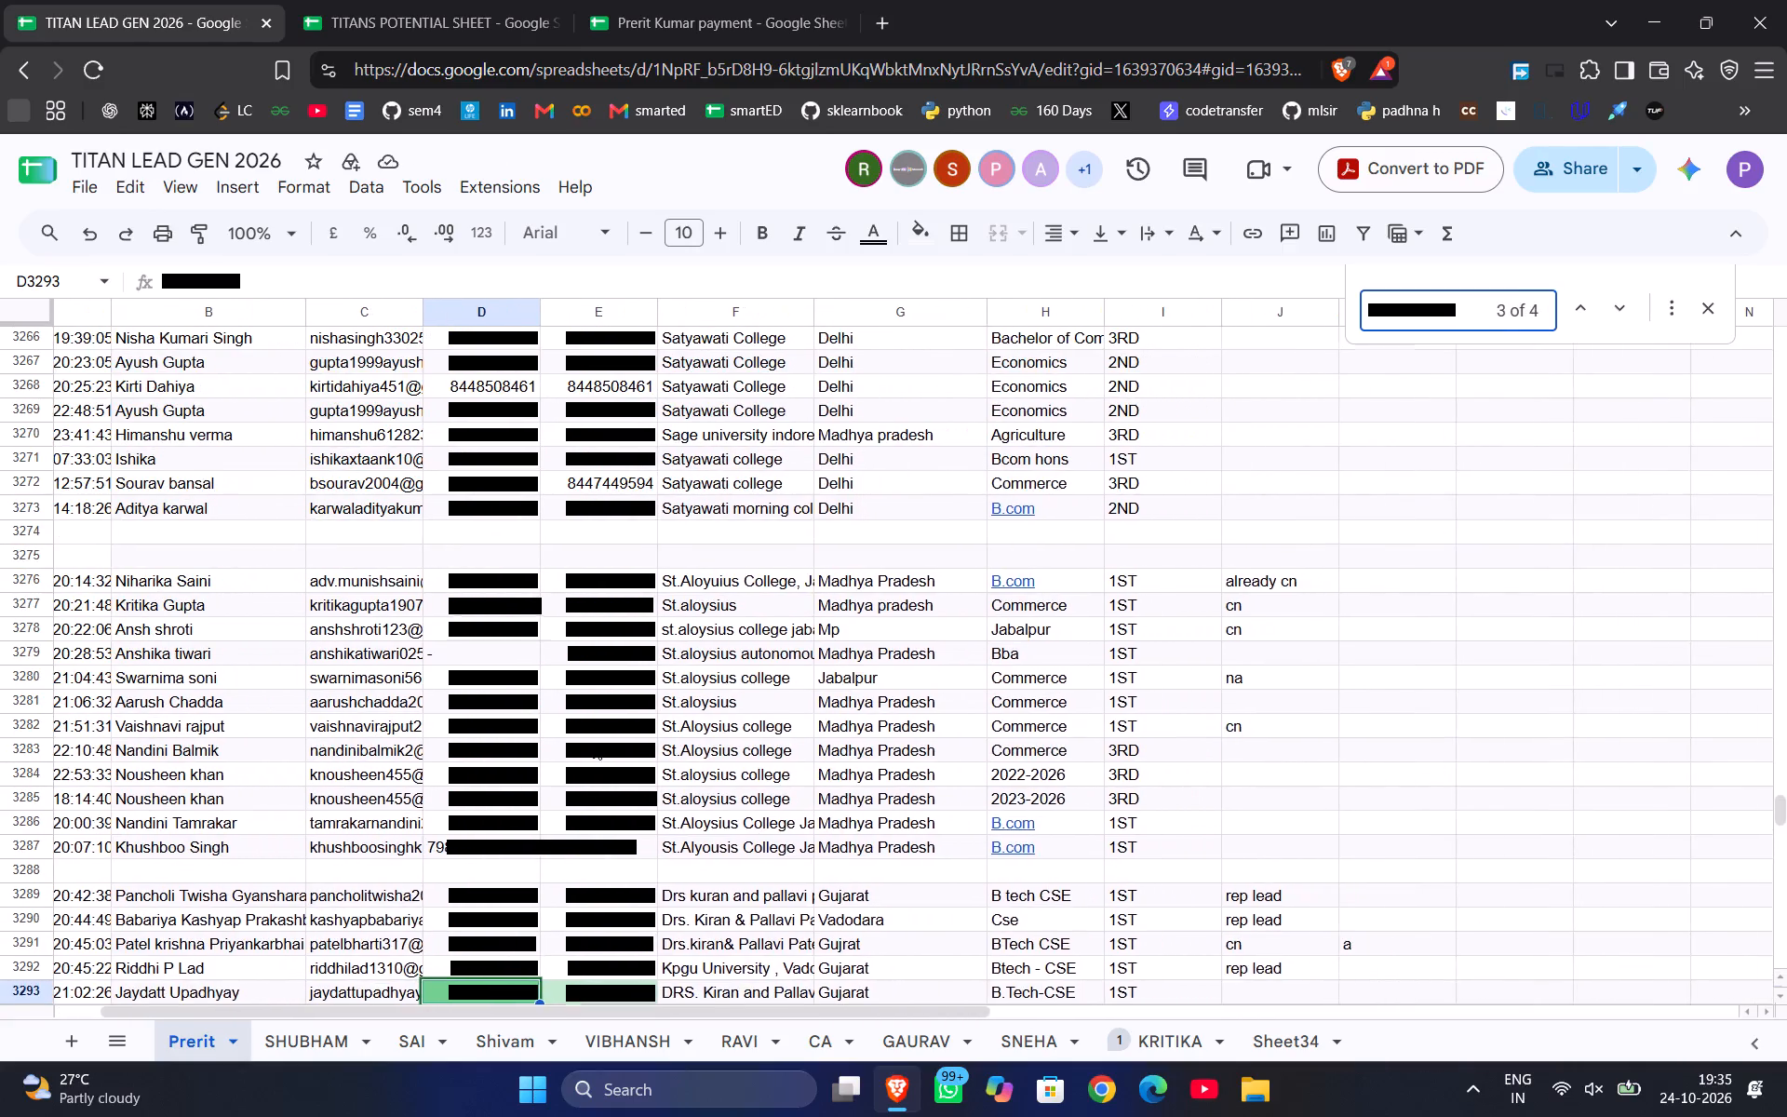
# Copy the contact number from column D of row 3293 and reopen the search.
pyautogui.scroll(-1, 593, 743)
pyautogui.tripleClick(479, 879)
pyautogui.hotkey('ctrl', 'c')
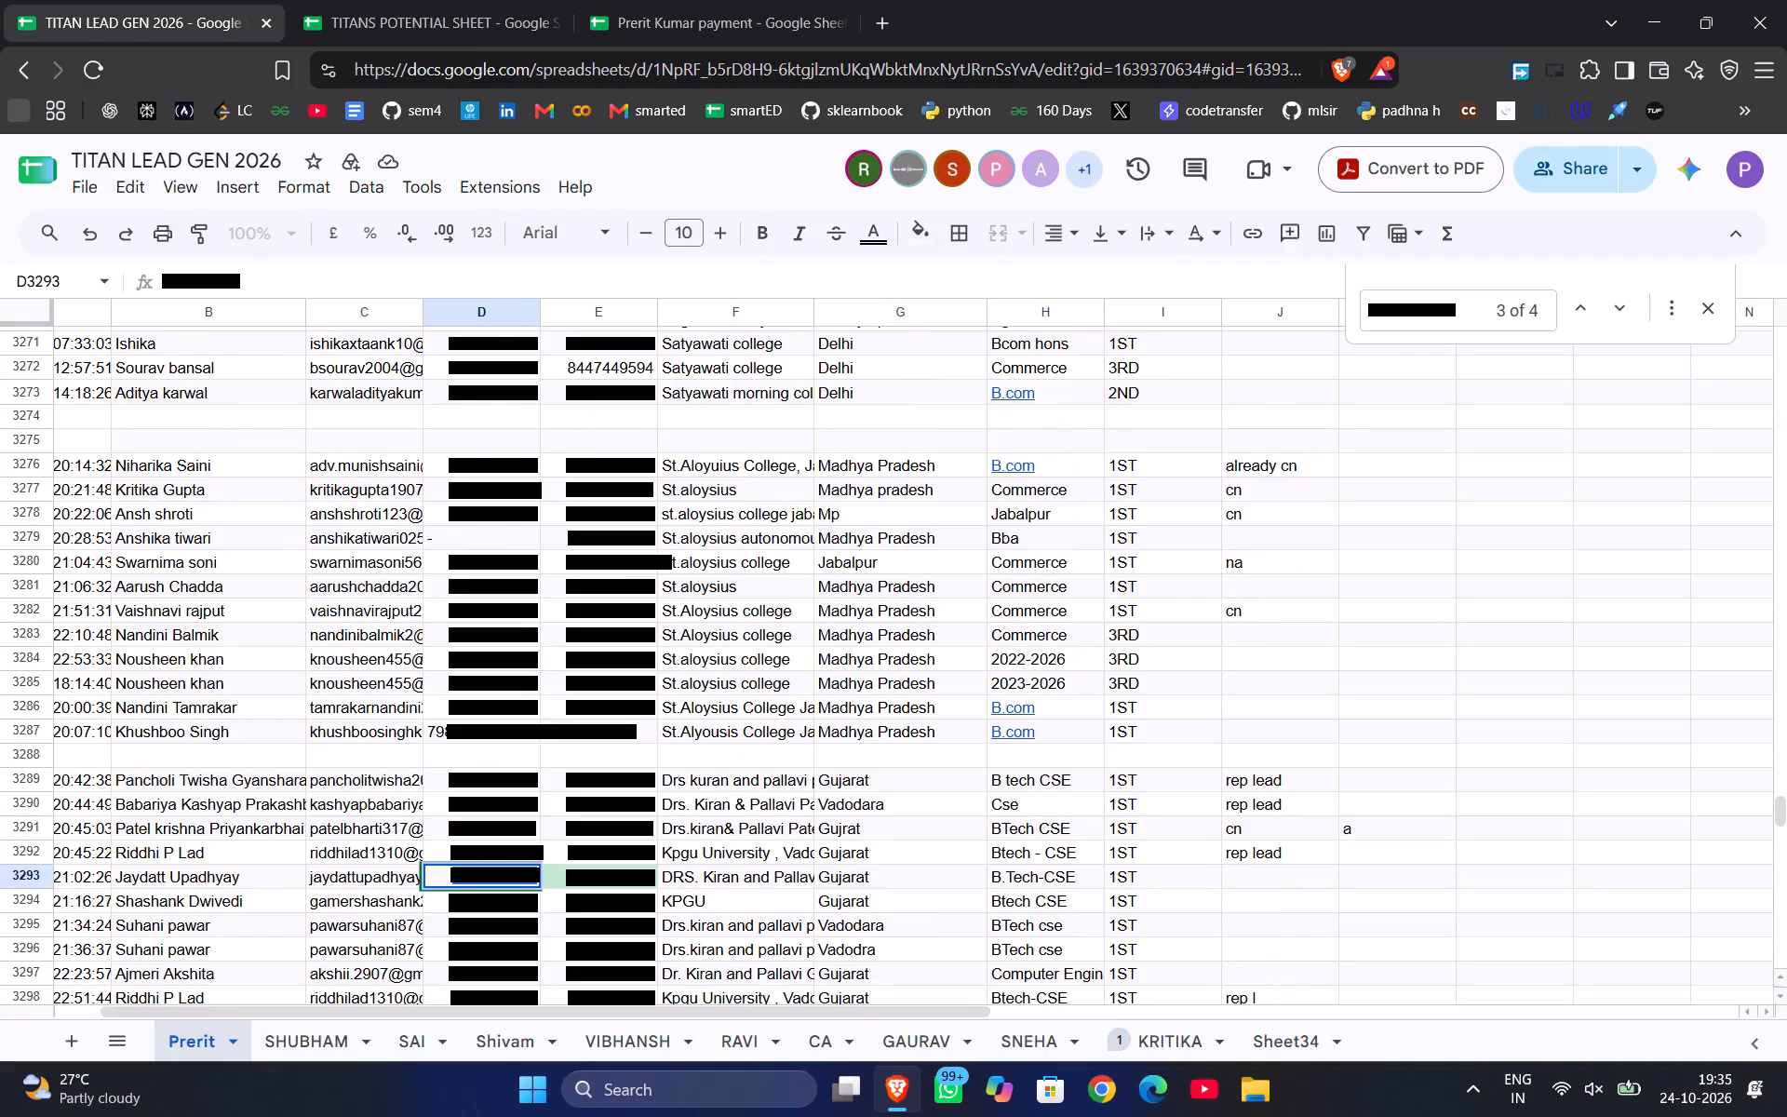
pyautogui.hotkey('ctrl', 'f')
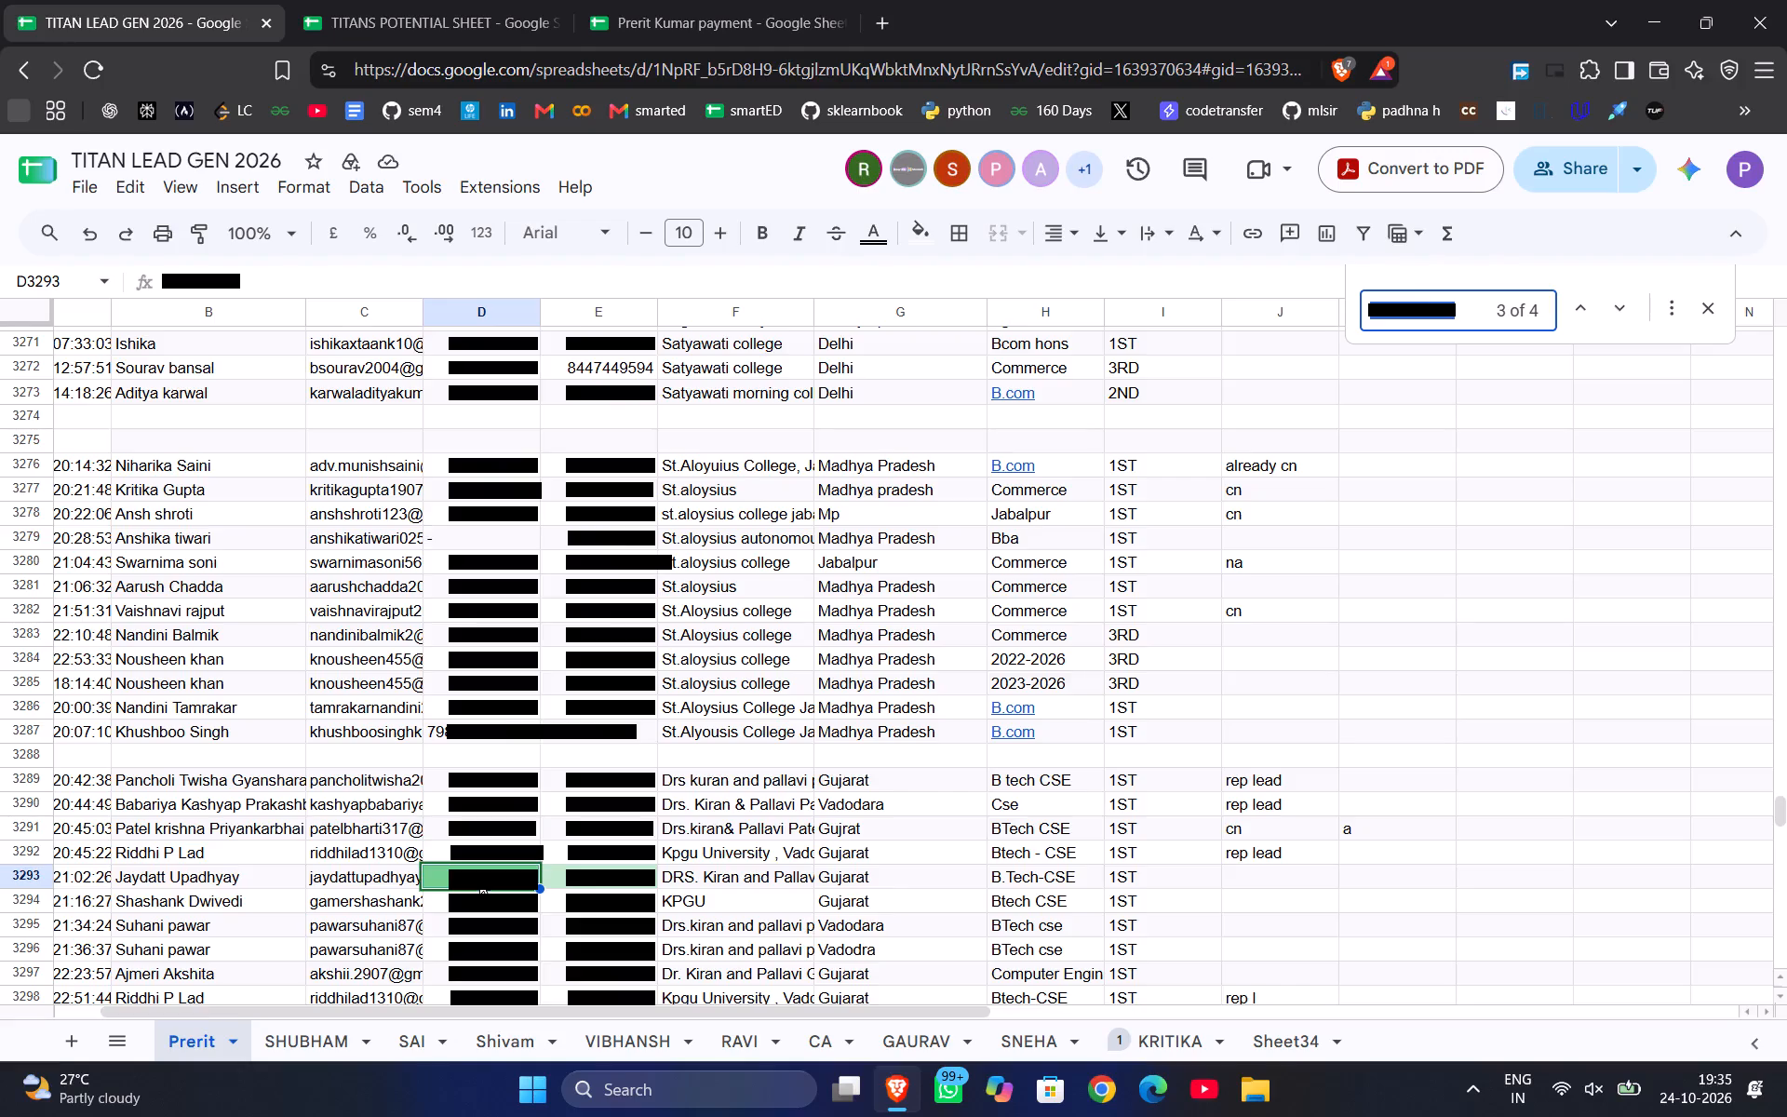
# Search the sheet for the column D contact number of the St. Aloysius lead in row 3276 and go through its entries.
pyautogui.click(521, 466)
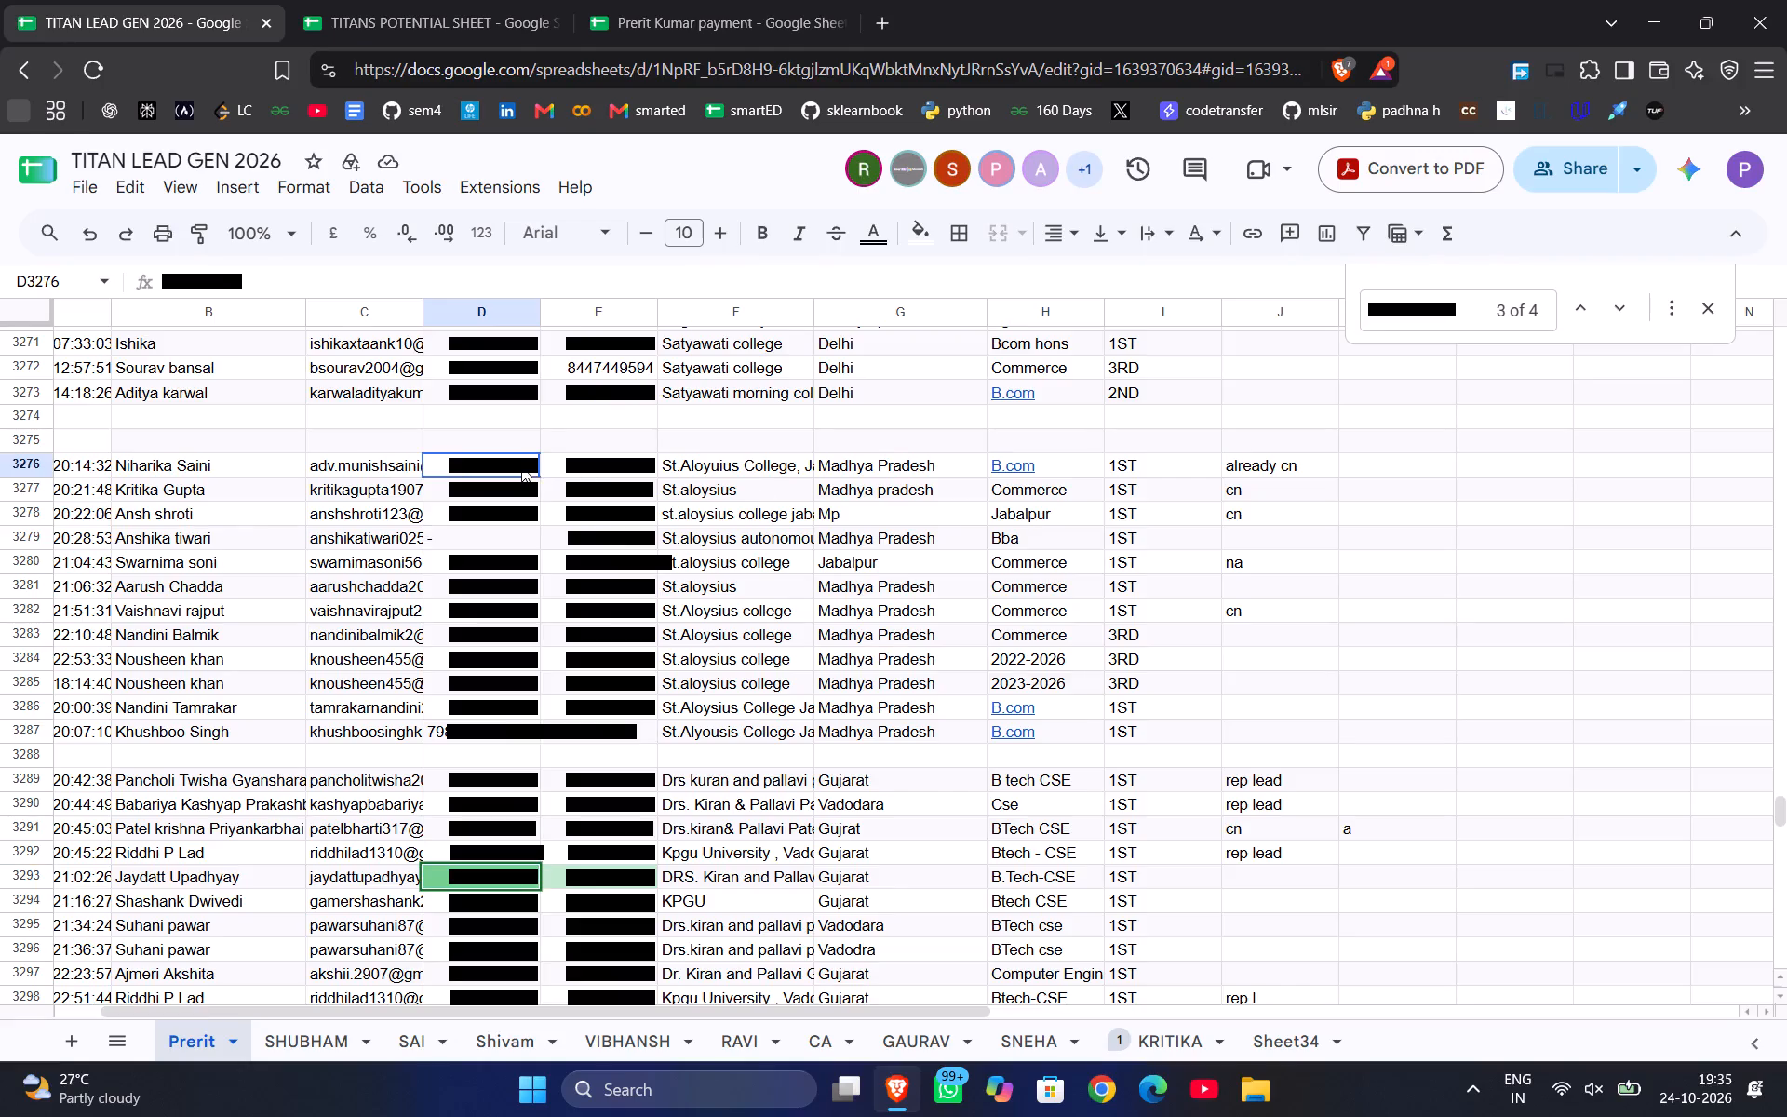
pyautogui.hotkey('ctrl', 'c')
pyautogui.hotkey('ctrl', 'f')
pyautogui.hotkey('ctrl', 'v')
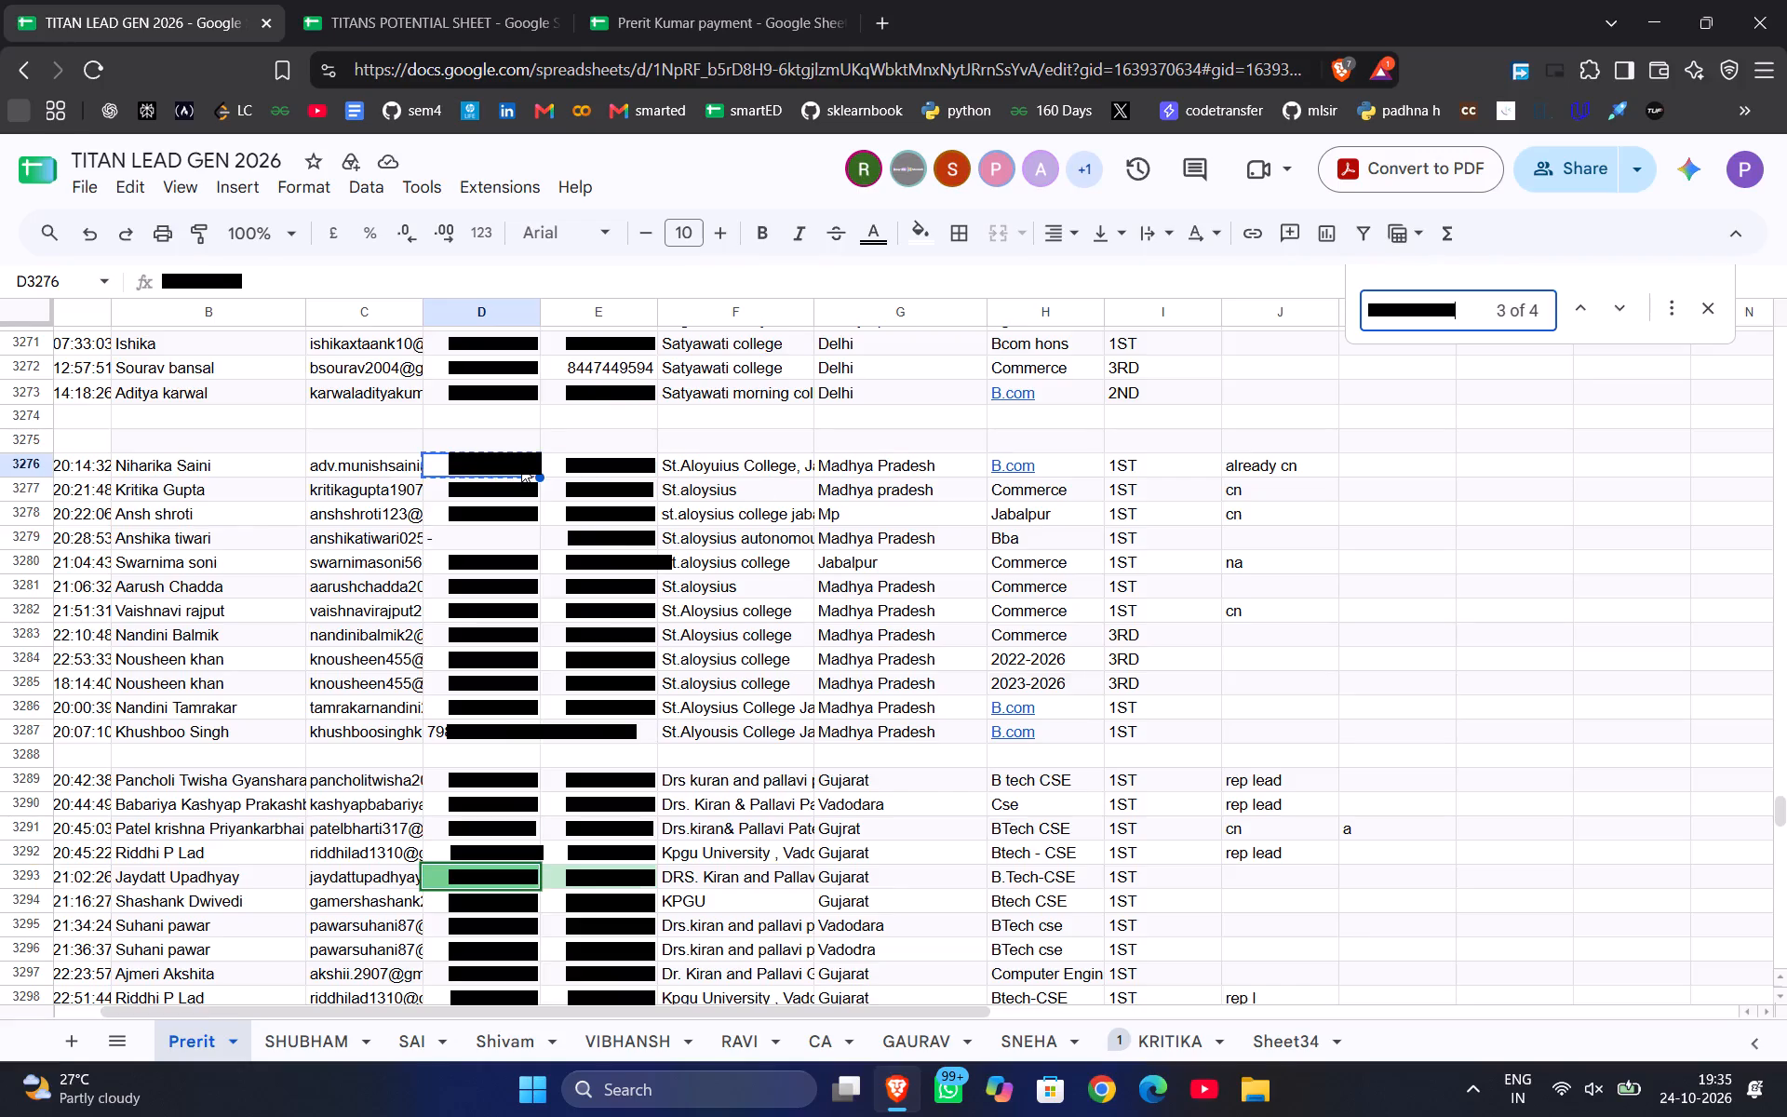
pyautogui.press('Return')
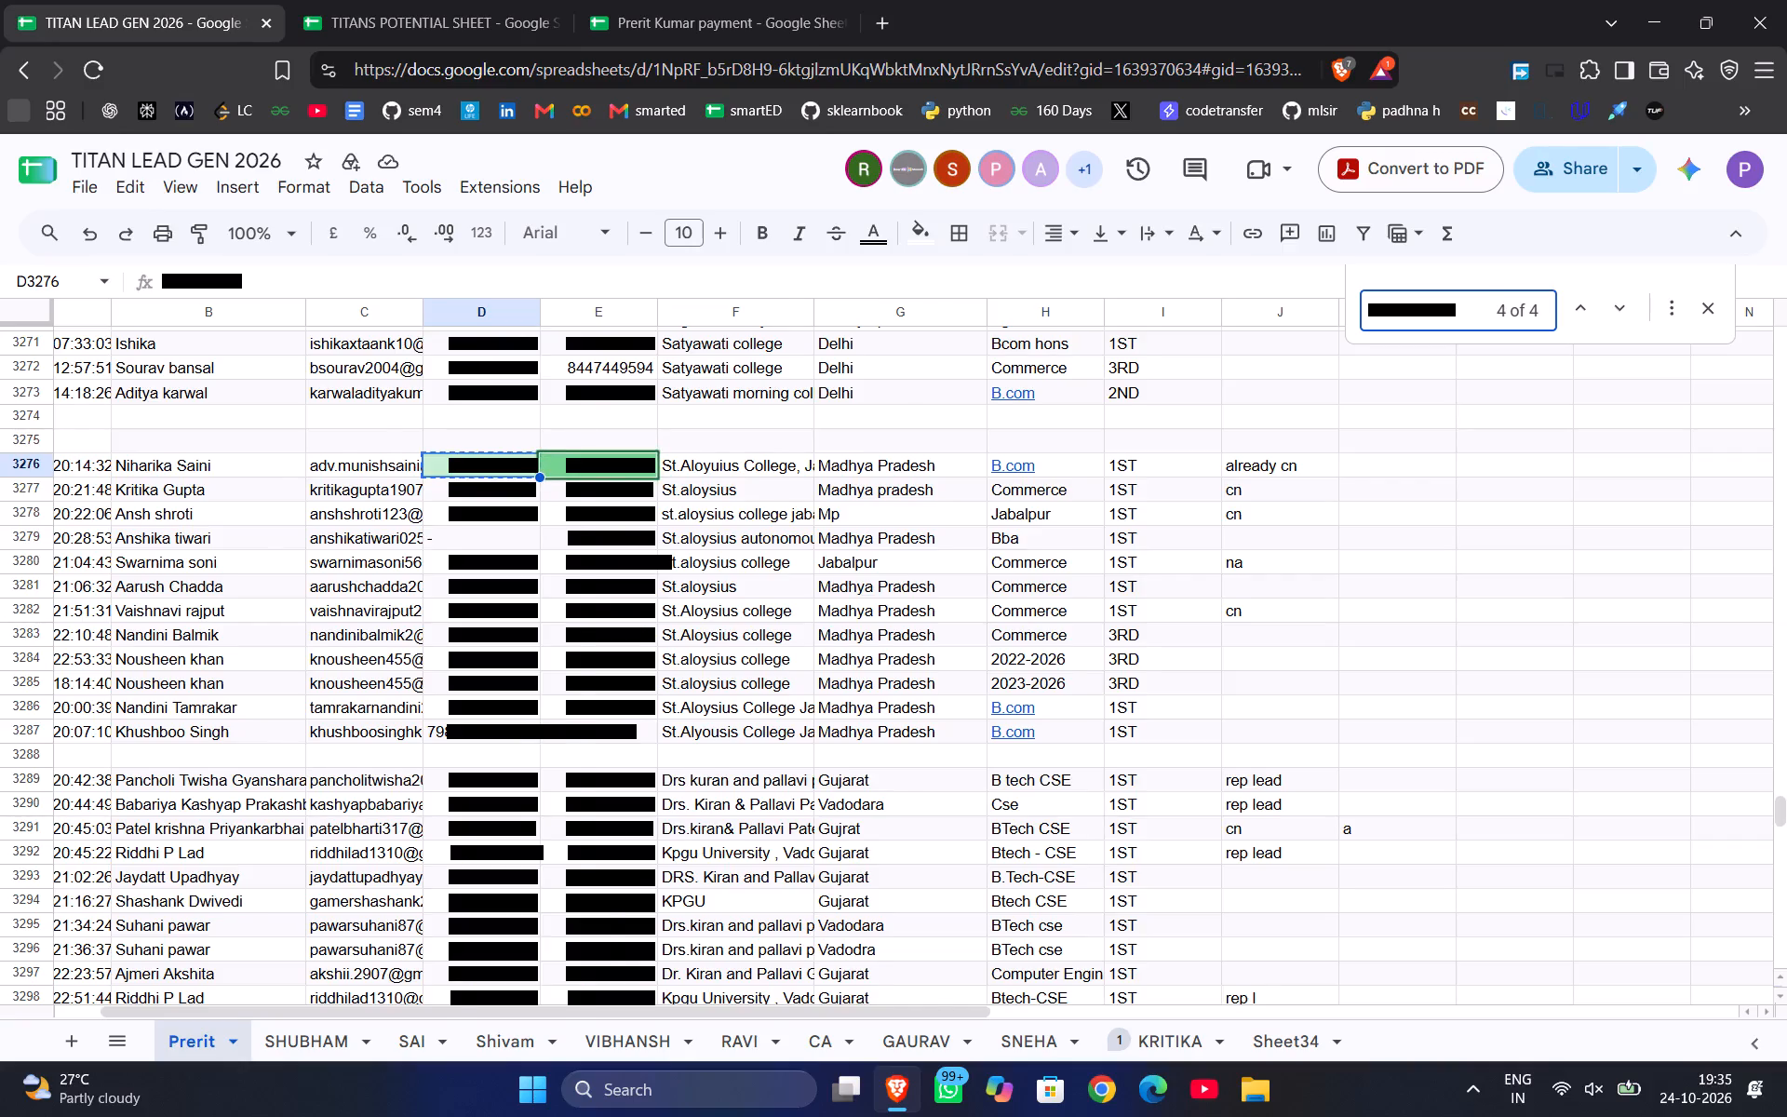
pyautogui.press('Return')
pyautogui.press('Return')
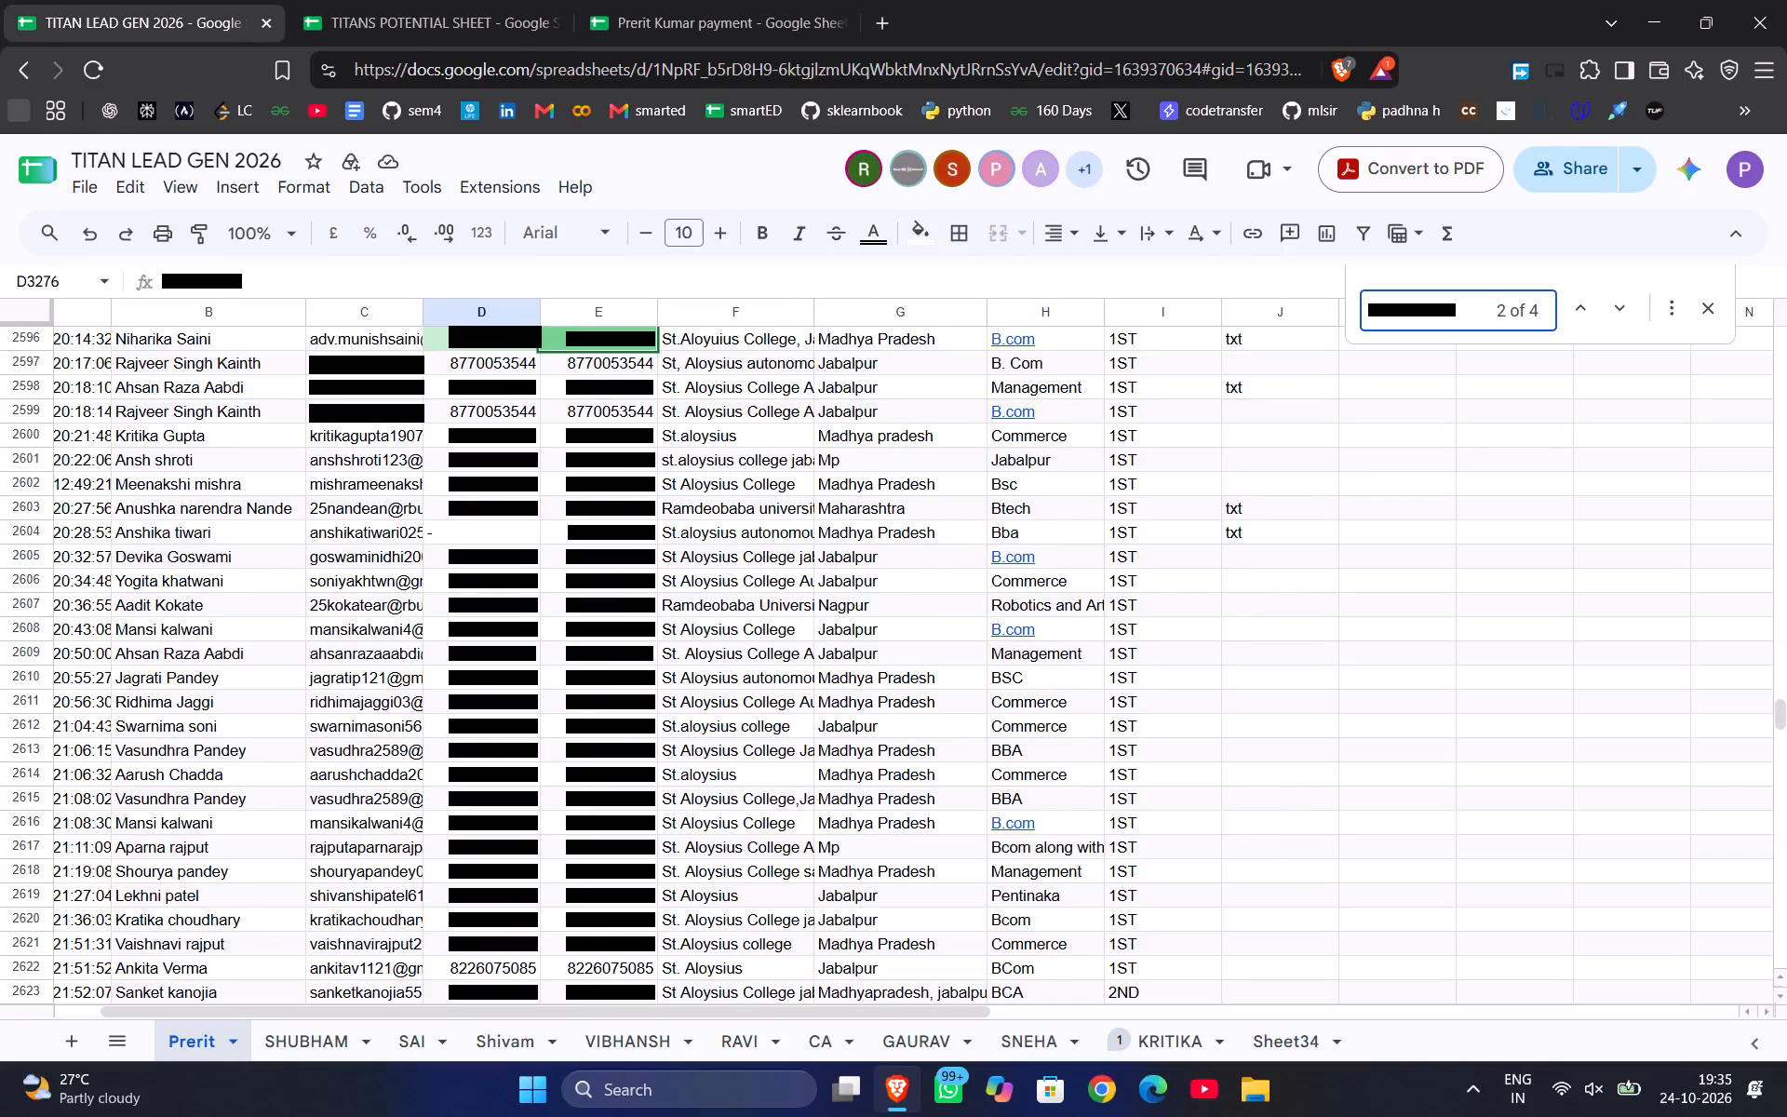
pyautogui.press('Return')
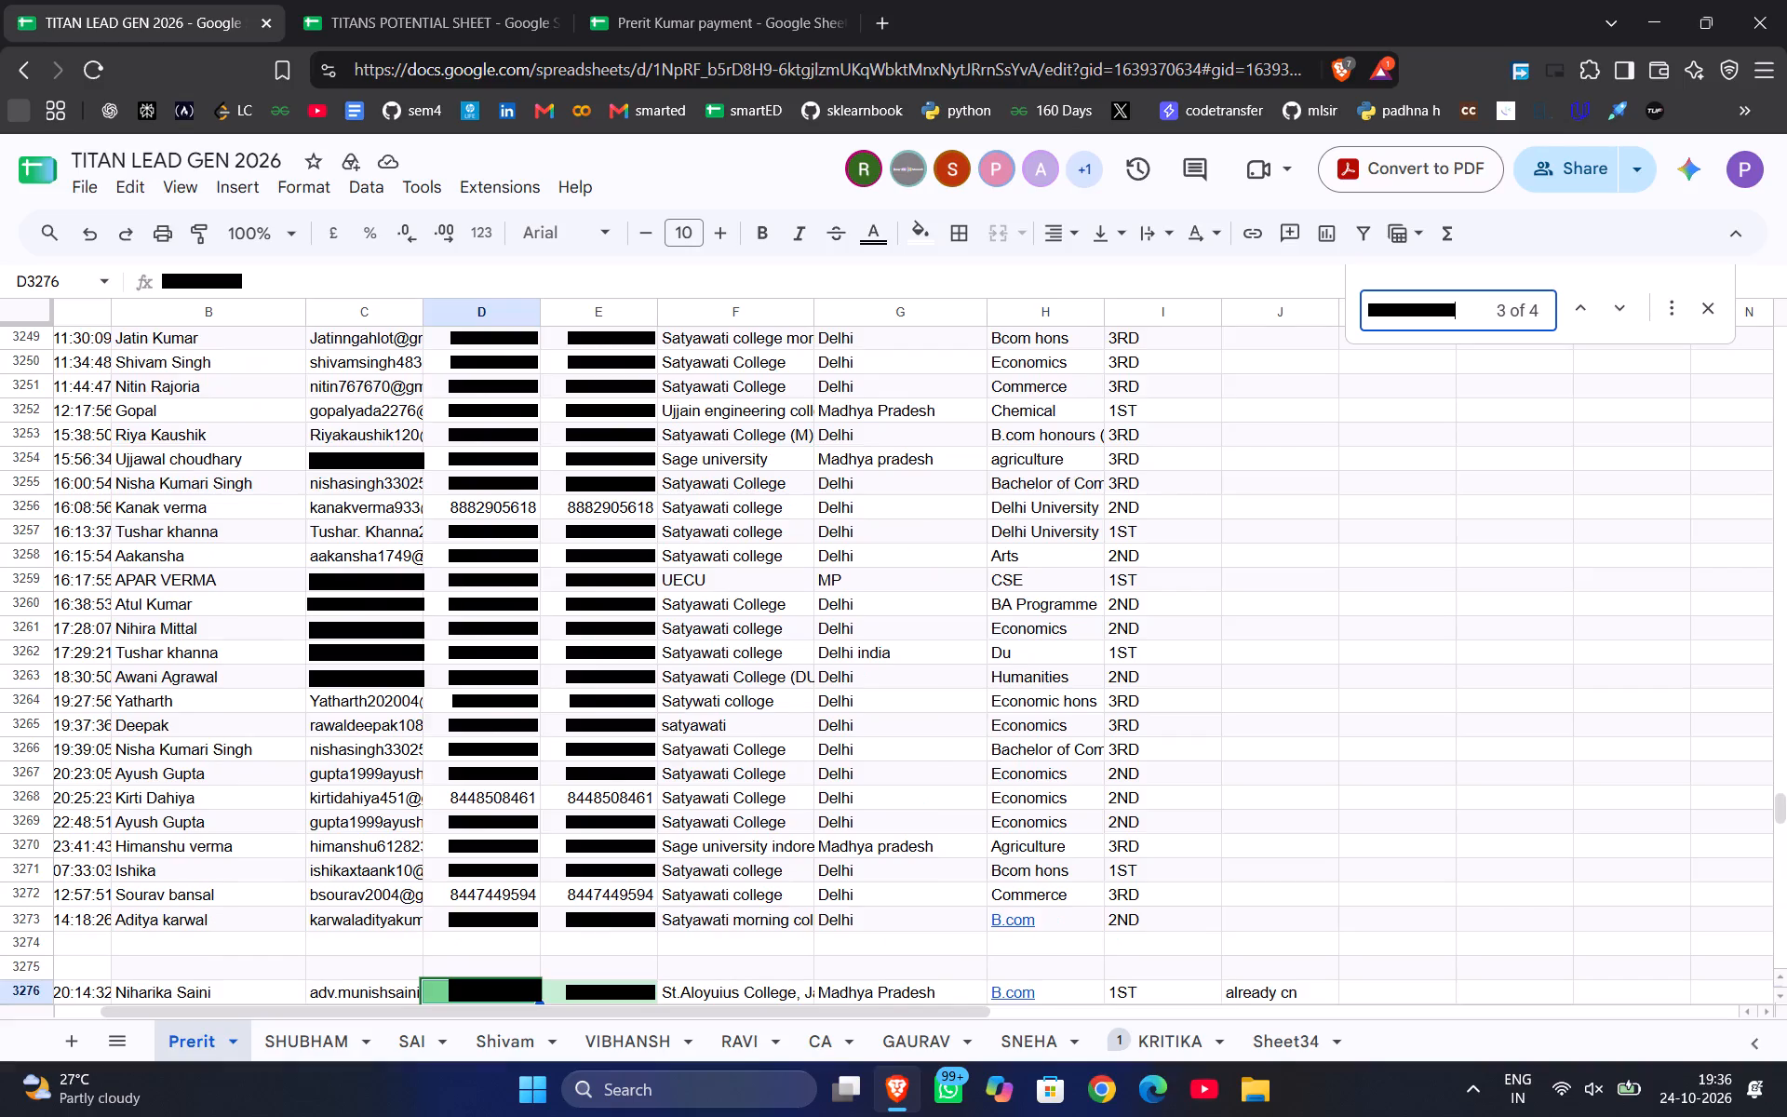
pyautogui.press('Return')
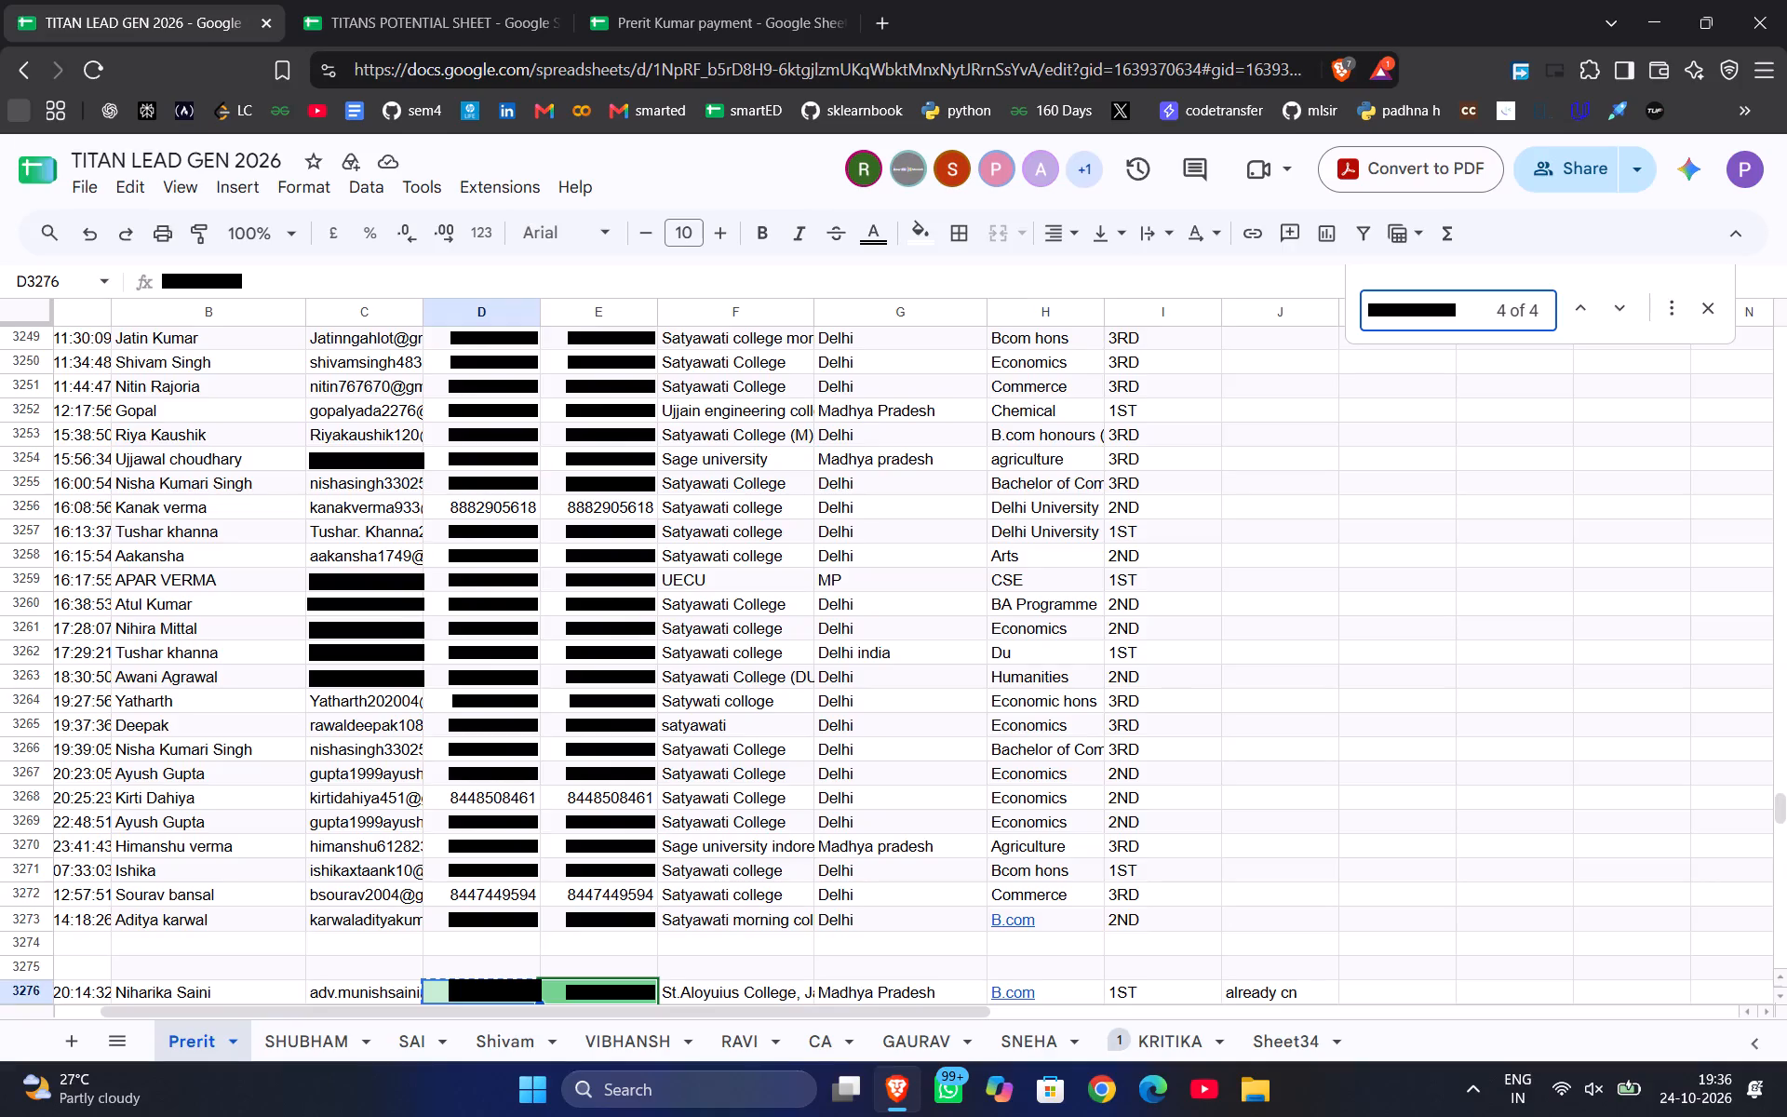
# Search the sheet again for the column D contact number of the lead in row 3293.
pyautogui.scroll(-1, 521, 466)
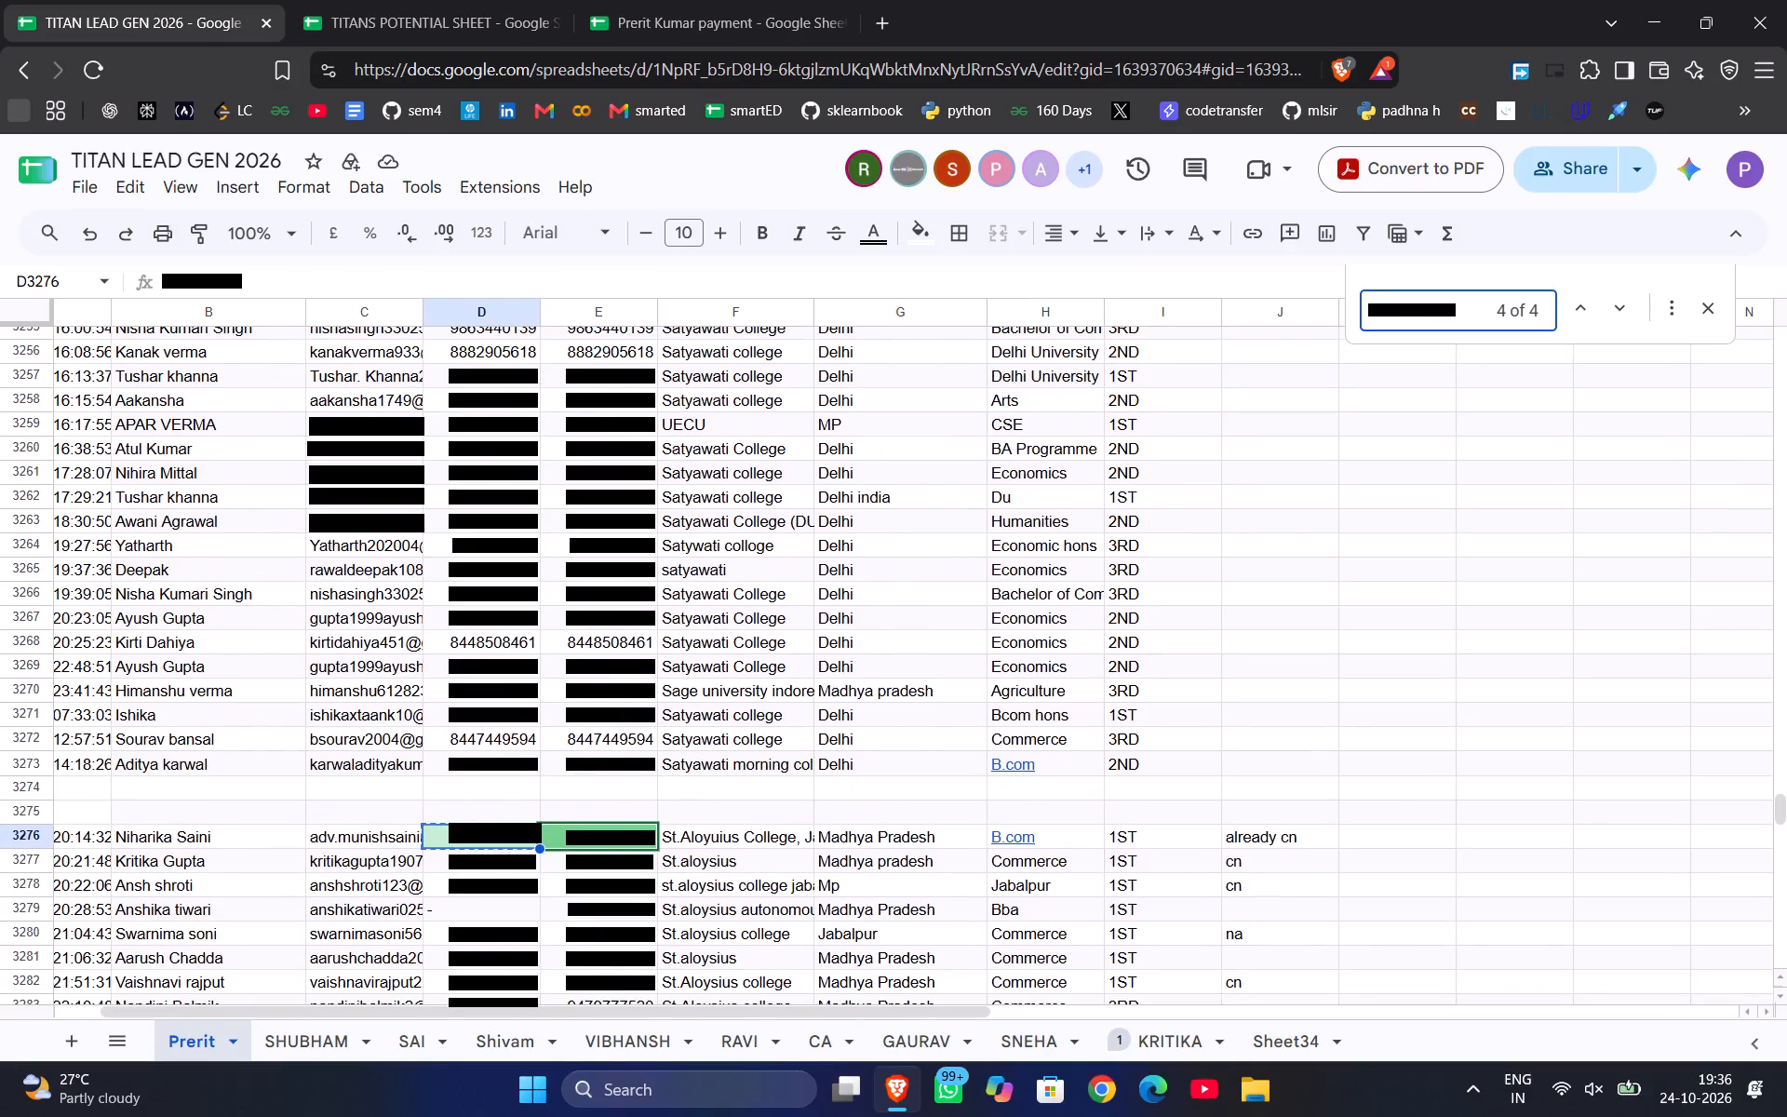
pyautogui.scroll(-1, 408, 790)
pyautogui.scroll(-1, 1188, 879)
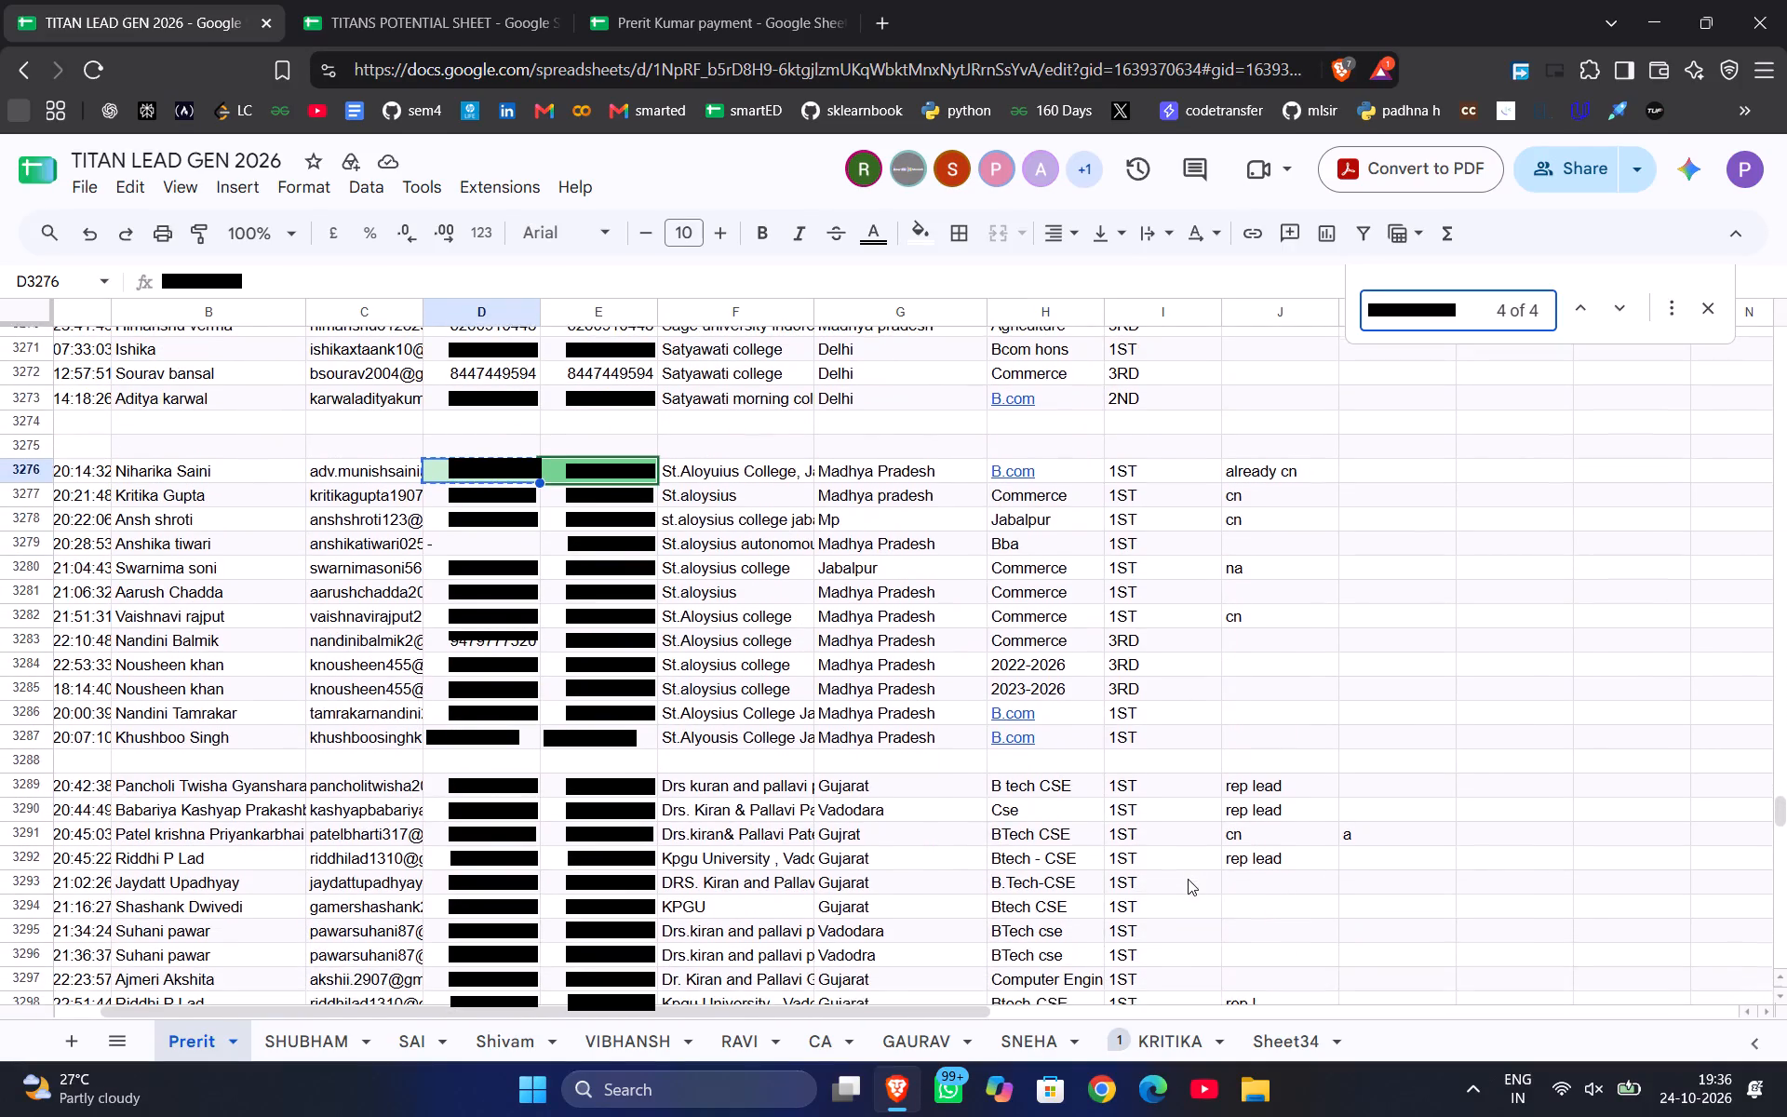
pyautogui.scroll(-1, 1188, 879)
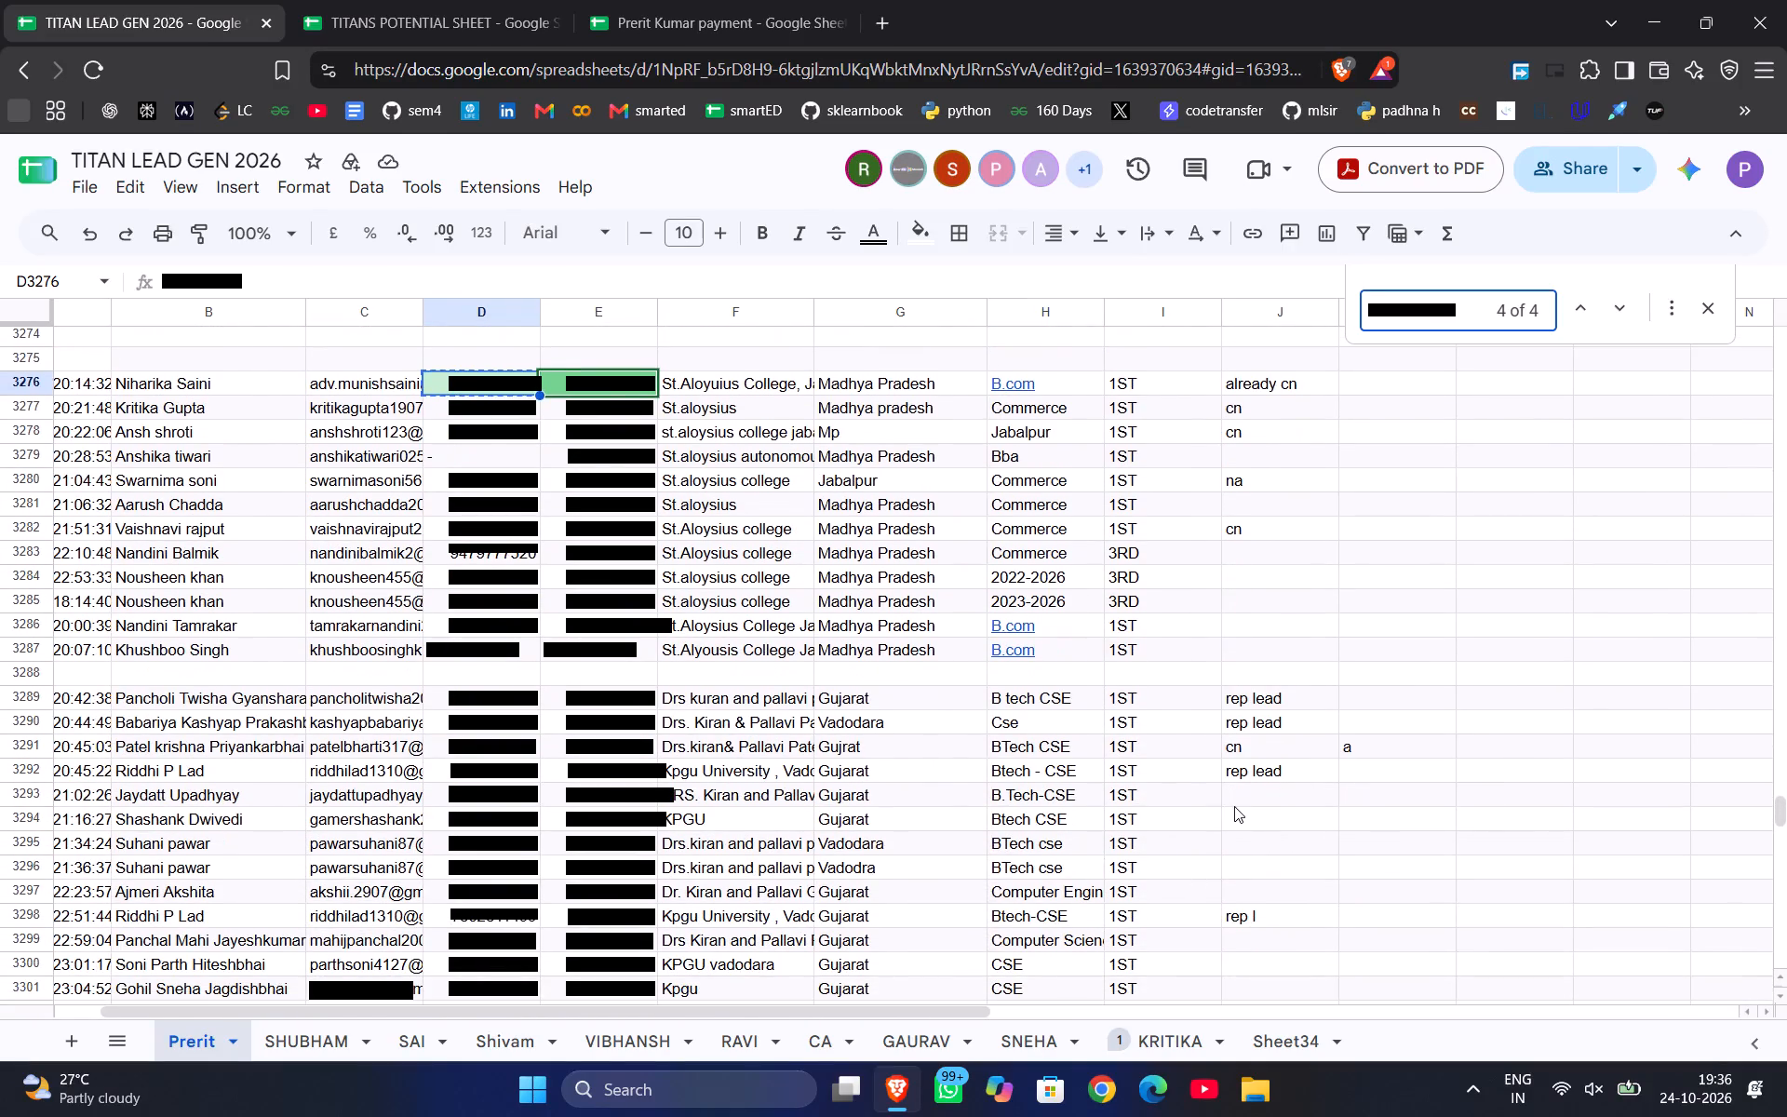
pyautogui.click(1234, 806)
pyautogui.click(507, 787)
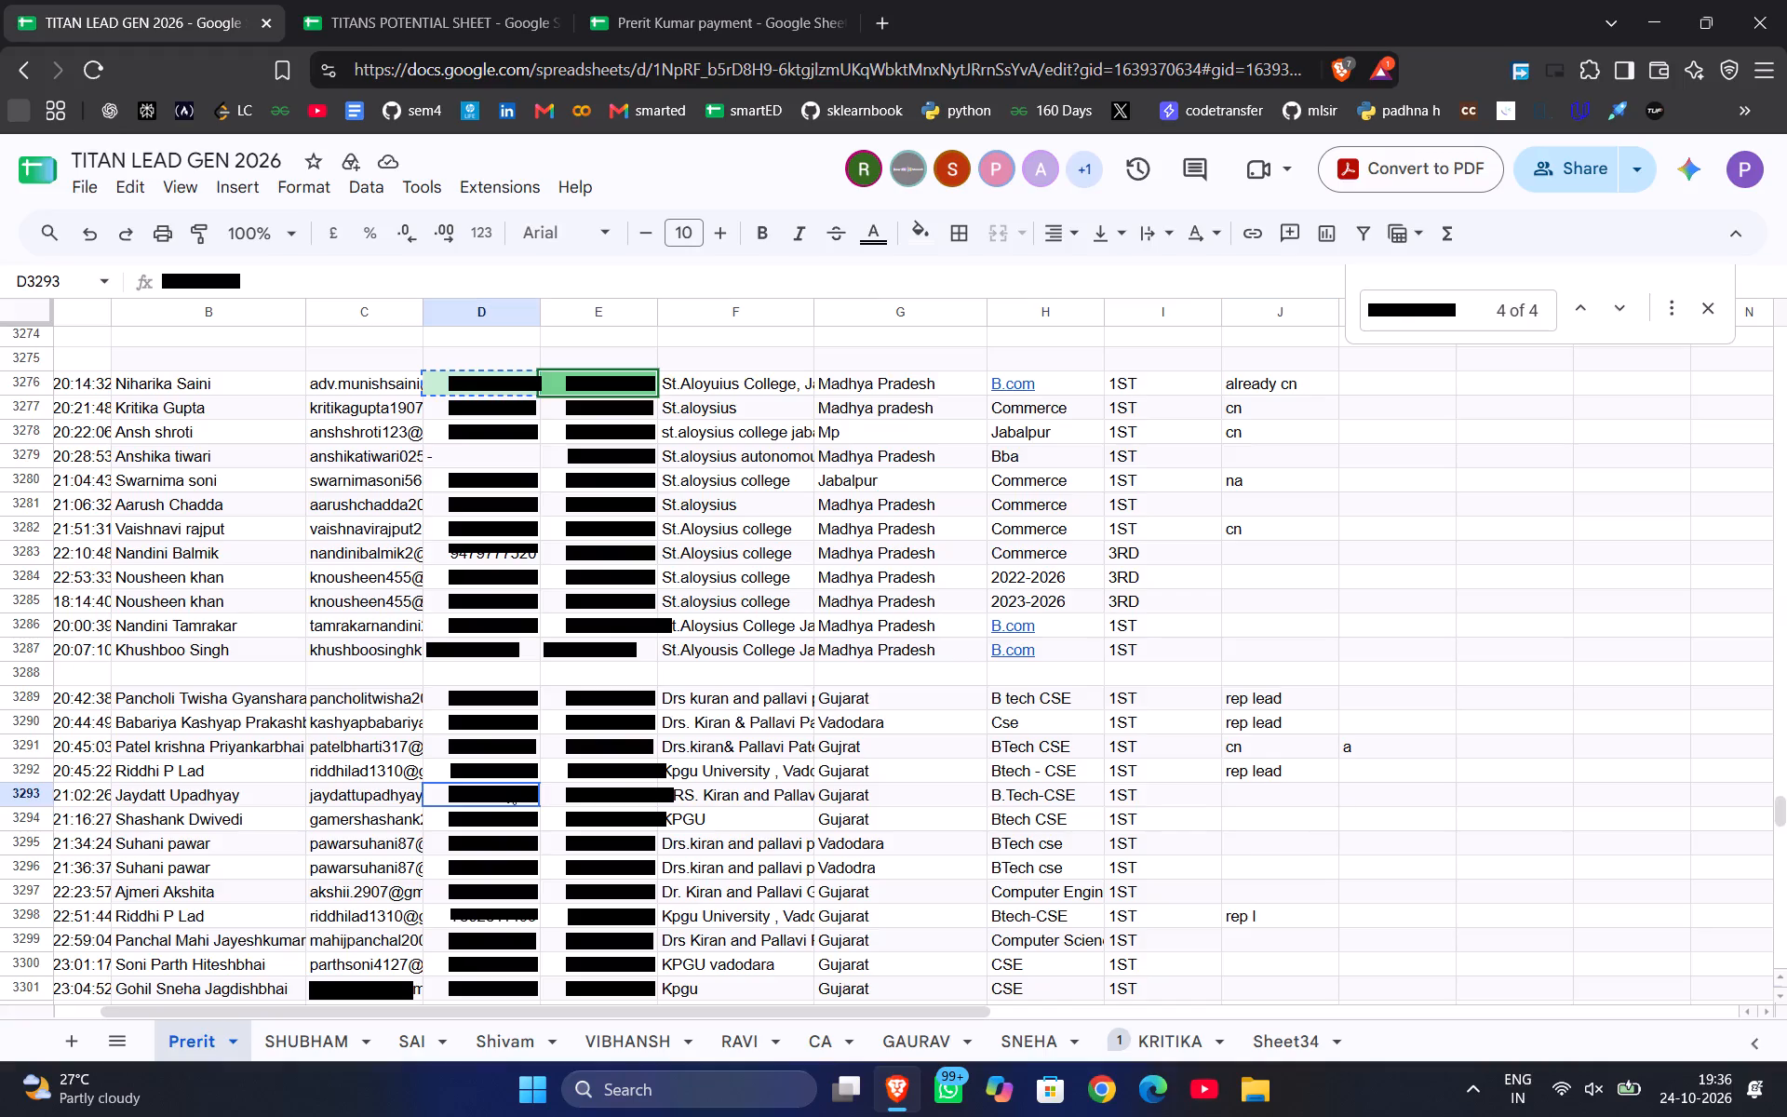
pyautogui.hotkey('ctrl', 'c')
pyautogui.hotkey('ctrl', 'f')
pyautogui.hotkey('ctrl', 'v')
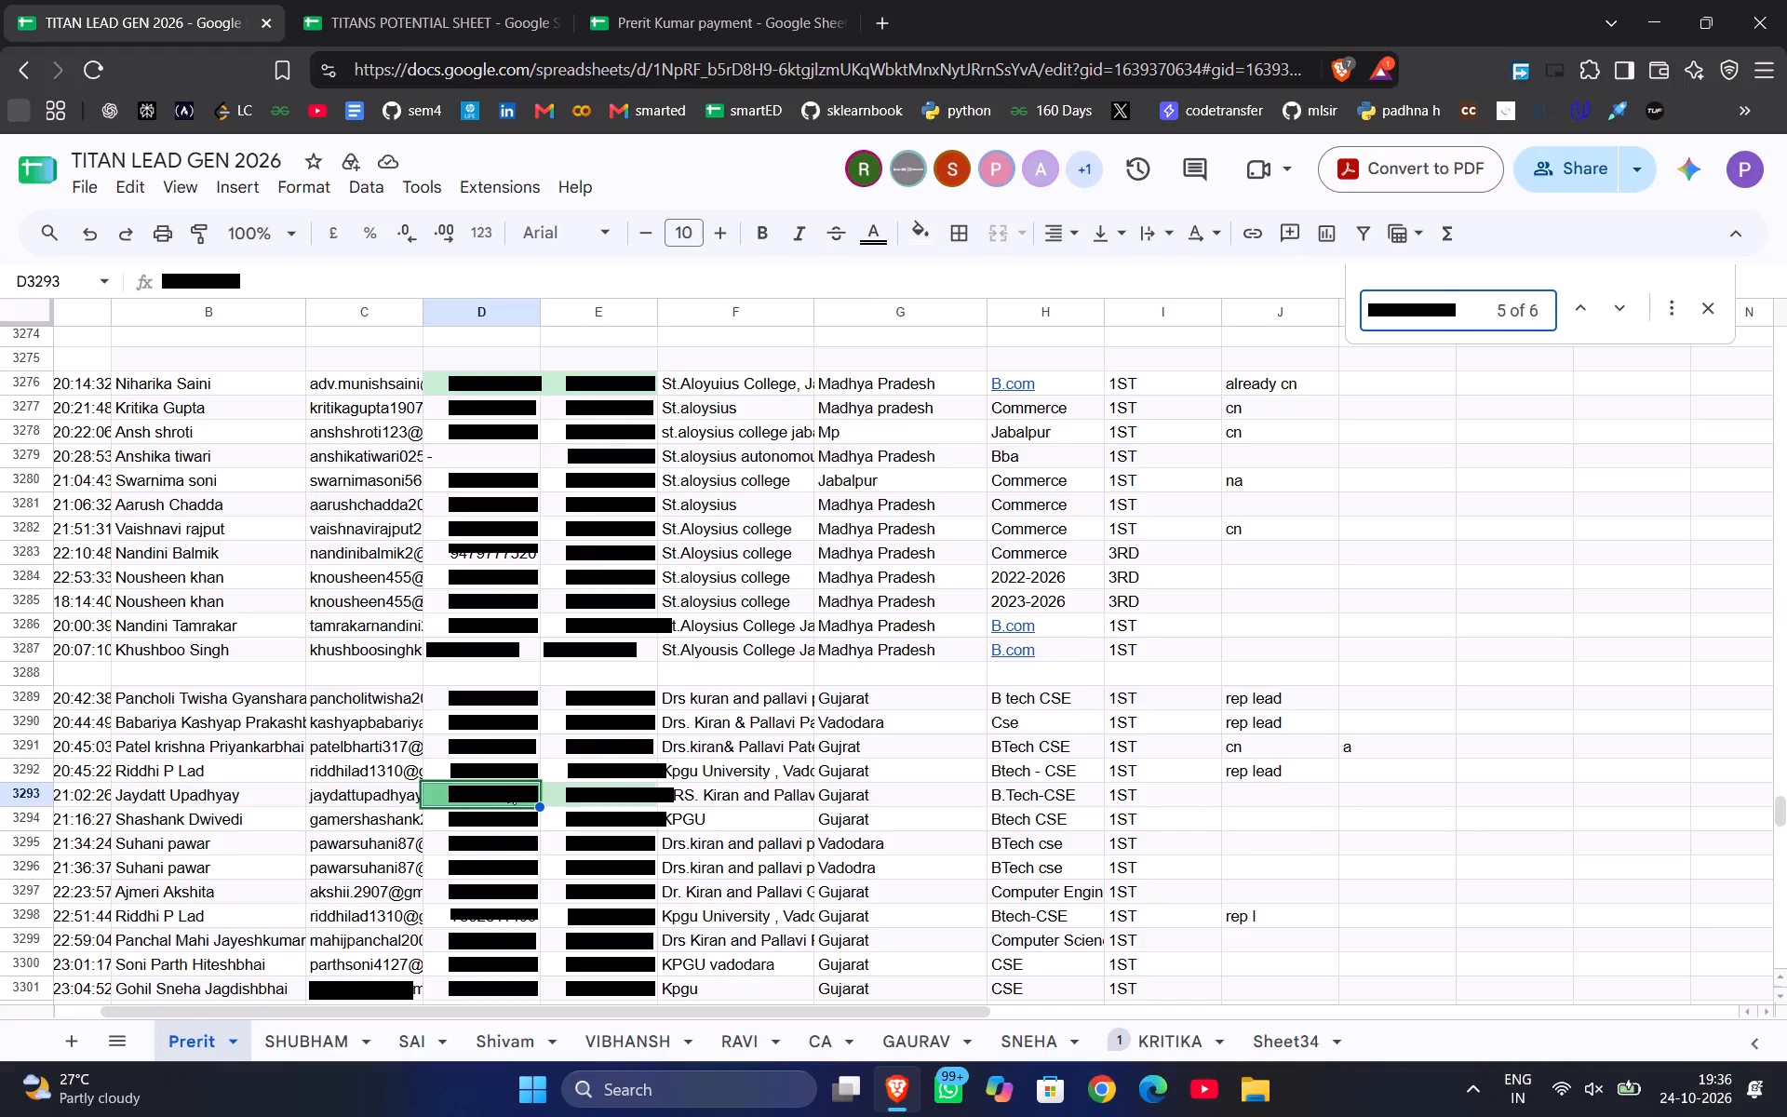
# Copy the contact number text from the column D cell of row 3293.
pyautogui.tripleClick(507, 787)
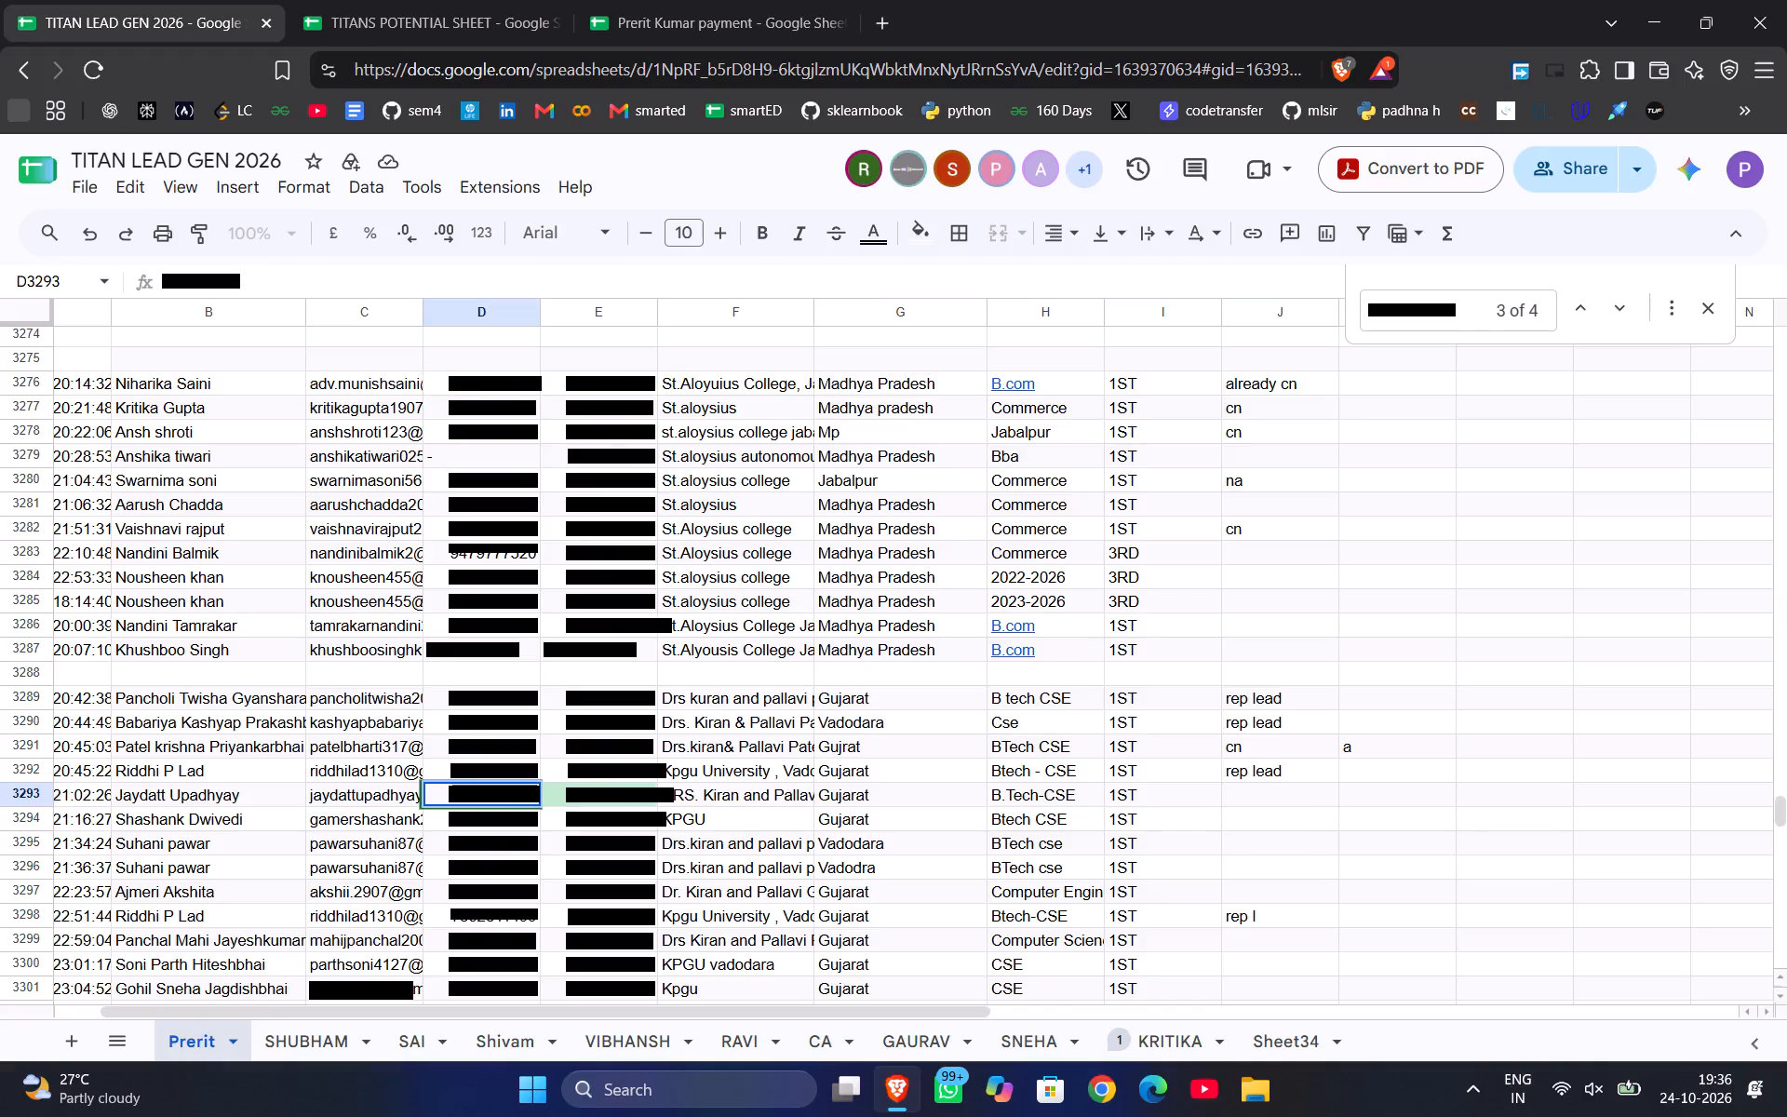
pyautogui.hotkey('ctrl', 'c')
pyautogui.hotkey('ctrl', 'c')
pyautogui.hotkey('ctrl', 'c')
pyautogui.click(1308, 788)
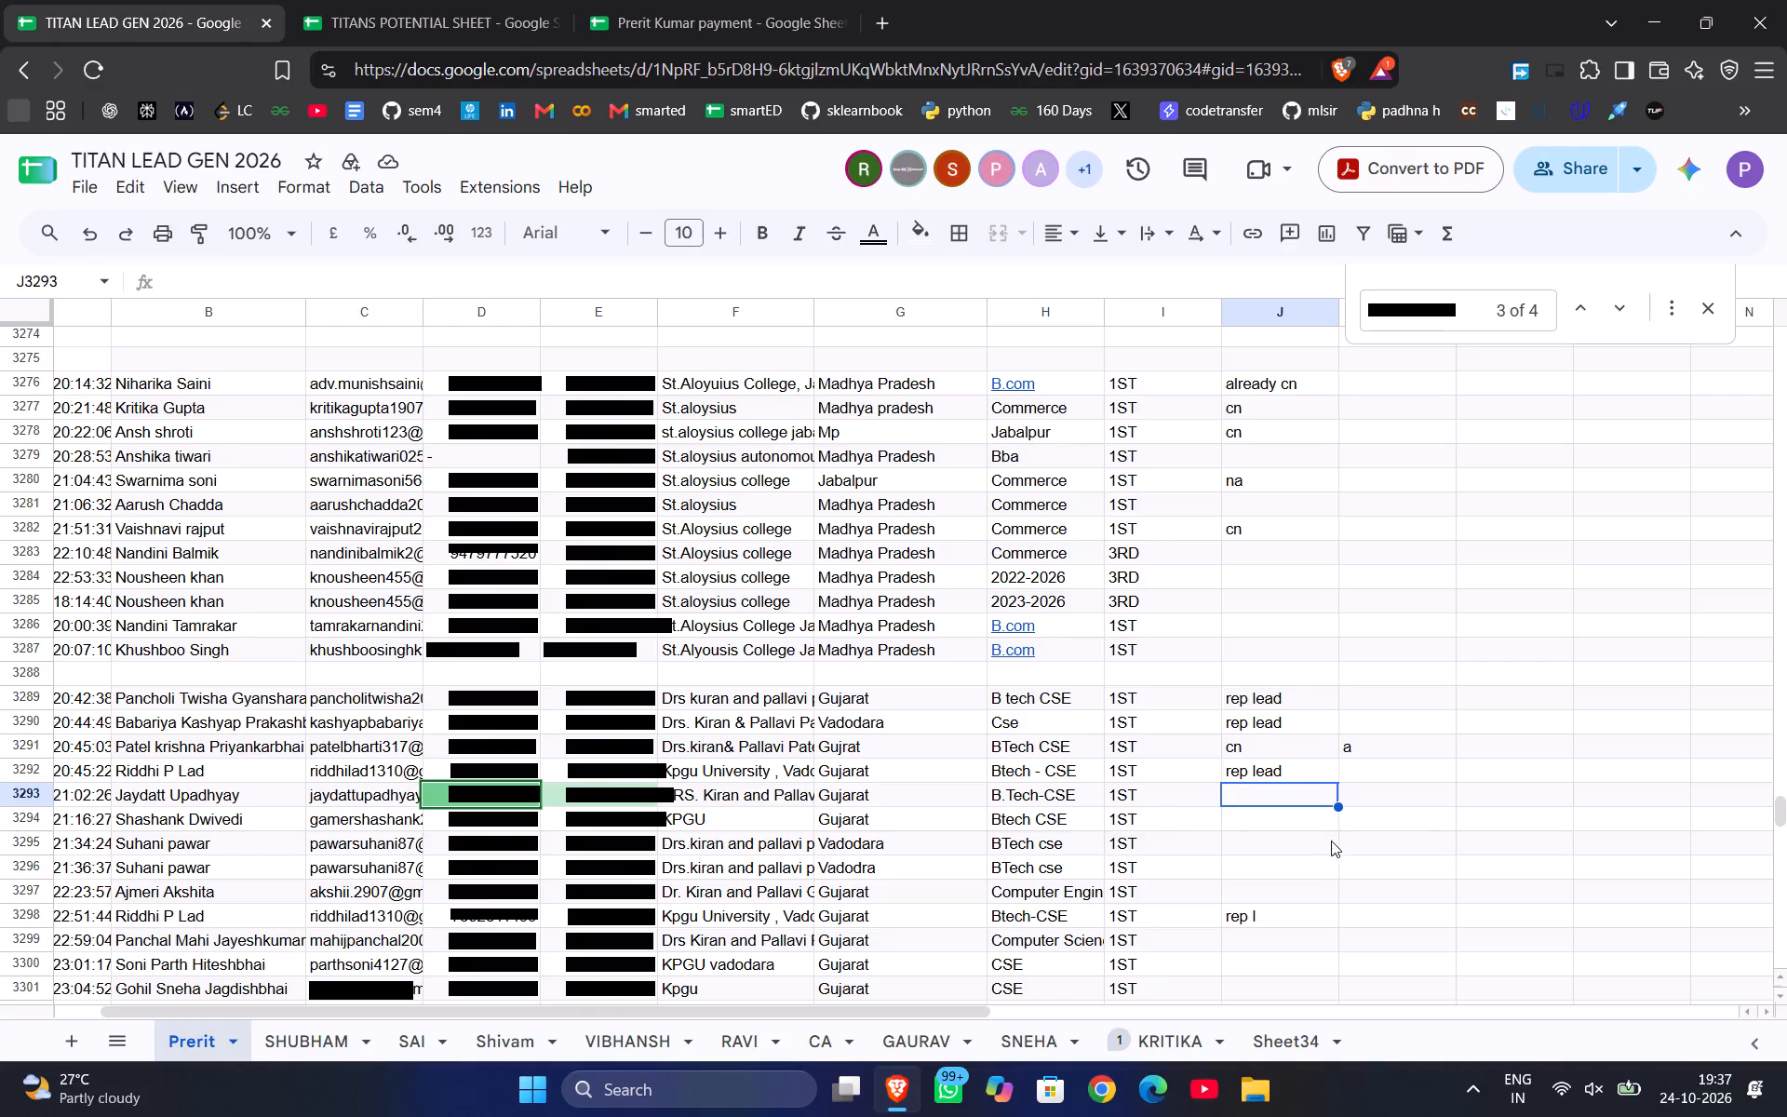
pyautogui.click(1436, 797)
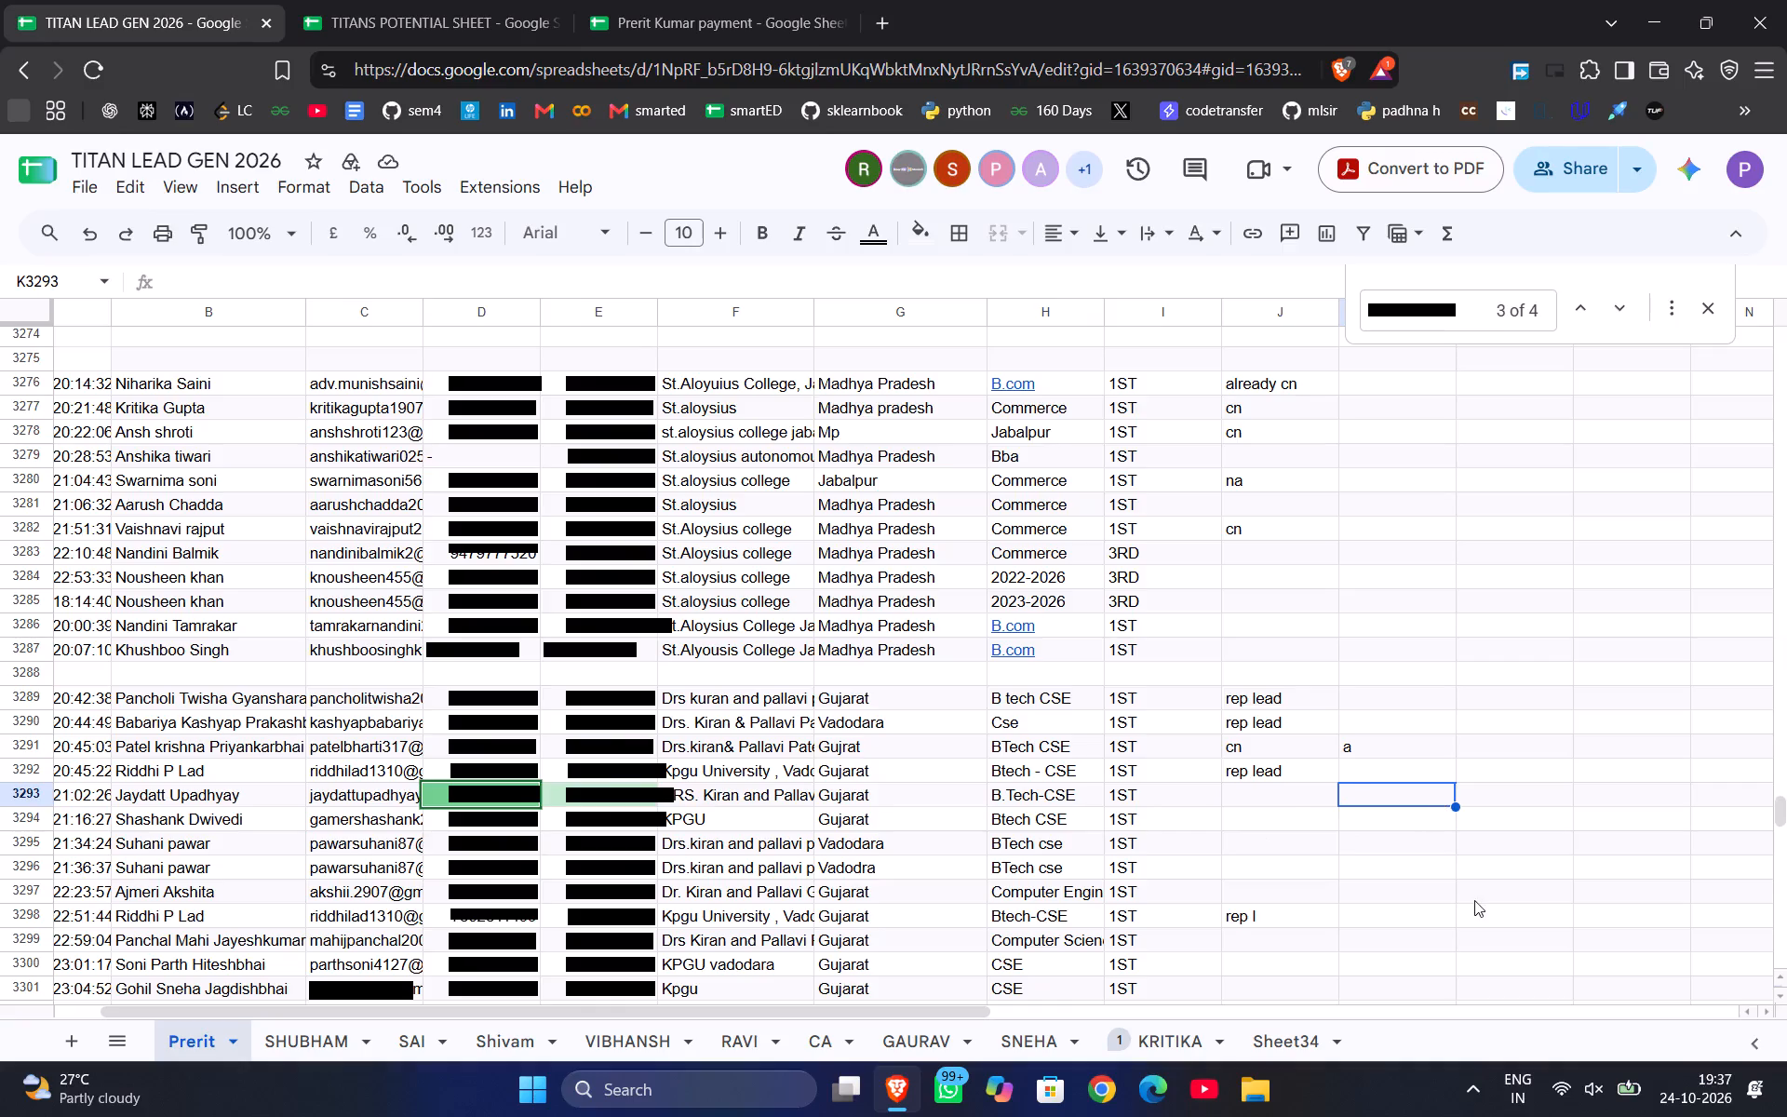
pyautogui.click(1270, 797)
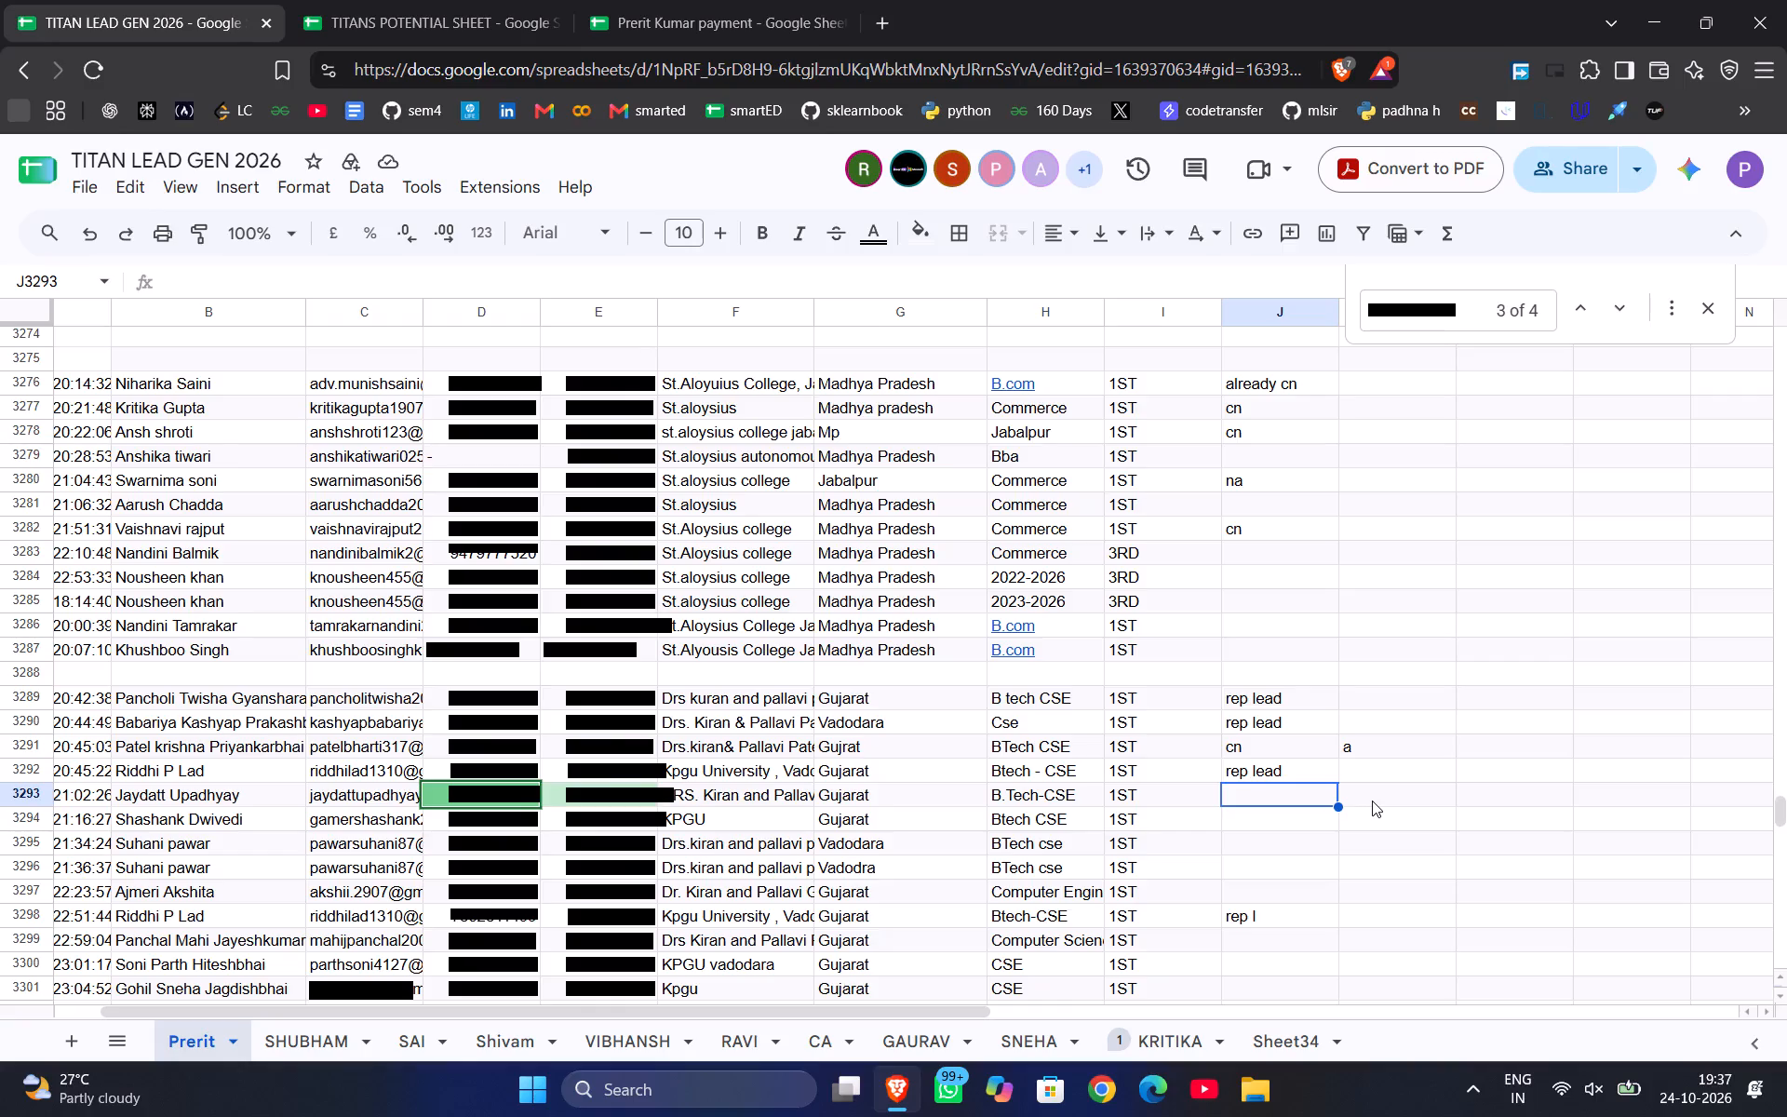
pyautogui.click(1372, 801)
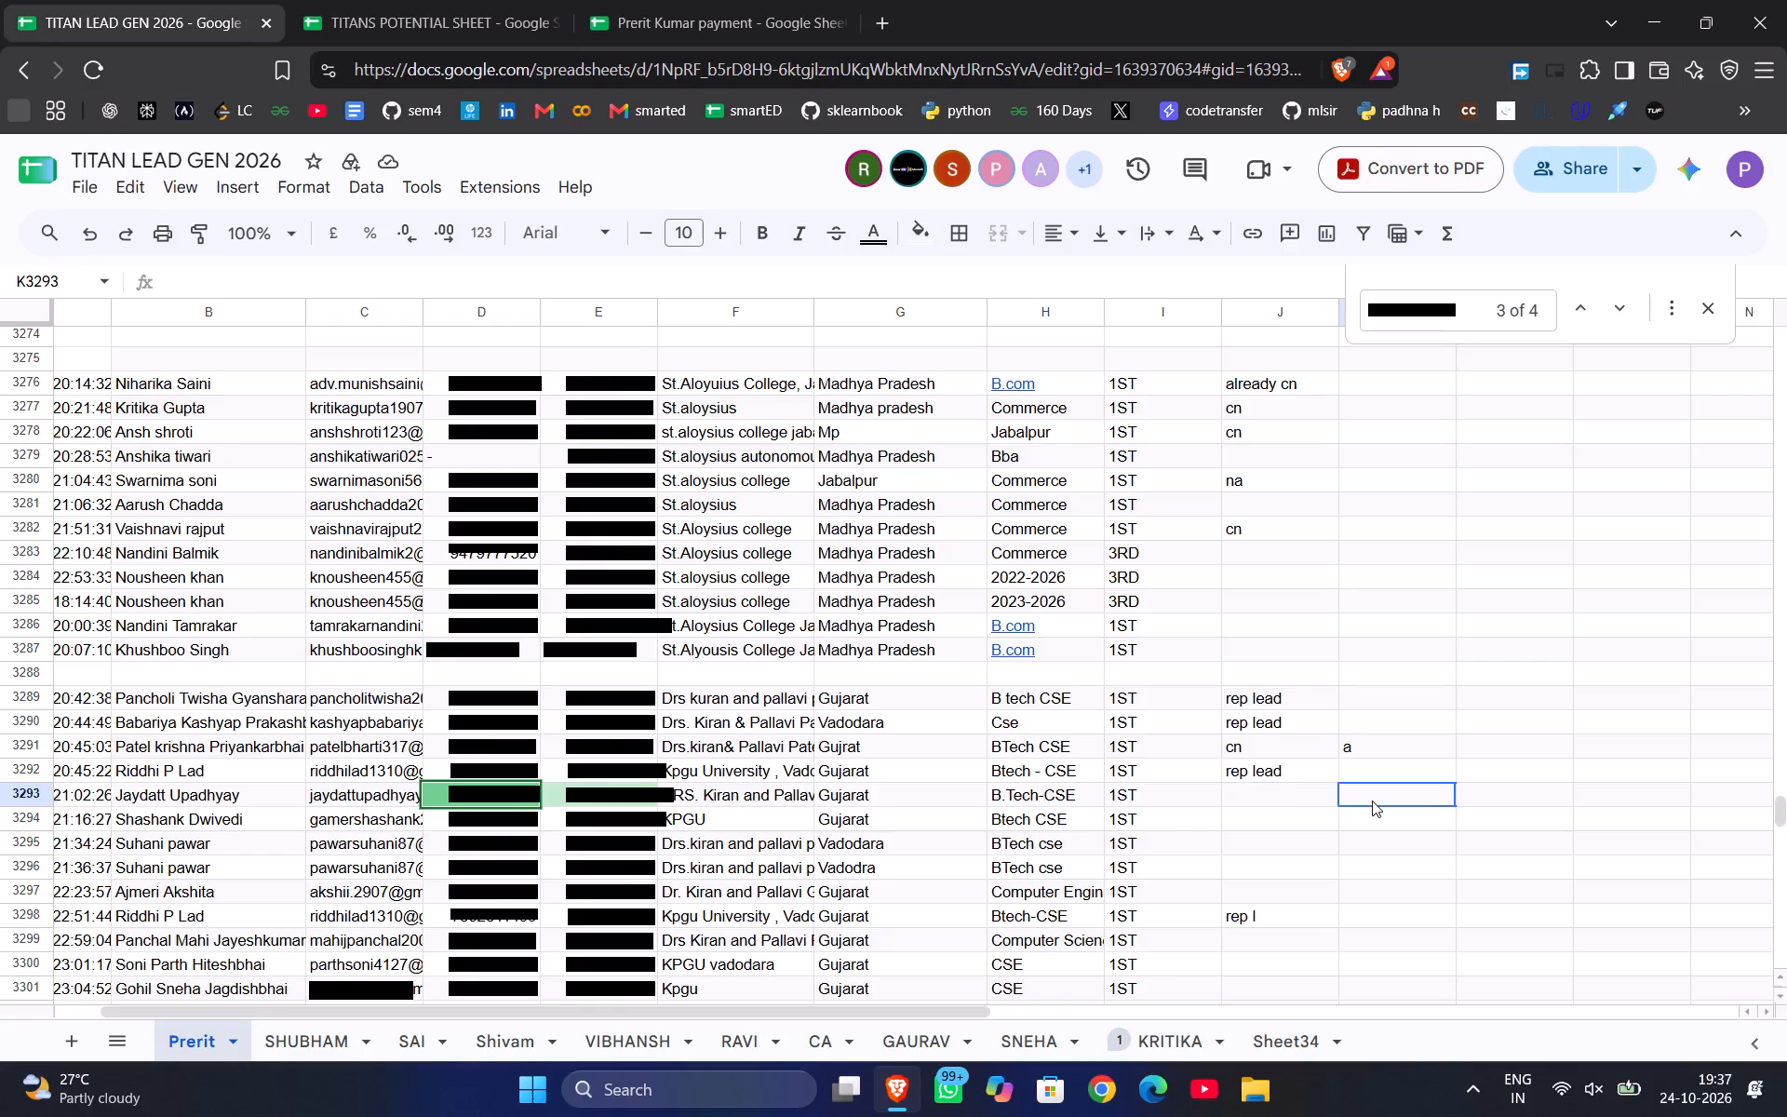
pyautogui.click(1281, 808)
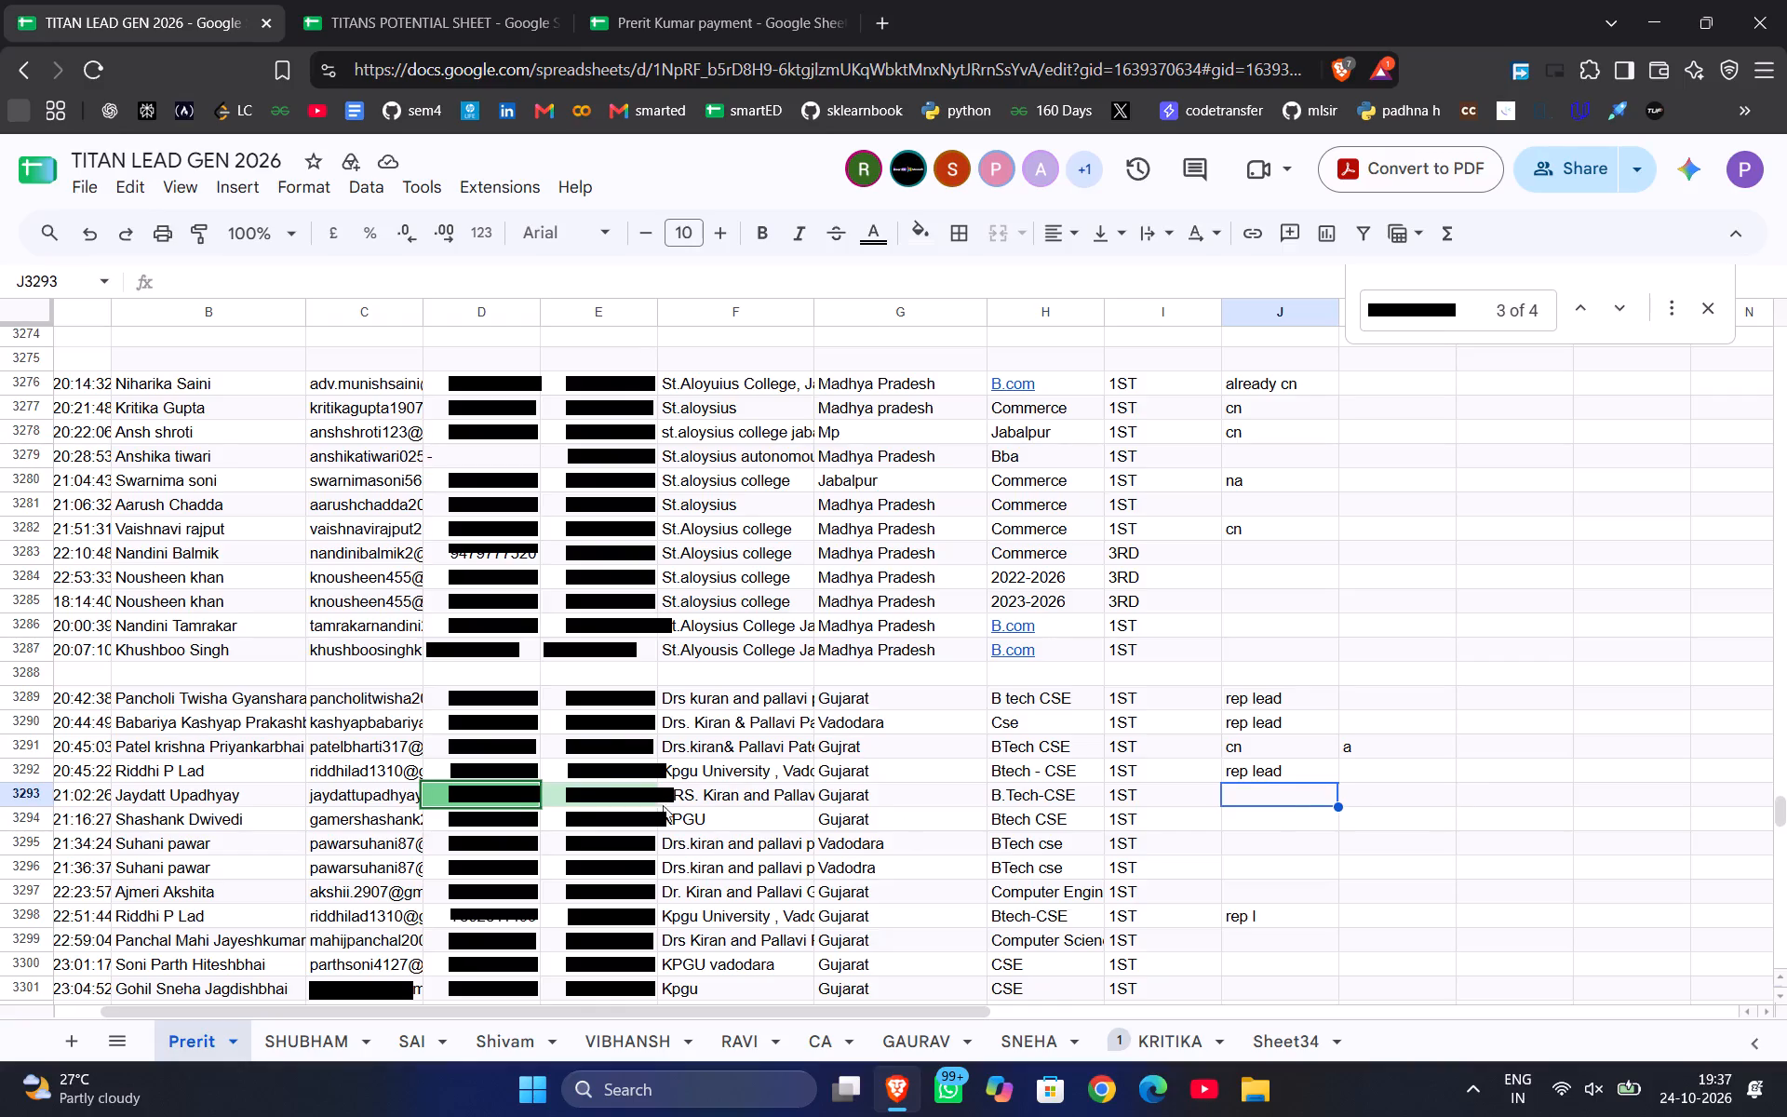
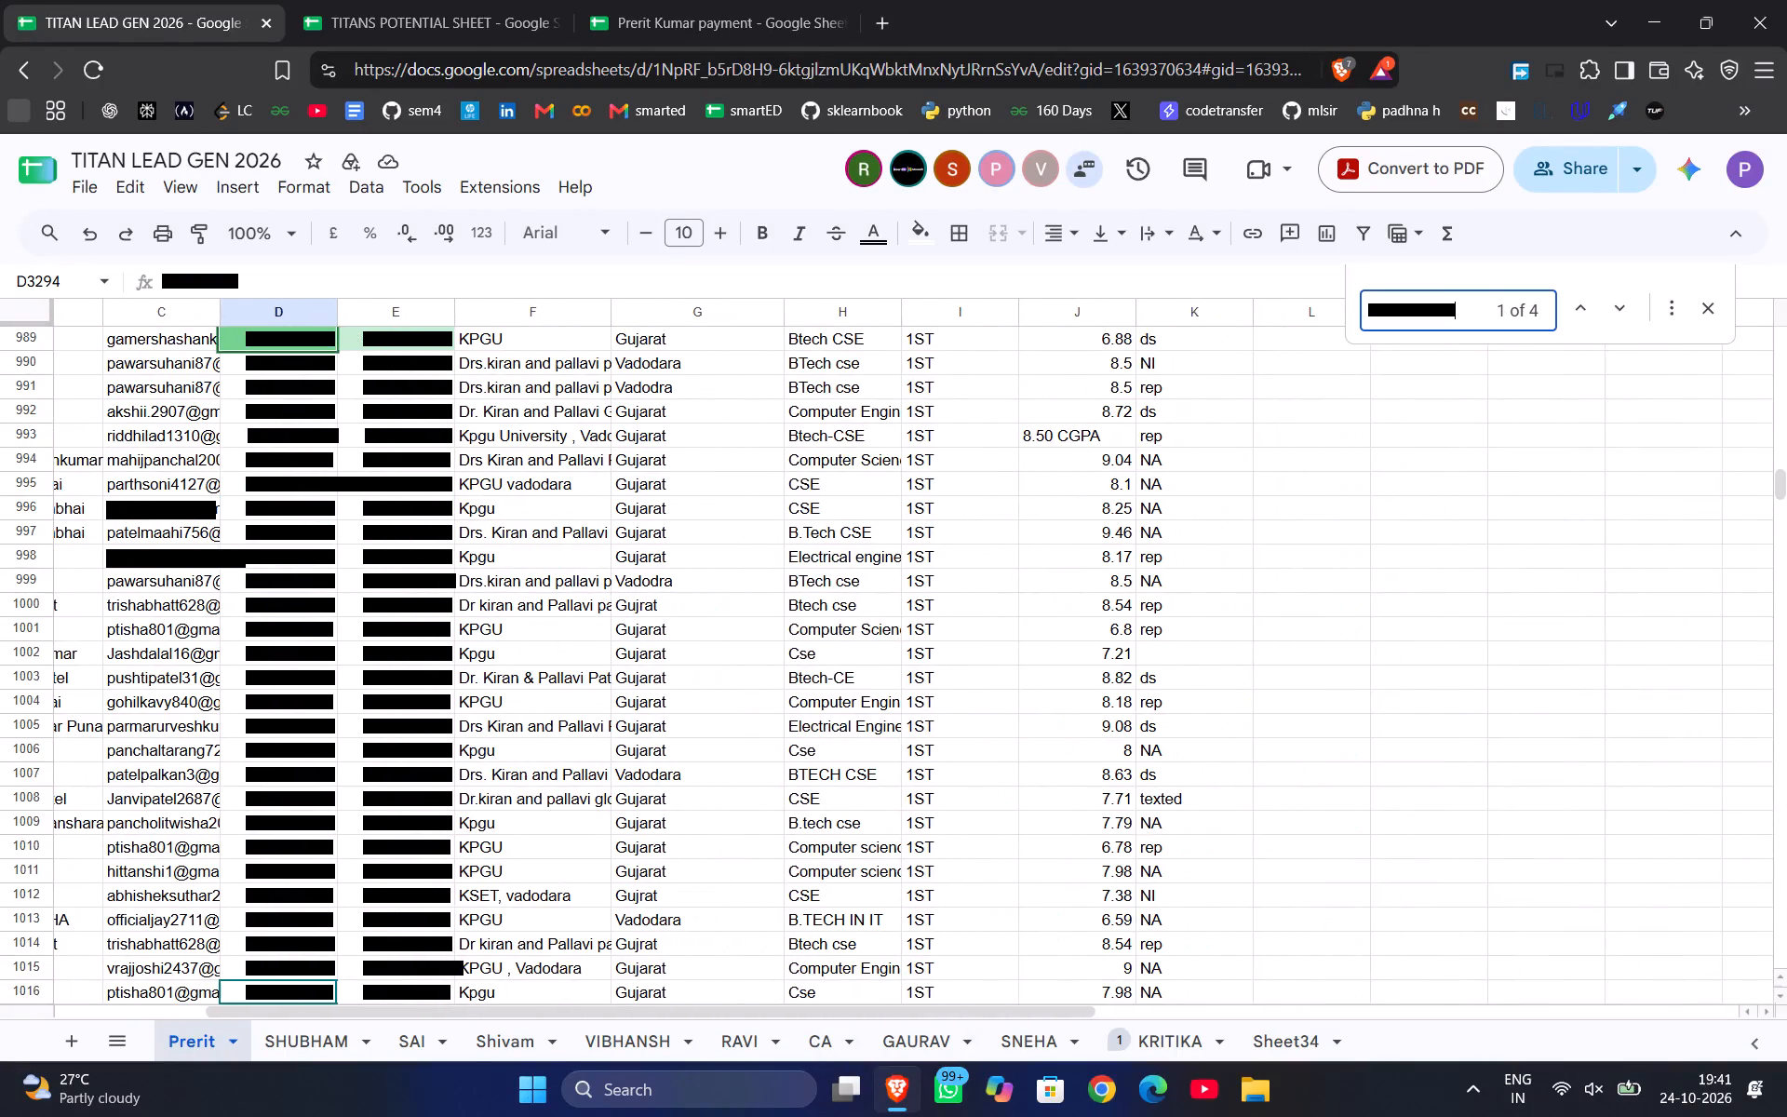
# Return to the KPGU lead in row 3294 and record "rep lead" in its column J cell.
pyautogui.hscroll(1, 475, 504)
pyautogui.press('Return')
pyautogui.press('Return')
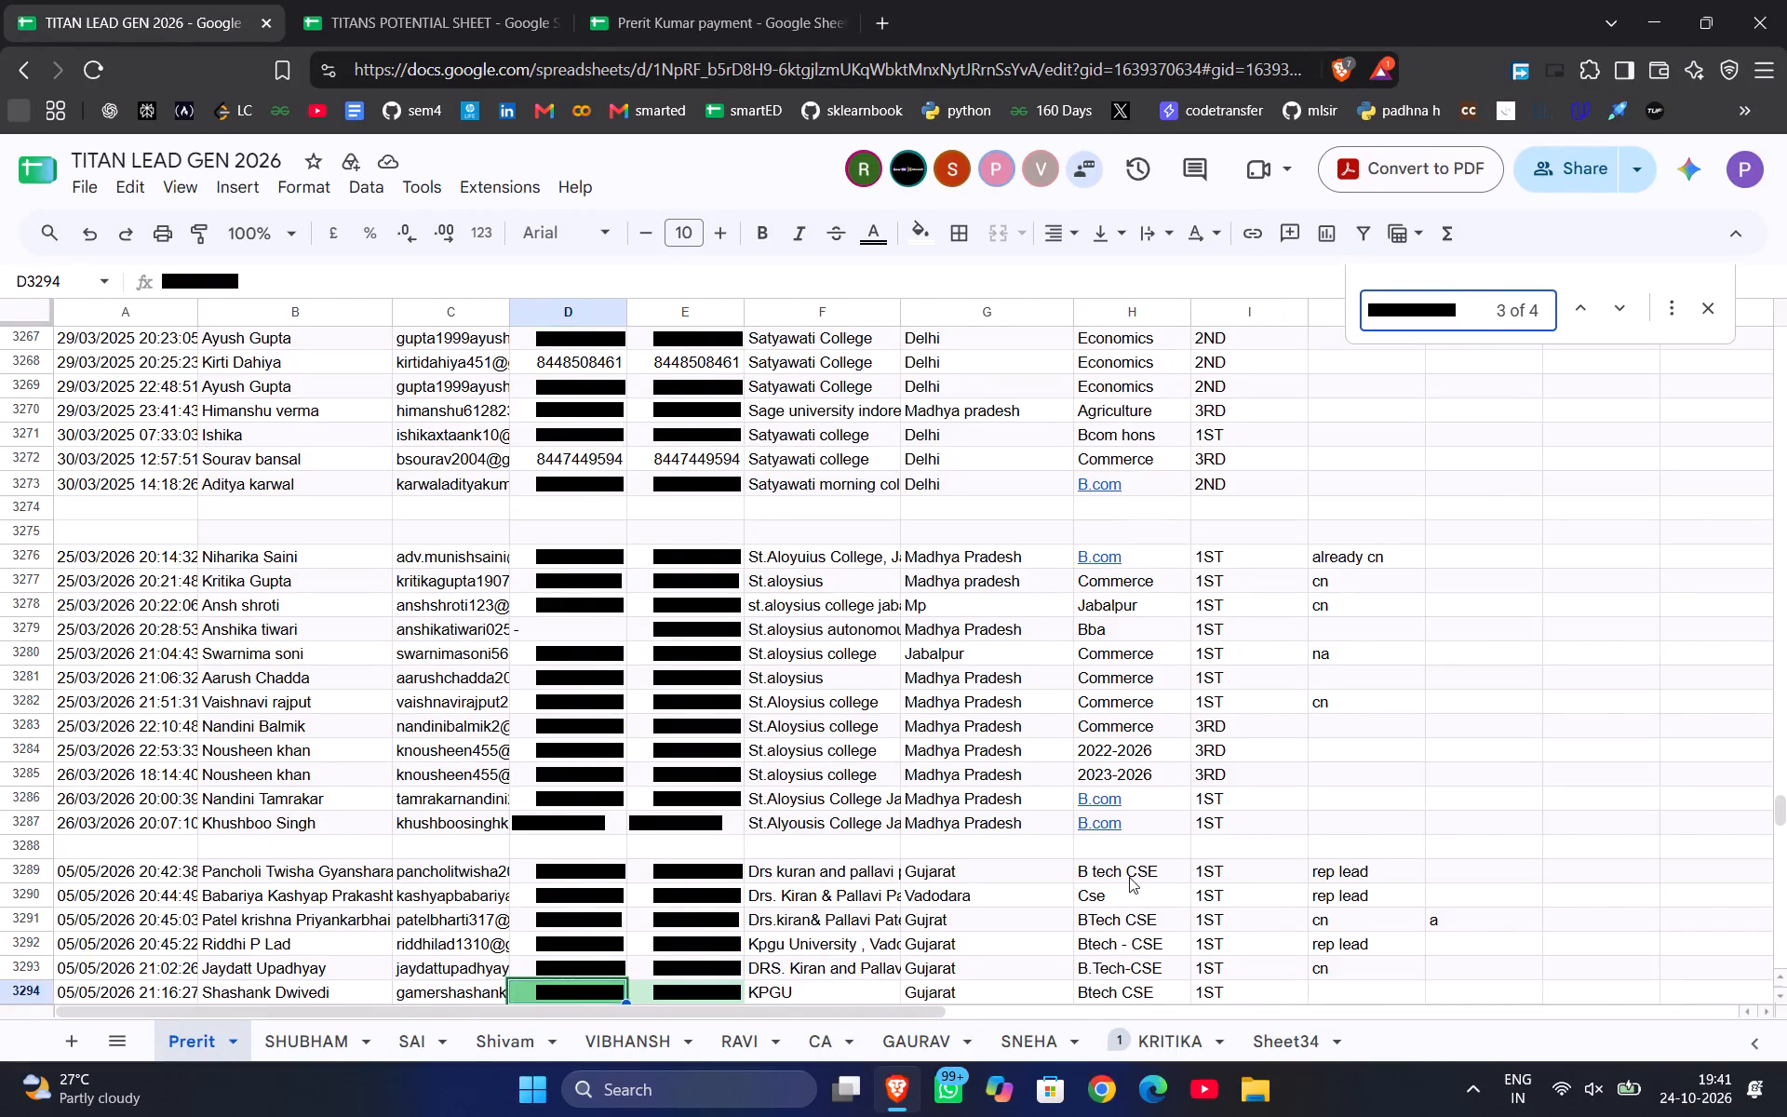
pyautogui.scroll(-1, 1129, 877)
pyautogui.click(1339, 939)
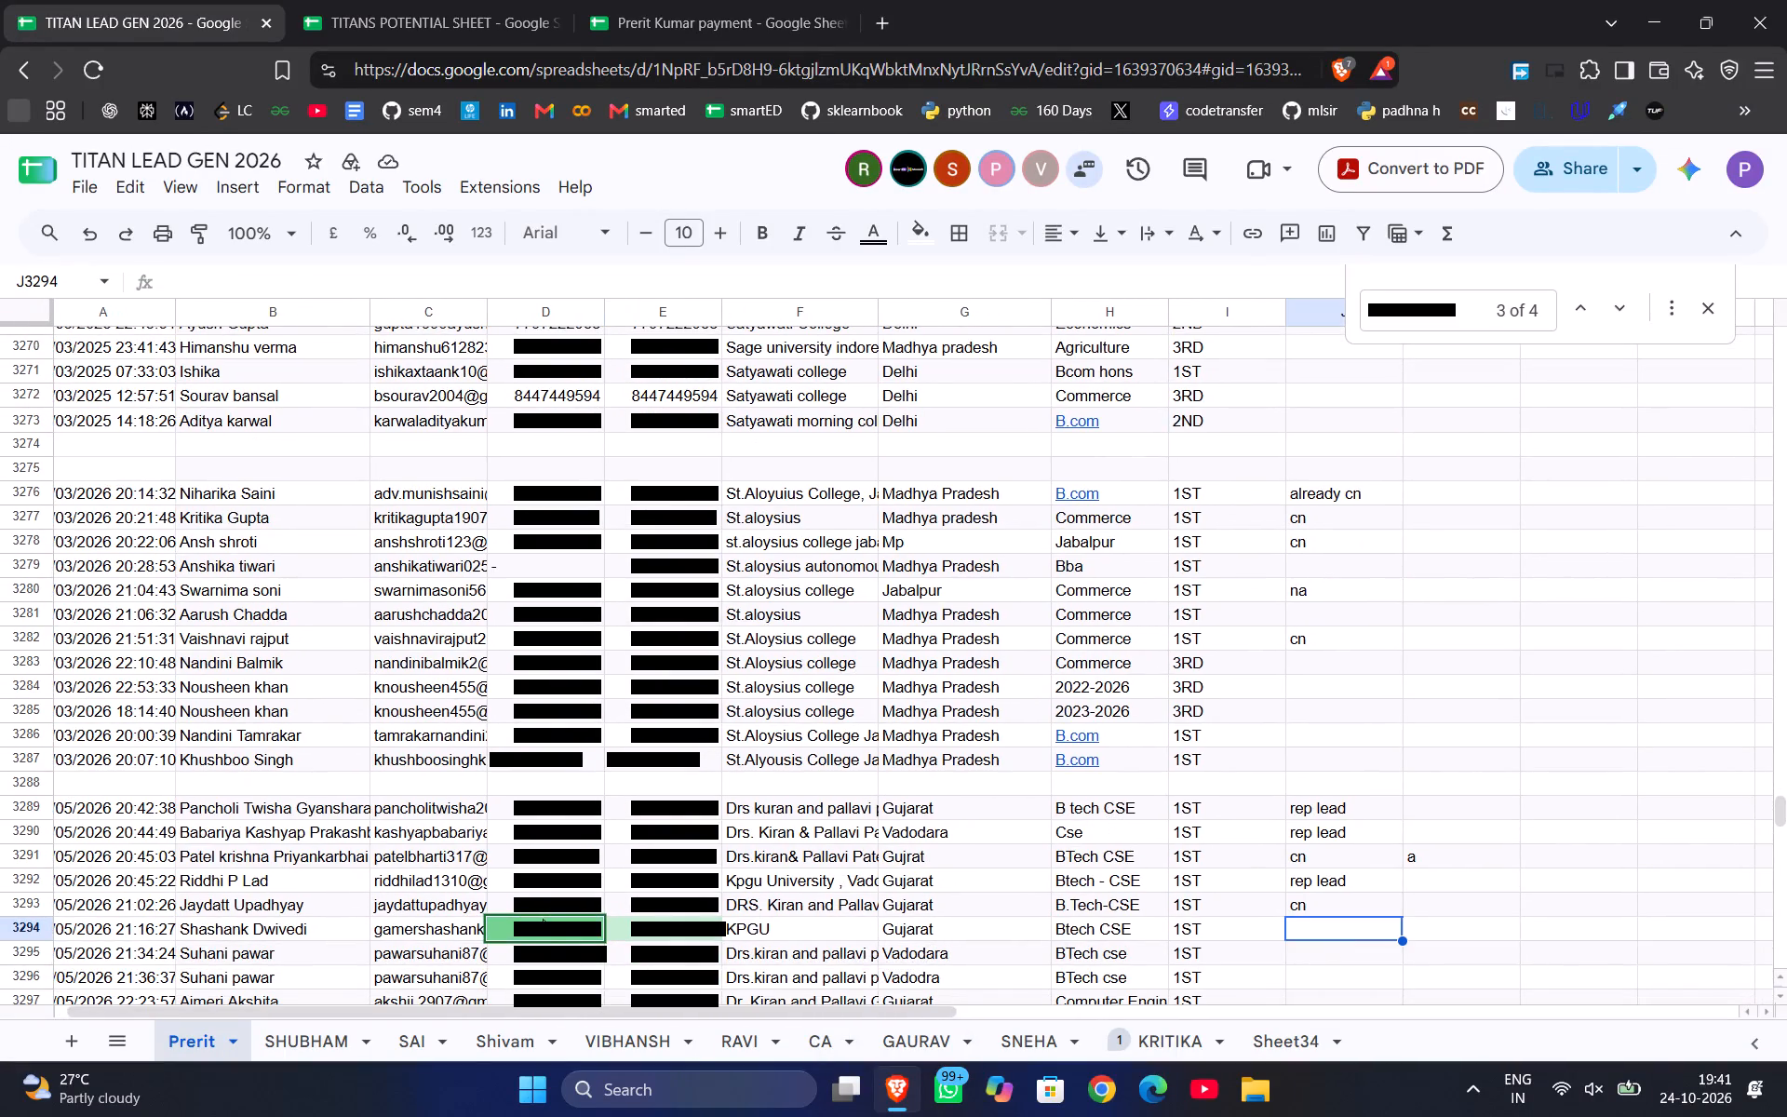
pyautogui.doubleClick(543, 919)
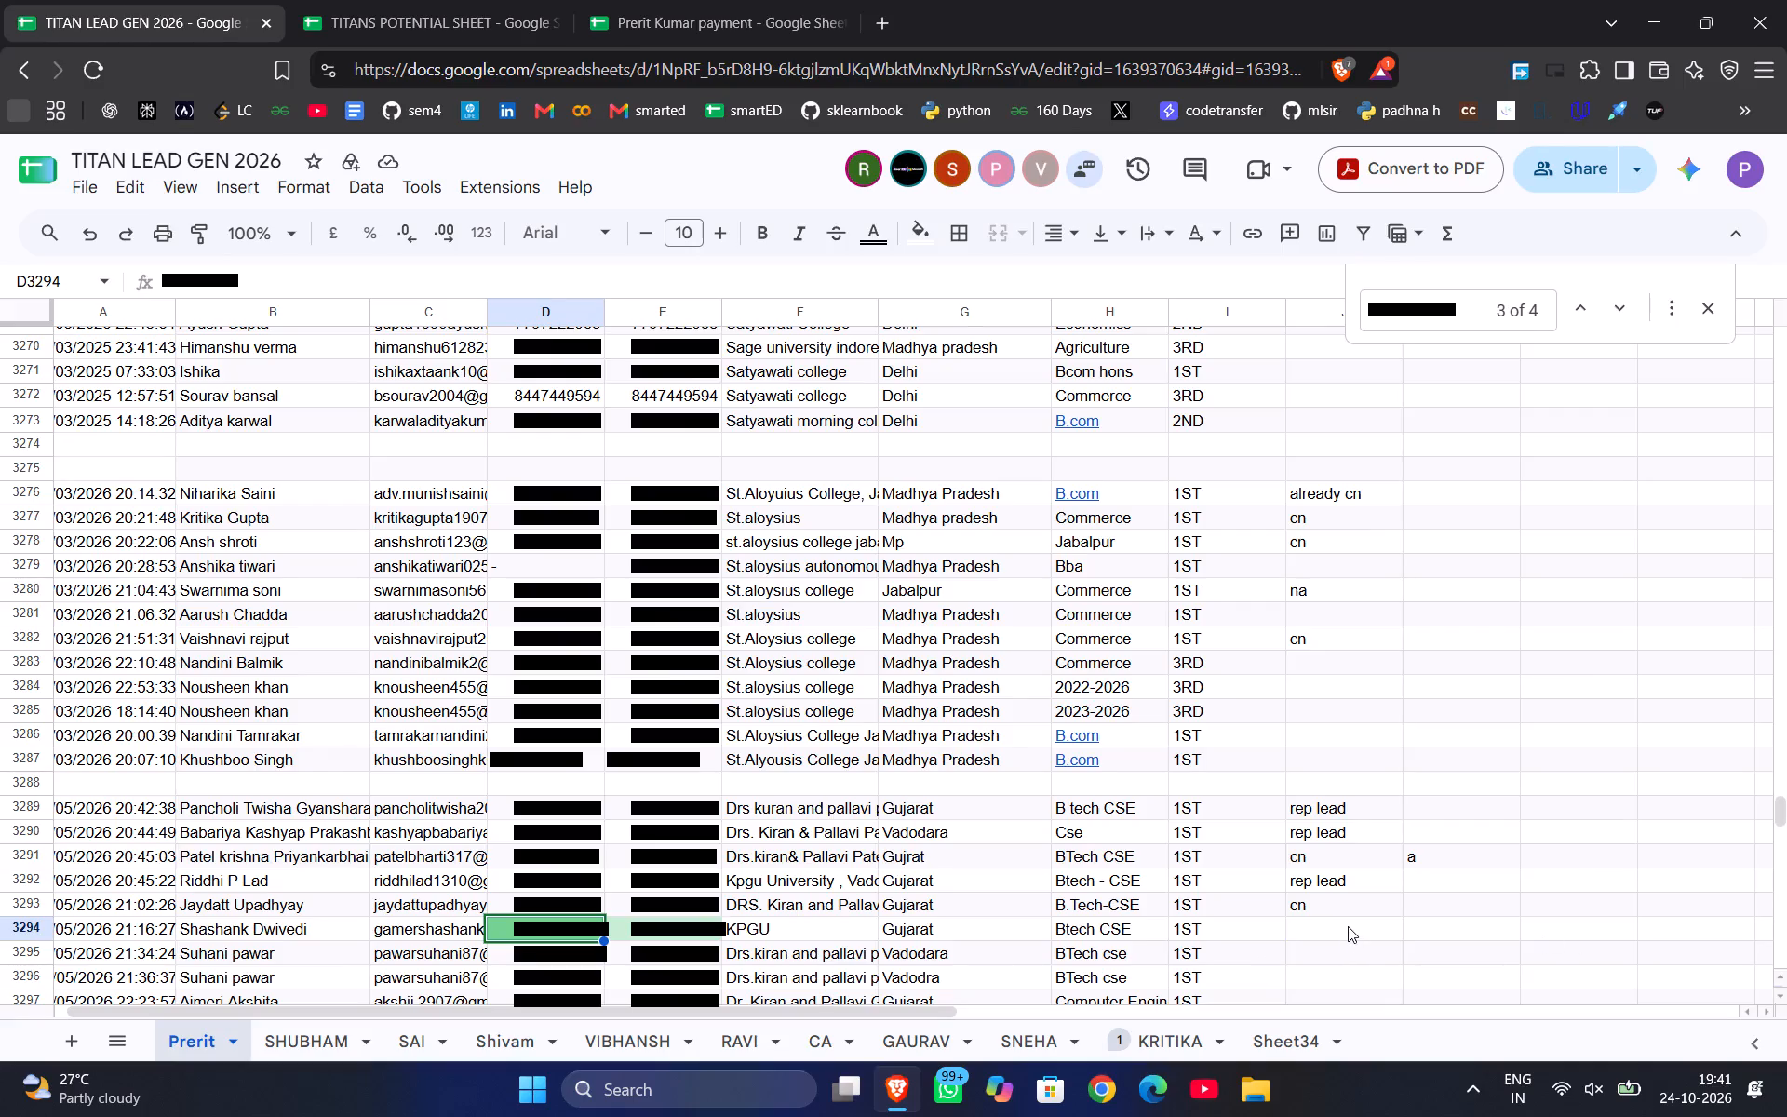
pyautogui.click(1348, 926)
pyautogui.write('rep')
pyautogui.press('Return')
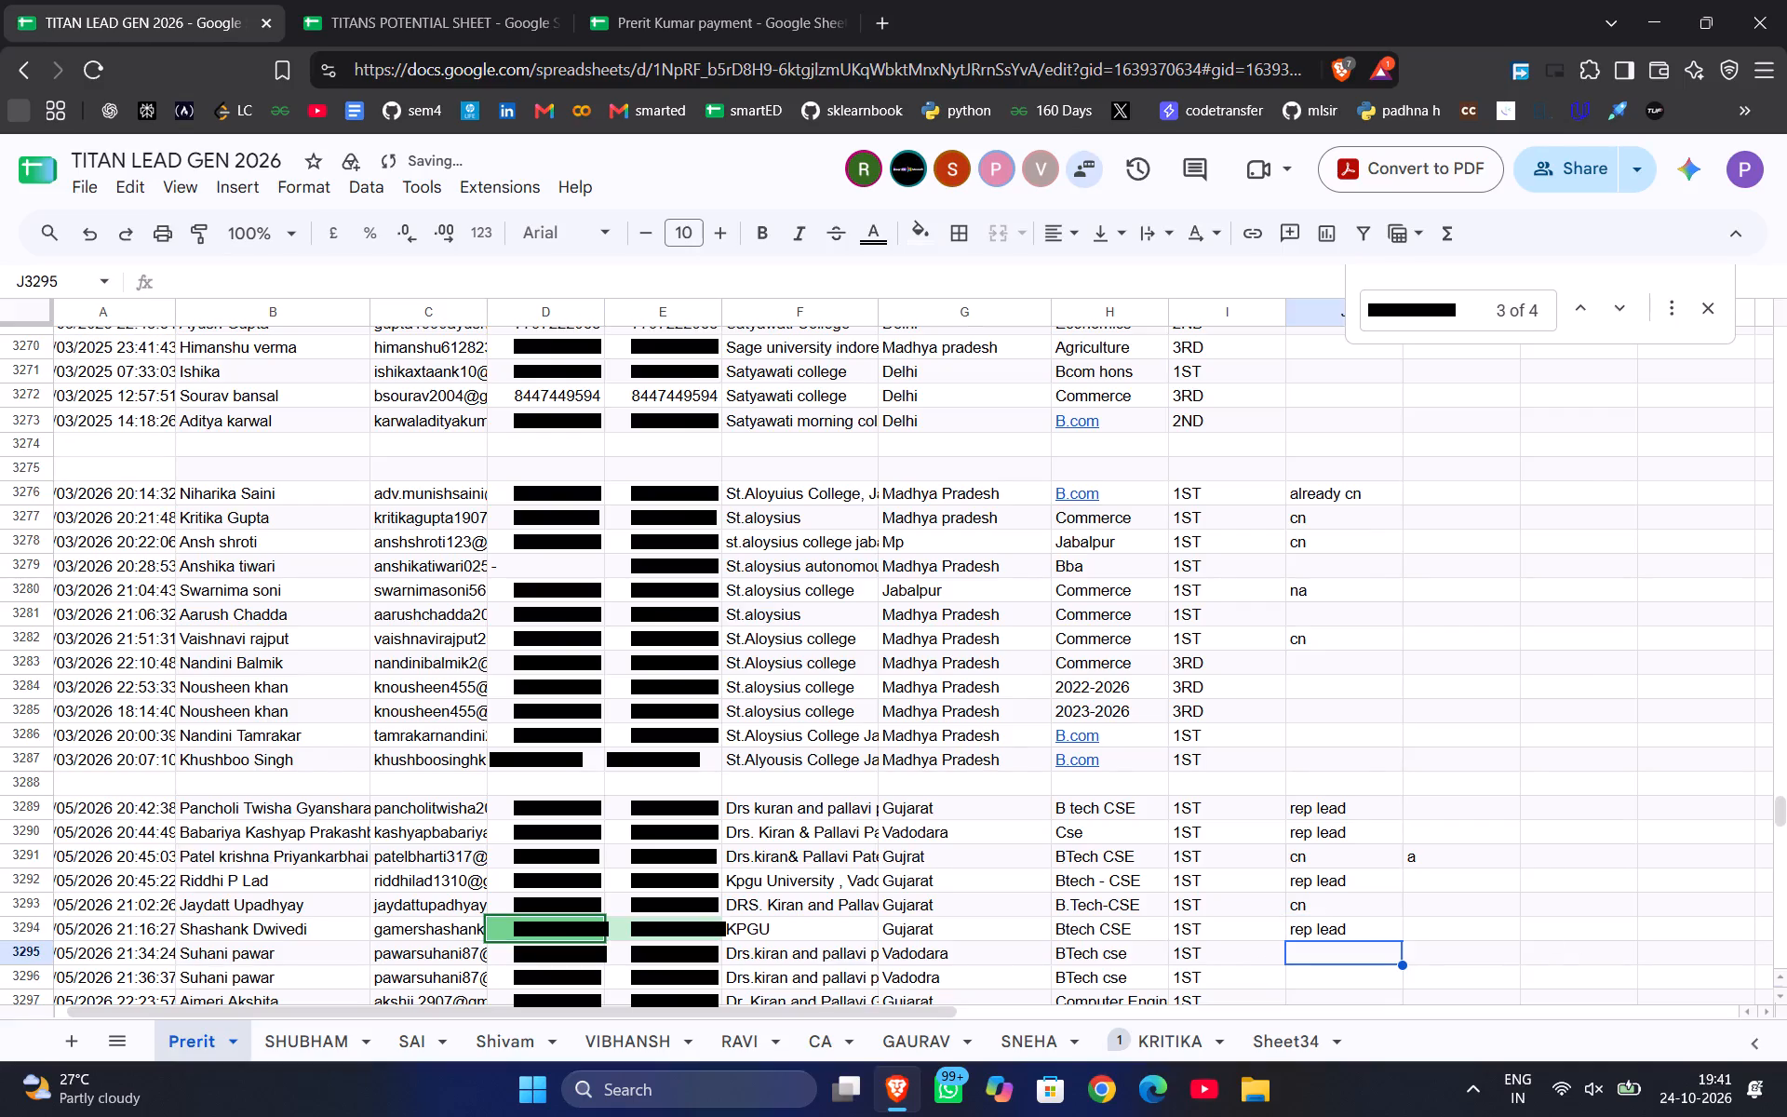
# Search the sheet for the column D contact number of row 3295 and check its earlier entries around rows 990 to 999.
pyautogui.click(564, 949)
pyautogui.hotkey('ctrl', 'c')
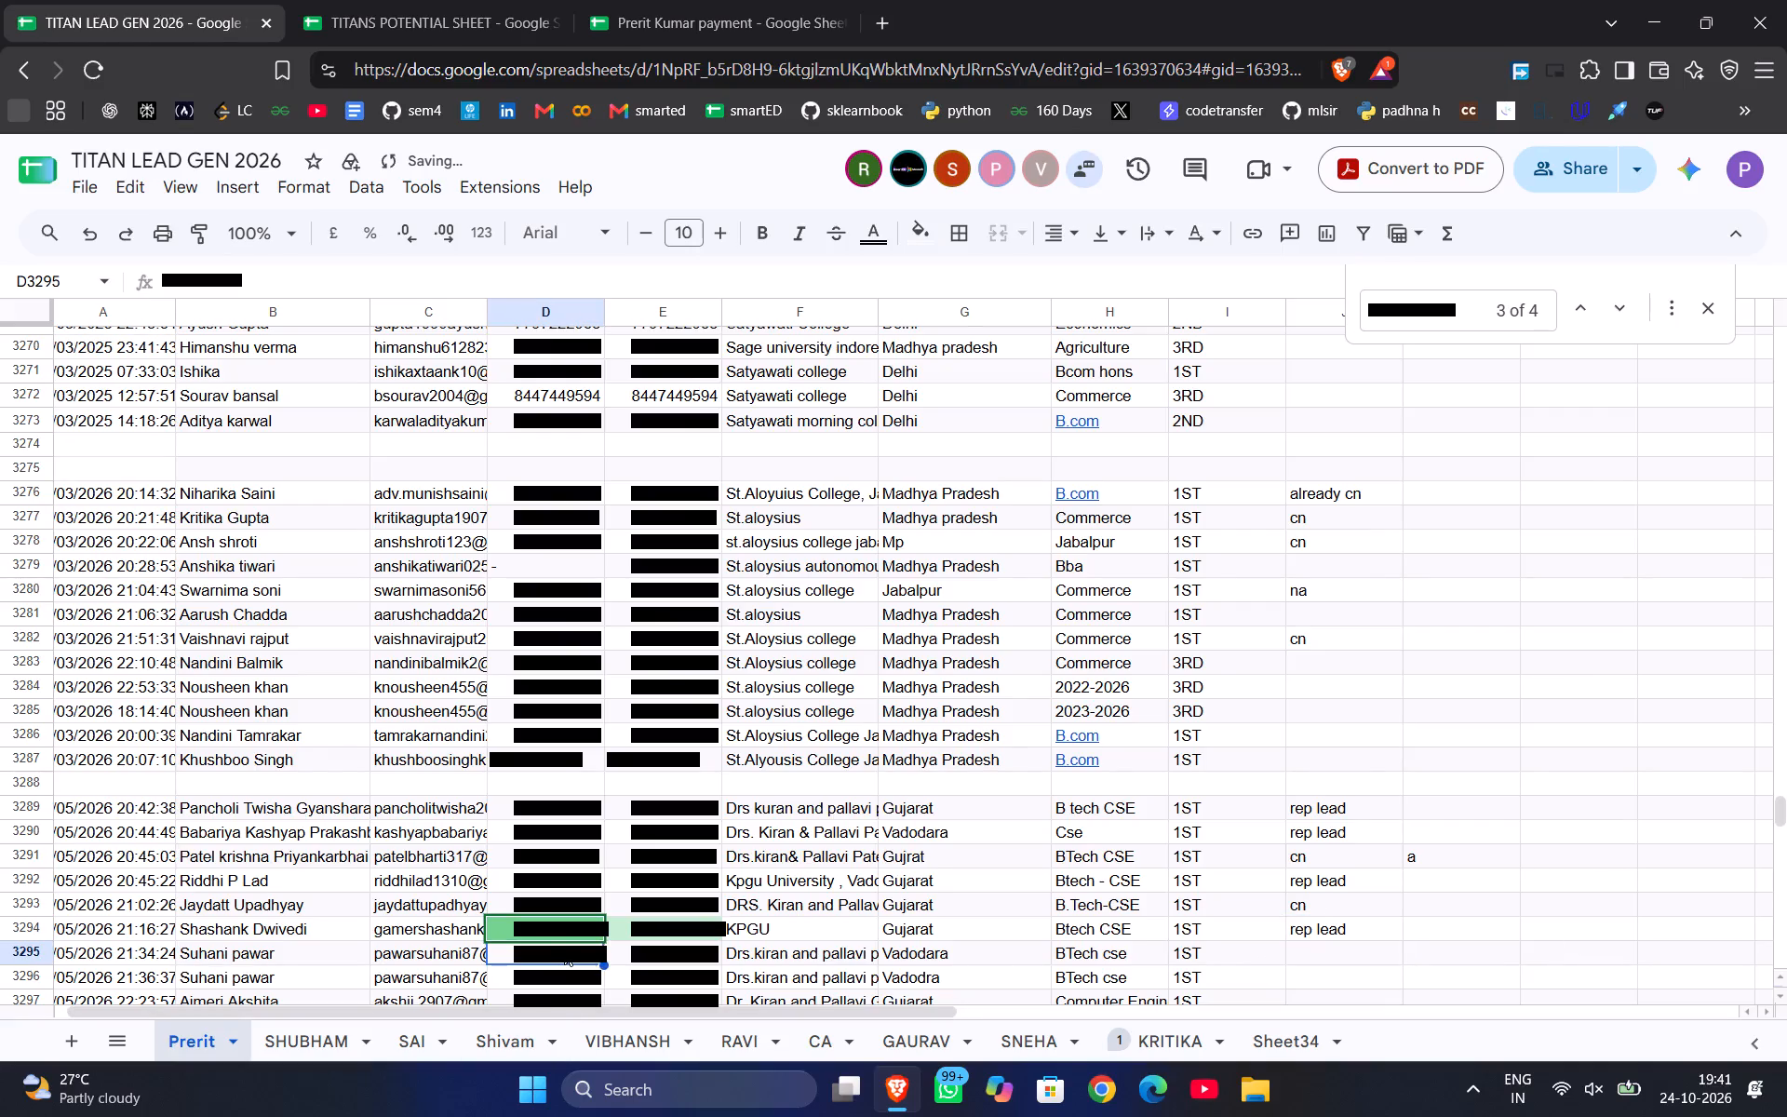
pyautogui.hotkey('ctrl', 'f')
pyautogui.hotkey('ctrl', 'v')
pyautogui.press('Return')
pyautogui.press('Return')
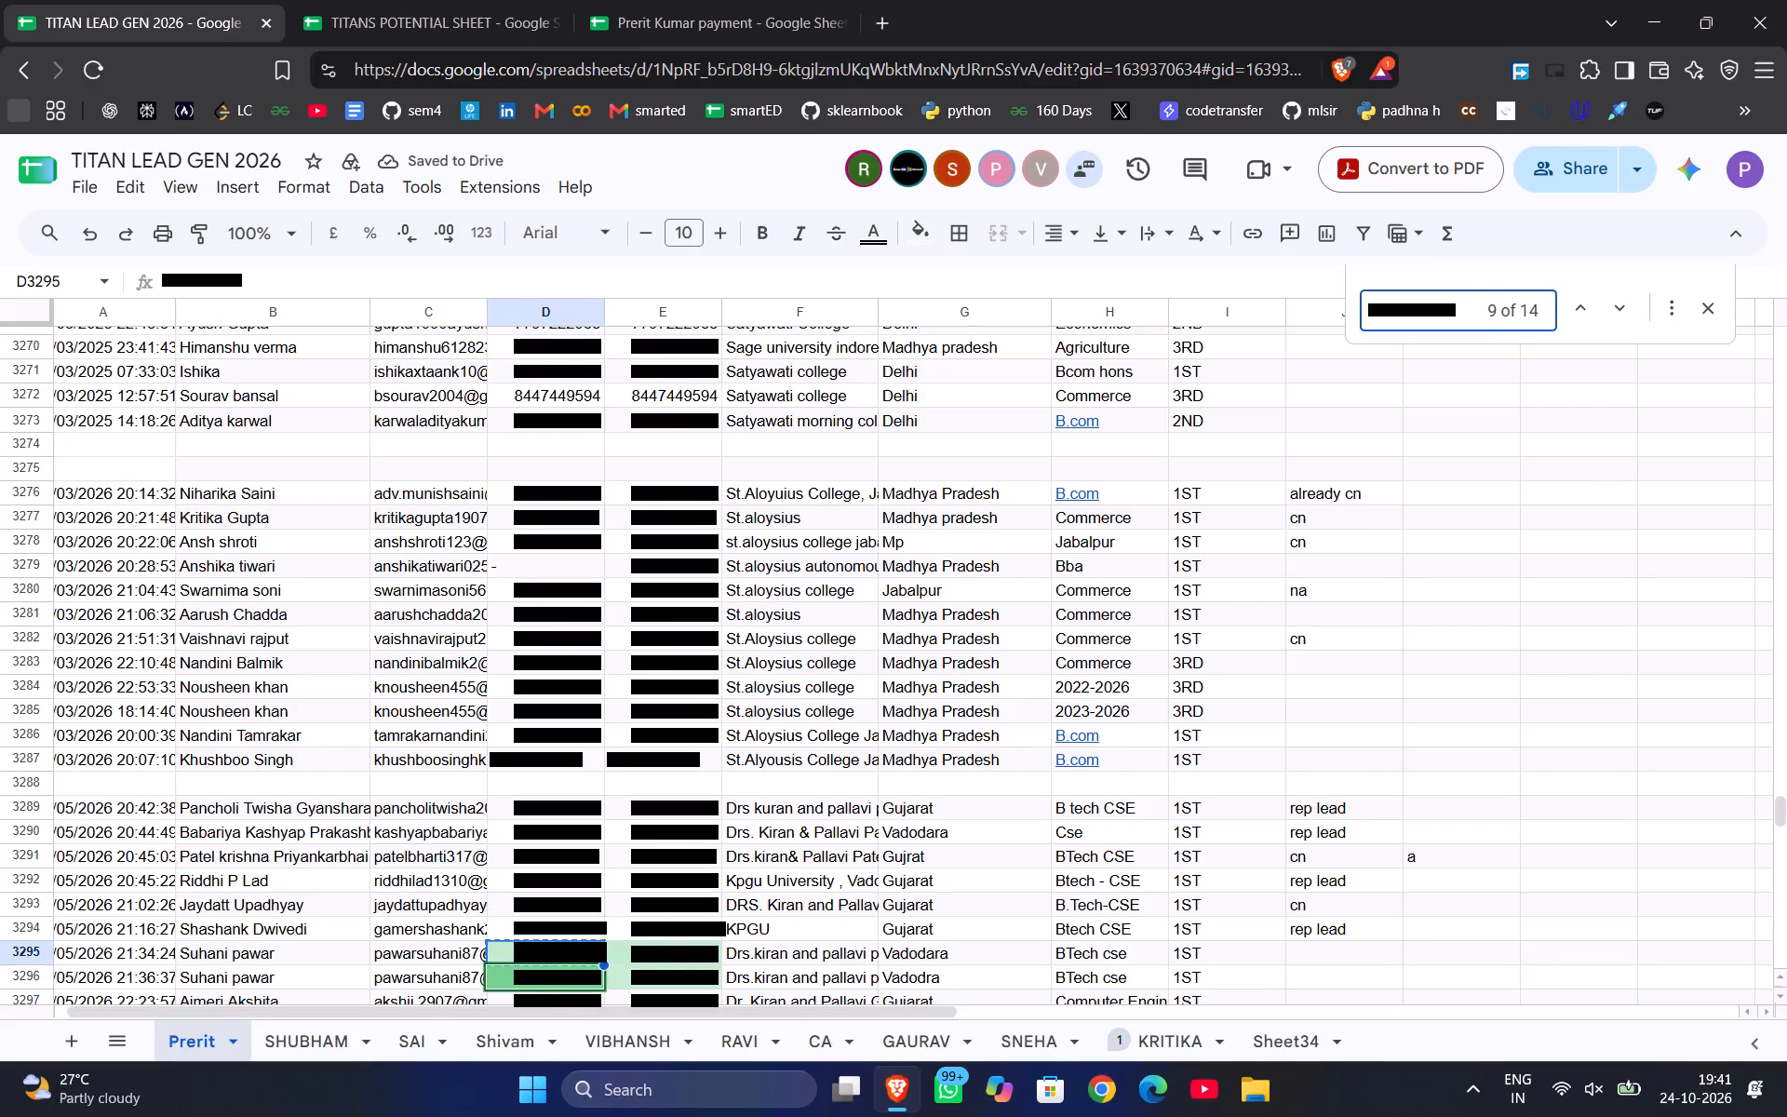
pyautogui.tripleClick(1585, 302)
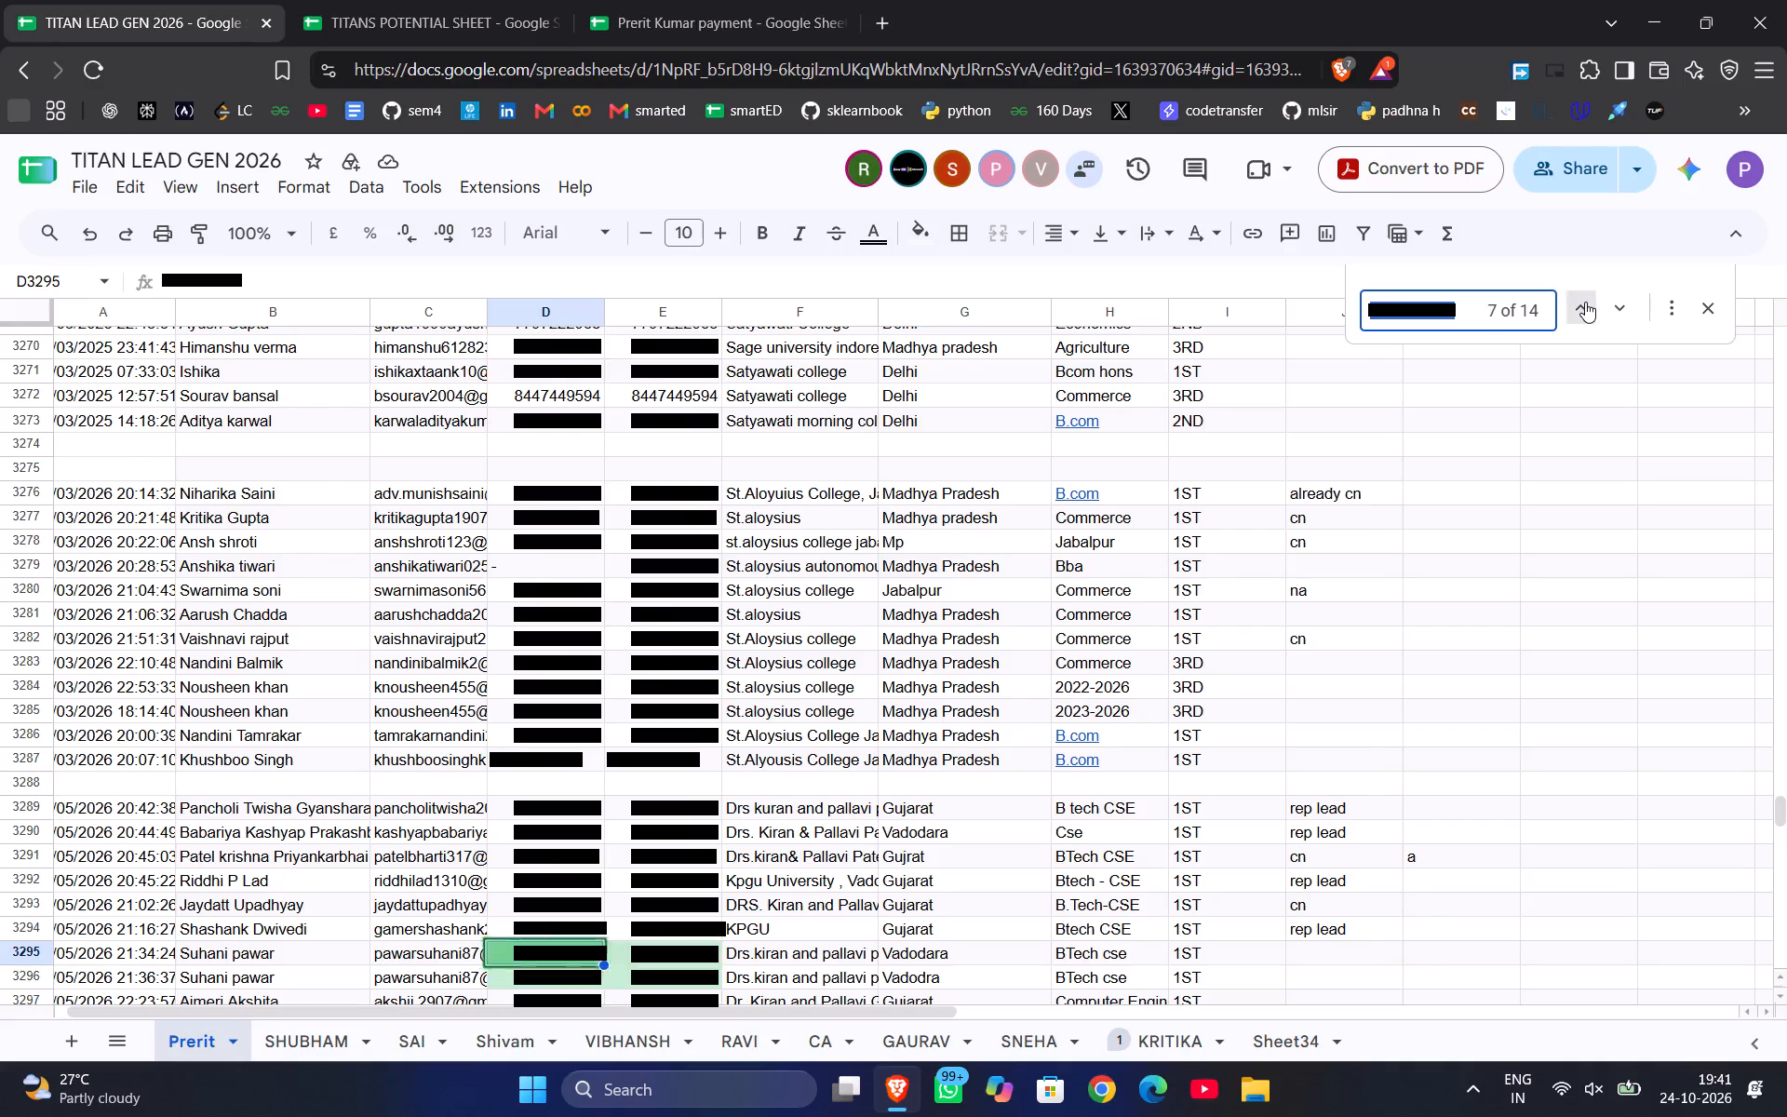
pyautogui.click(1585, 302)
pyautogui.scroll(1, 684, 682)
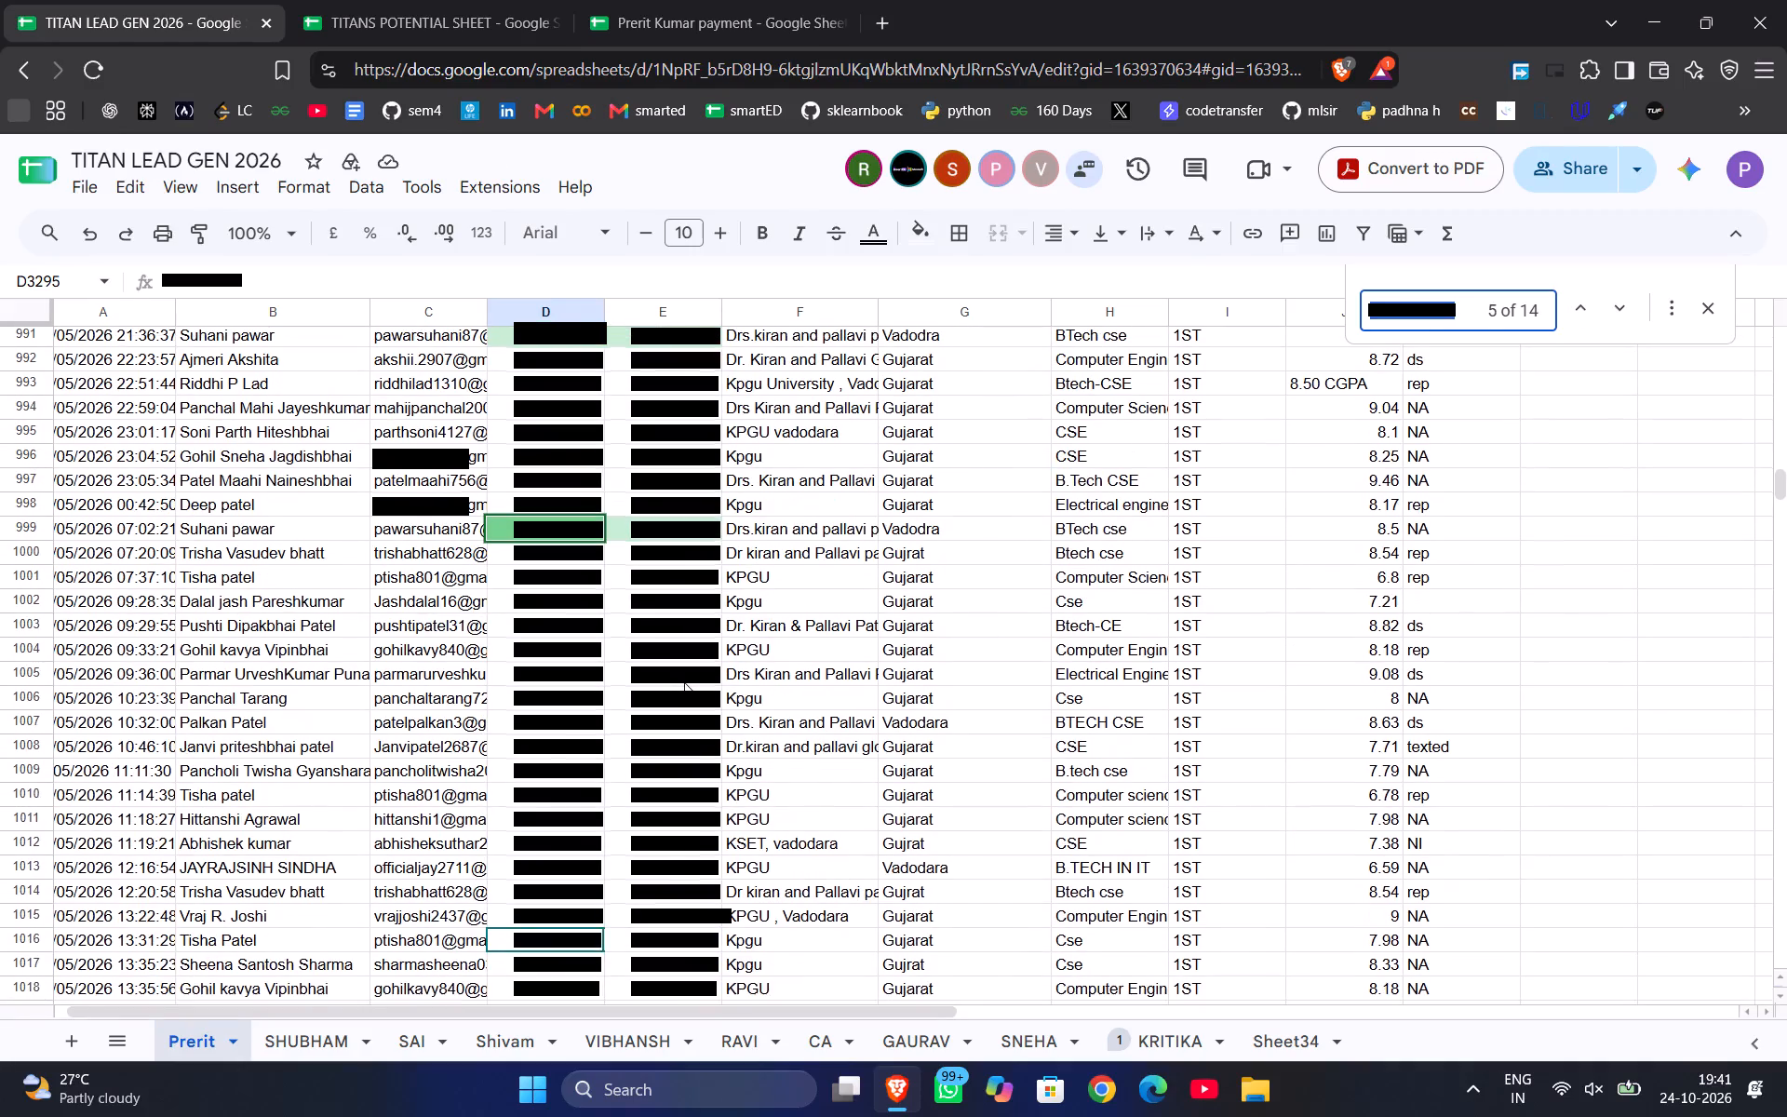
pyautogui.scroll(1, 684, 682)
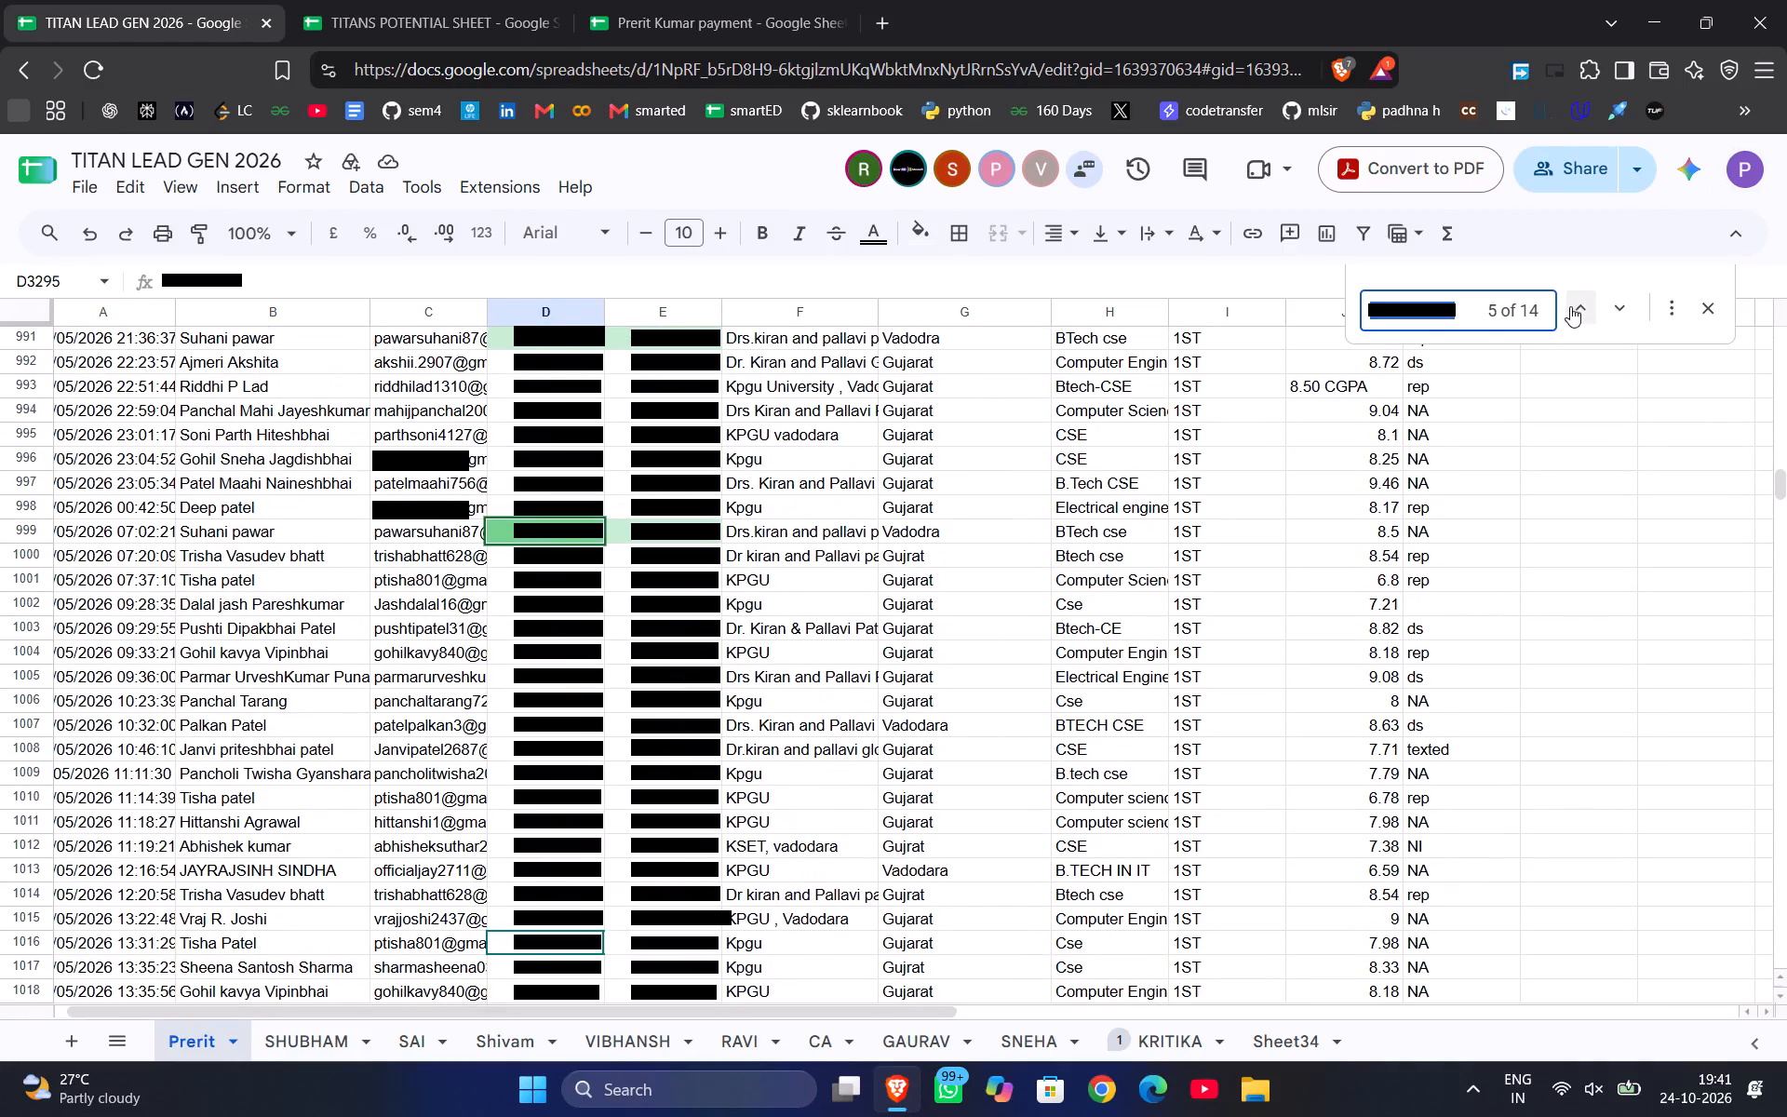
pyautogui.click(1577, 307)
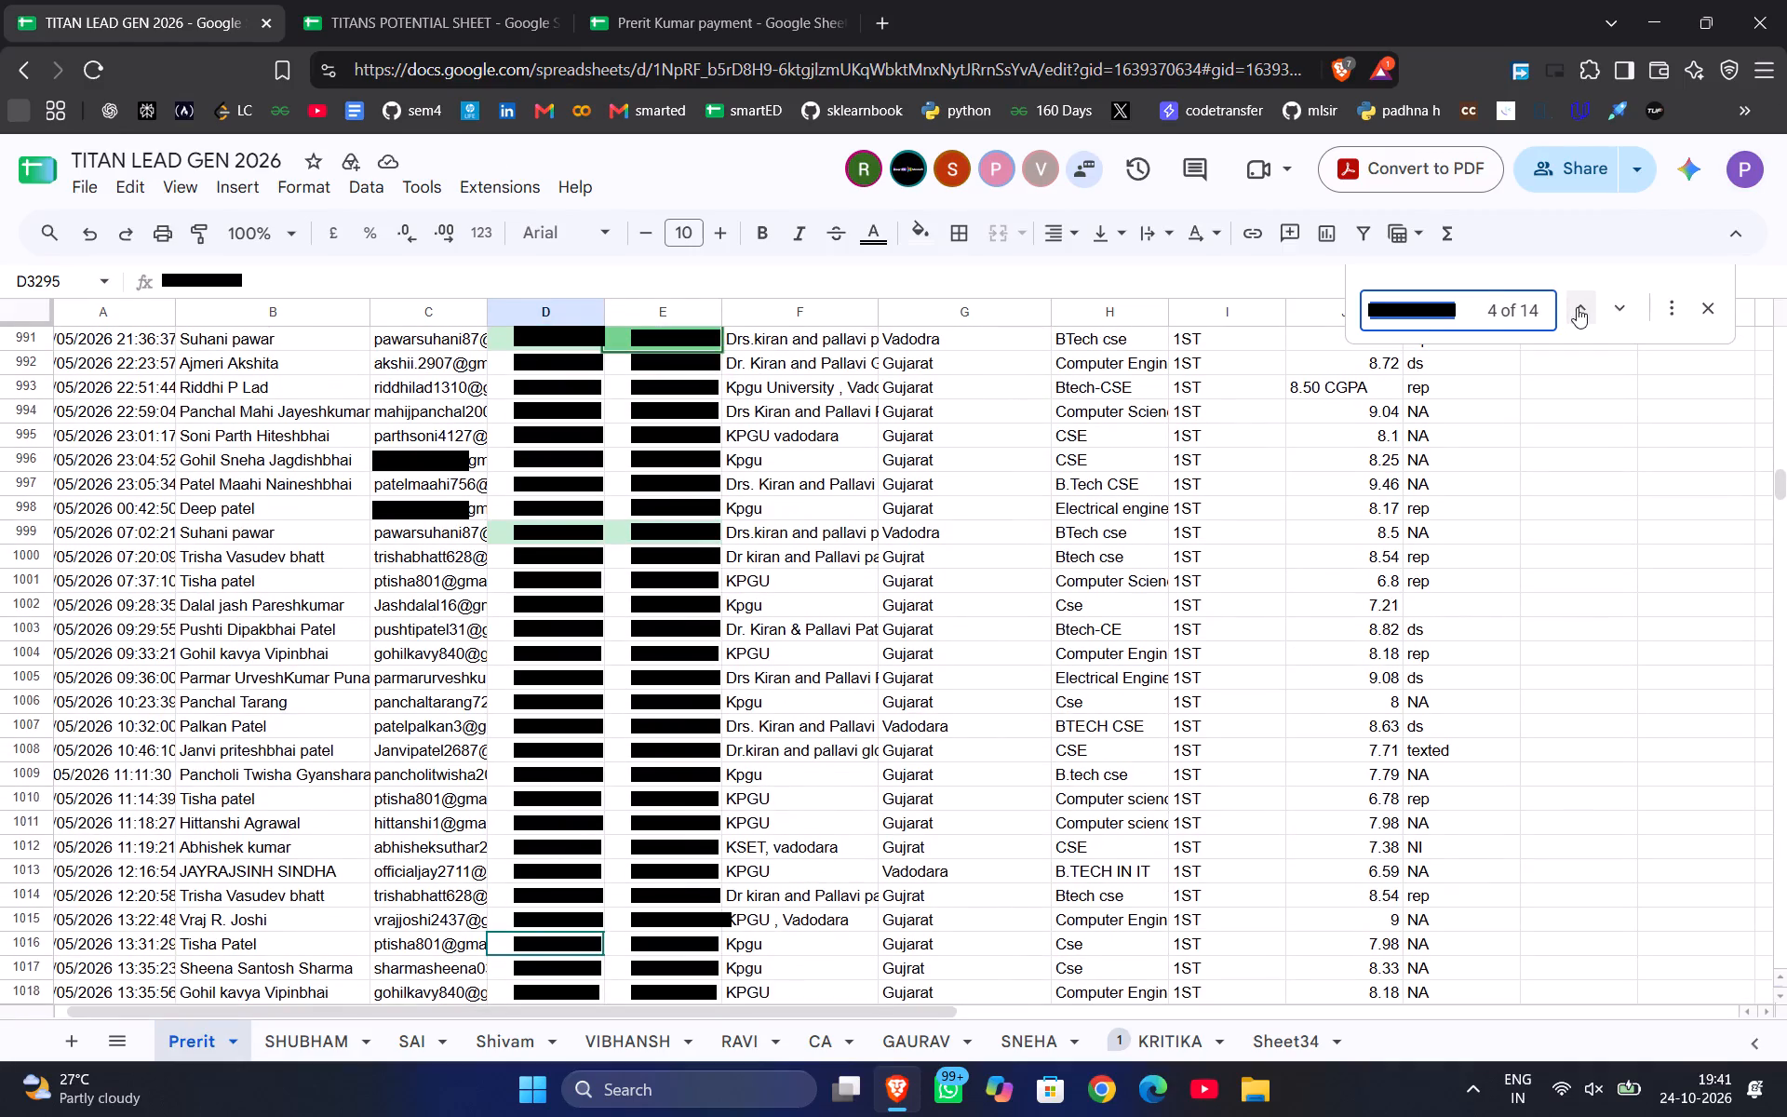
pyautogui.scroll(1, 1447, 472)
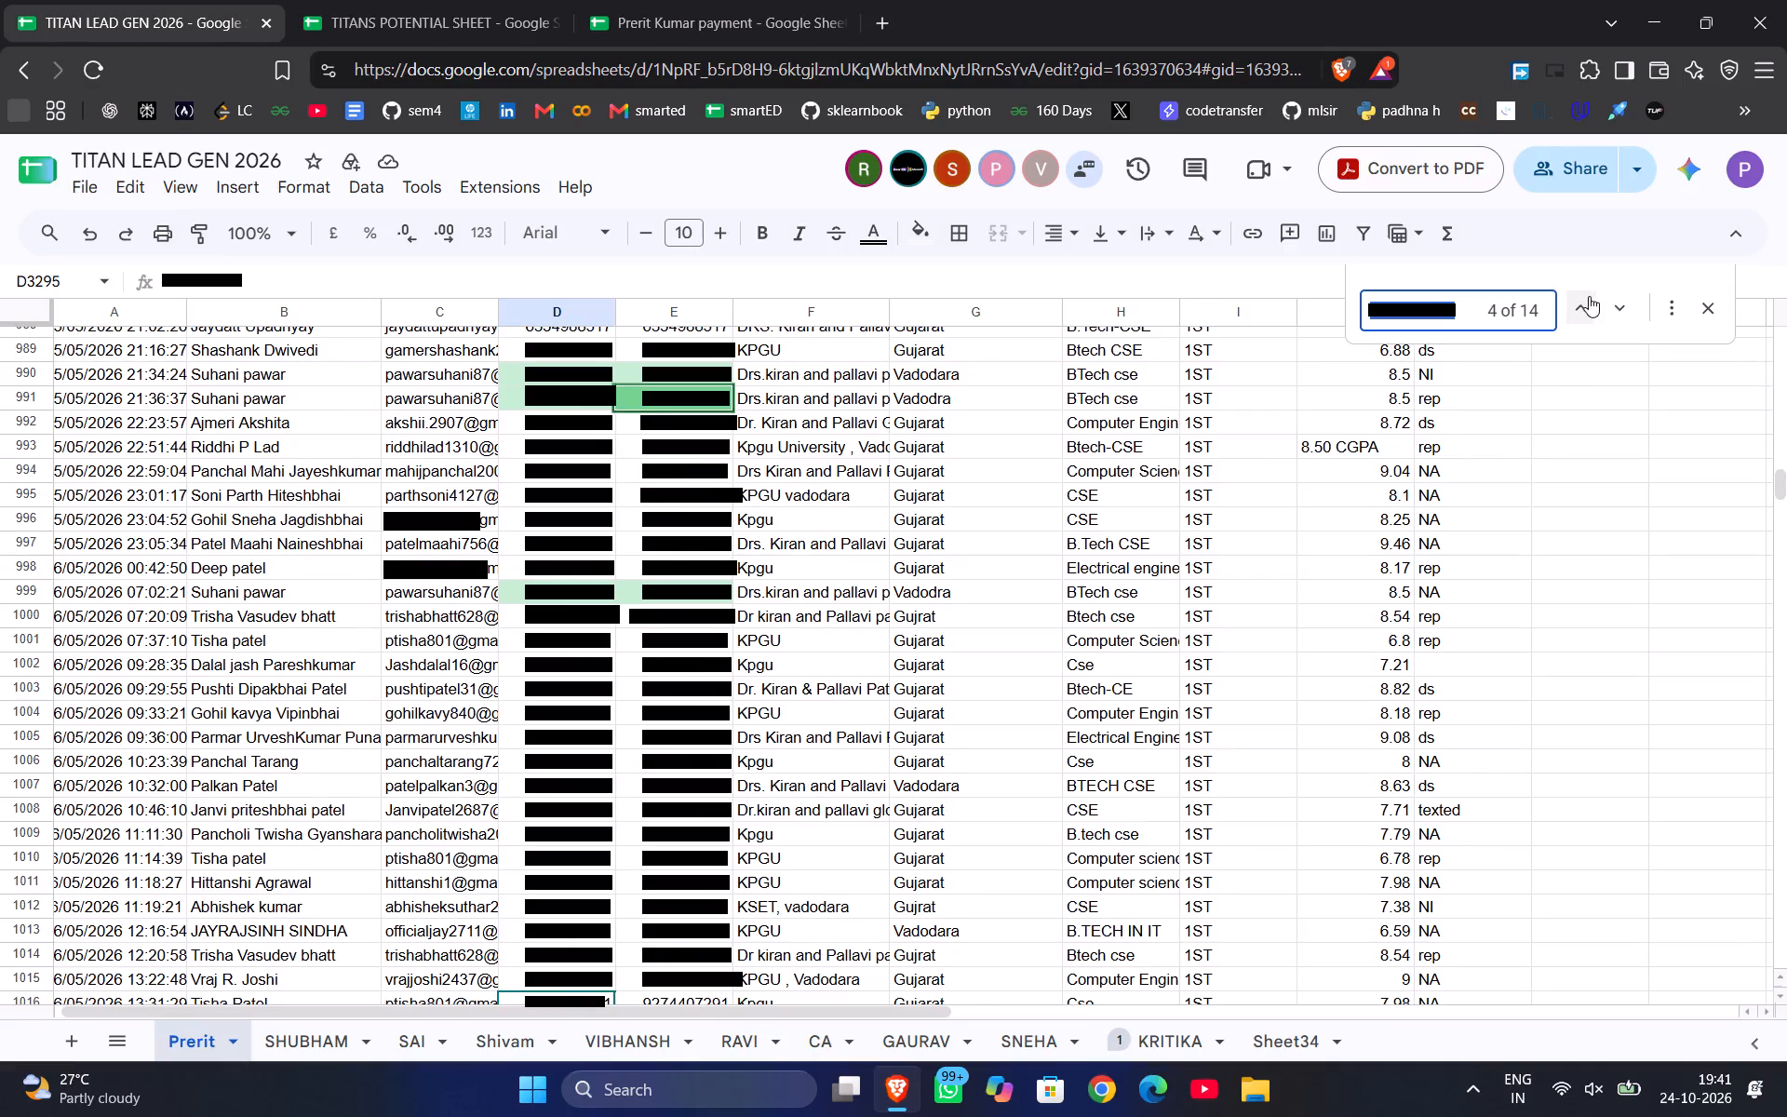
pyautogui.click(1579, 305)
pyautogui.click(1579, 305)
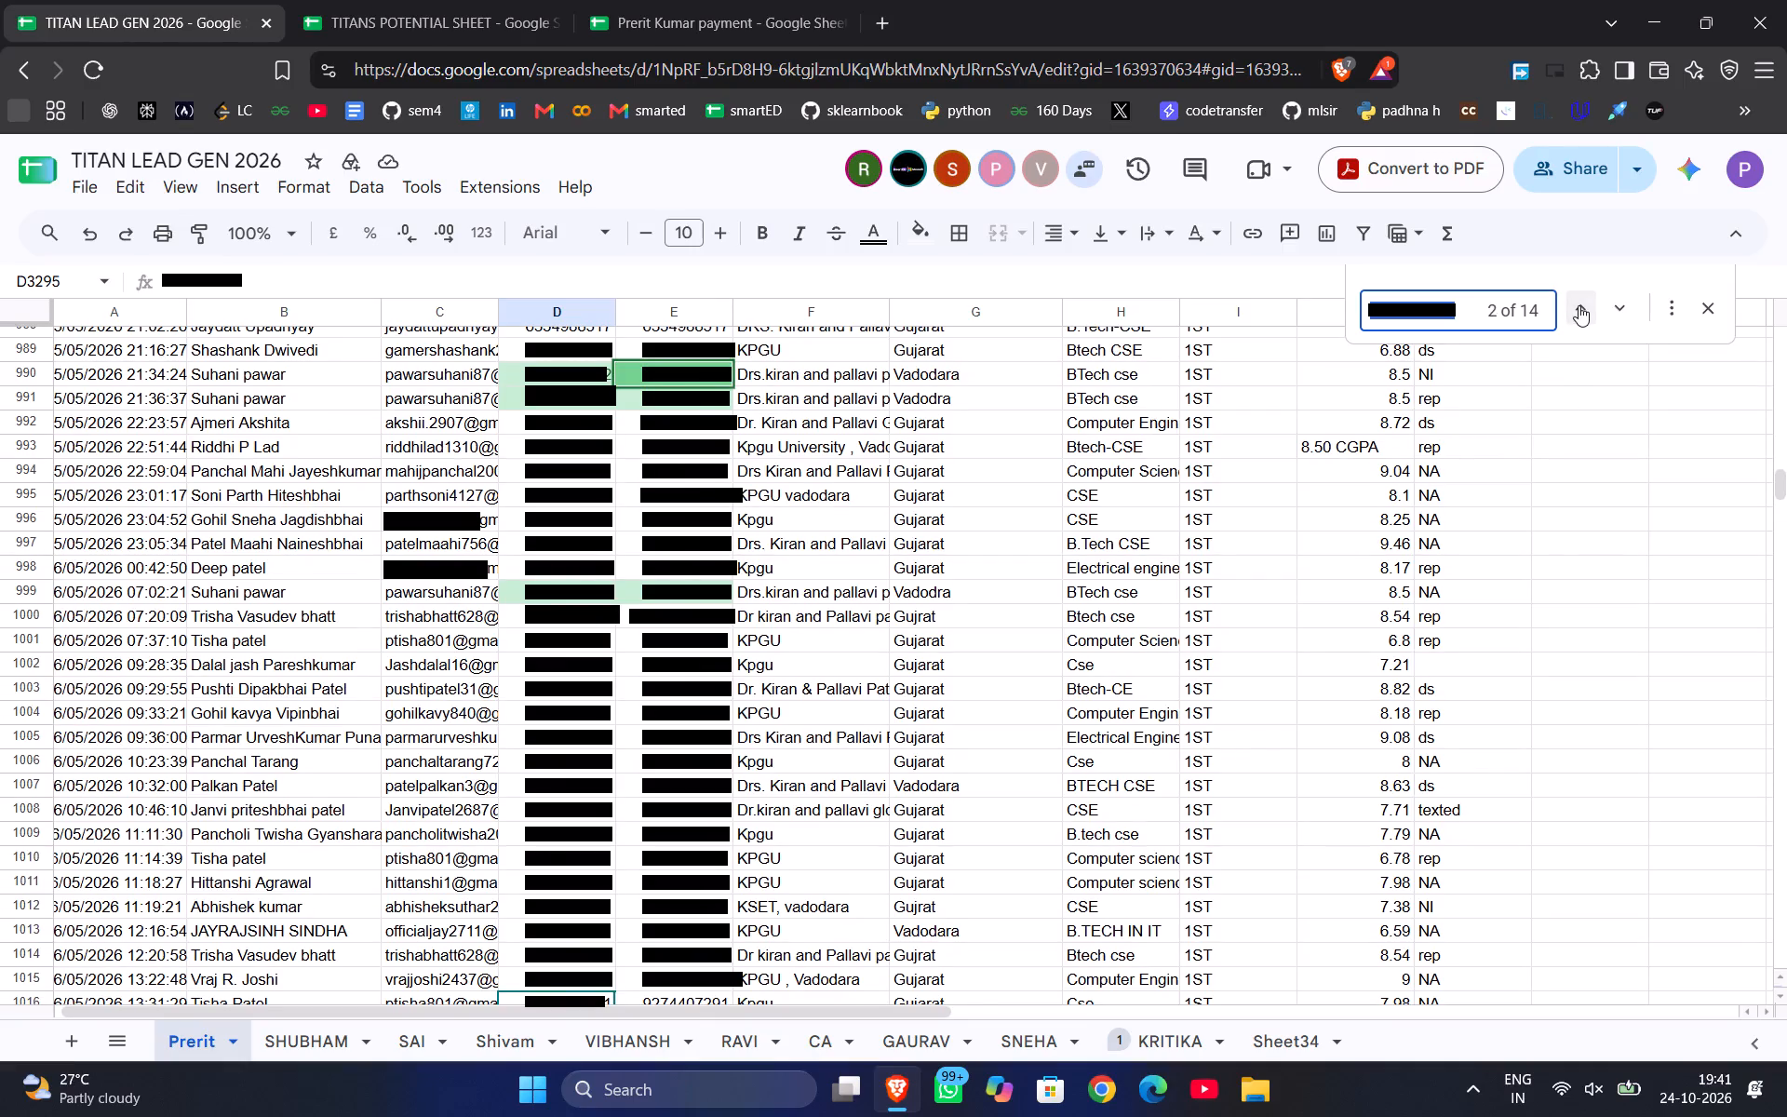
pyautogui.click(1519, 311)
# Return to row 3295 and record "rep lead" in column J for rows 3295 and 3296.
pyautogui.press('Return')
pyautogui.press('Return')
pyautogui.press('Return')
pyautogui.press('Return')
pyautogui.press('Return')
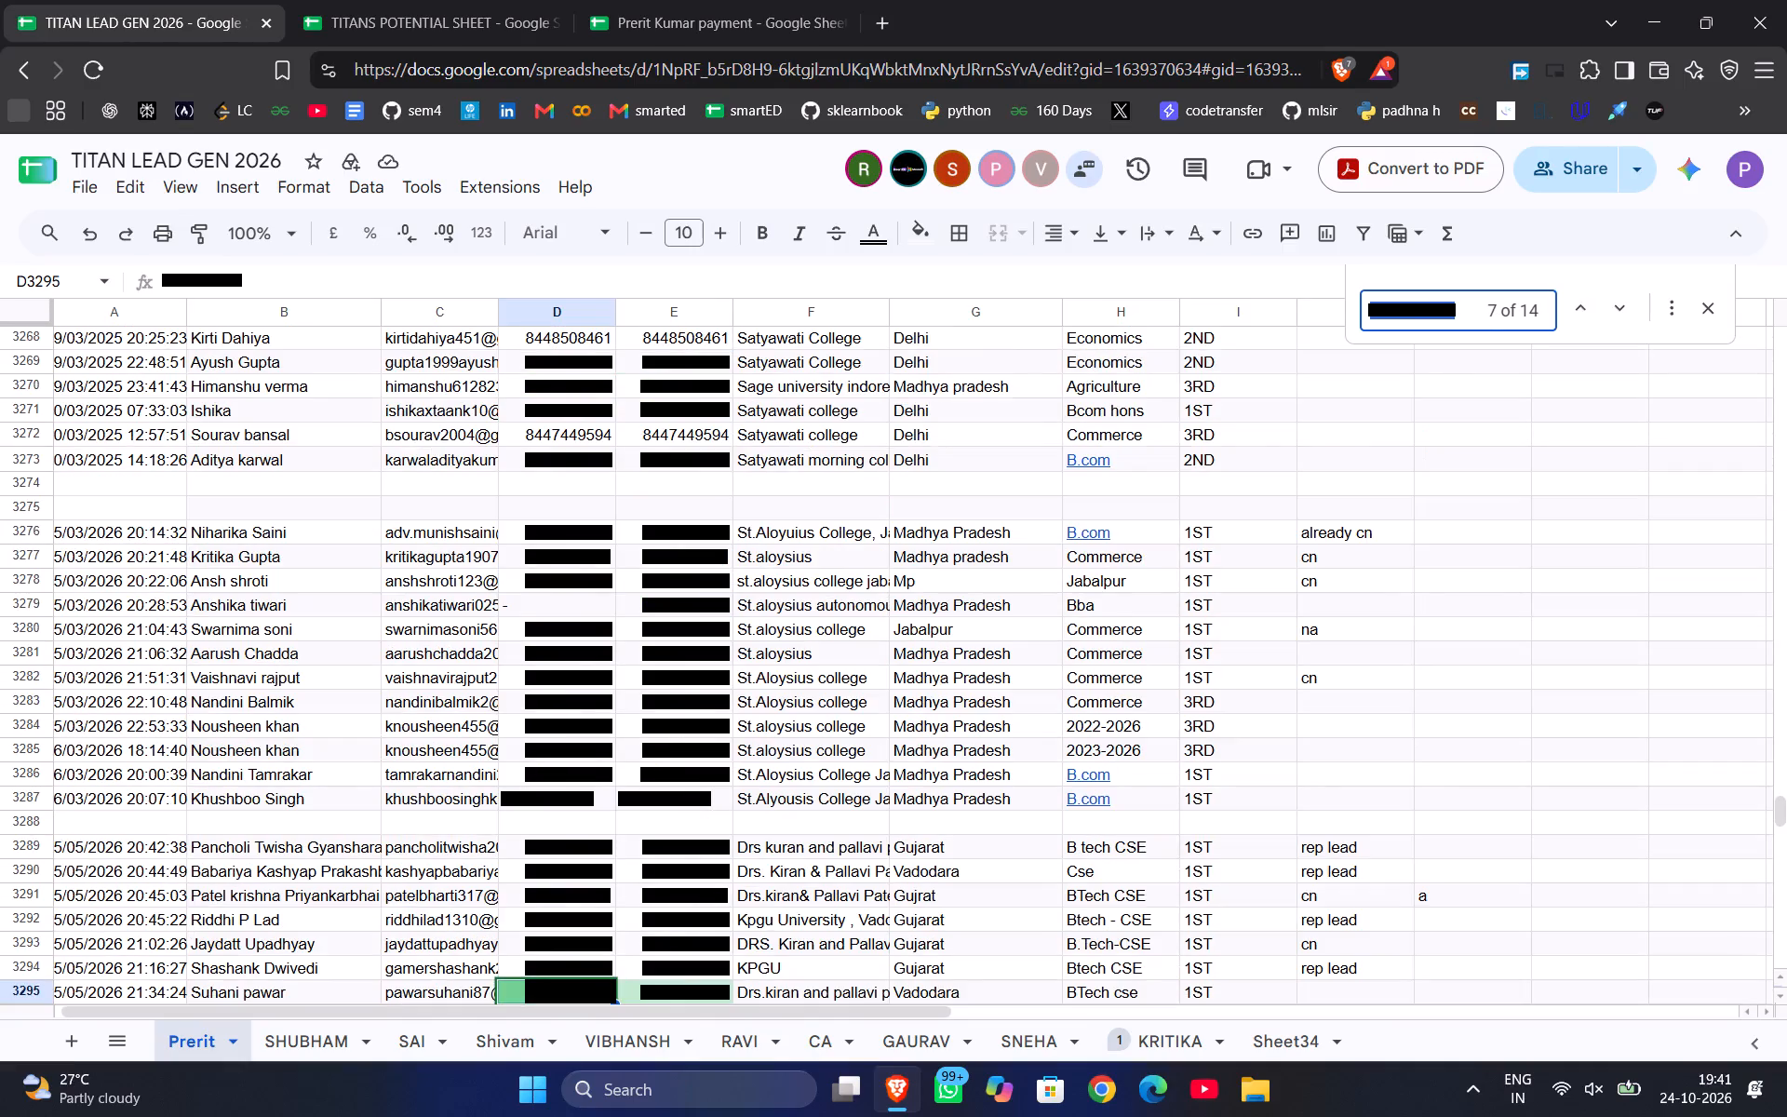
pyautogui.click(1394, 989)
pyautogui.write('rep')
pyautogui.press('Return')
pyautogui.write('re')
pyautogui.press('Return')
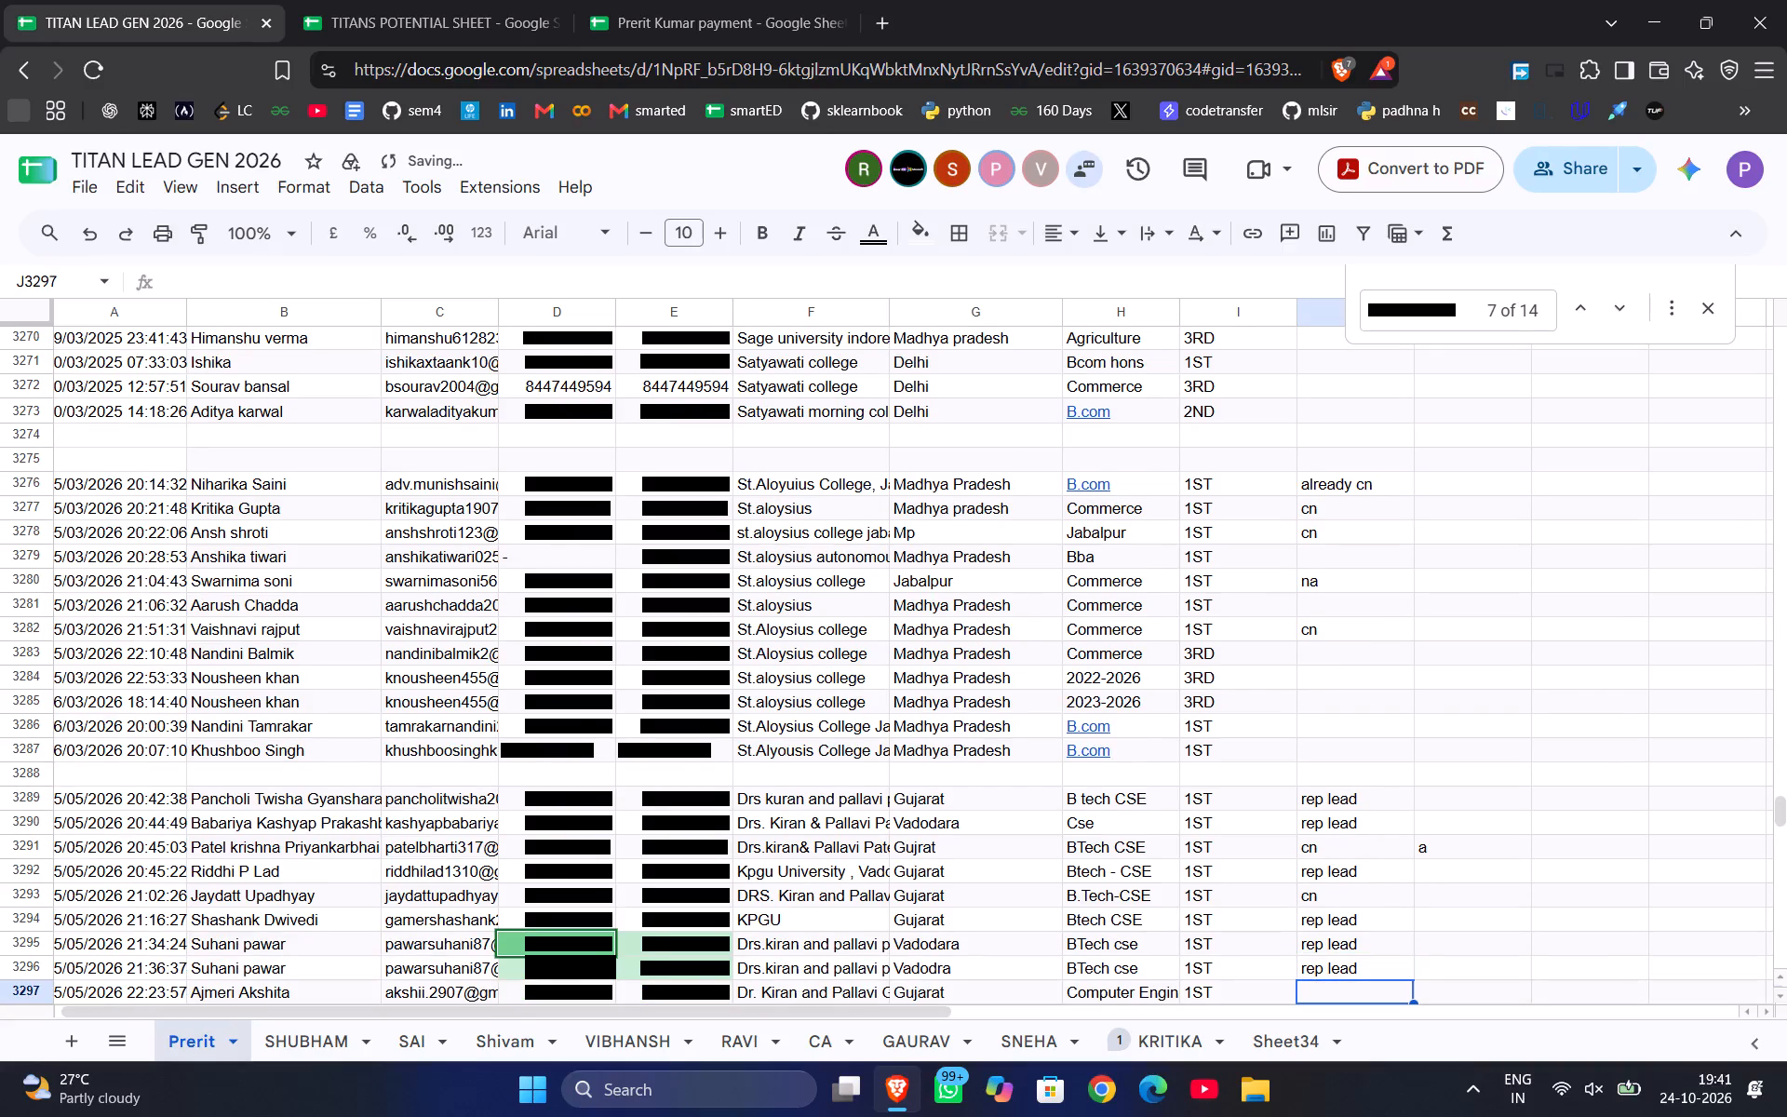
# Search the sheet for the column D contact number of the lead in row 3297 and check its earlier entry.
pyautogui.scroll(-1, 1394, 989)
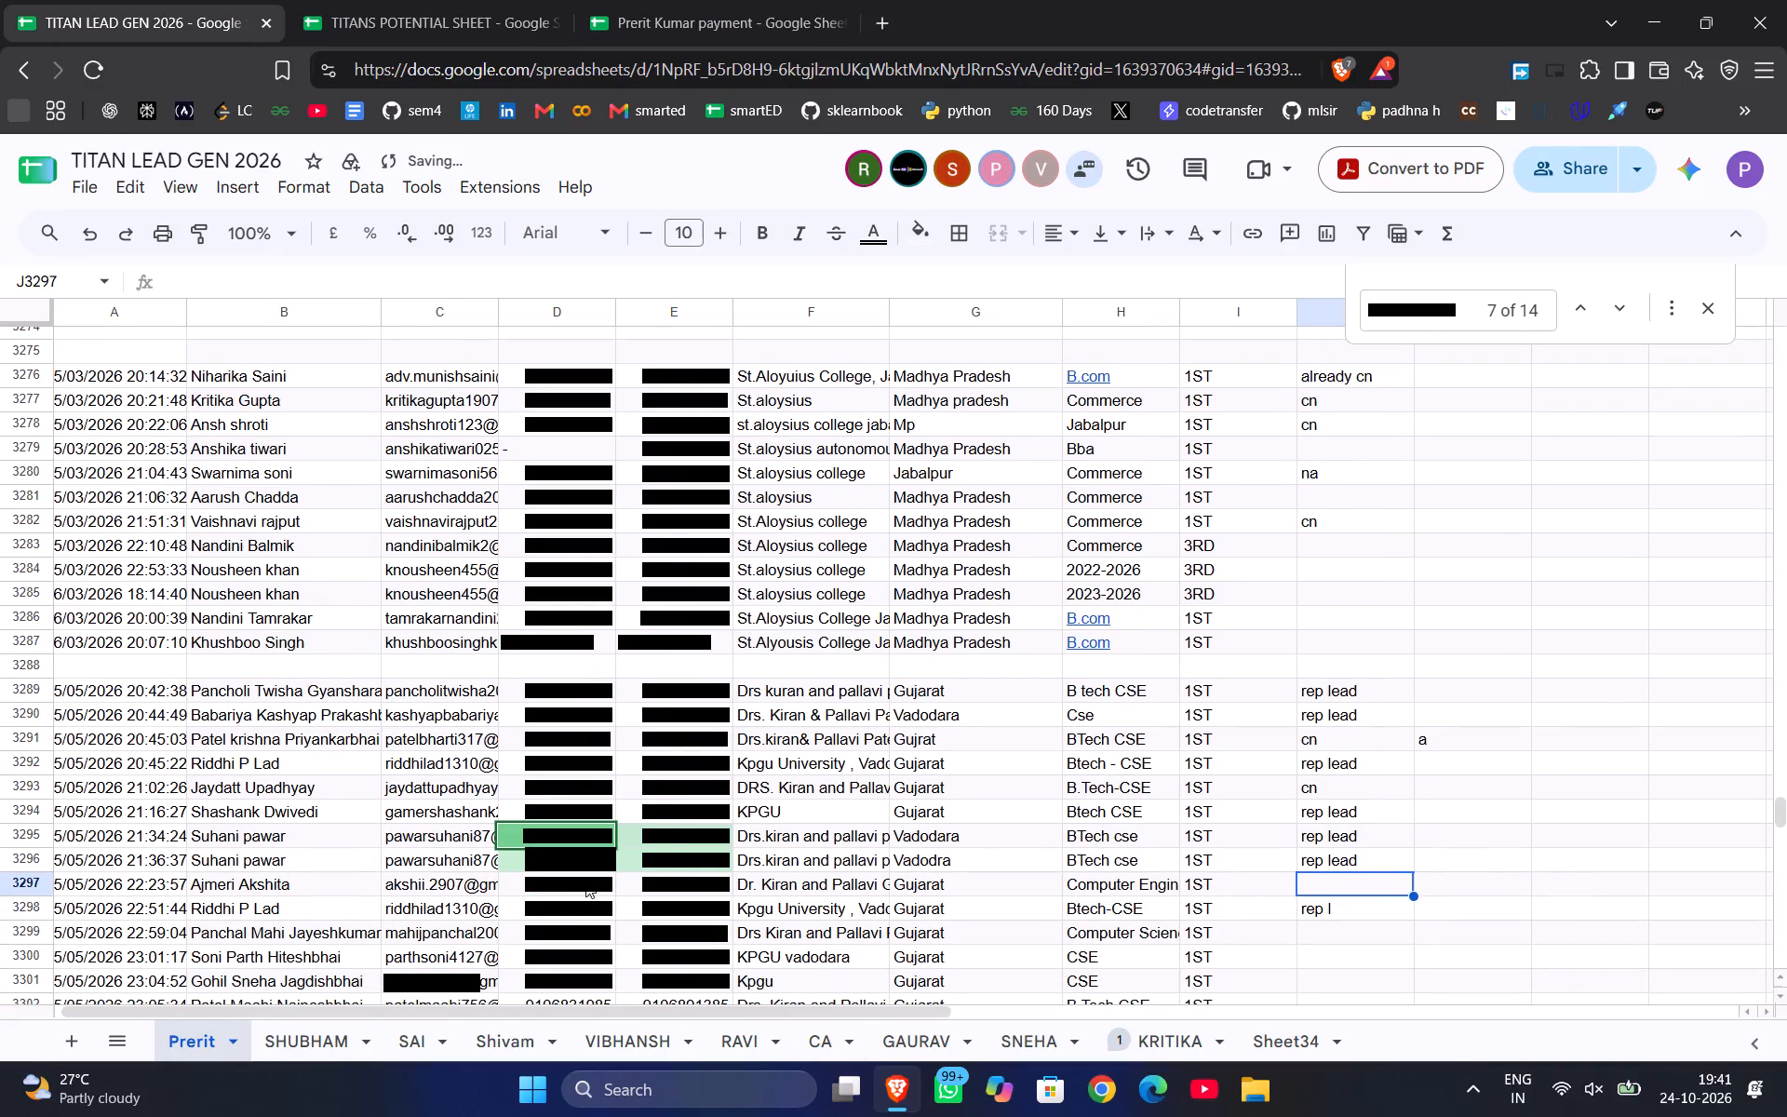
pyautogui.click(585, 881)
pyautogui.hotkey('ctrl', 'c')
pyautogui.hotkey('ctrl', 'f')
pyautogui.hotkey('ctrl', 'v')
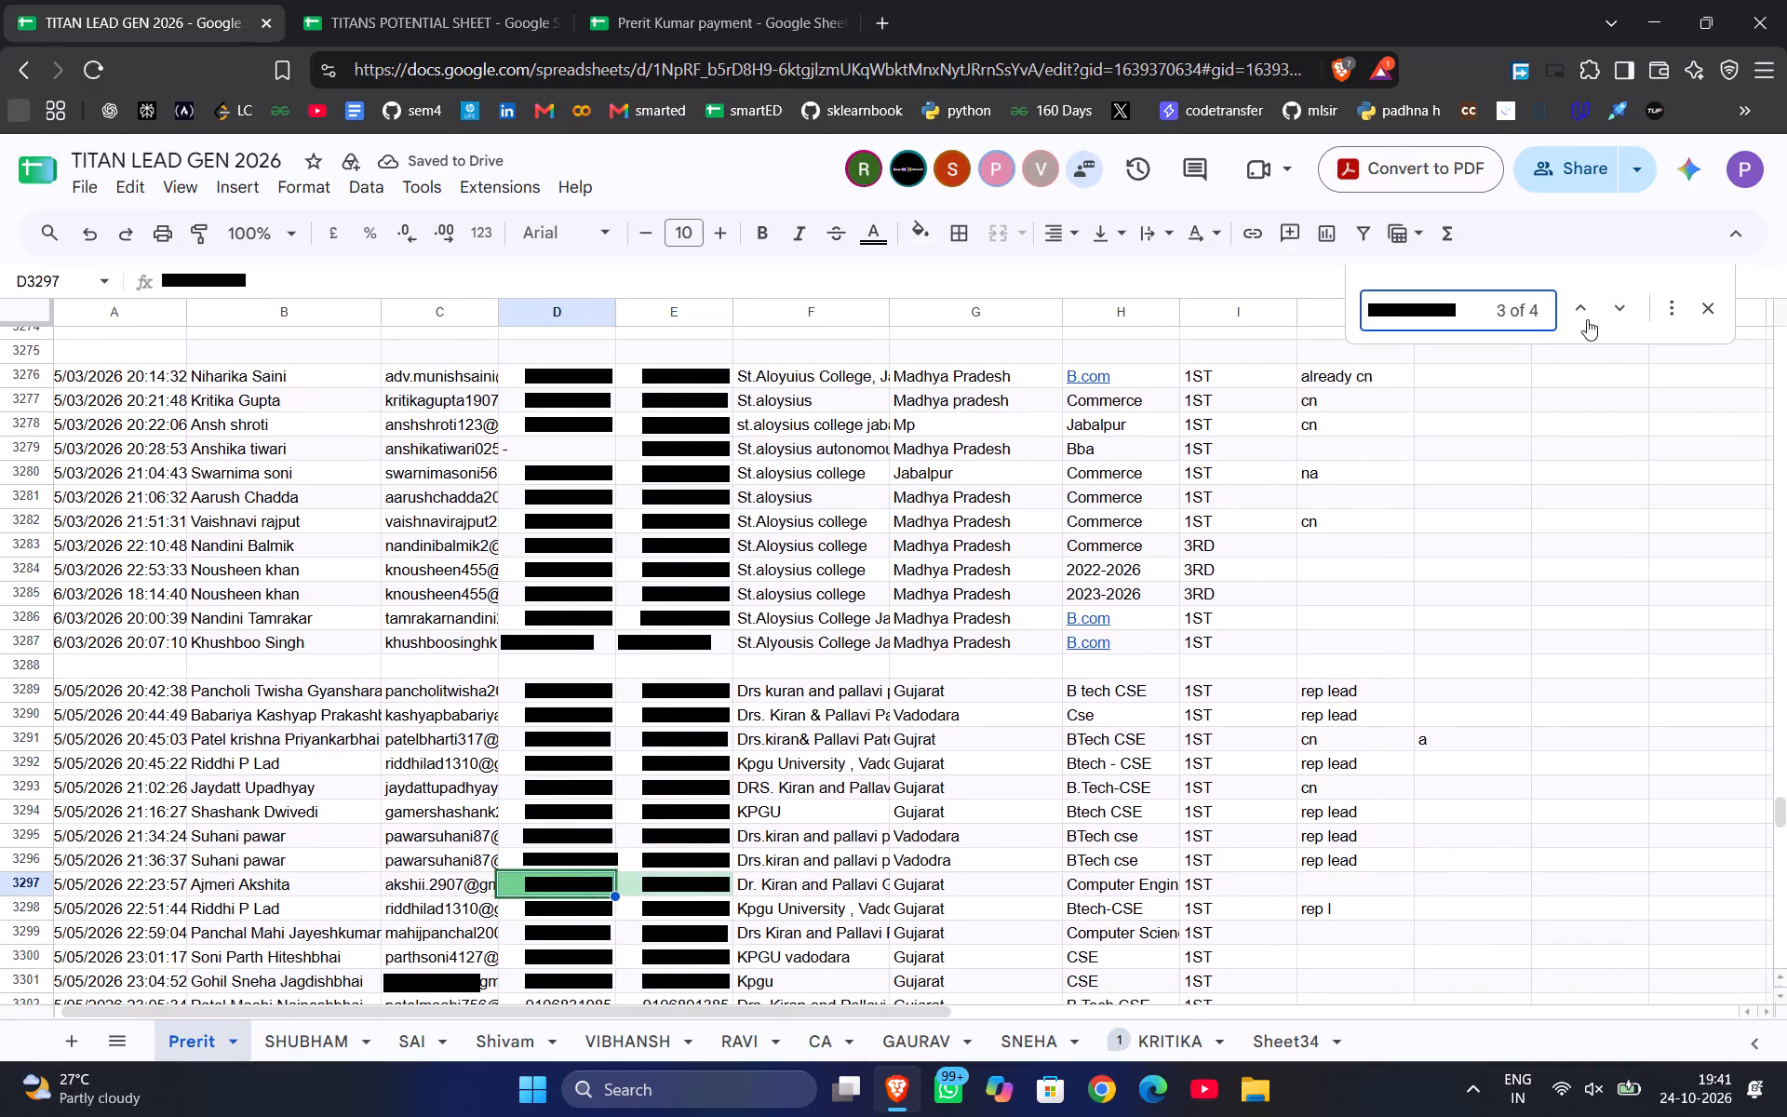
pyautogui.click(1587, 319)
pyautogui.scroll(1, 1600, 416)
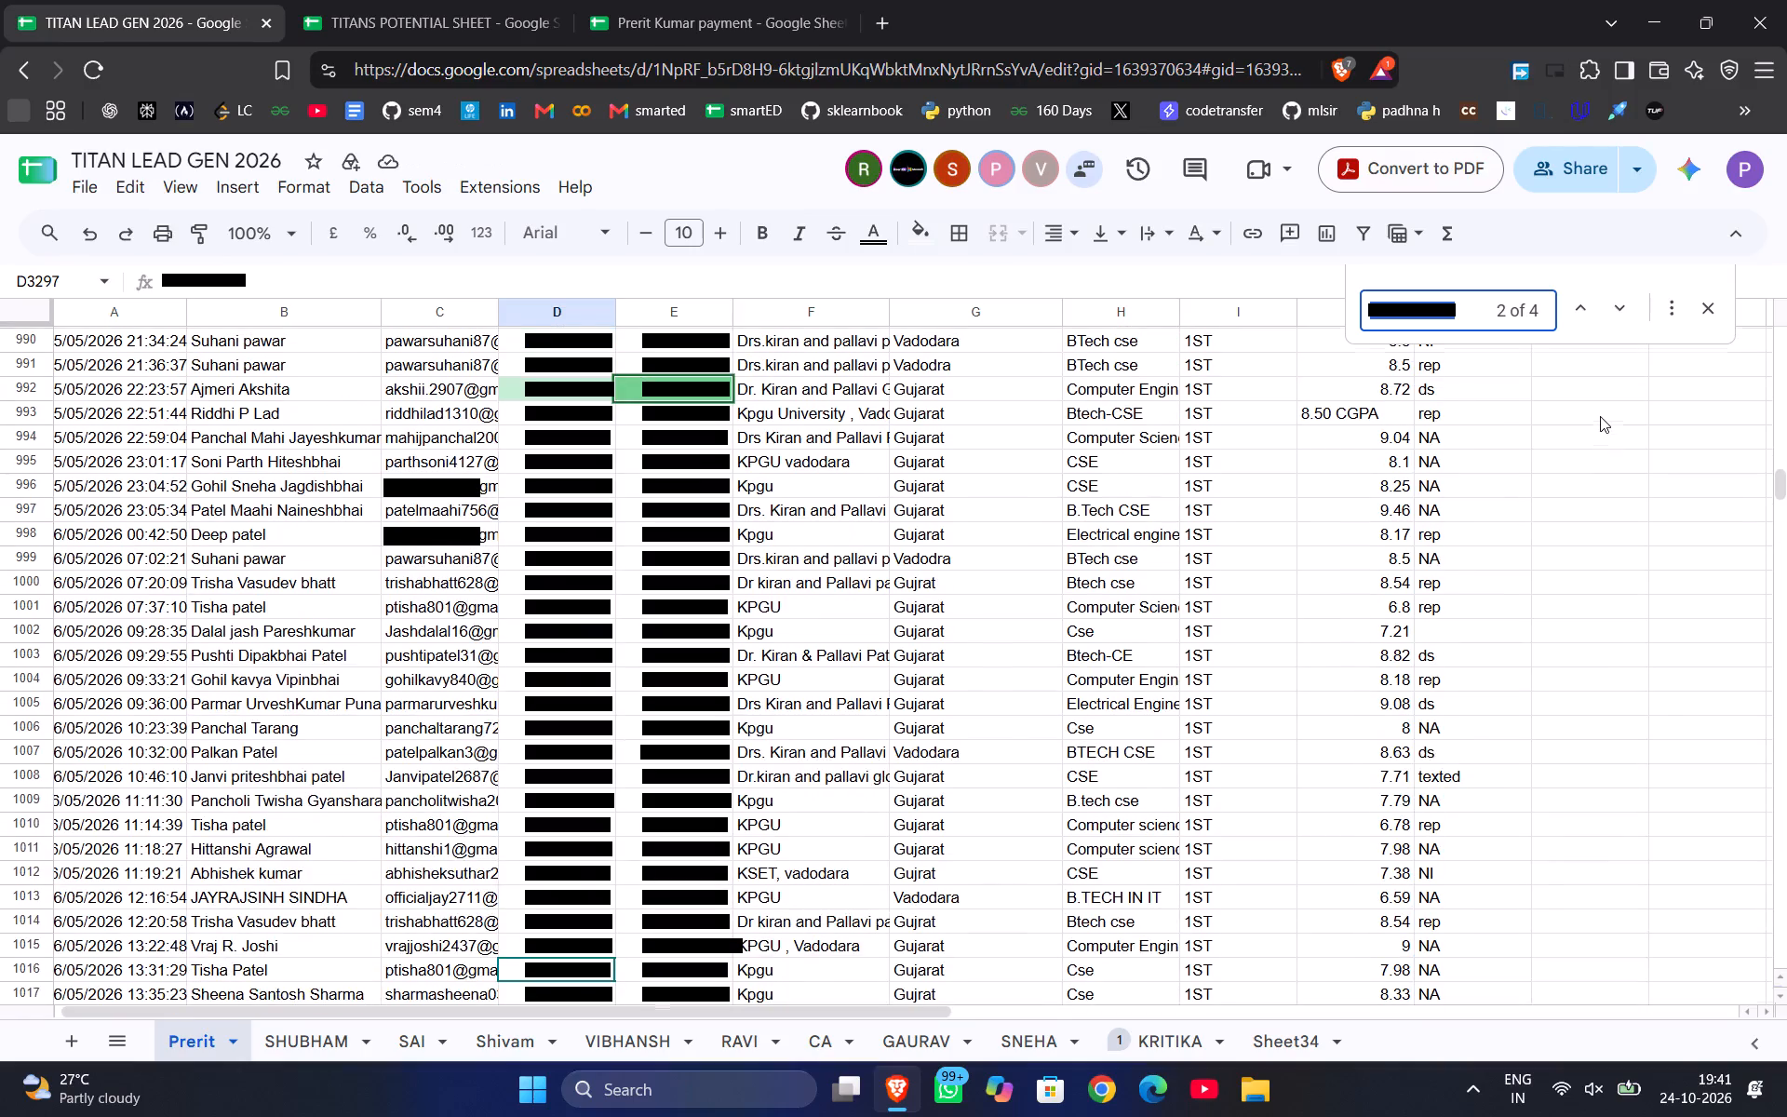
pyautogui.scroll(1, 1600, 416)
# Return to row 3297 and record "rep lead" in its column J cell.
pyautogui.click(1616, 302)
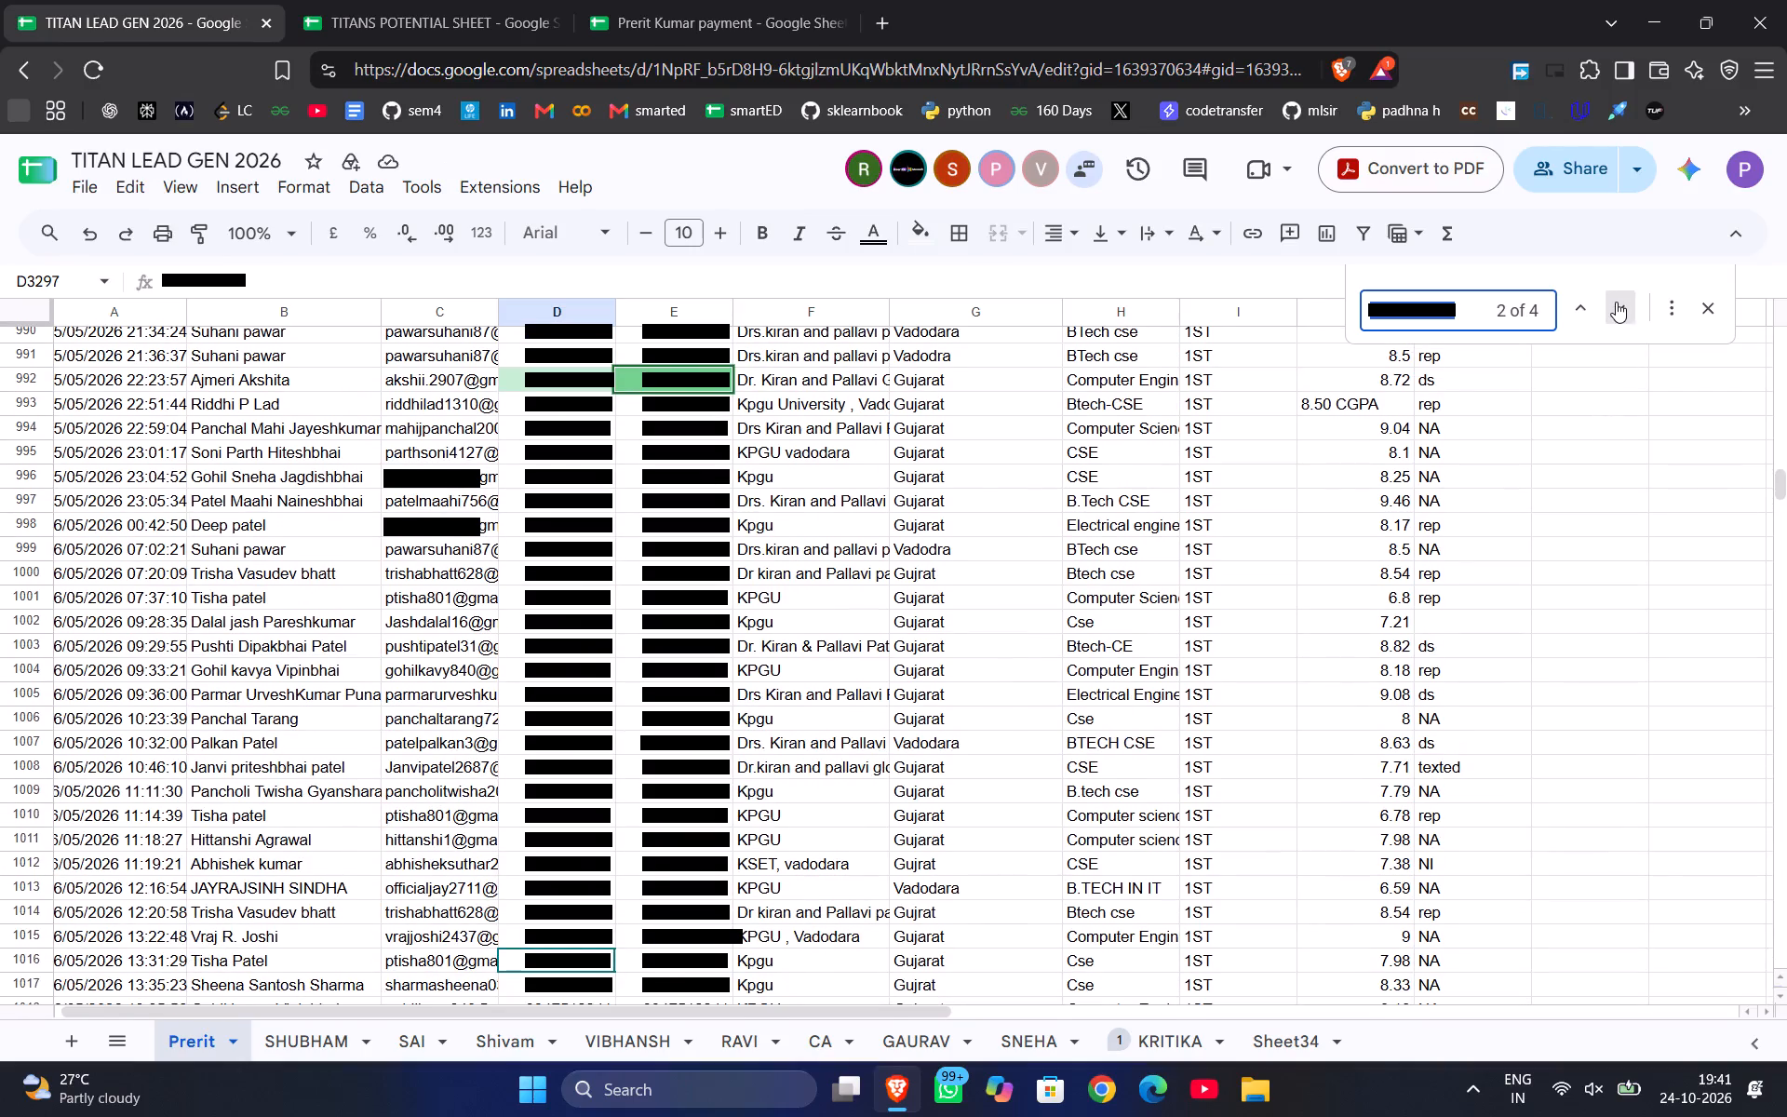
pyautogui.click(1310, 982)
pyautogui.write('re')
pyautogui.write('p lead')
pyautogui.press('Return')
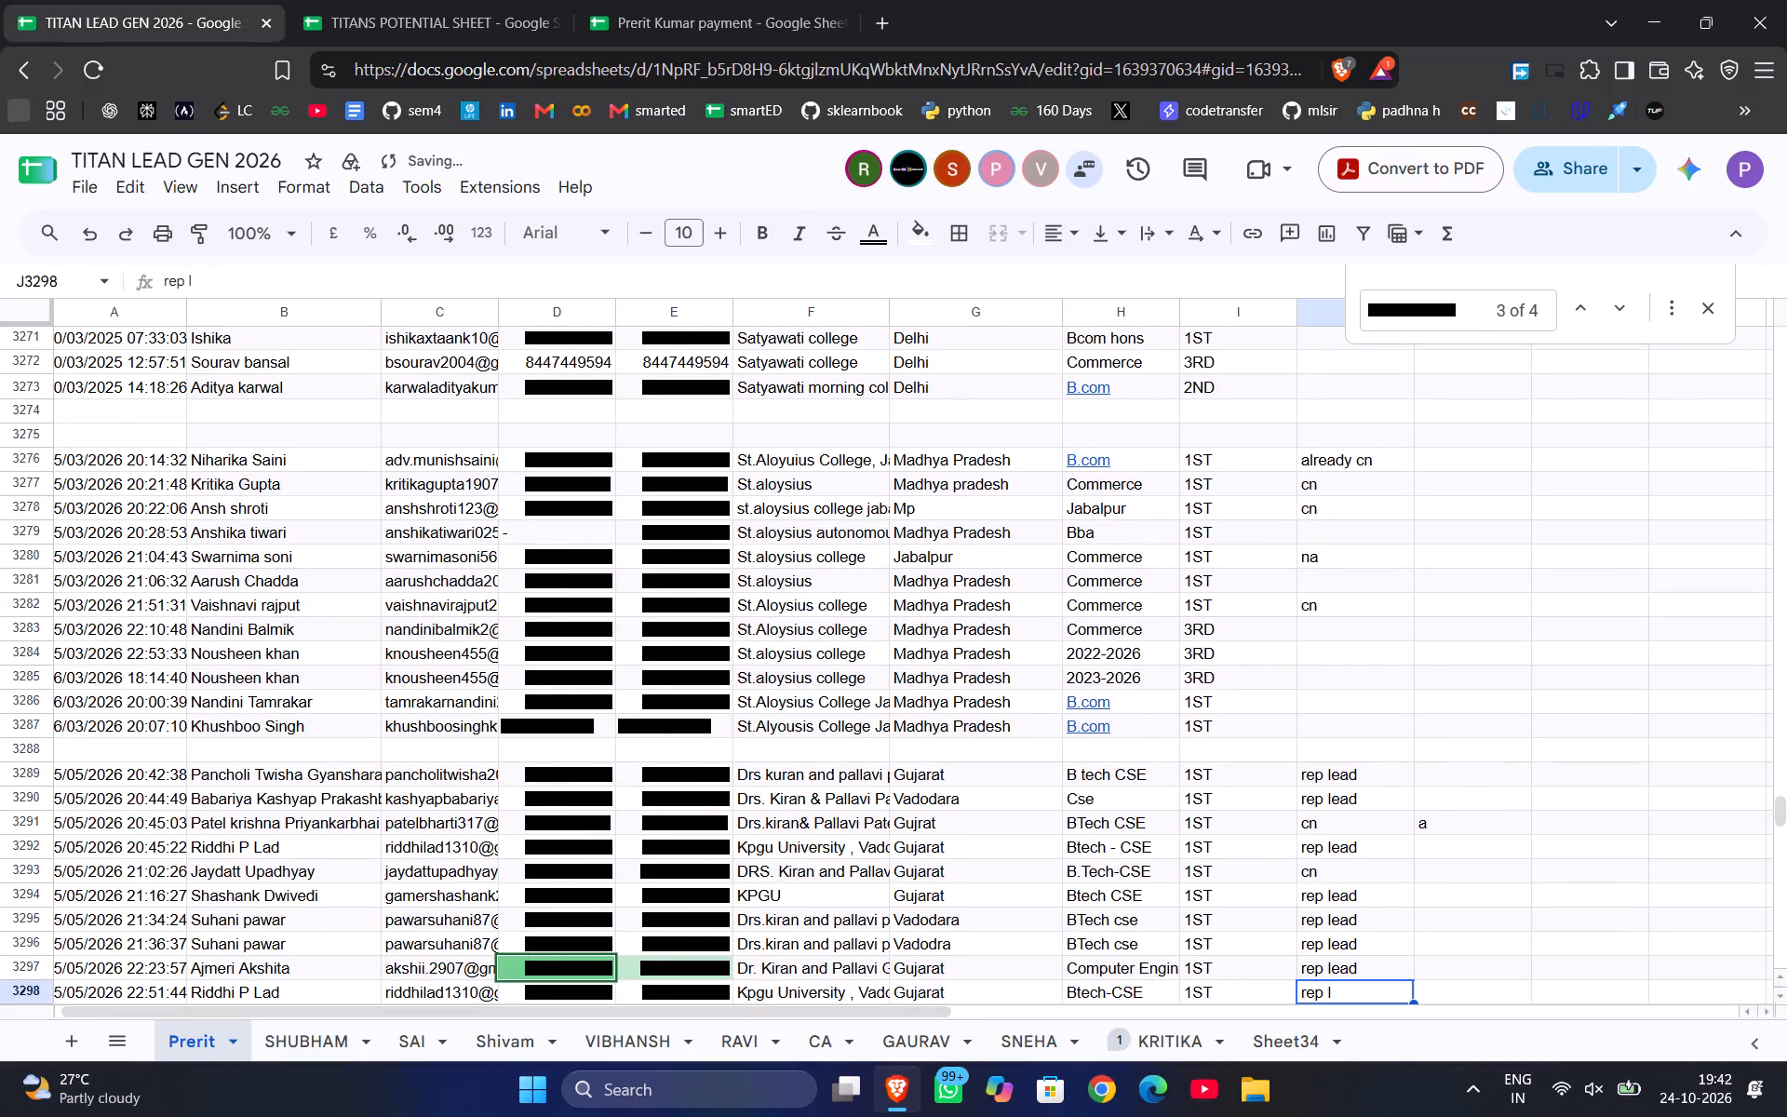
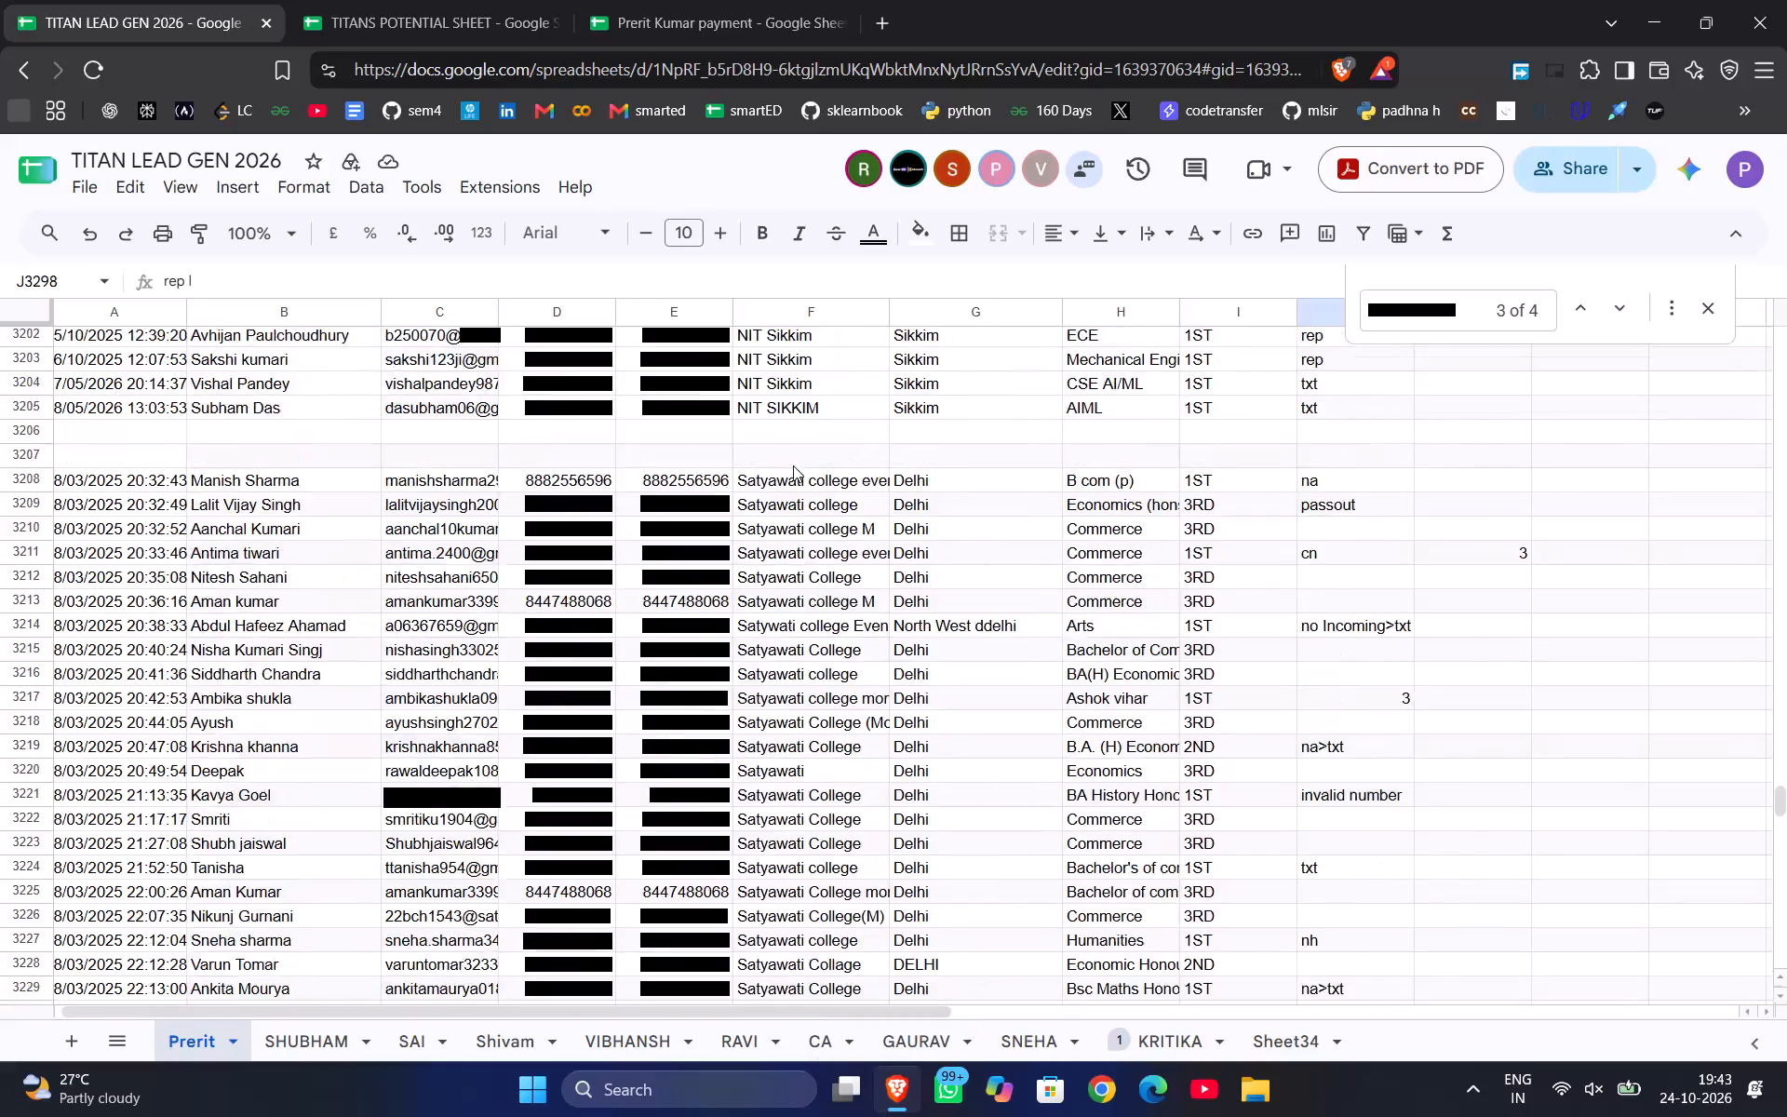
# Find the Rajkiya Engineering College lead in row 3165 marked "cb @ 6:15" and copy its column D contact number.
pyautogui.scroll(1, 793, 465)
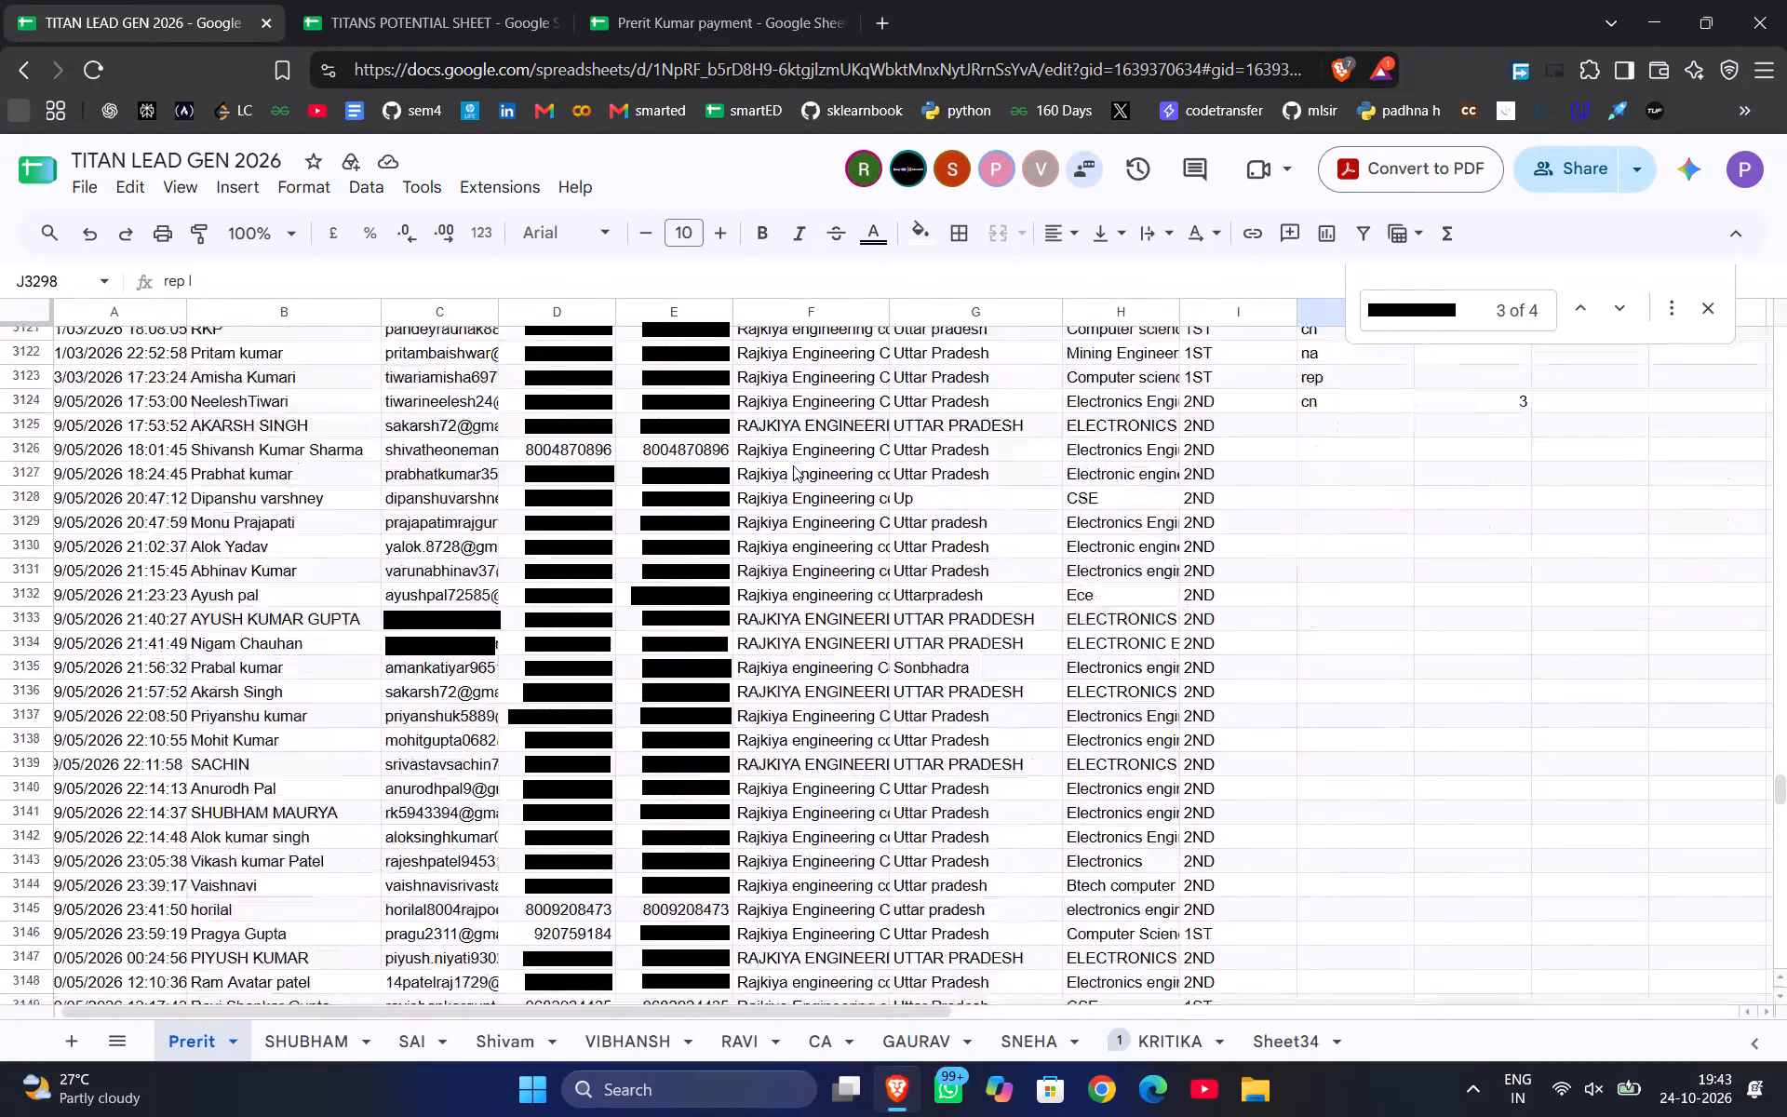
pyautogui.scroll(2, 793, 465)
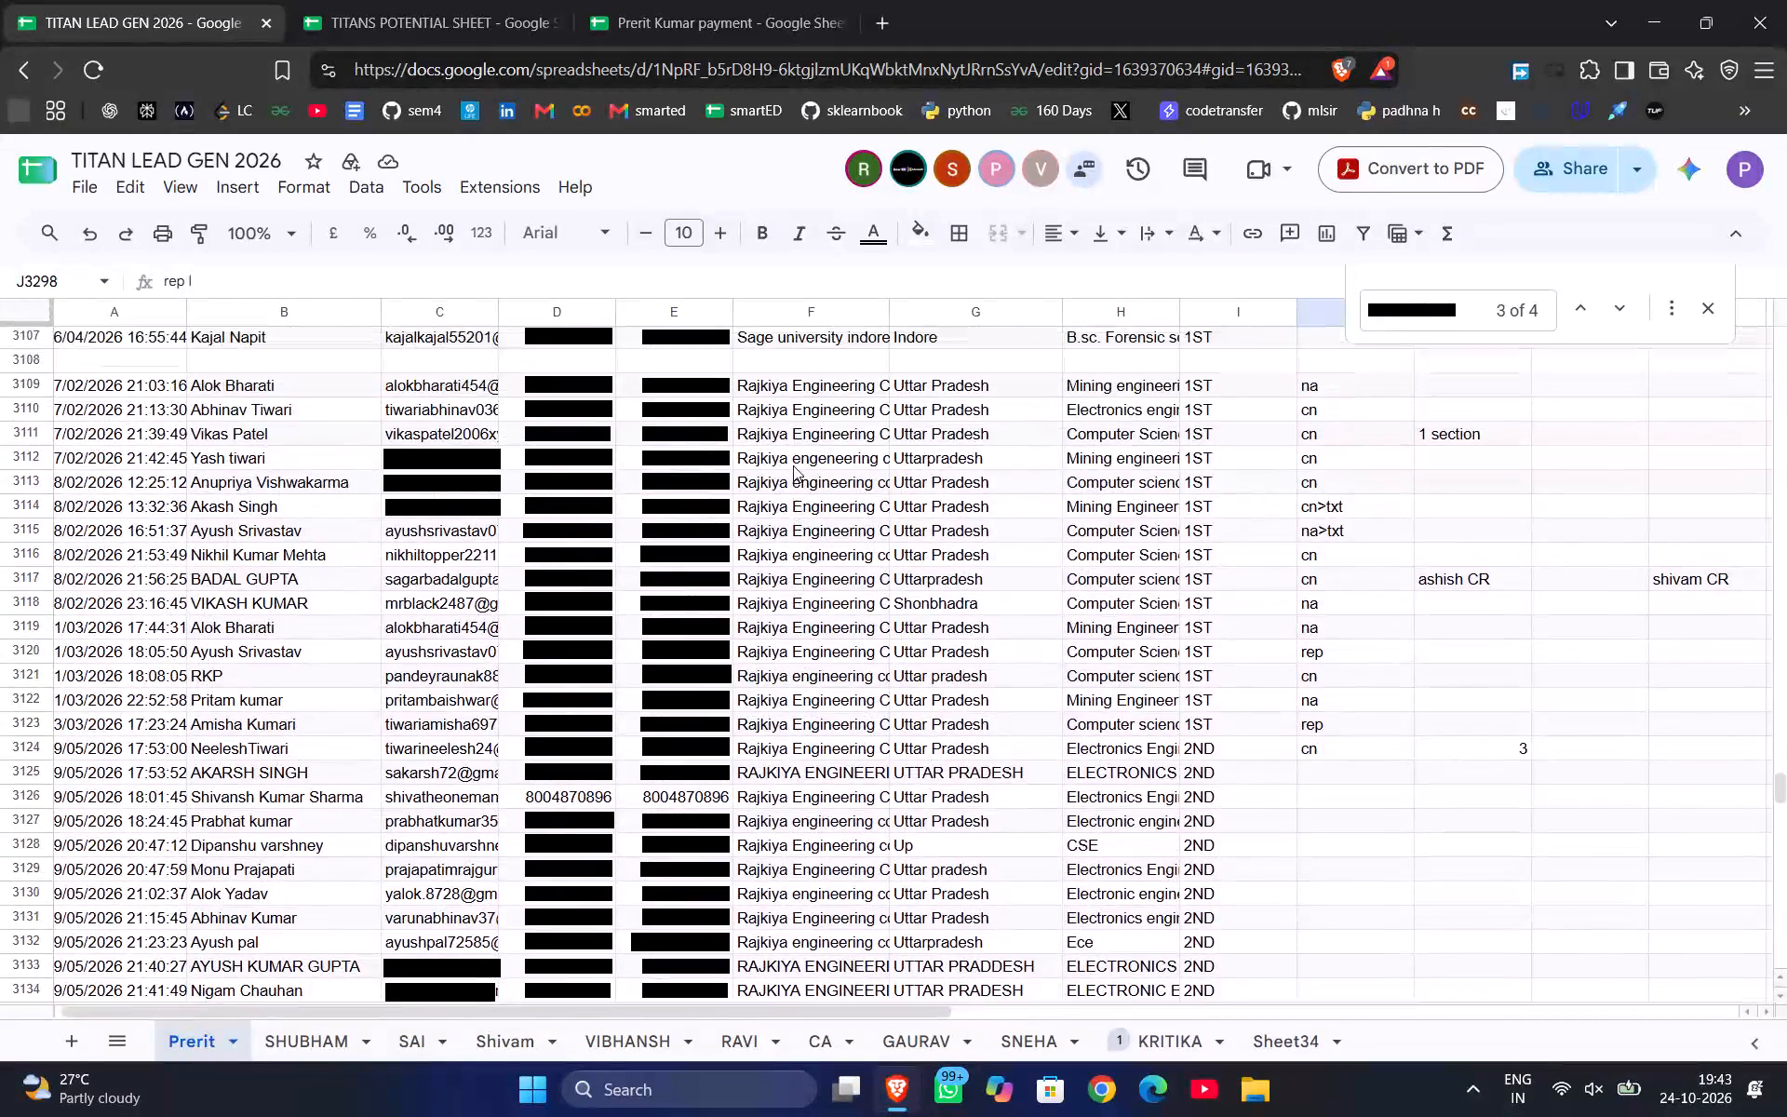
pyautogui.scroll(9, 793, 465)
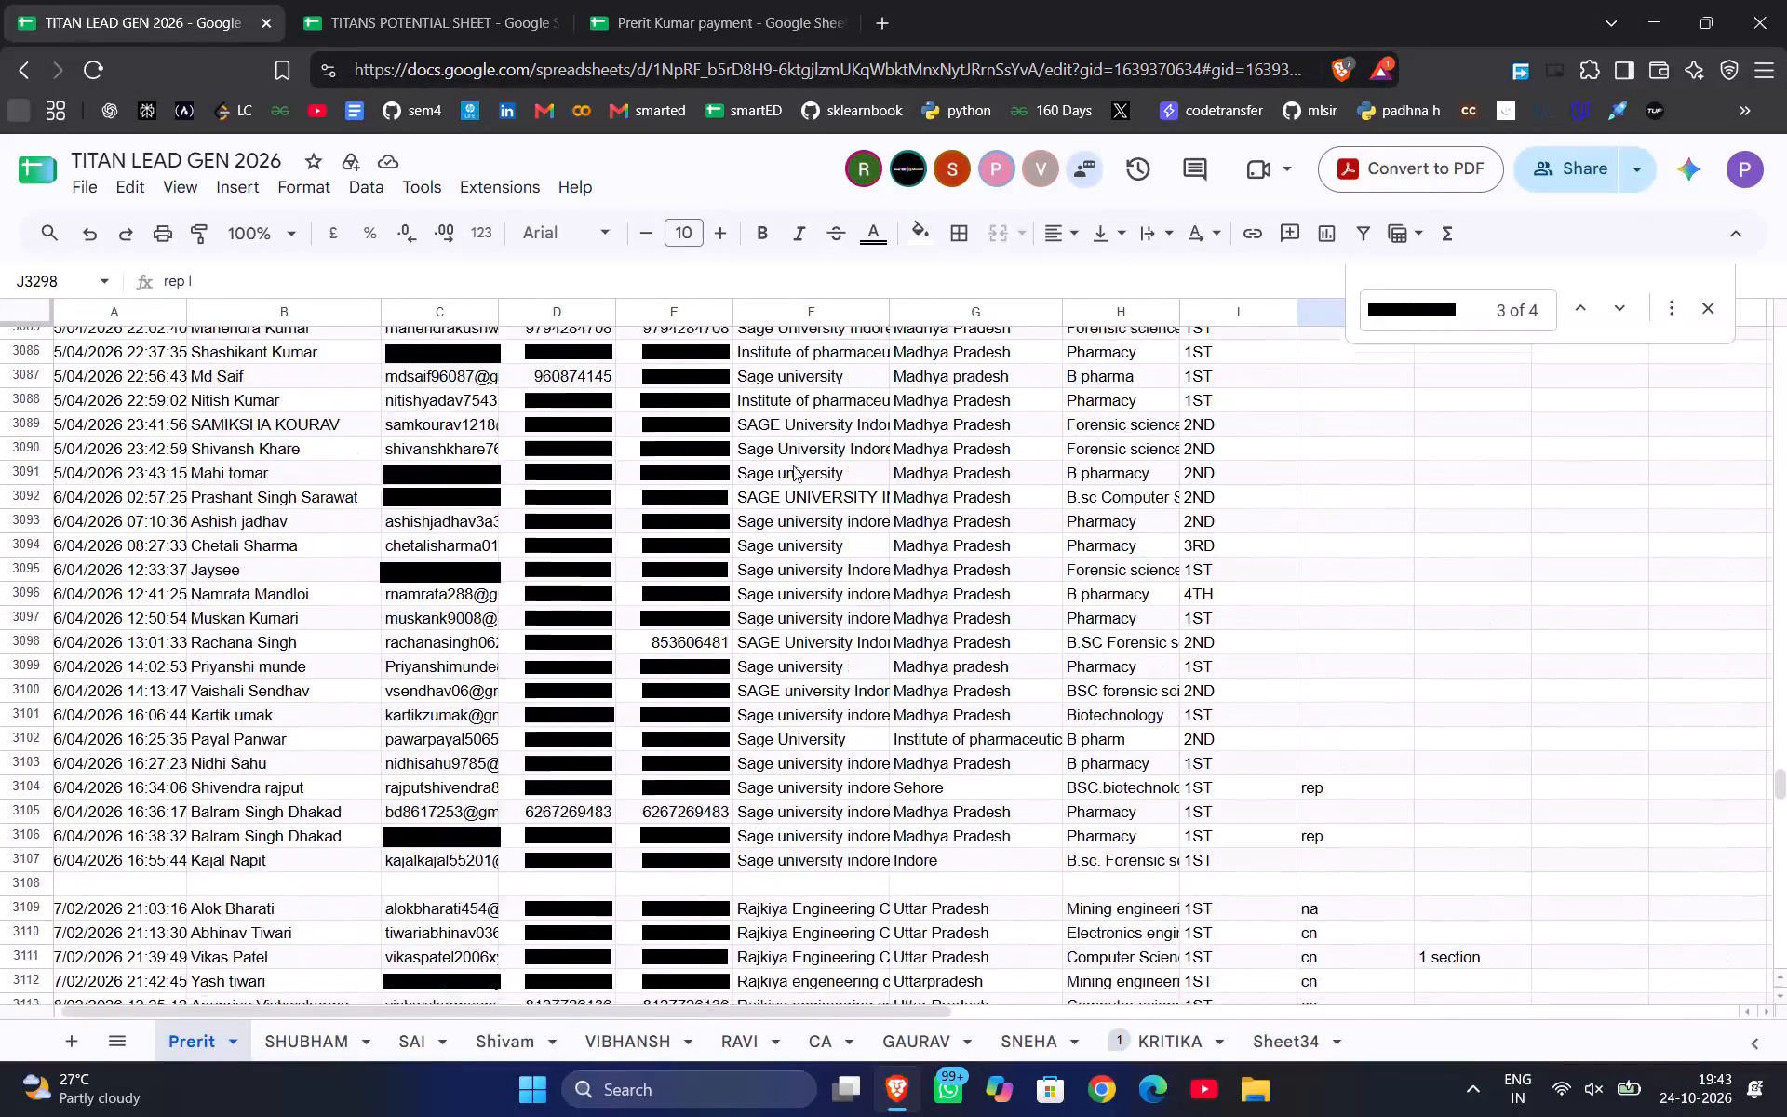
pyautogui.scroll(1, 793, 465)
pyautogui.scroll(-8, 793, 465)
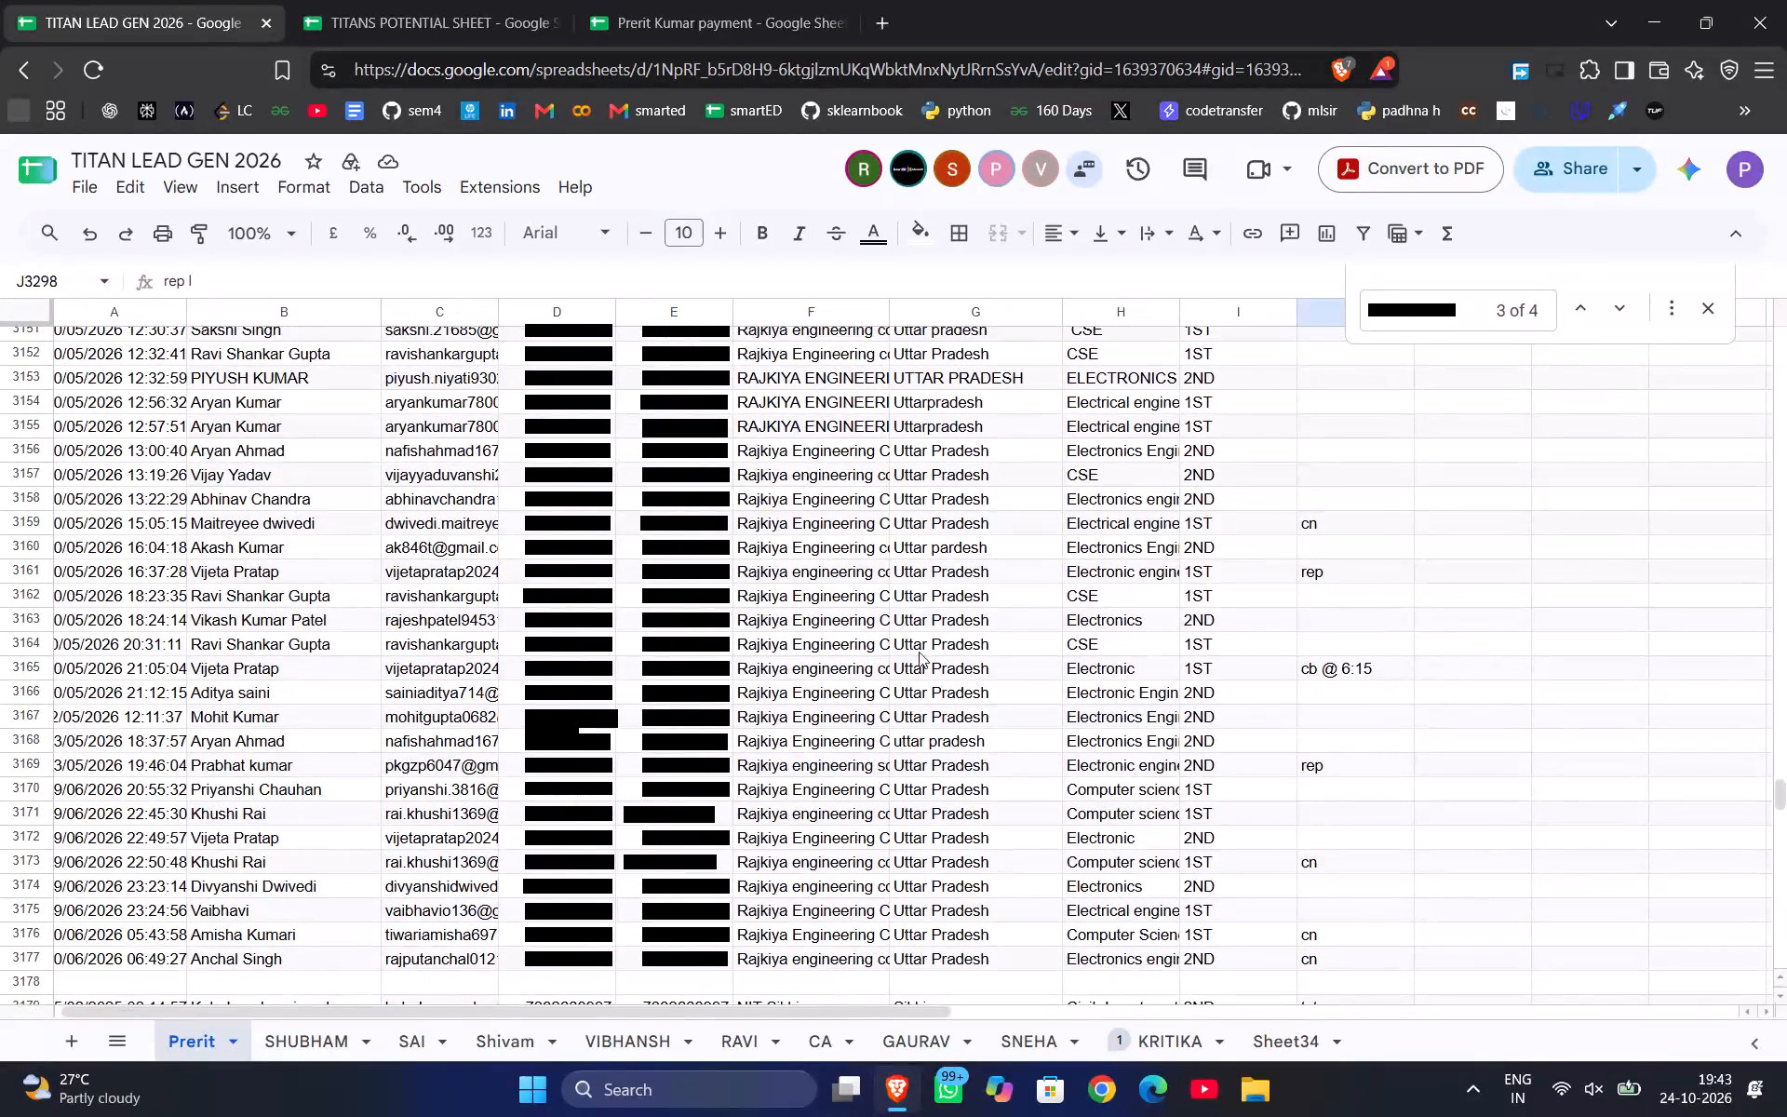
pyautogui.click(584, 667)
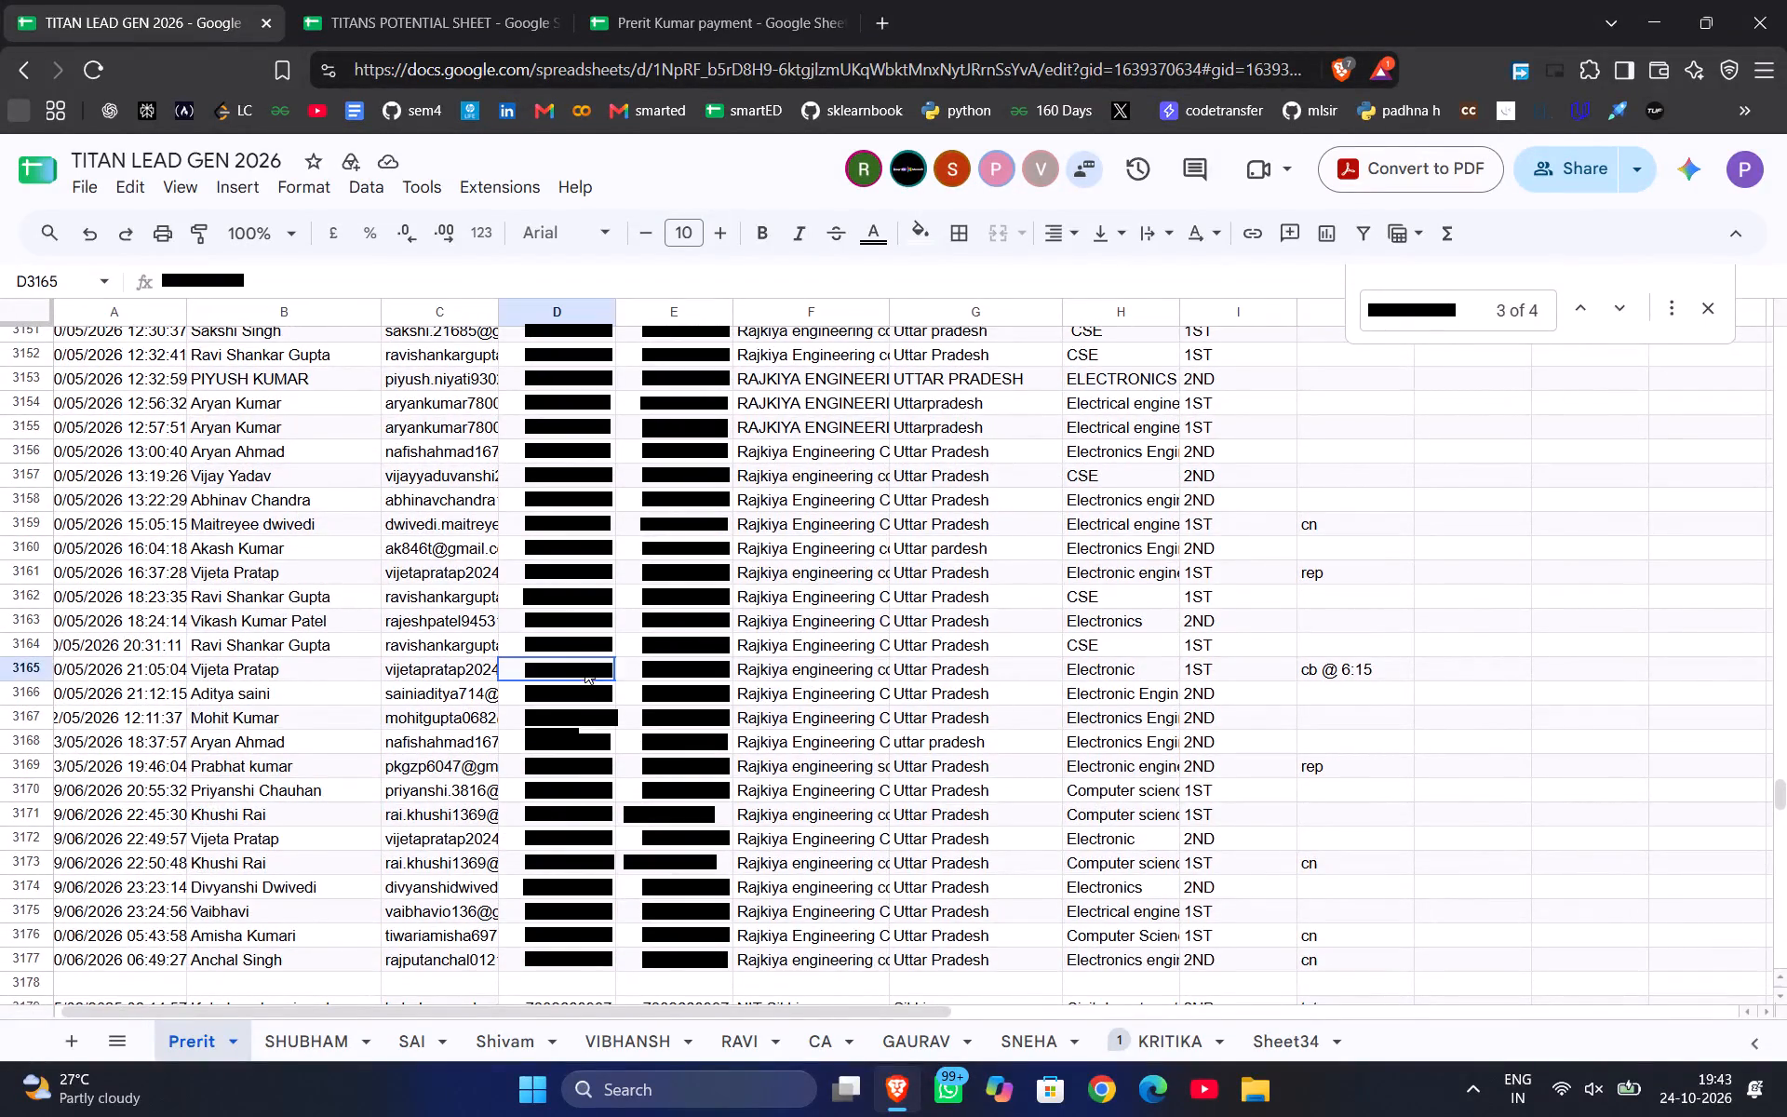
pyautogui.scroll(3, 1189, 650)
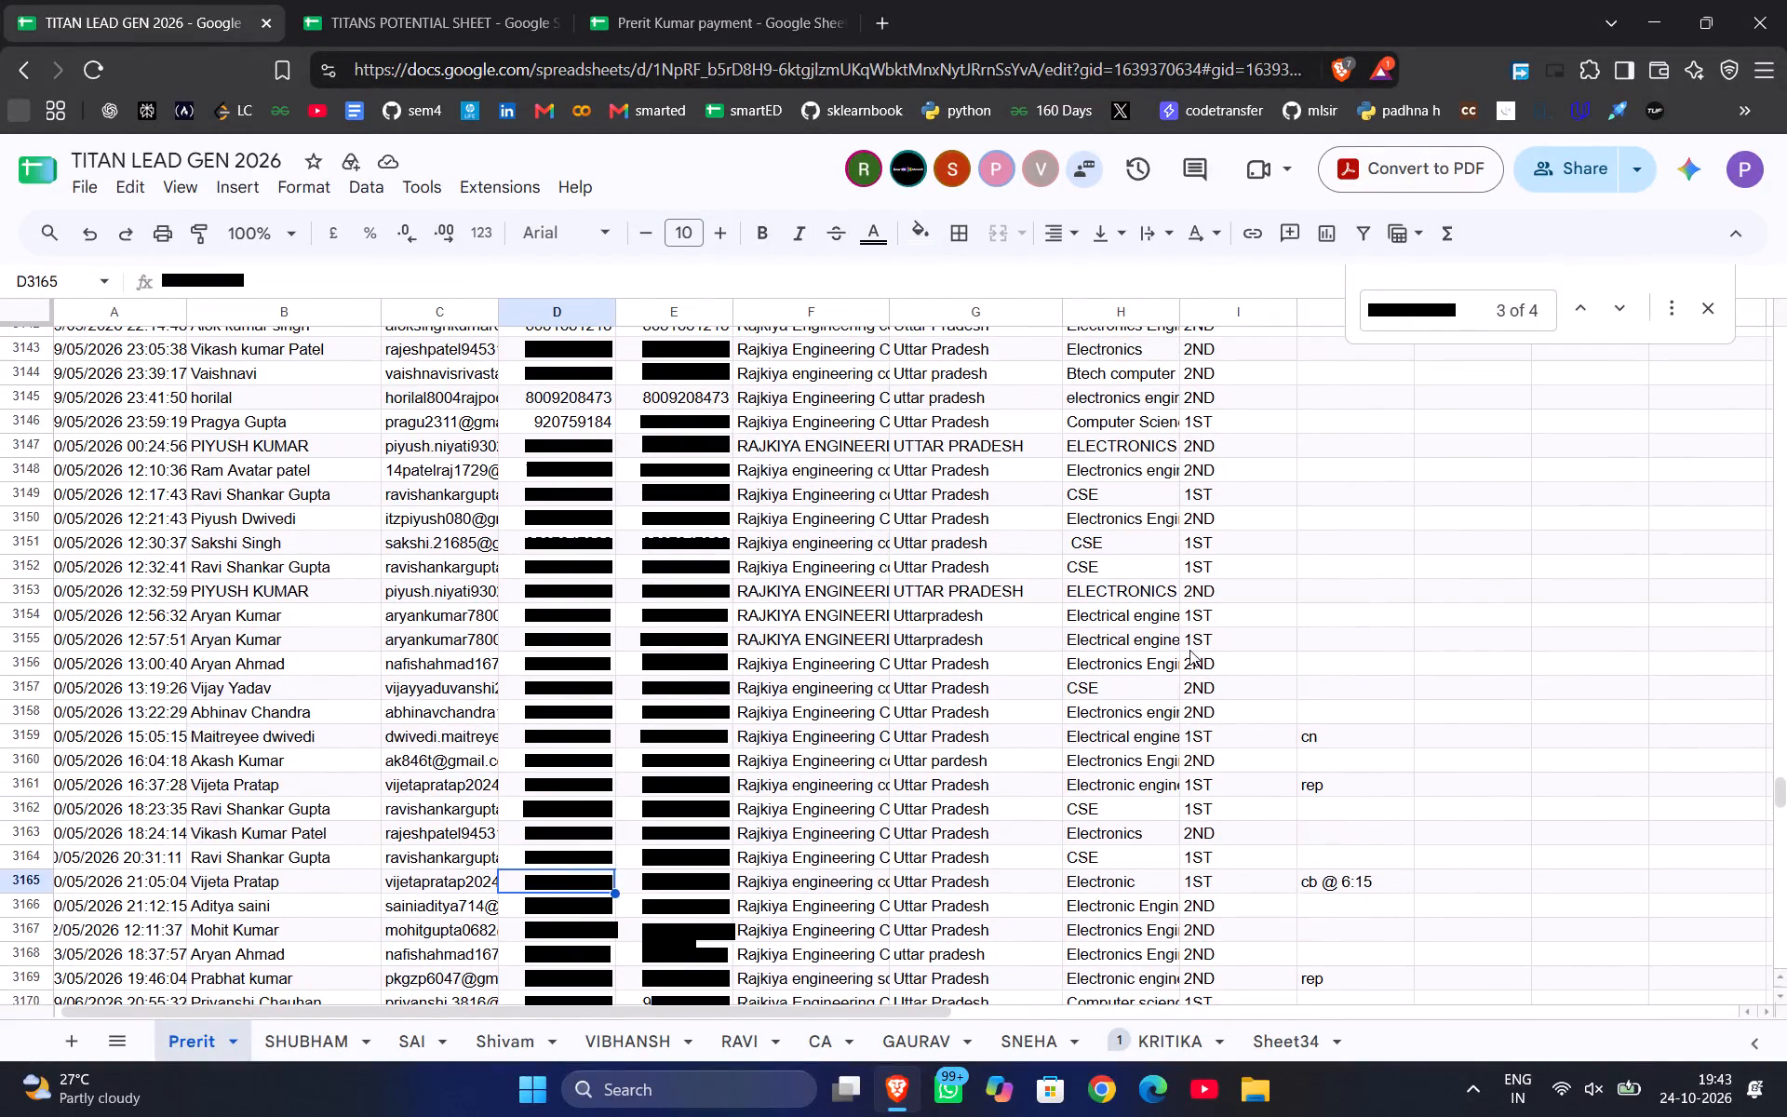
pyautogui.tripleClick(576, 887)
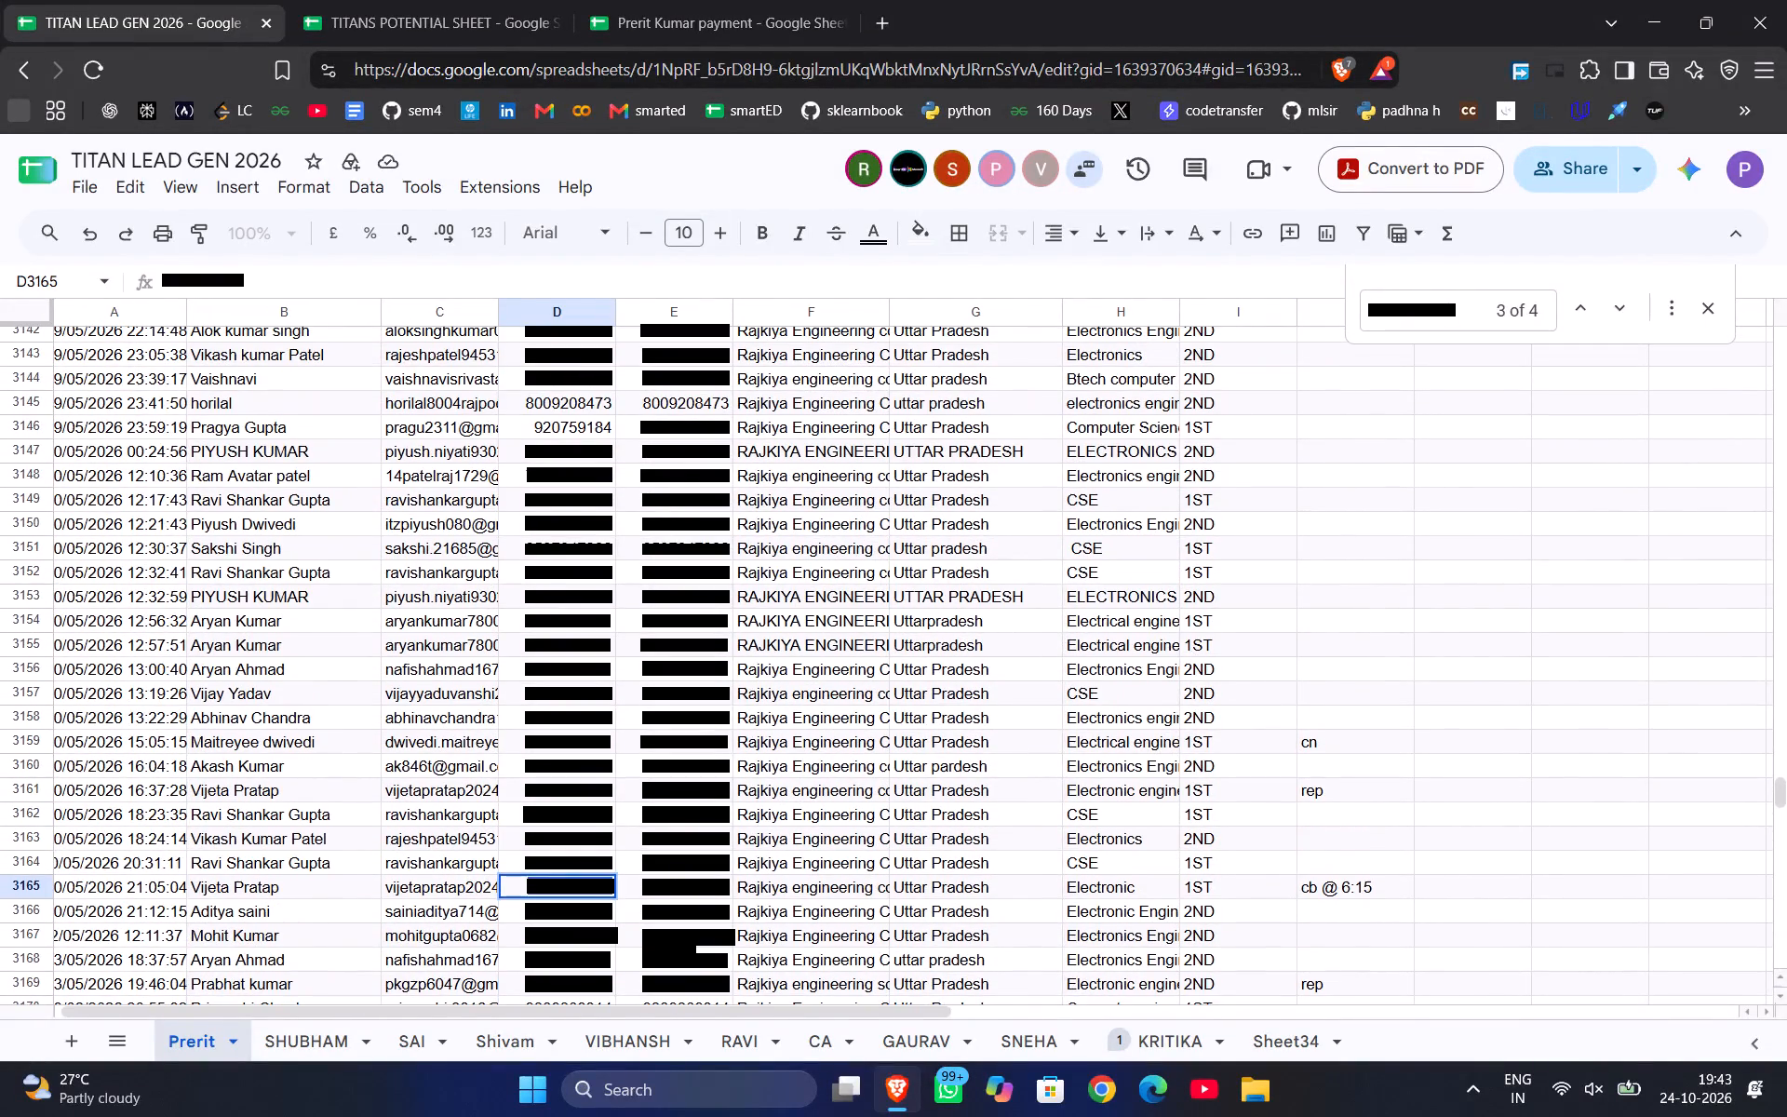
pyautogui.hotkey('ctrl', 'c')
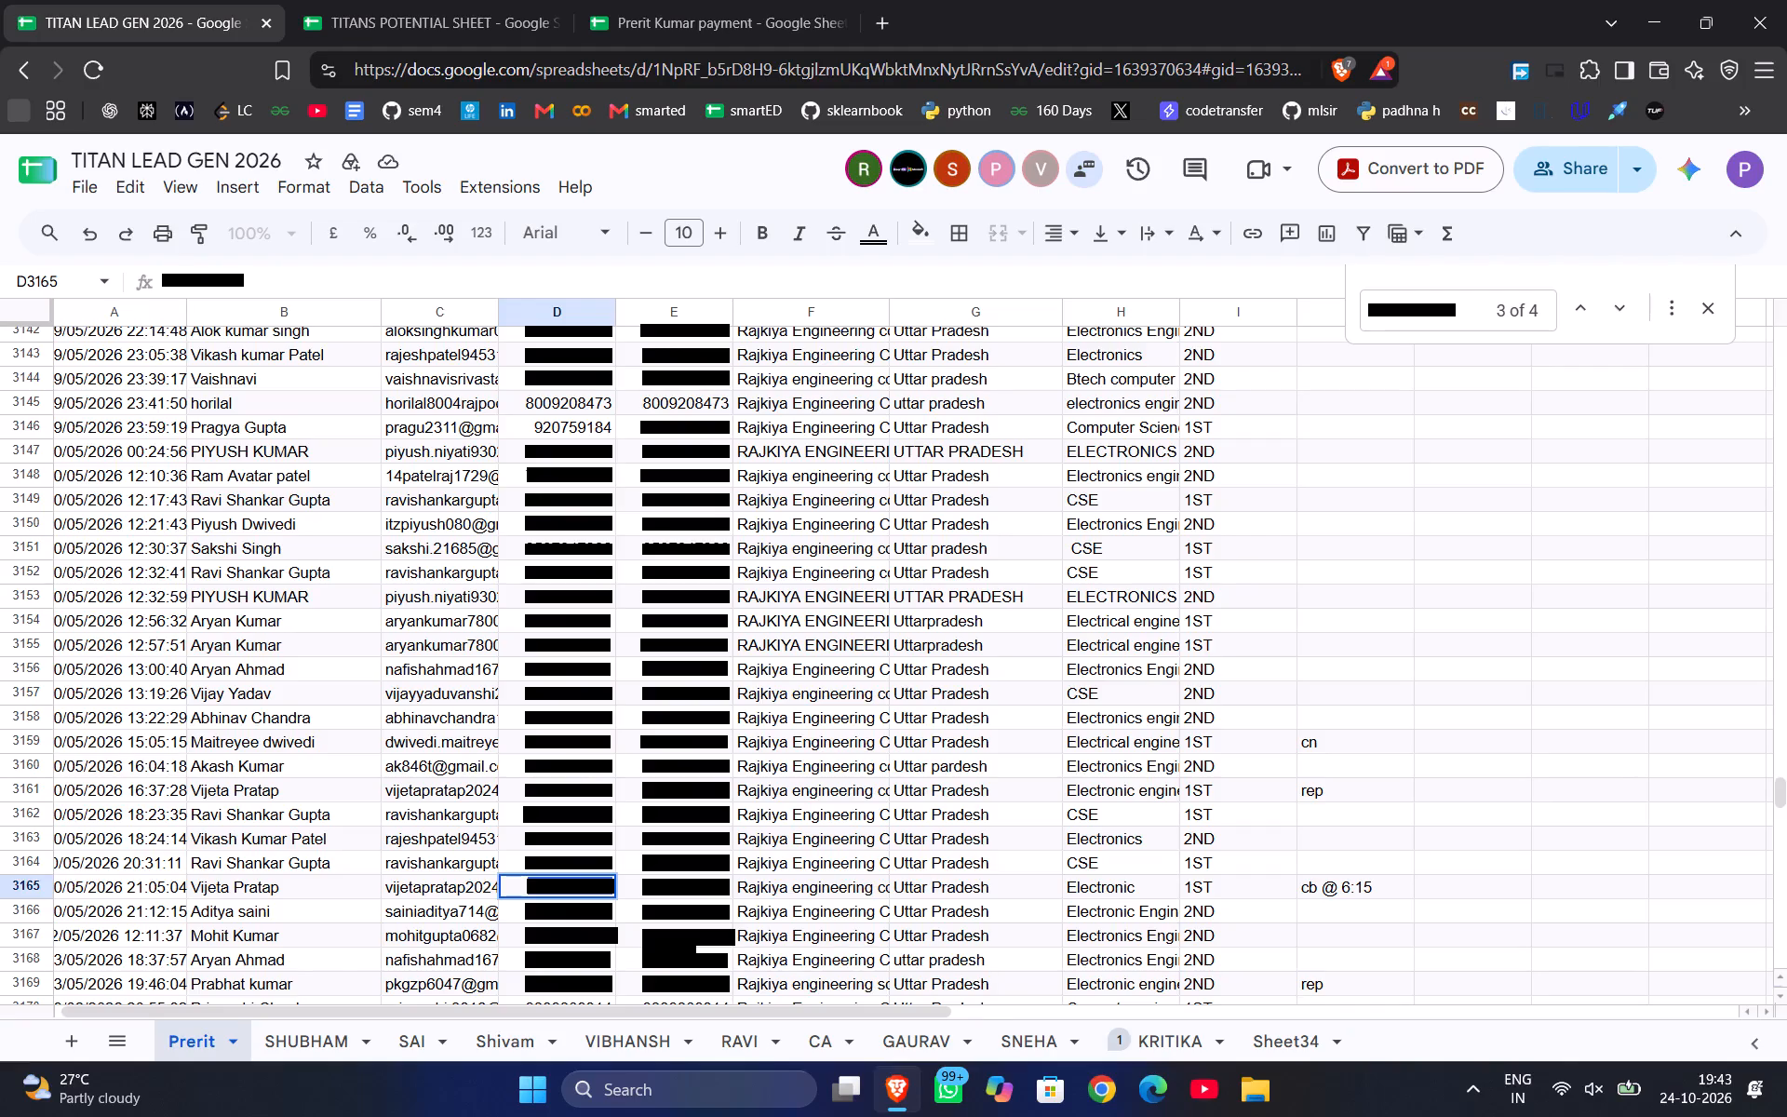
# Copy the column D contact number of the Rajkiya Engineering College lead in row 3110.
pyautogui.scroll(5, 576, 887)
pyautogui.scroll(8, 699, 515)
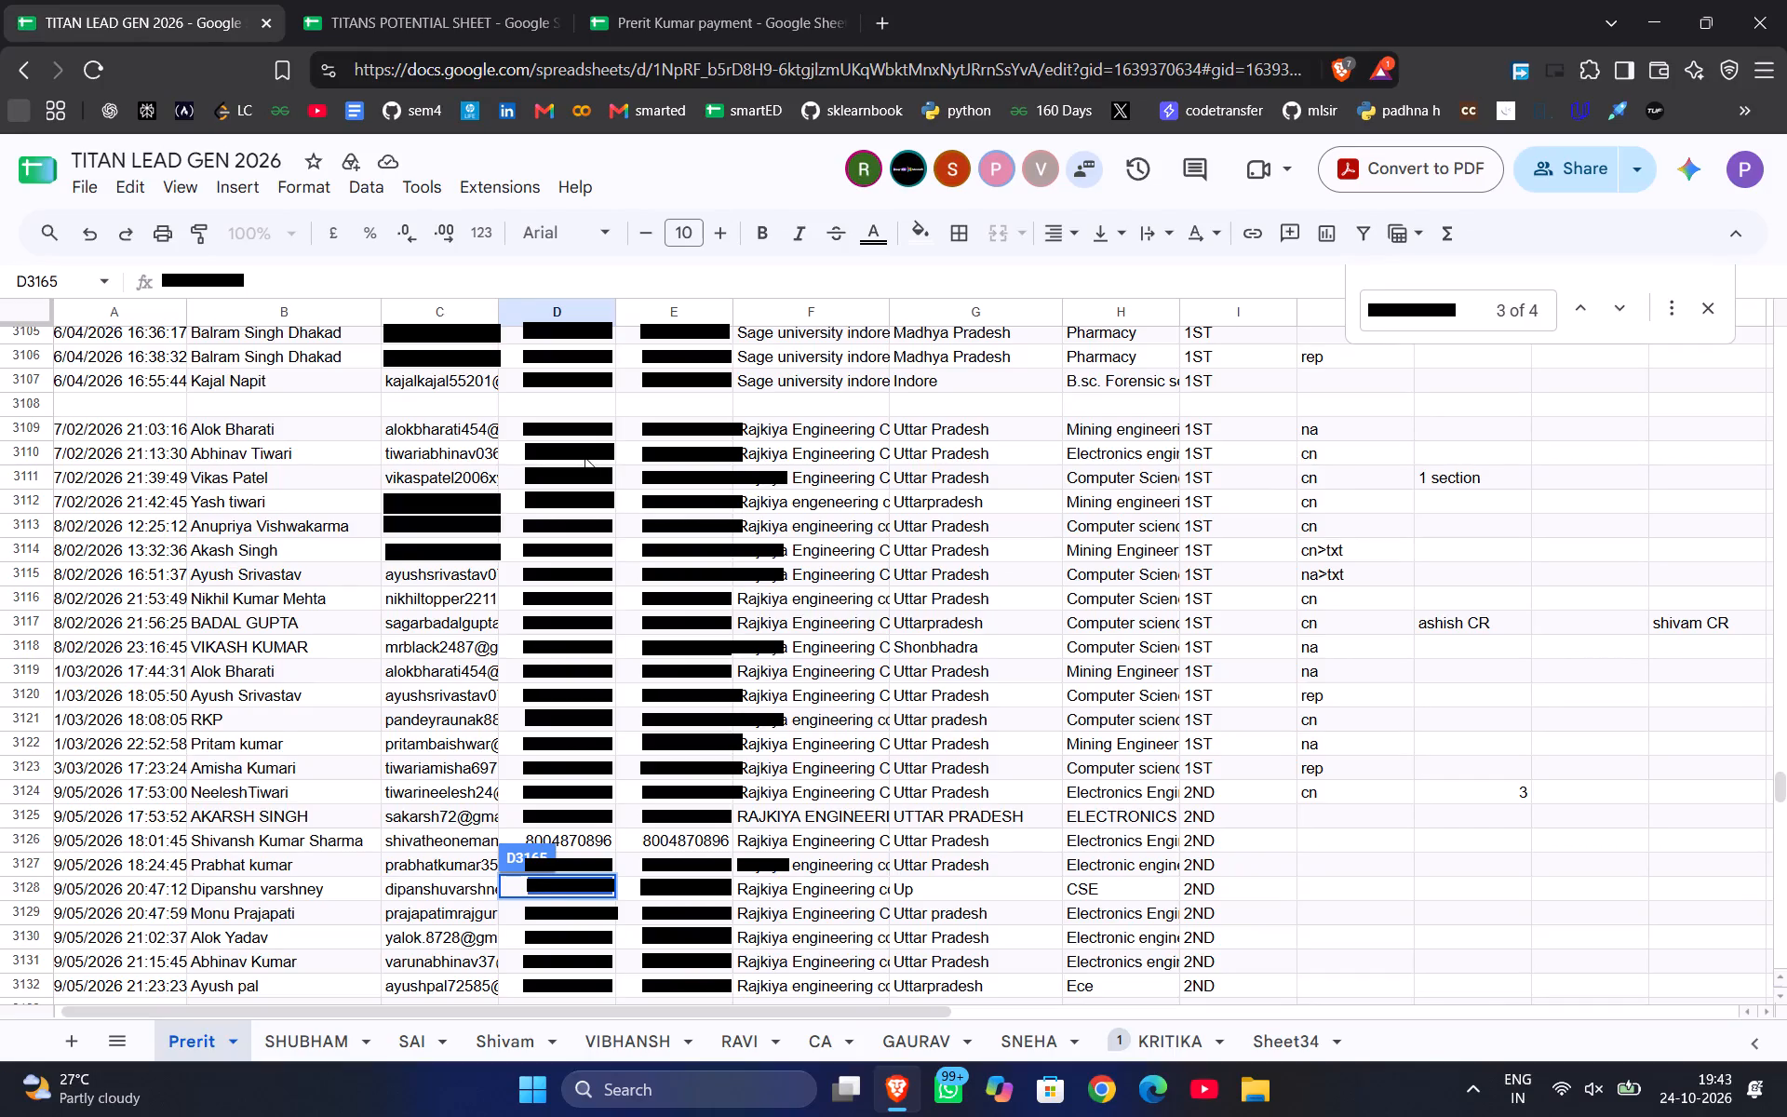
pyautogui.tripleClick(584, 457)
pyautogui.hotkey('ctrl', 'c')
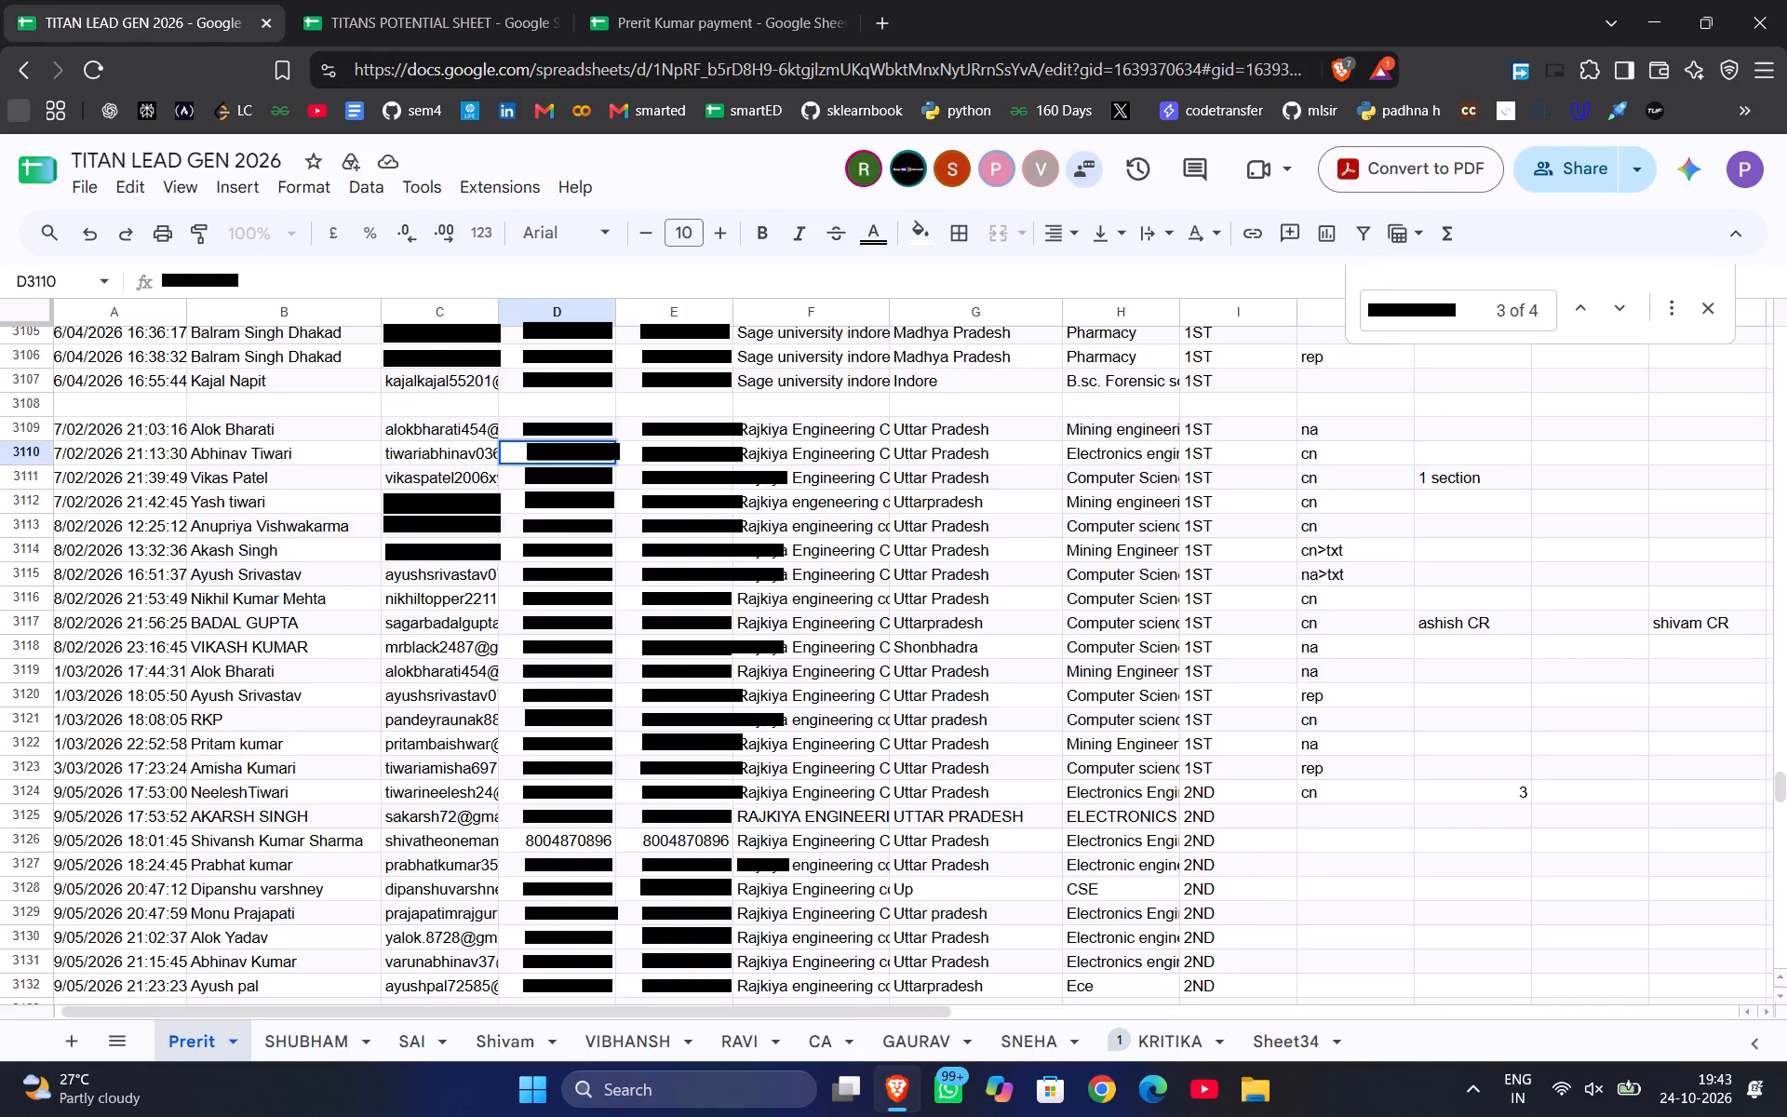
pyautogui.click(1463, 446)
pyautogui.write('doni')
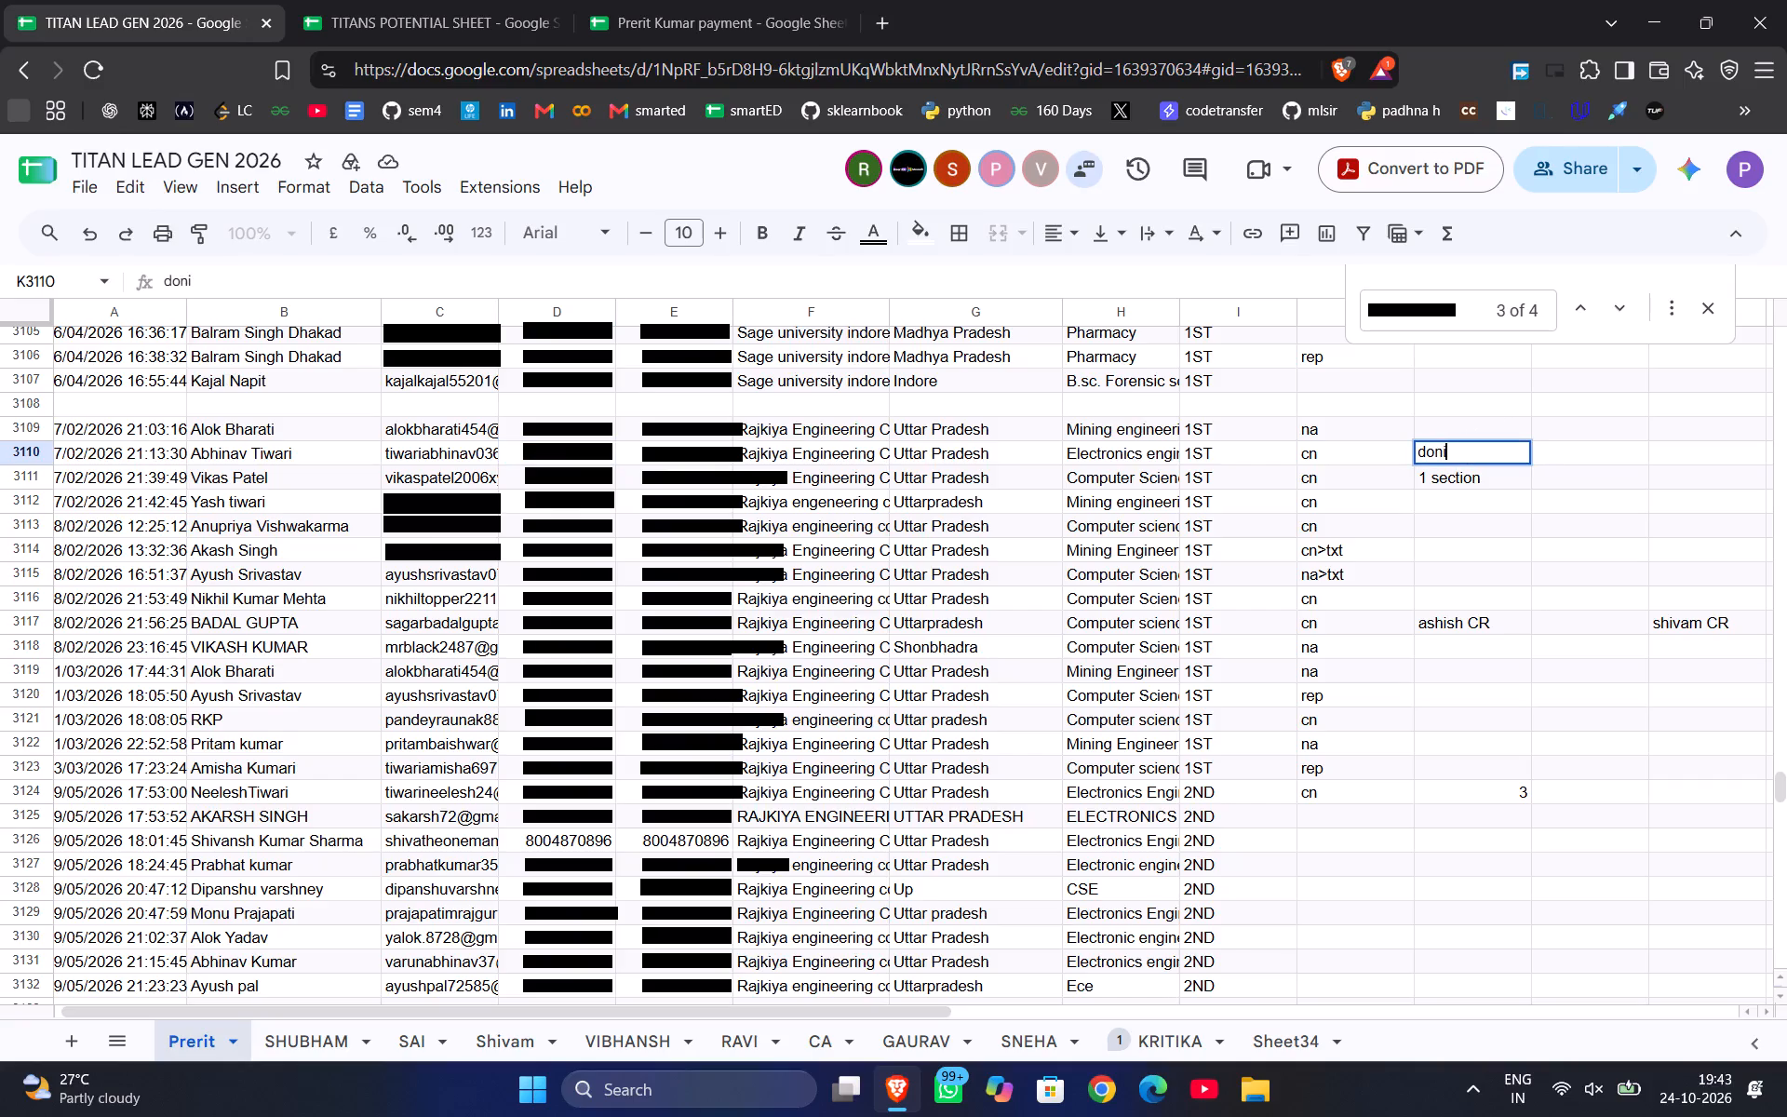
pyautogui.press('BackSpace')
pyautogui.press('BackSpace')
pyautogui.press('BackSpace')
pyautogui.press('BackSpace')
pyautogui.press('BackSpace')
# Update the column J outcome of row 3110 to "cn 5".
pyautogui.press('Left')
pyautogui.press('Return')
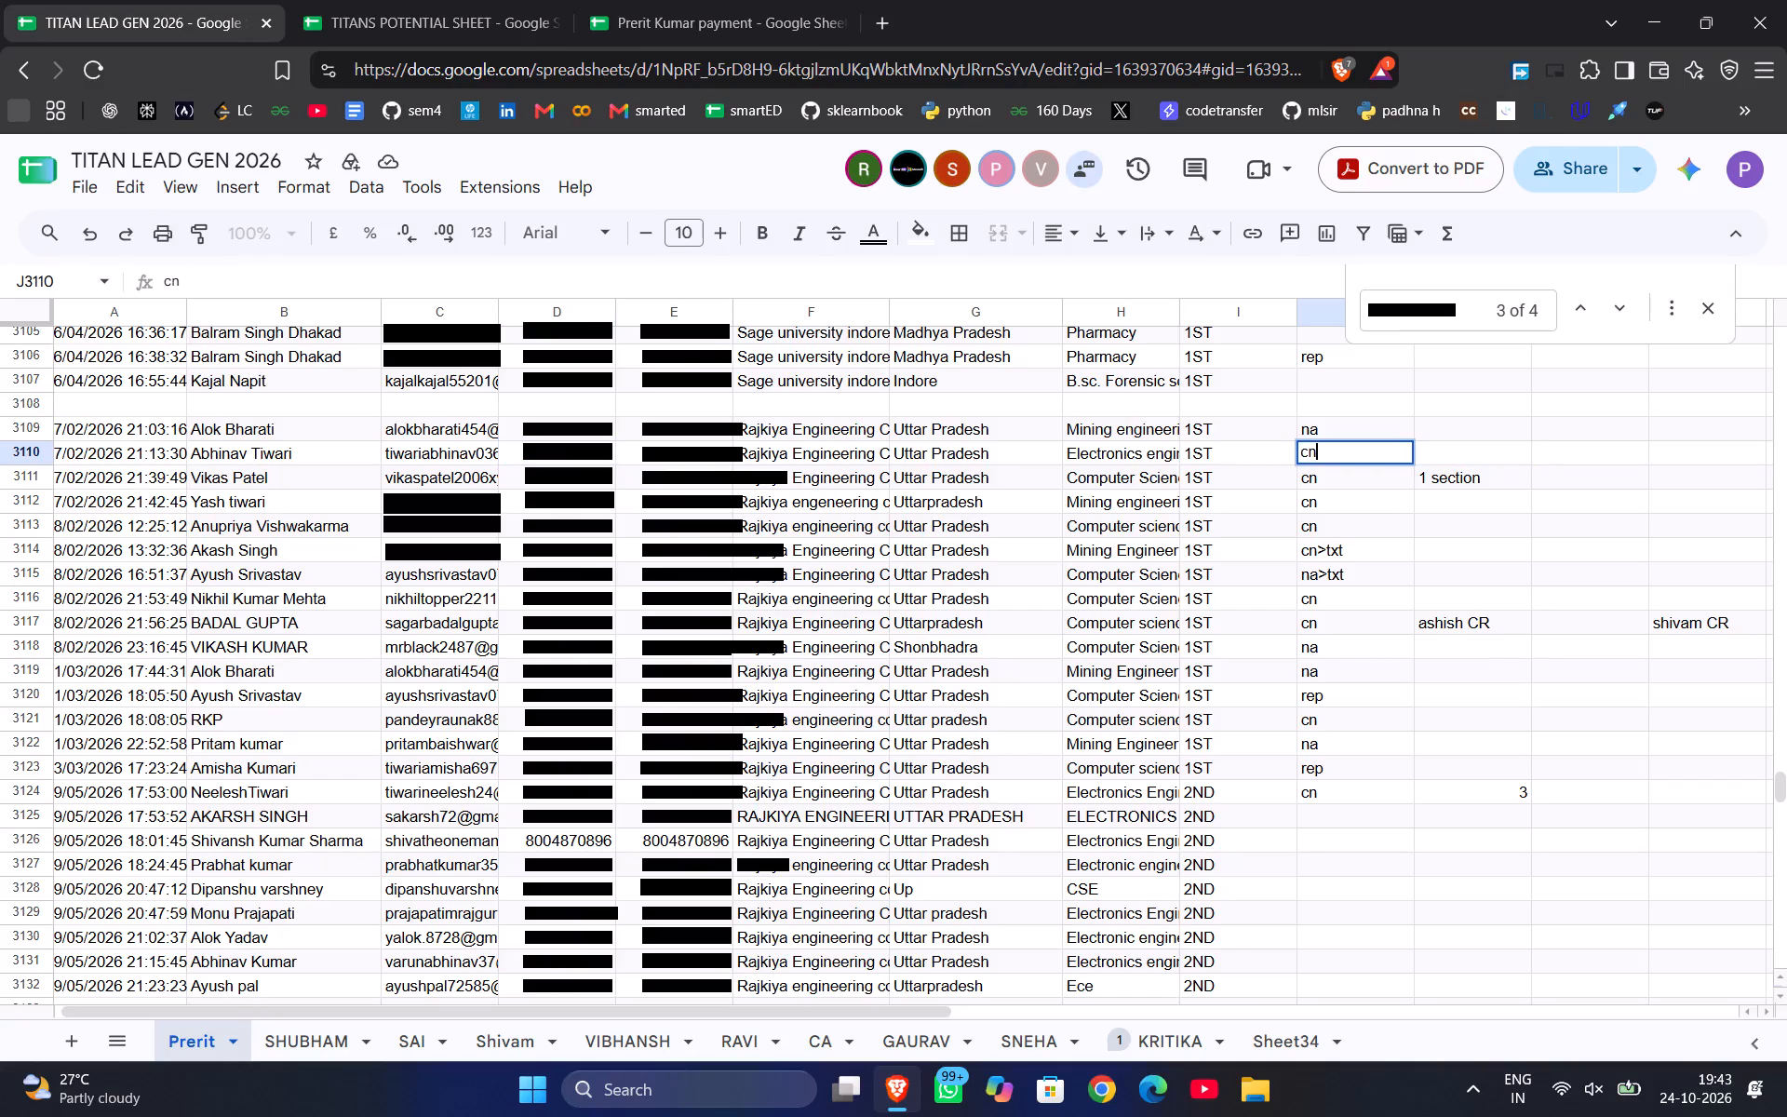
pyautogui.press('space')
pyautogui.write('5')
pyautogui.press('Return')
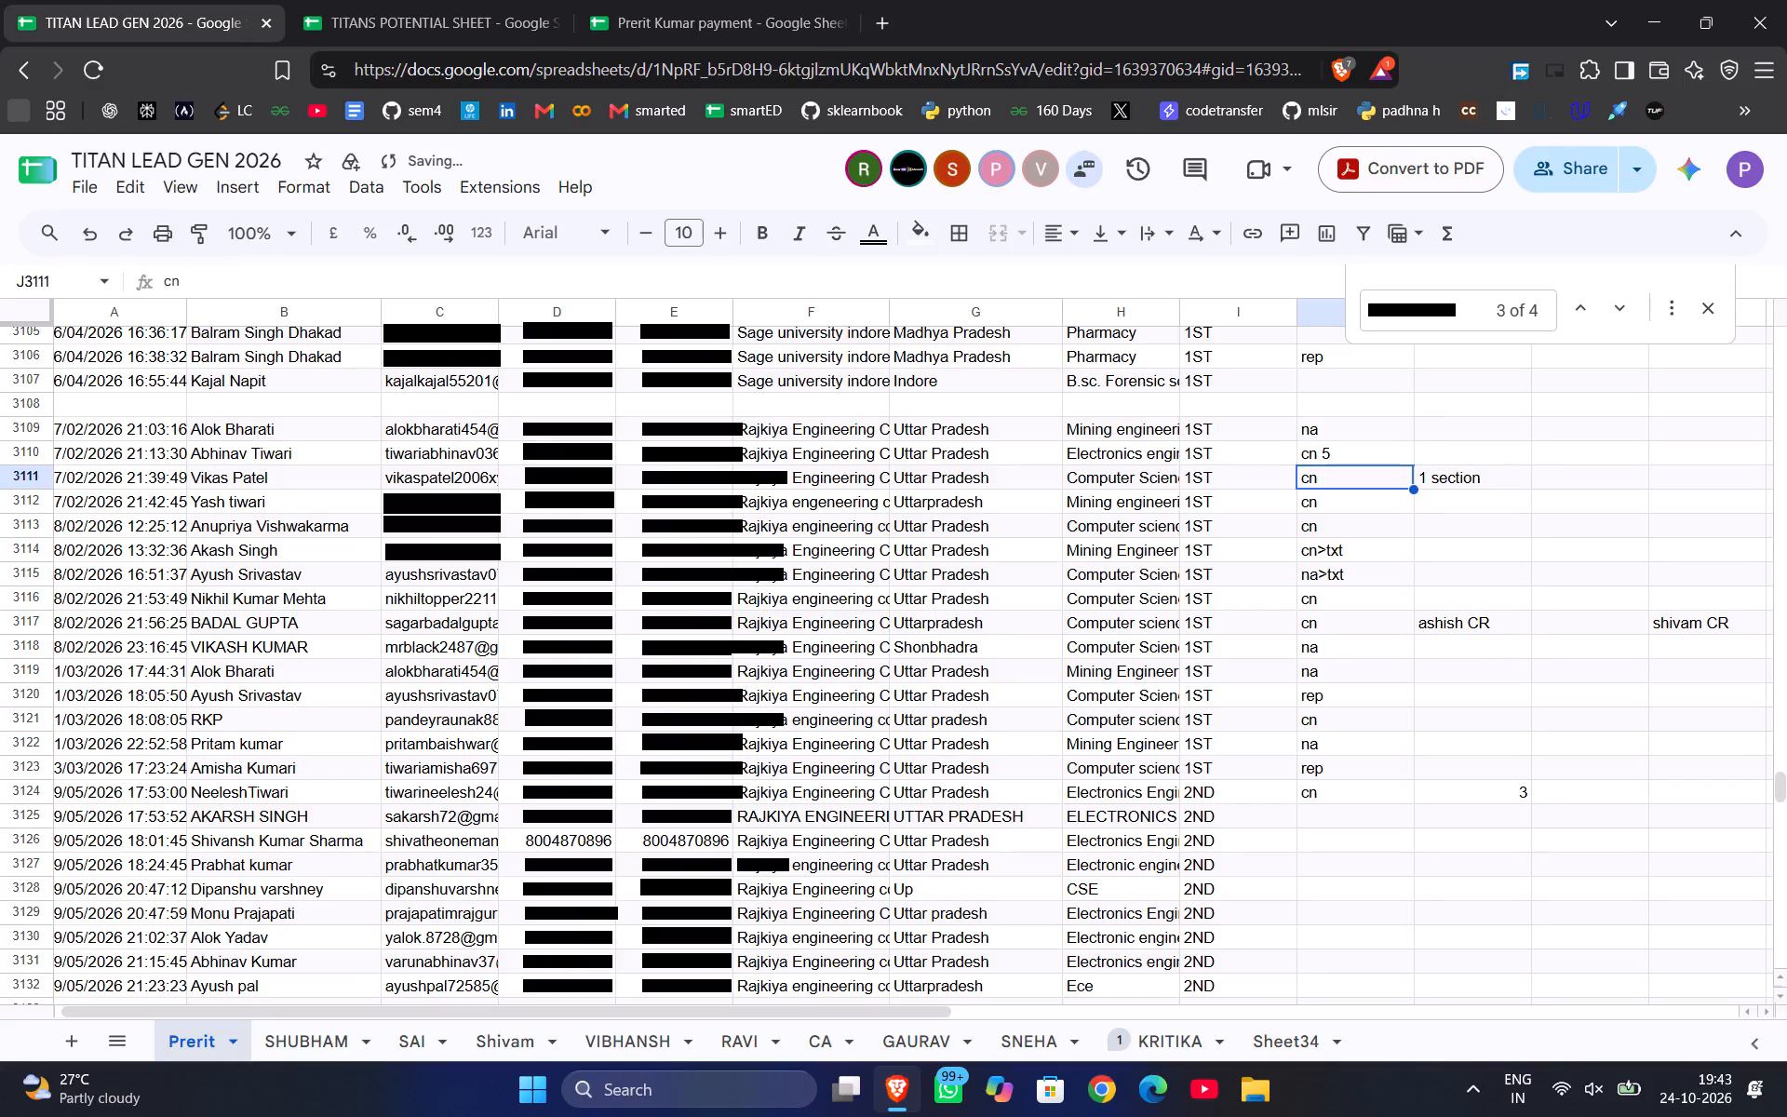
# Copy the column D contact number of the lead in row 3111 and record "check" in its column L cell.
pyautogui.tripleClick(561, 475)
pyautogui.hotkey('ctrl', 'c')
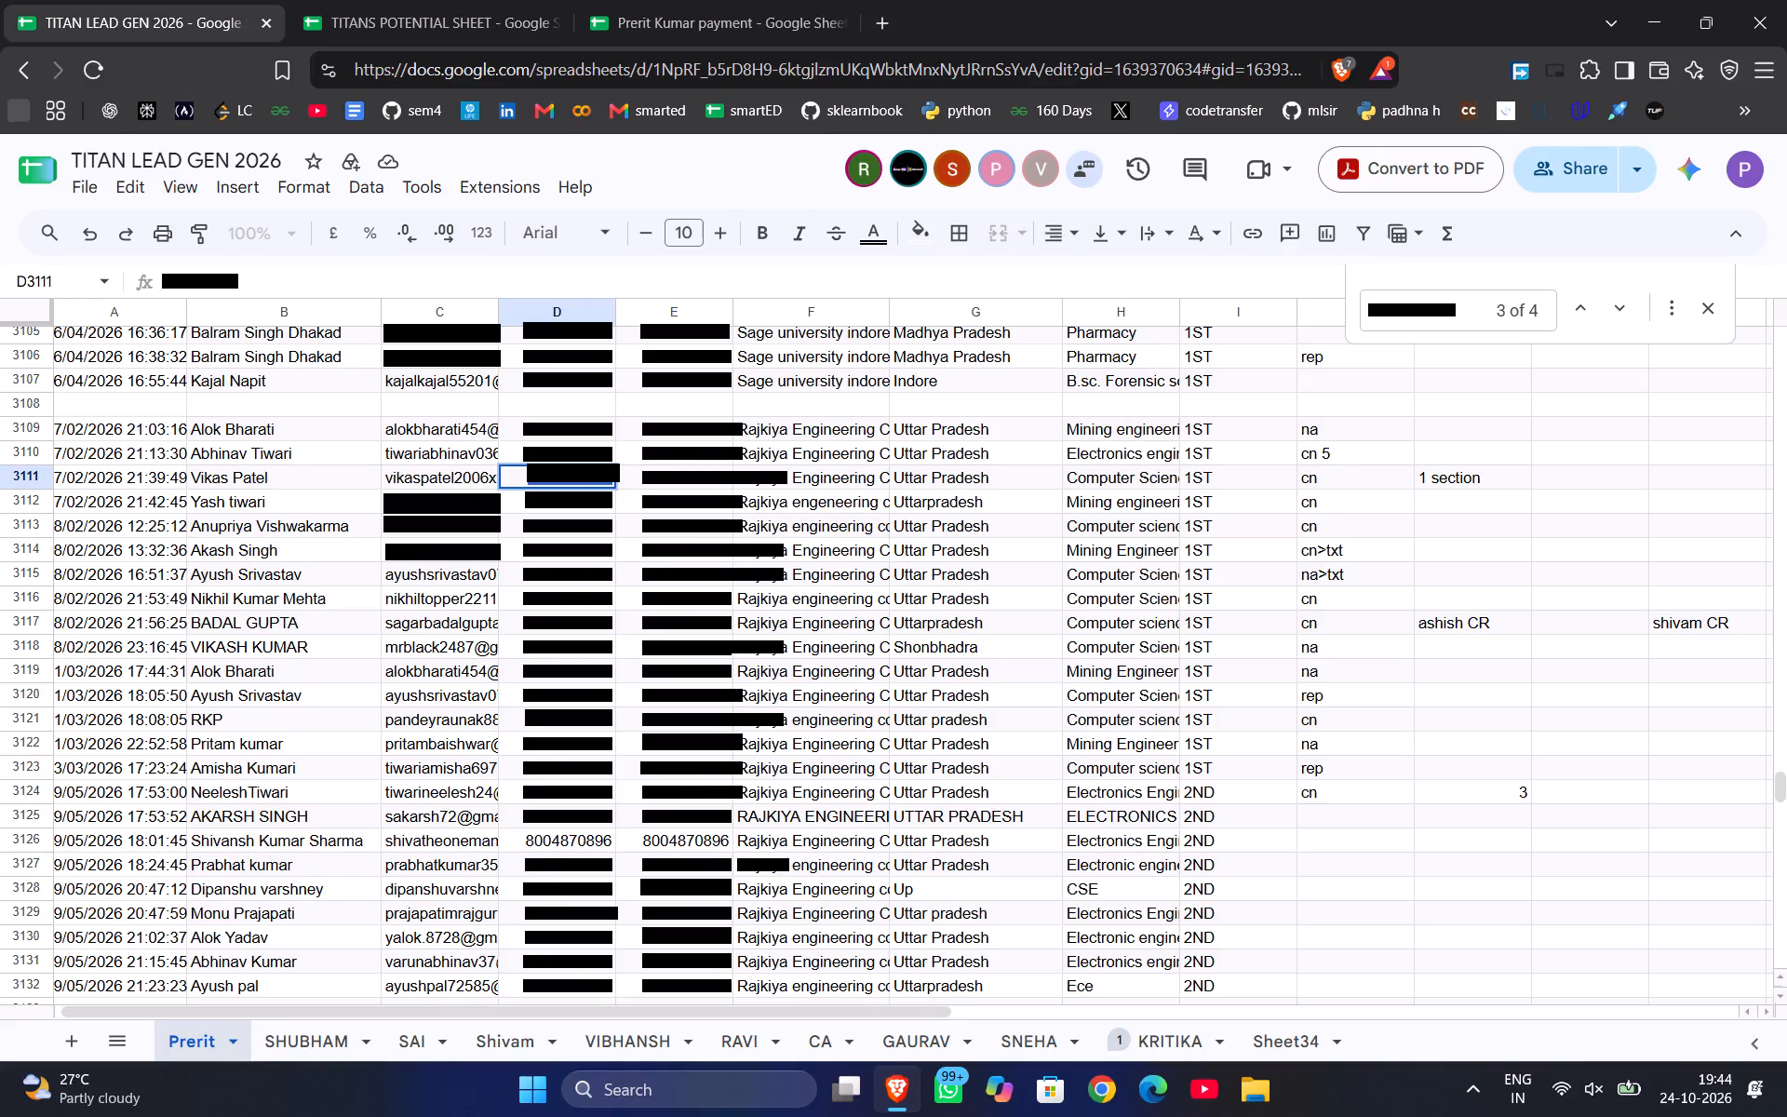
pyautogui.click(11, 476)
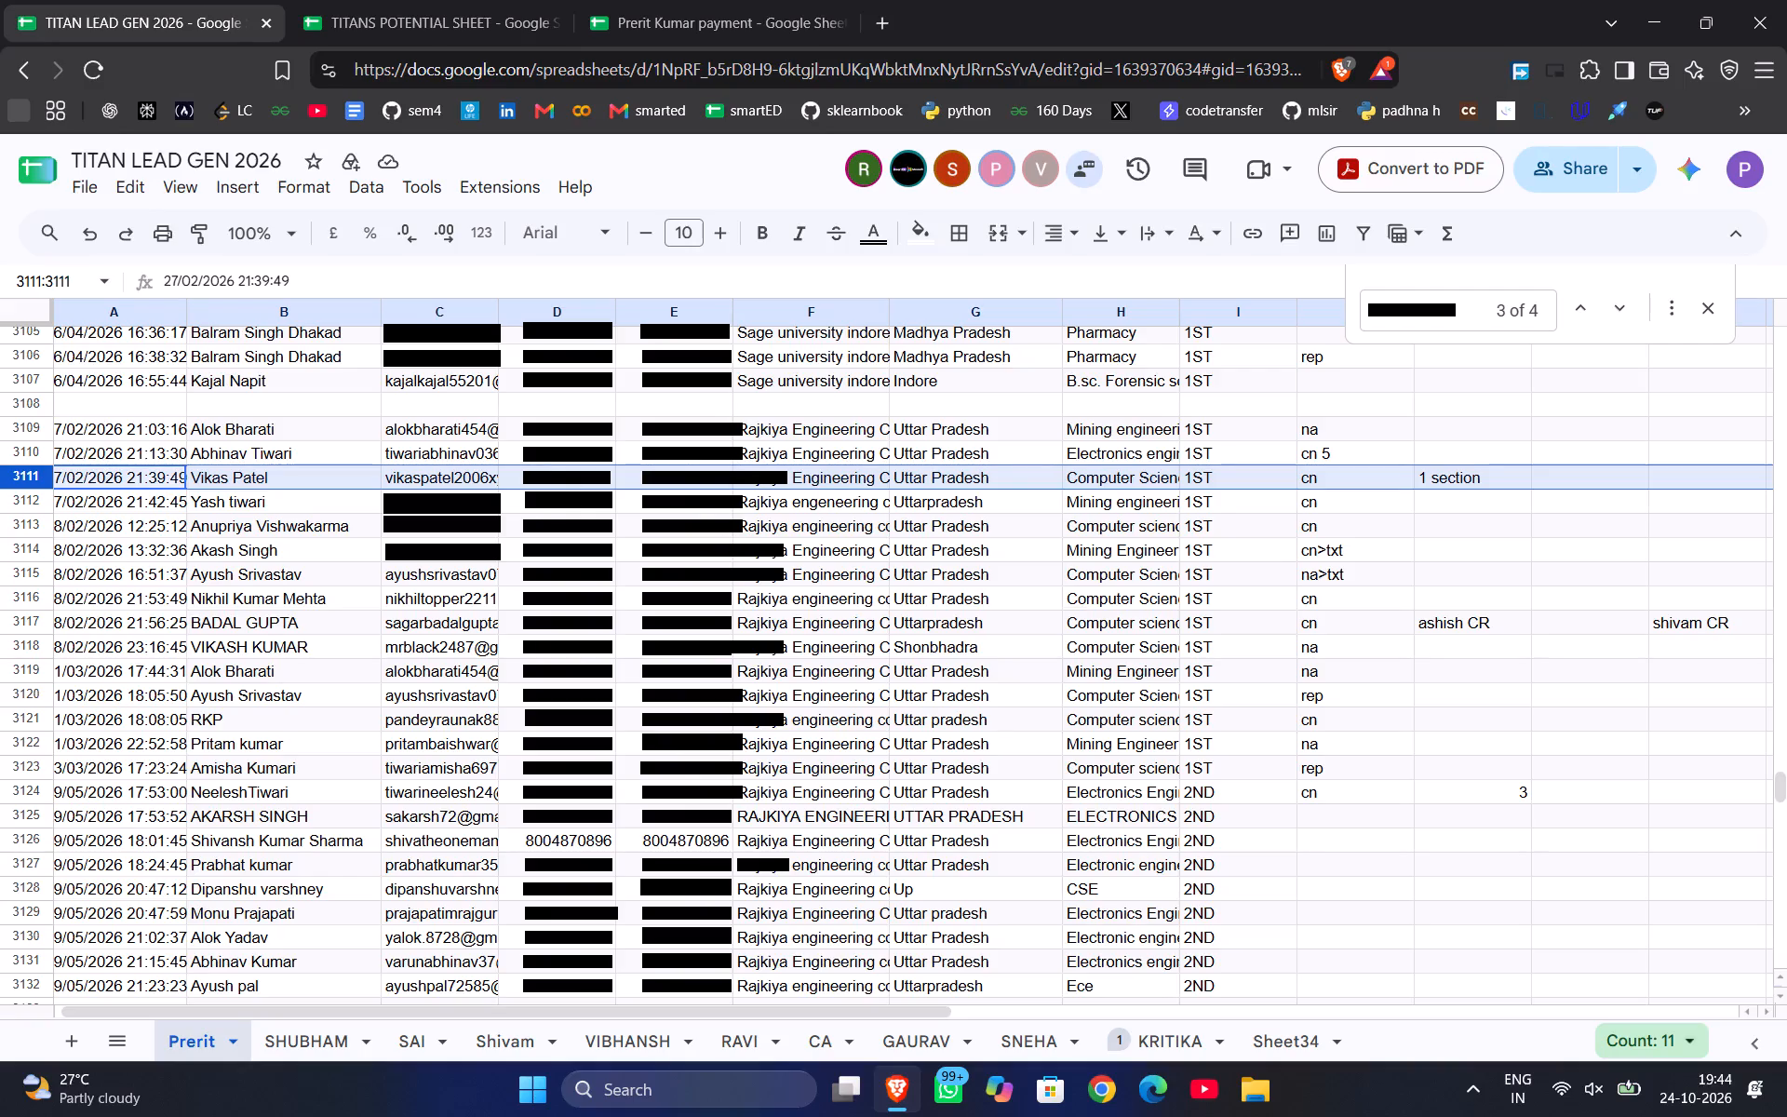
pyautogui.click(1579, 471)
pyautogui.write('check')
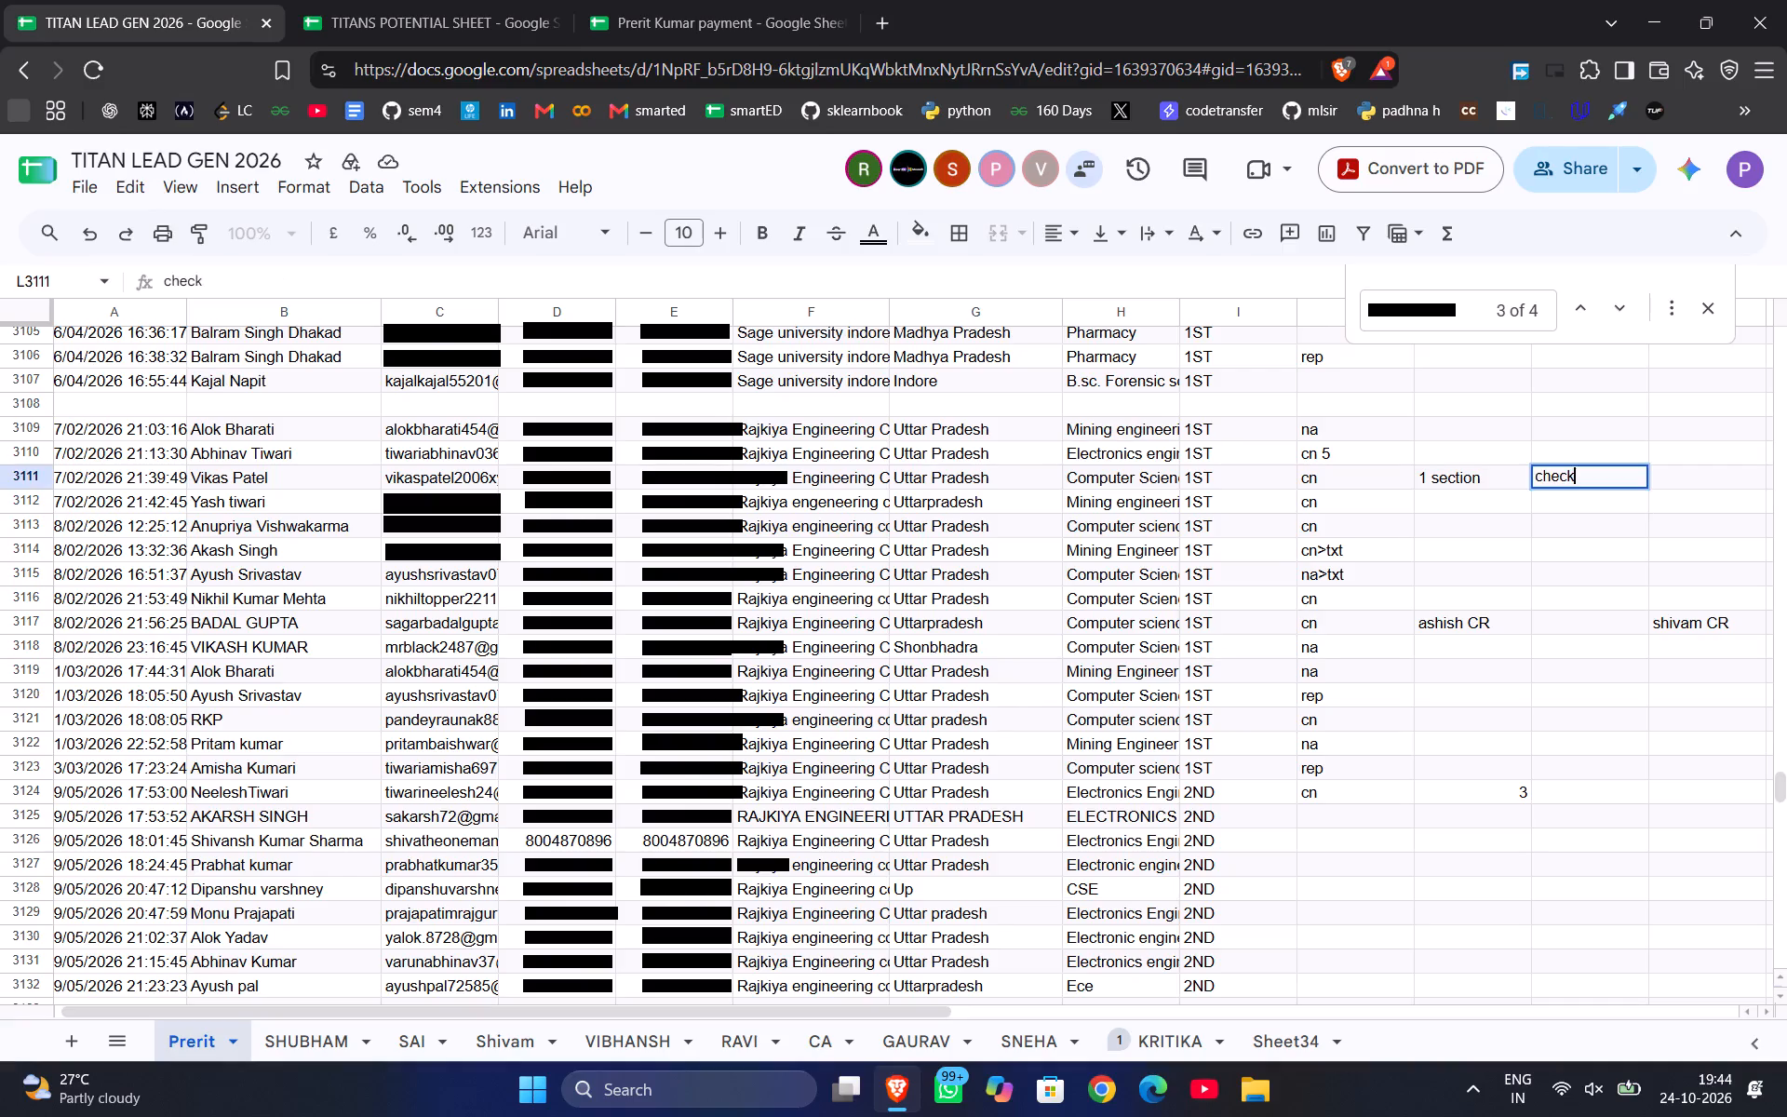
pyautogui.press('Return')
# Copy the column D contact number of the lead in row 3112 and record "nr" in its column K cell.
pyautogui.press('Left')
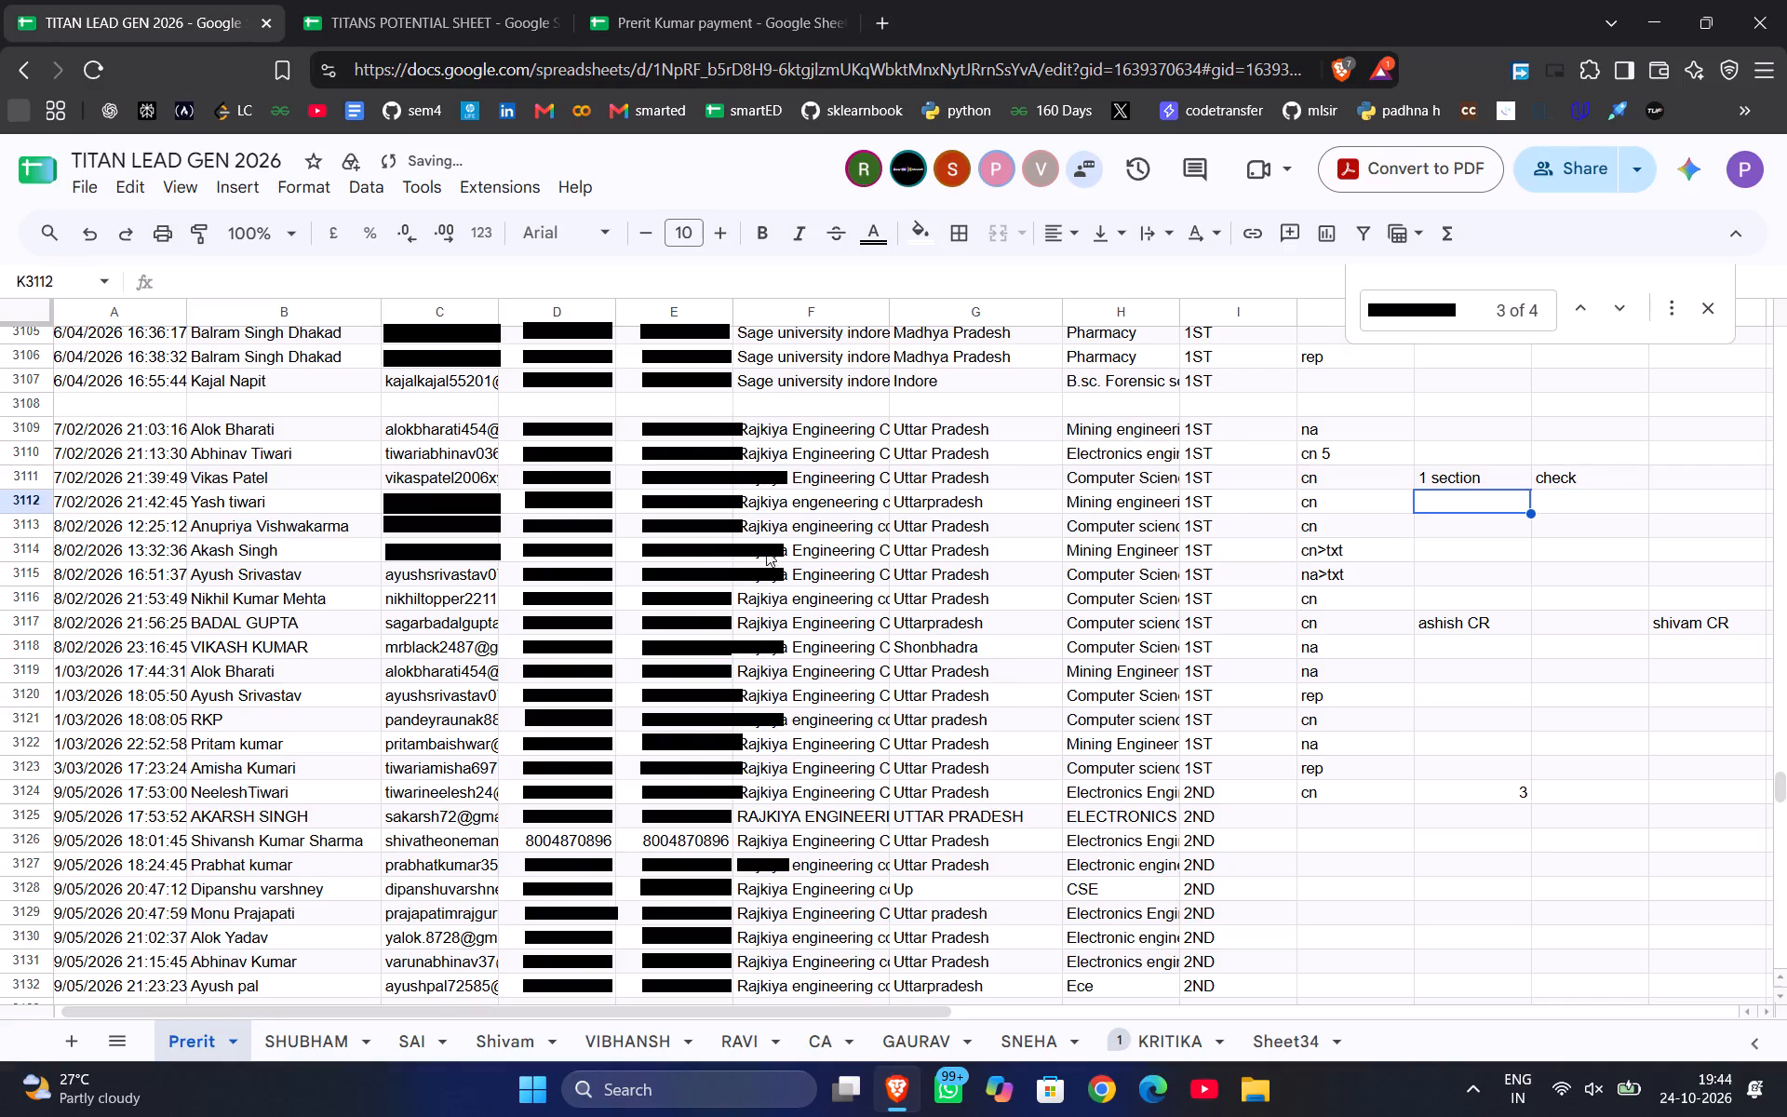
pyautogui.click(571, 505)
pyautogui.hotkey('ctrl', 'c')
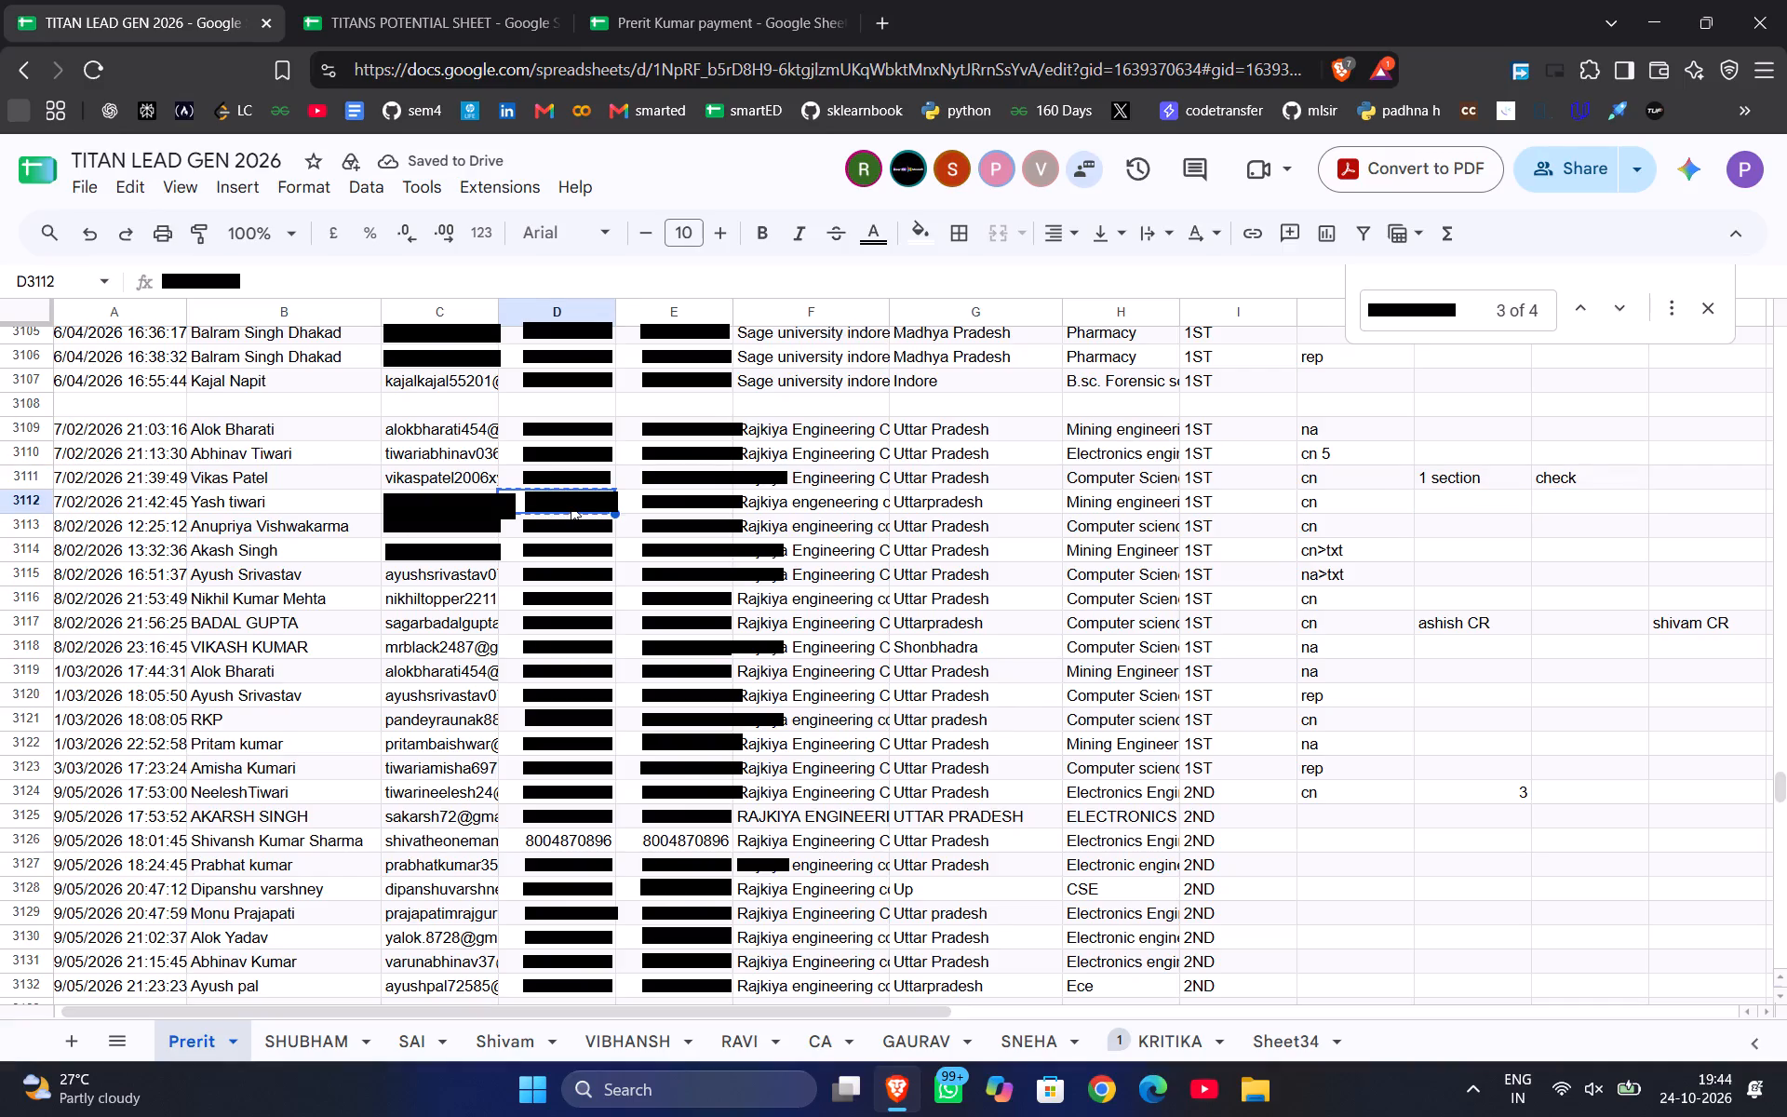
pyautogui.tripleClick(571, 505)
pyautogui.hotkey('ctrl', 'c')
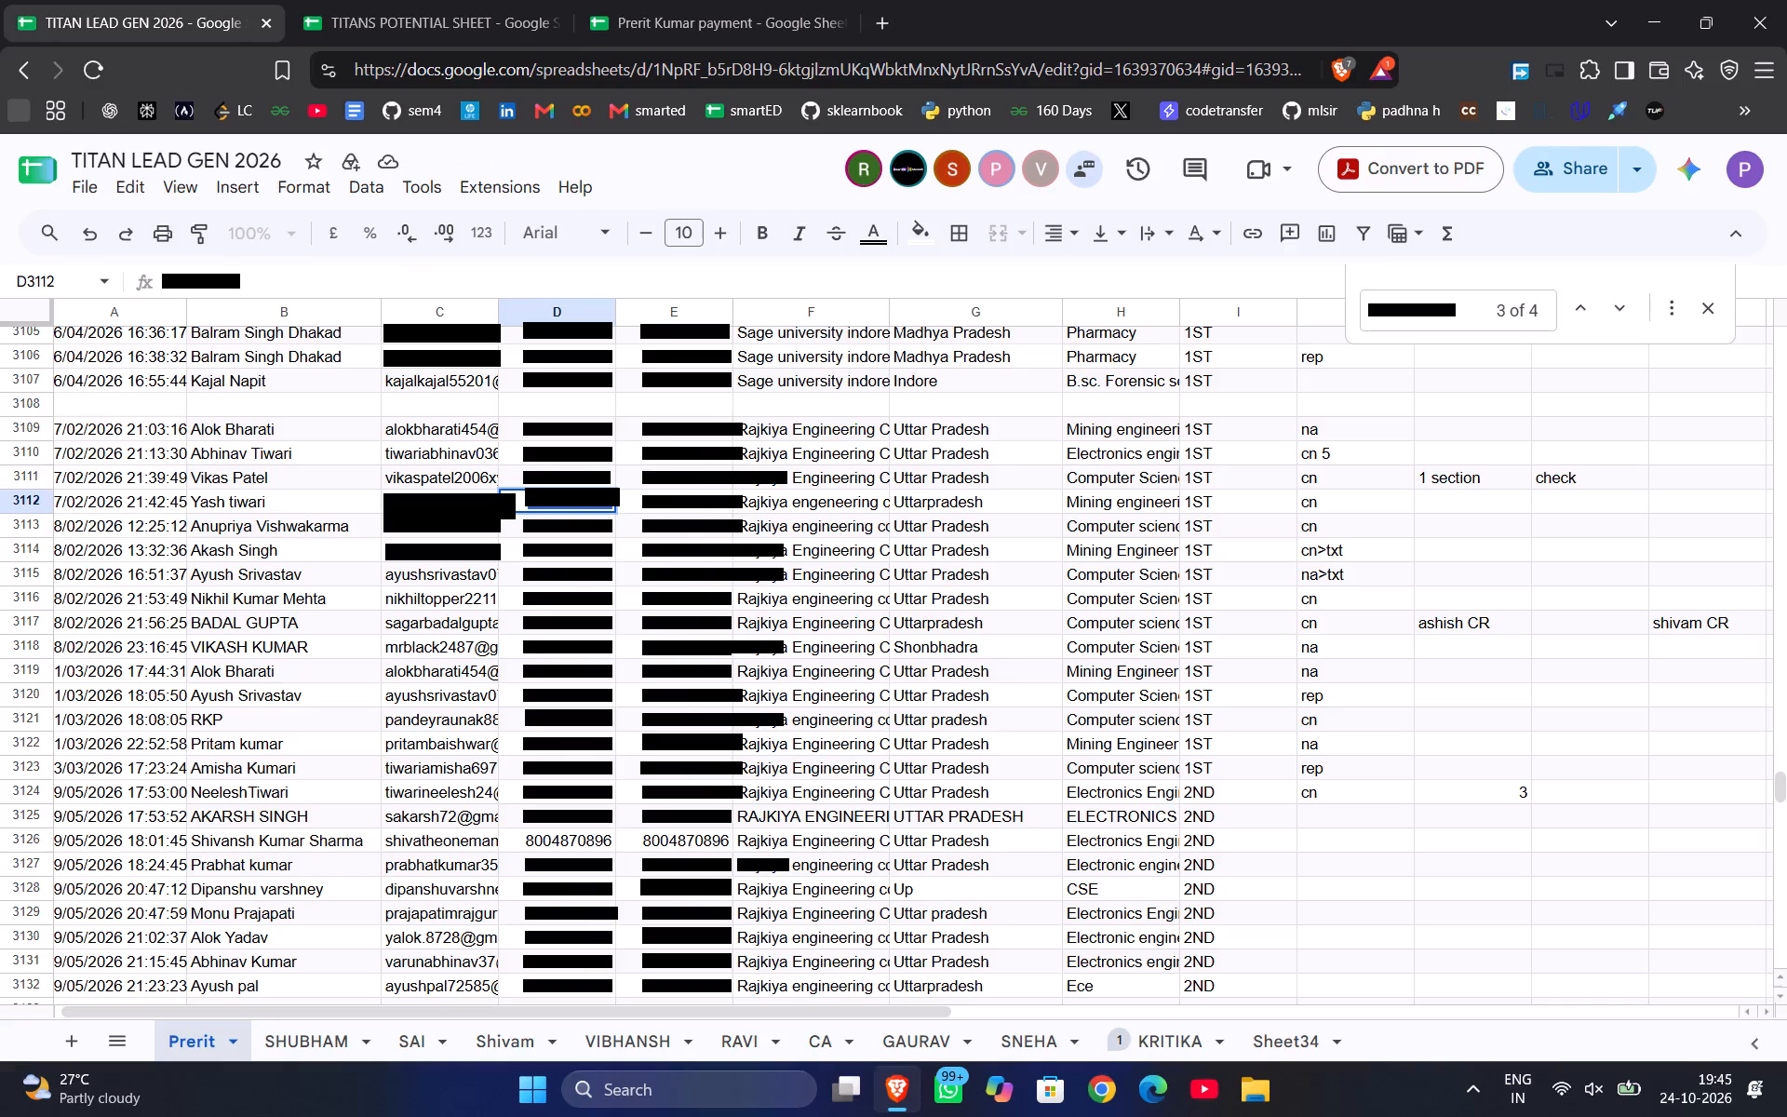
pyautogui.click(4, 502)
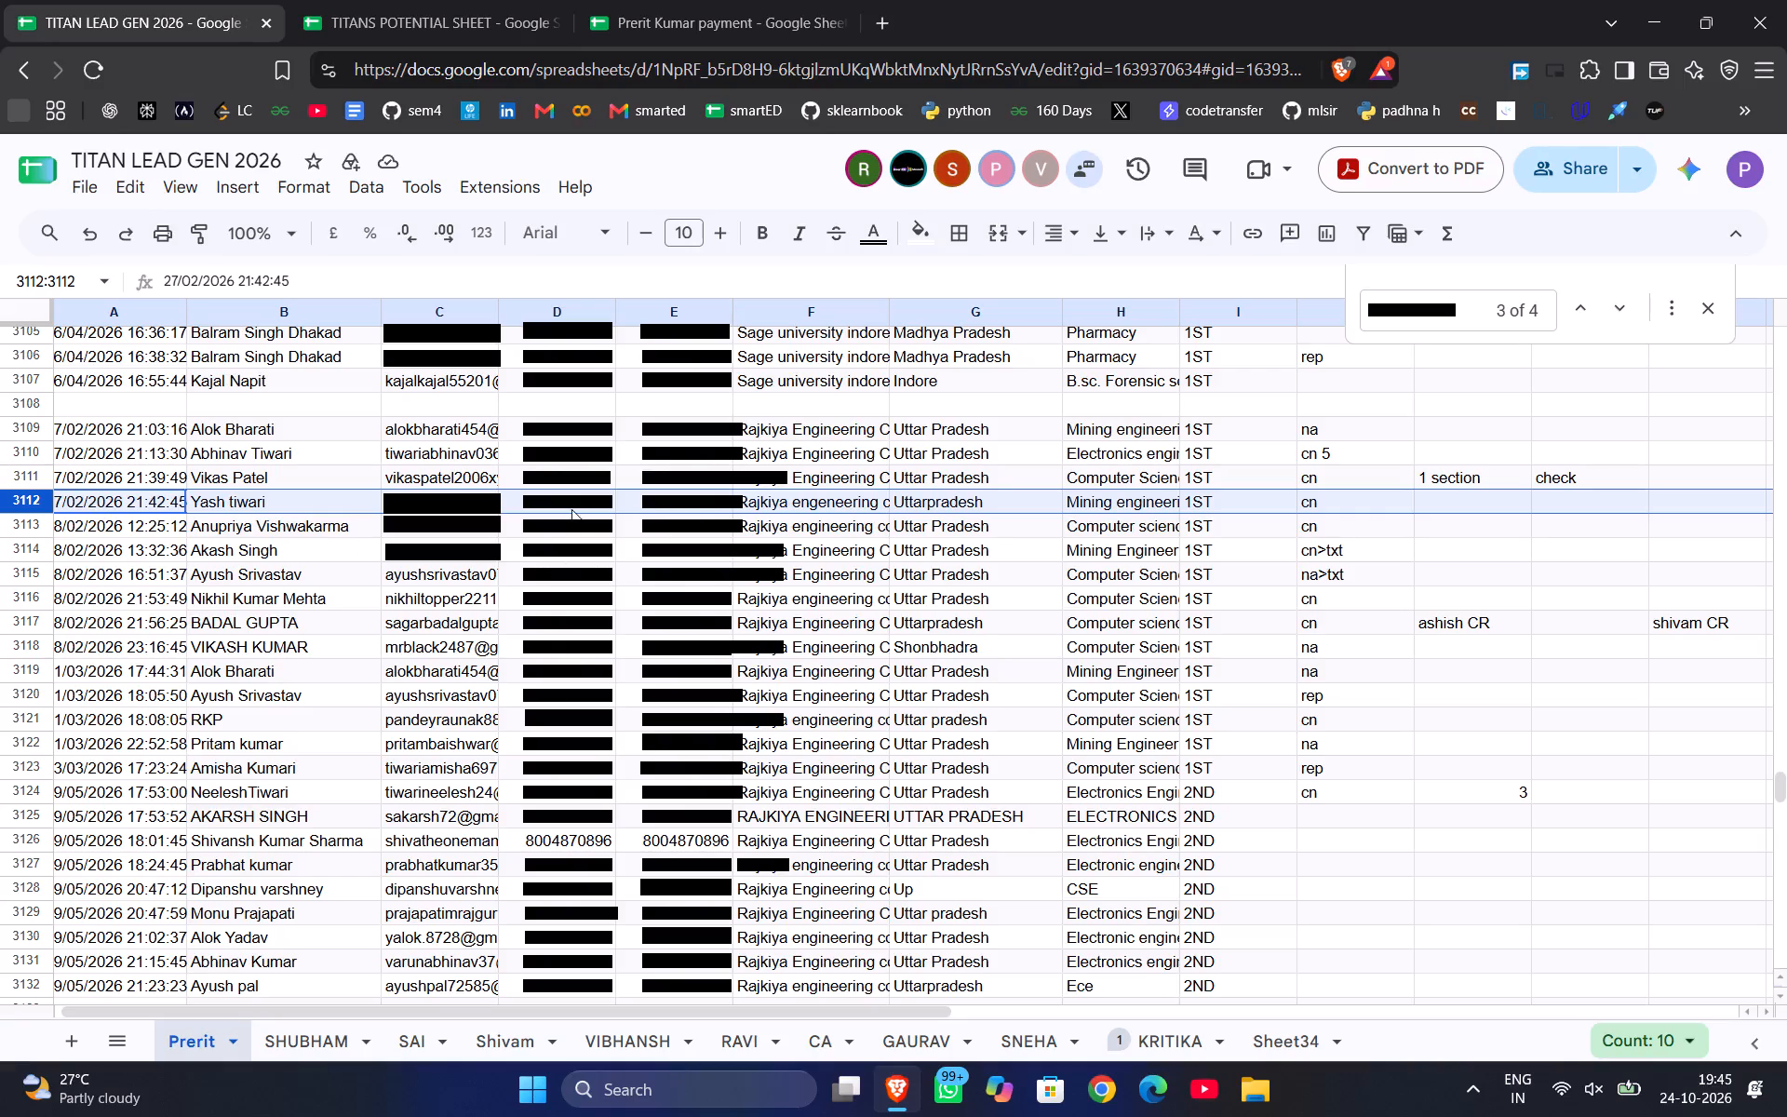
pyautogui.click(1462, 501)
pyautogui.write('nr')
pyautogui.press('Return')
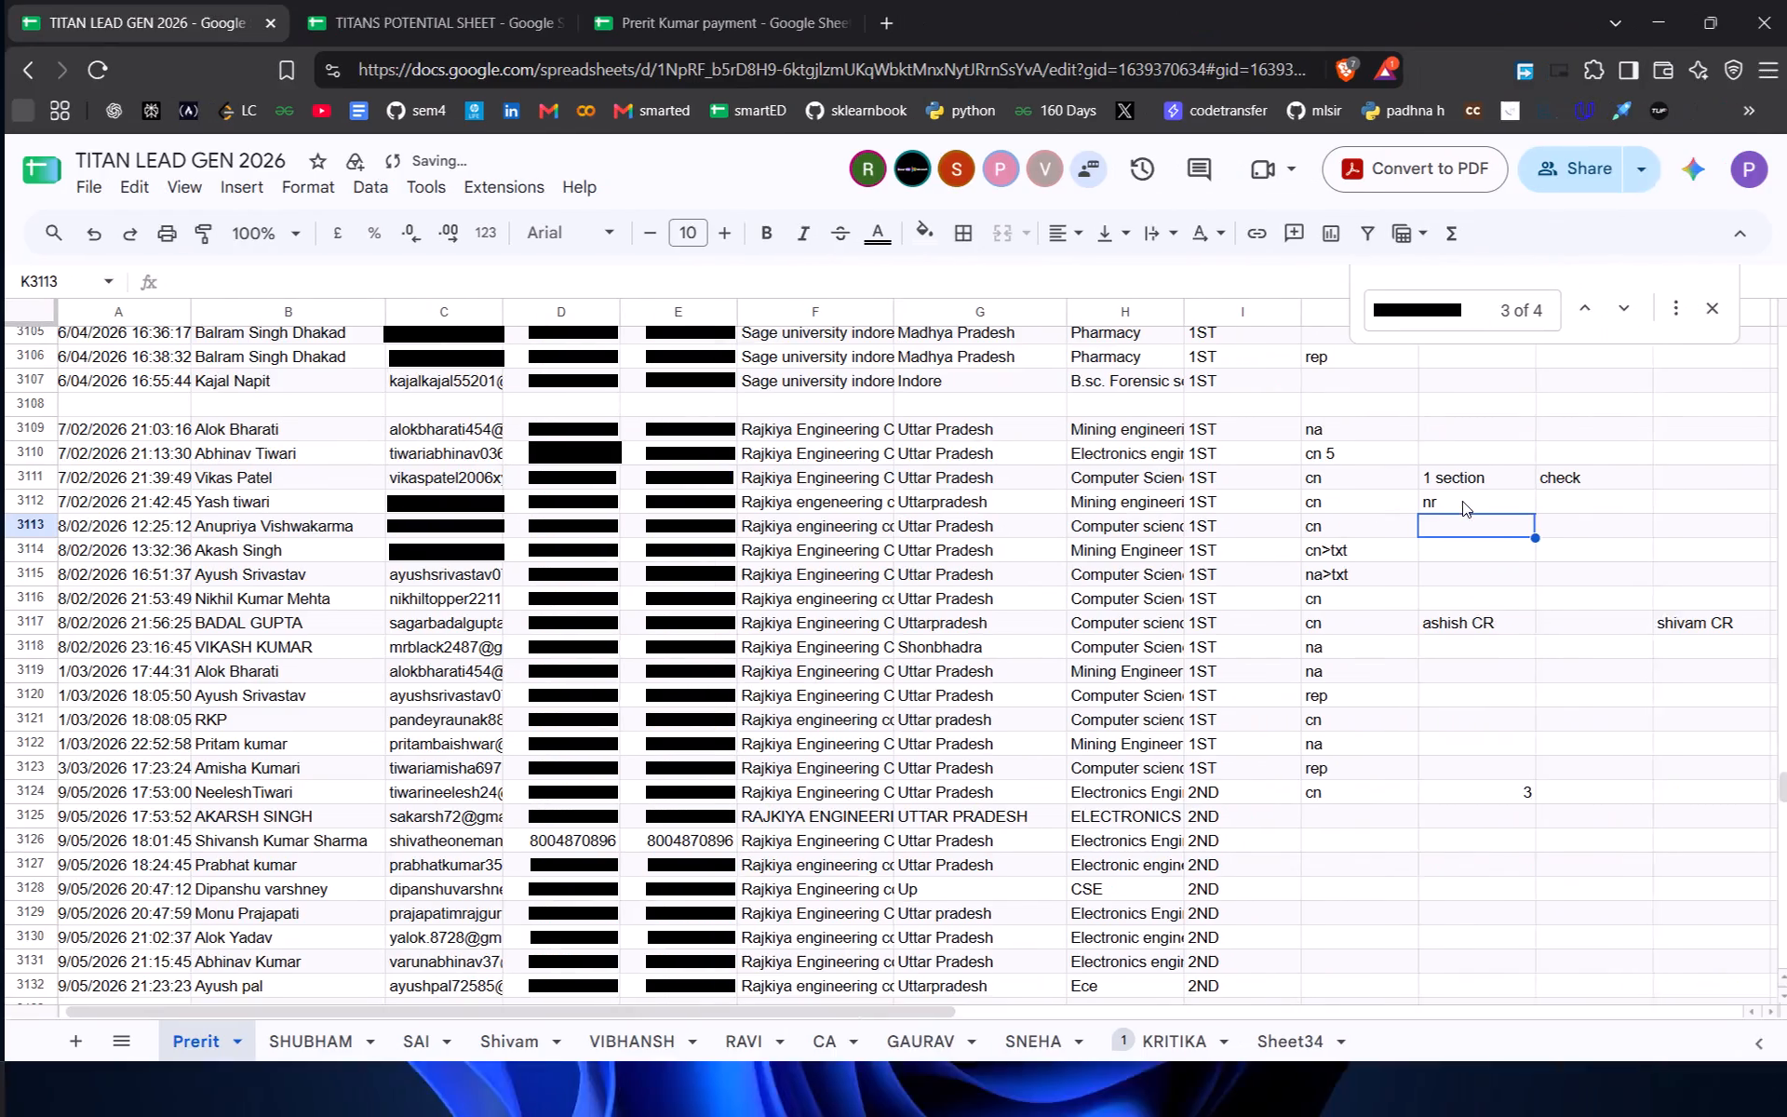
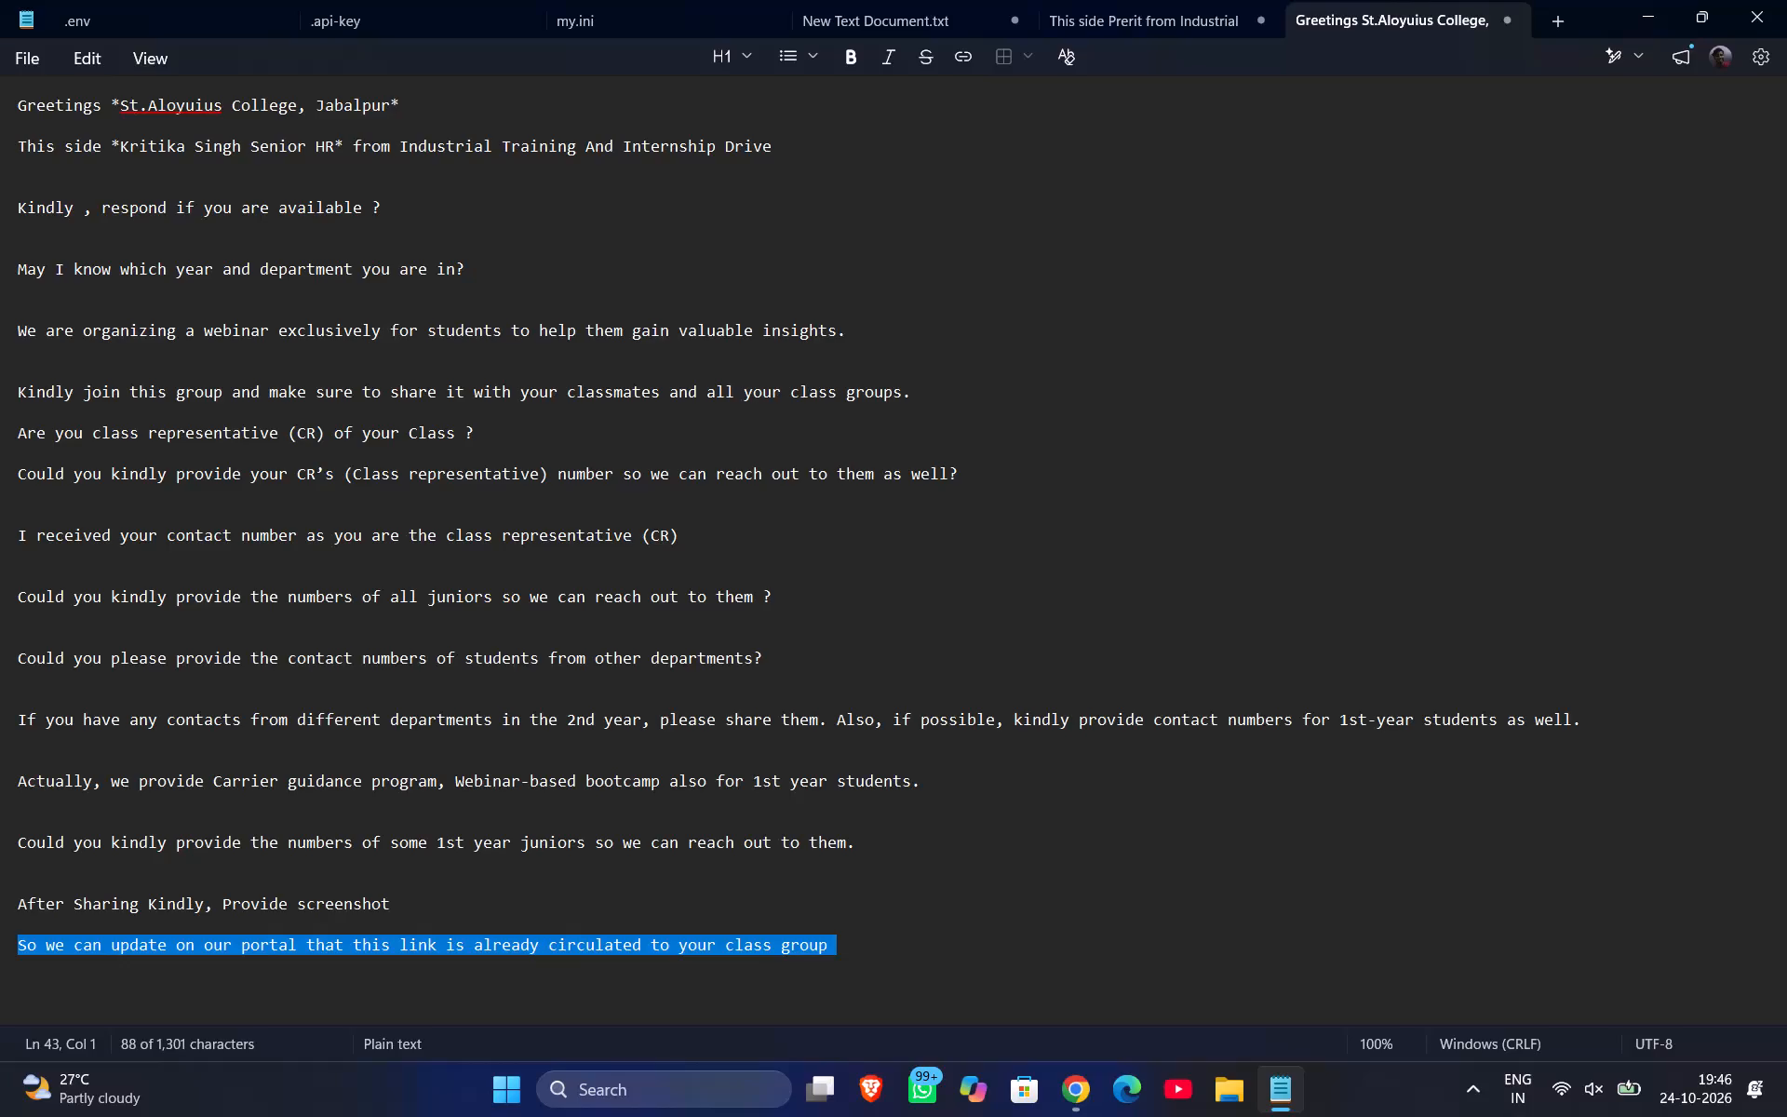
# Copy the message template line asking students to join the group and share it with classmates and all class groups.
pyautogui.click(0, 398)
pyautogui.hotkey('ctrl', 'c')
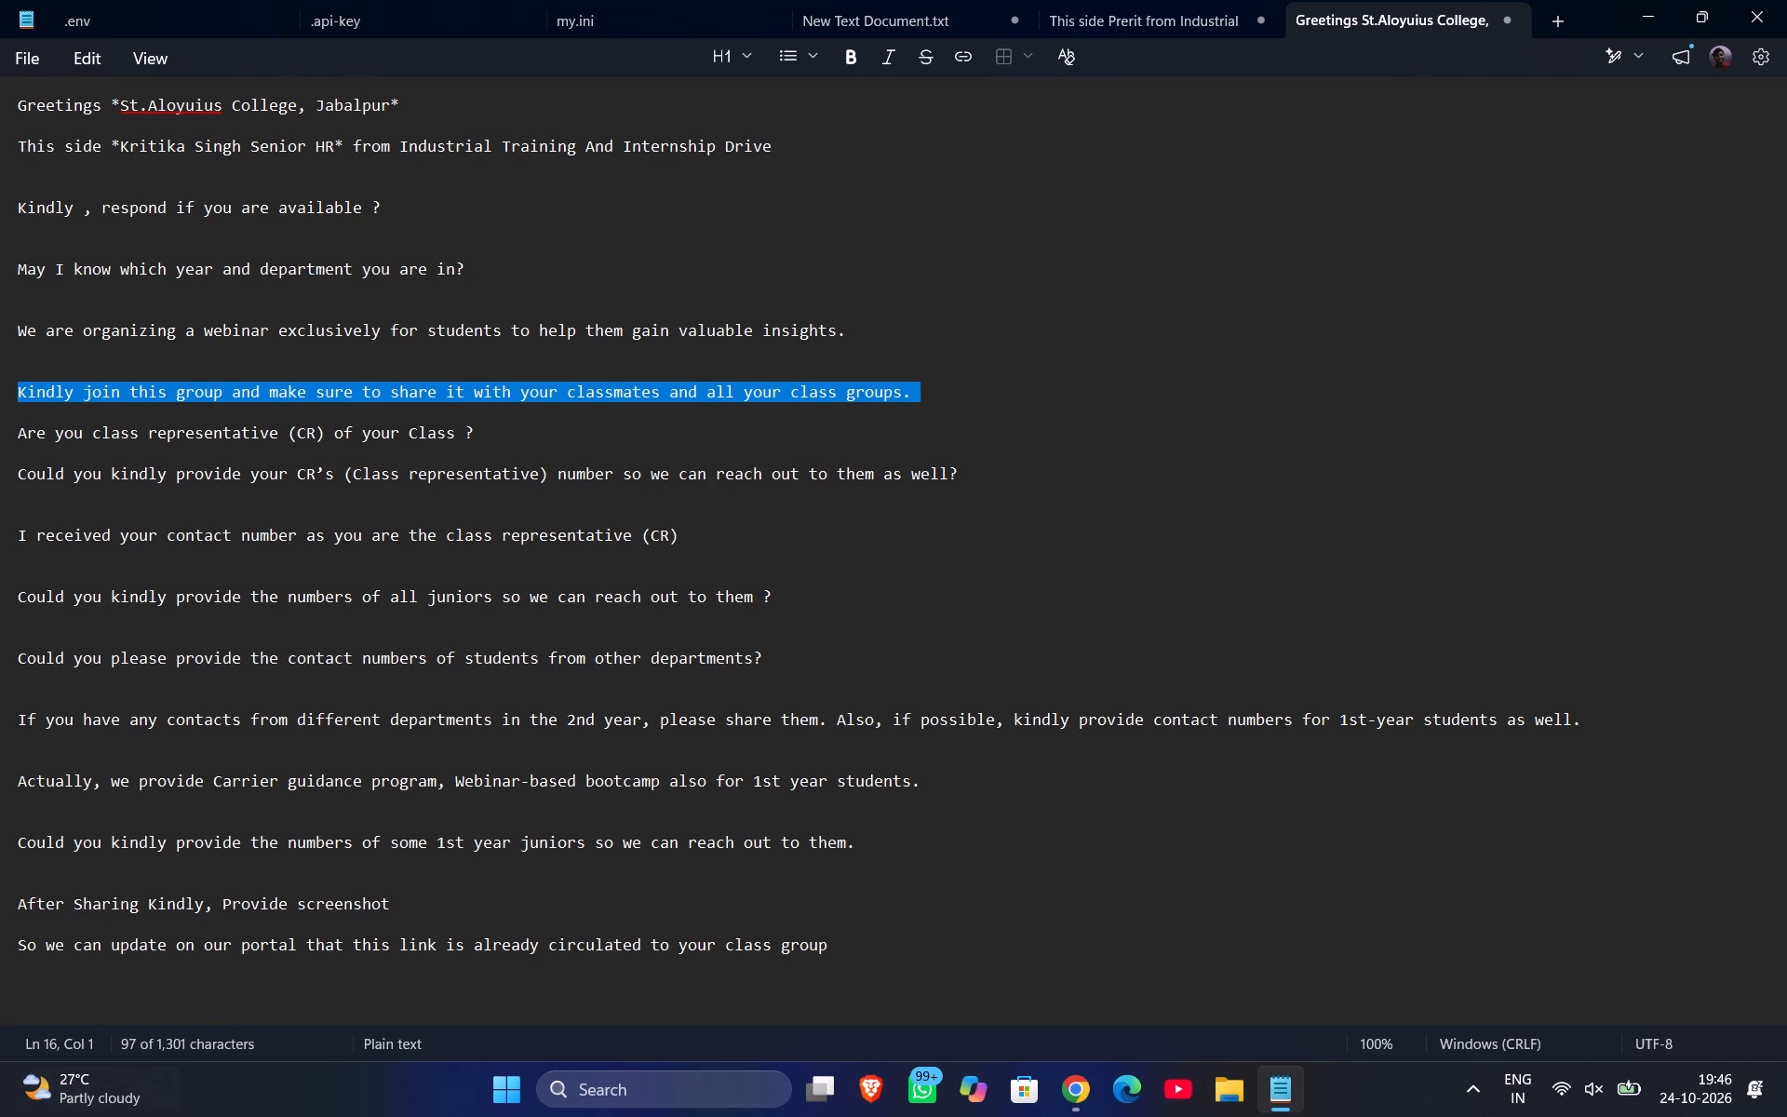
# Copy the closing template lines one after the other: the "Provide screenshot" request, and the line about updating the portal.
pyautogui.click(5, 912)
pyautogui.hotkey('ctrl', 'c')
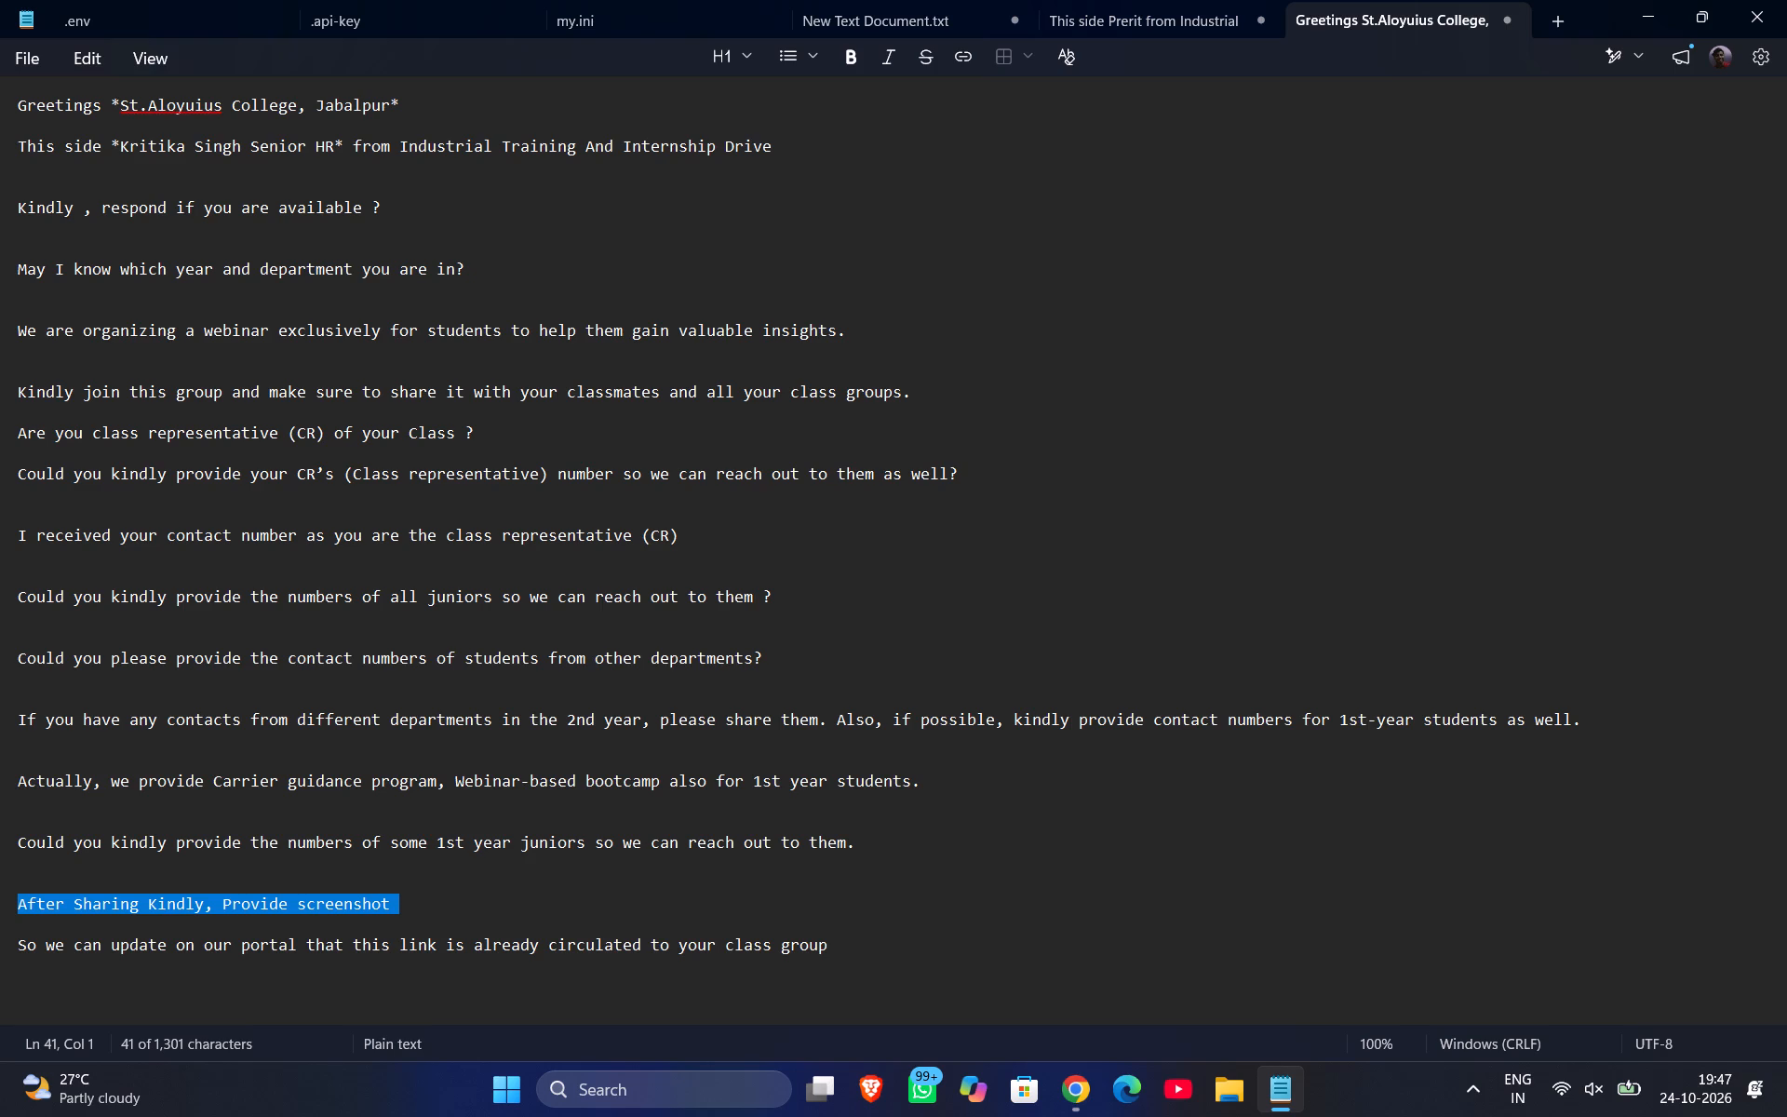
pyautogui.click(8, 943)
pyautogui.hotkey('ctrl', 'c')
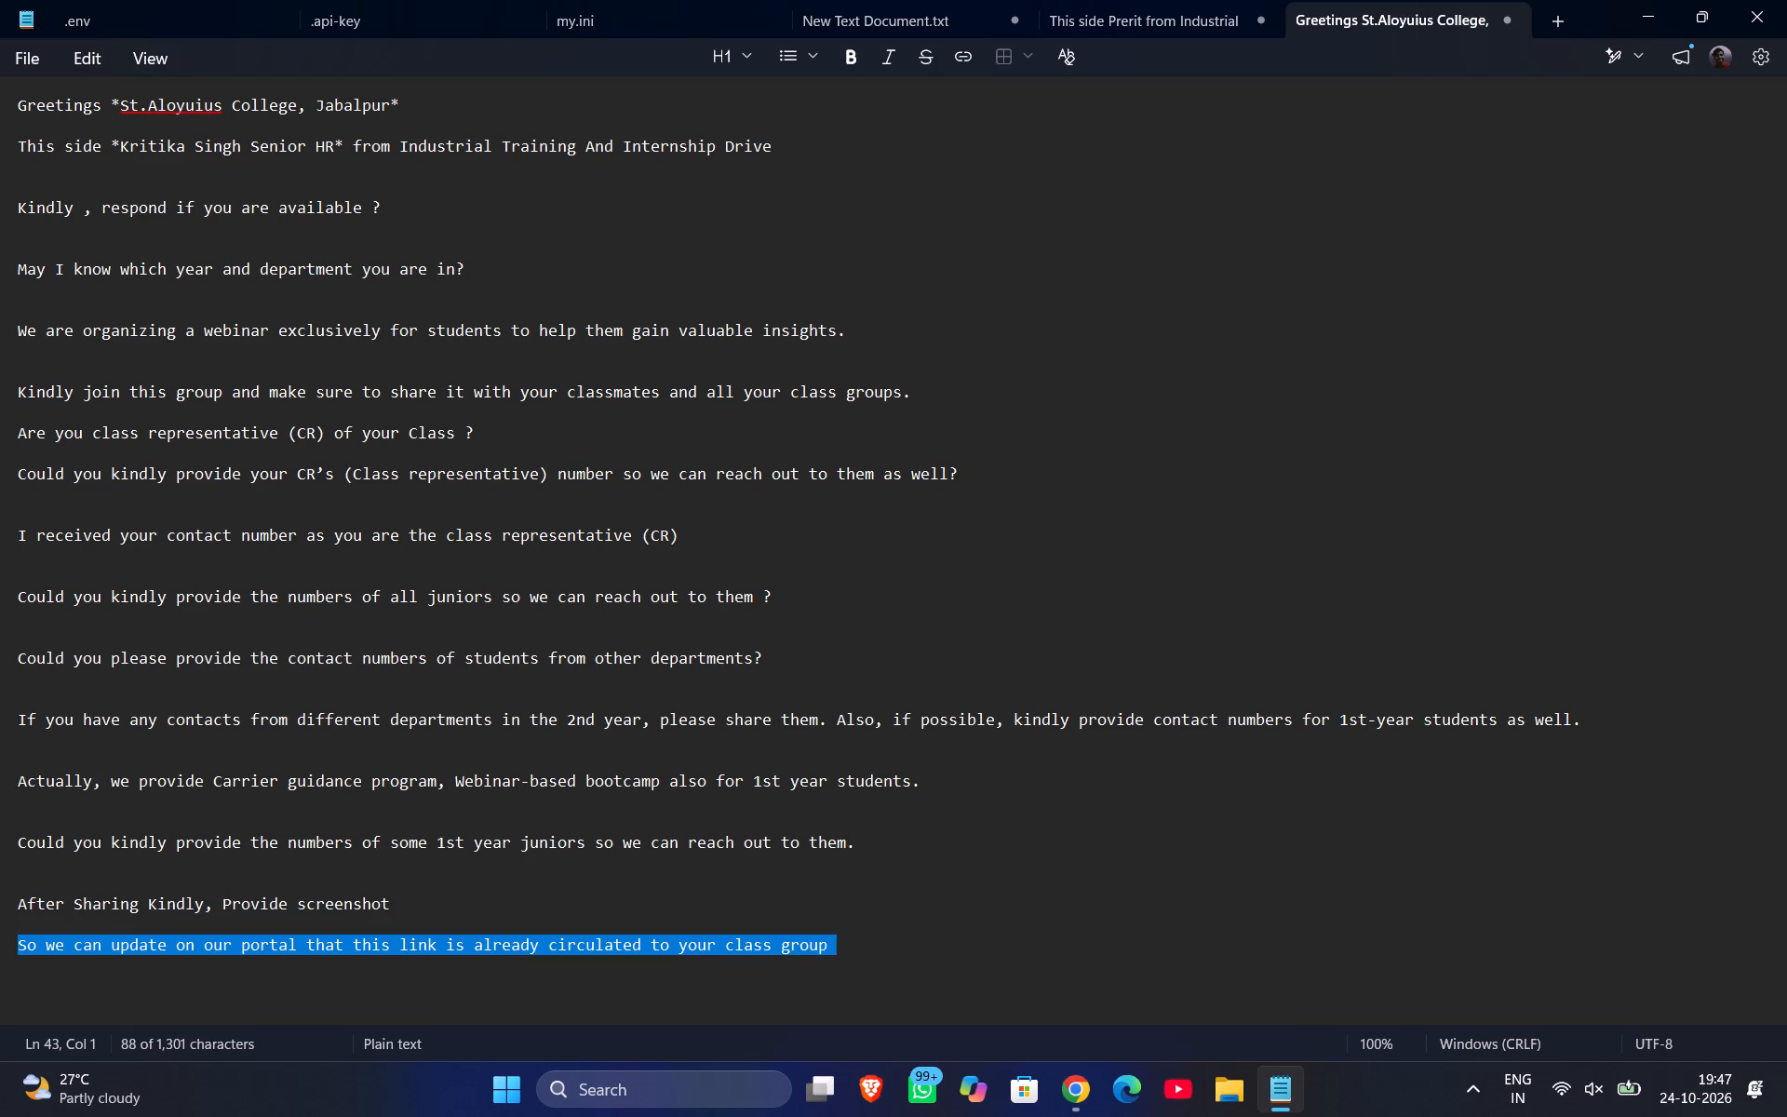
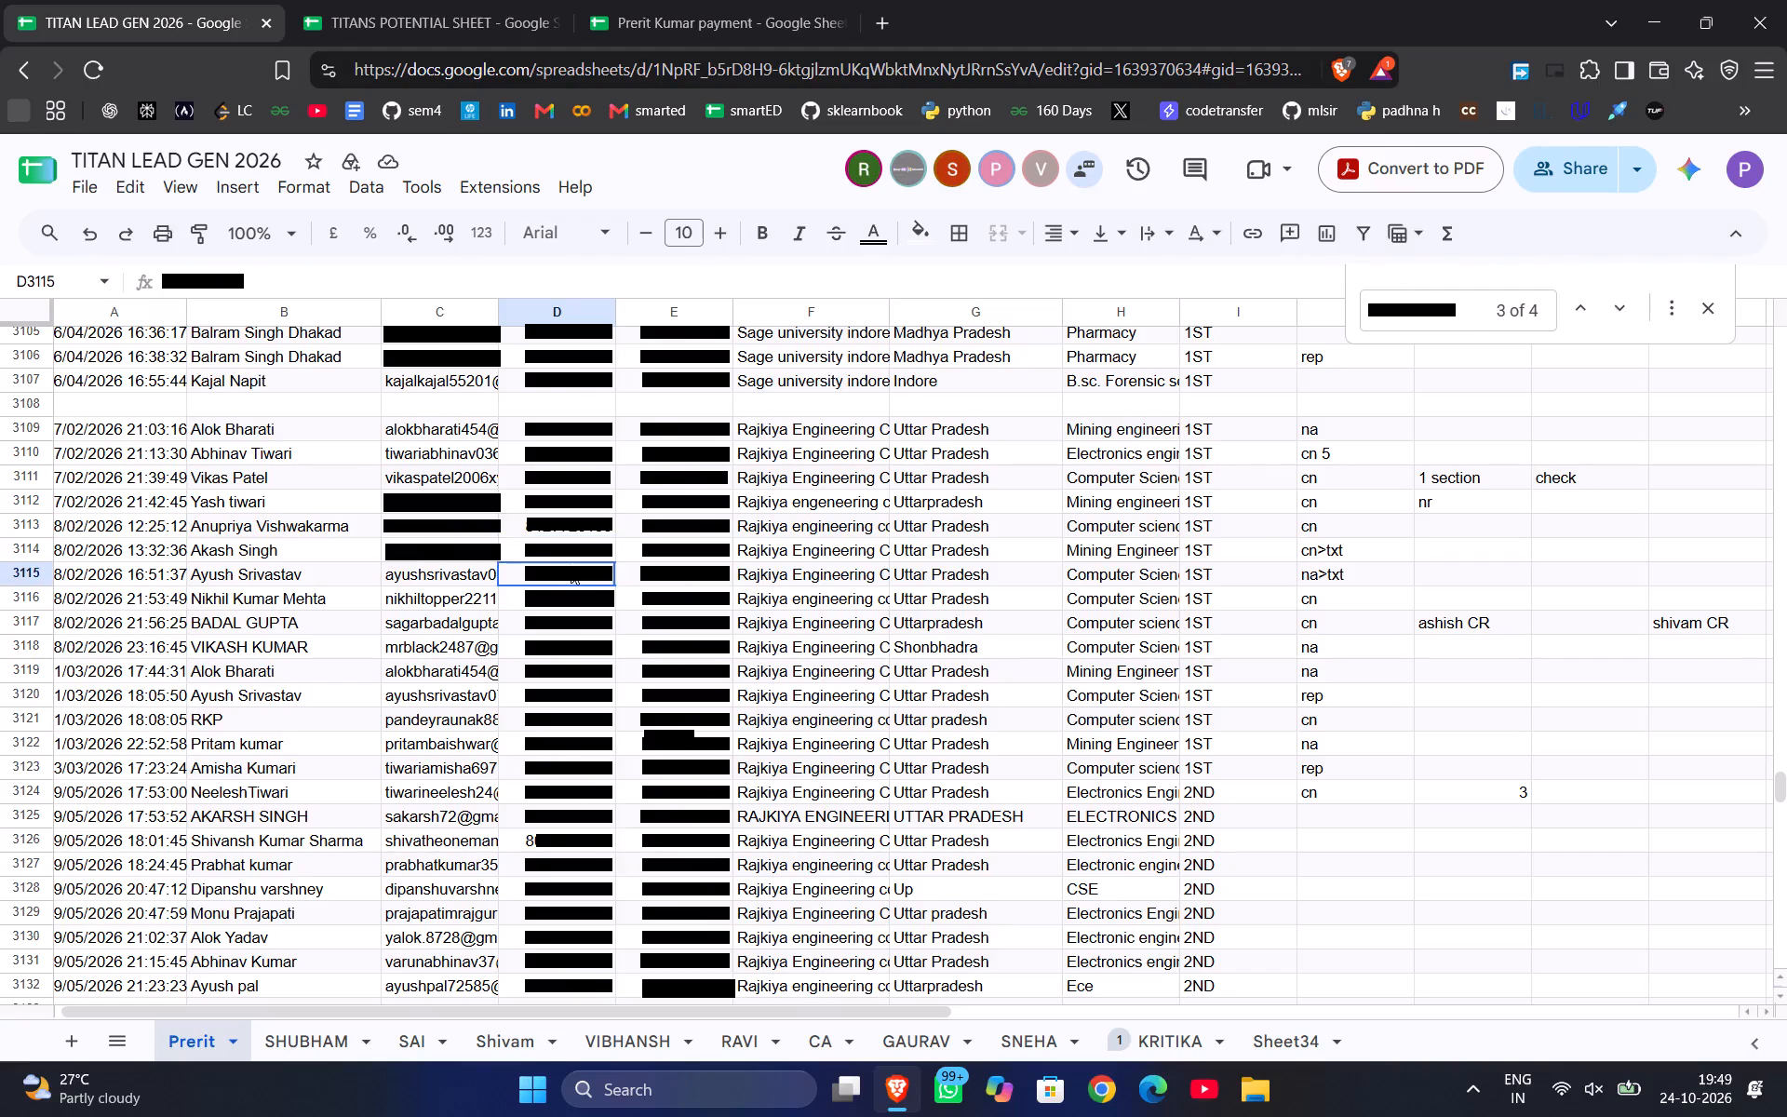
# Copy the contact number in column D for the Rajkiya Engineering College lead in row 3116.
pyautogui.click(1316, 595)
pyautogui.tripleClick(532, 599)
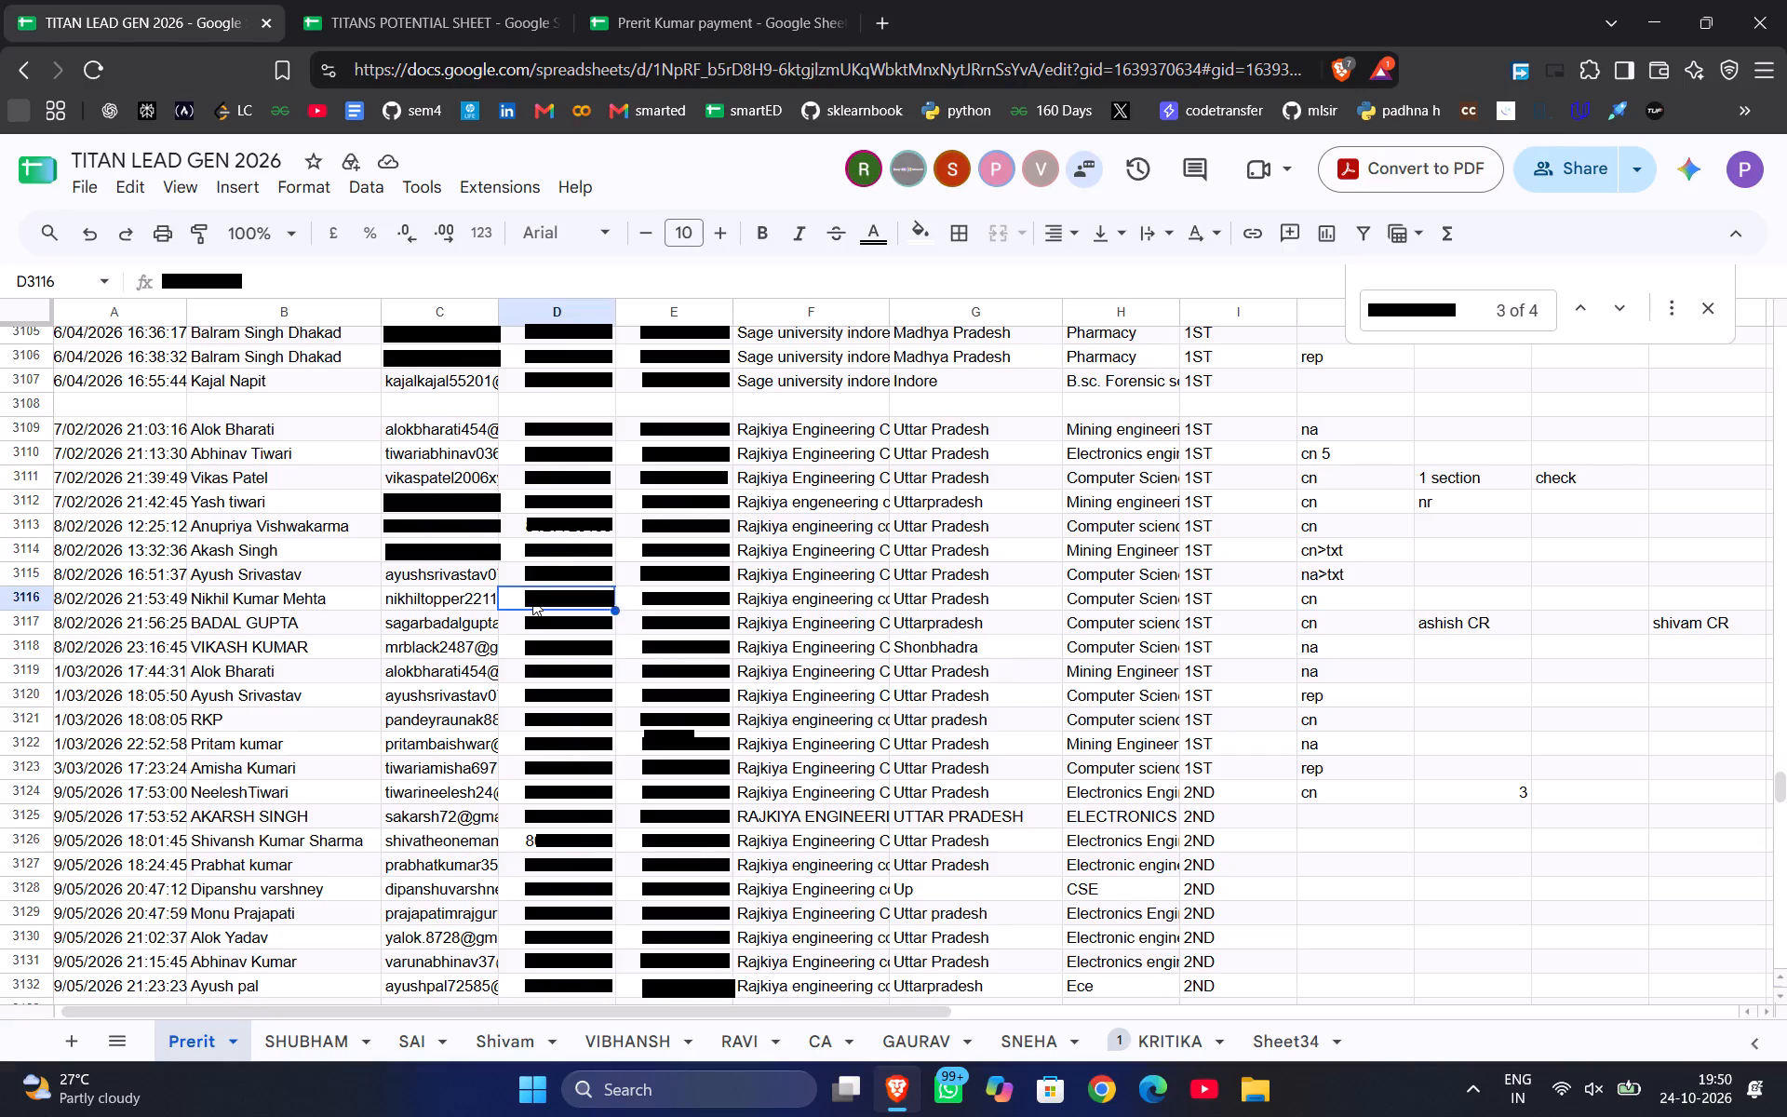
pyautogui.hotkey('ctrl', 'c')
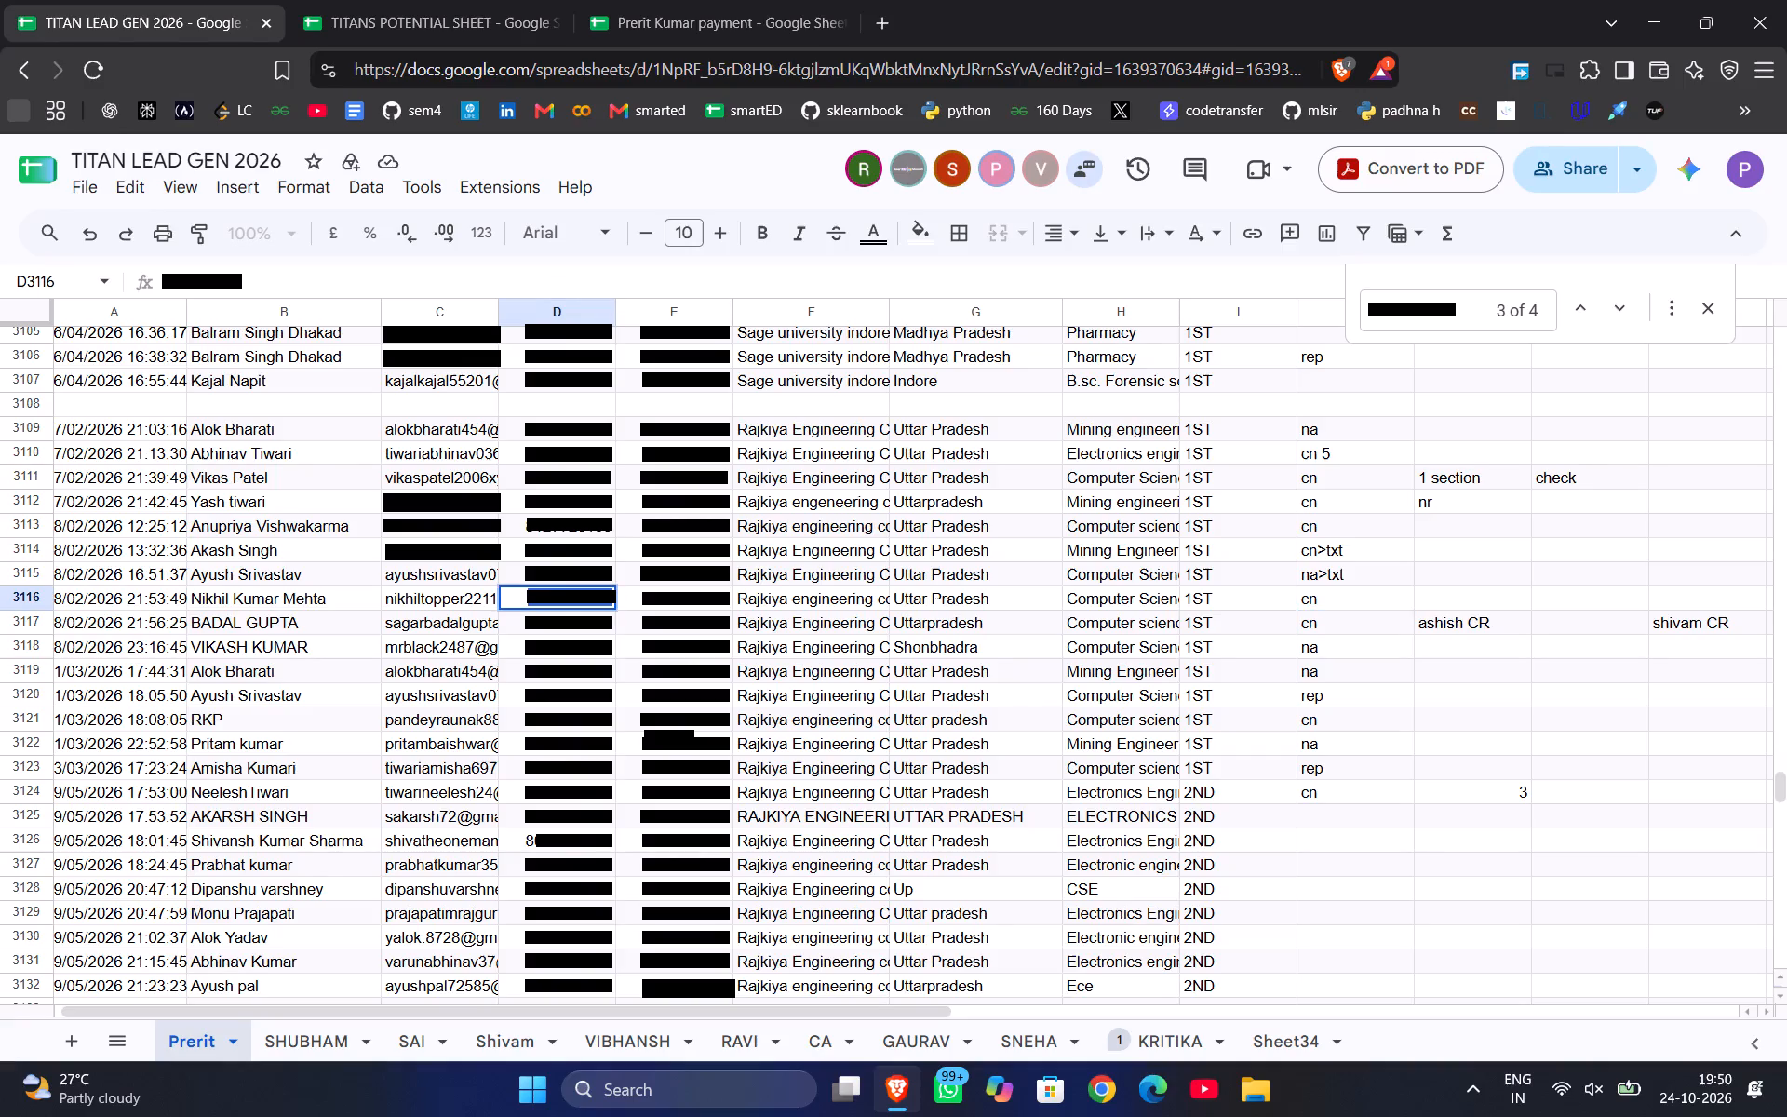
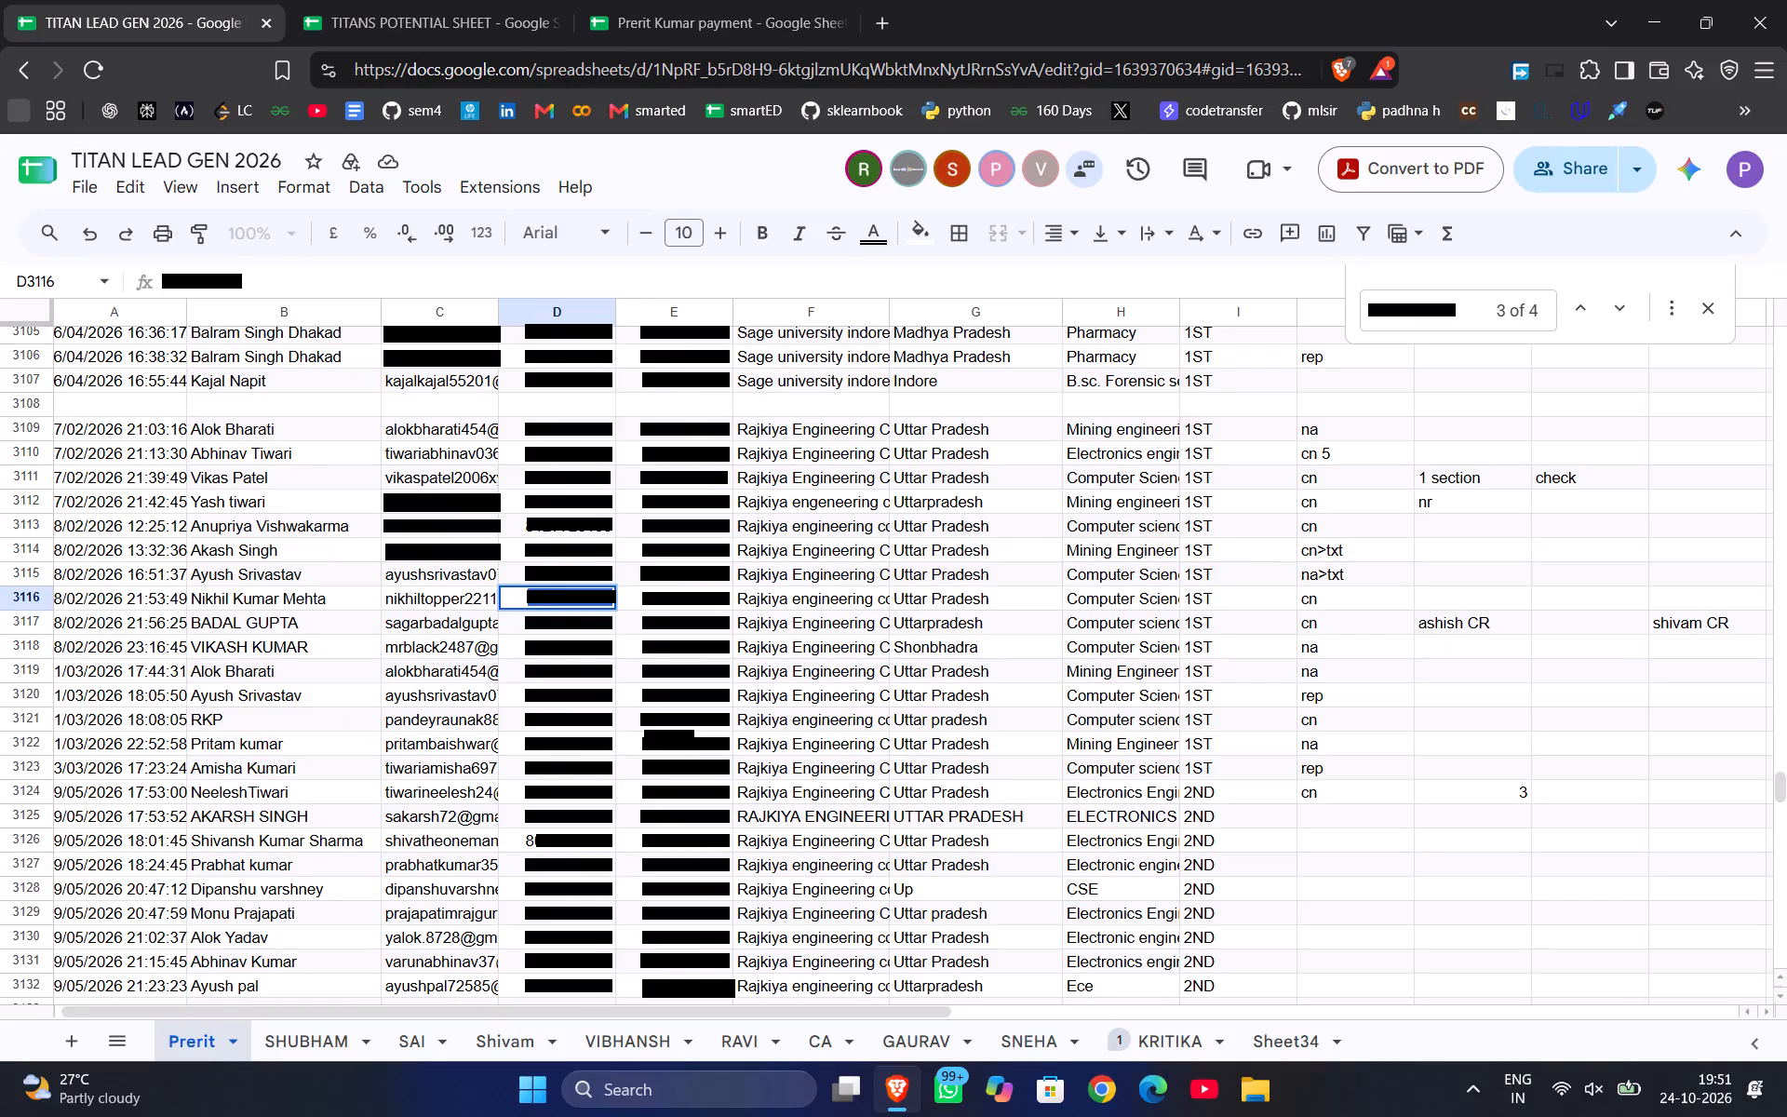
# Record "nr" in column K for the Rajkiya Engineering College lead in row 3116.
pyautogui.click(1464, 594)
pyautogui.write('nr')
pyautogui.press('Down')
# Copy the contact number in column D for the Rajkiya Engineering College lead in row 3118.
pyautogui.press('Down')
pyautogui.press('Down')
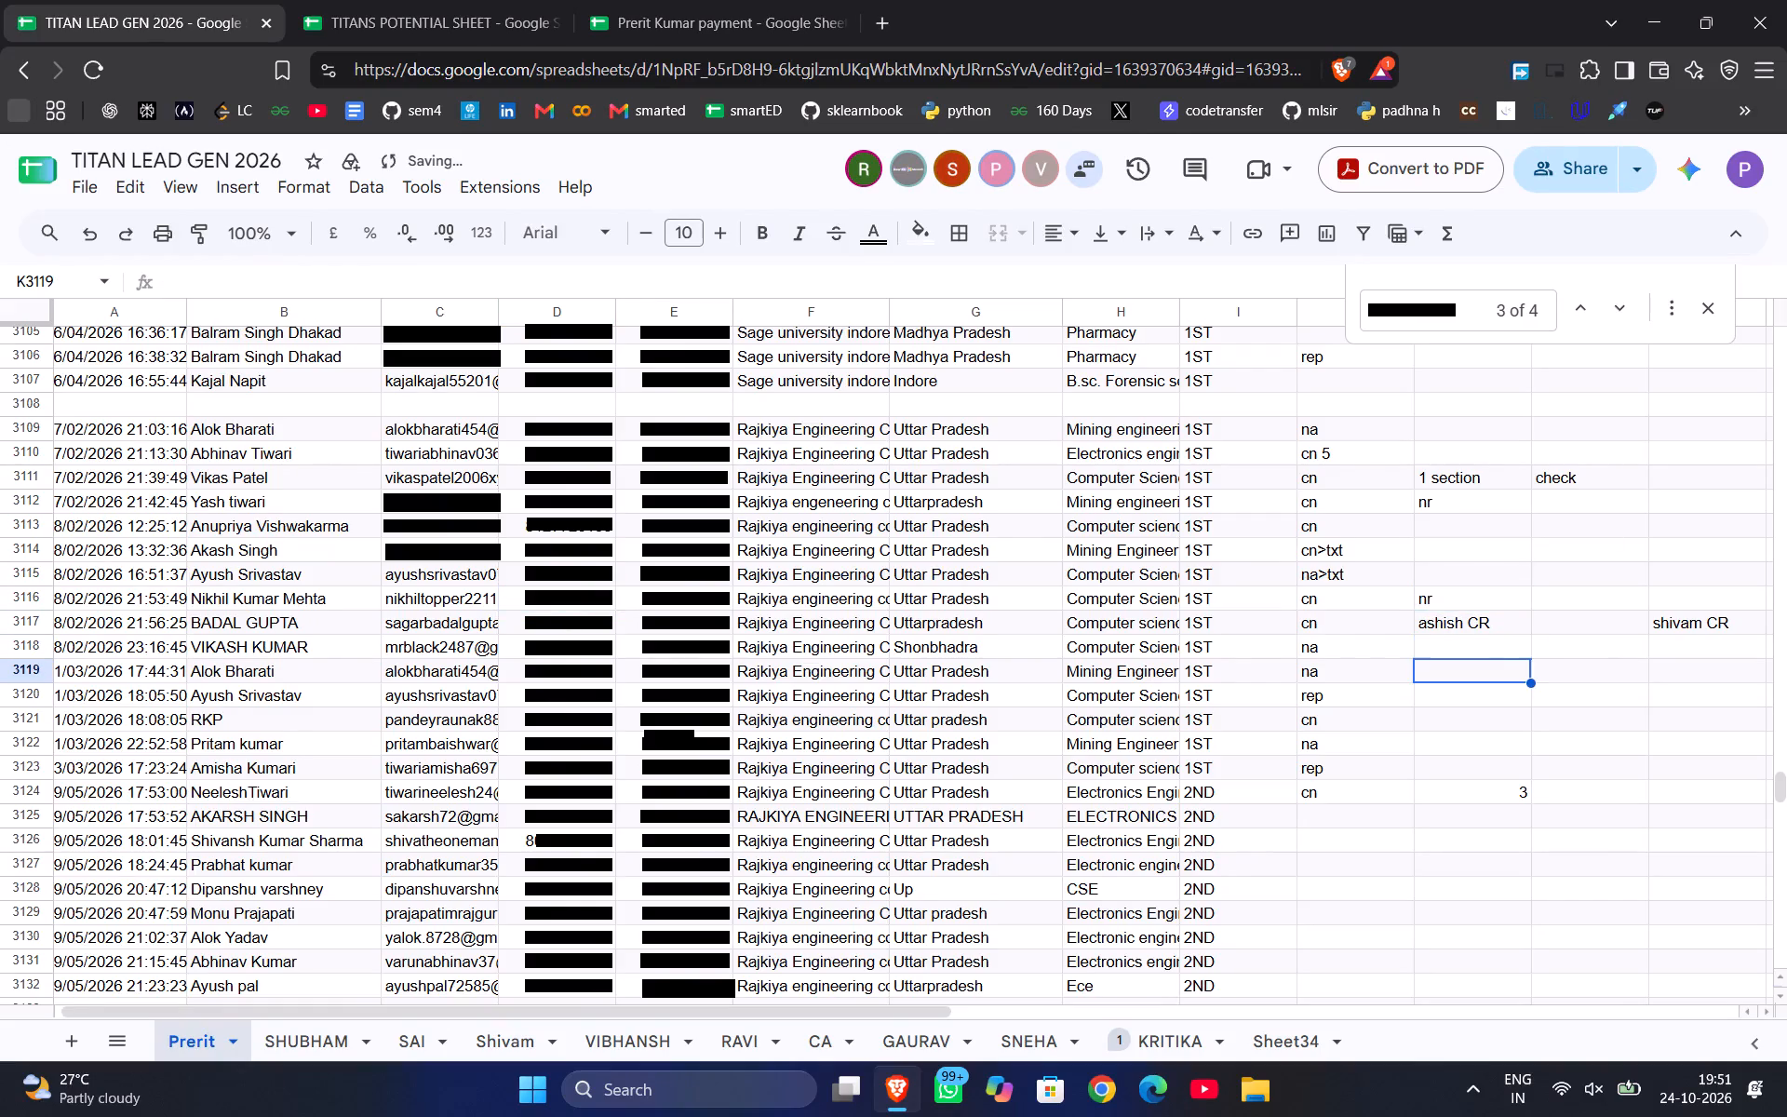
pyautogui.press('Up')
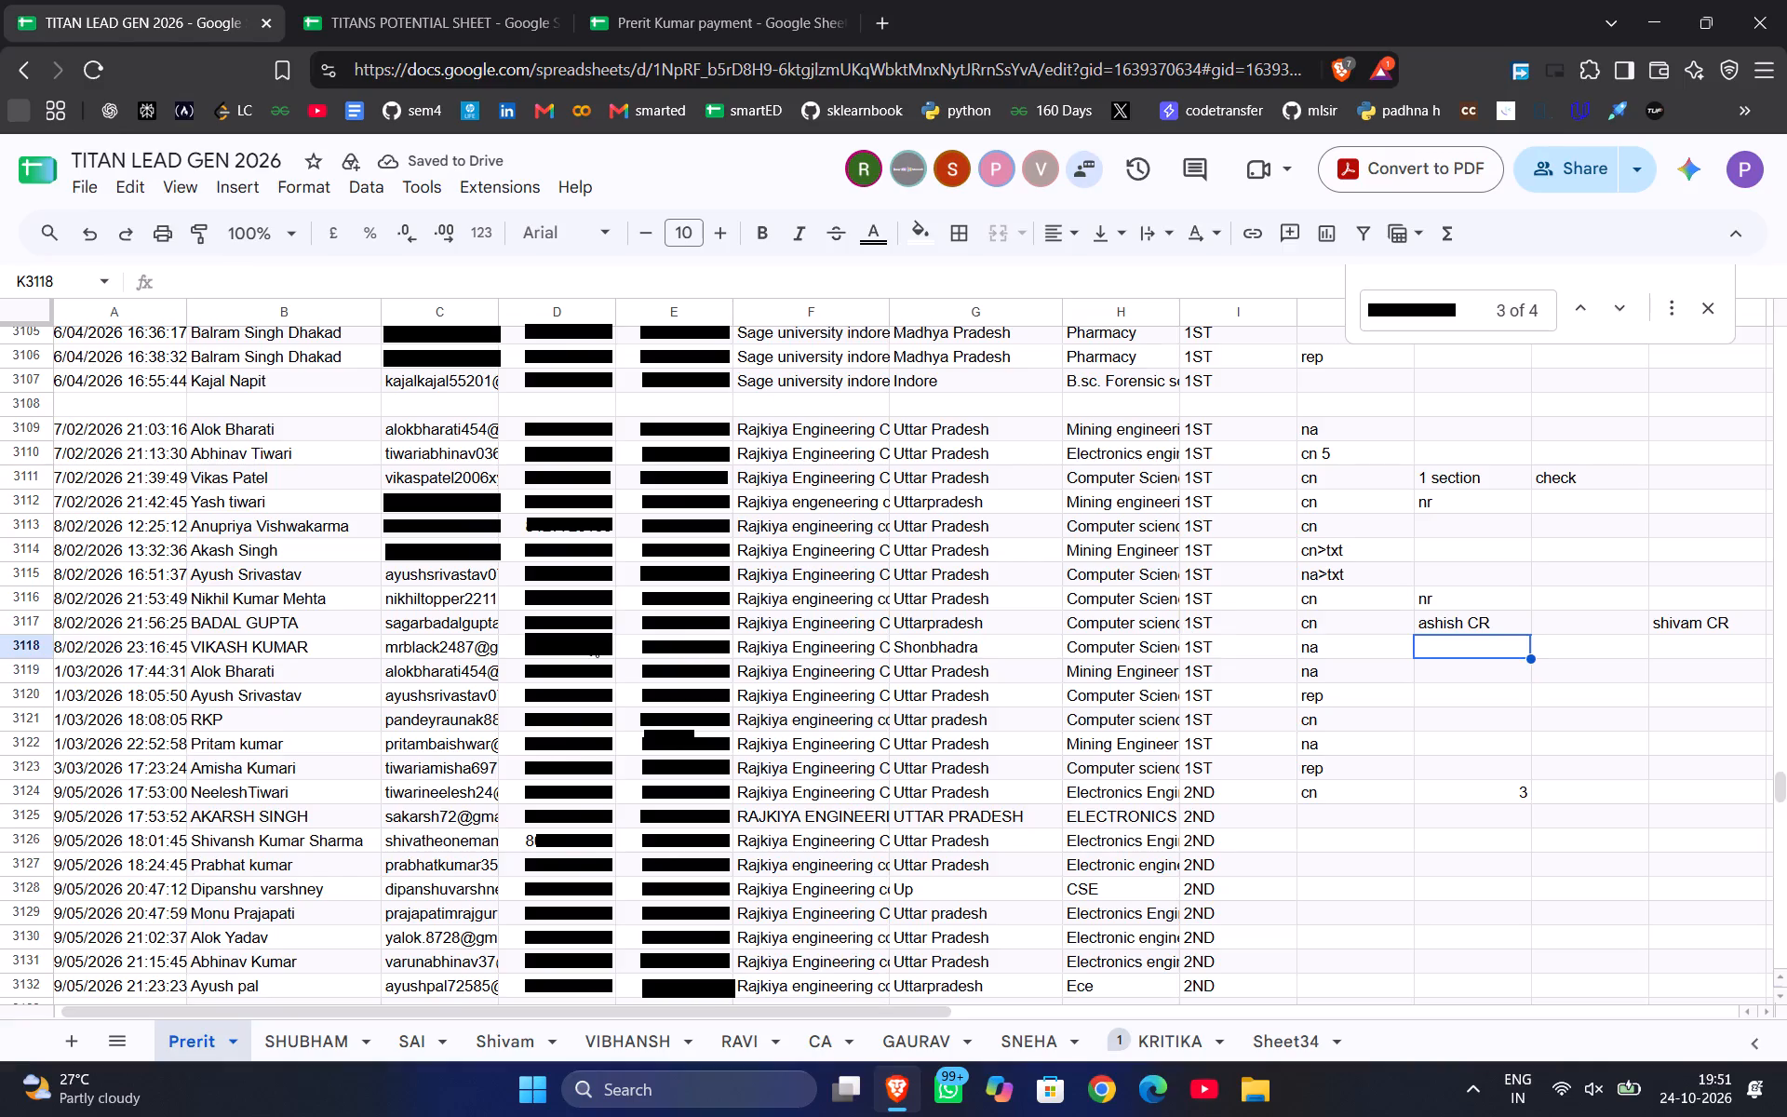
pyautogui.click(590, 640)
pyautogui.doubleClick(590, 640)
pyautogui.tripleClick(590, 640)
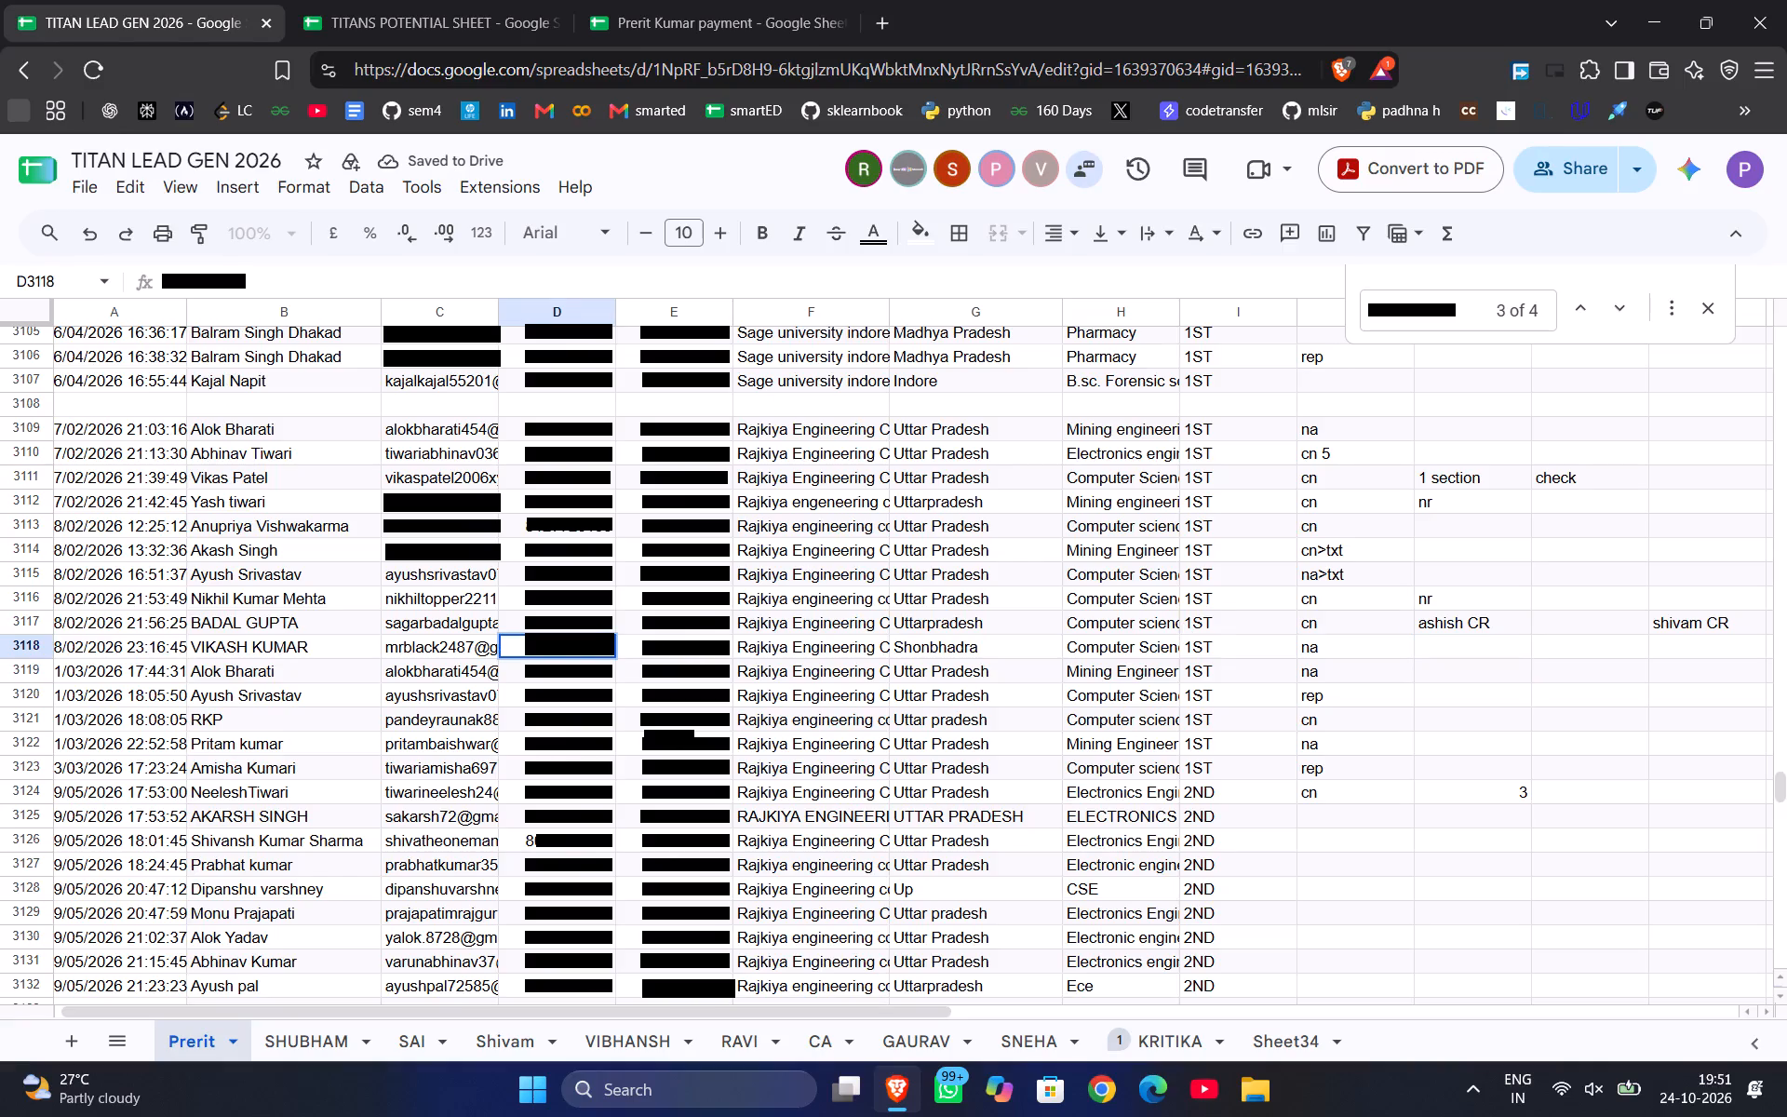
pyautogui.hotkey('ctrl', 'c')
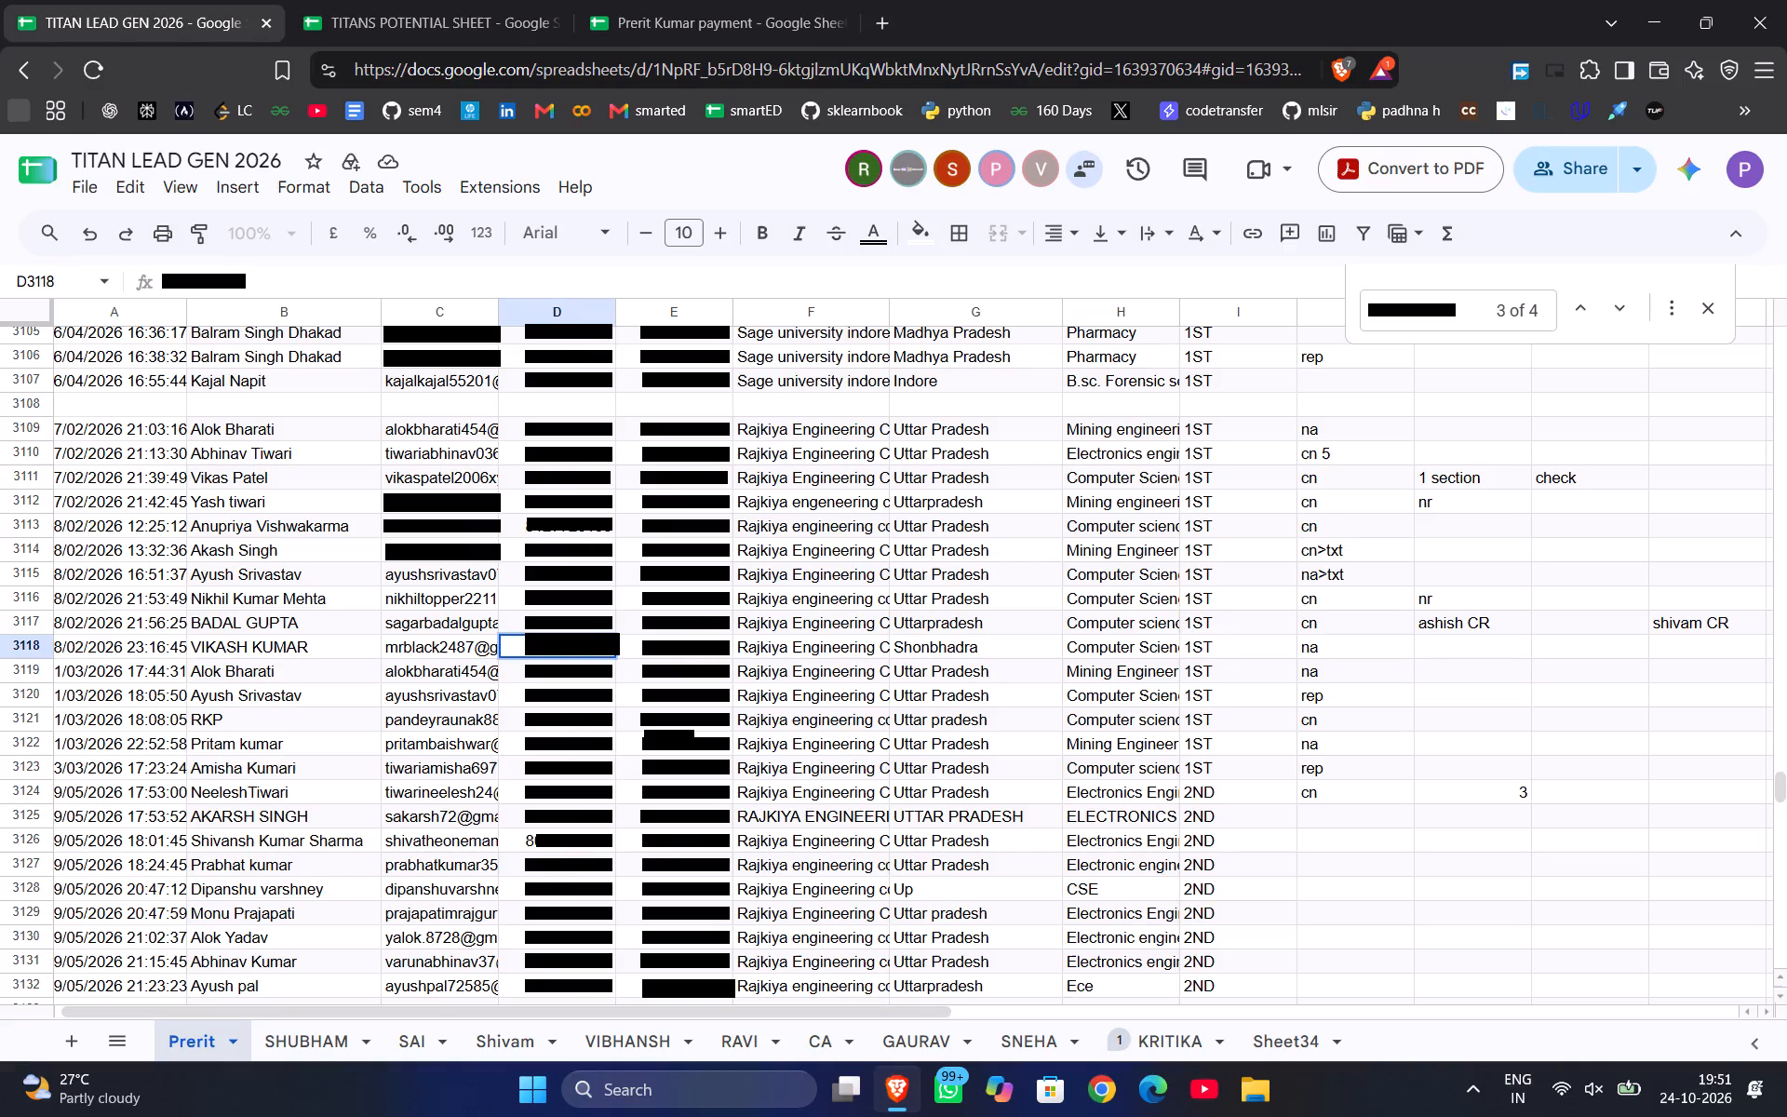
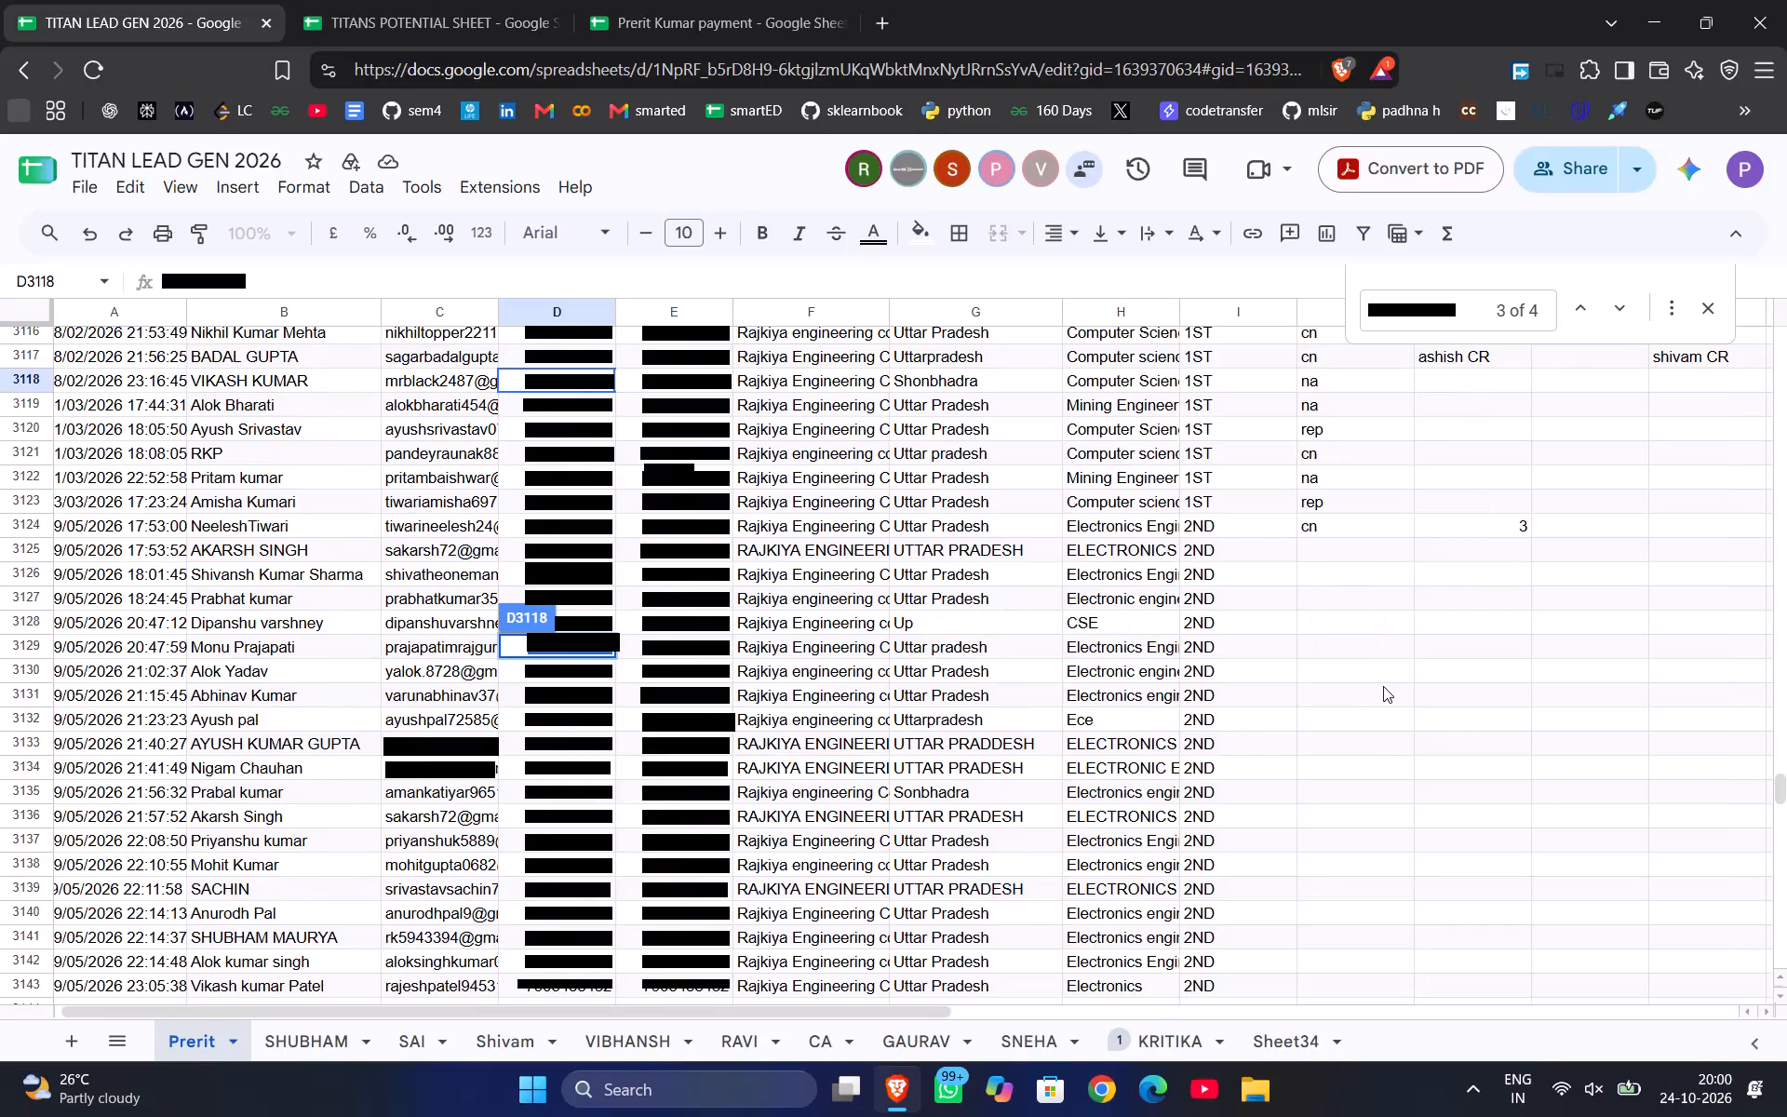
# Copy the contact number in column D for the Rajkiya Engineering College lead in row 3121.
pyautogui.click(1317, 541)
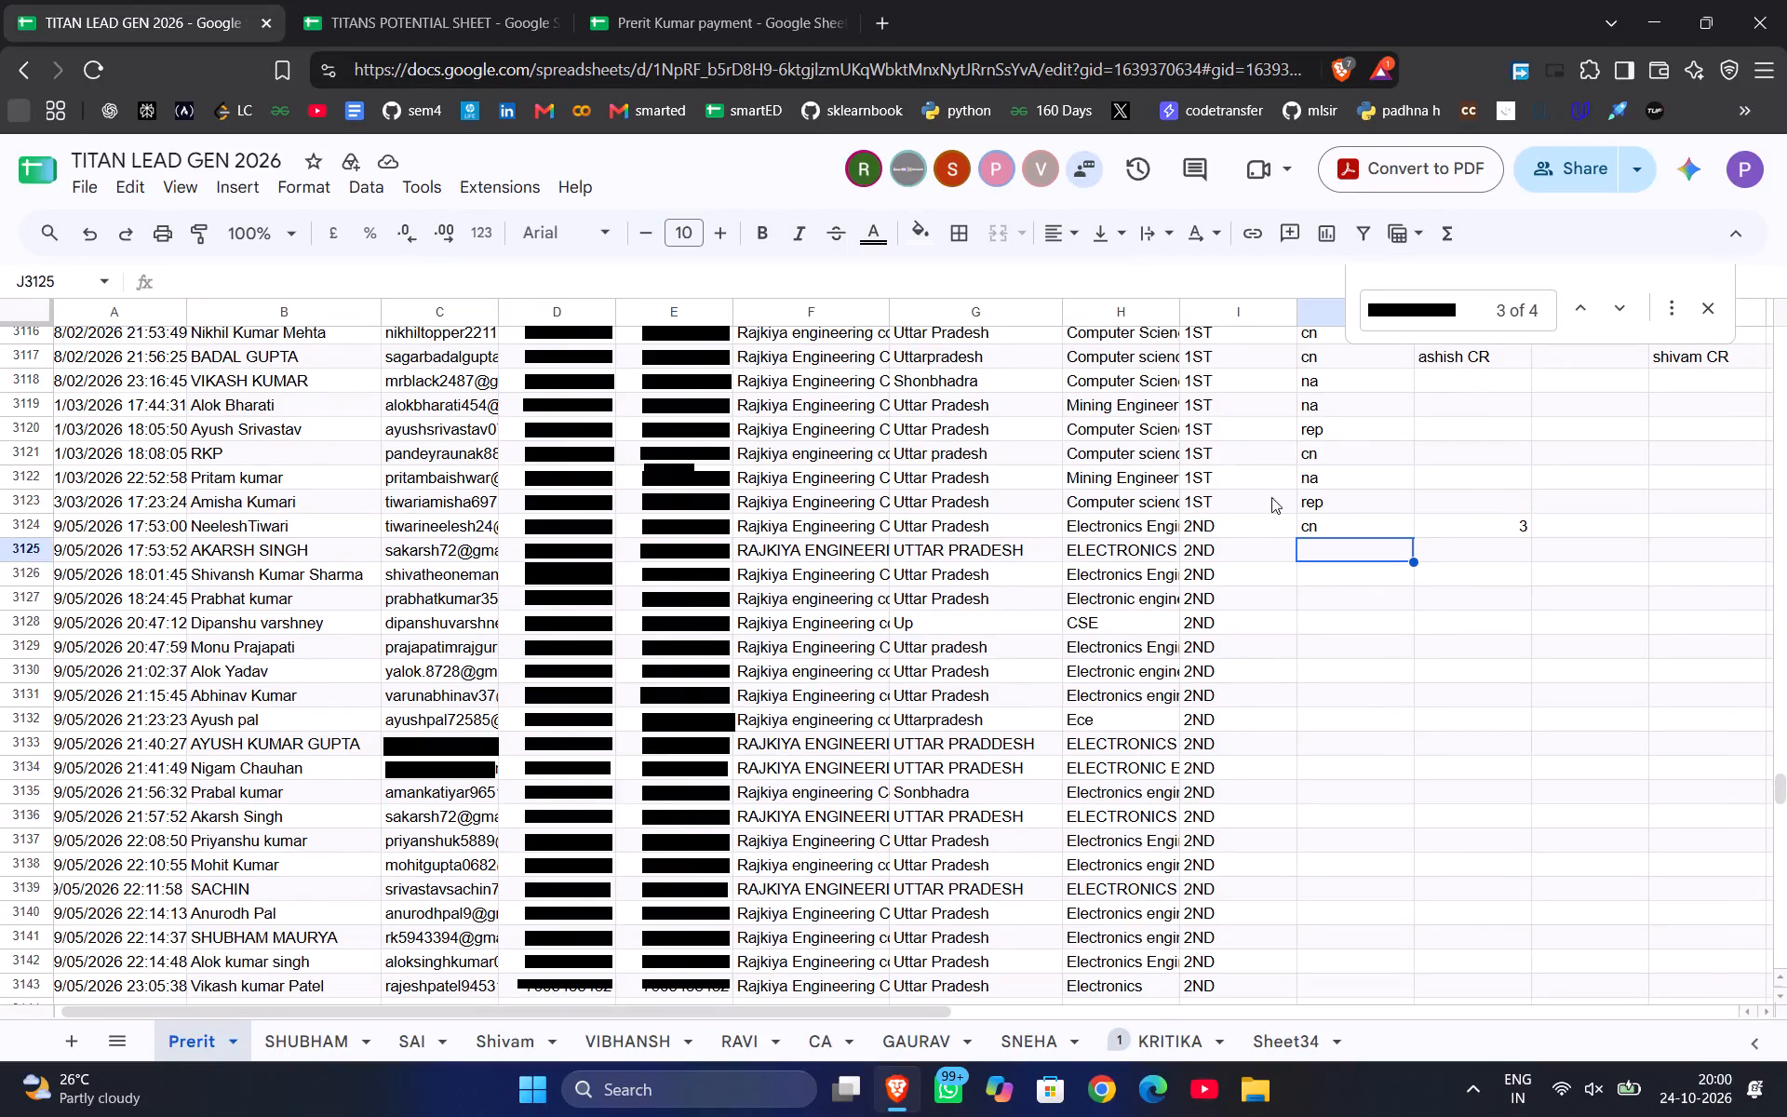
pyautogui.click(921, 443)
pyautogui.scroll(1, 921, 443)
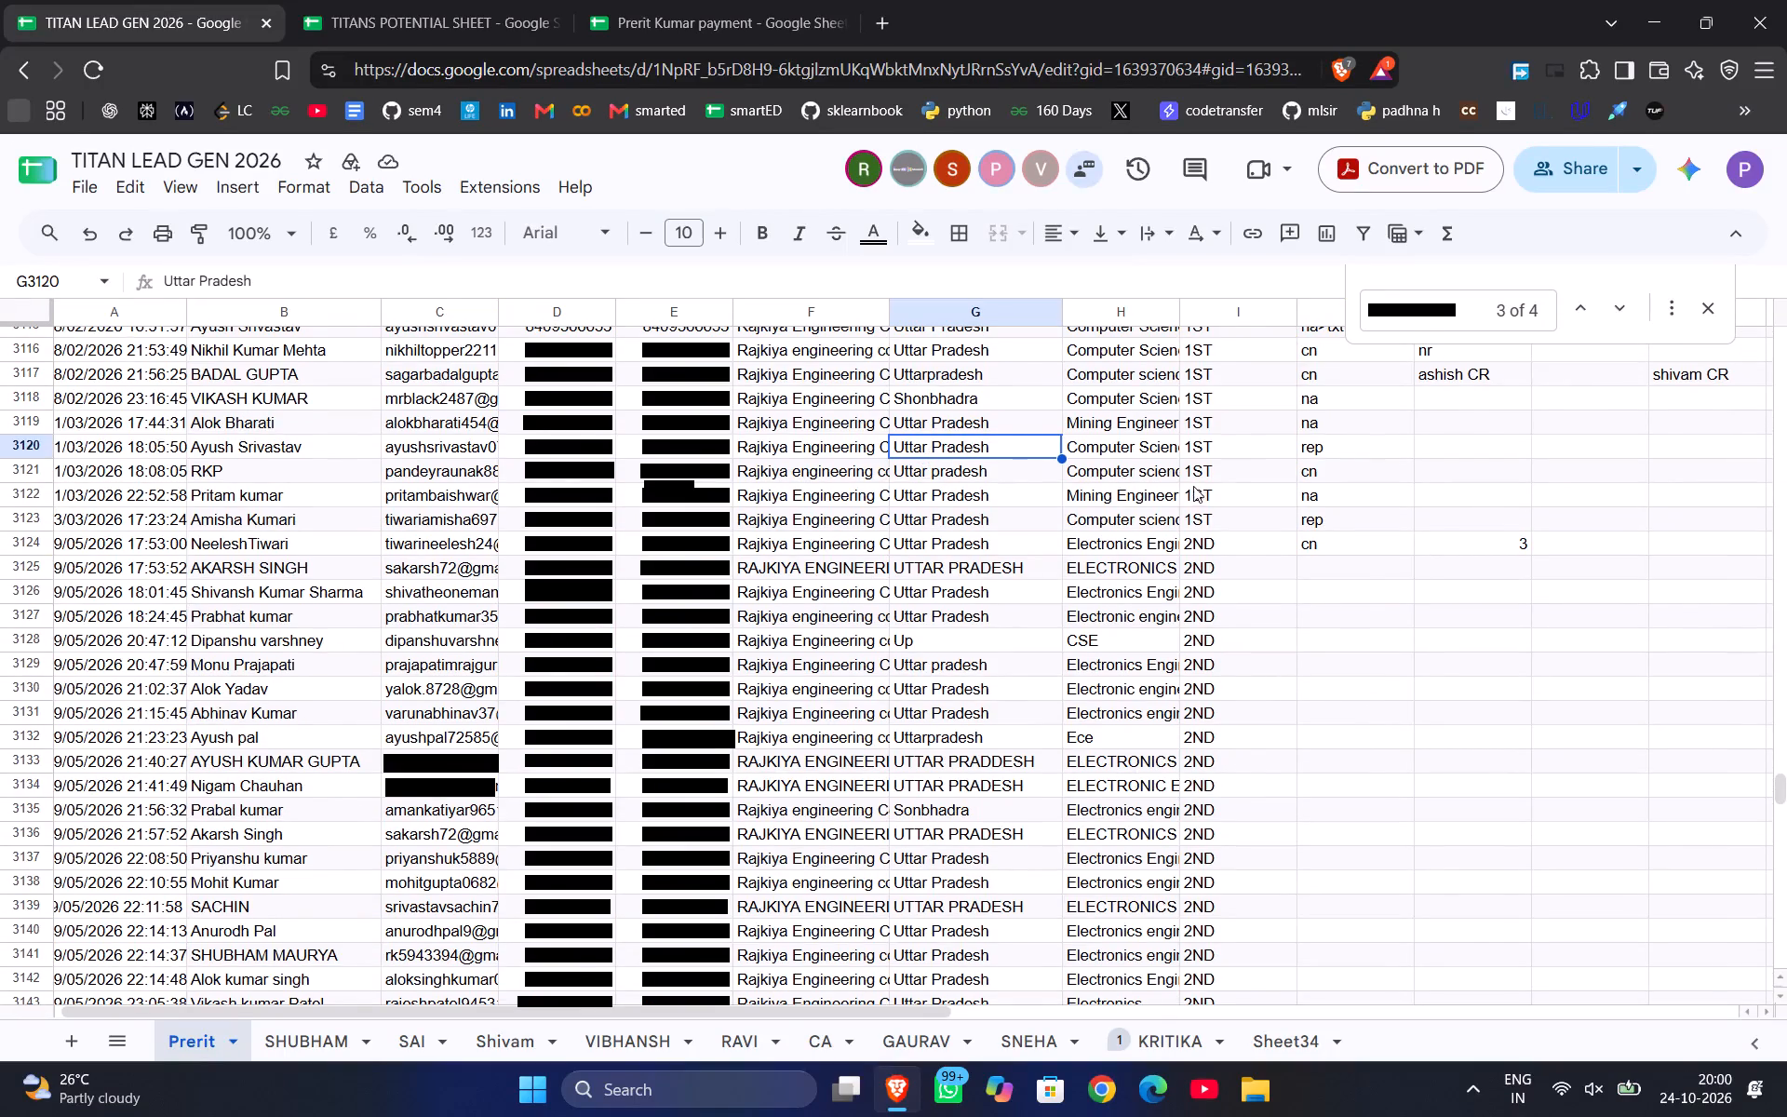
pyautogui.click(1186, 463)
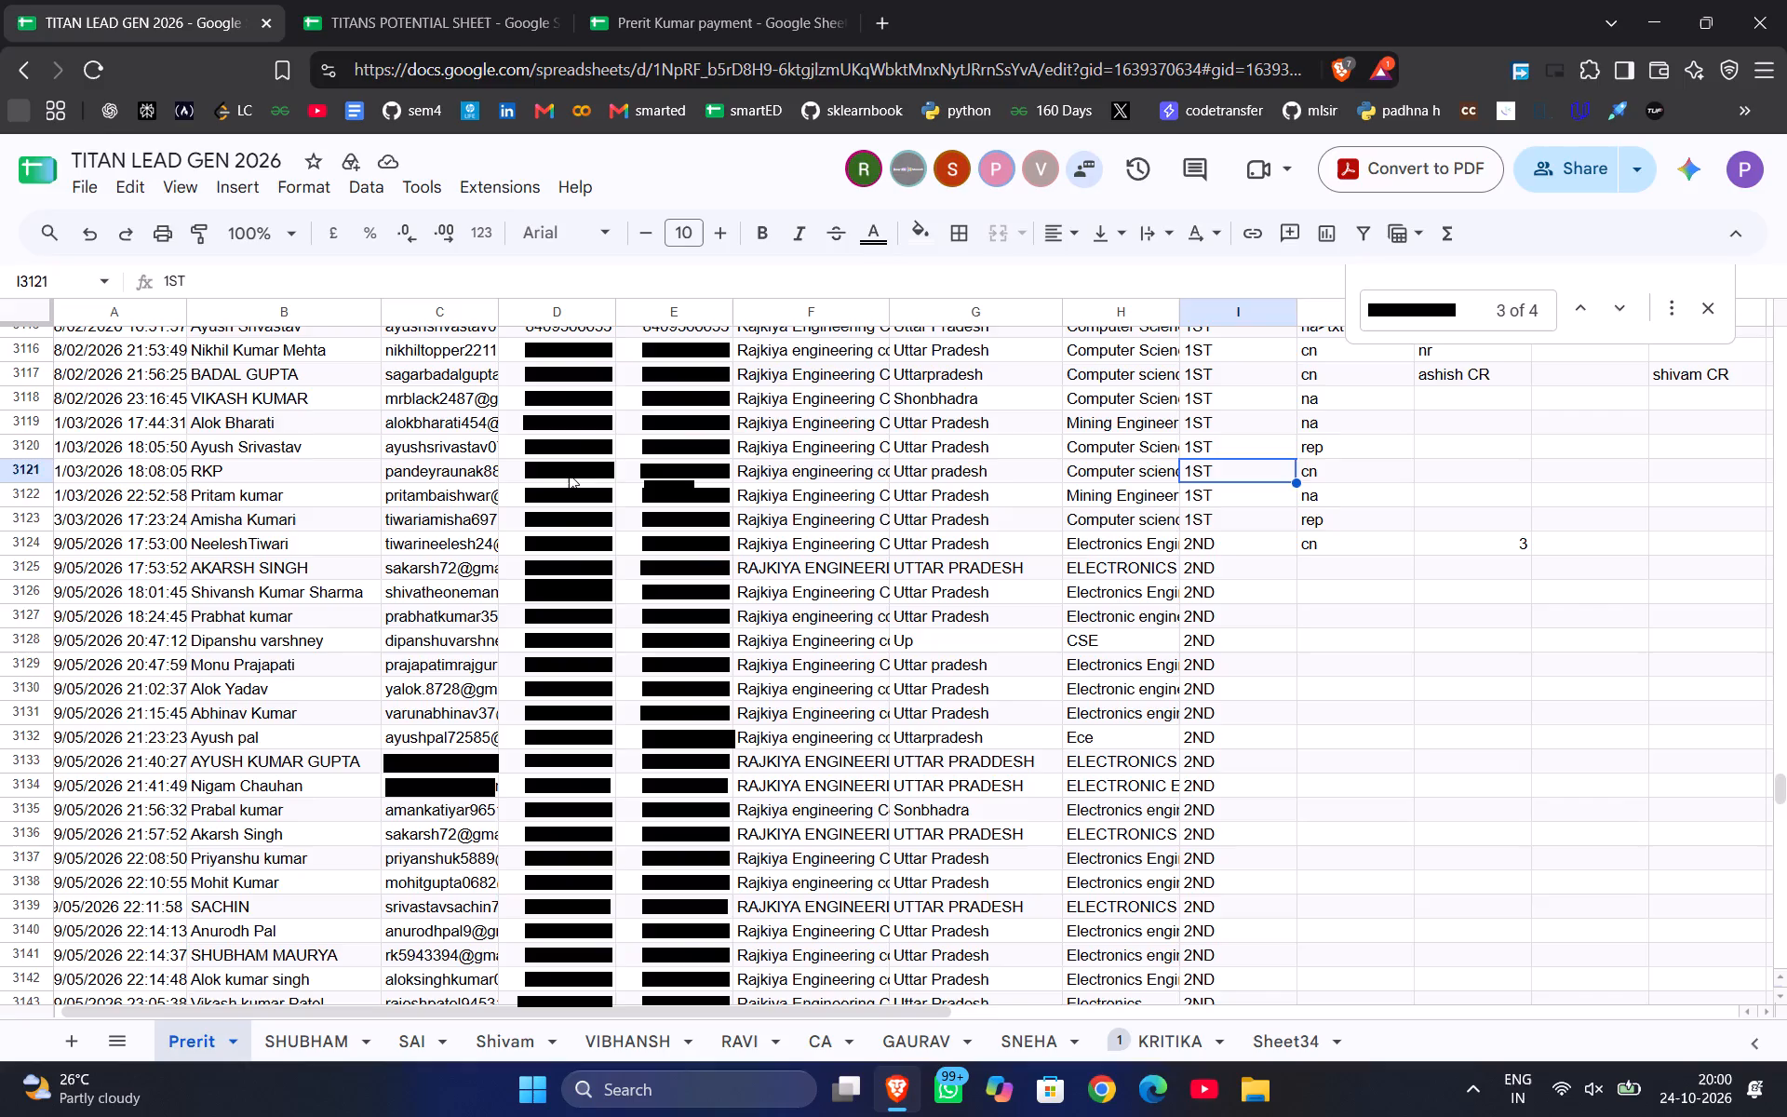
pyautogui.tripleClick(569, 474)
pyautogui.click(569, 474)
pyautogui.hotkey('ctrl', 'c')
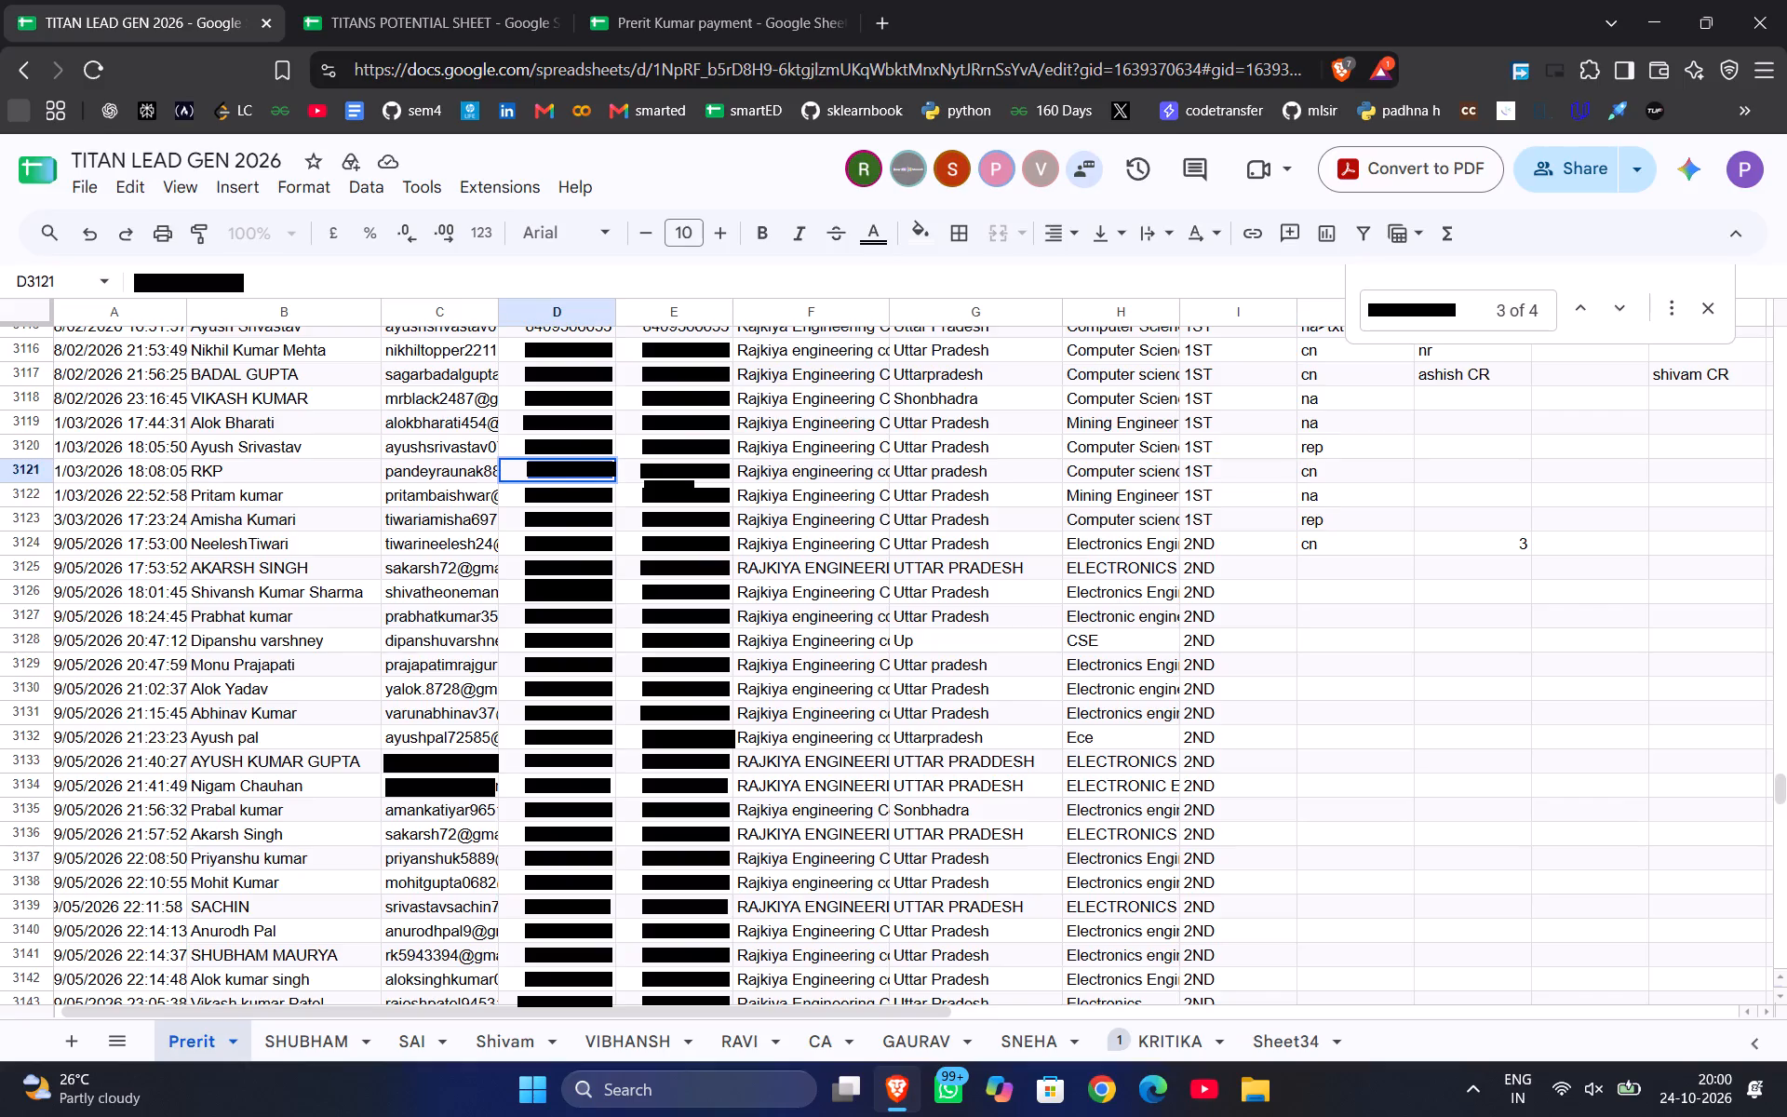
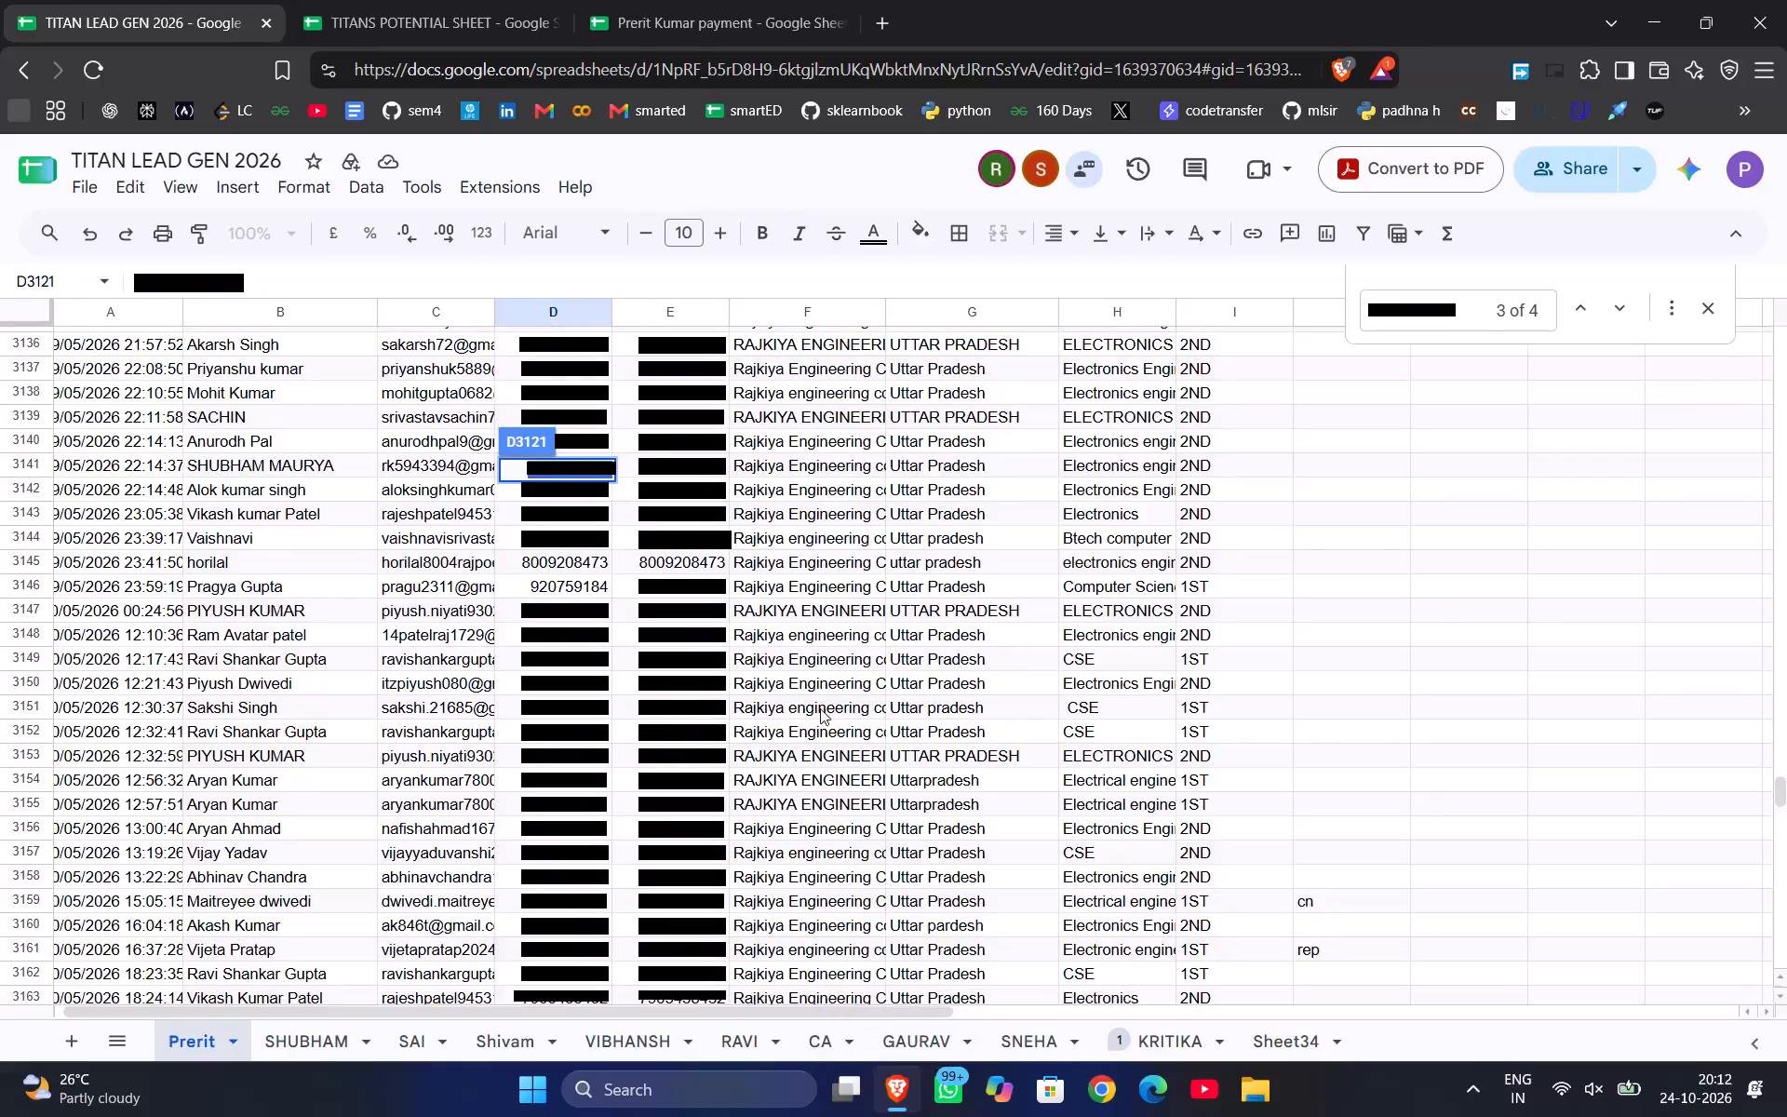
# Search the sheet for the contact number in column D of row 3337 and go through its matches.
pyautogui.scroll(-6, 820, 708)
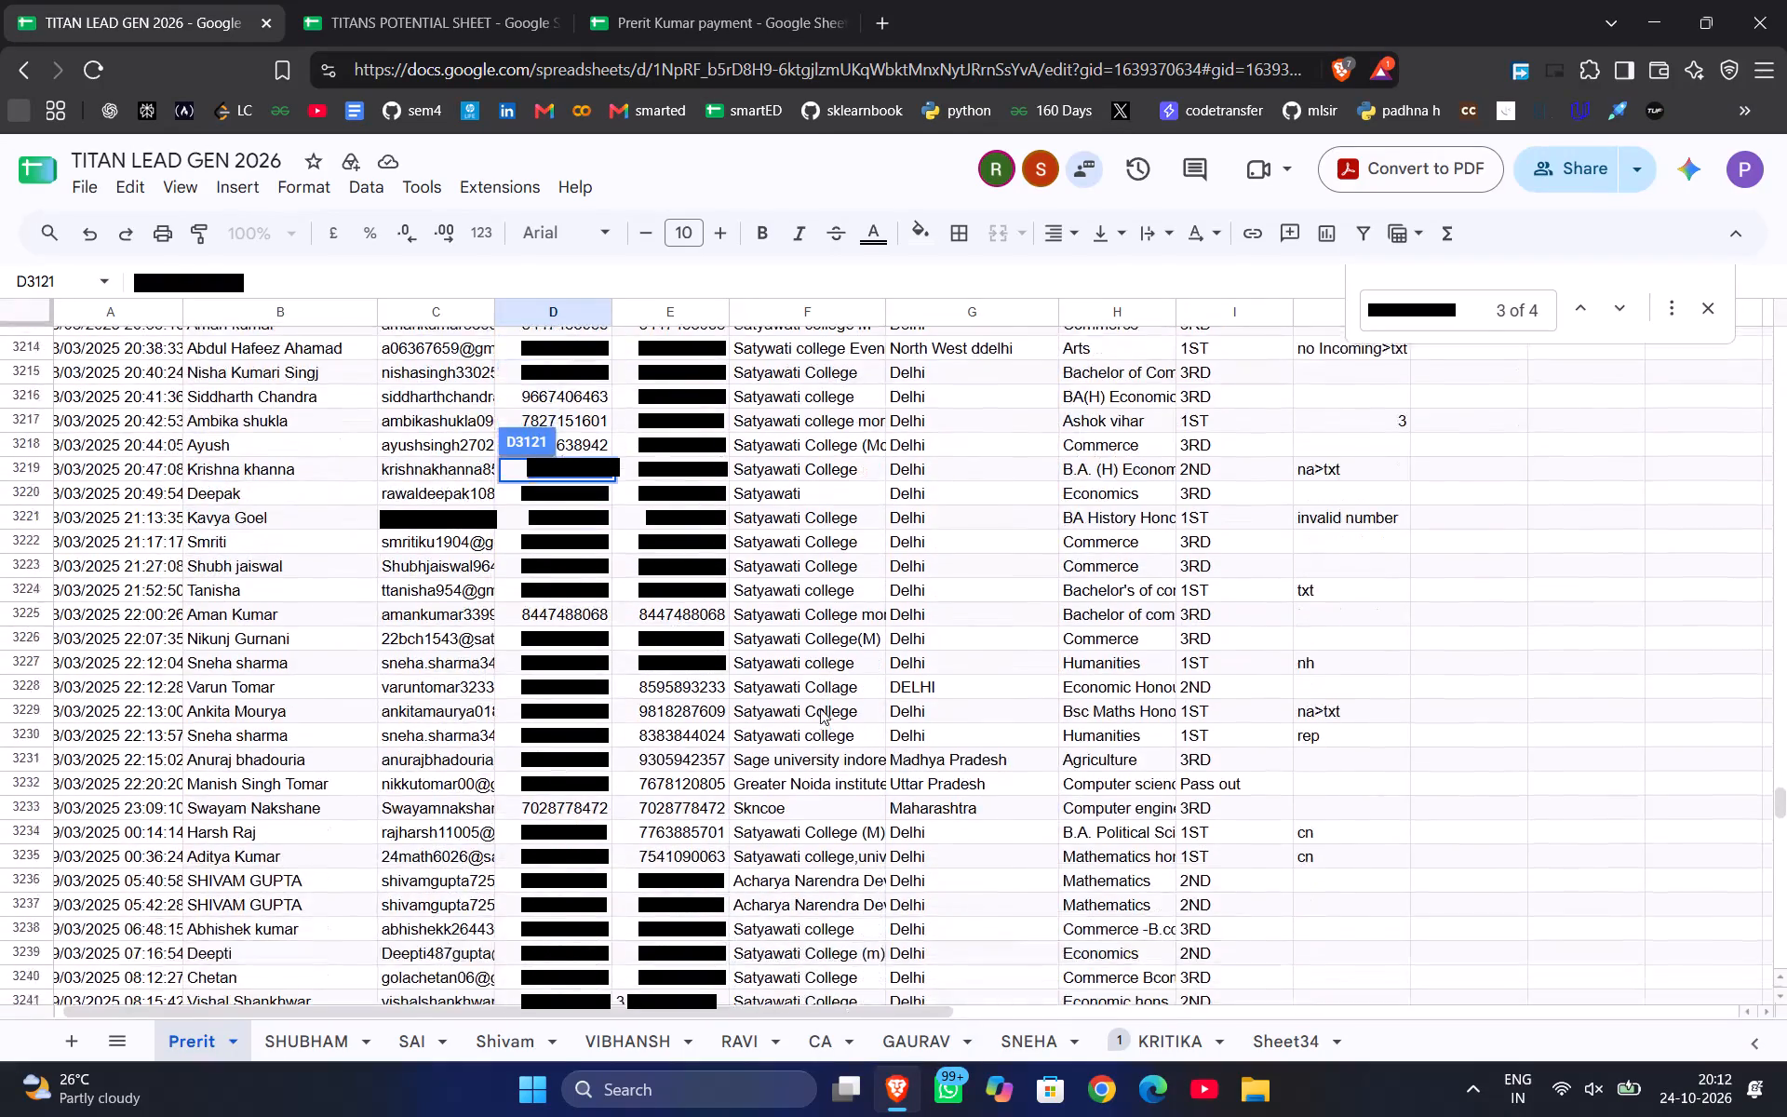
pyautogui.scroll(-8, 820, 708)
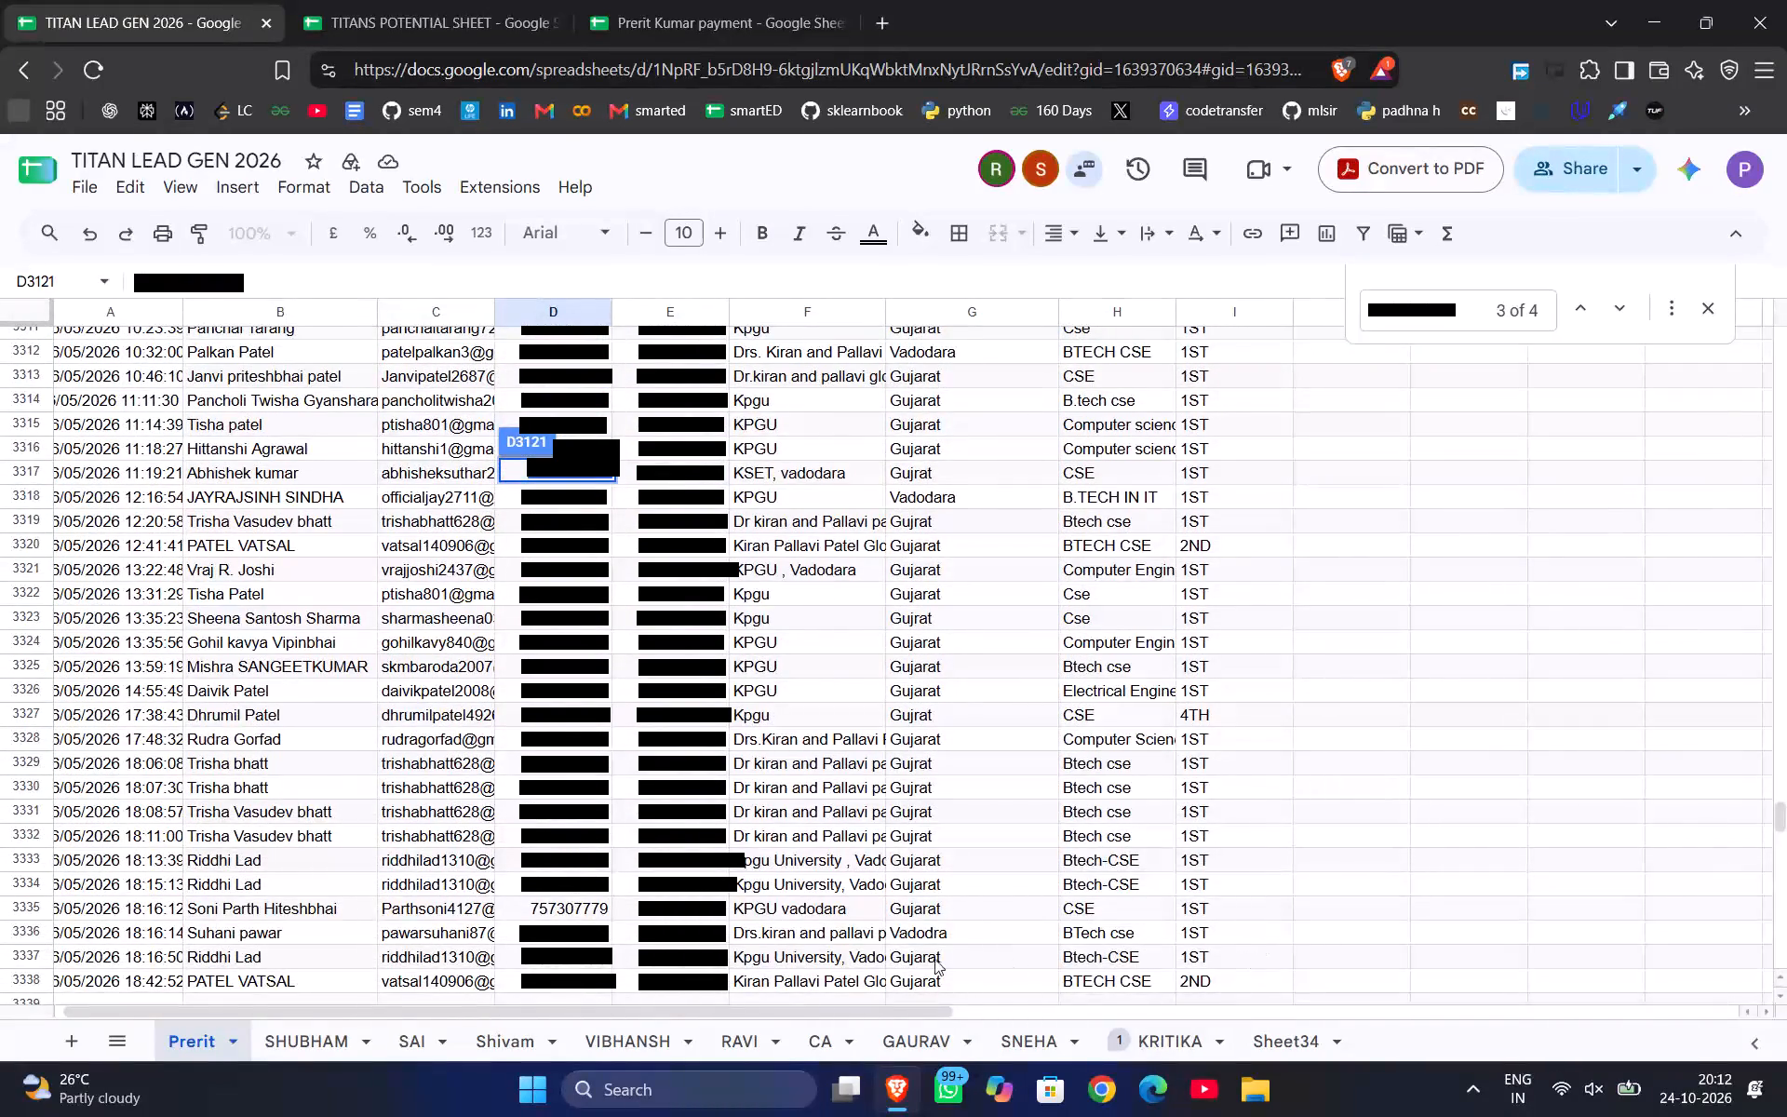
pyautogui.click(551, 970)
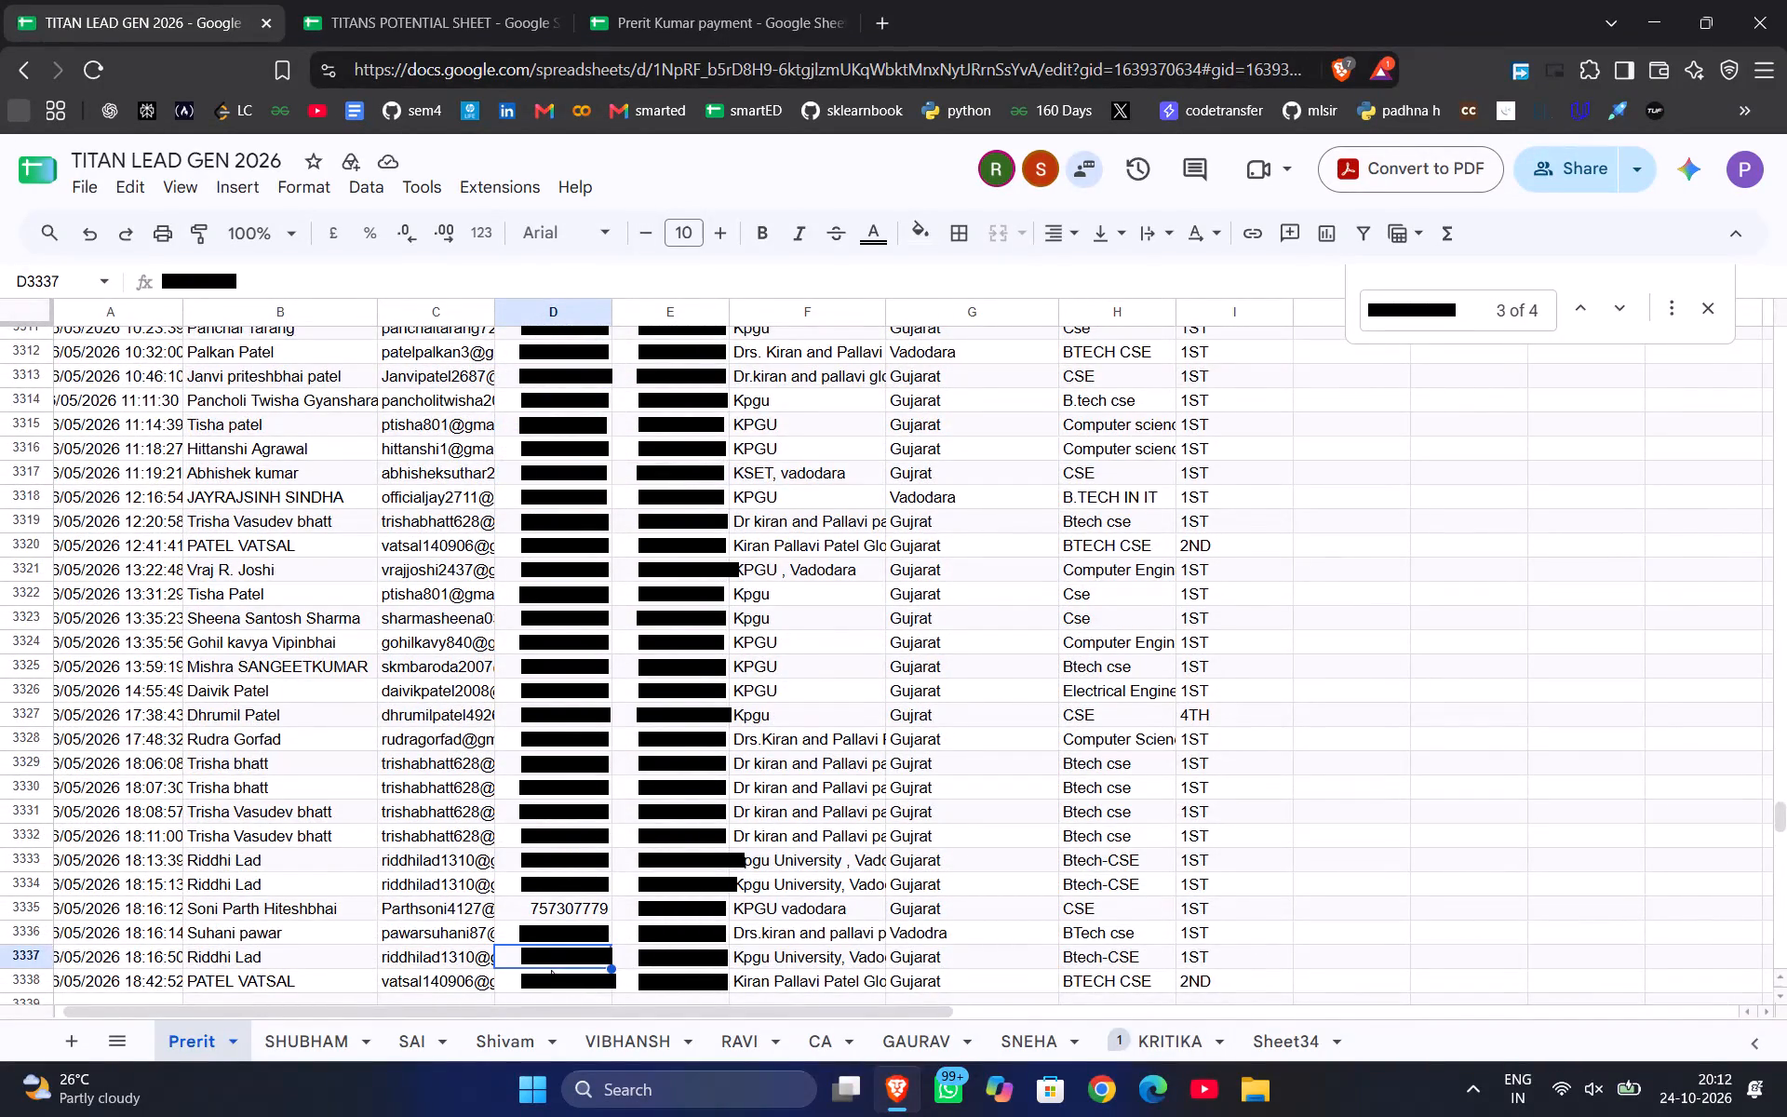
pyautogui.hotkey('ctrl', 'c')
pyautogui.hotkey('ctrl', 'f')
pyautogui.hotkey('ctrl', 'v')
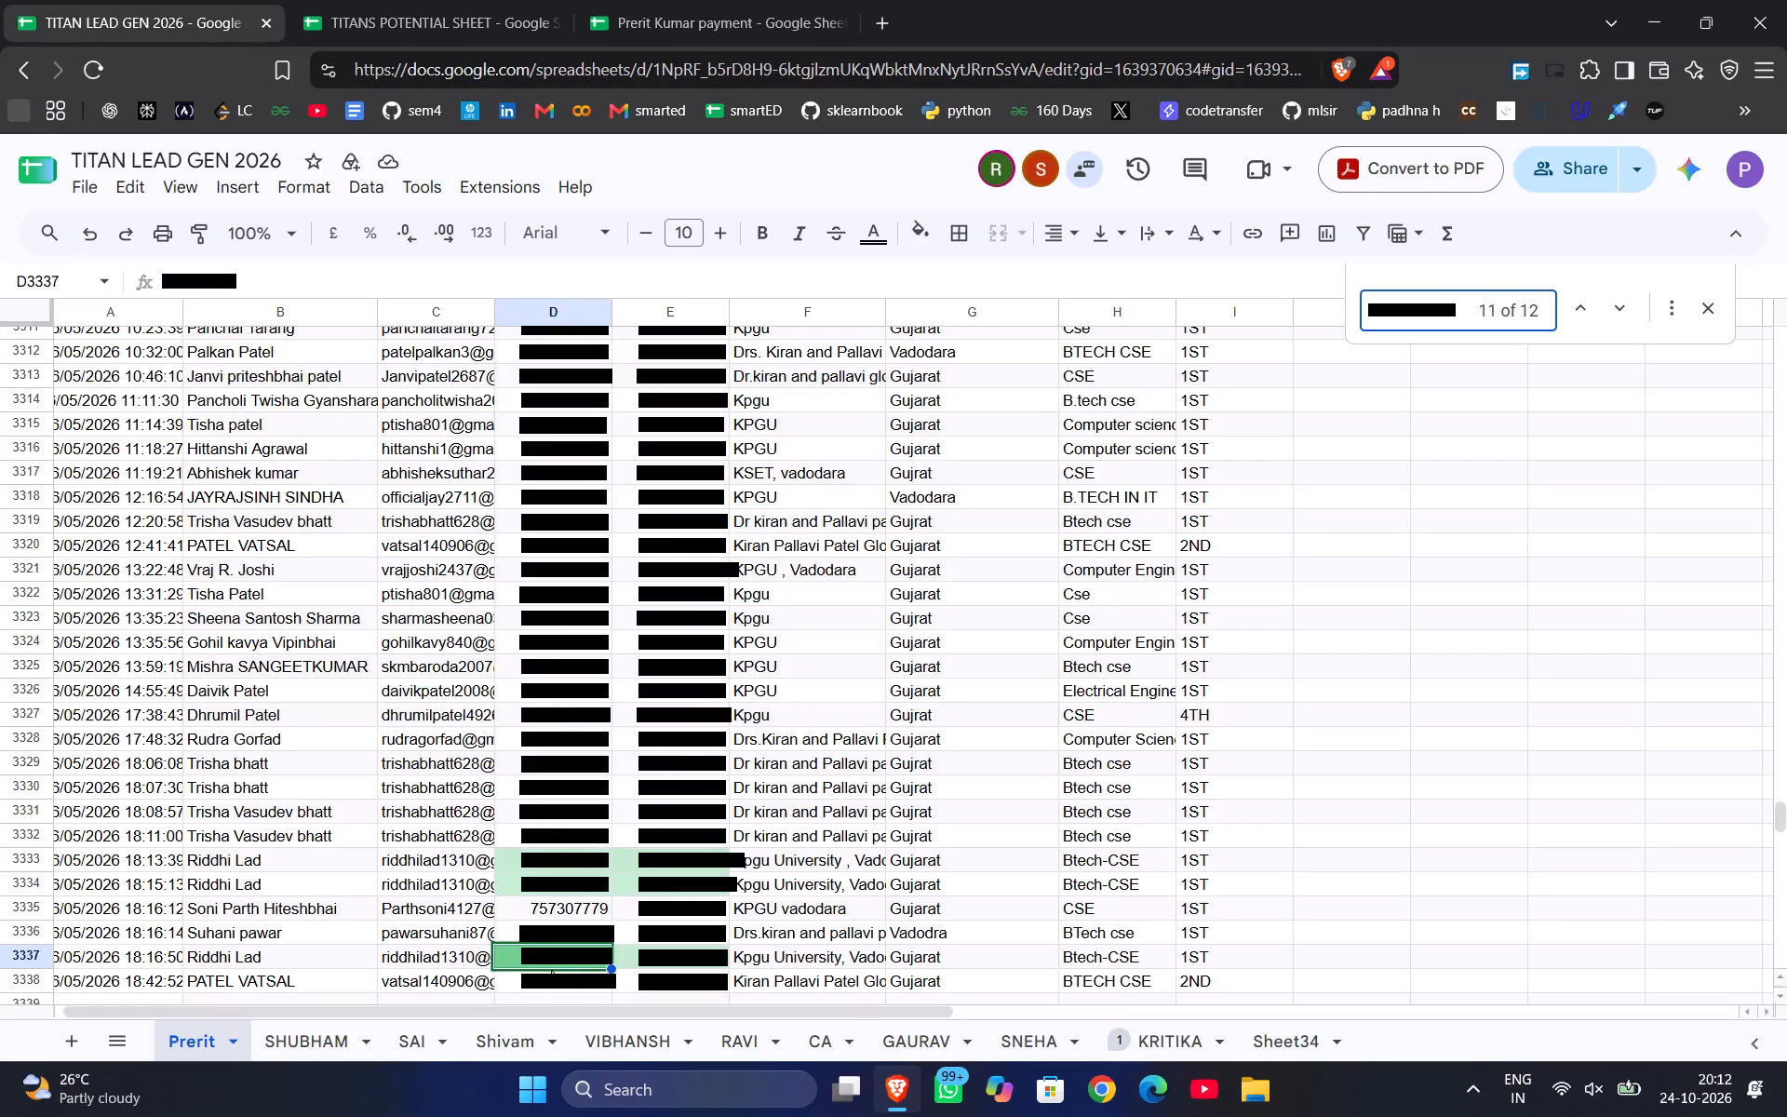
pyautogui.press('Return')
pyautogui.press('Return')
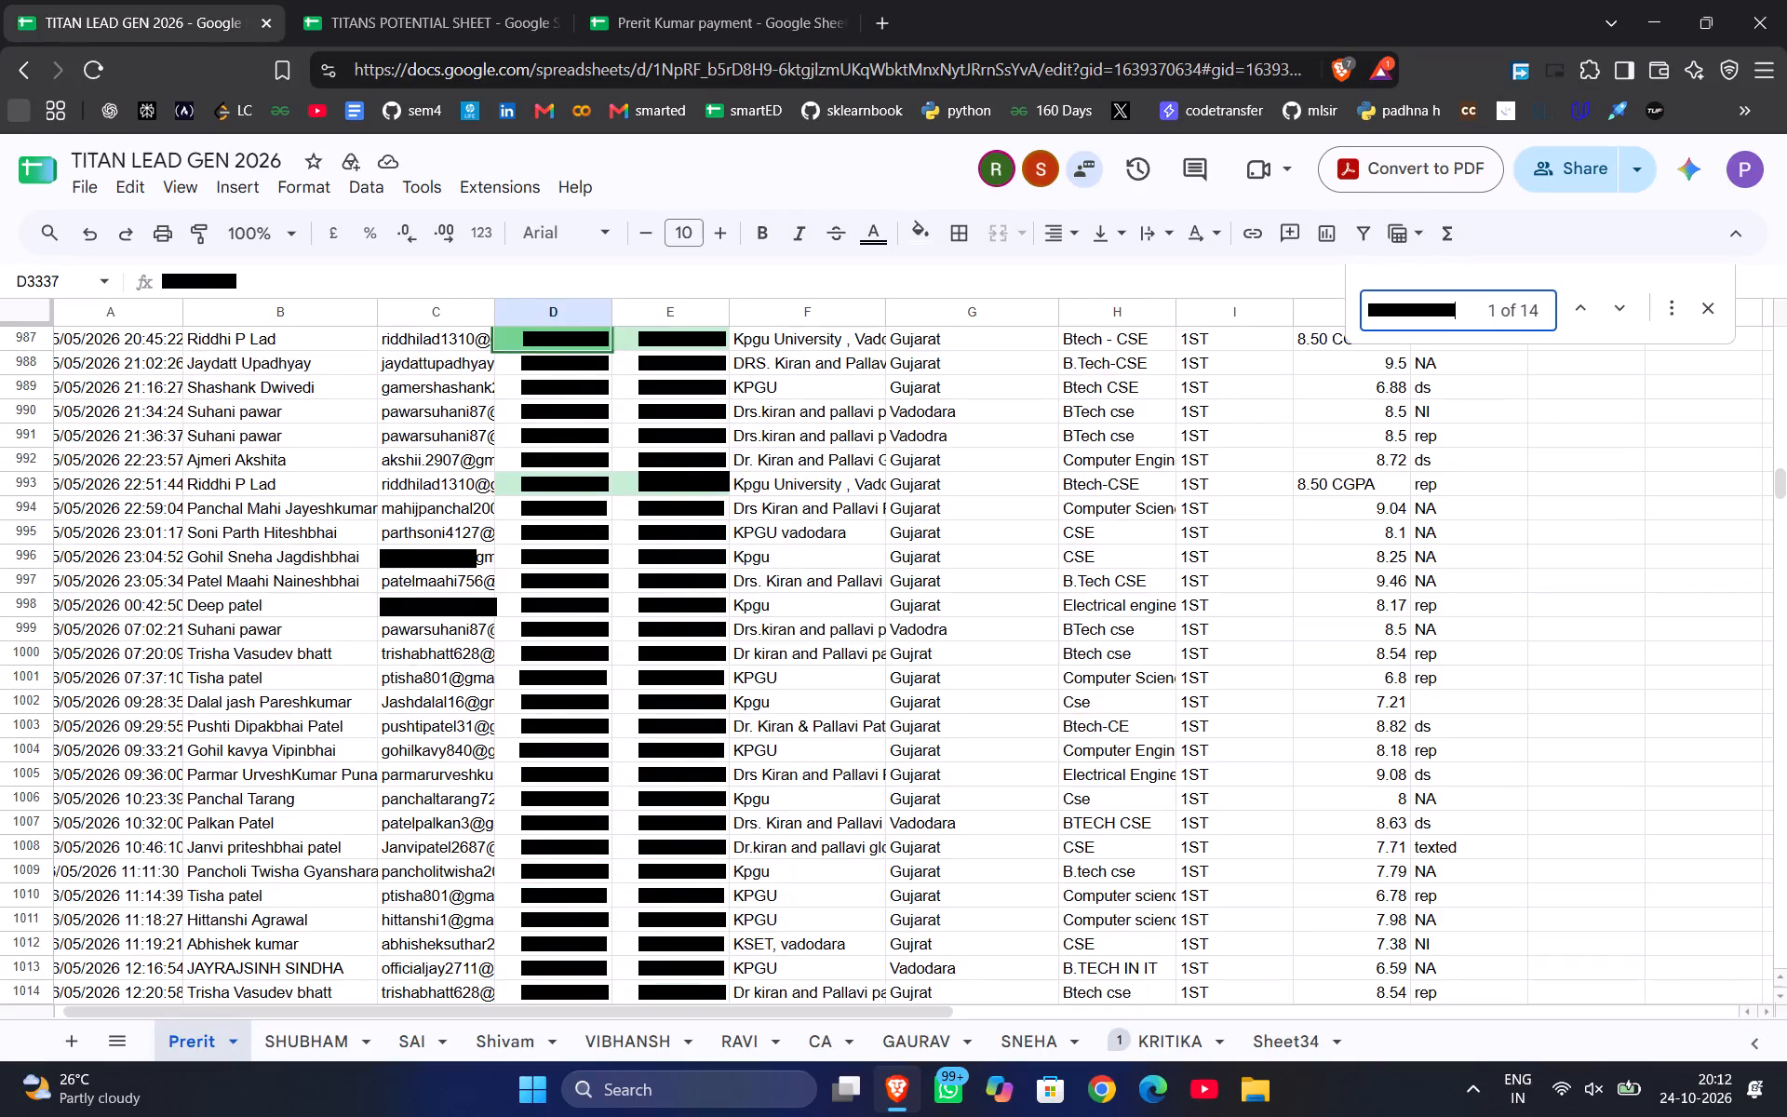
pyautogui.hscroll(-1, 551, 970)
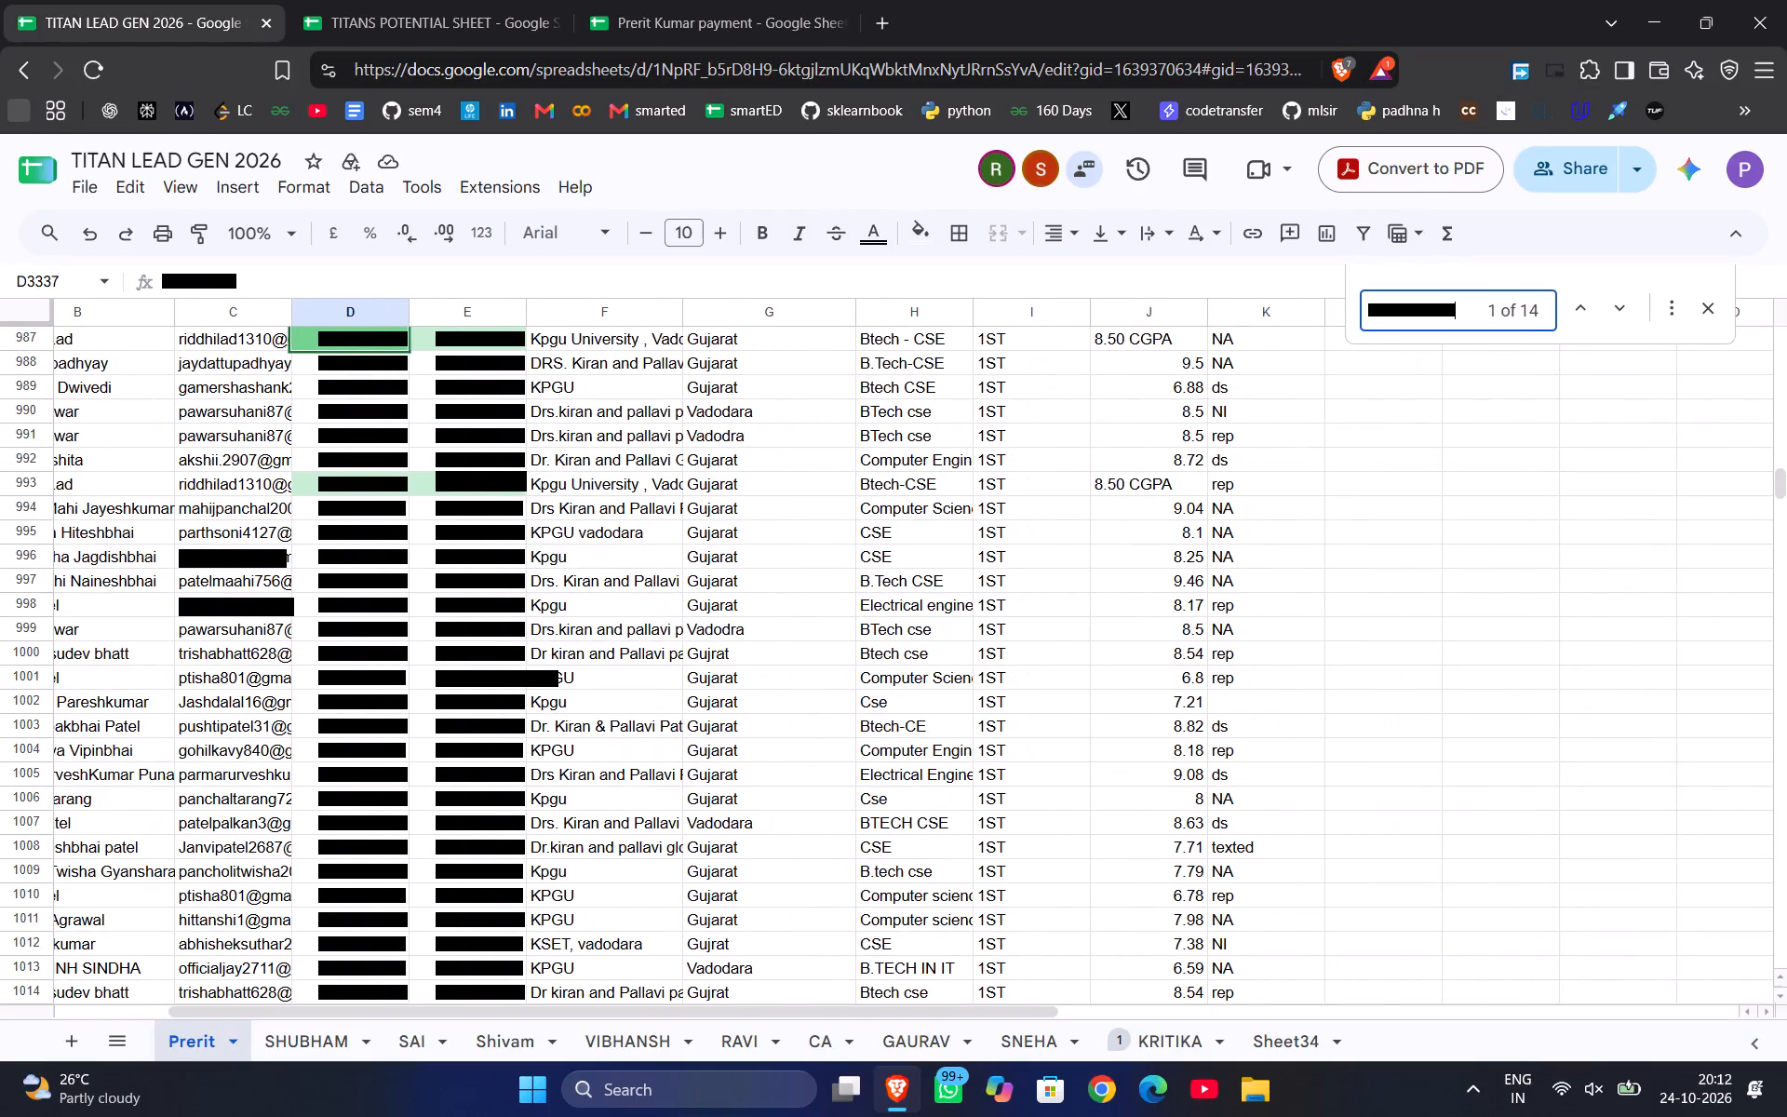
pyautogui.press('Return')
pyautogui.press('Return')
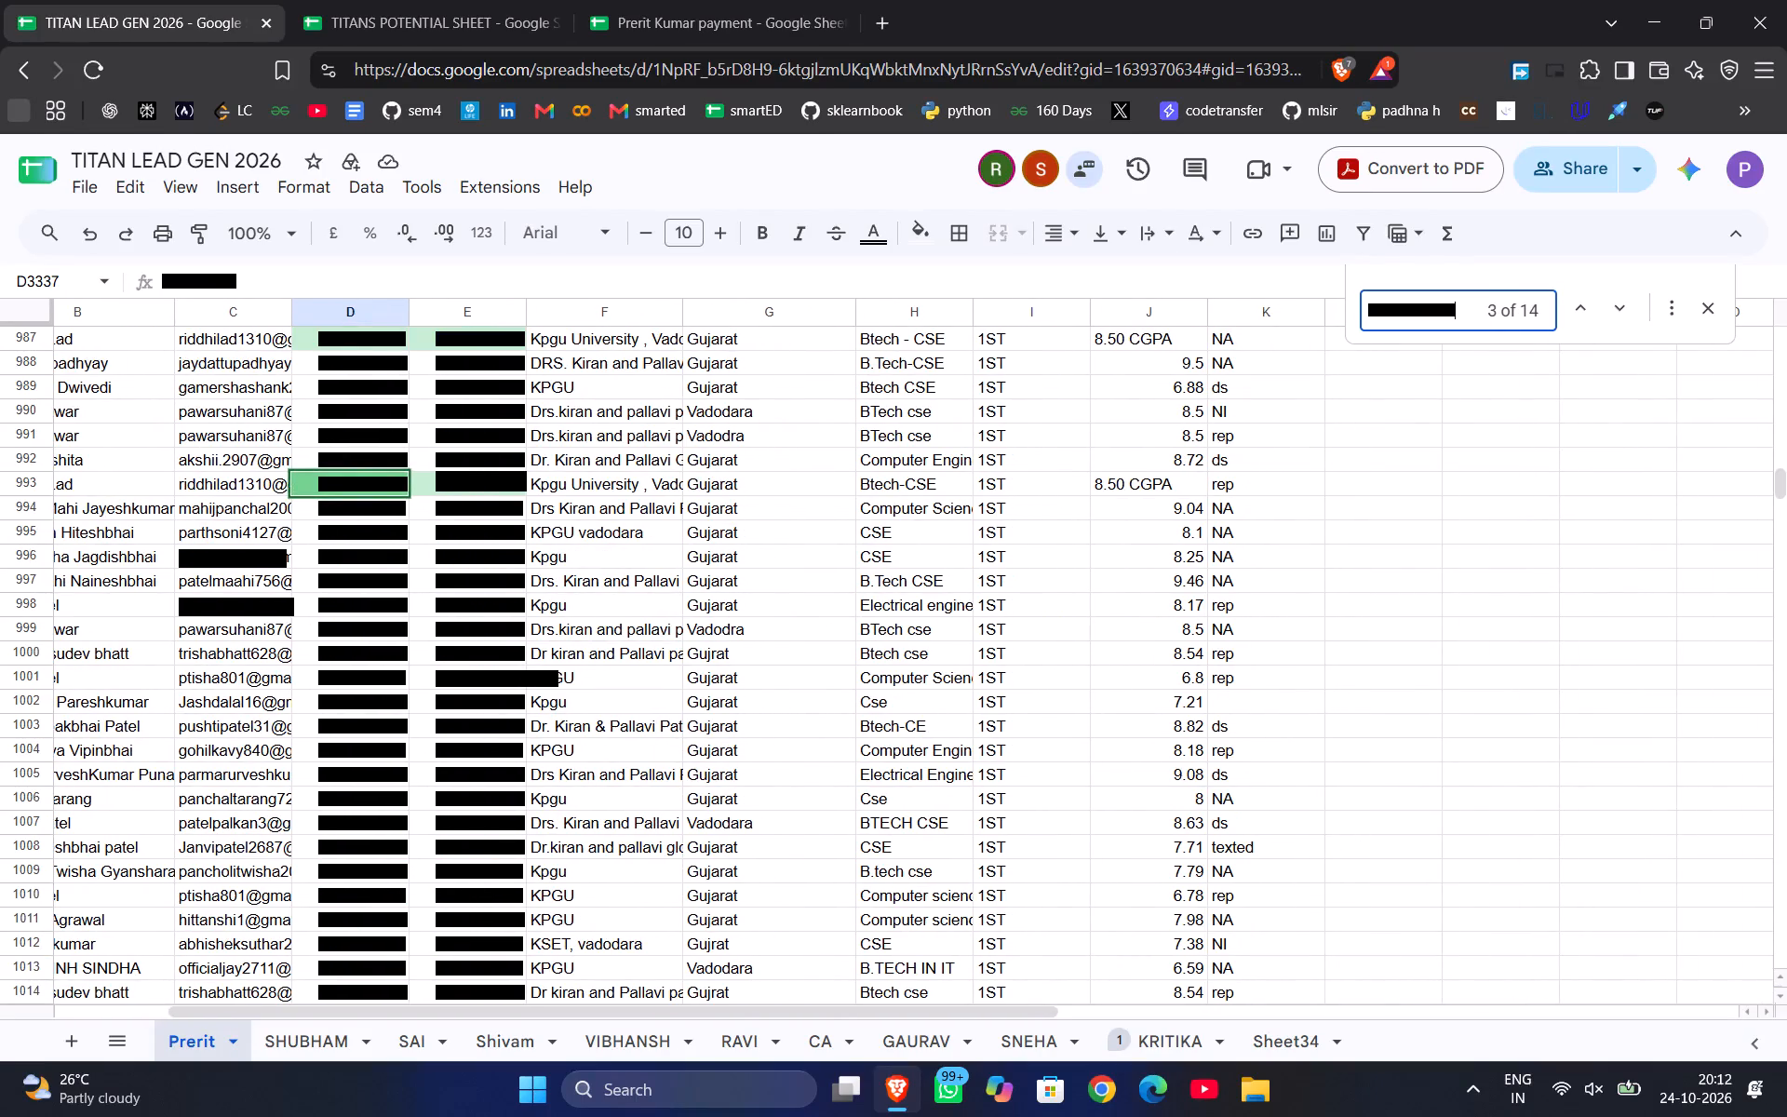
pyautogui.press('Return')
pyautogui.press('Return')
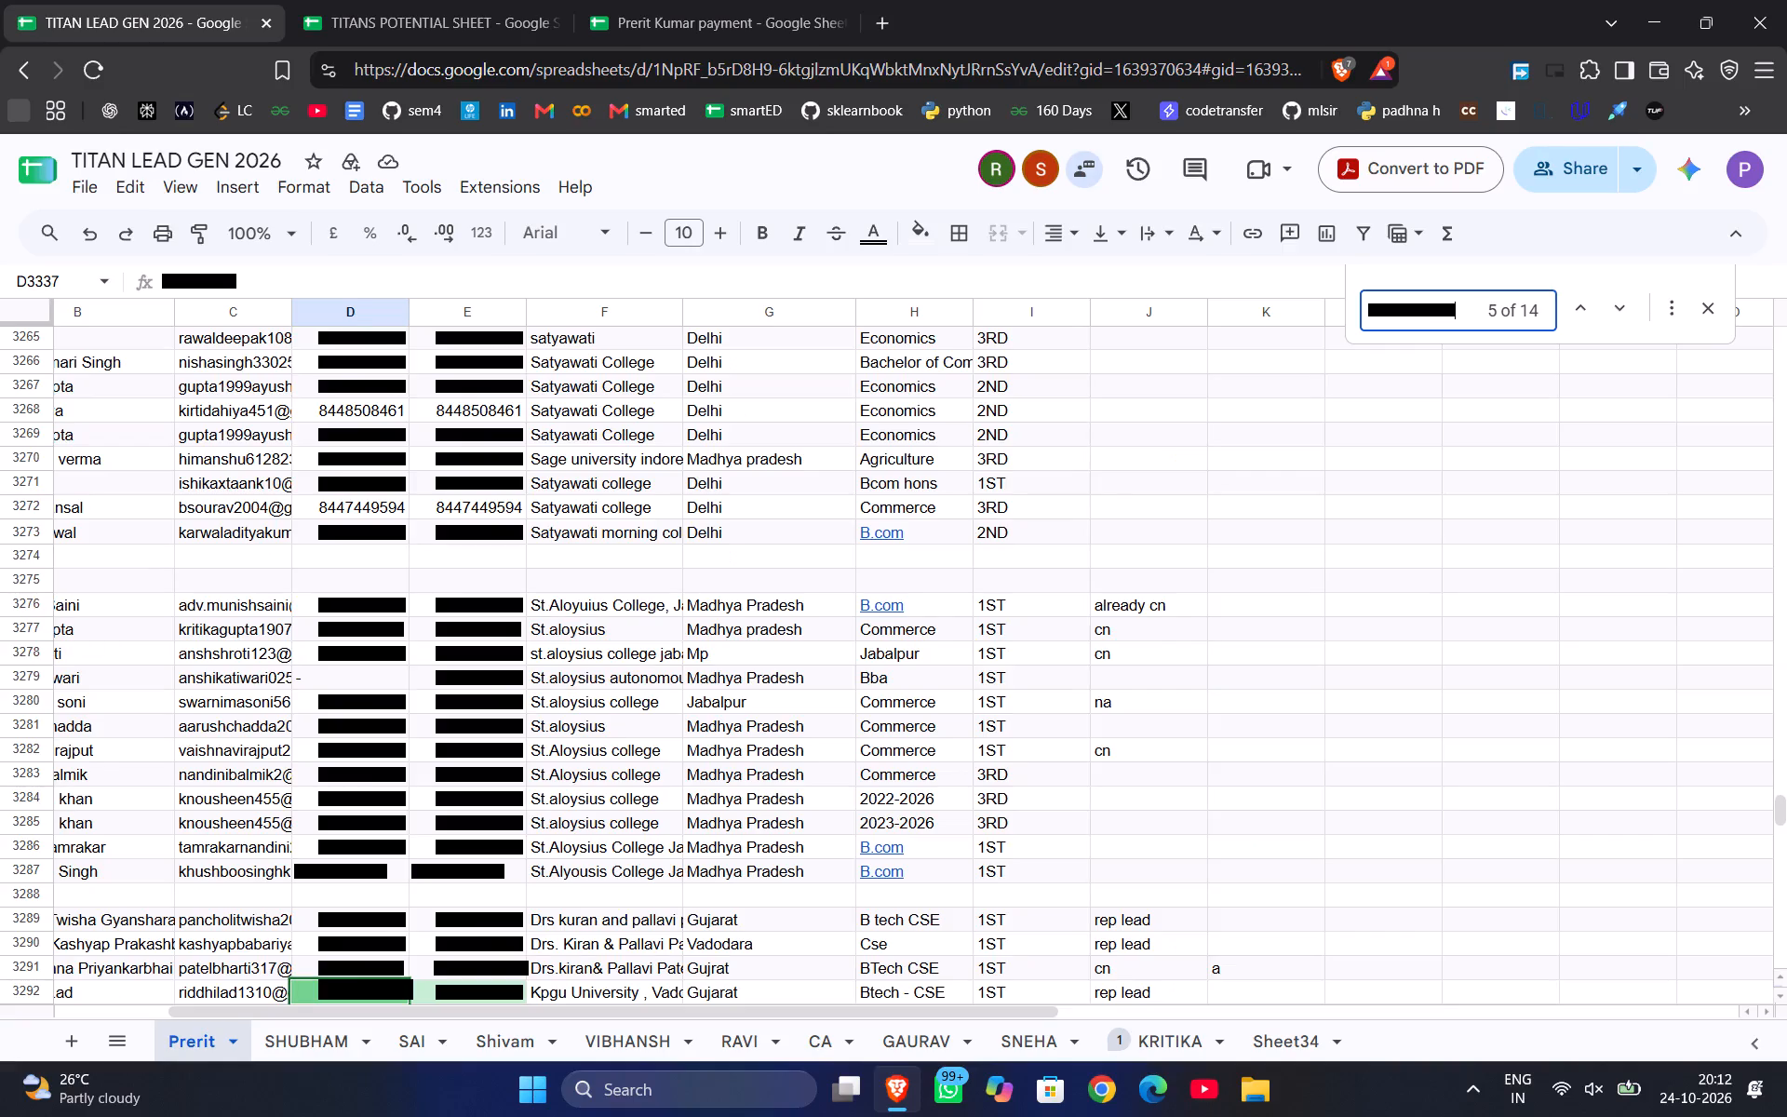
pyautogui.press('Return')
pyautogui.press('Return')
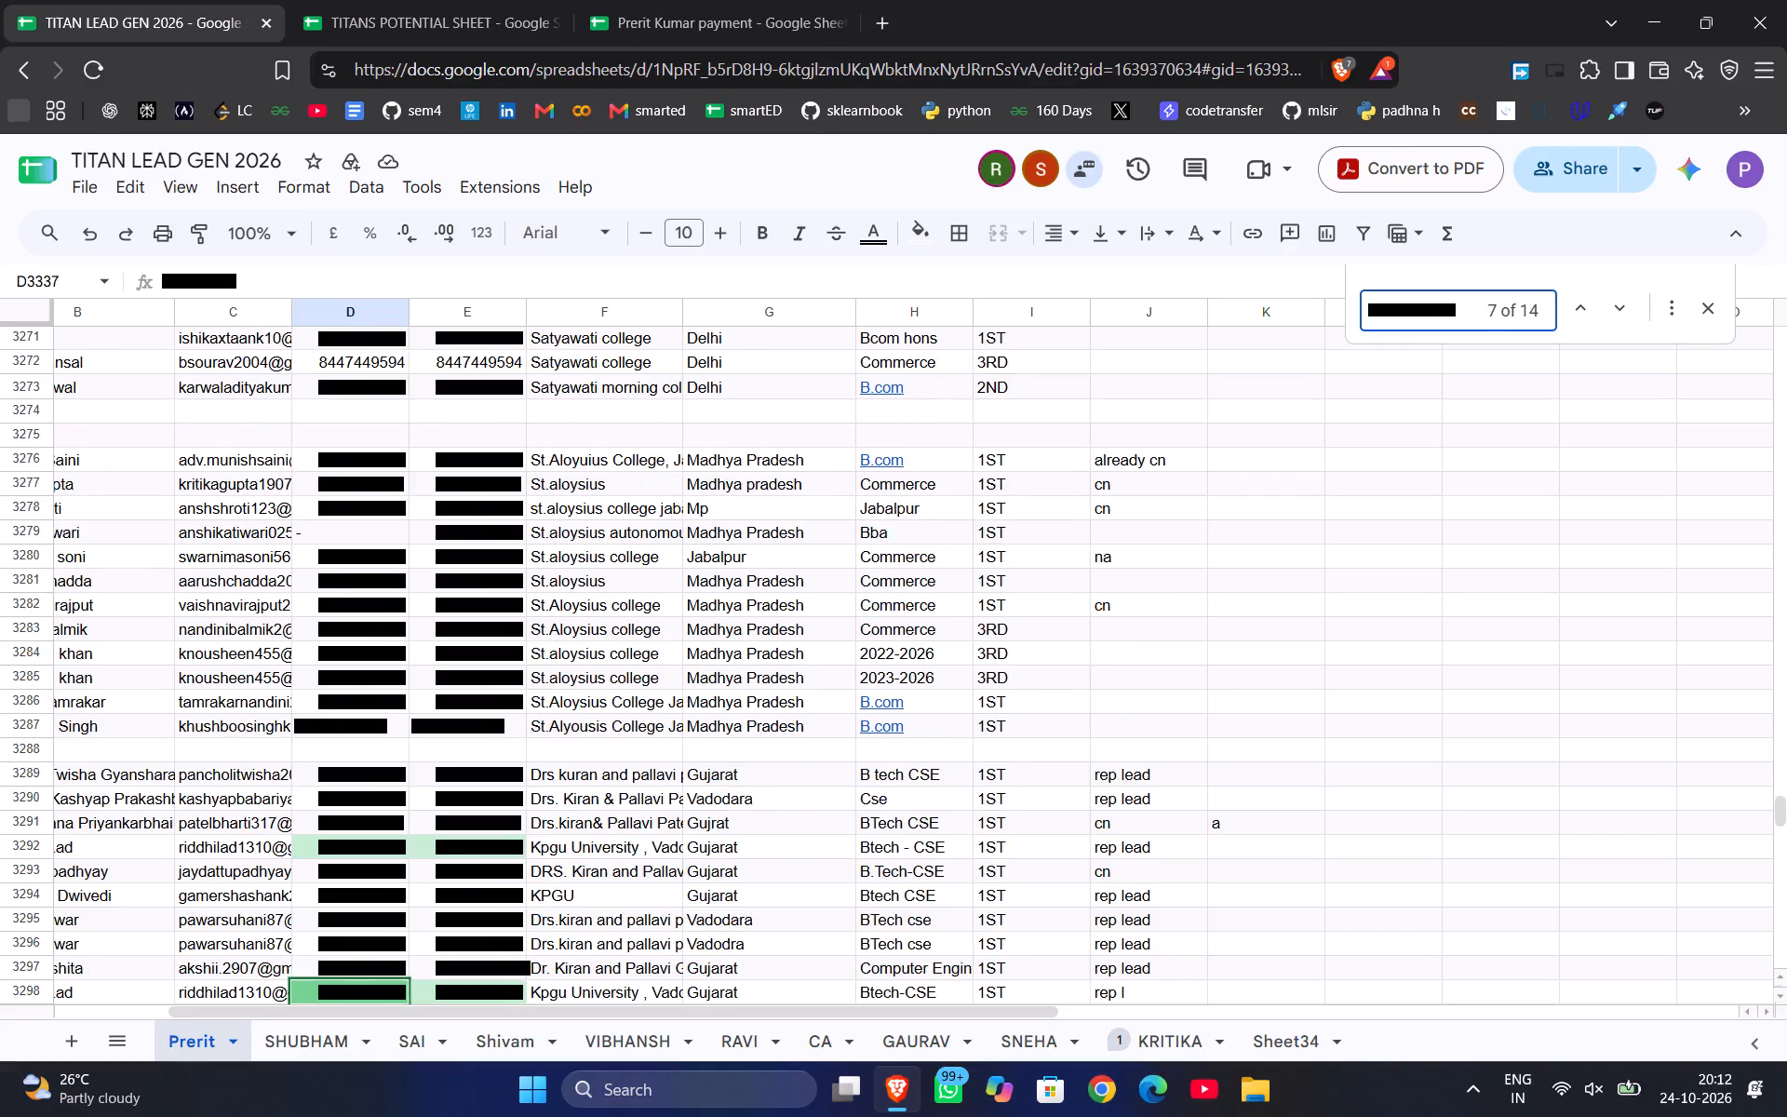
pyautogui.press('Return')
pyautogui.press('Return')
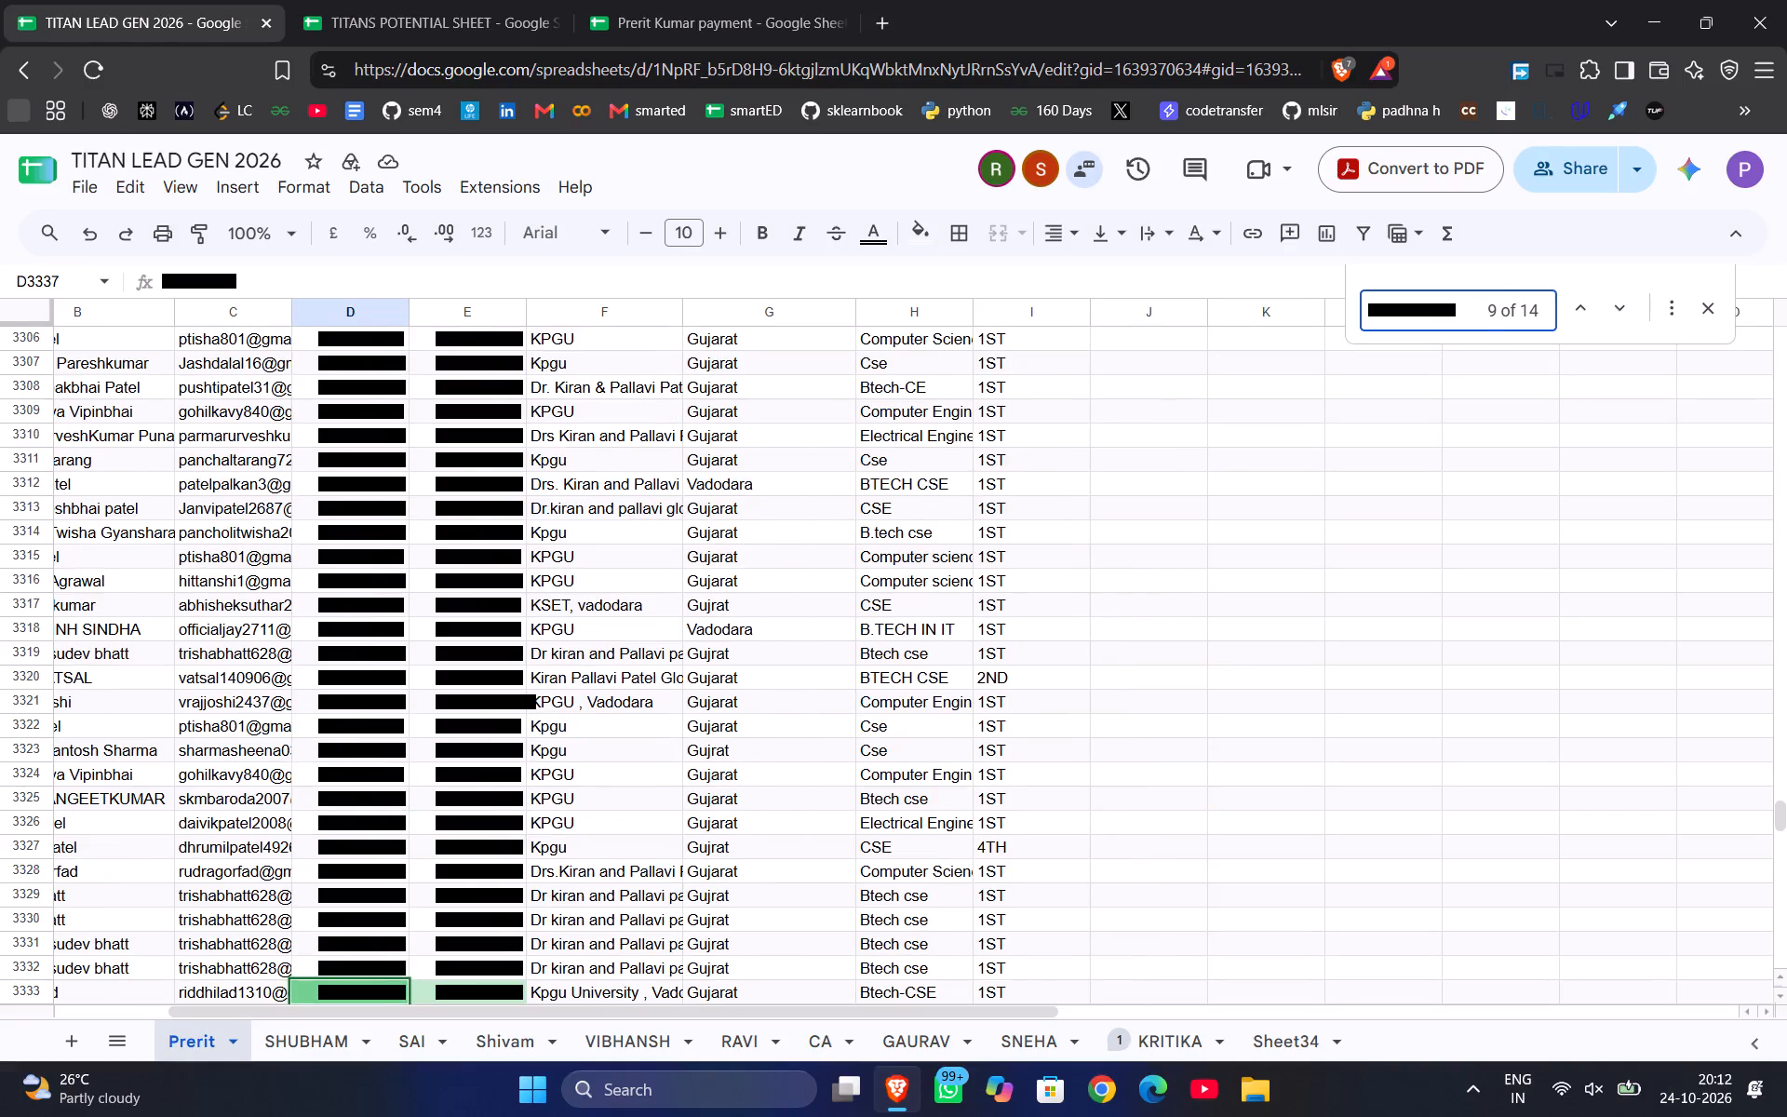
# Complete the outcome note in column J of row 3298 as "rep lead".
pyautogui.scroll(7, 551, 970)
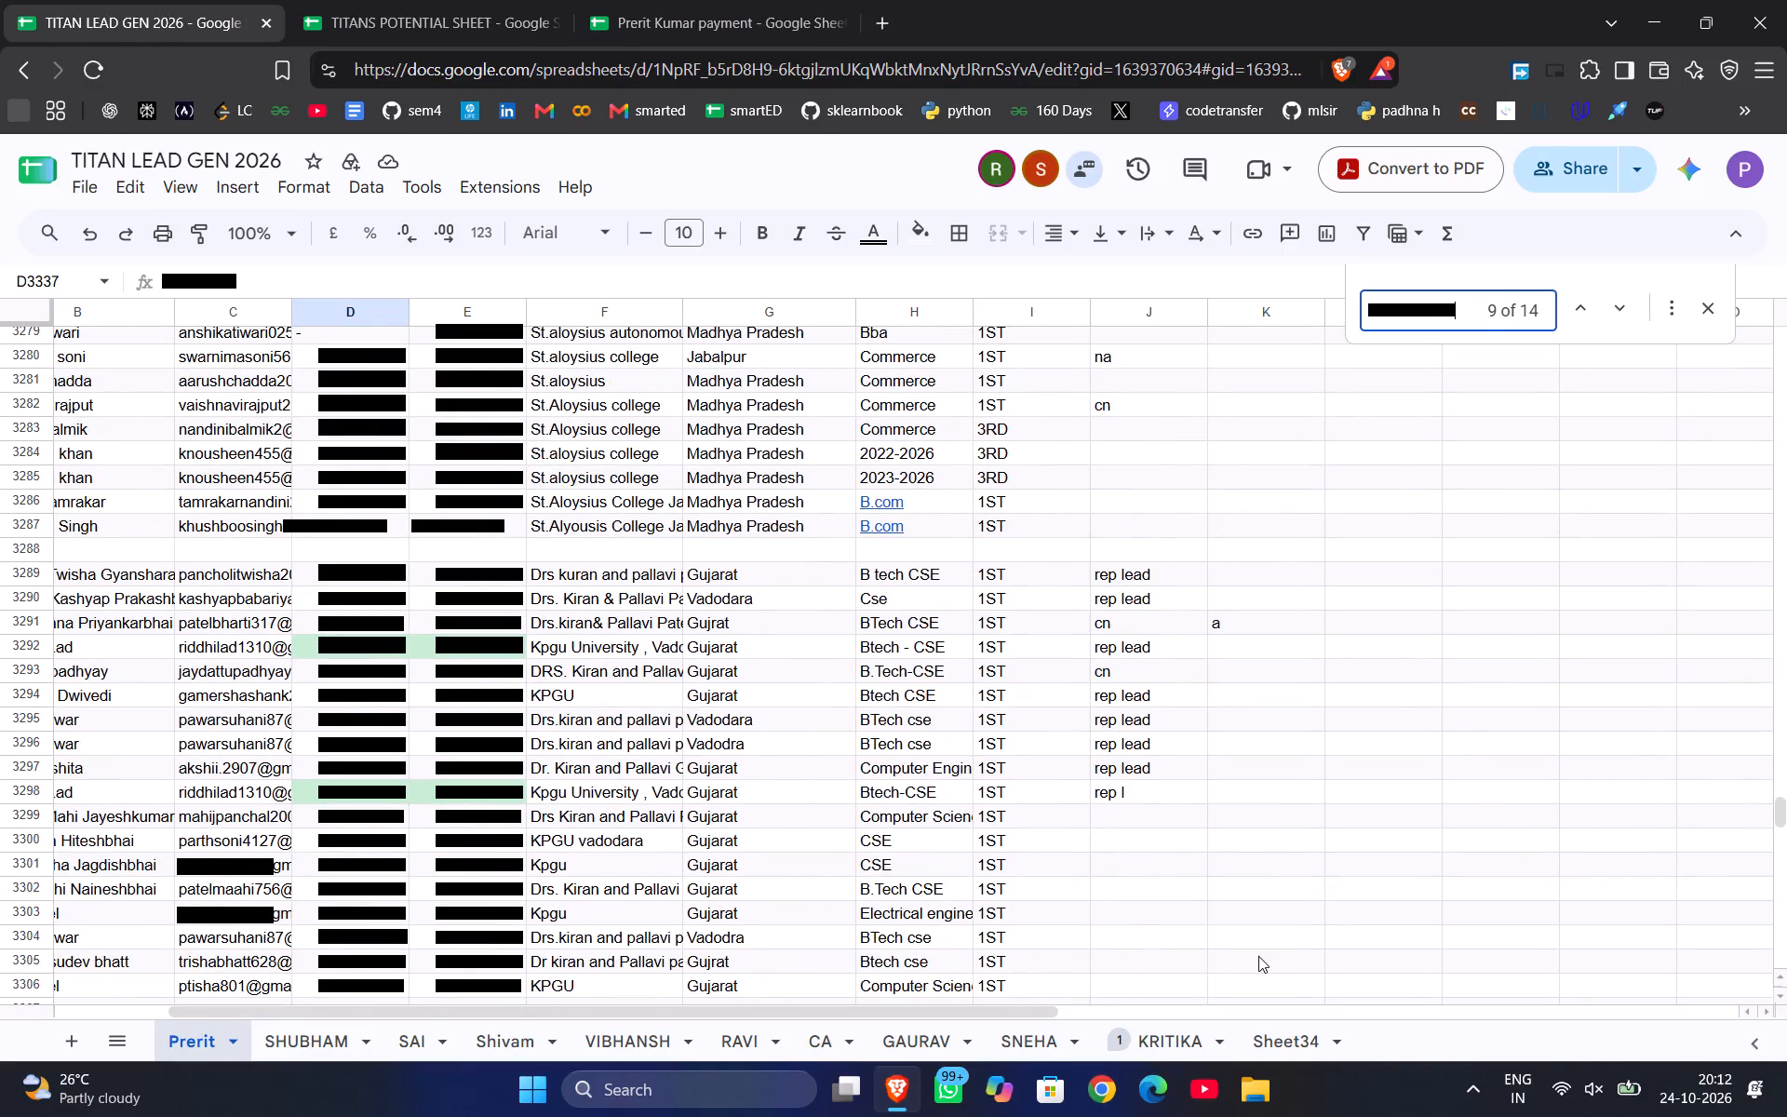
pyautogui.click(1158, 791)
pyautogui.press('Return')
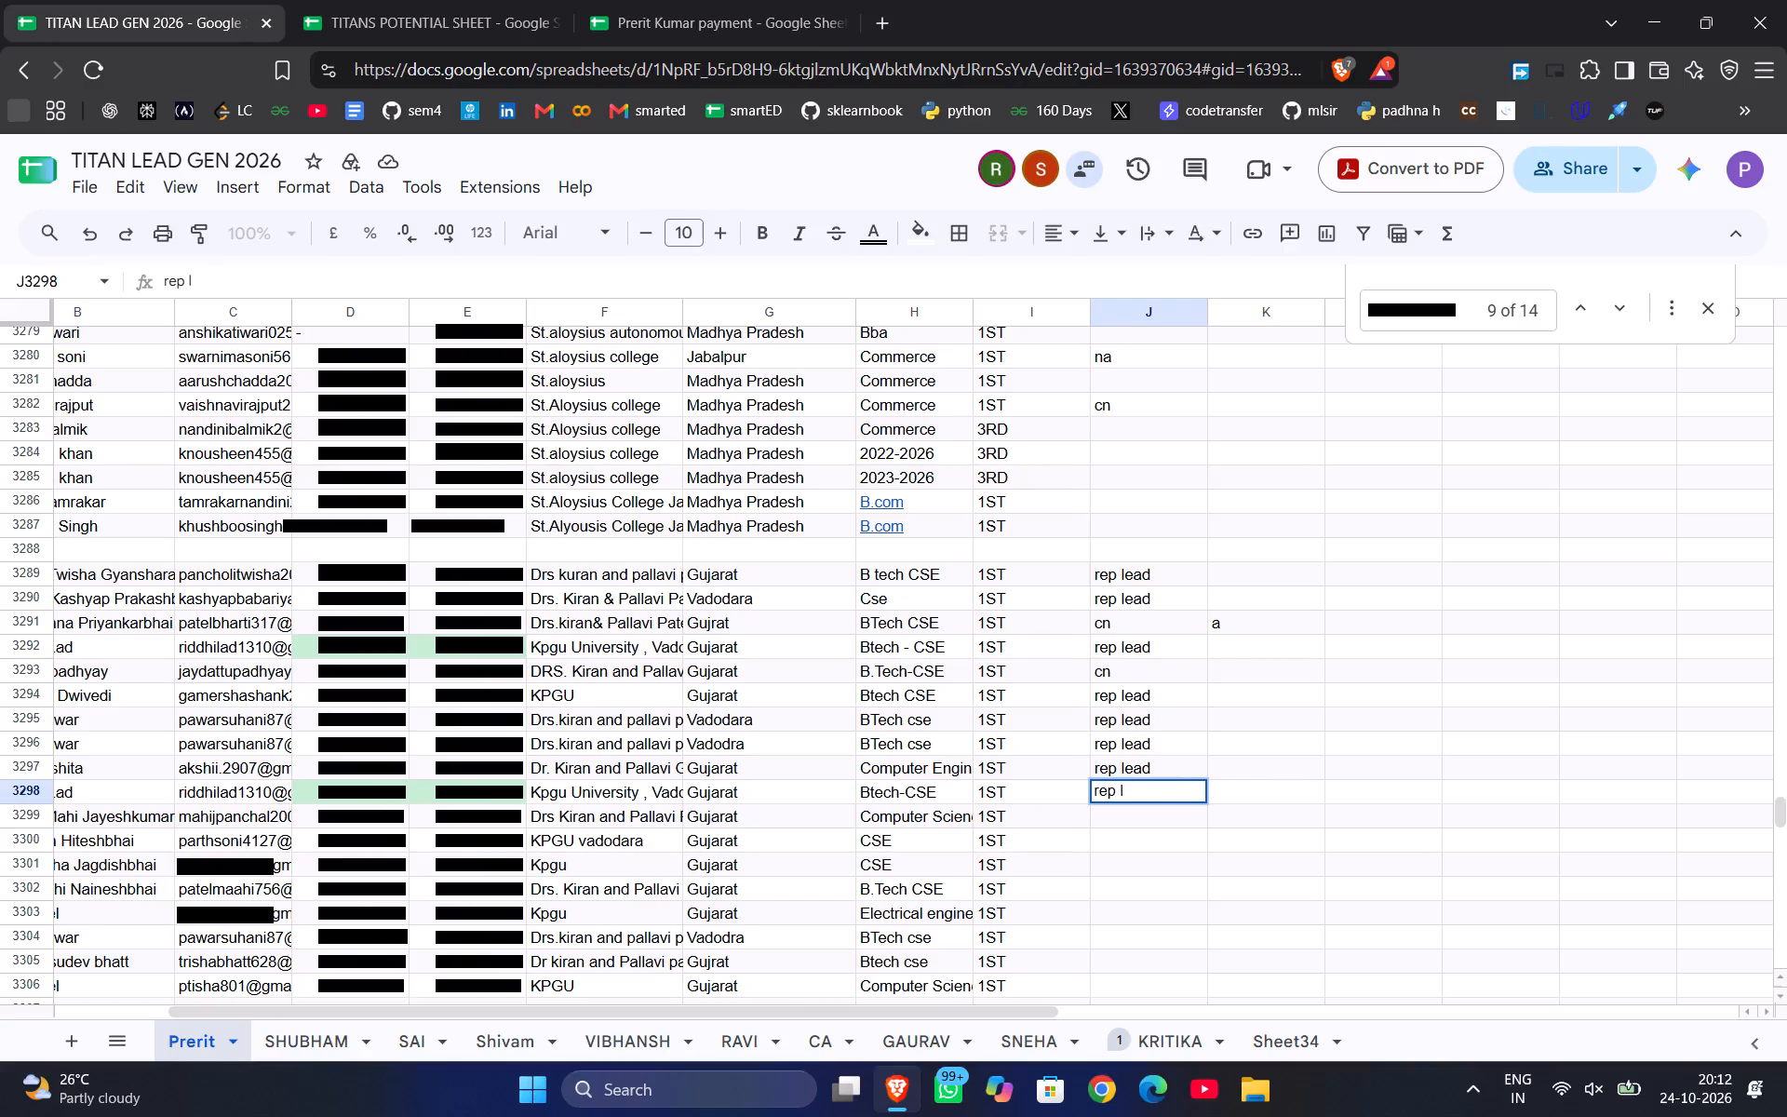
pyautogui.write('ead')
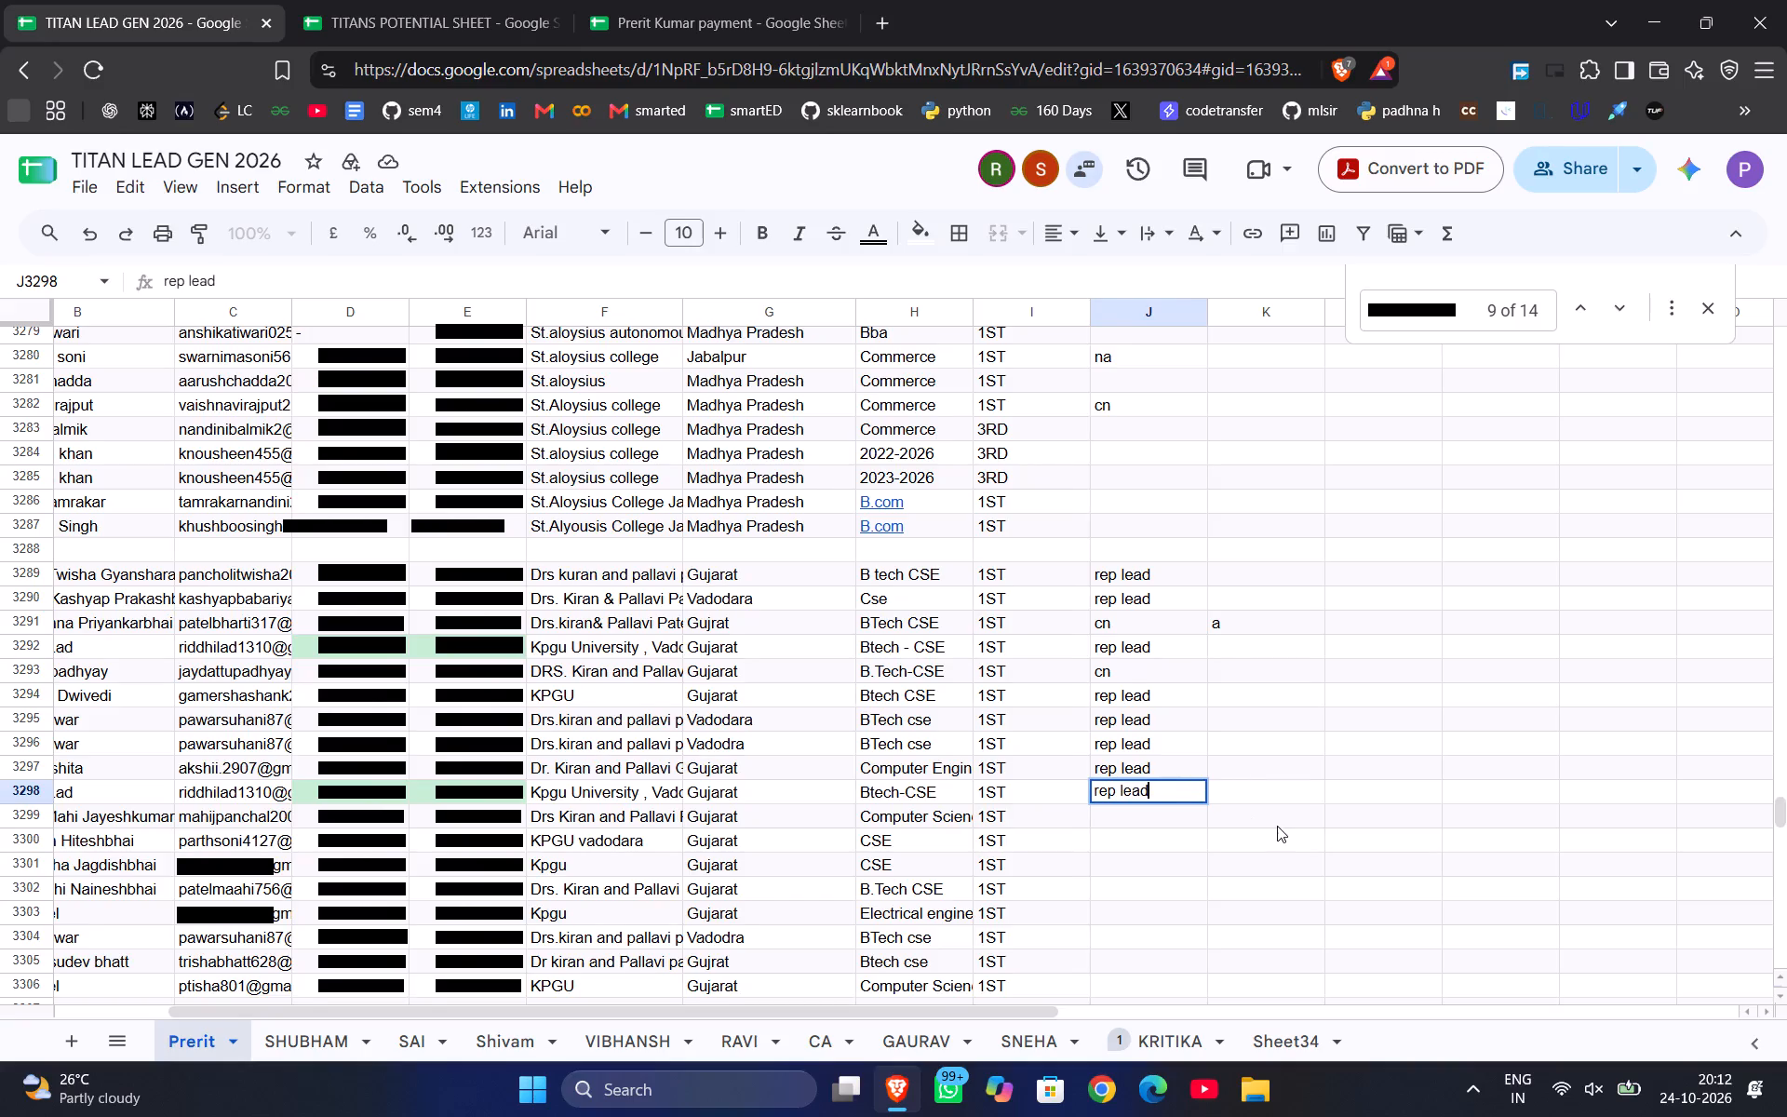
pyautogui.click(1277, 826)
pyautogui.scroll(-3, 1277, 826)
pyautogui.click(1129, 469)
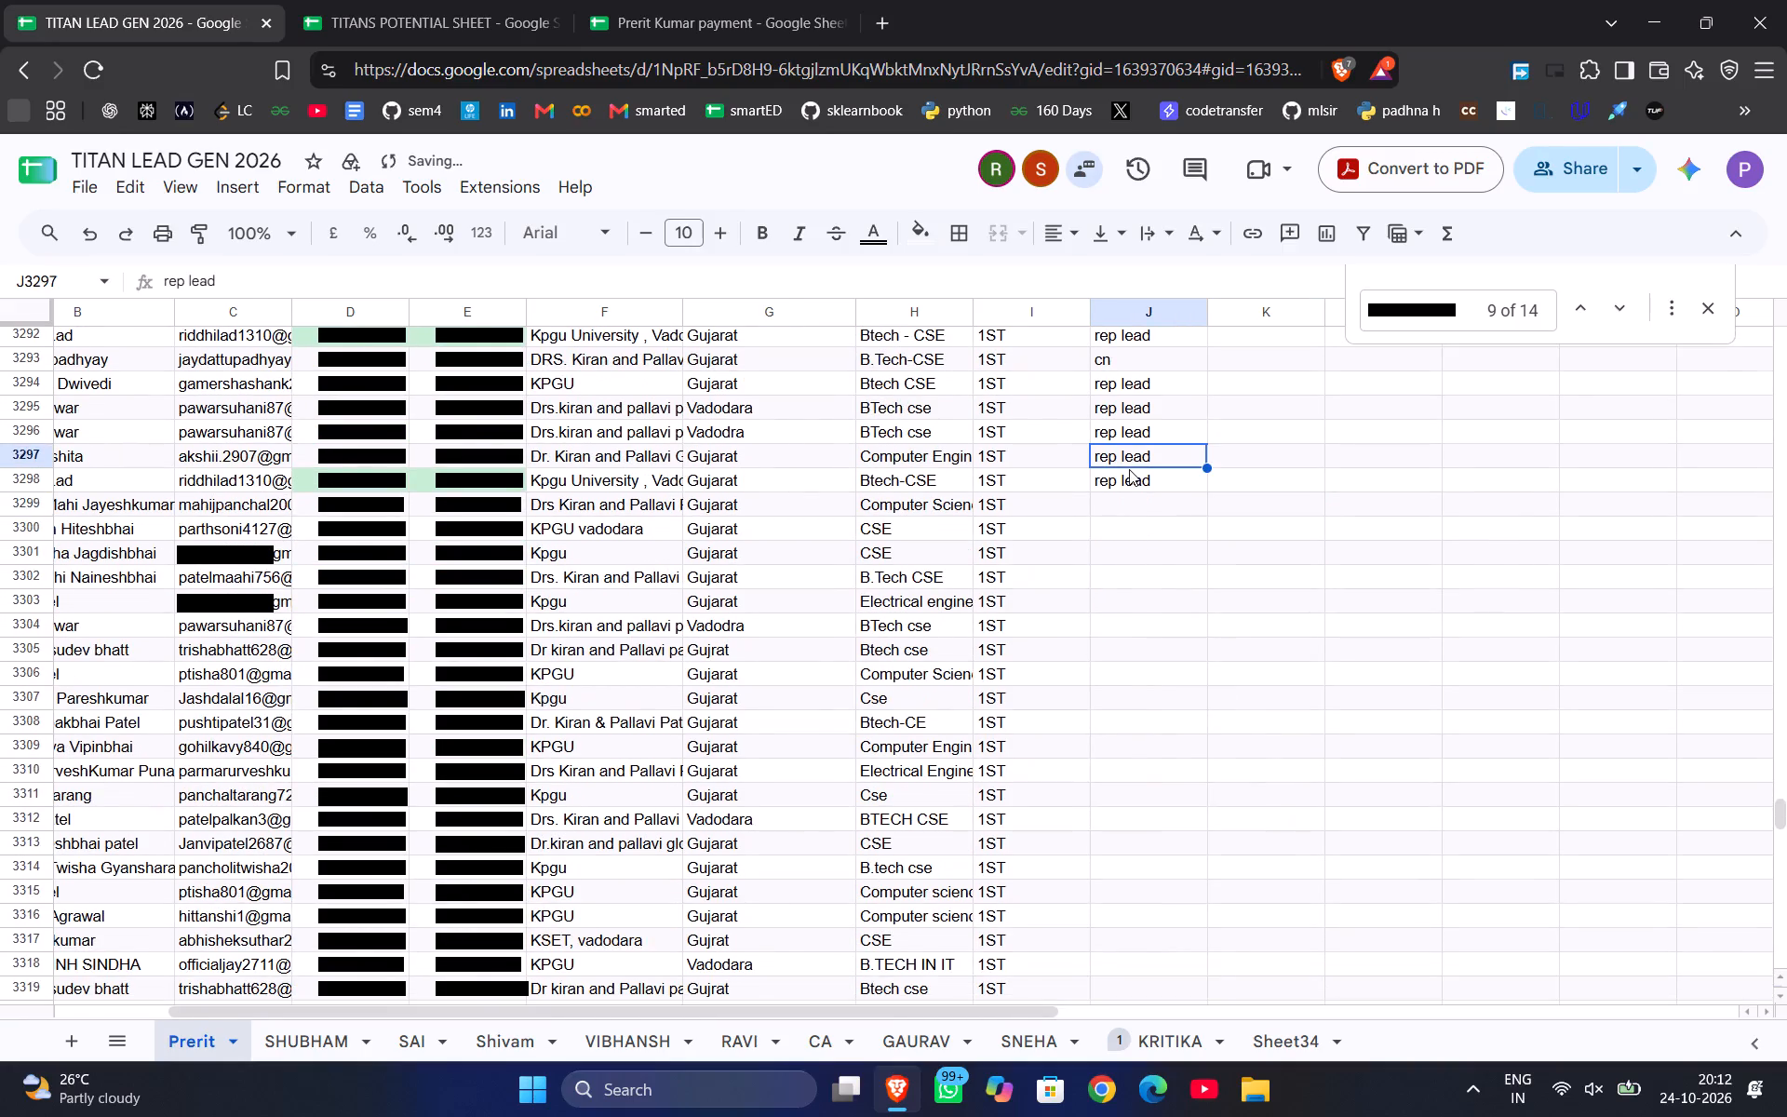
# Search the sheet for the contact number in column D of row 3338 and cycle through its matches.
pyautogui.scroll(-6, 937, 648)
pyautogui.scroll(5, 937, 648)
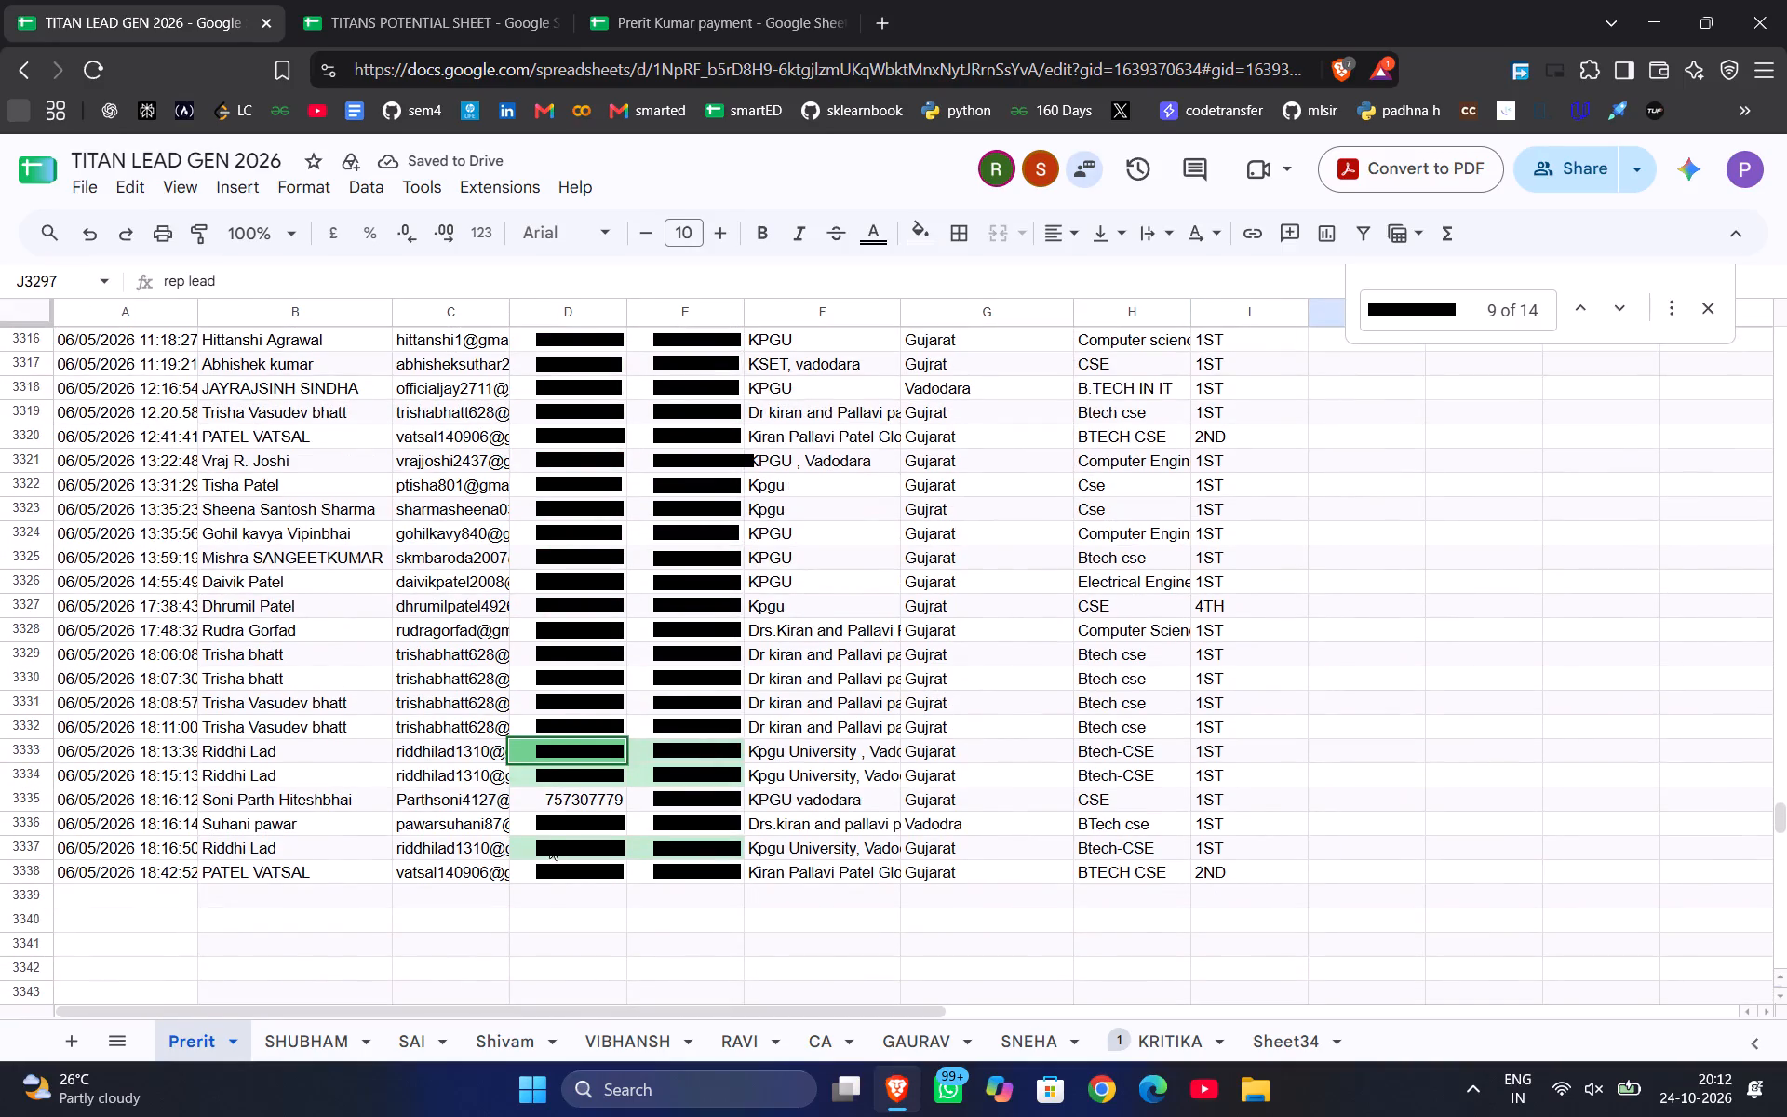
pyautogui.click(565, 880)
pyautogui.hotkey('ctrl', 'c')
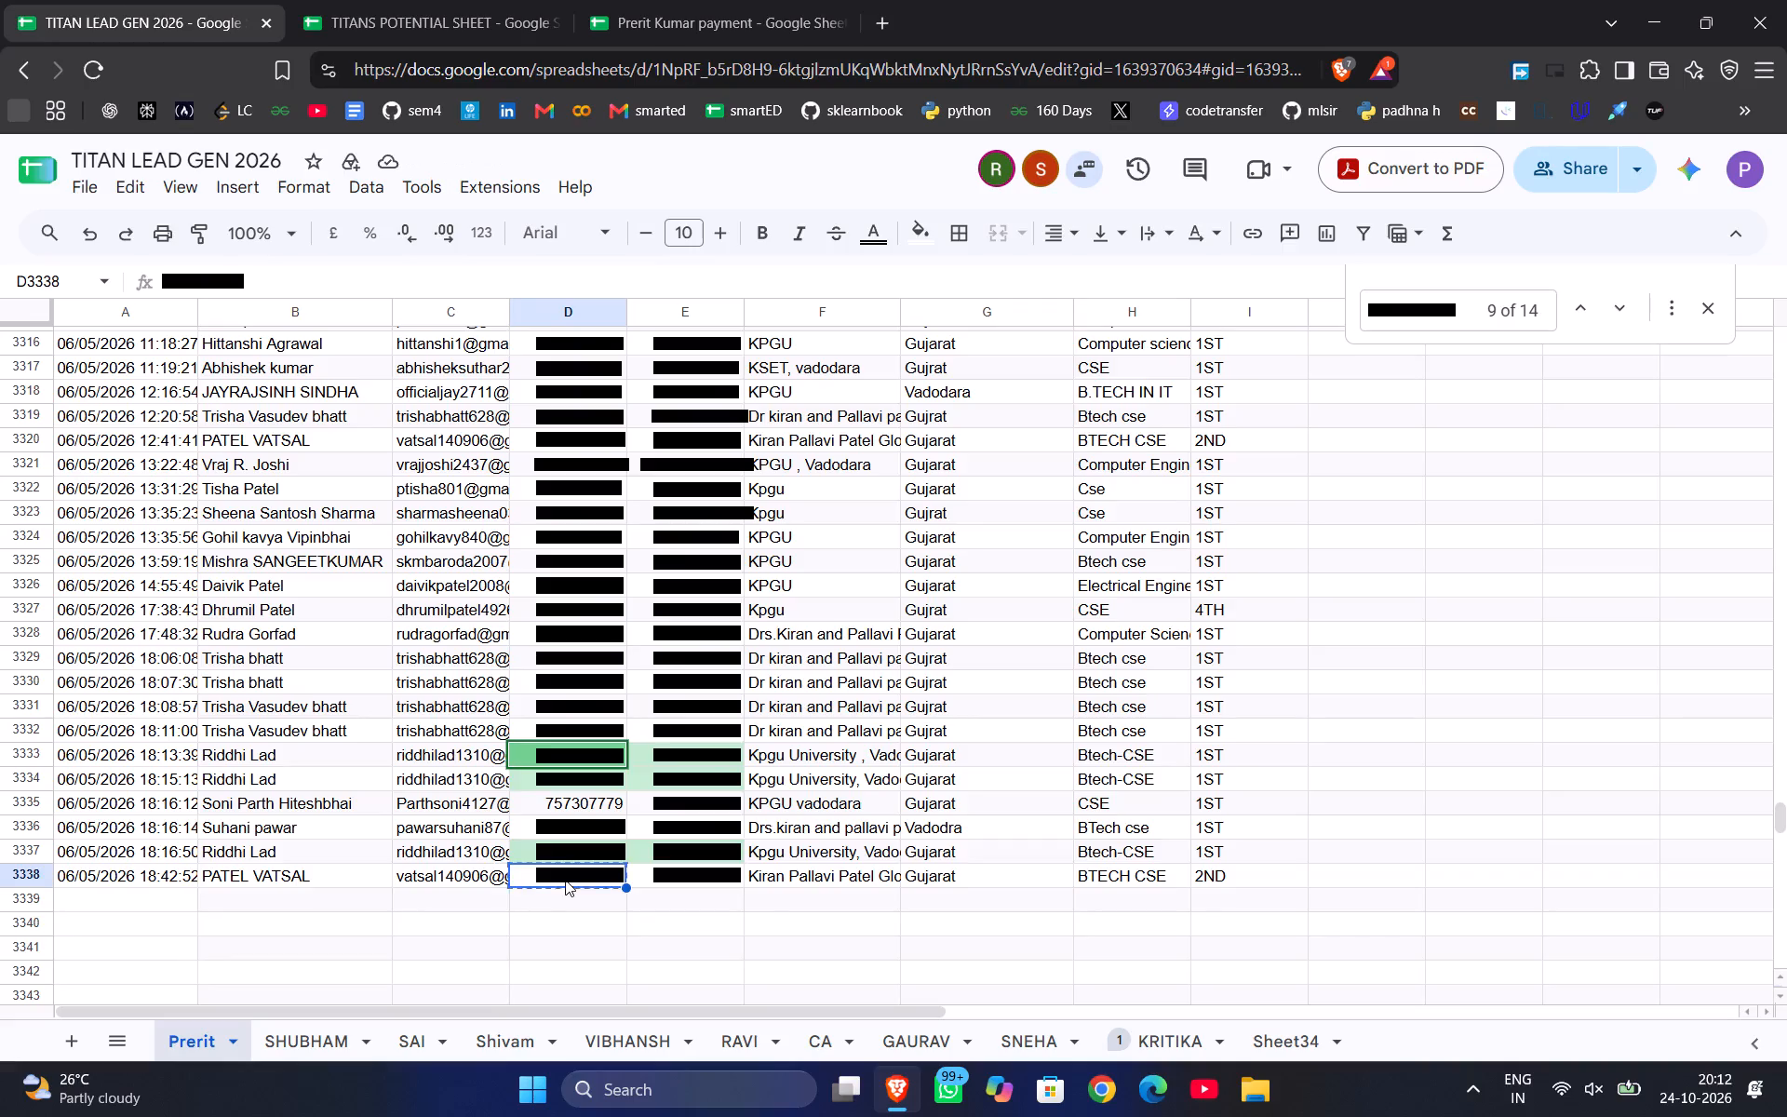
pyautogui.hotkey('ctrl', 'f')
pyautogui.hotkey('ctrl', 'v')
pyautogui.press('Return')
pyautogui.press('Return')
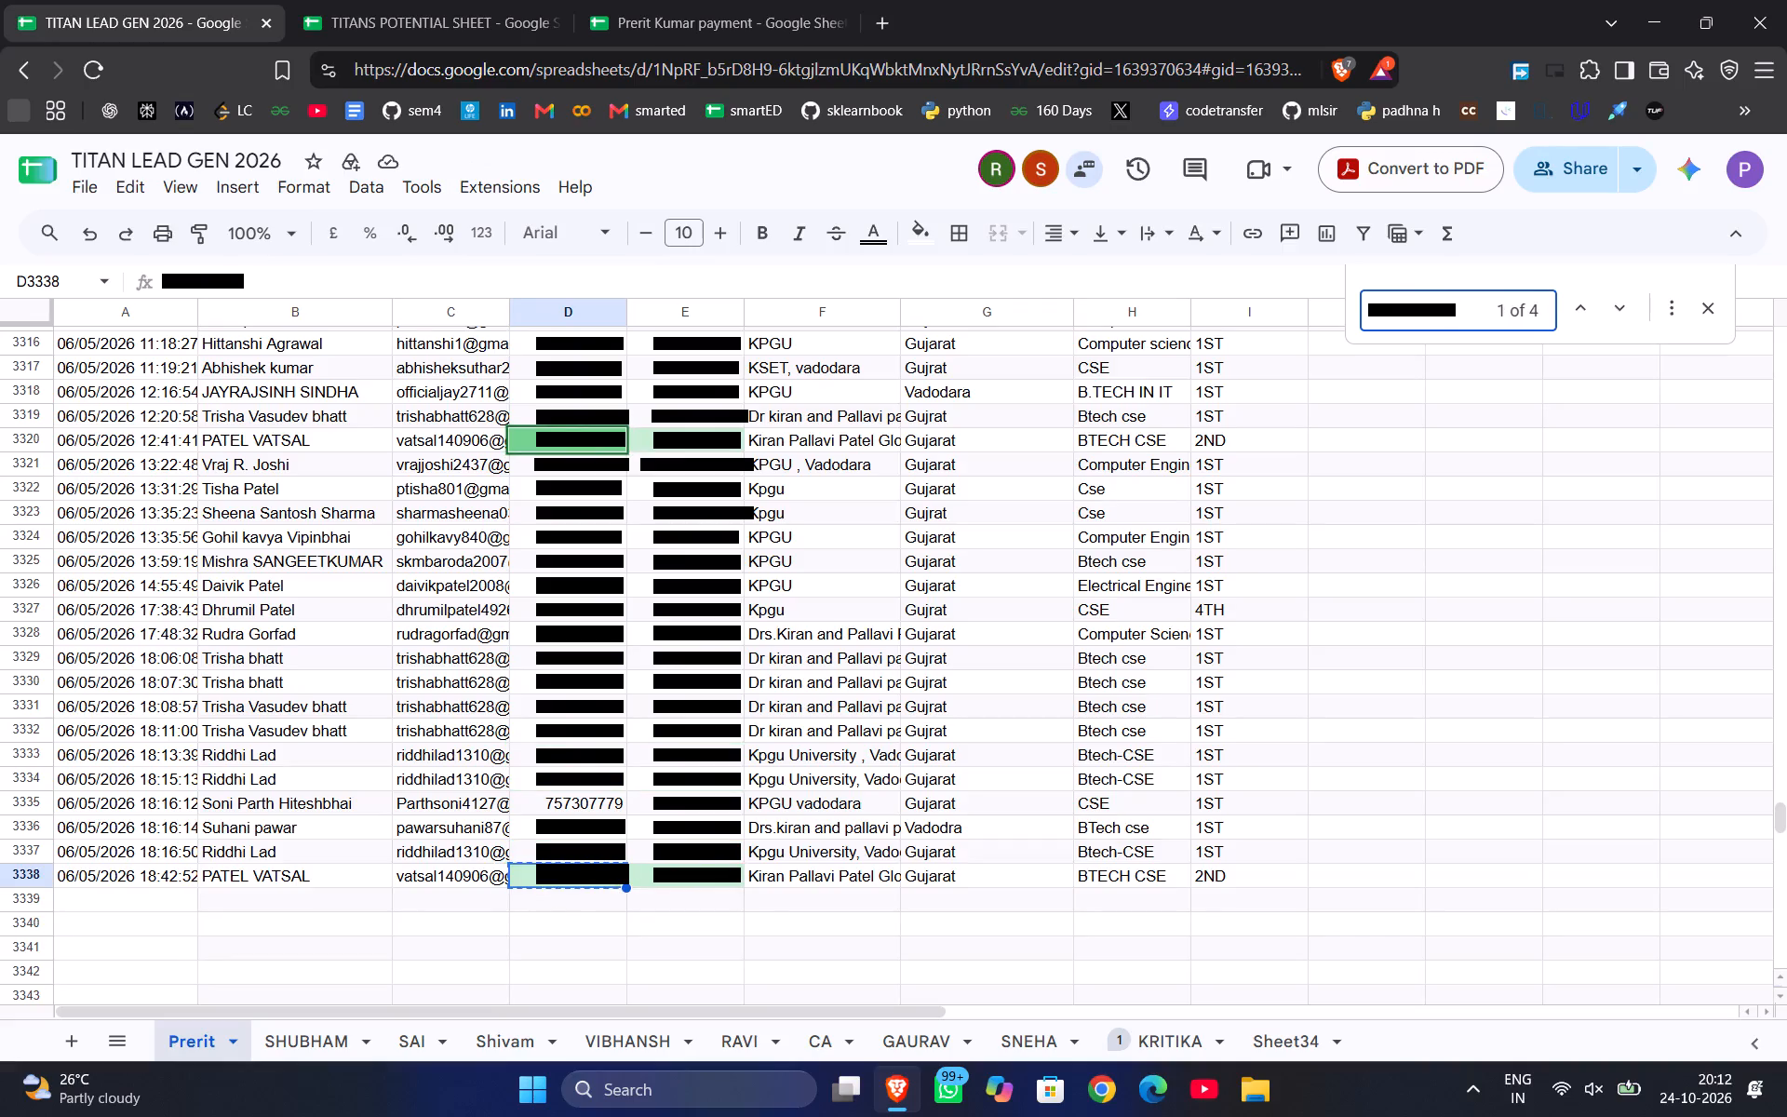
pyautogui.press('Return')
pyautogui.press('Return')
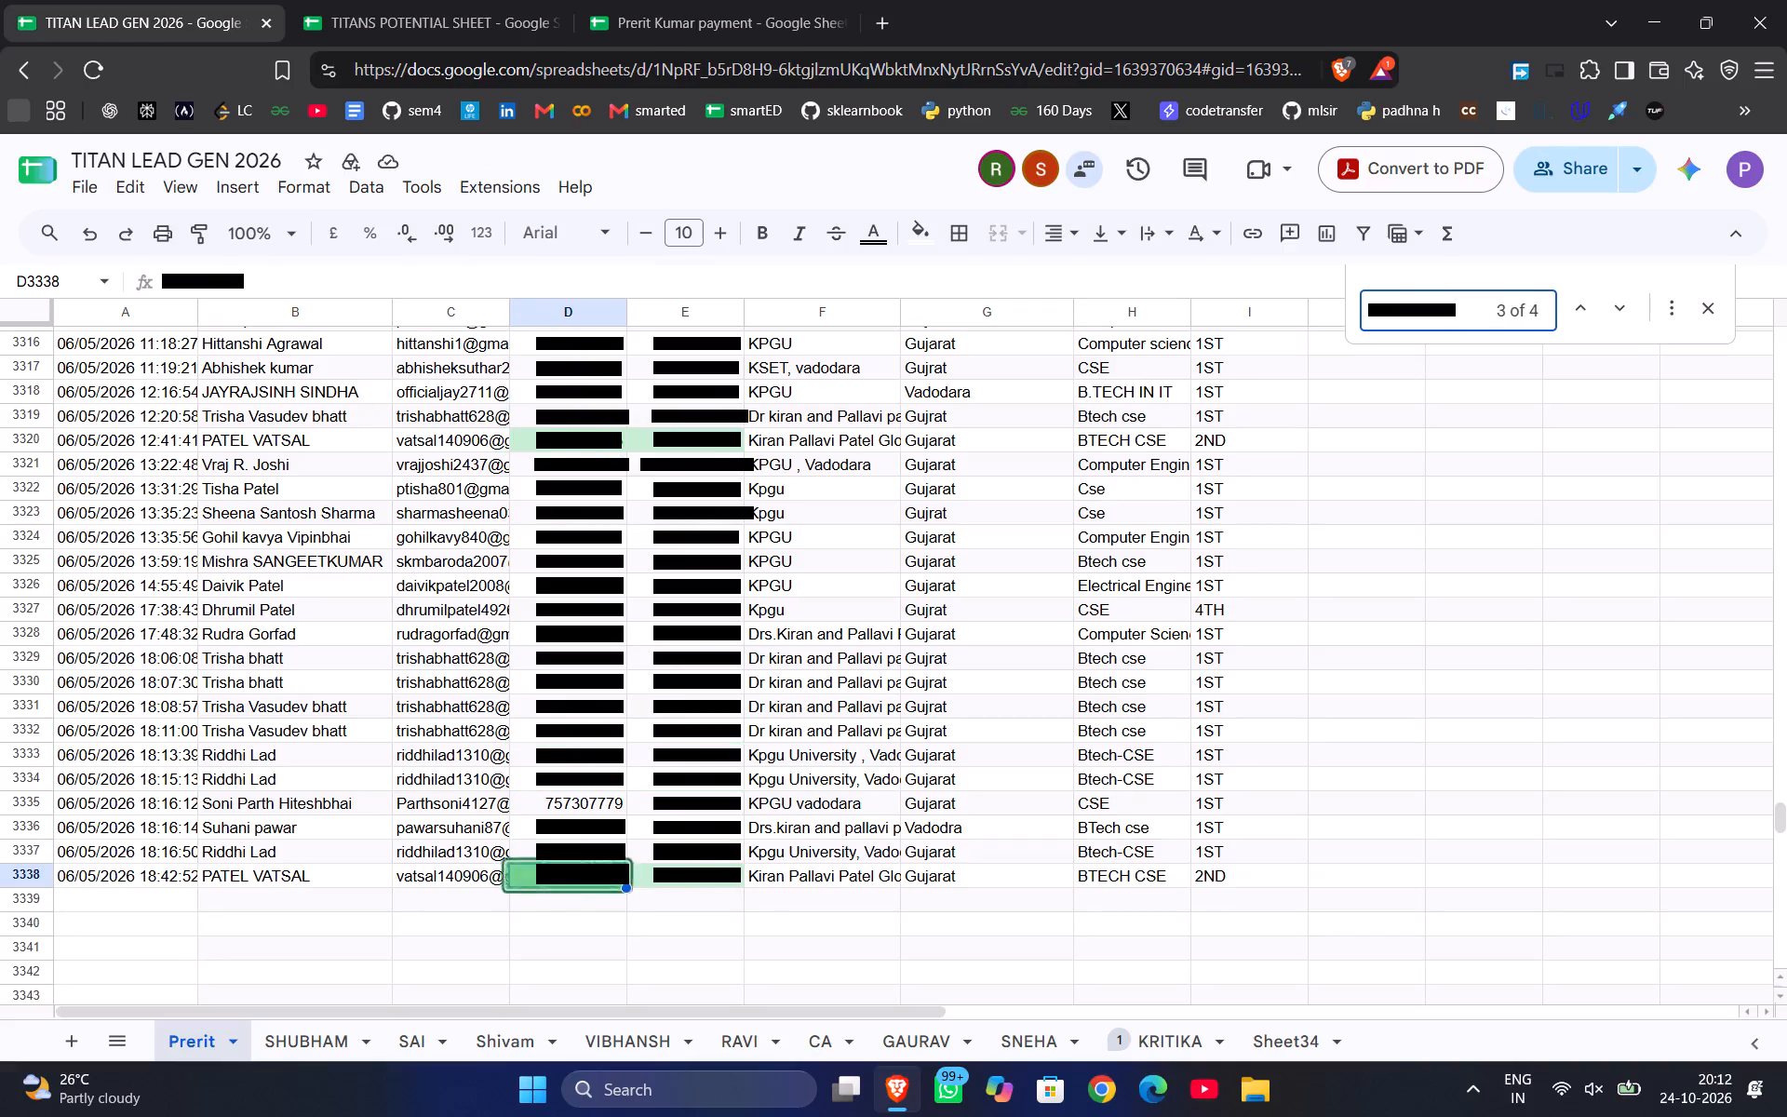
pyautogui.press('Return')
pyautogui.press('Return')
pyautogui.press('Return')
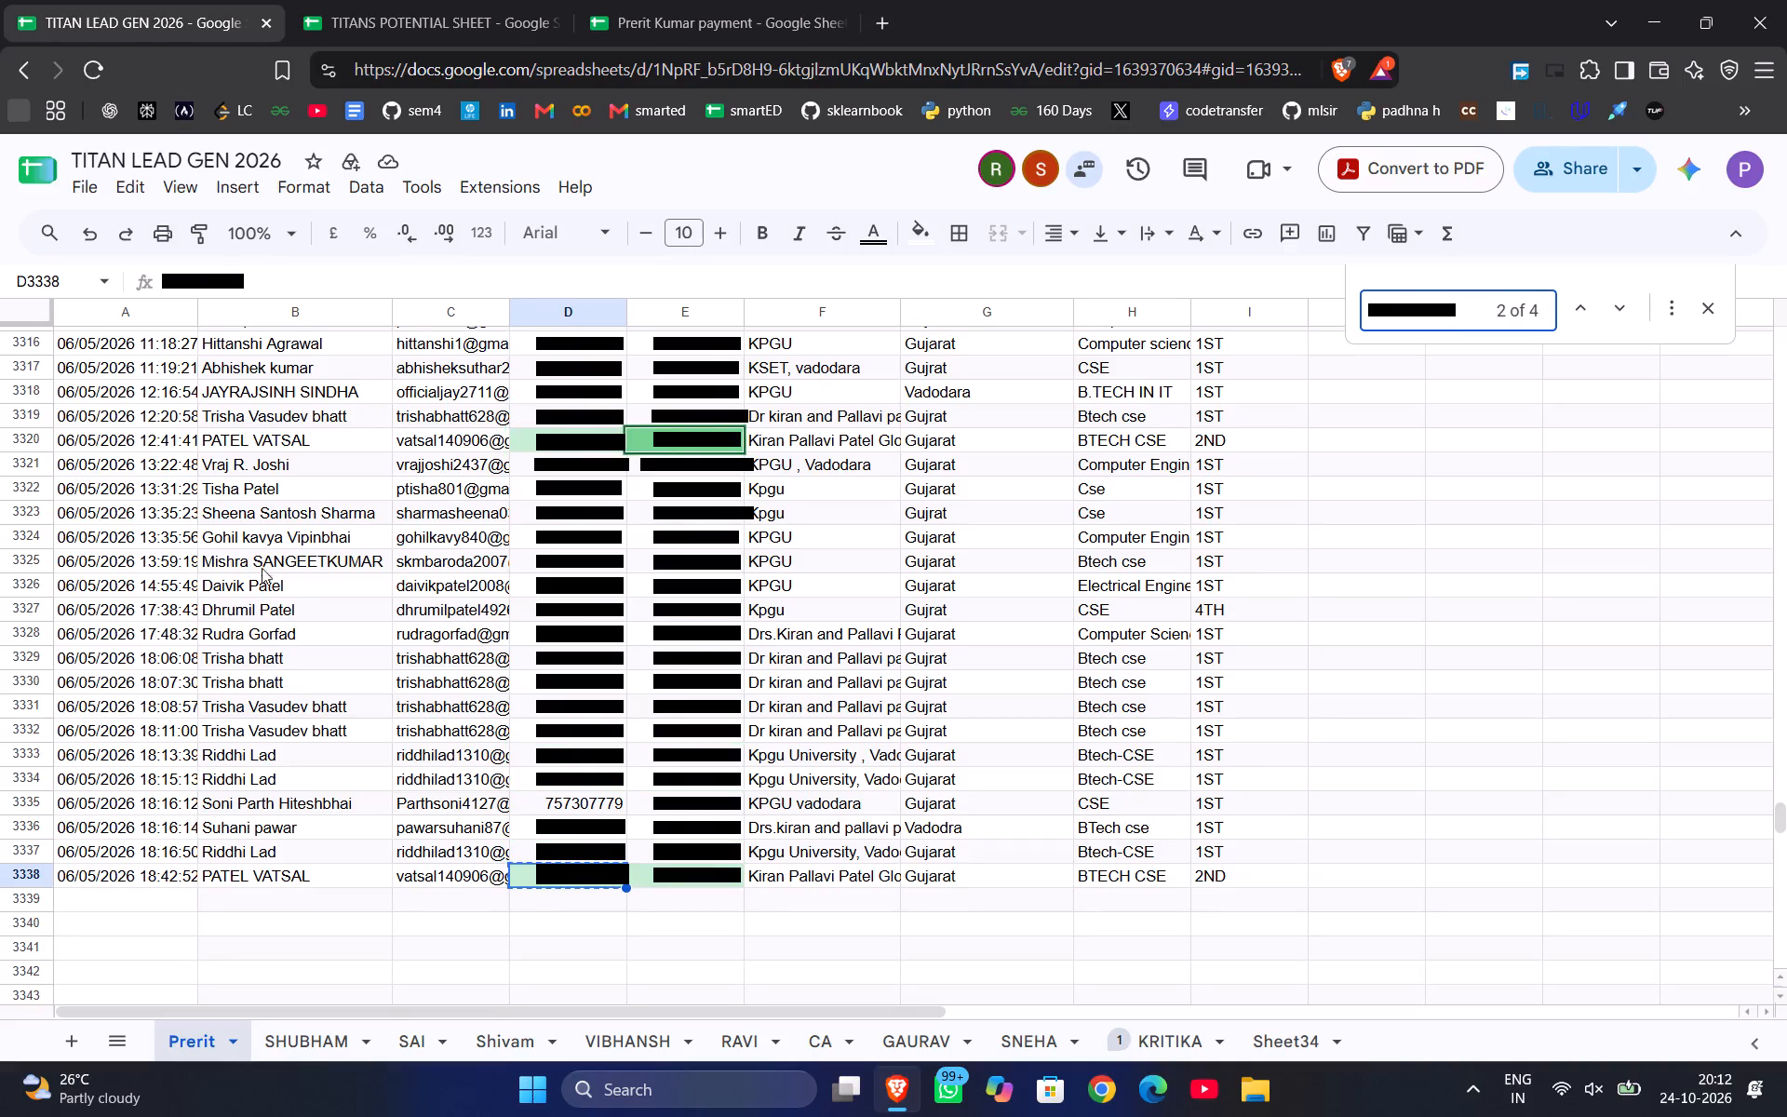
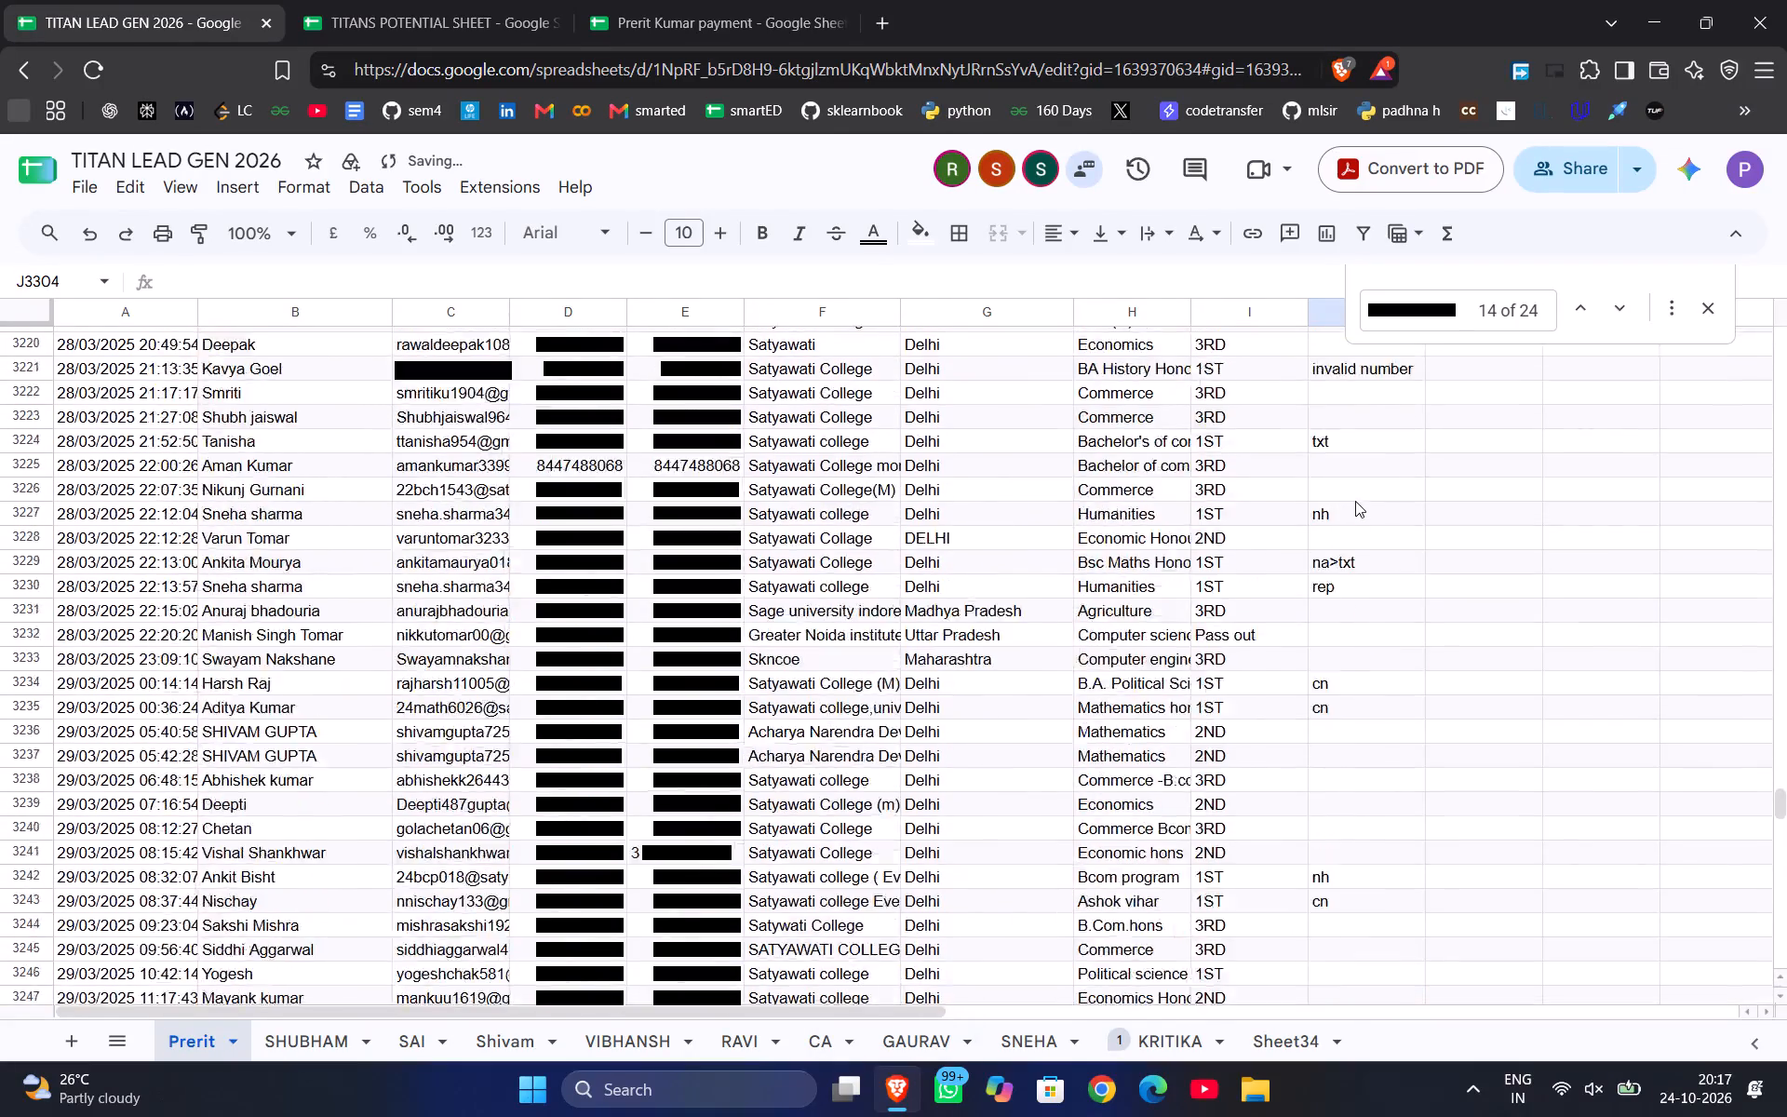
# Look through the Gurukul Kangri, Sage University and Rajkiya lead rows of the Prerit sheet for first-year leads without an outcome note.
pyautogui.scroll(15, 1355, 501)
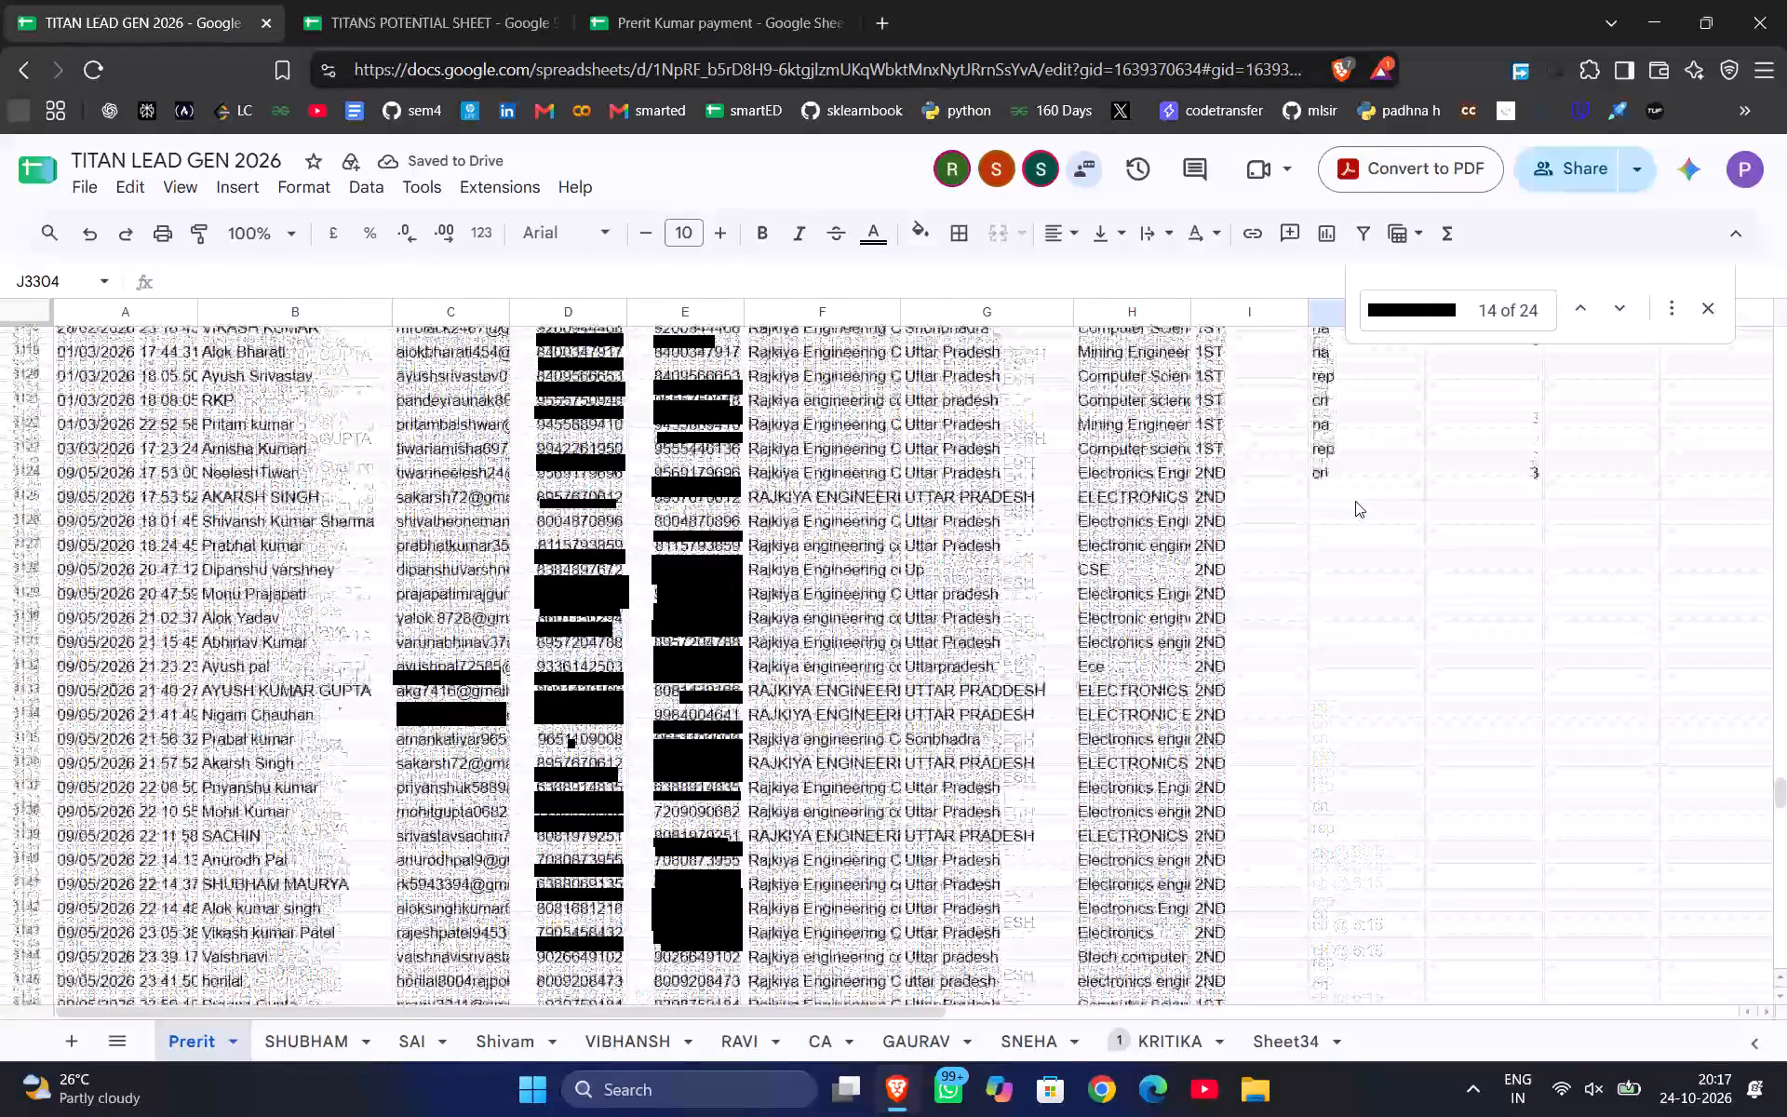
pyautogui.scroll(10, 1355, 501)
pyautogui.scroll(-5, 1355, 501)
pyautogui.scroll(5, 1355, 501)
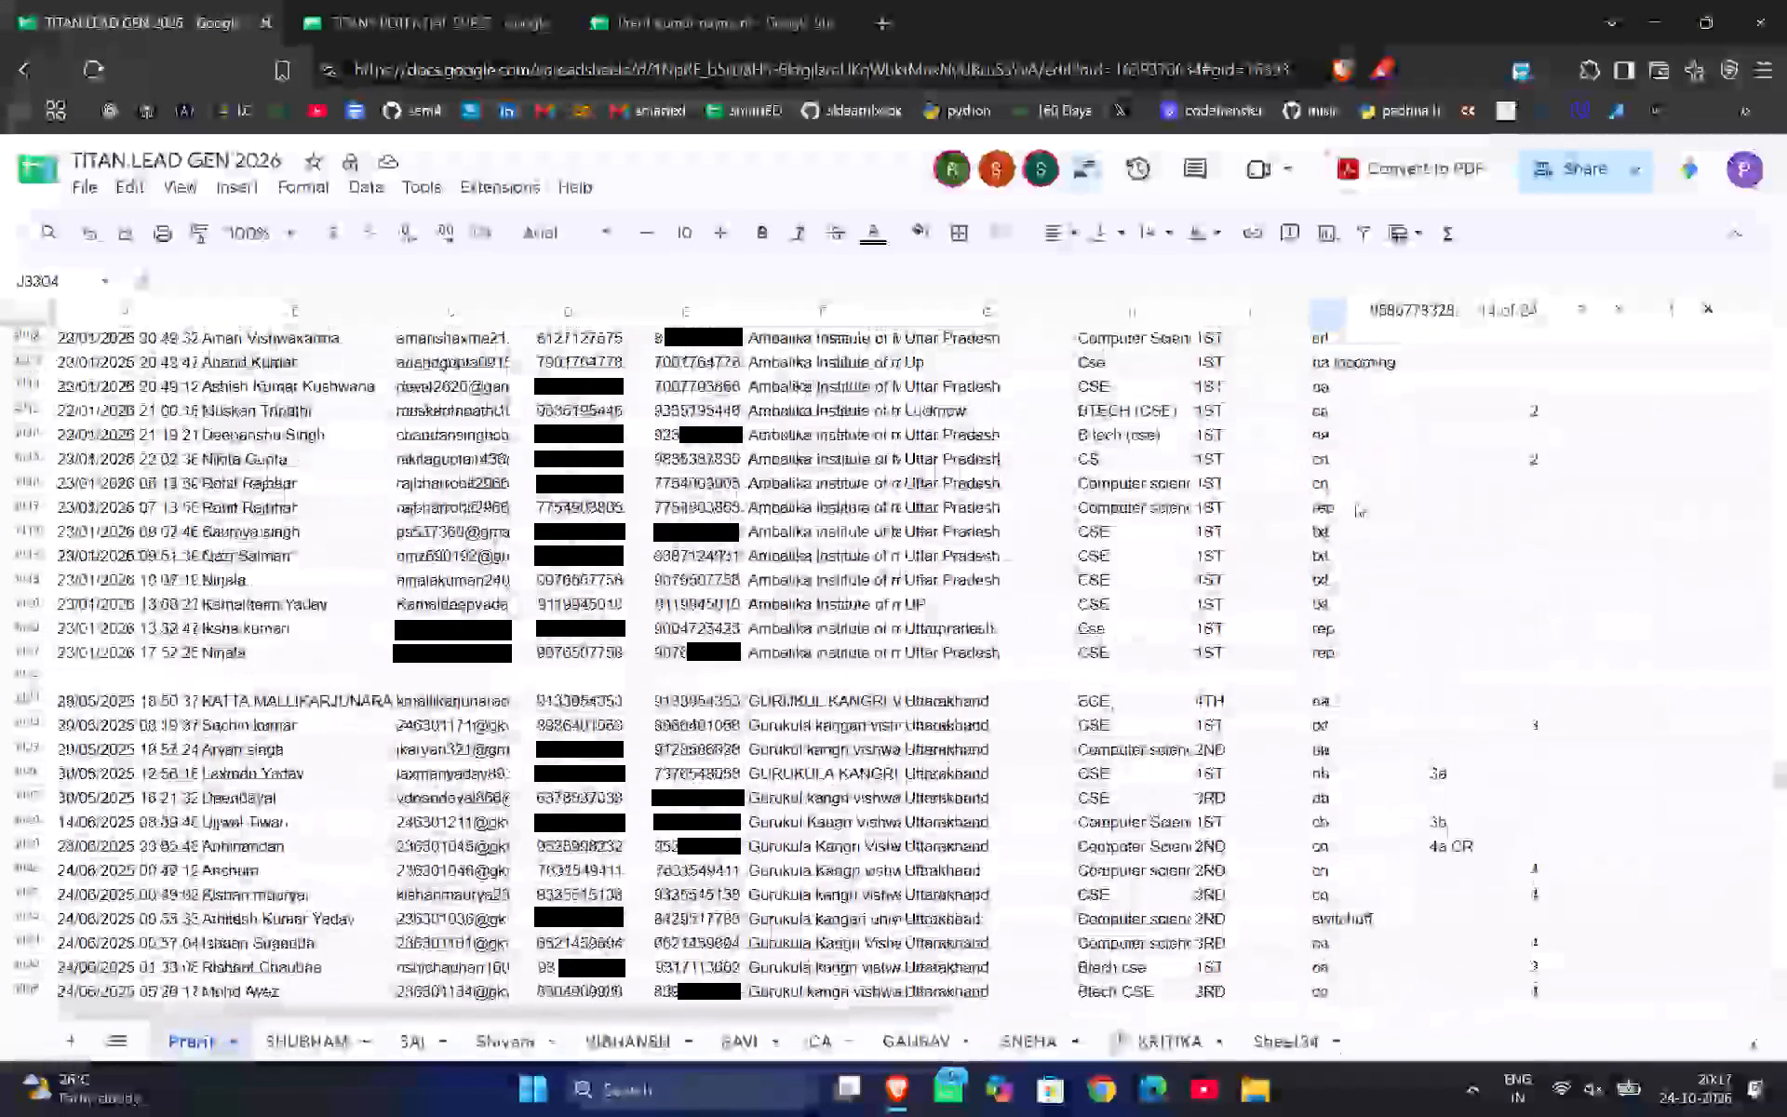
pyautogui.scroll(-7, 1355, 501)
pyautogui.scroll(1, 1355, 501)
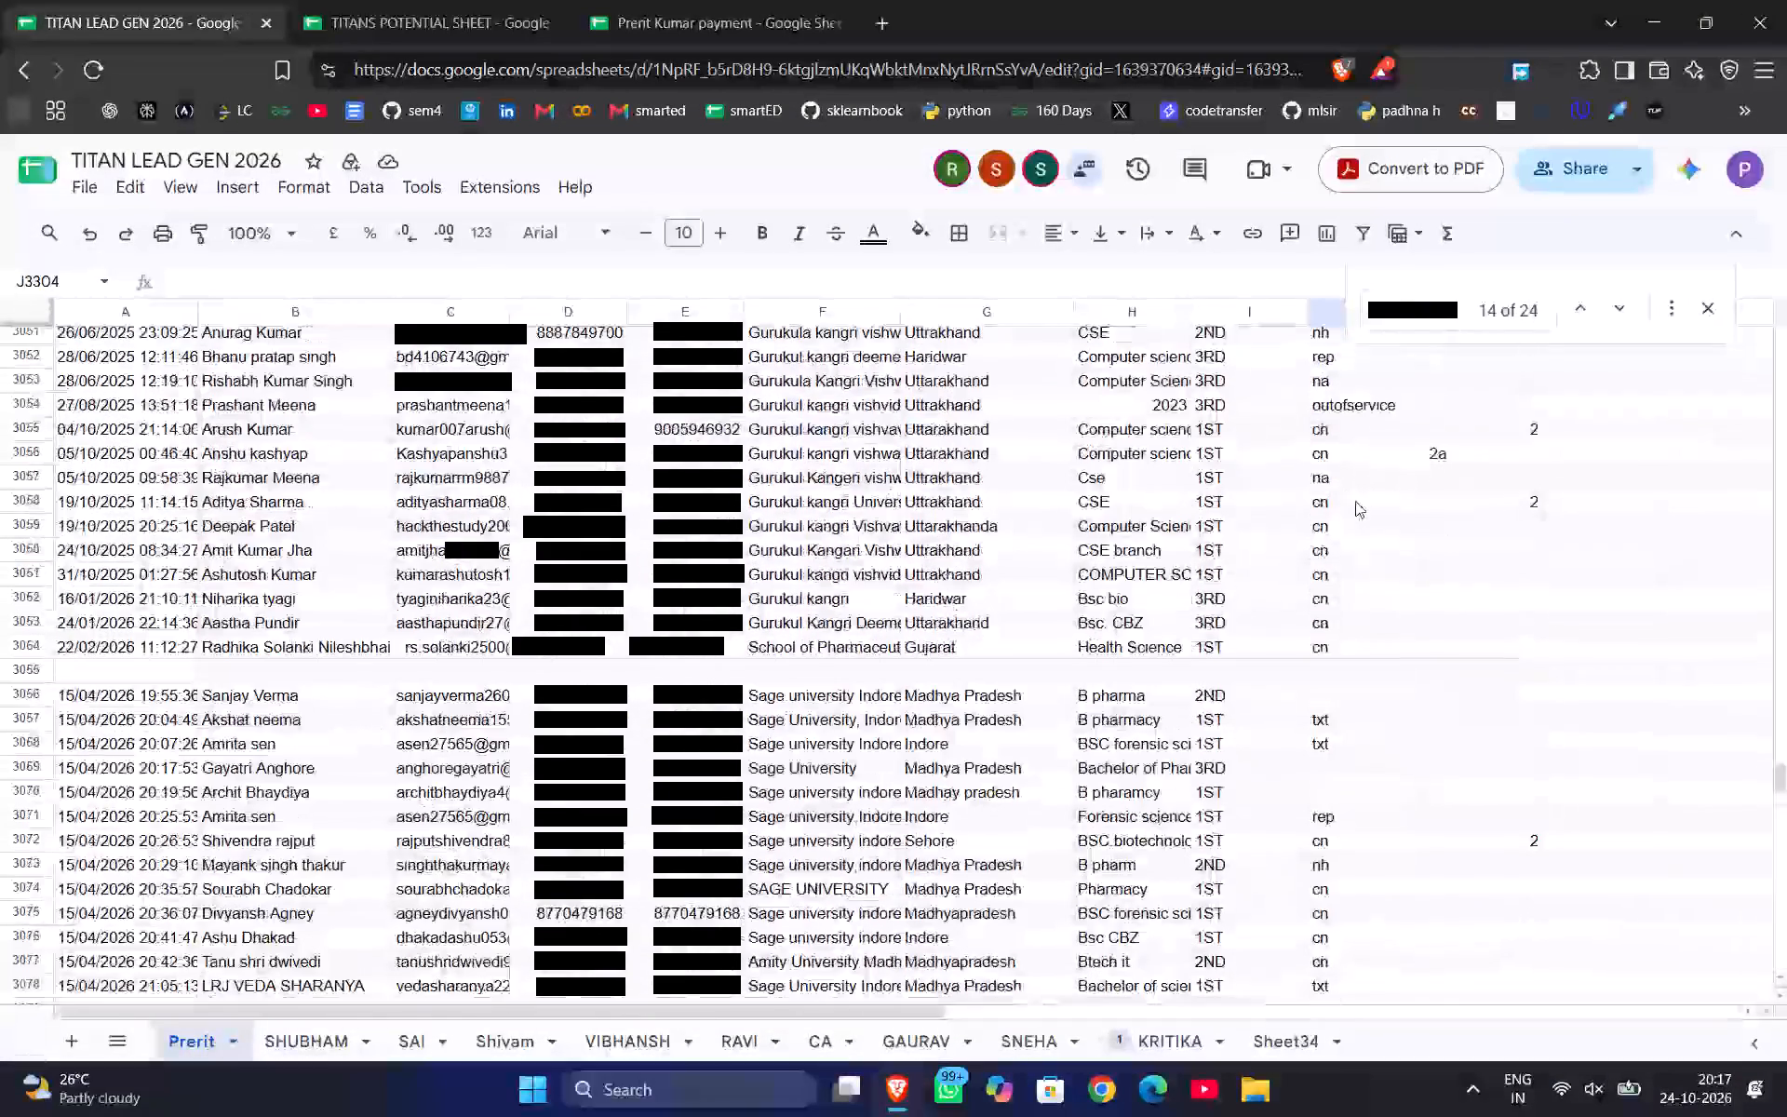
pyautogui.scroll(2, 1355, 501)
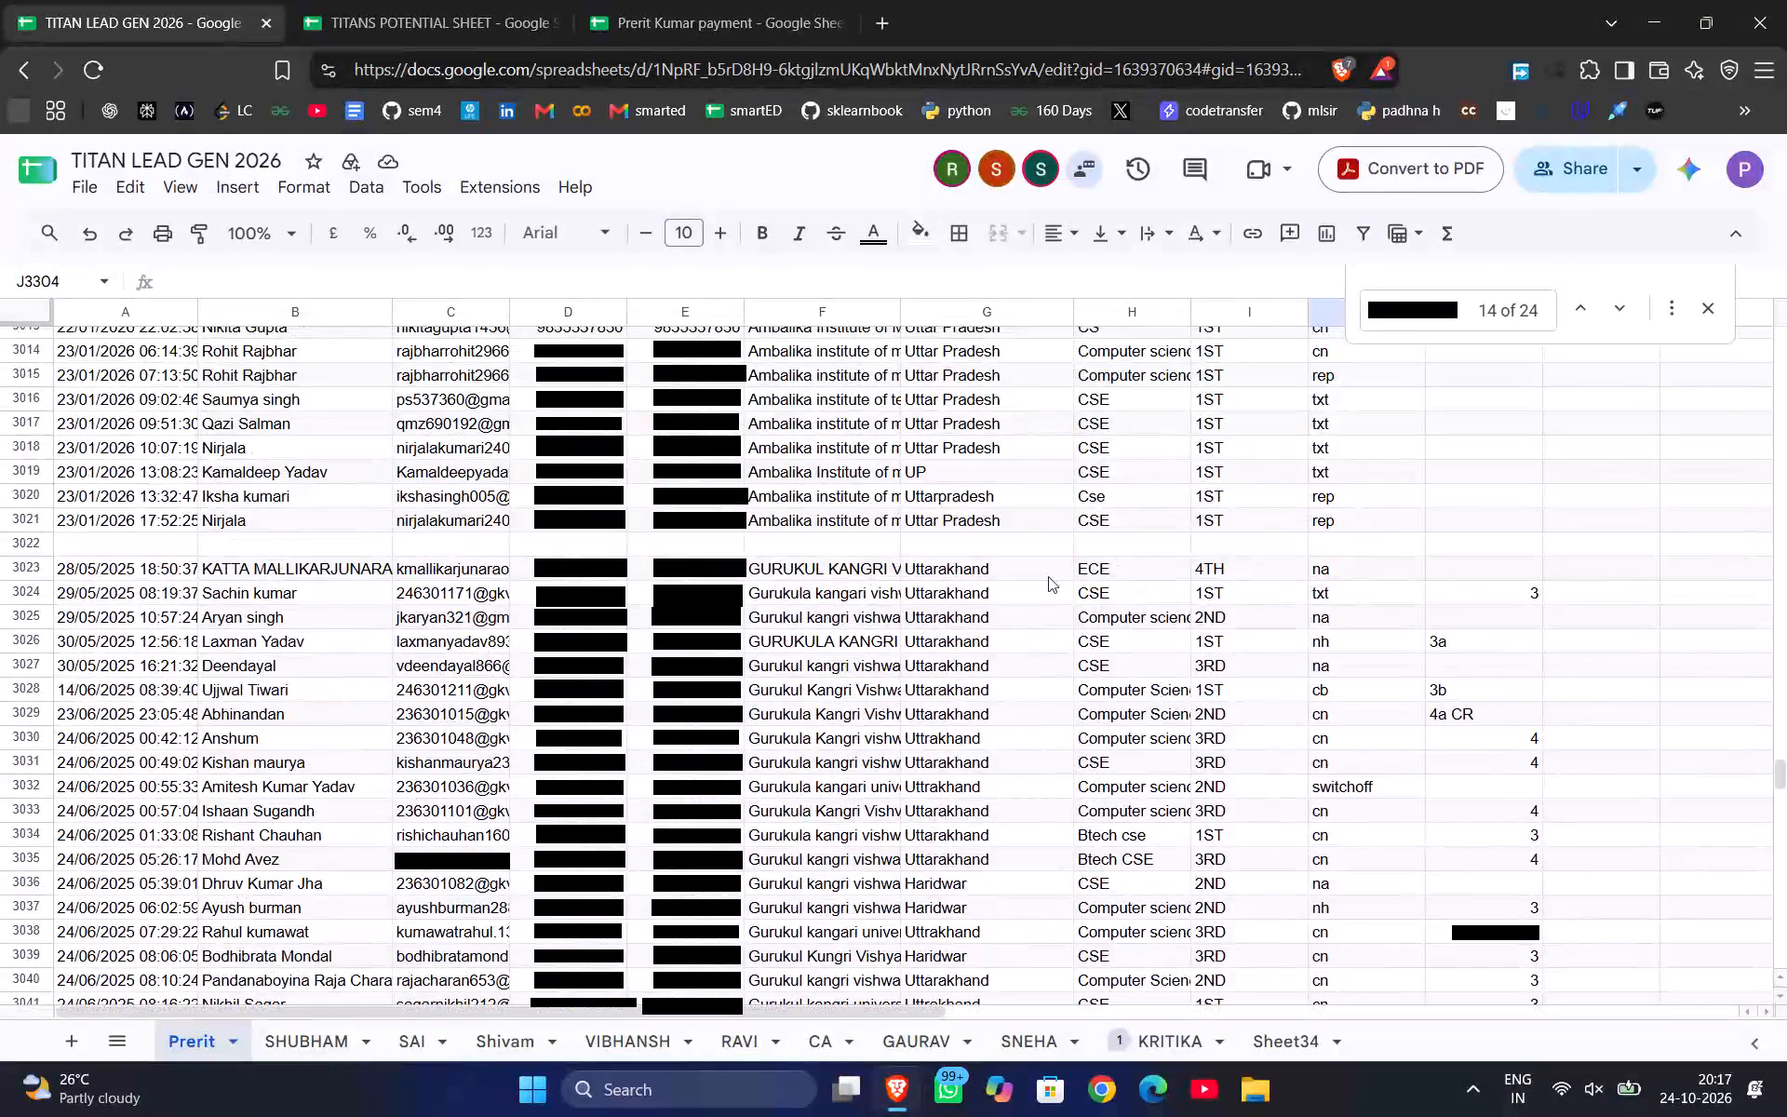
pyautogui.click(954, 591)
pyautogui.scroll(-2, 563, 592)
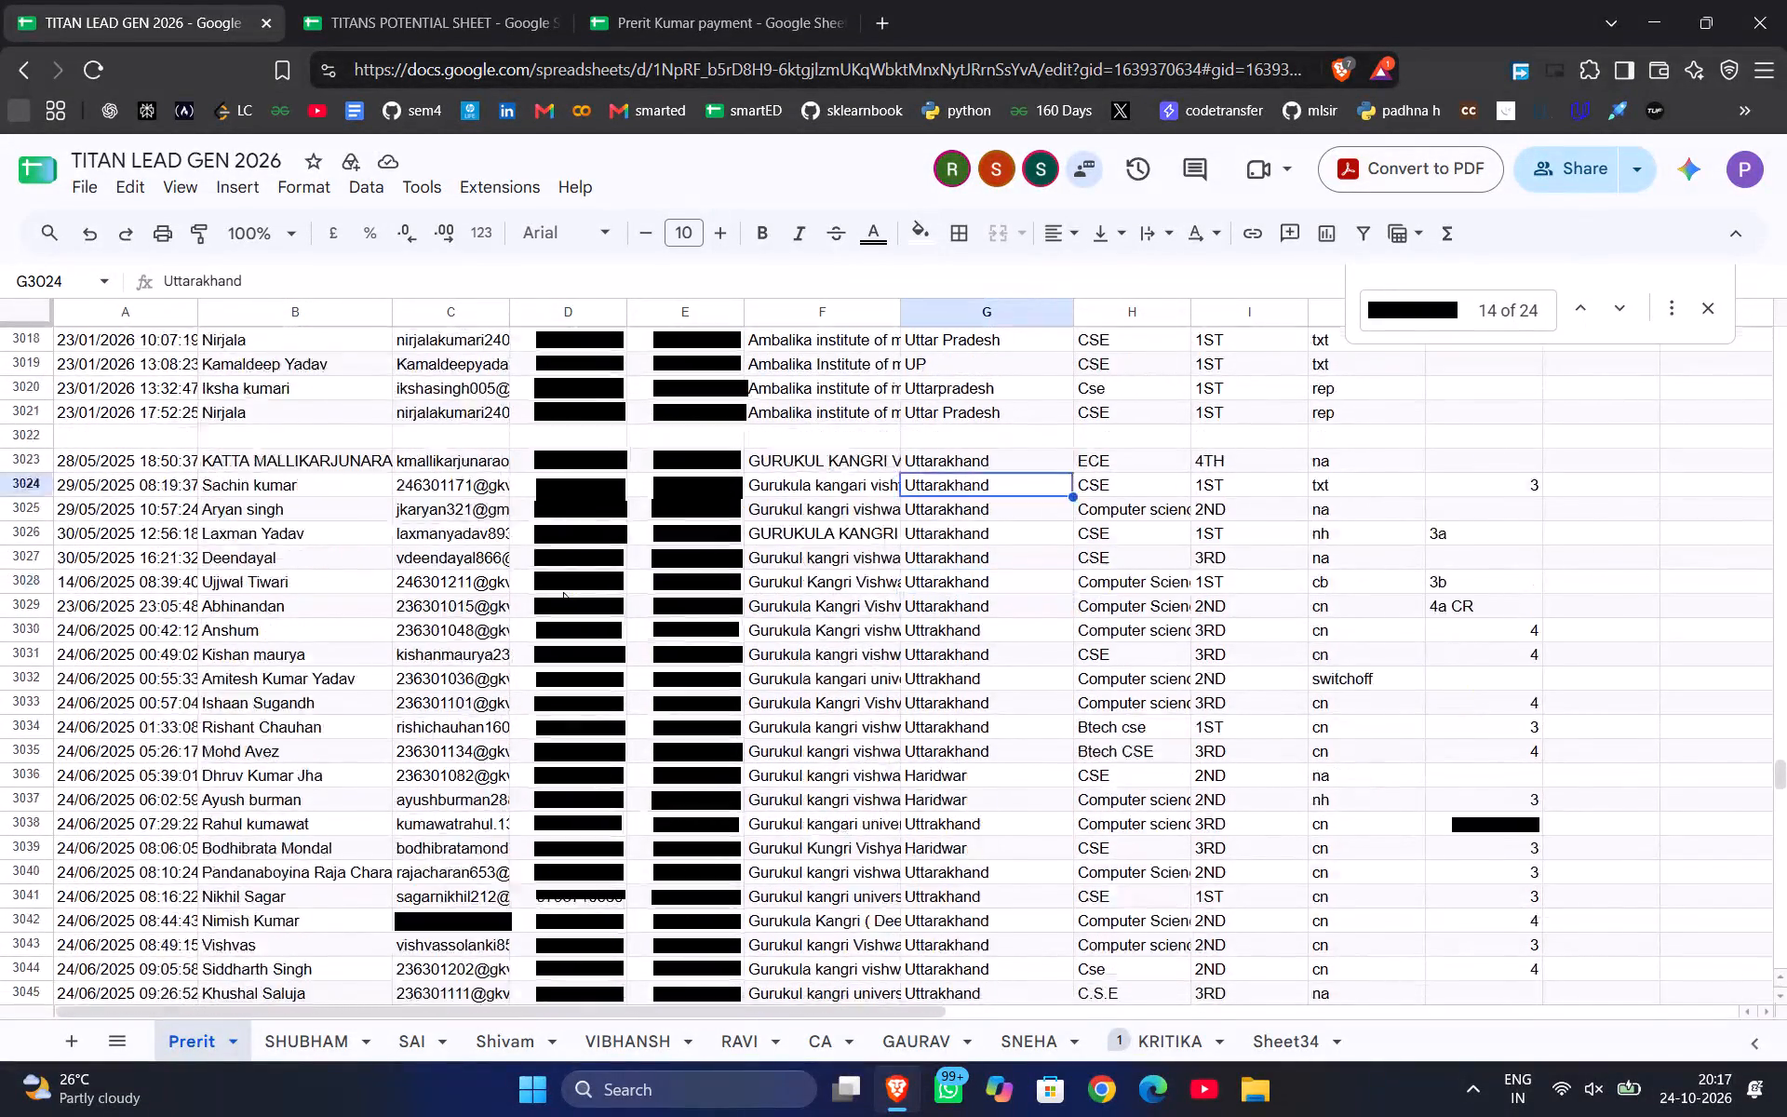
pyautogui.scroll(-2, 563, 592)
pyautogui.click(960, 837)
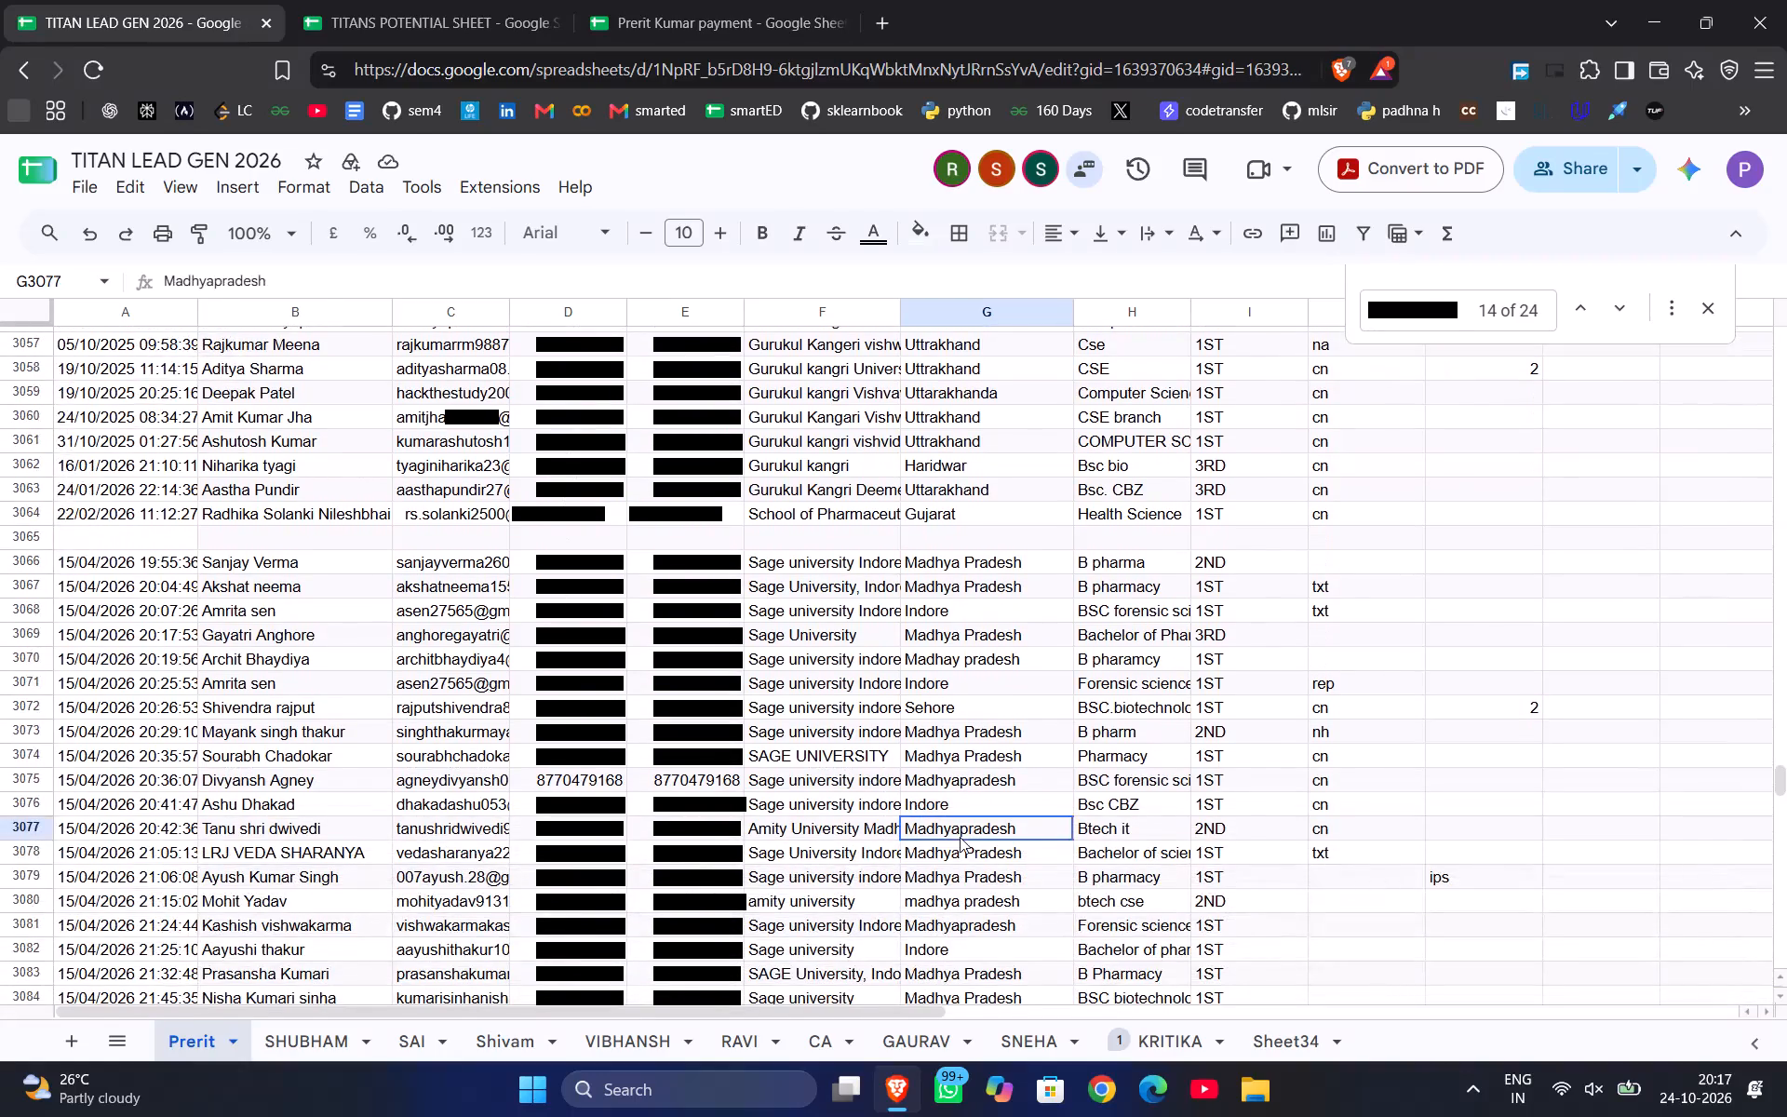
pyautogui.scroll(-3, 960, 837)
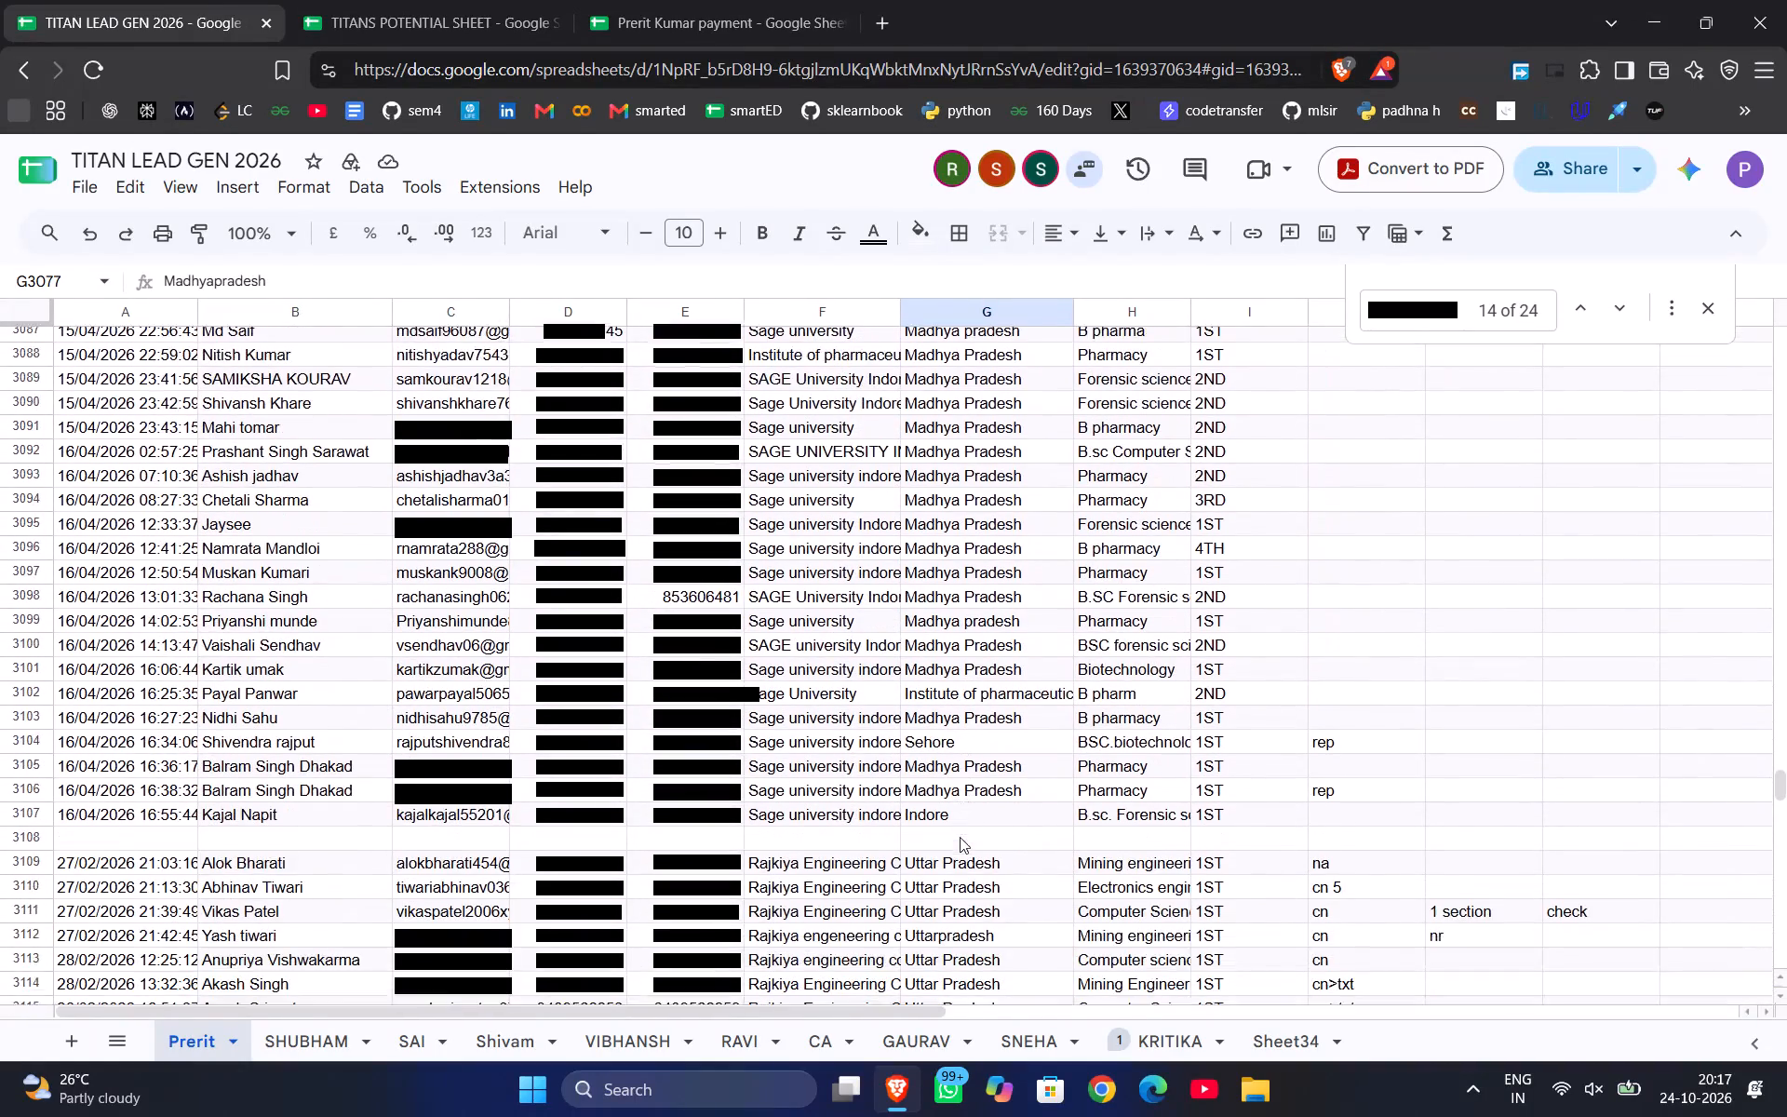
pyautogui.scroll(3, 931, 796)
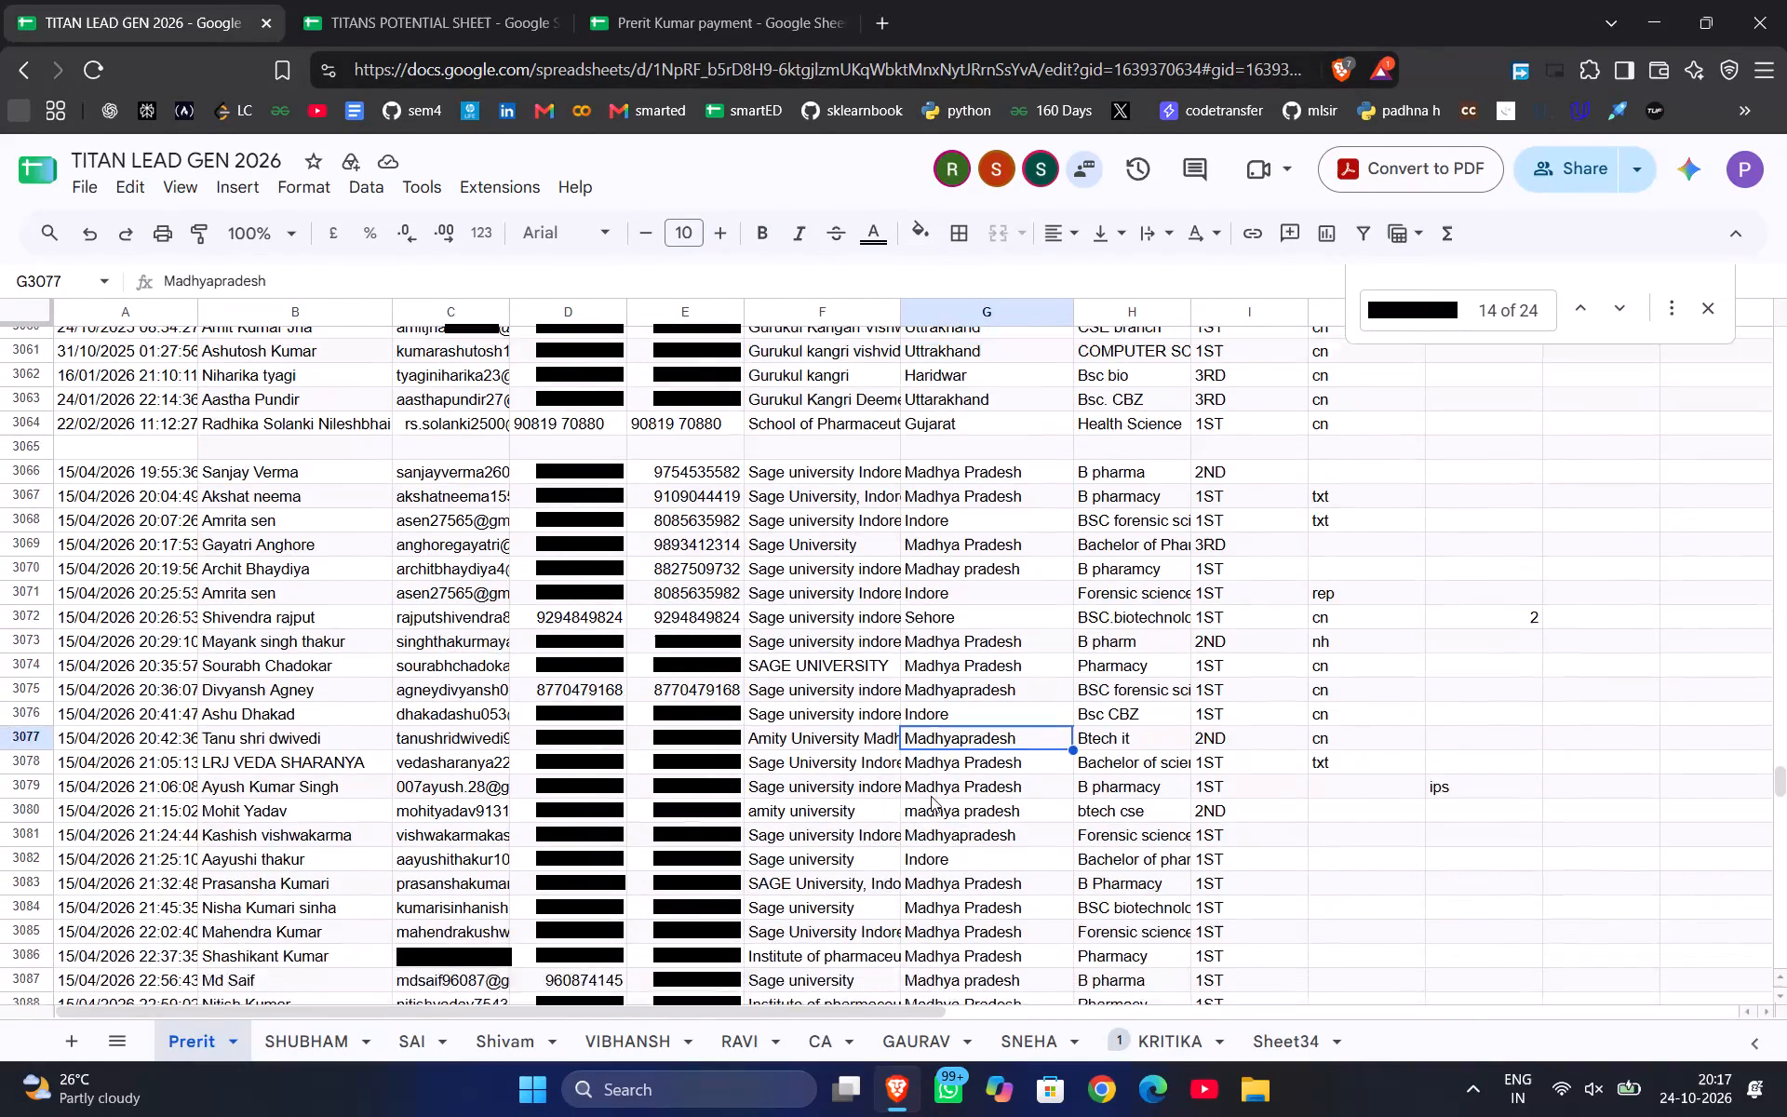
pyautogui.scroll(-2, 931, 796)
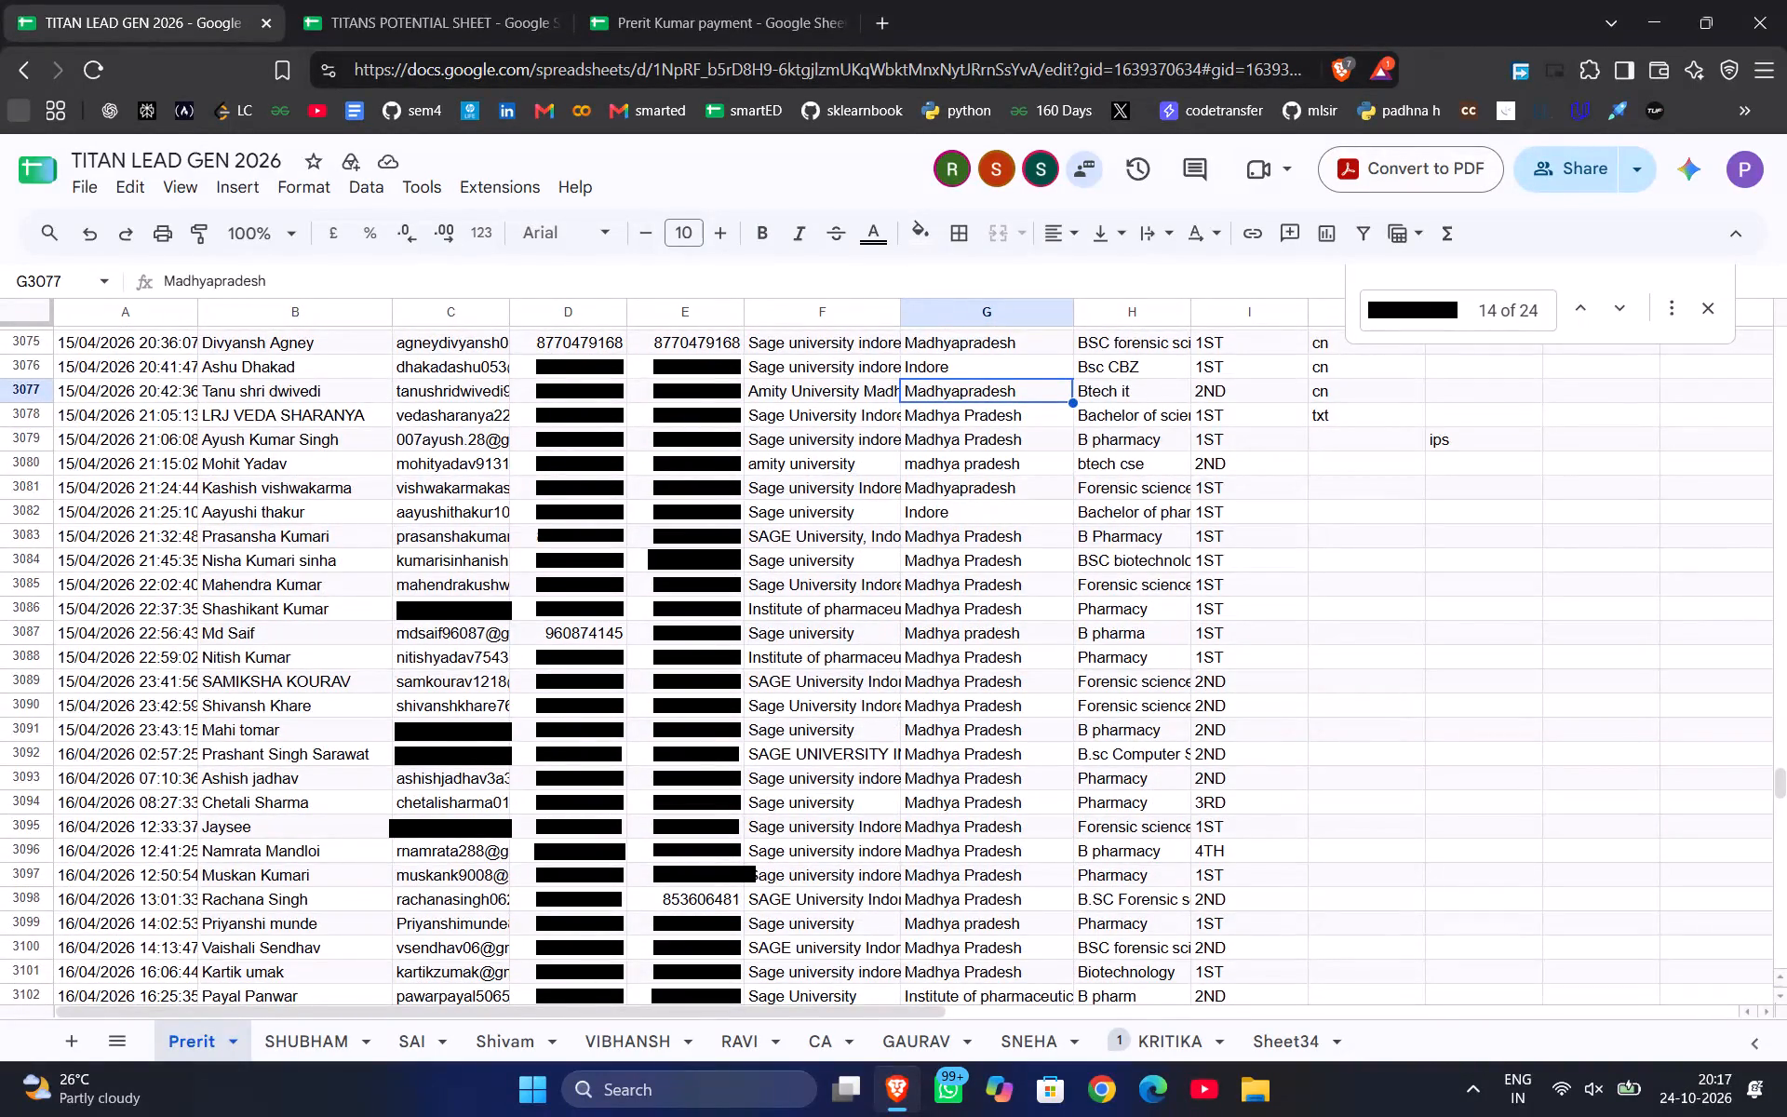
# Copy the contact number in column D of row 3083.
pyautogui.tripleClick(587, 543)
pyautogui.hotkey('ctrl', 'c')
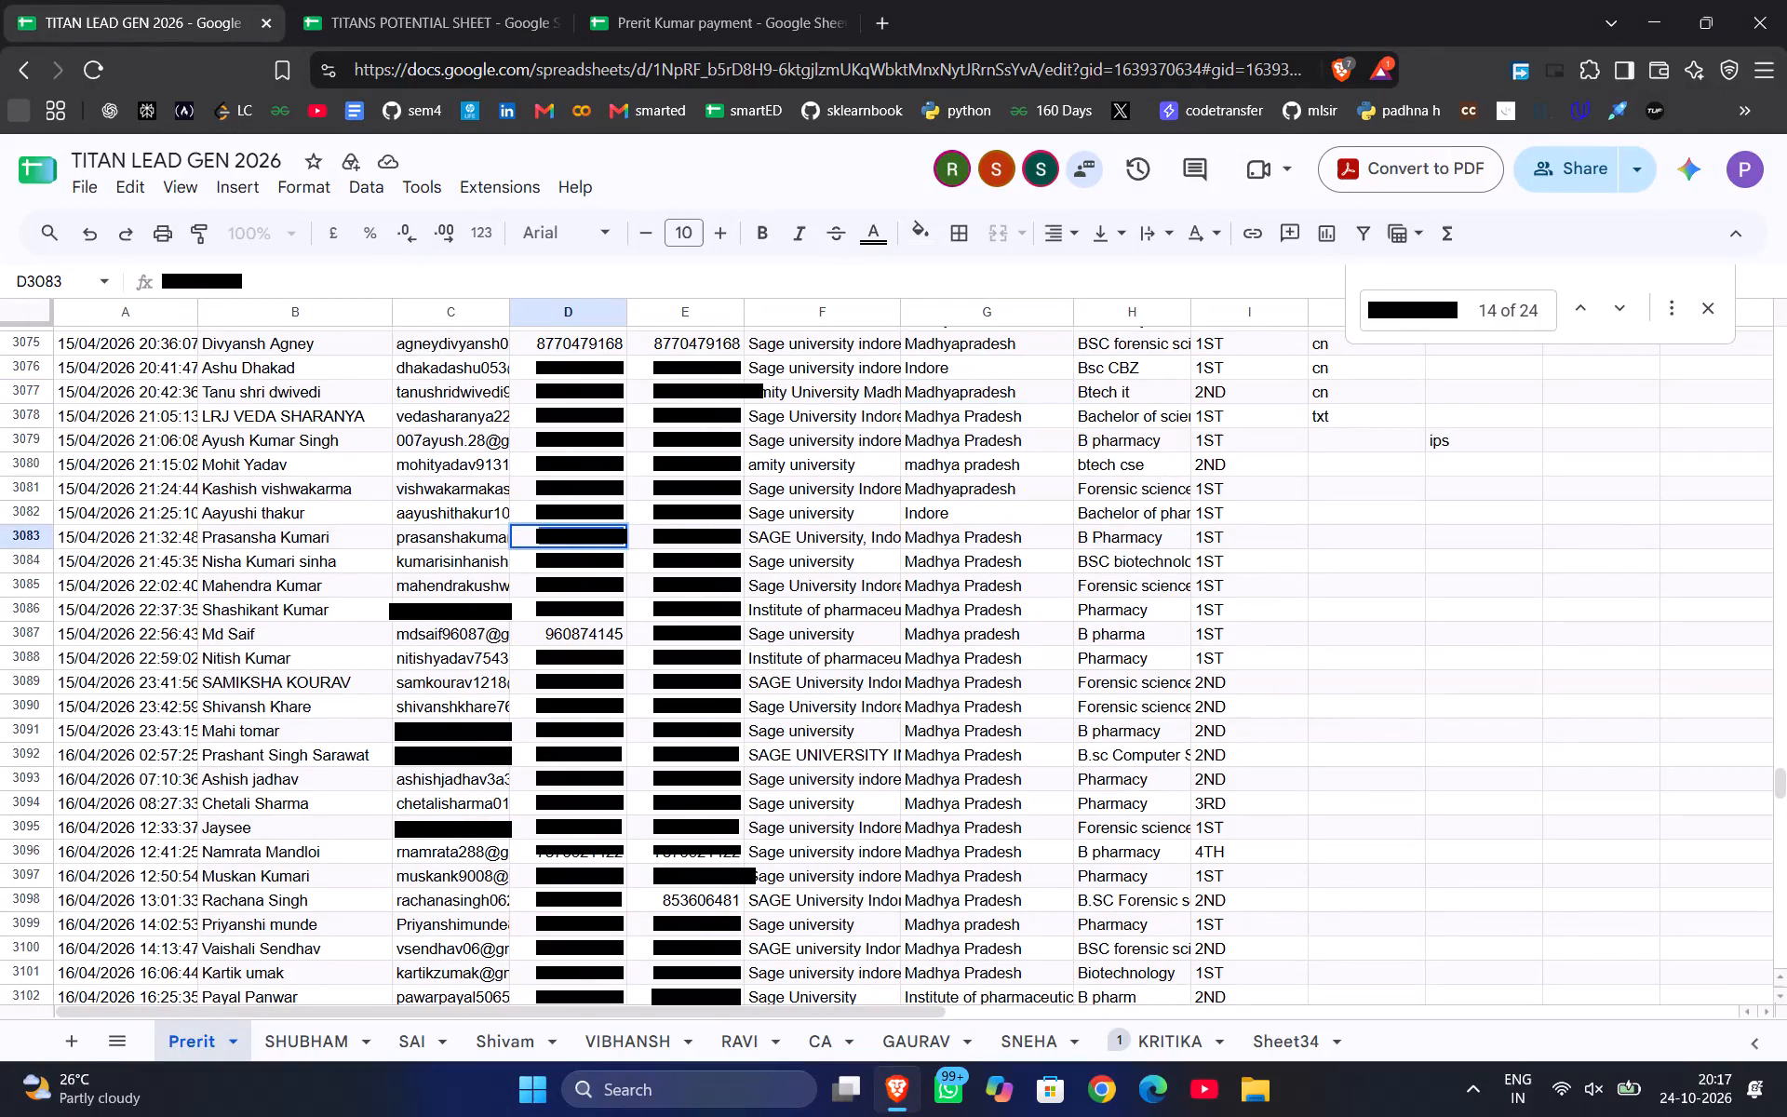
pyautogui.hotkey('ctrl', 'c')
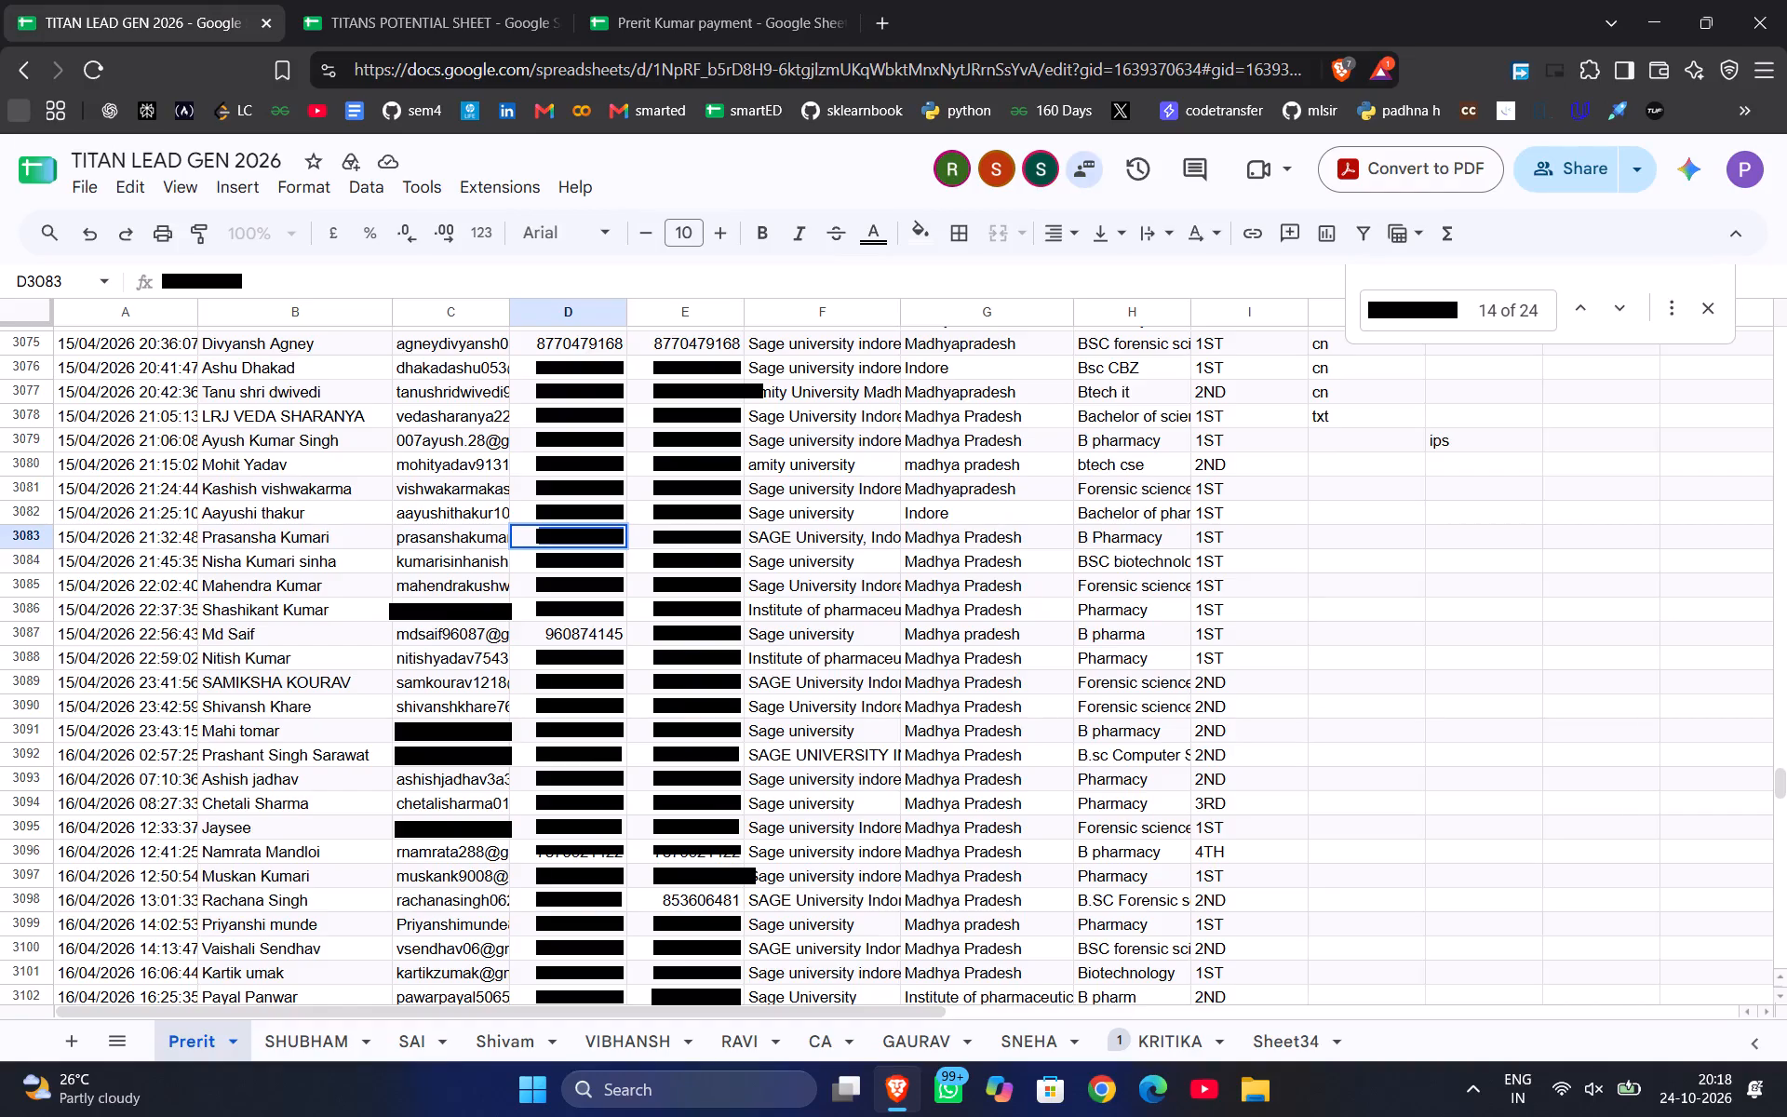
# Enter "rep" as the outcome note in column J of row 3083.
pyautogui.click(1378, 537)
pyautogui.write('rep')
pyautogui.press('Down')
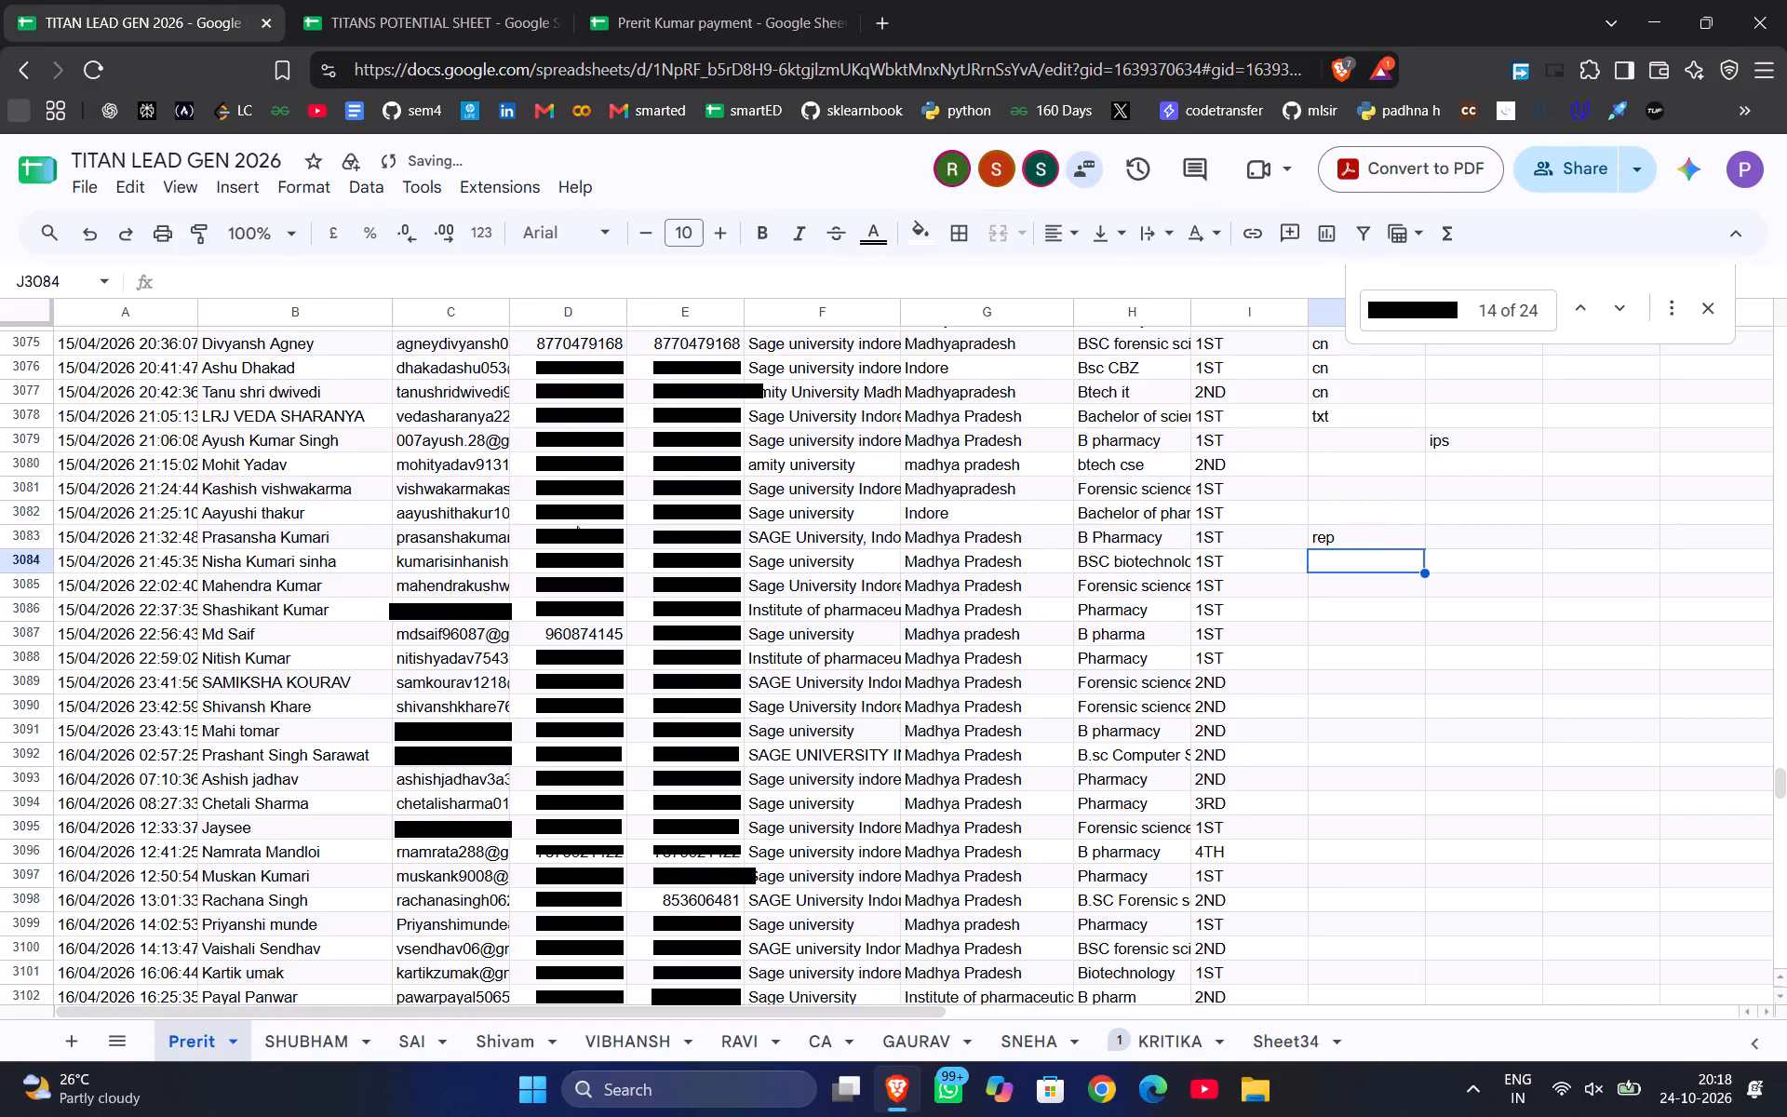
# Search the sheet for the contact number in column D of row 3083.
pyautogui.click(577, 528)
pyautogui.hotkey('ctrl', 'c')
pyautogui.hotkey('ctrl', 'f')
pyautogui.hotkey('ctrl', 'v')
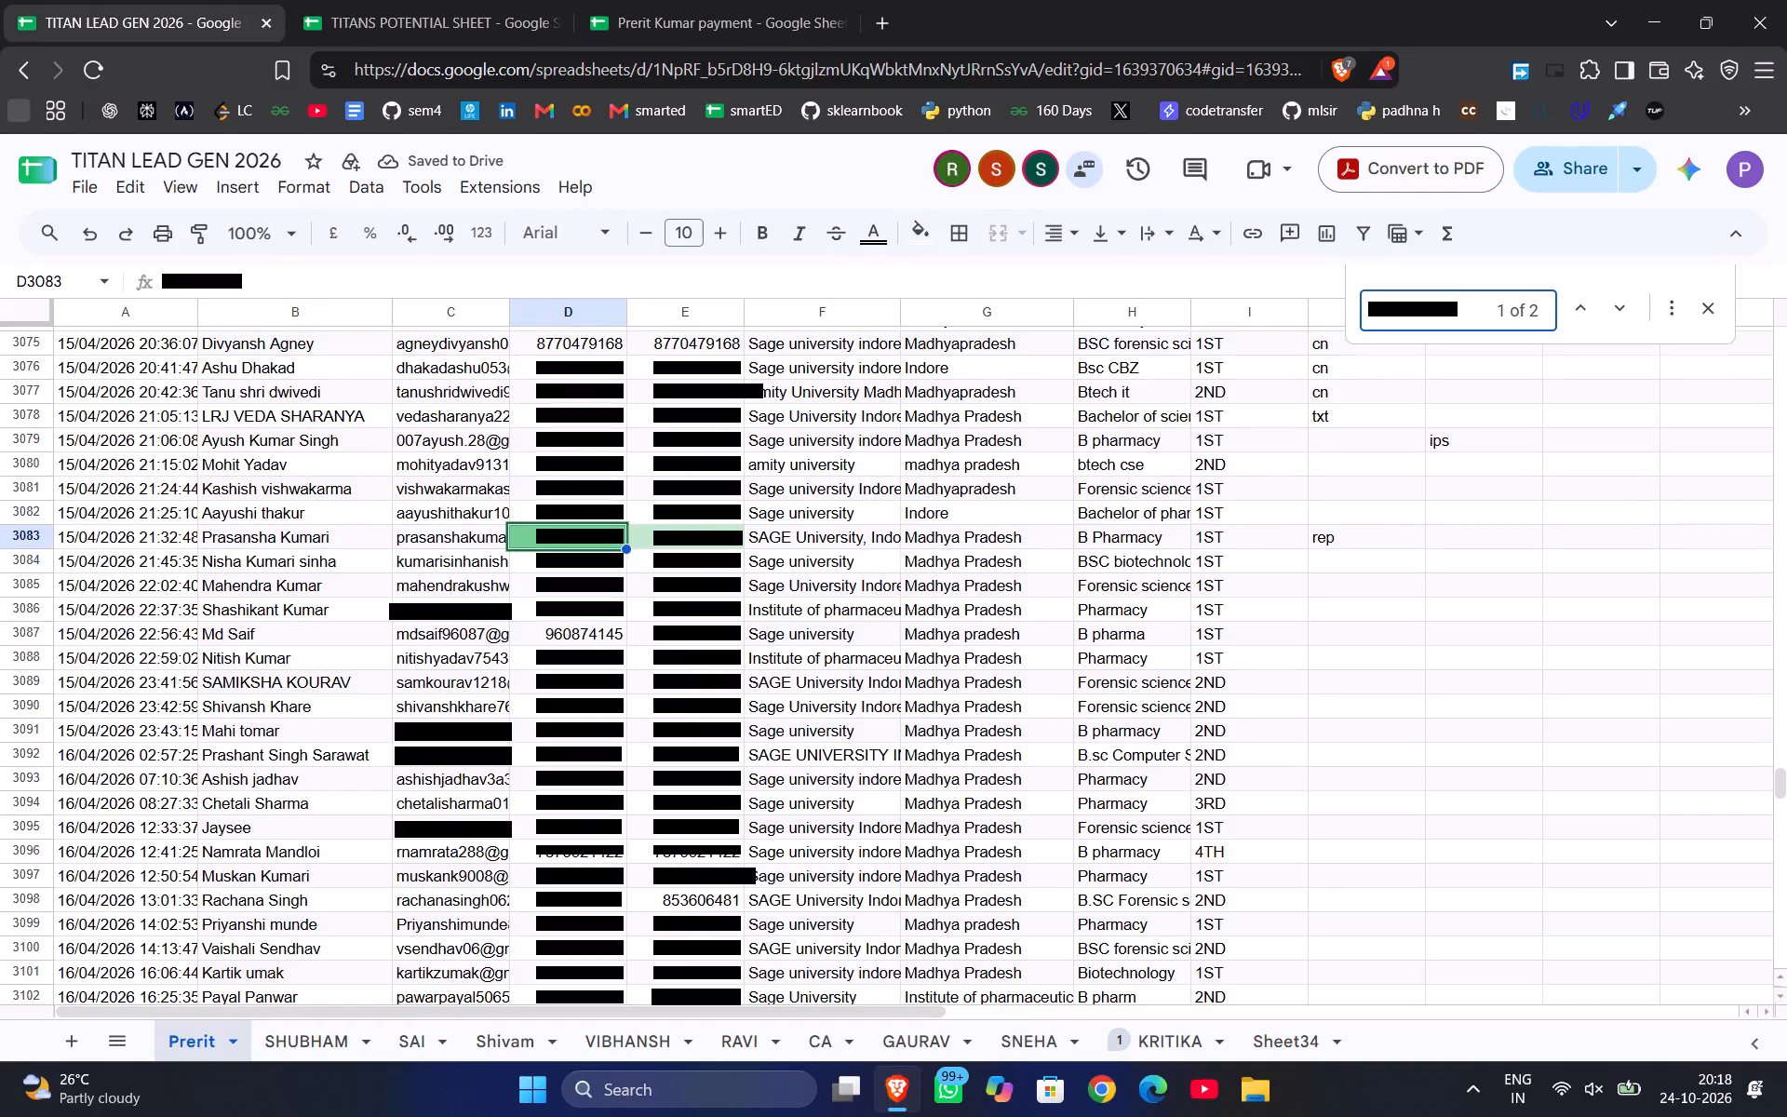
pyautogui.scroll(5, 577, 528)
pyautogui.scroll(-3, 577, 528)
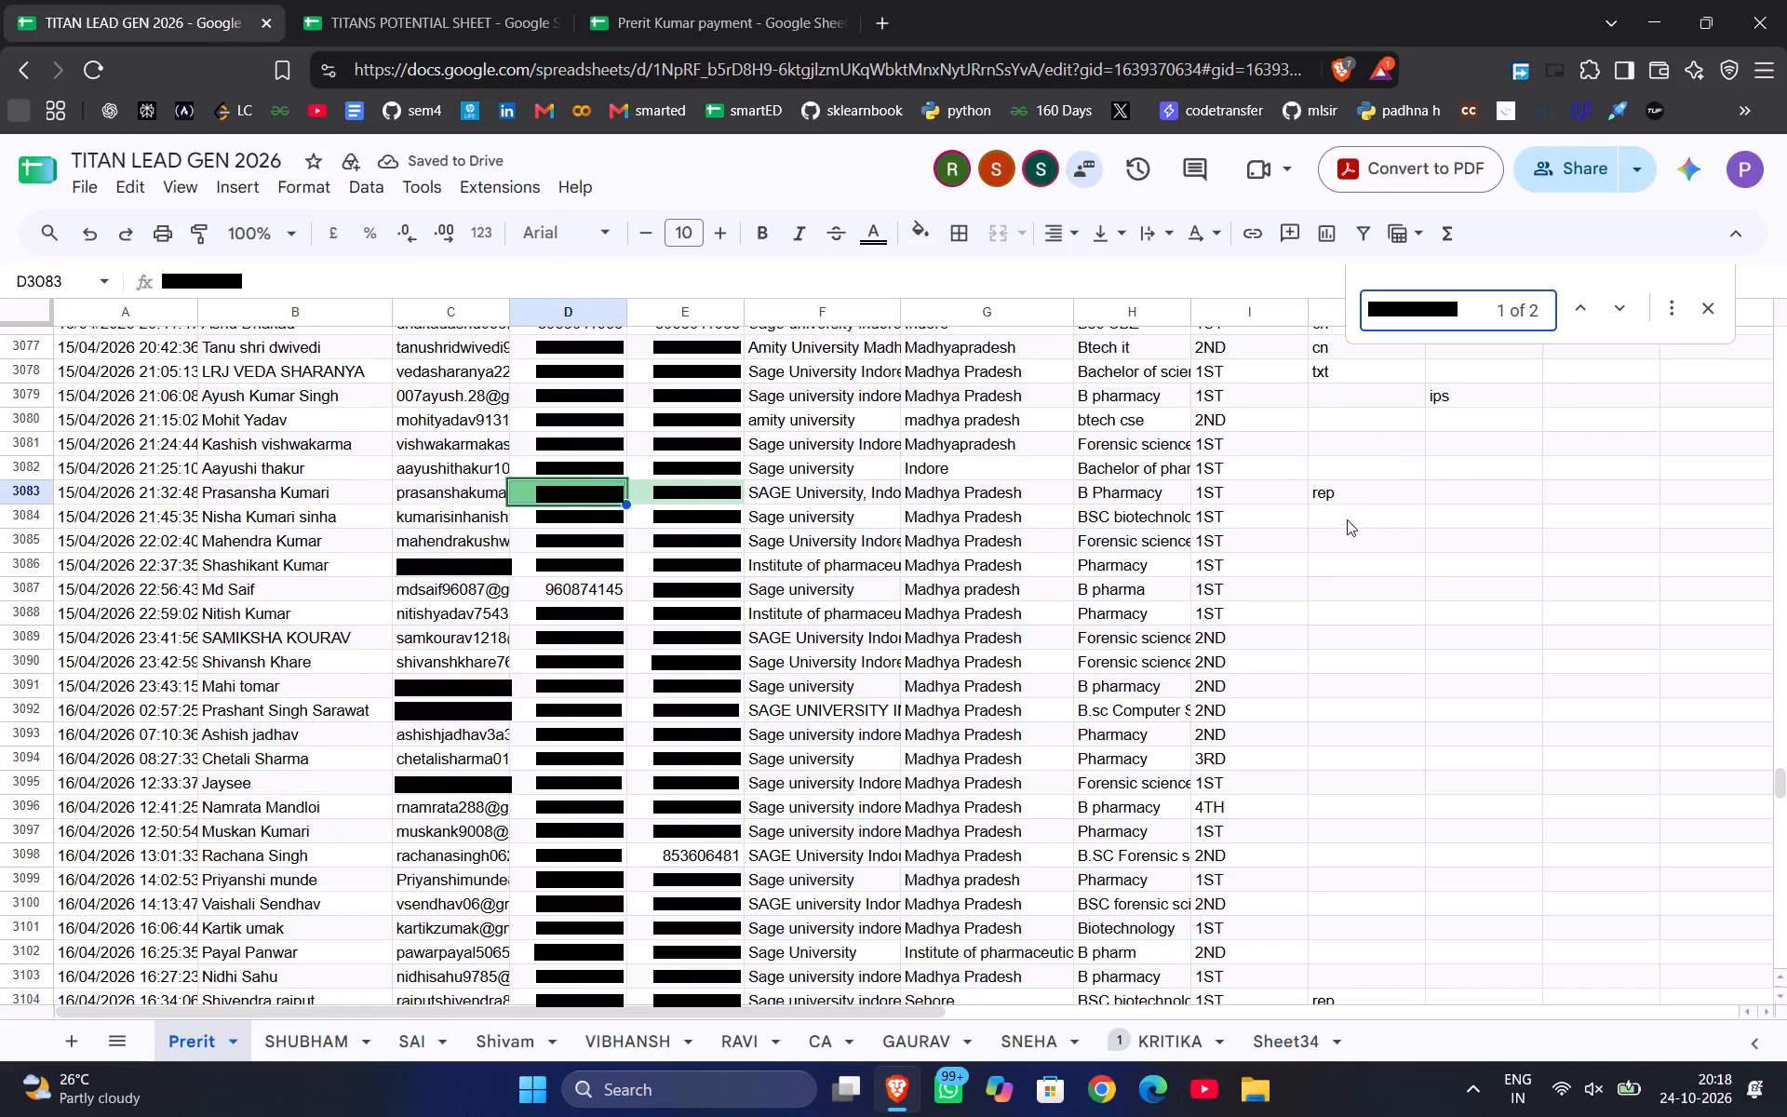
# Replace the outcome note in column J of row 3083 with "cn".
pyautogui.click(1339, 496)
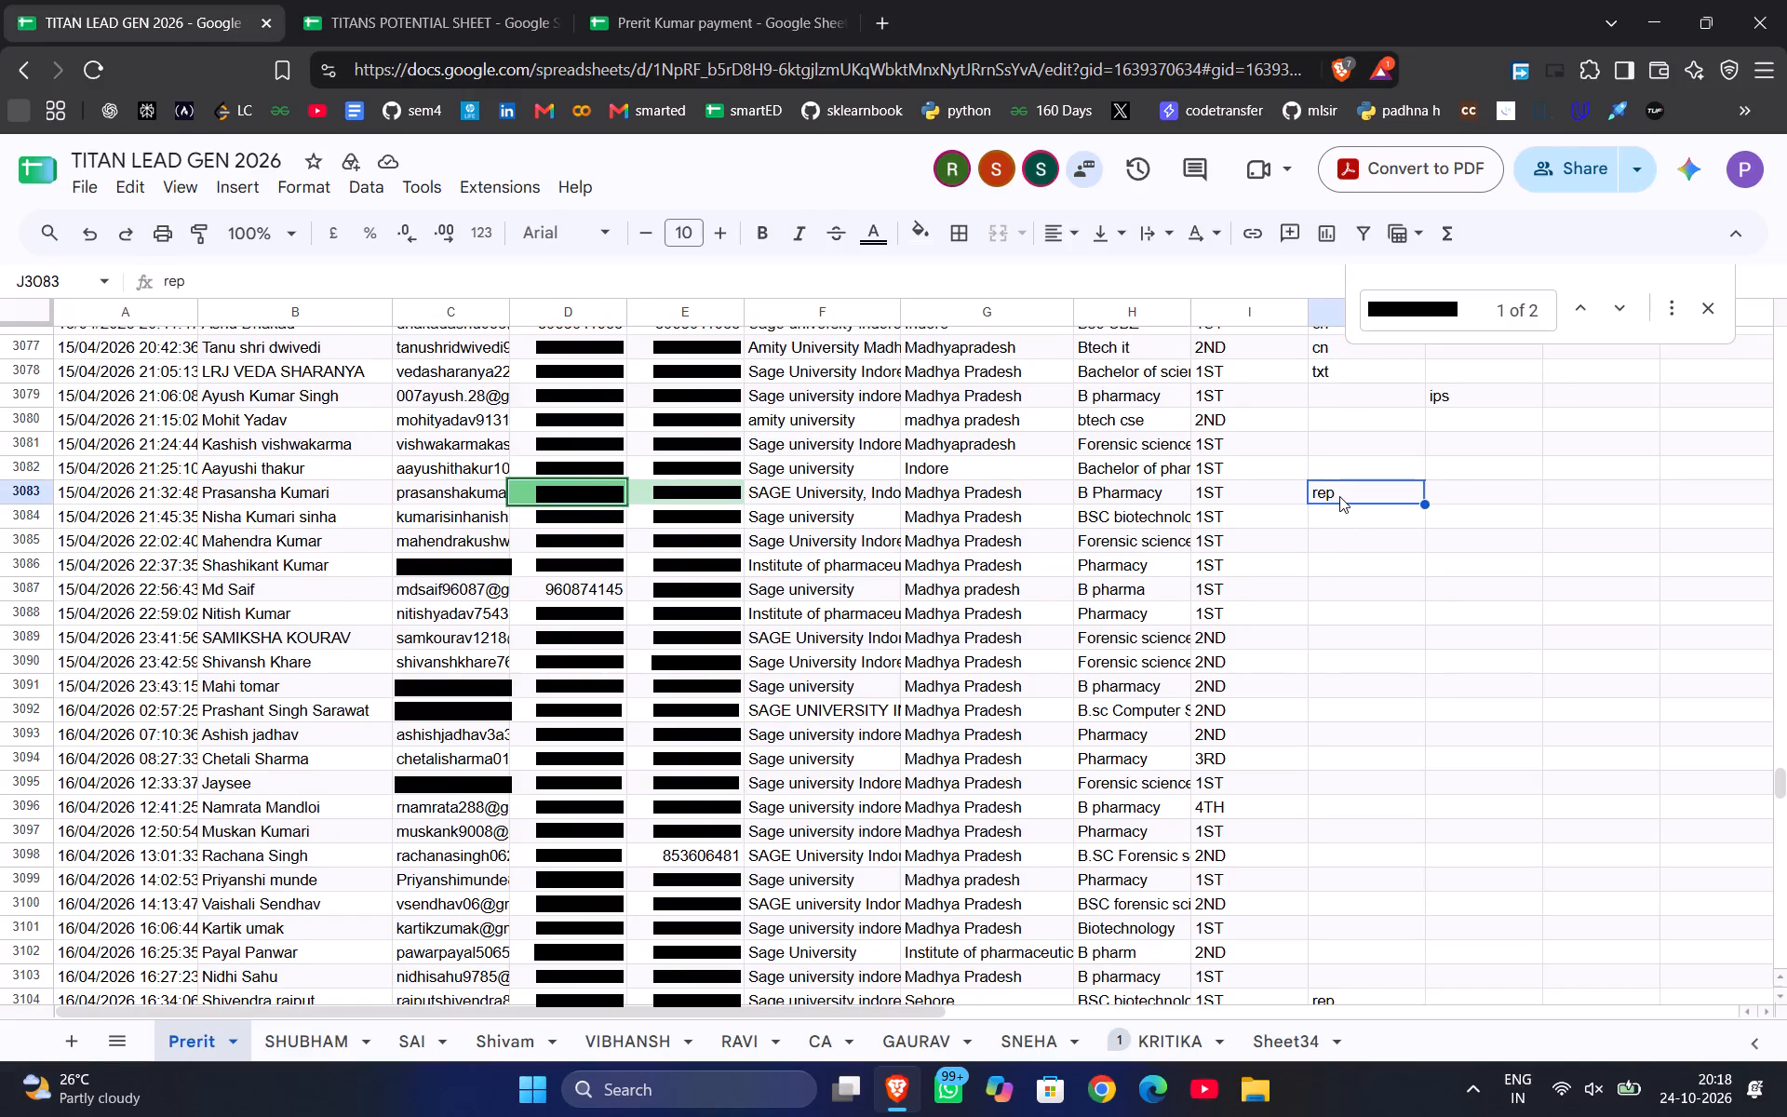
pyautogui.write('cn')
pyautogui.press('Return')
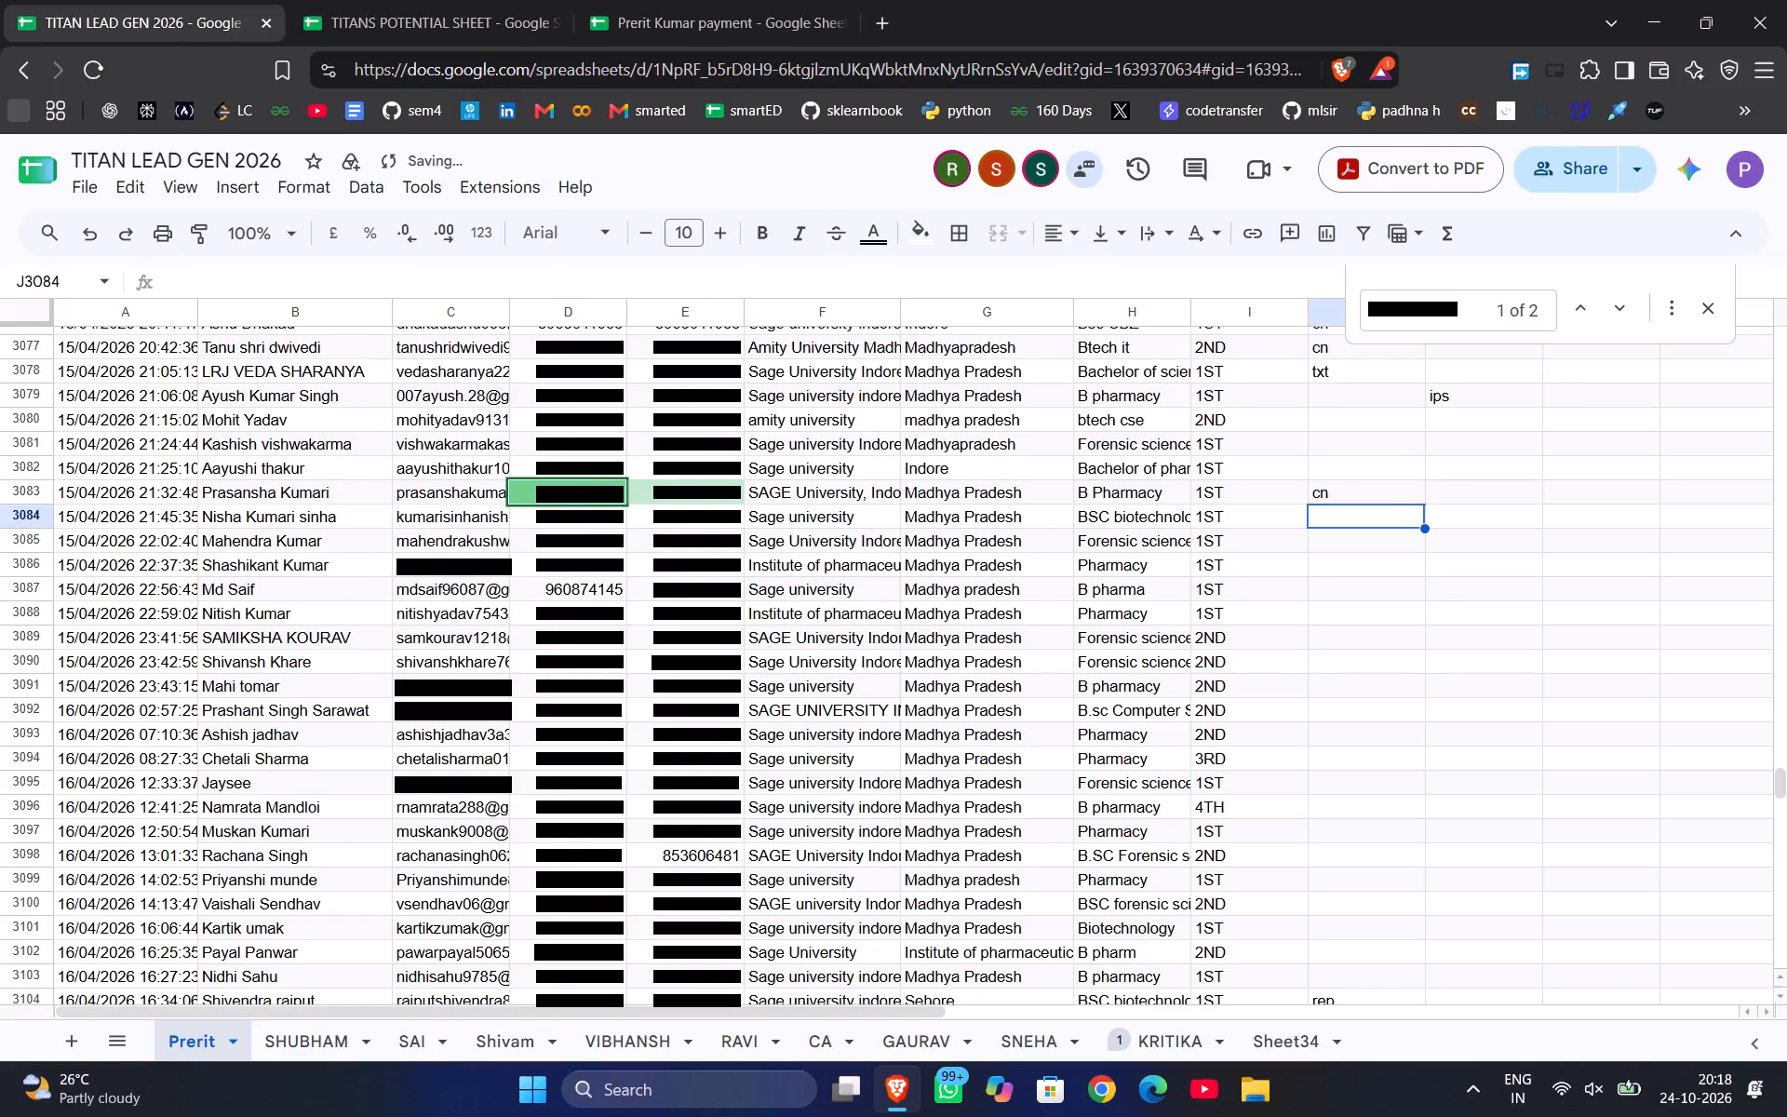
# Search the sheet for the contact number in column D of row 3101, the Biotechnology lead.
pyautogui.scroll(-3, 1183, 731)
pyautogui.scroll(2, 1290, 818)
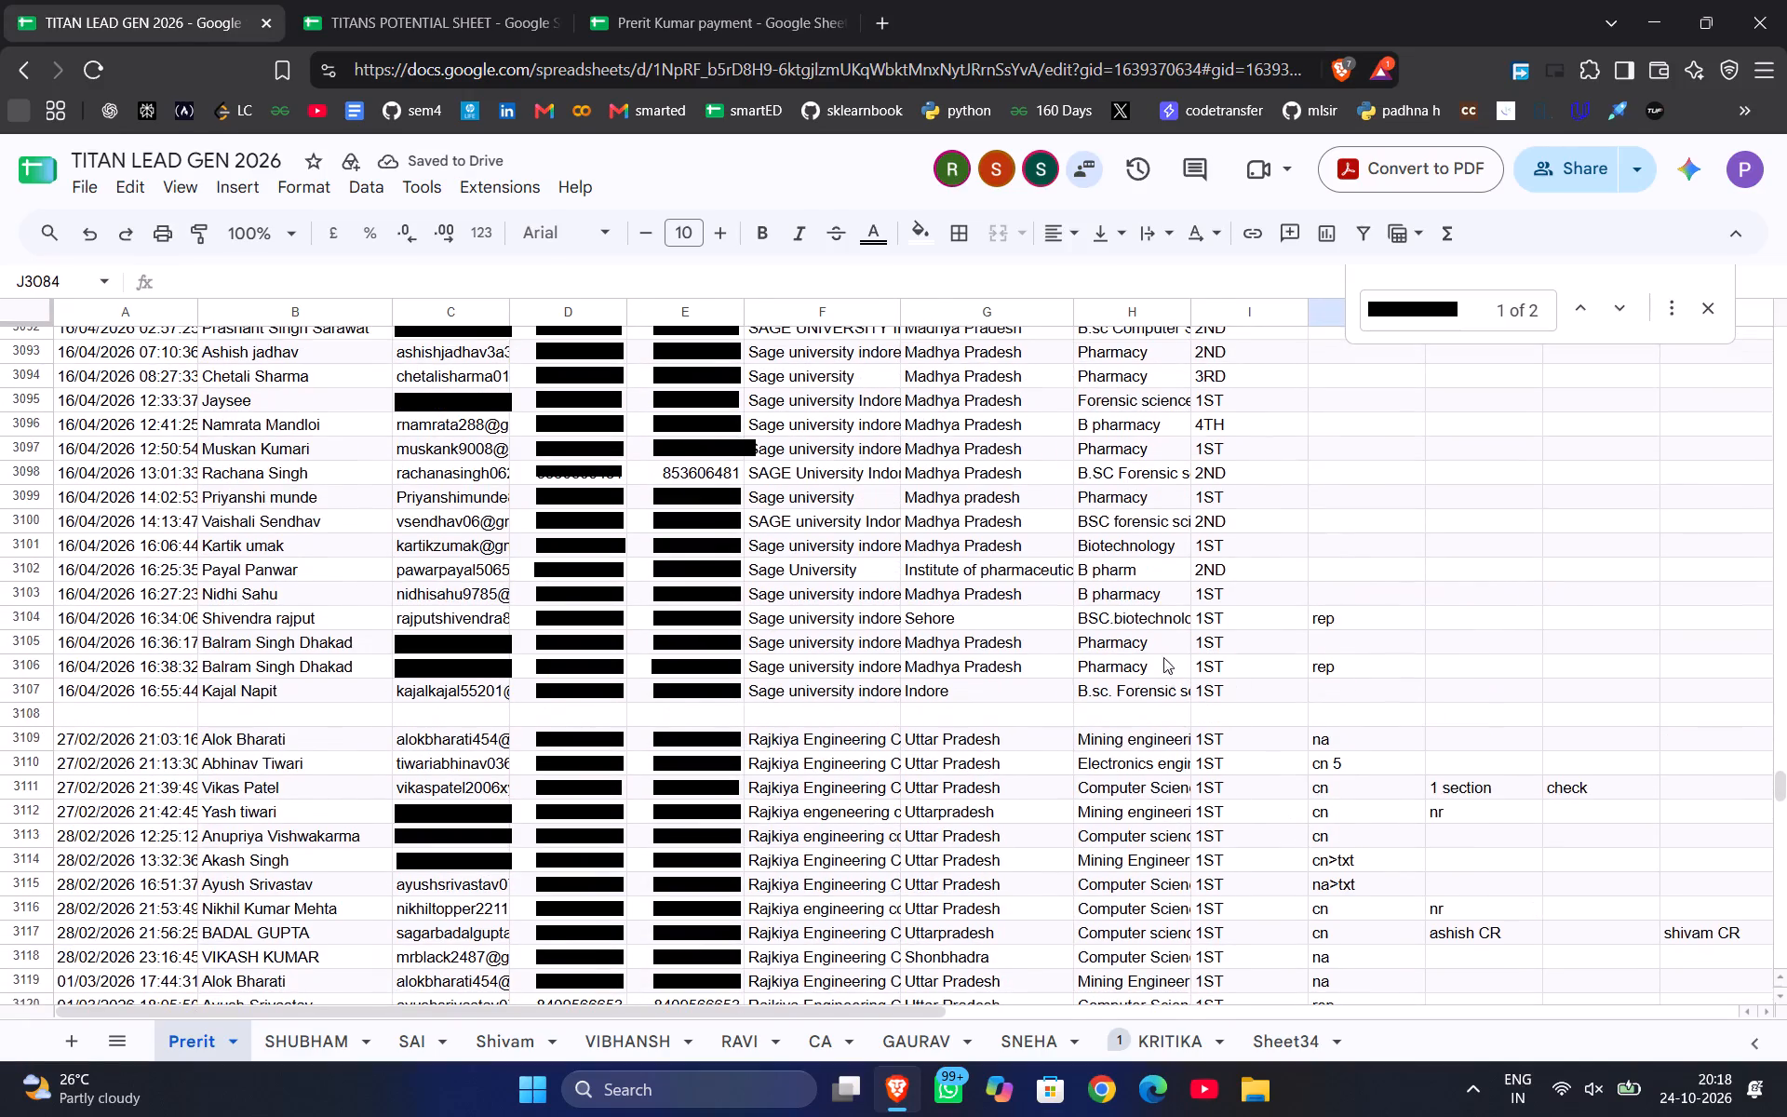
pyautogui.scroll(1, 585, 647)
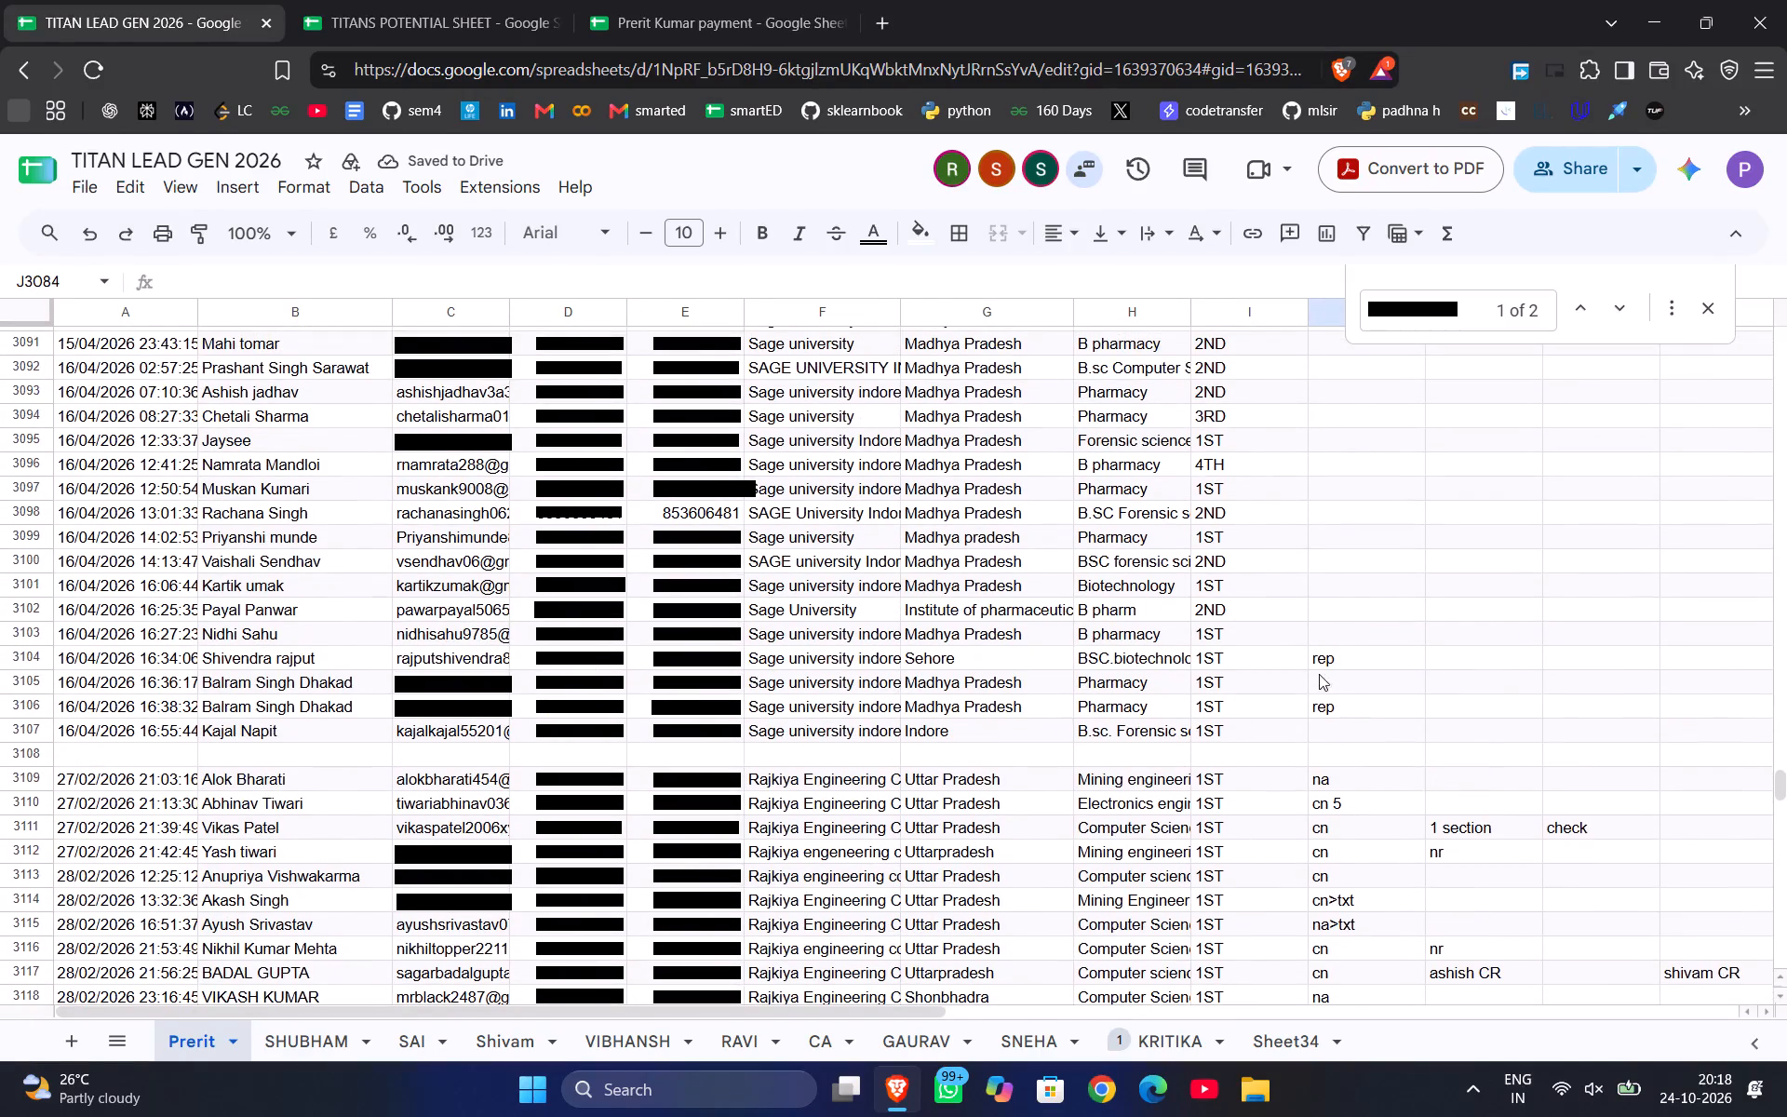
pyautogui.click(563, 584)
pyautogui.hotkey('ctrl', 'c')
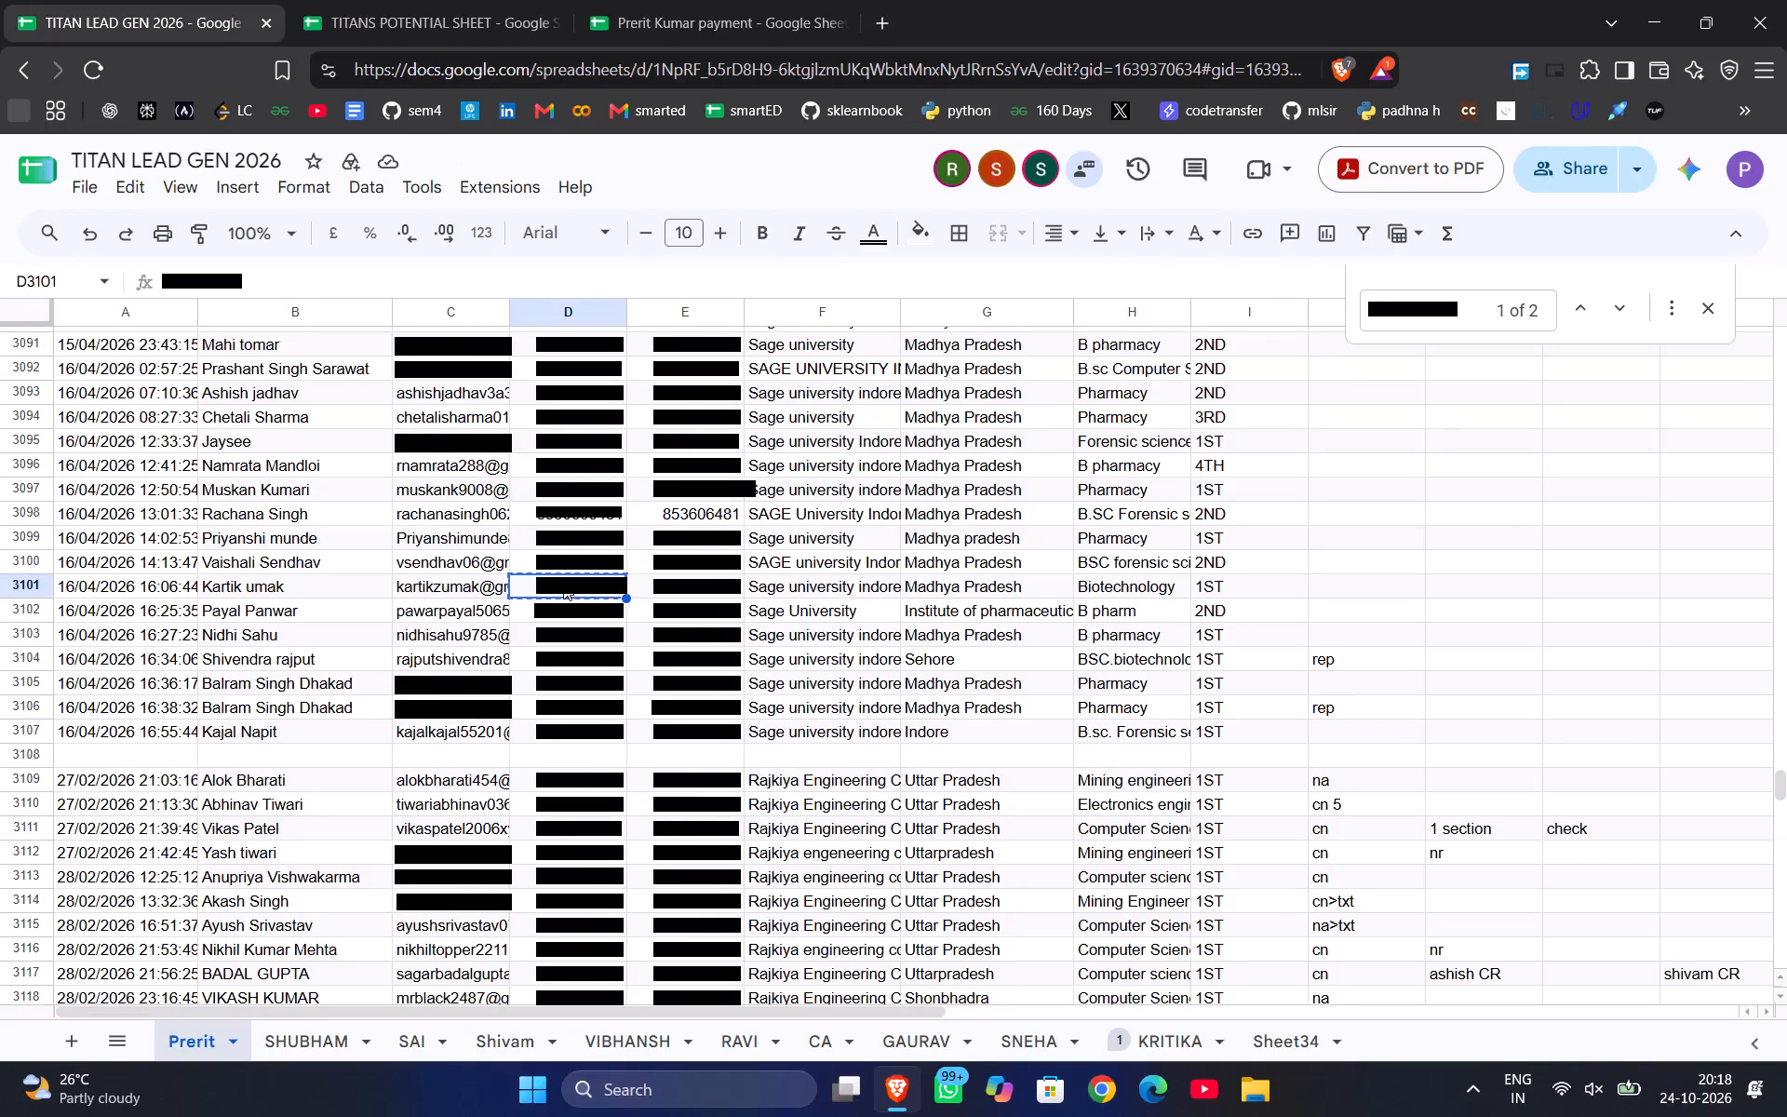
pyautogui.hotkey('ctrl', 'f')
pyautogui.hotkey('ctrl', 'v')
# Copy the contact number in column D of row 3101 and record the lead's outcome as "cn" in column J.
pyautogui.tripleClick(563, 584)
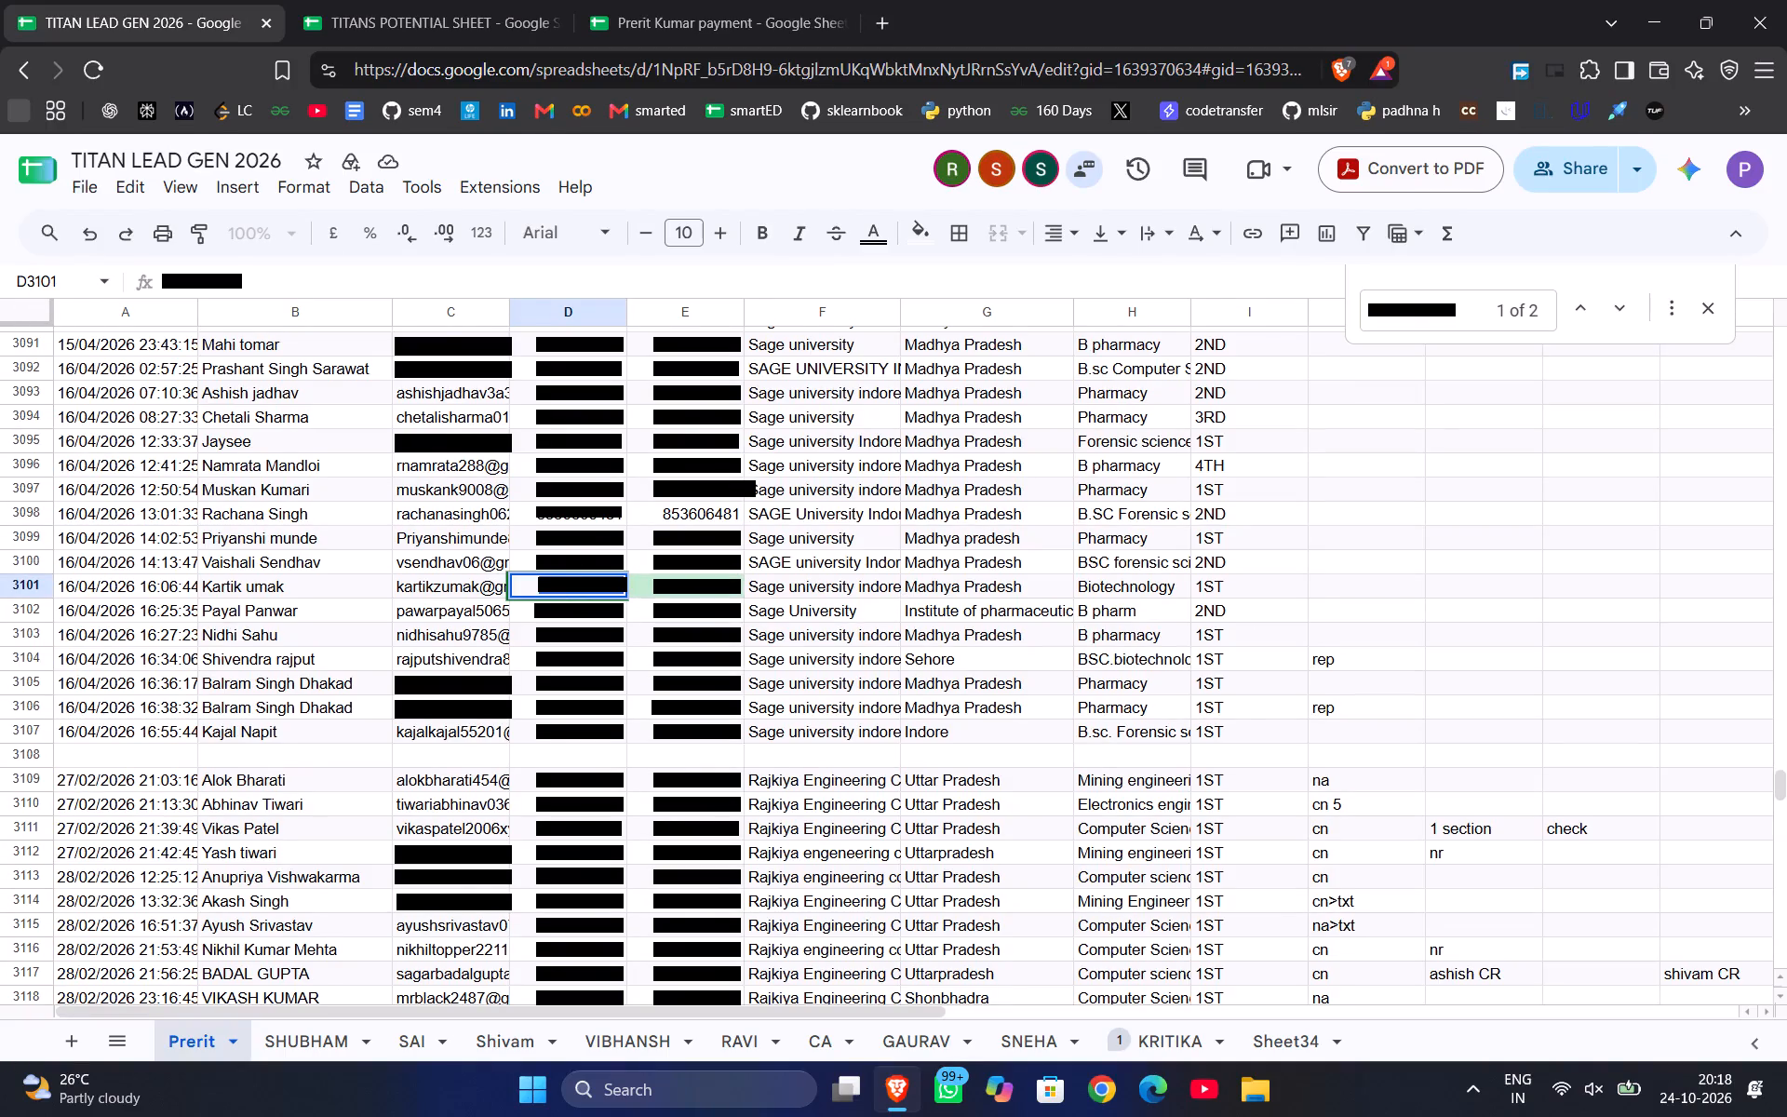
pyautogui.hotkey('ctrl', 'c')
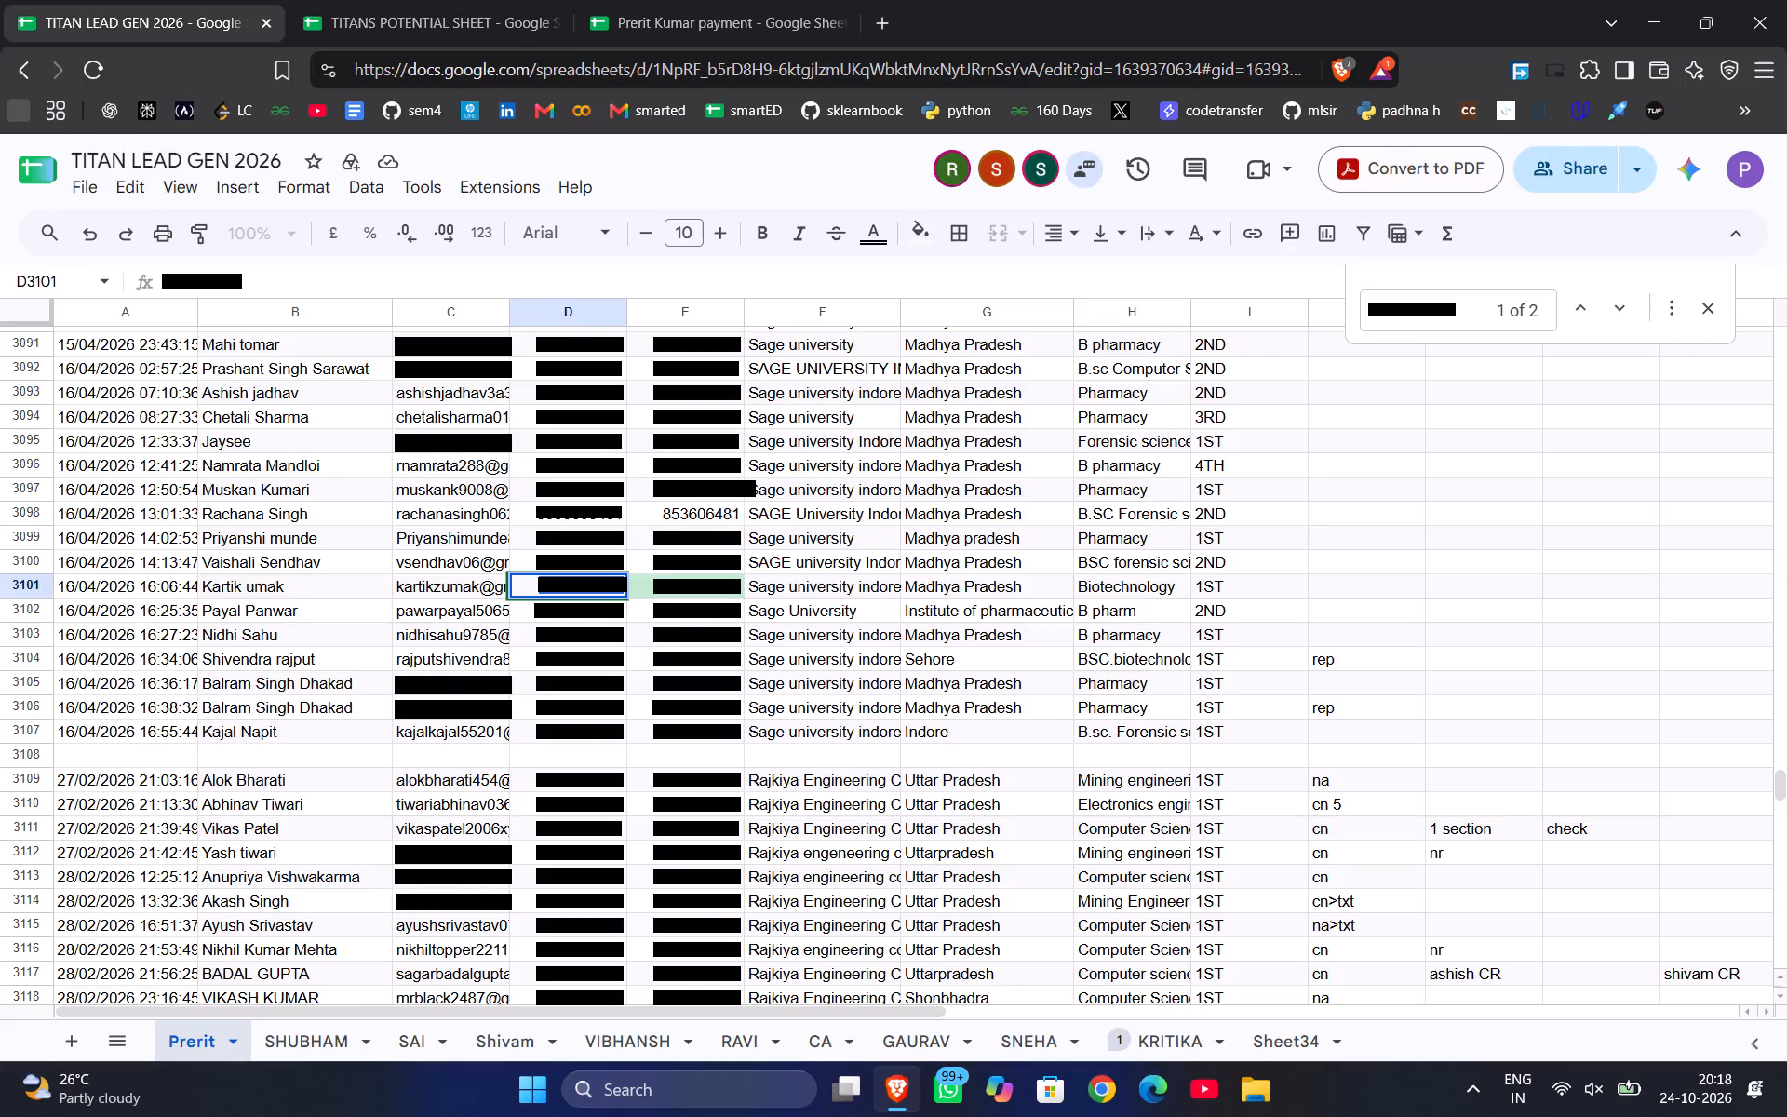
pyautogui.click(1328, 577)
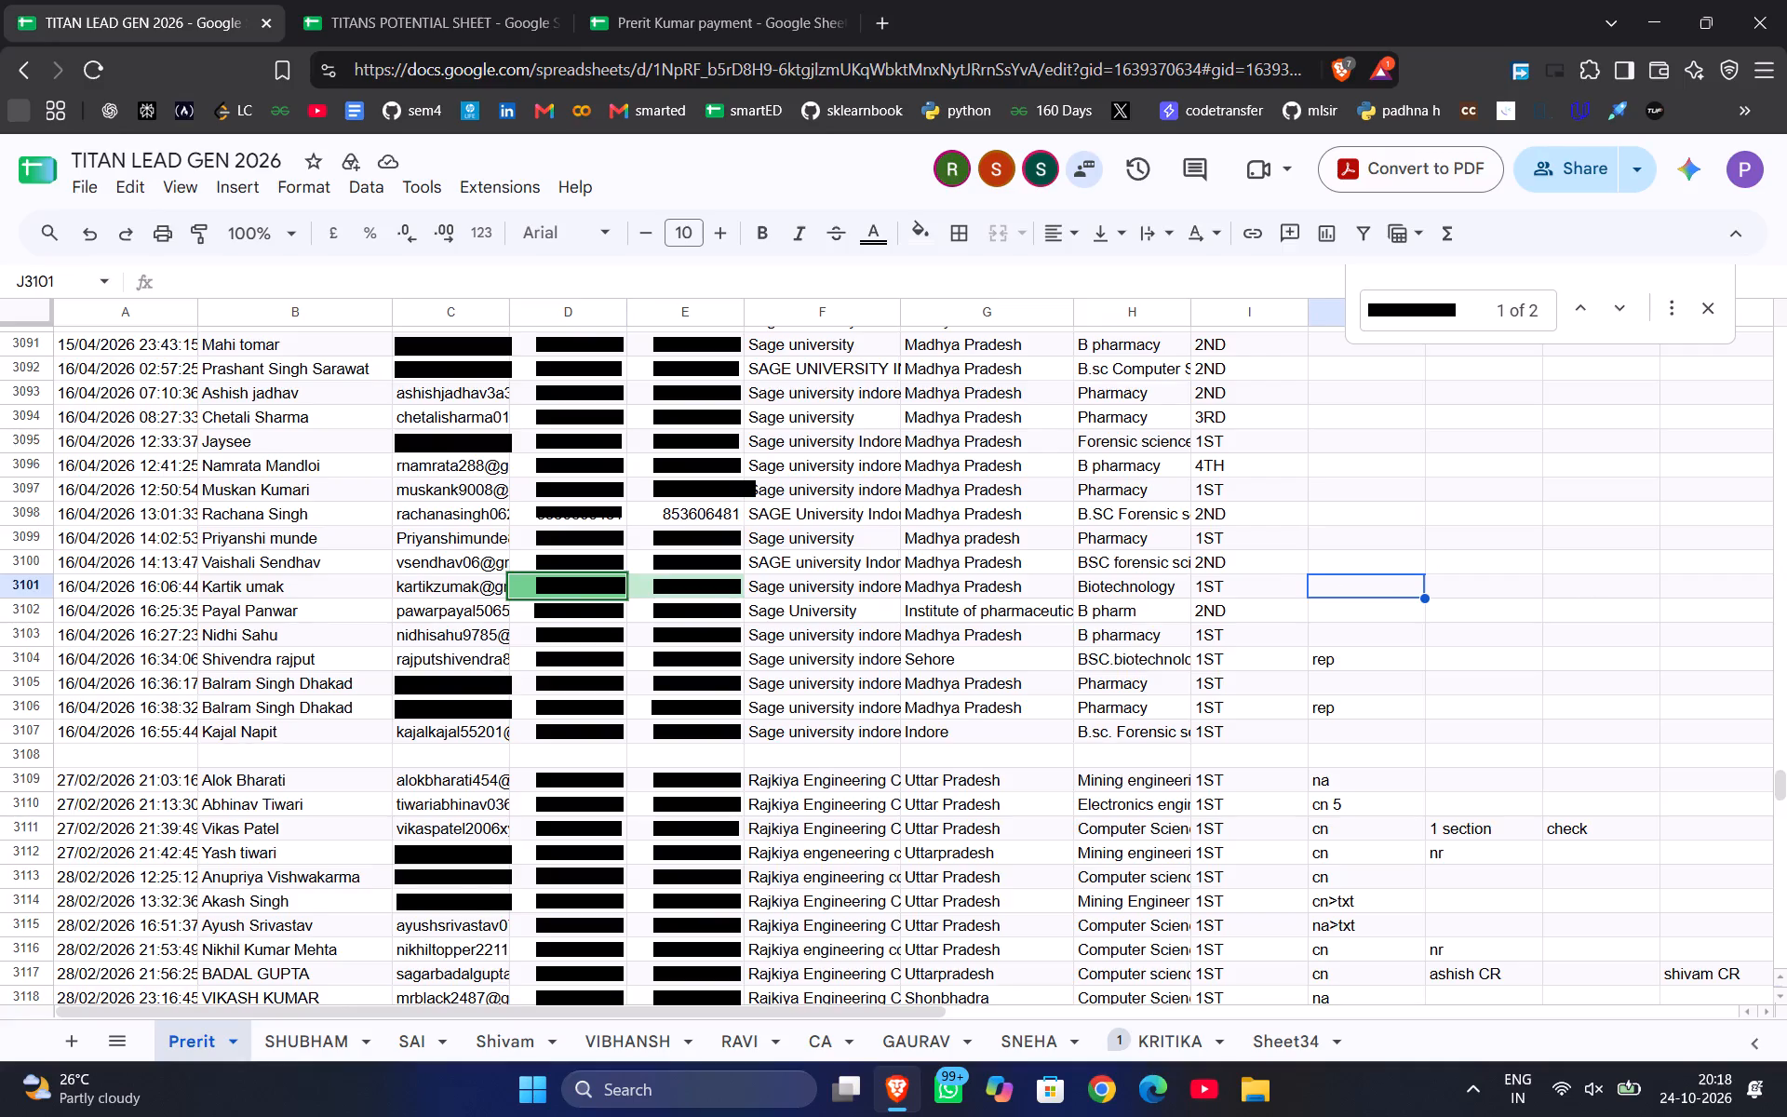
pyautogui.write('cn')
pyautogui.click(1117, 585)
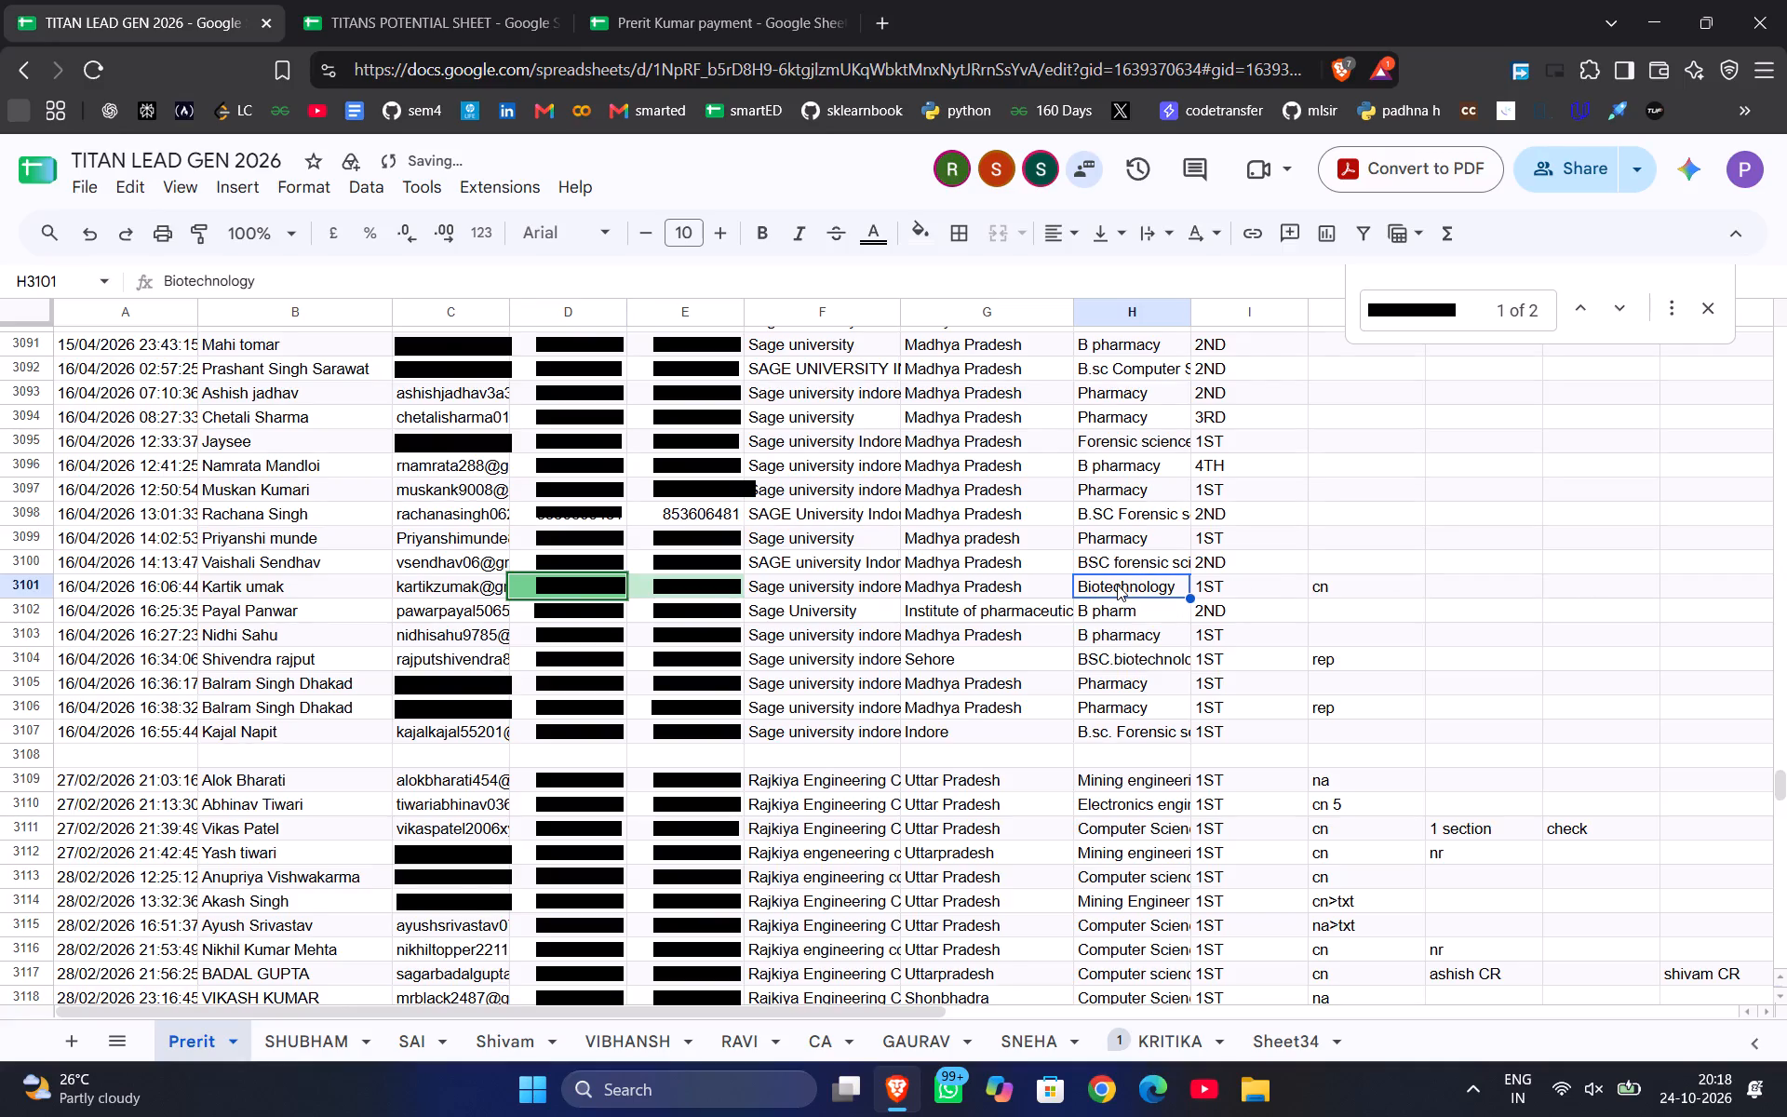
# Select the contact number text inside column D of row 3101.
pyautogui.tripleClick(574, 593)
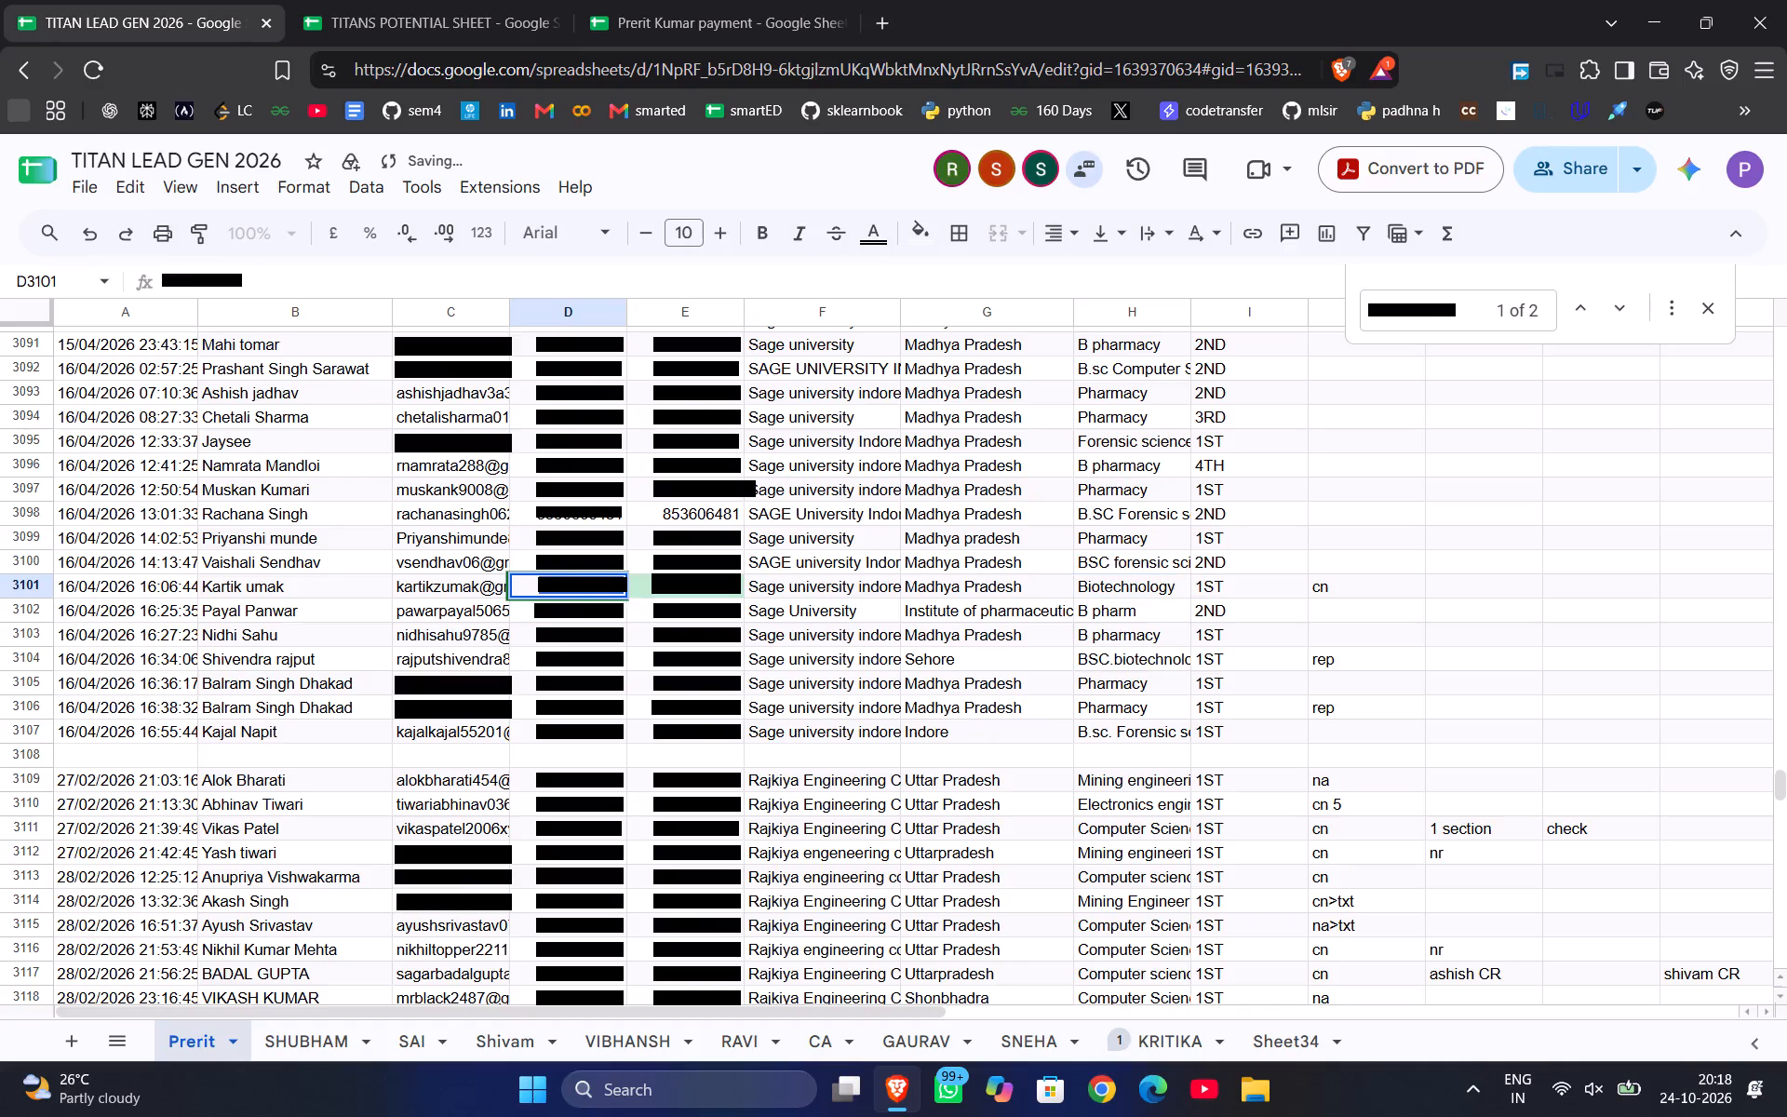
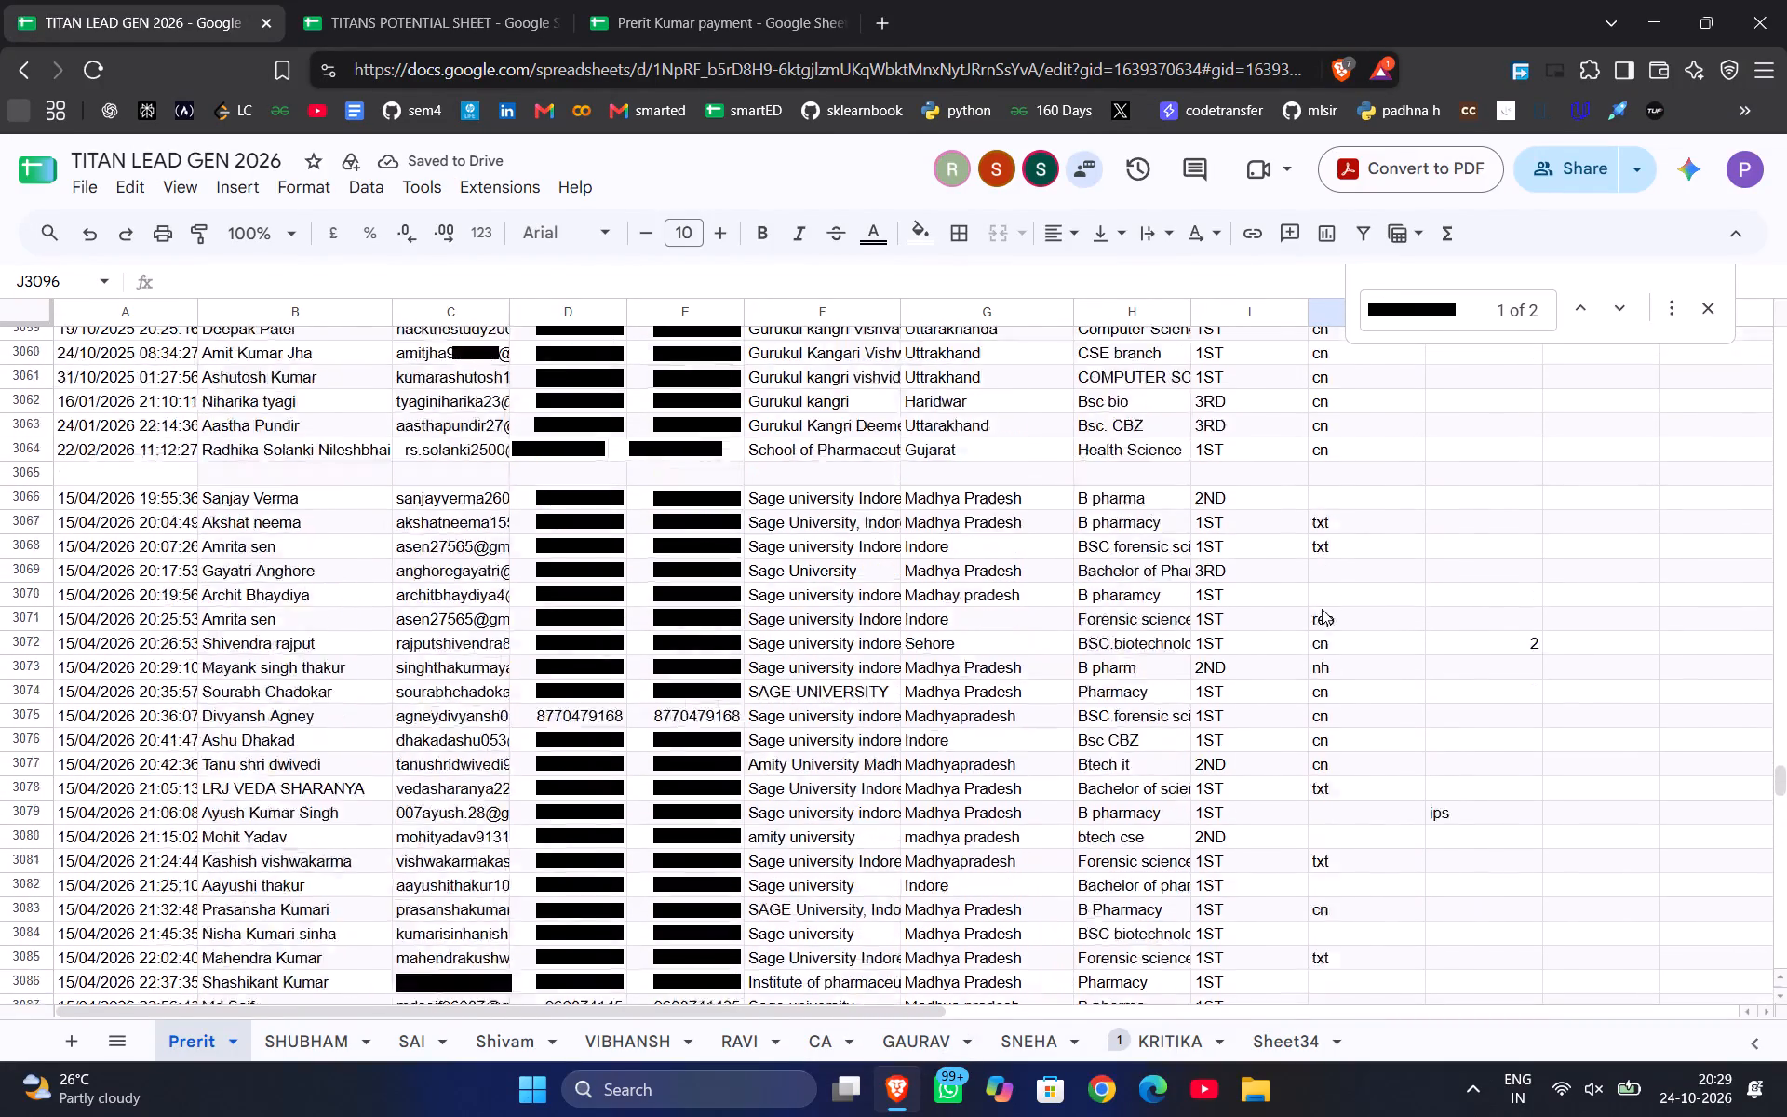
# Search the sheet for the contact number in column D of row 2907, the Chandigarh University Data Science lead.
pyautogui.scroll(8, 1322, 609)
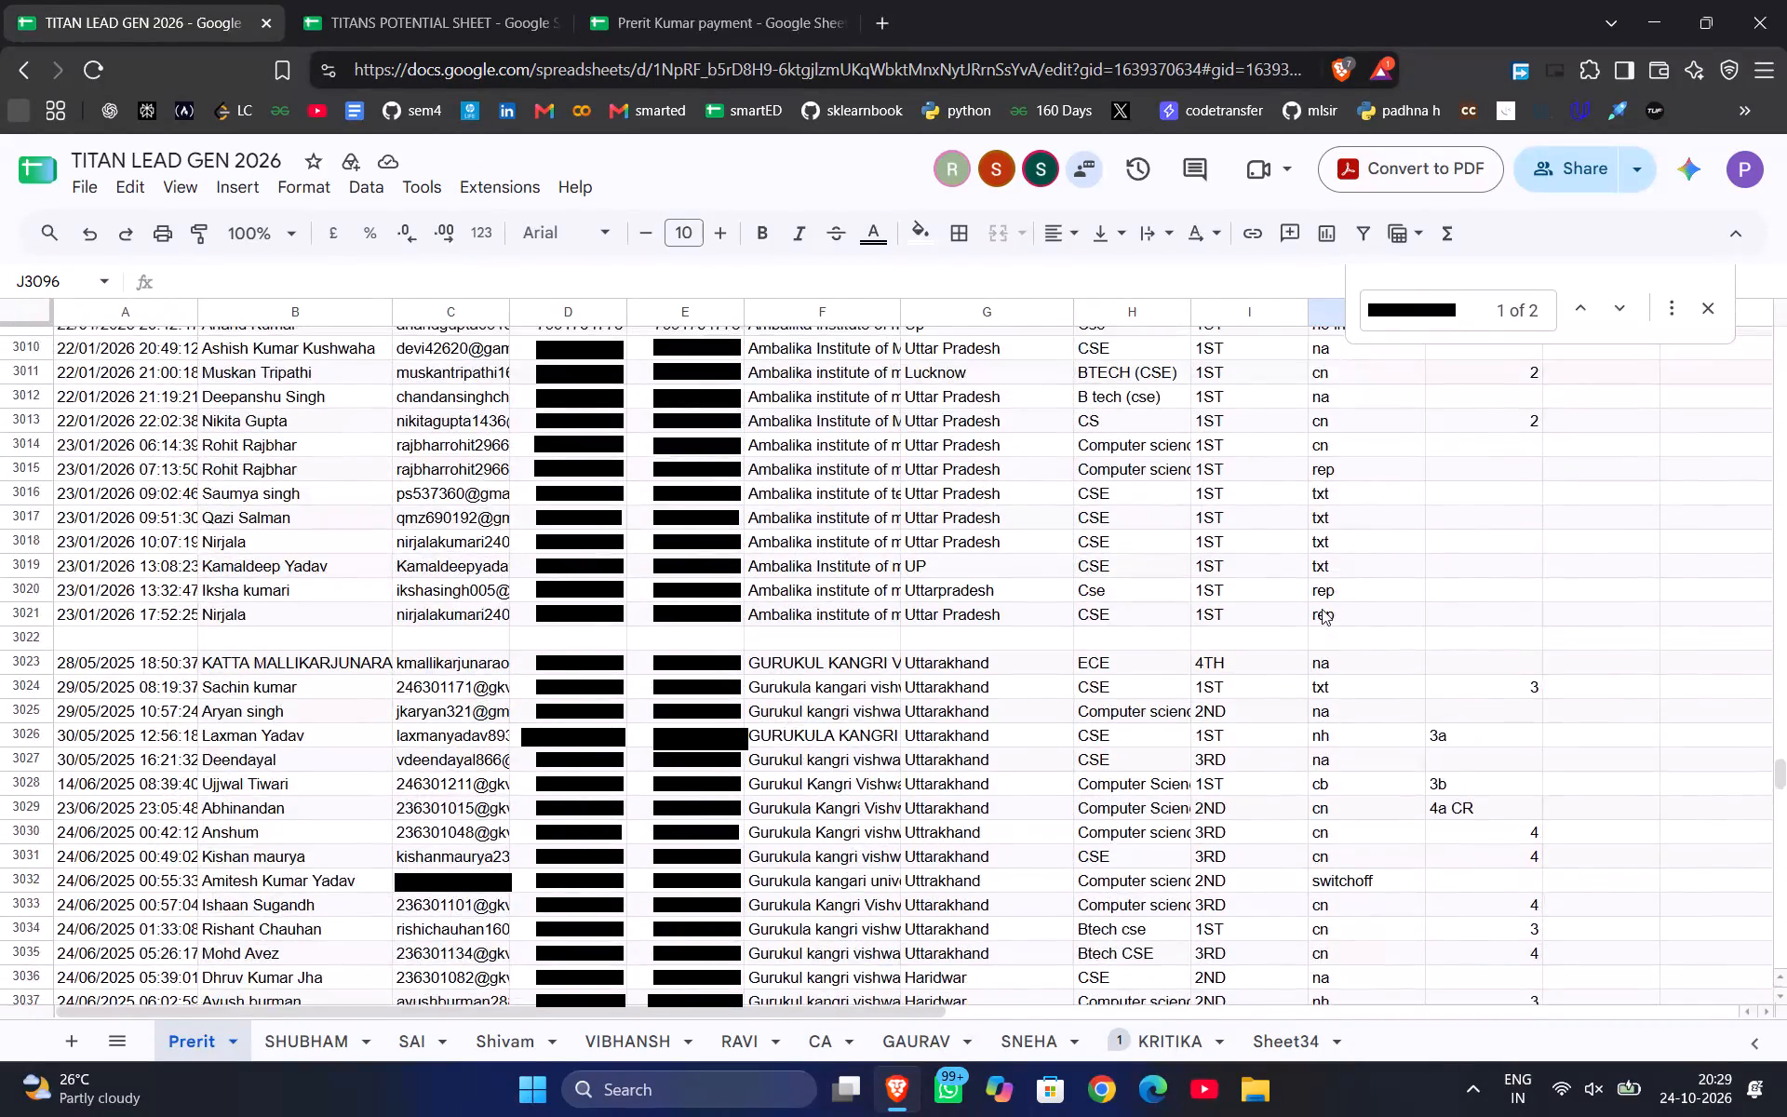
pyautogui.scroll(2, 1322, 609)
pyautogui.scroll(-1, 1322, 609)
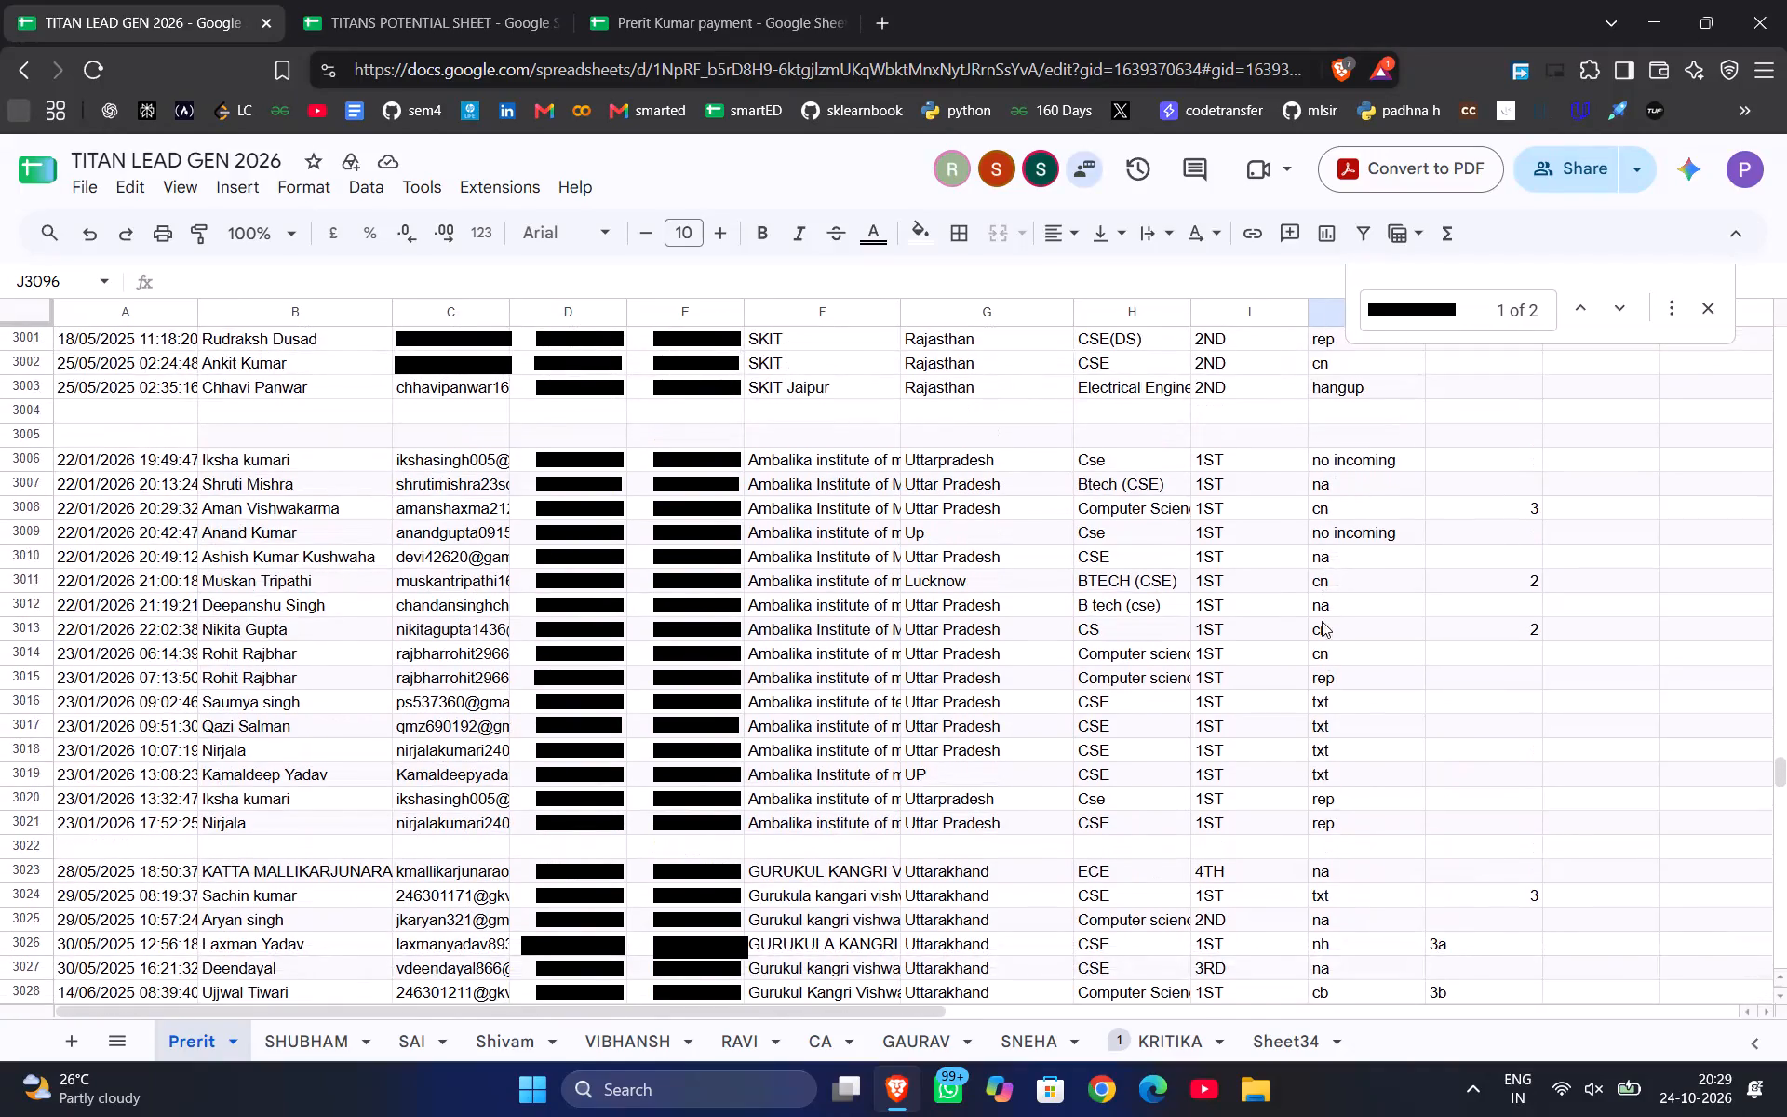
pyautogui.click(1327, 695)
pyautogui.scroll(1, 1095, 740)
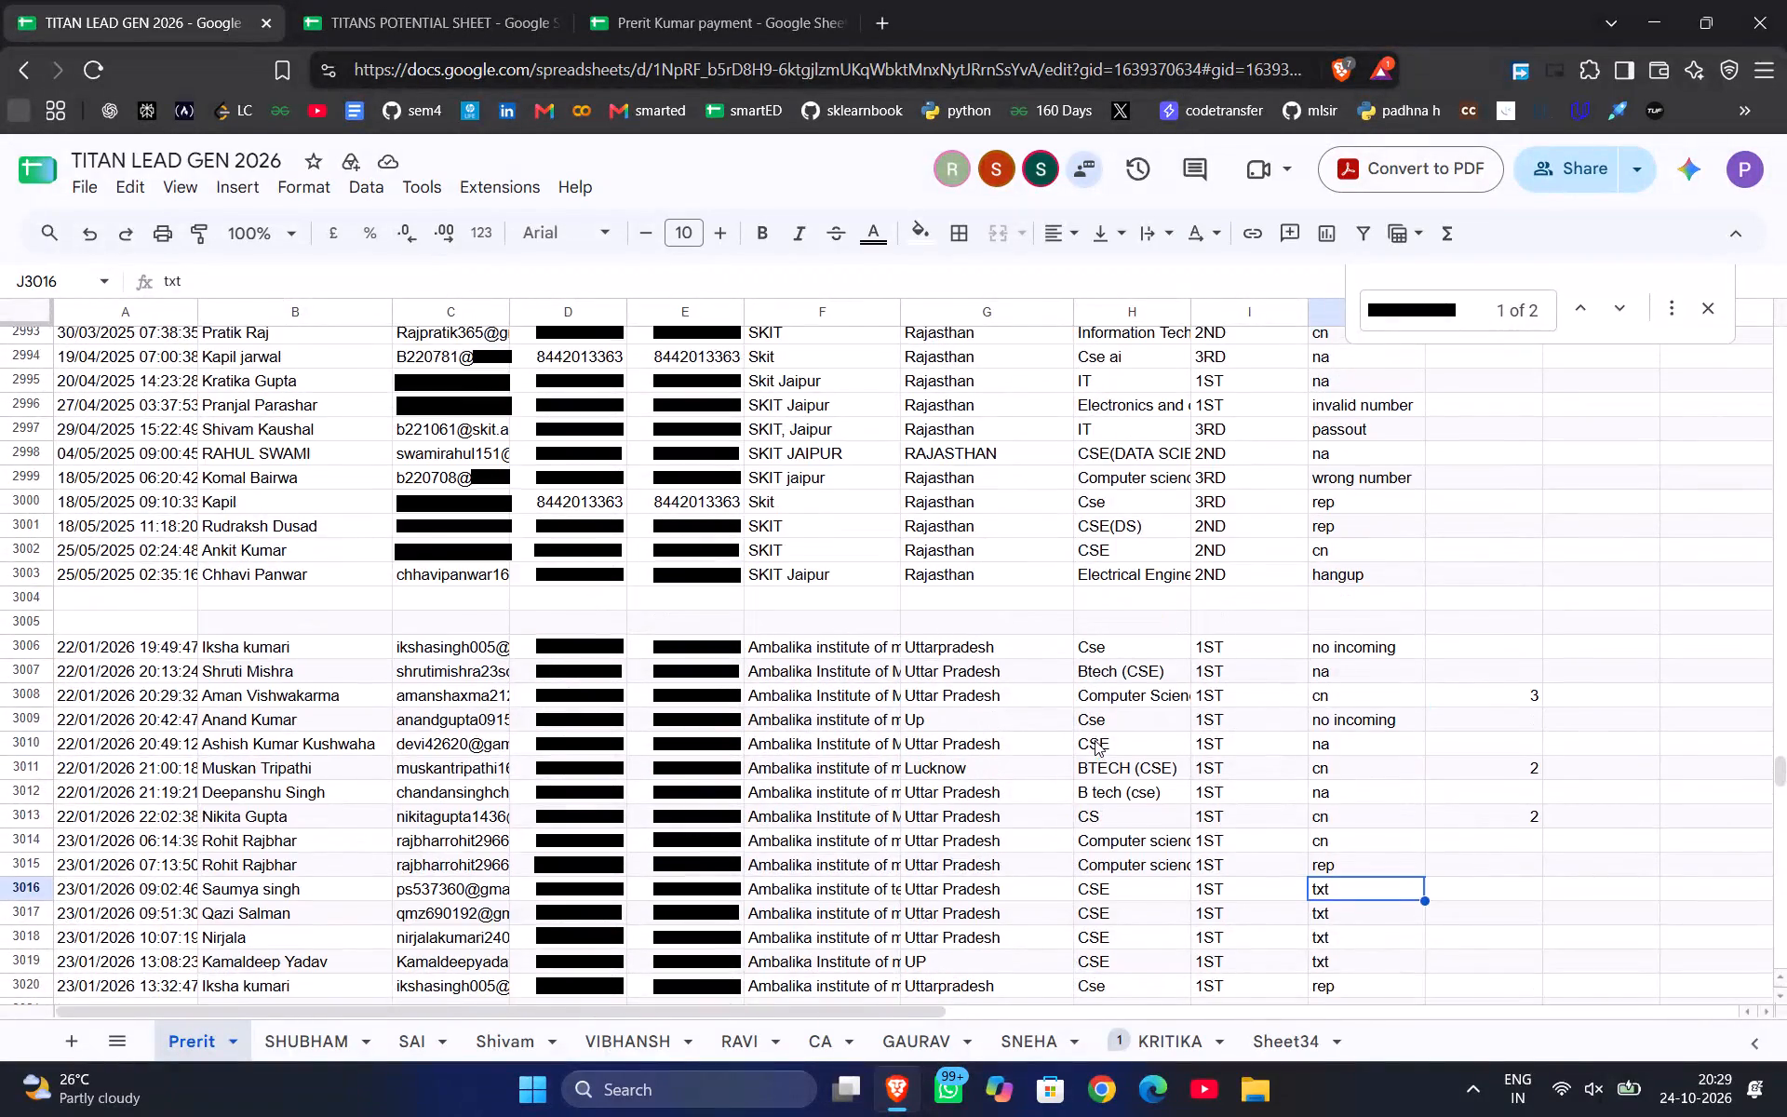
pyautogui.scroll(7, 1095, 740)
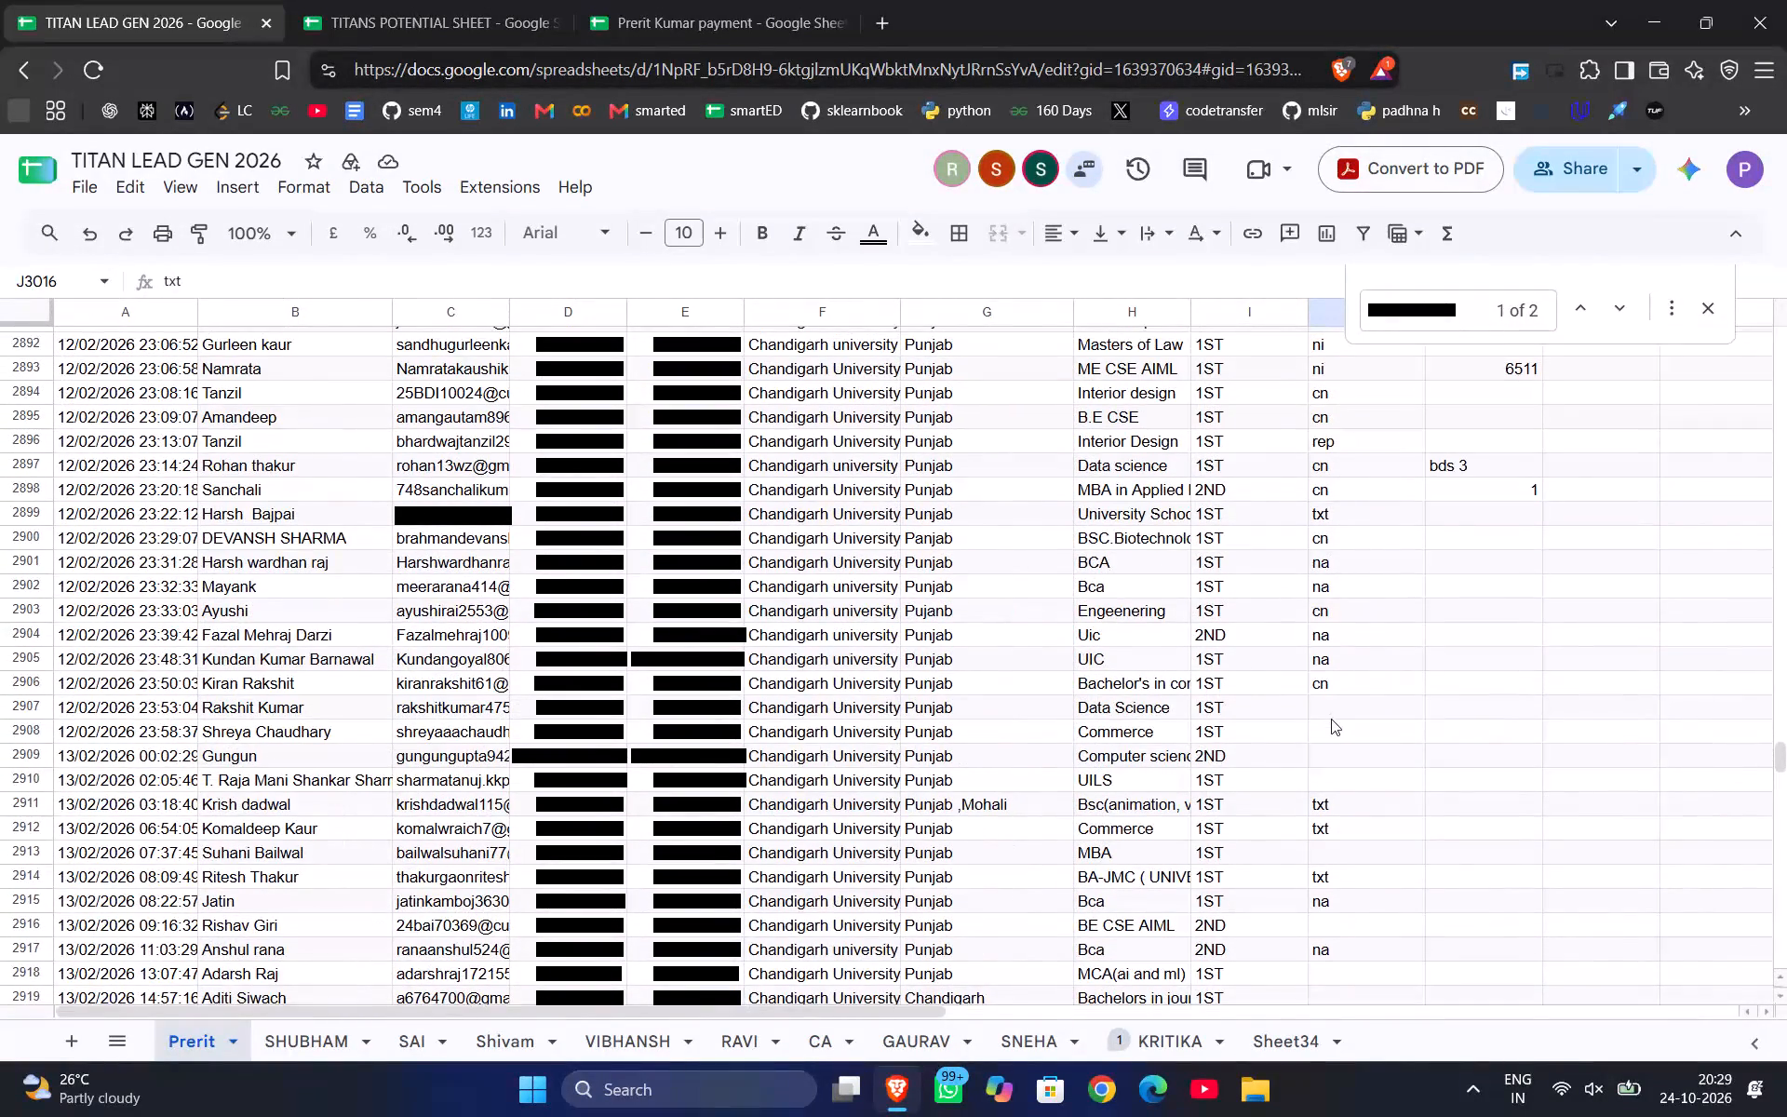
pyautogui.click(1331, 719)
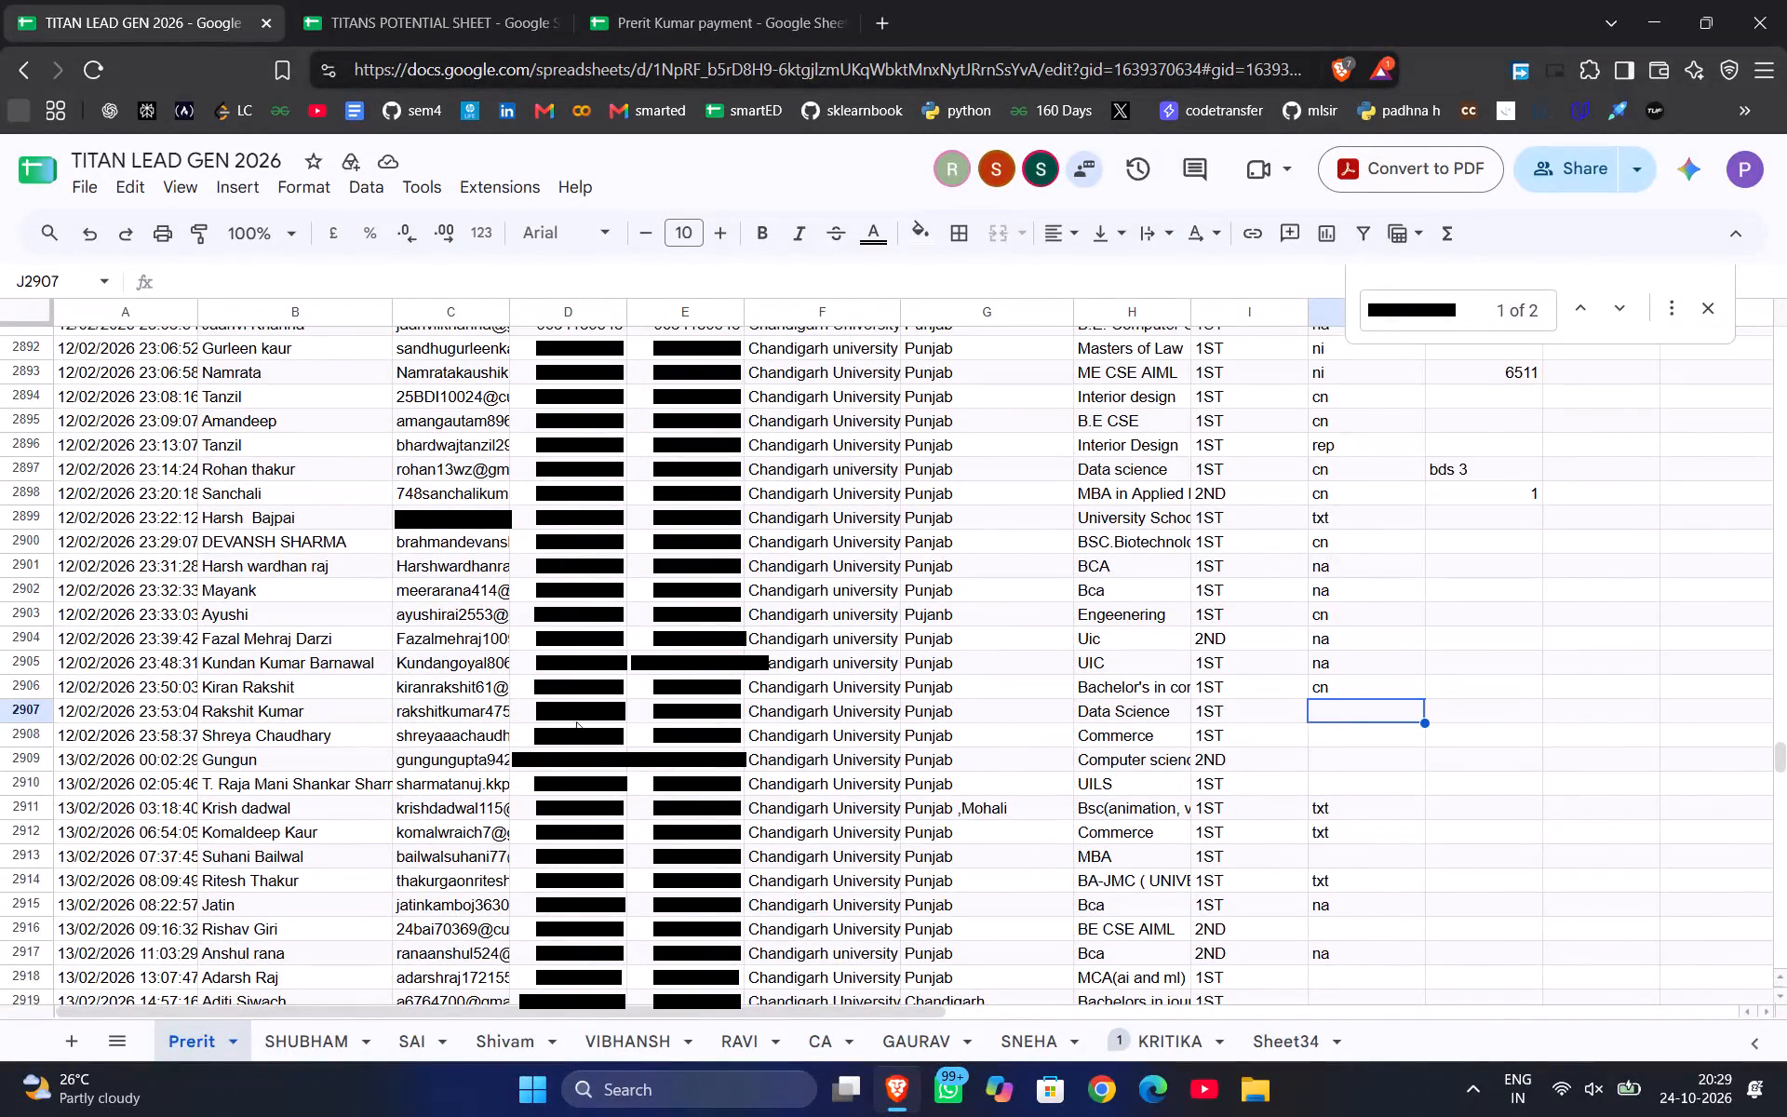
pyautogui.click(561, 709)
pyautogui.hotkey('ctrl', 'c')
pyautogui.hotkey('ctrl', 'f')
pyautogui.hotkey('ctrl', 'v')
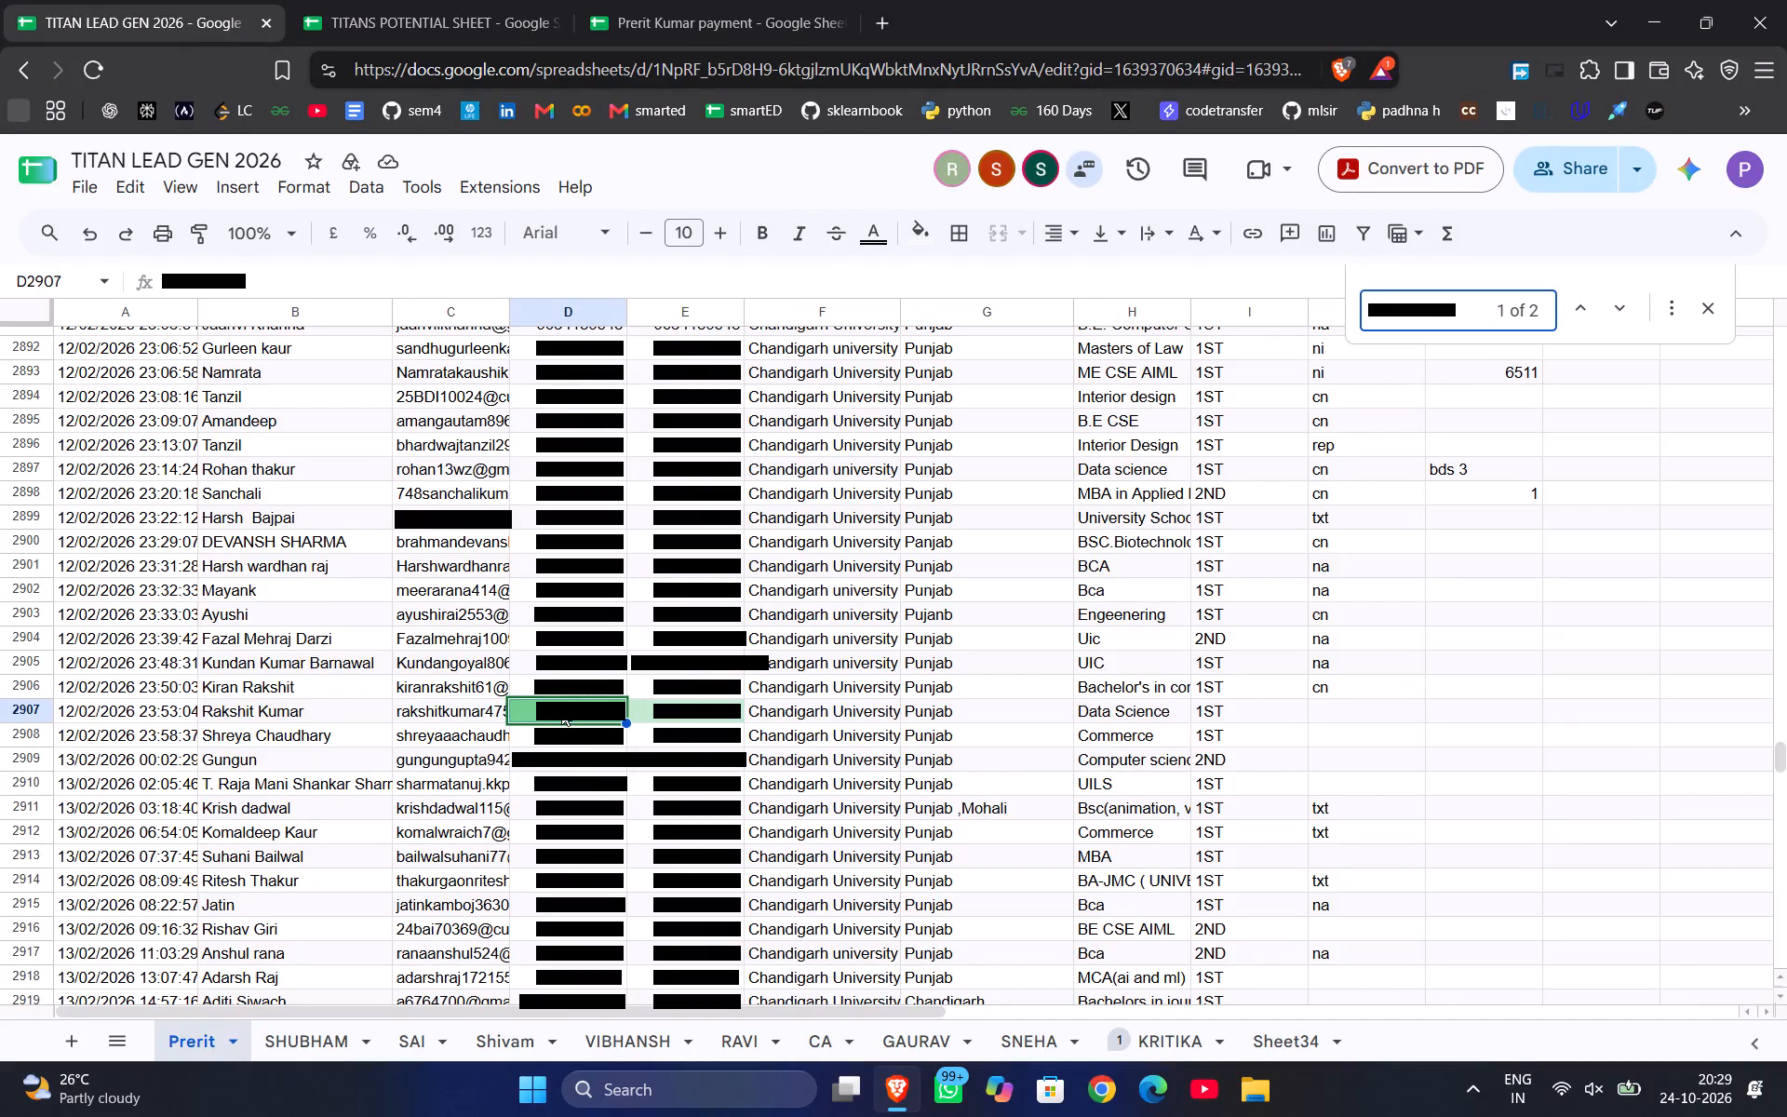
pyautogui.tripleClick(561, 709)
pyautogui.click(584, 751)
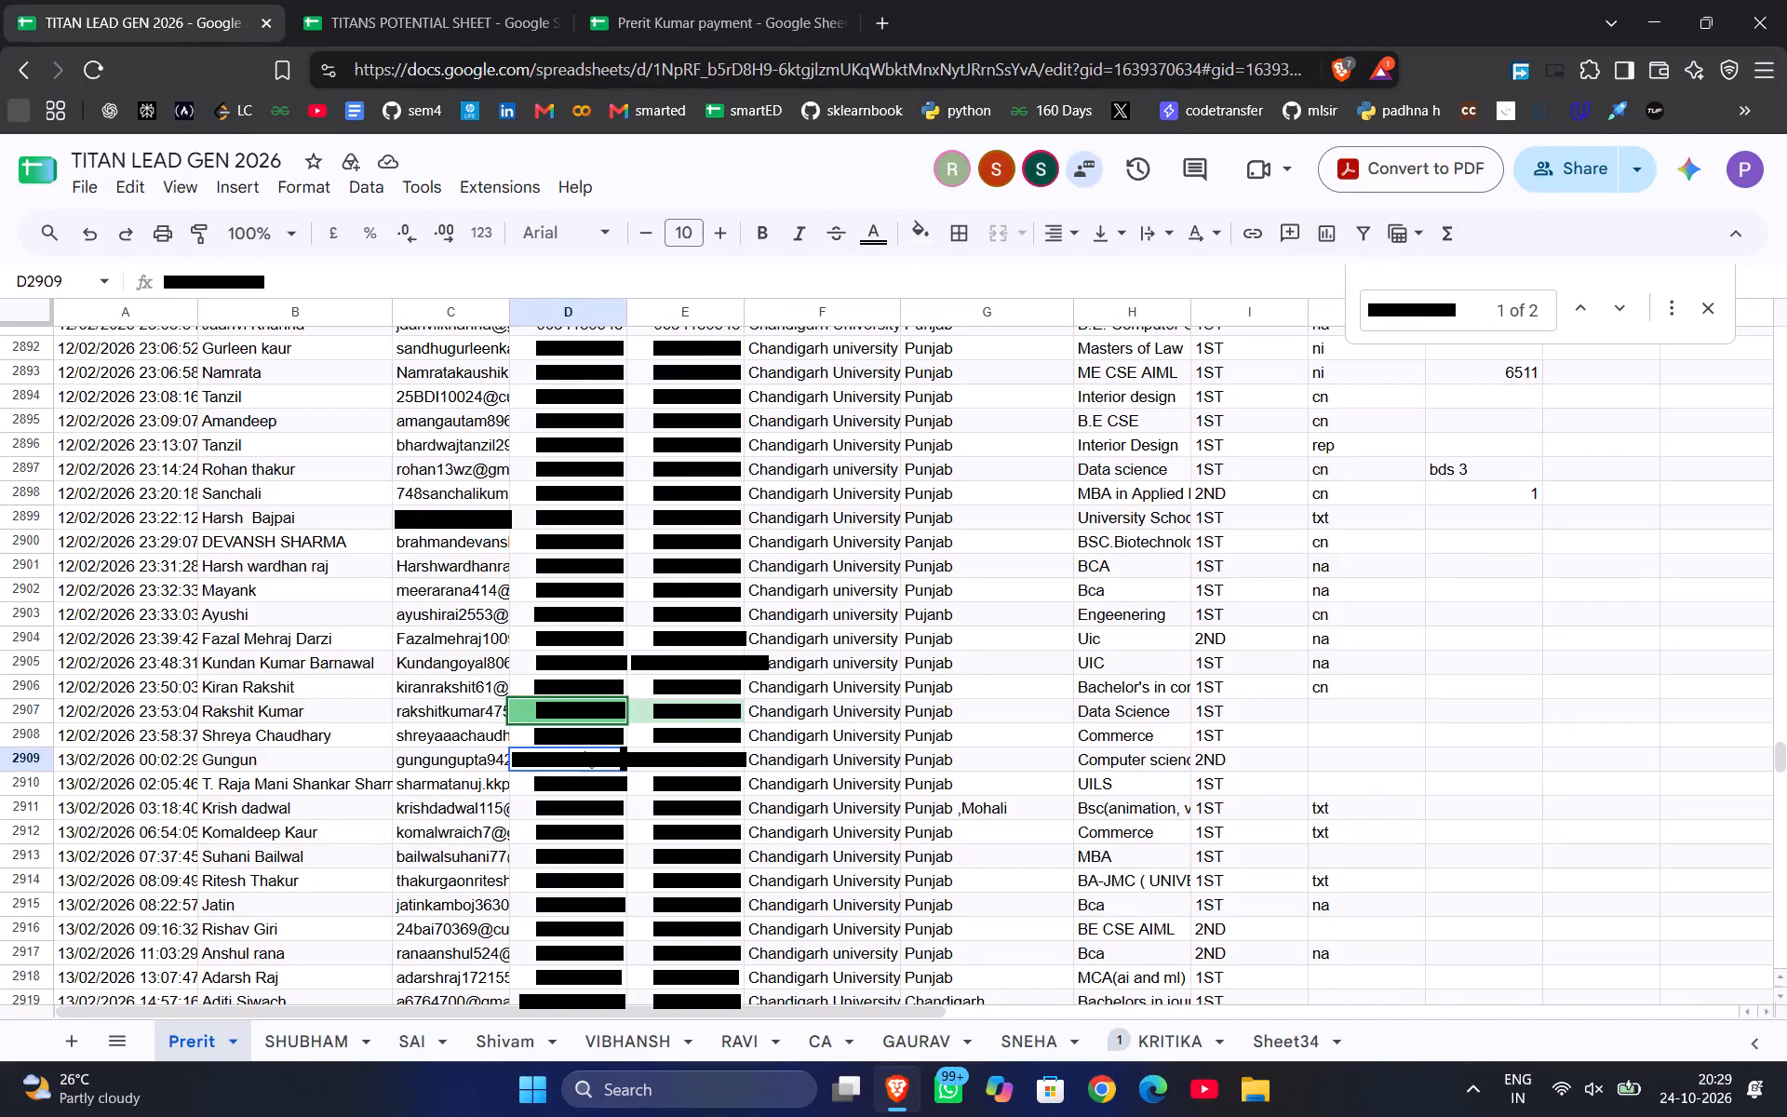
# Look through the Chandigarh University, SKIT, MERI, JSS, St. Aloysius and Doon University lead blocks for leads without a recorded outcome.
pyautogui.scroll(-2, 584, 751)
pyautogui.scroll(1, 584, 751)
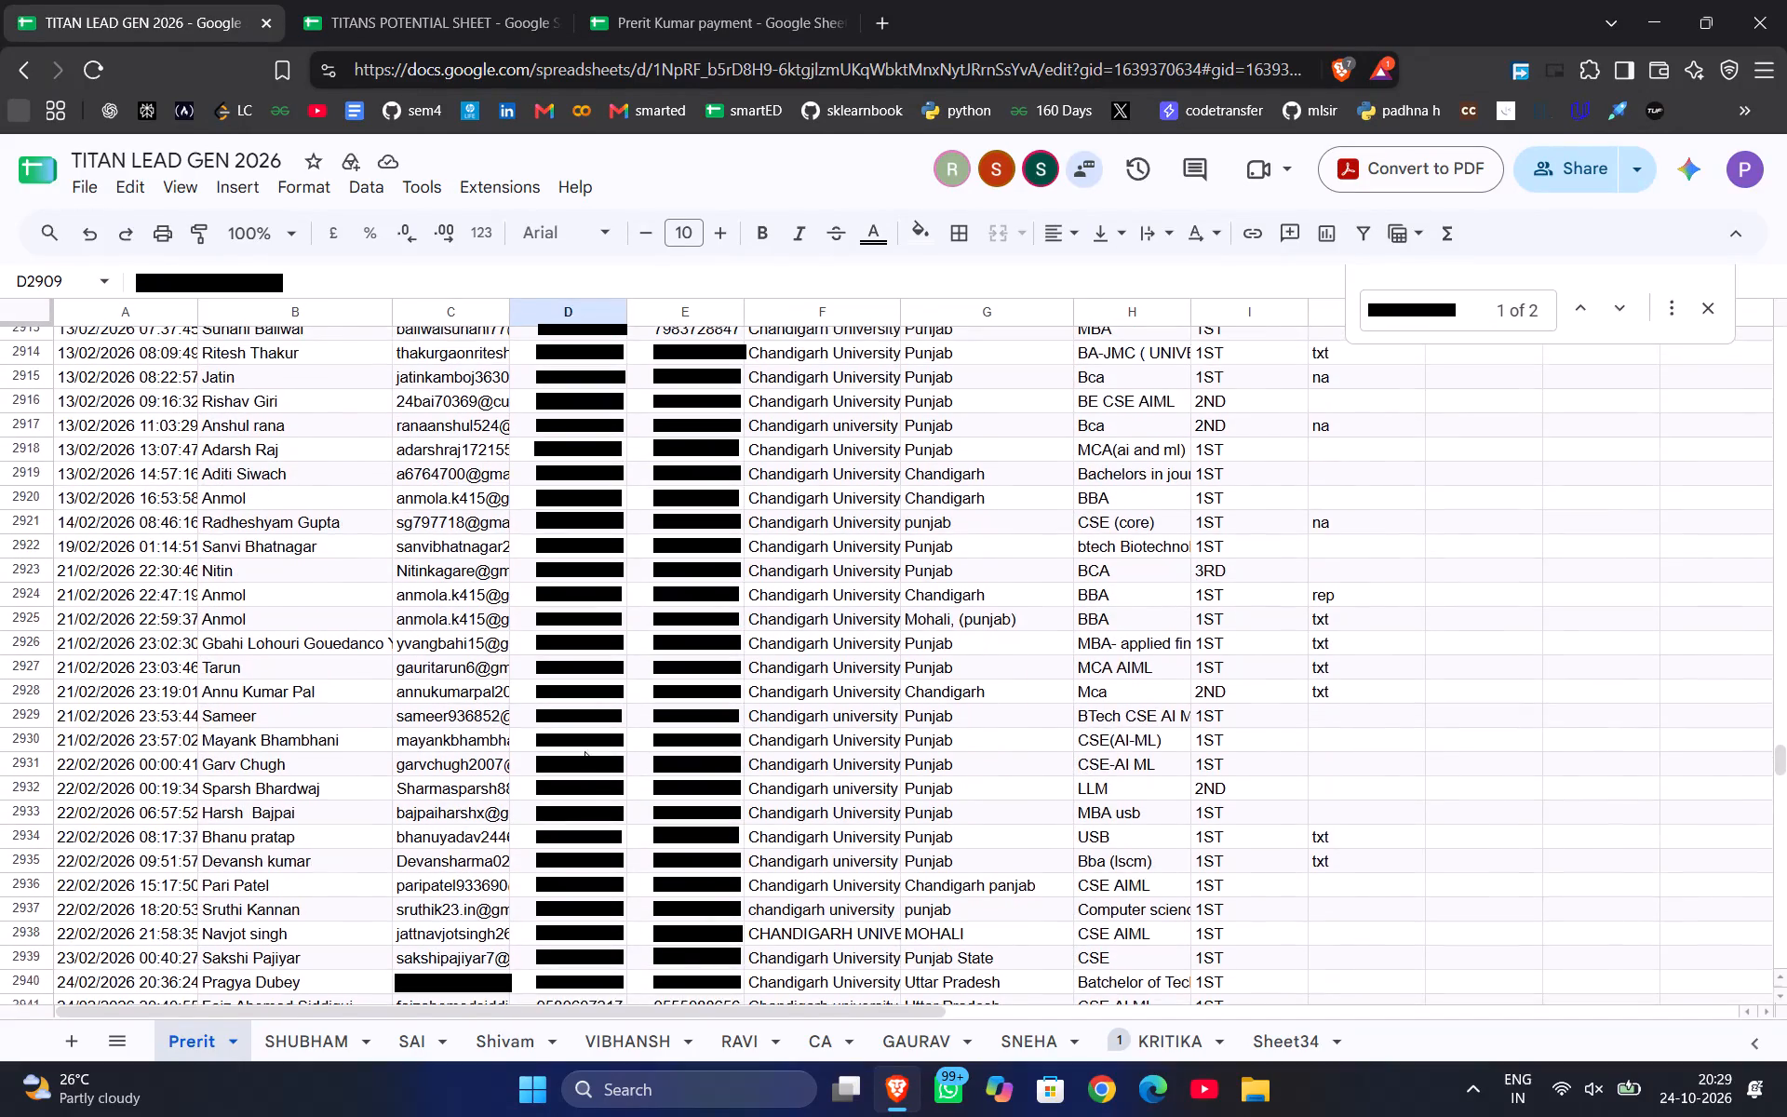
pyautogui.scroll(-3, 584, 751)
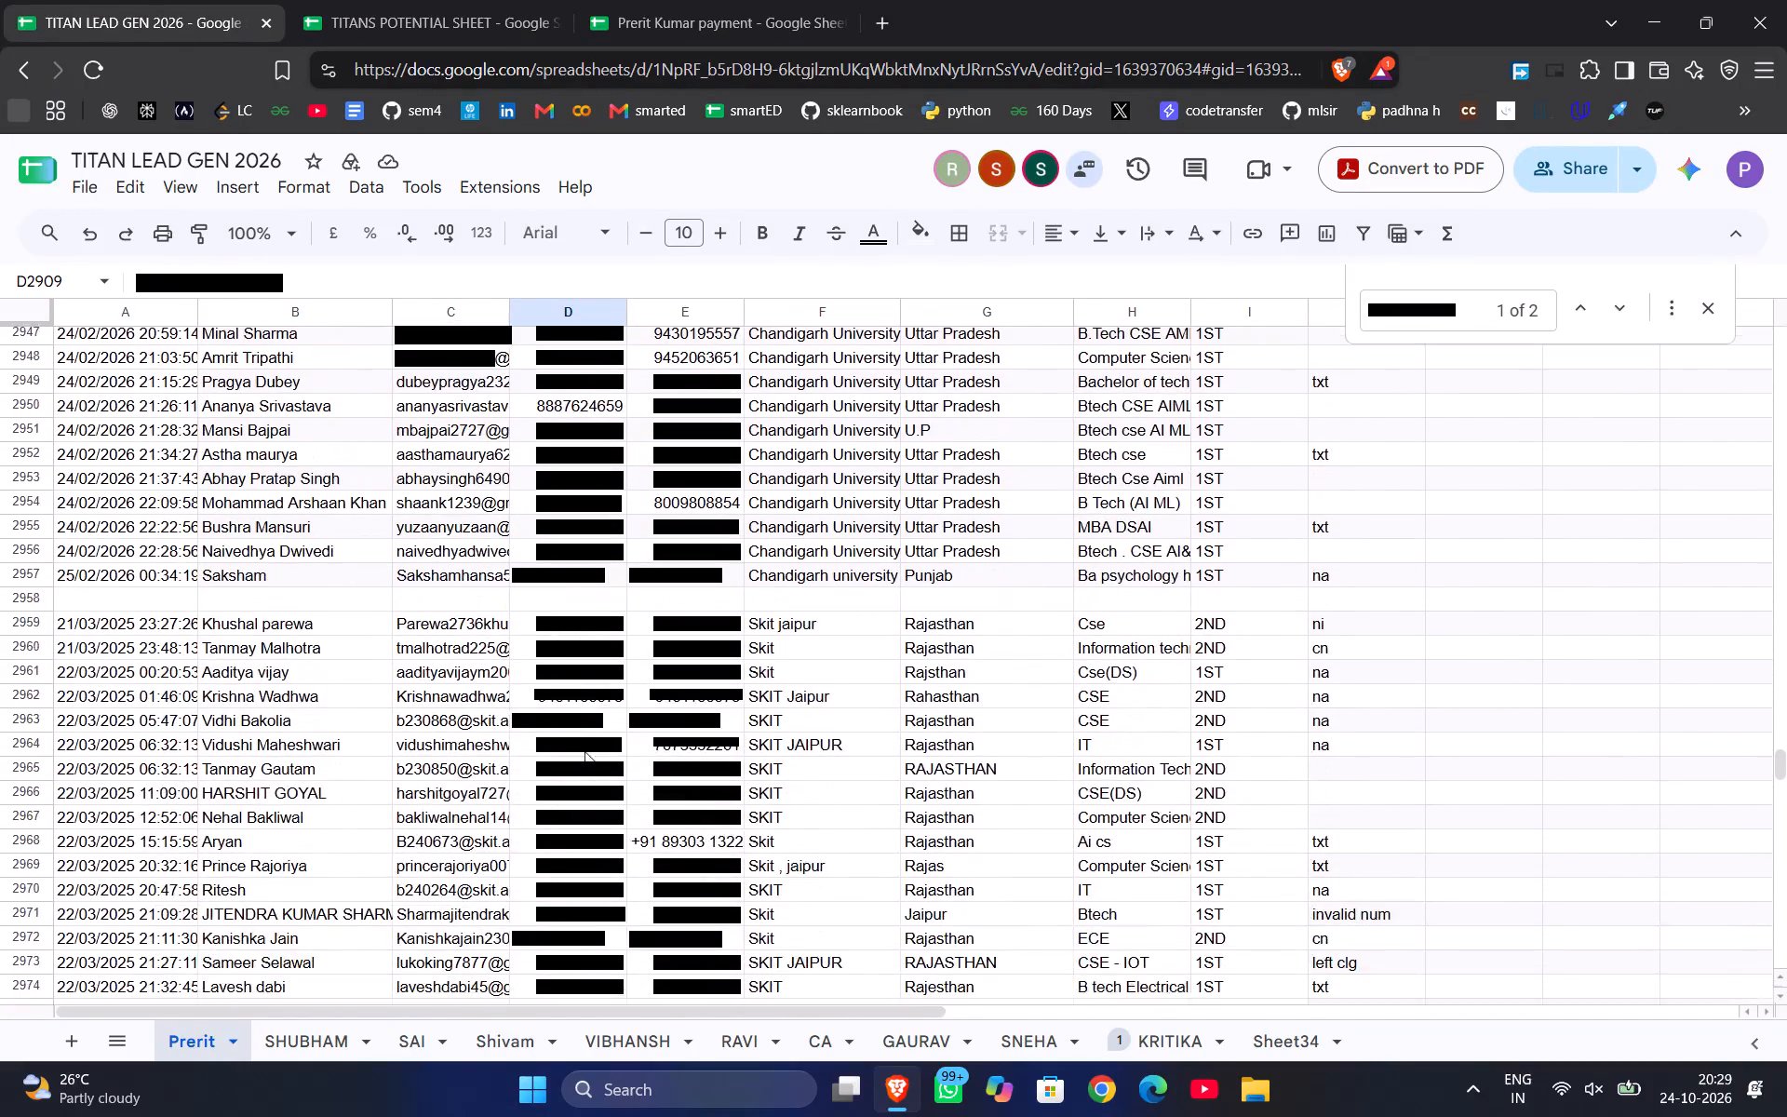
pyautogui.scroll(3, 584, 751)
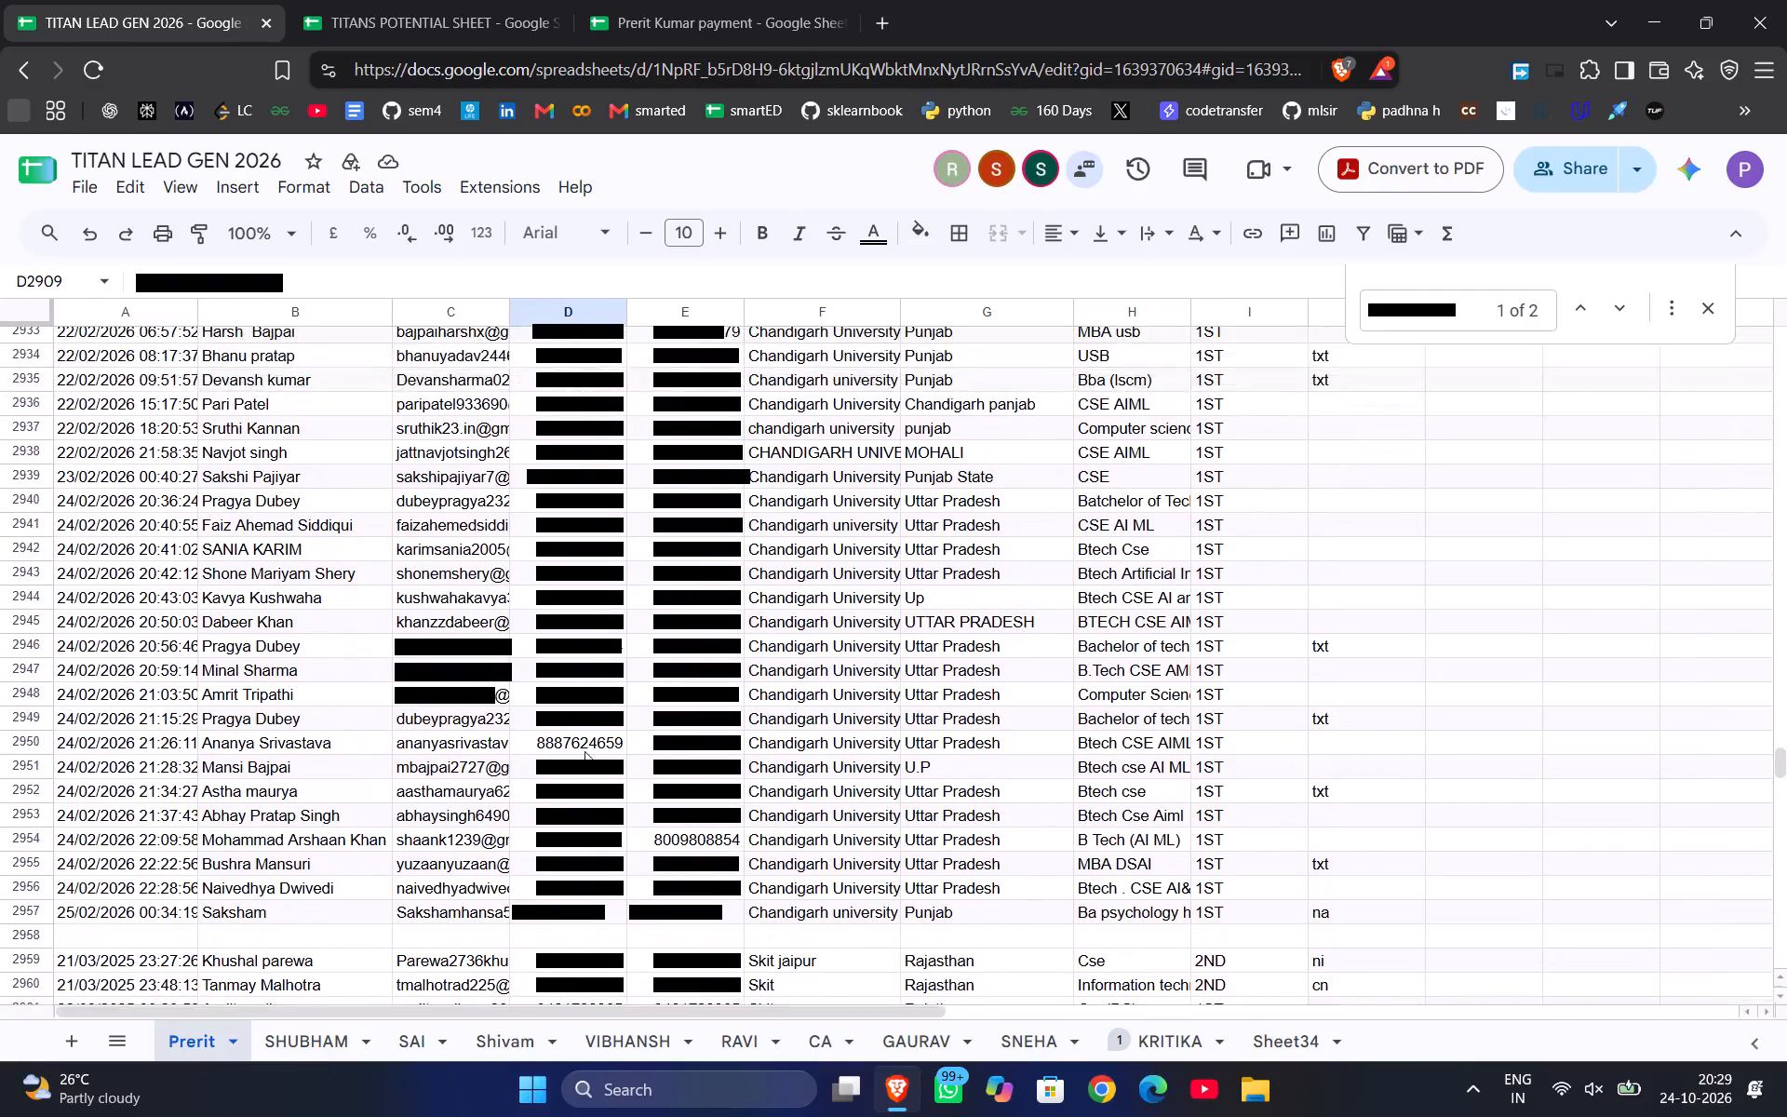
pyautogui.scroll(7, 584, 751)
pyautogui.scroll(-6, 584, 751)
pyautogui.scroll(6, 584, 751)
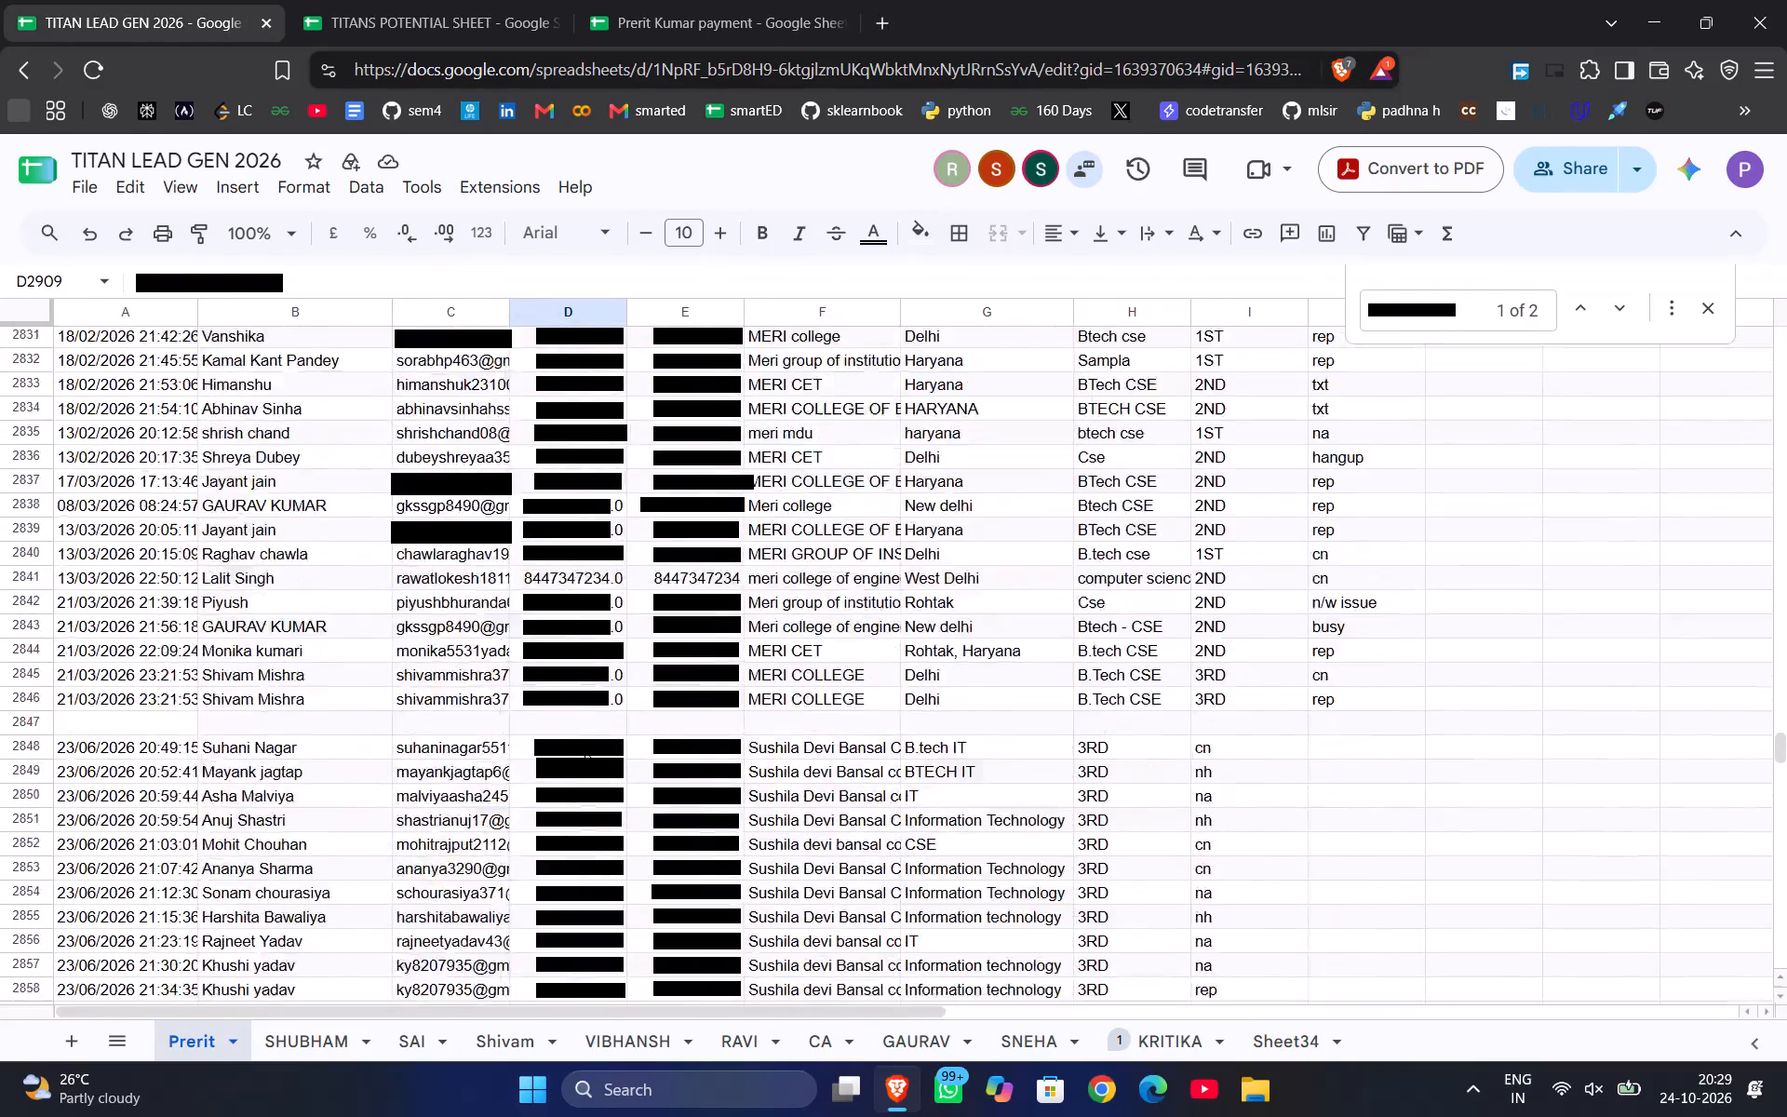
pyautogui.scroll(-4, 584, 751)
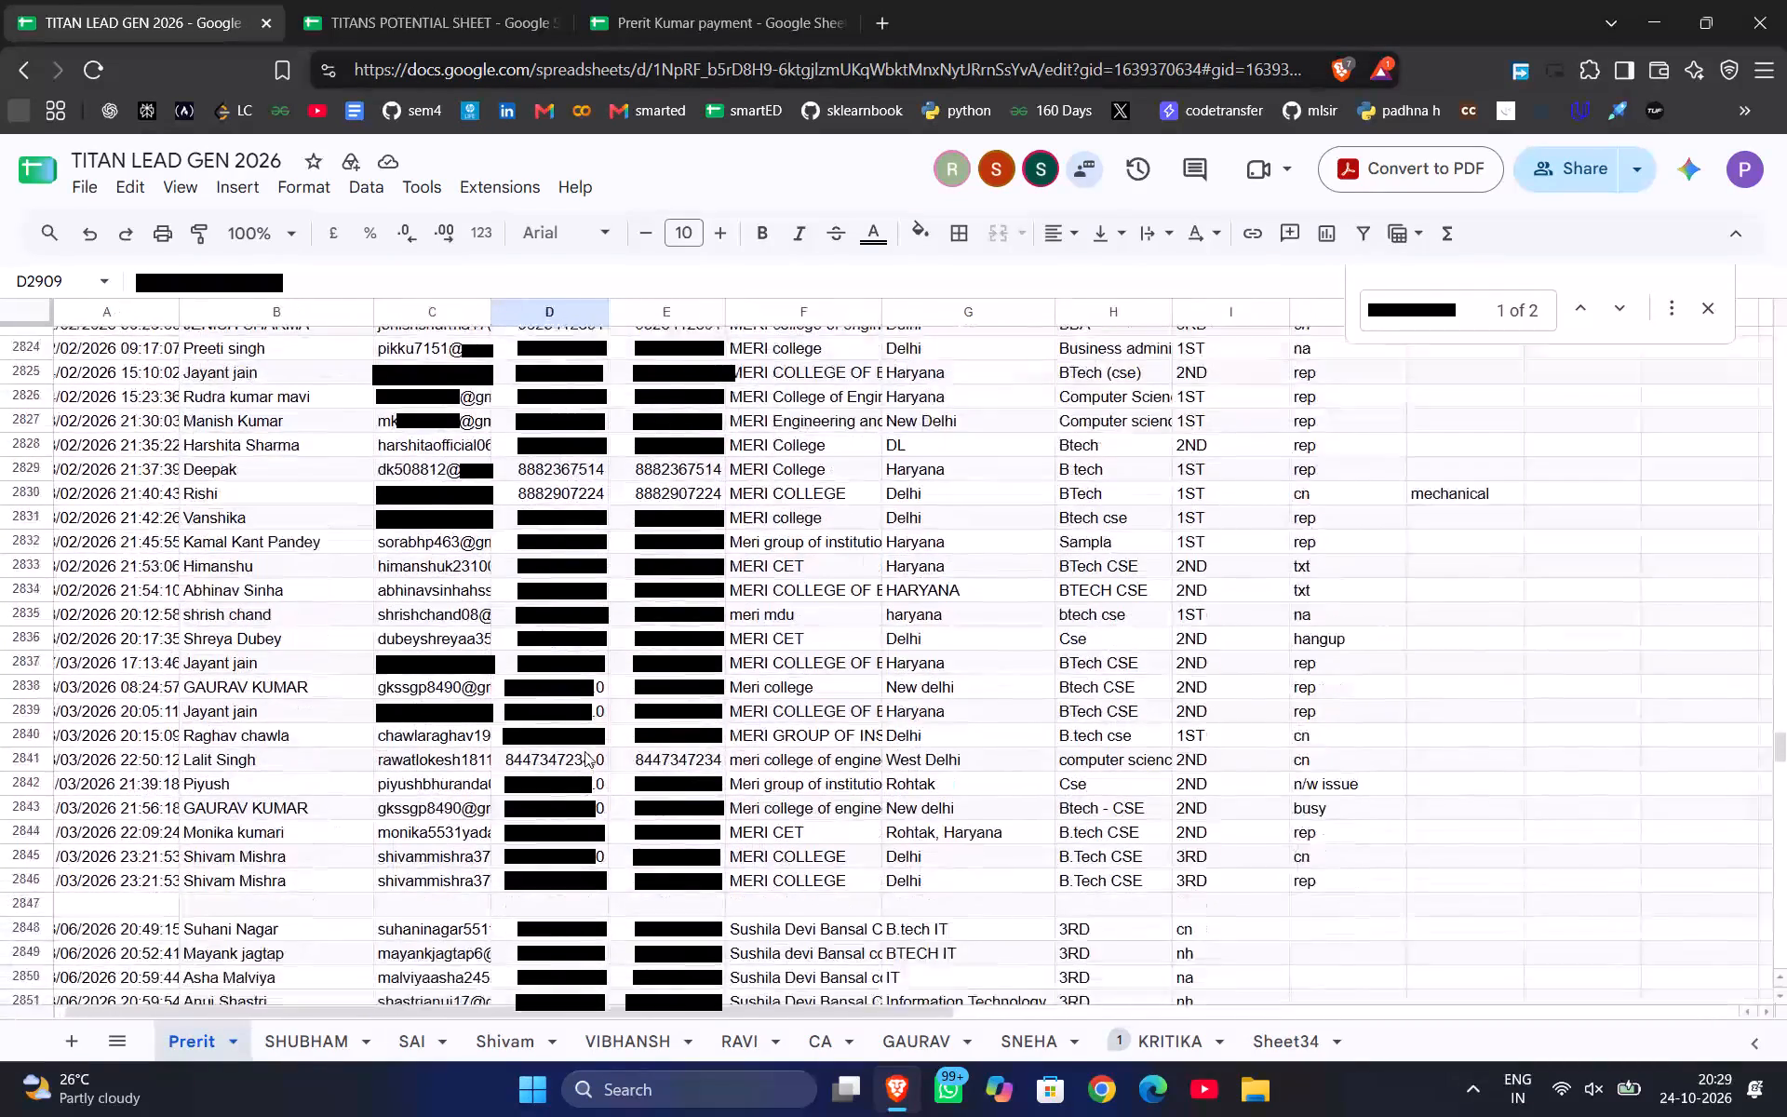
pyautogui.scroll(10, 584, 751)
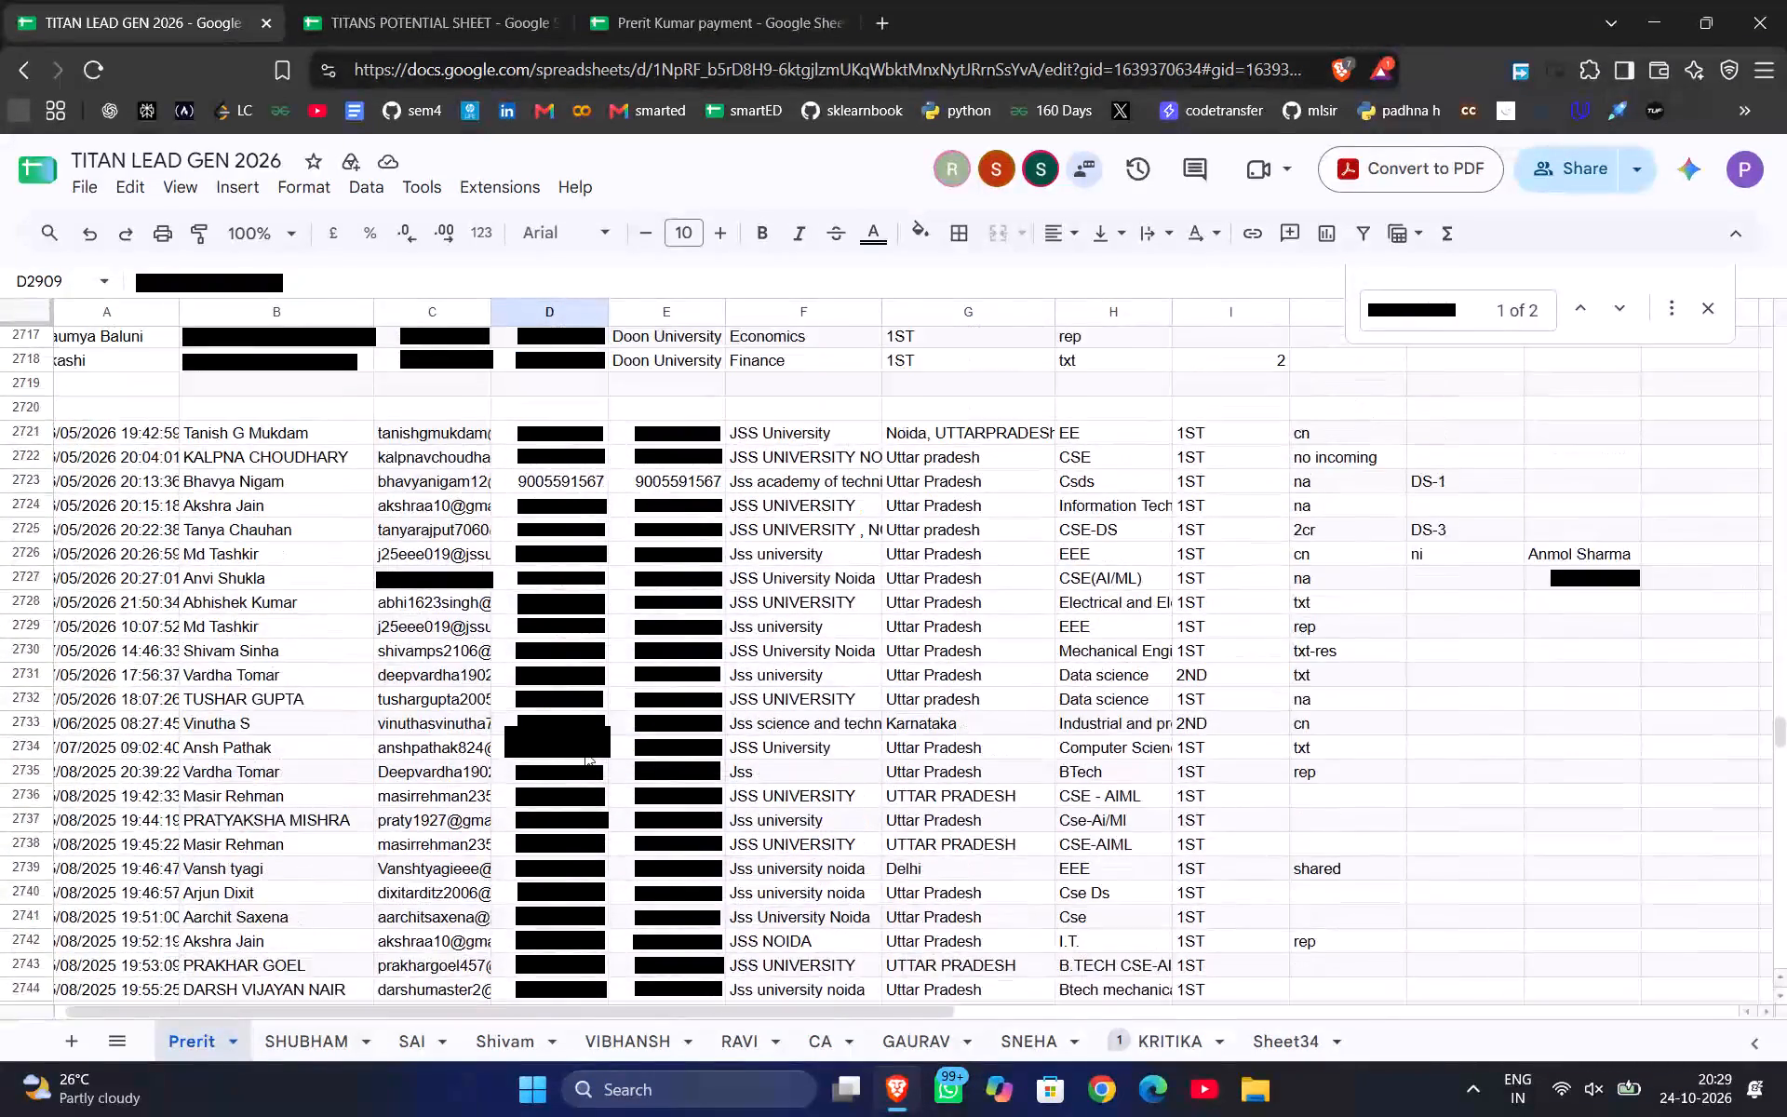
pyautogui.scroll(5, 584, 751)
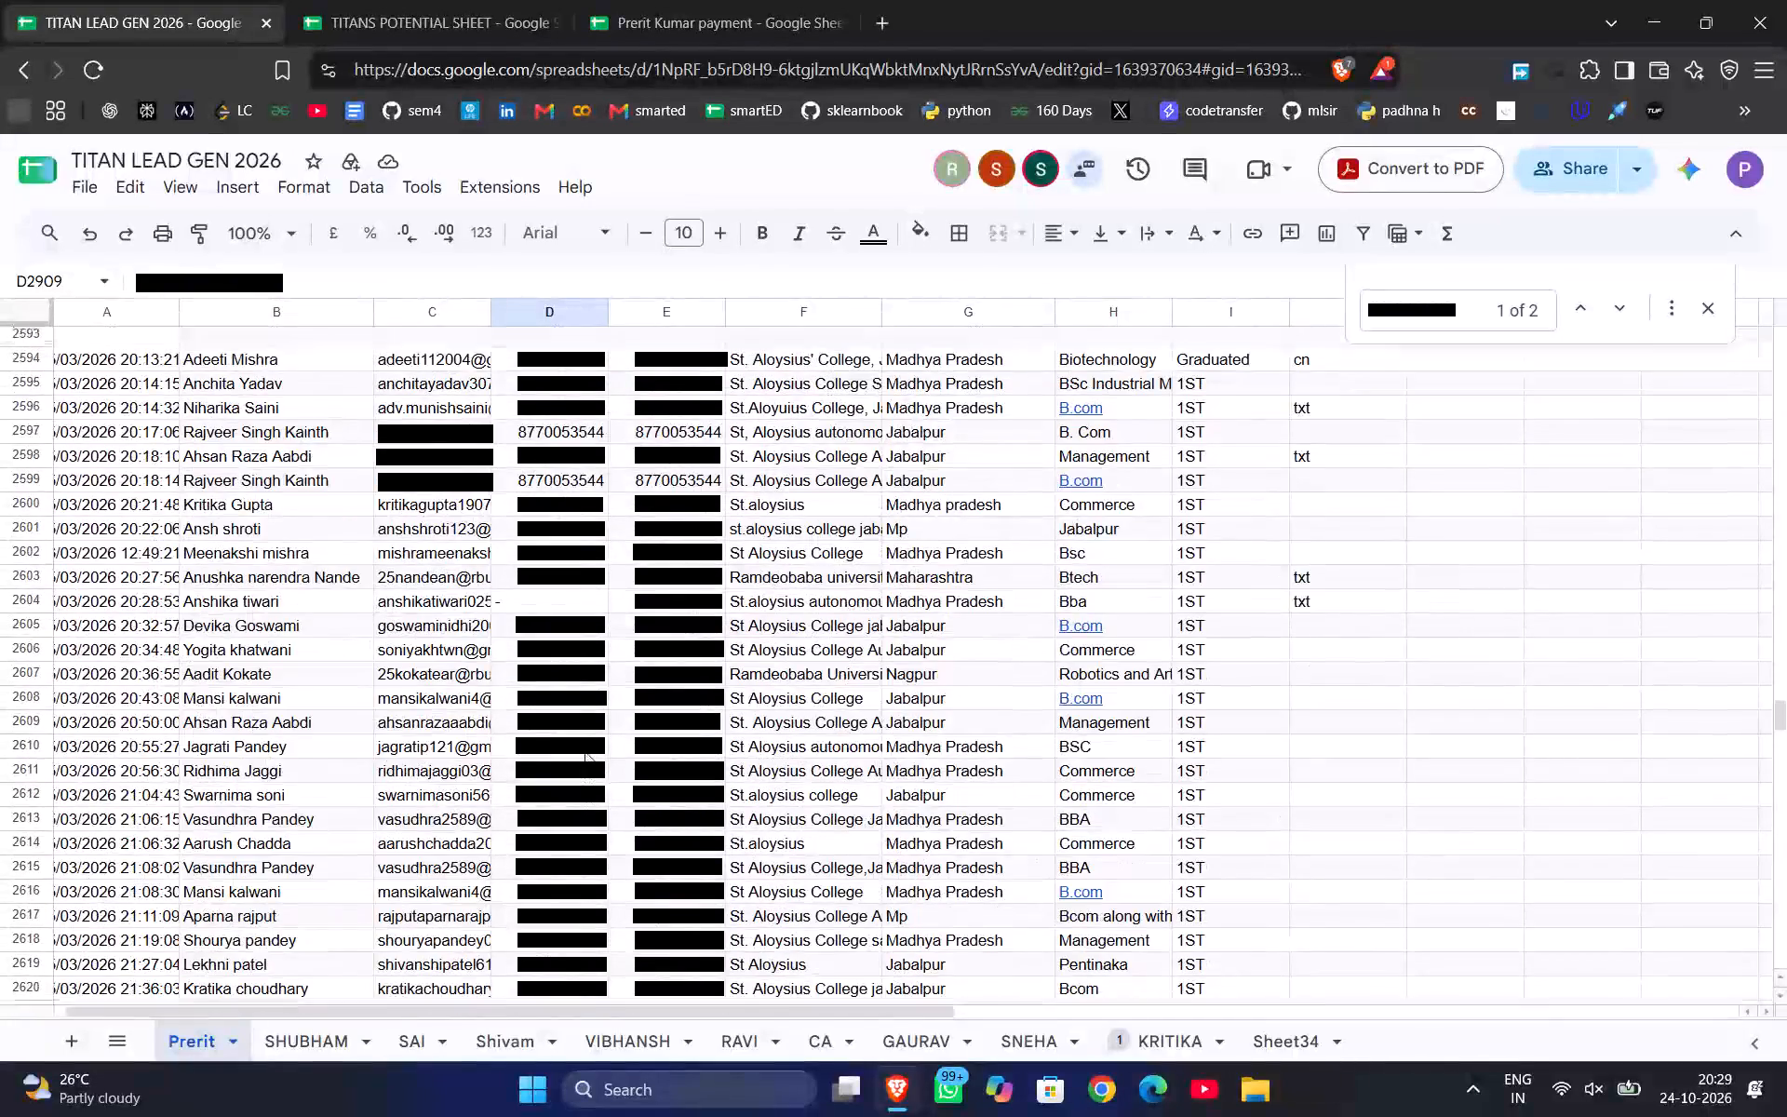
pyautogui.scroll(-3, 584, 751)
pyautogui.scroll(4, 584, 751)
pyautogui.hscroll(1, 584, 751)
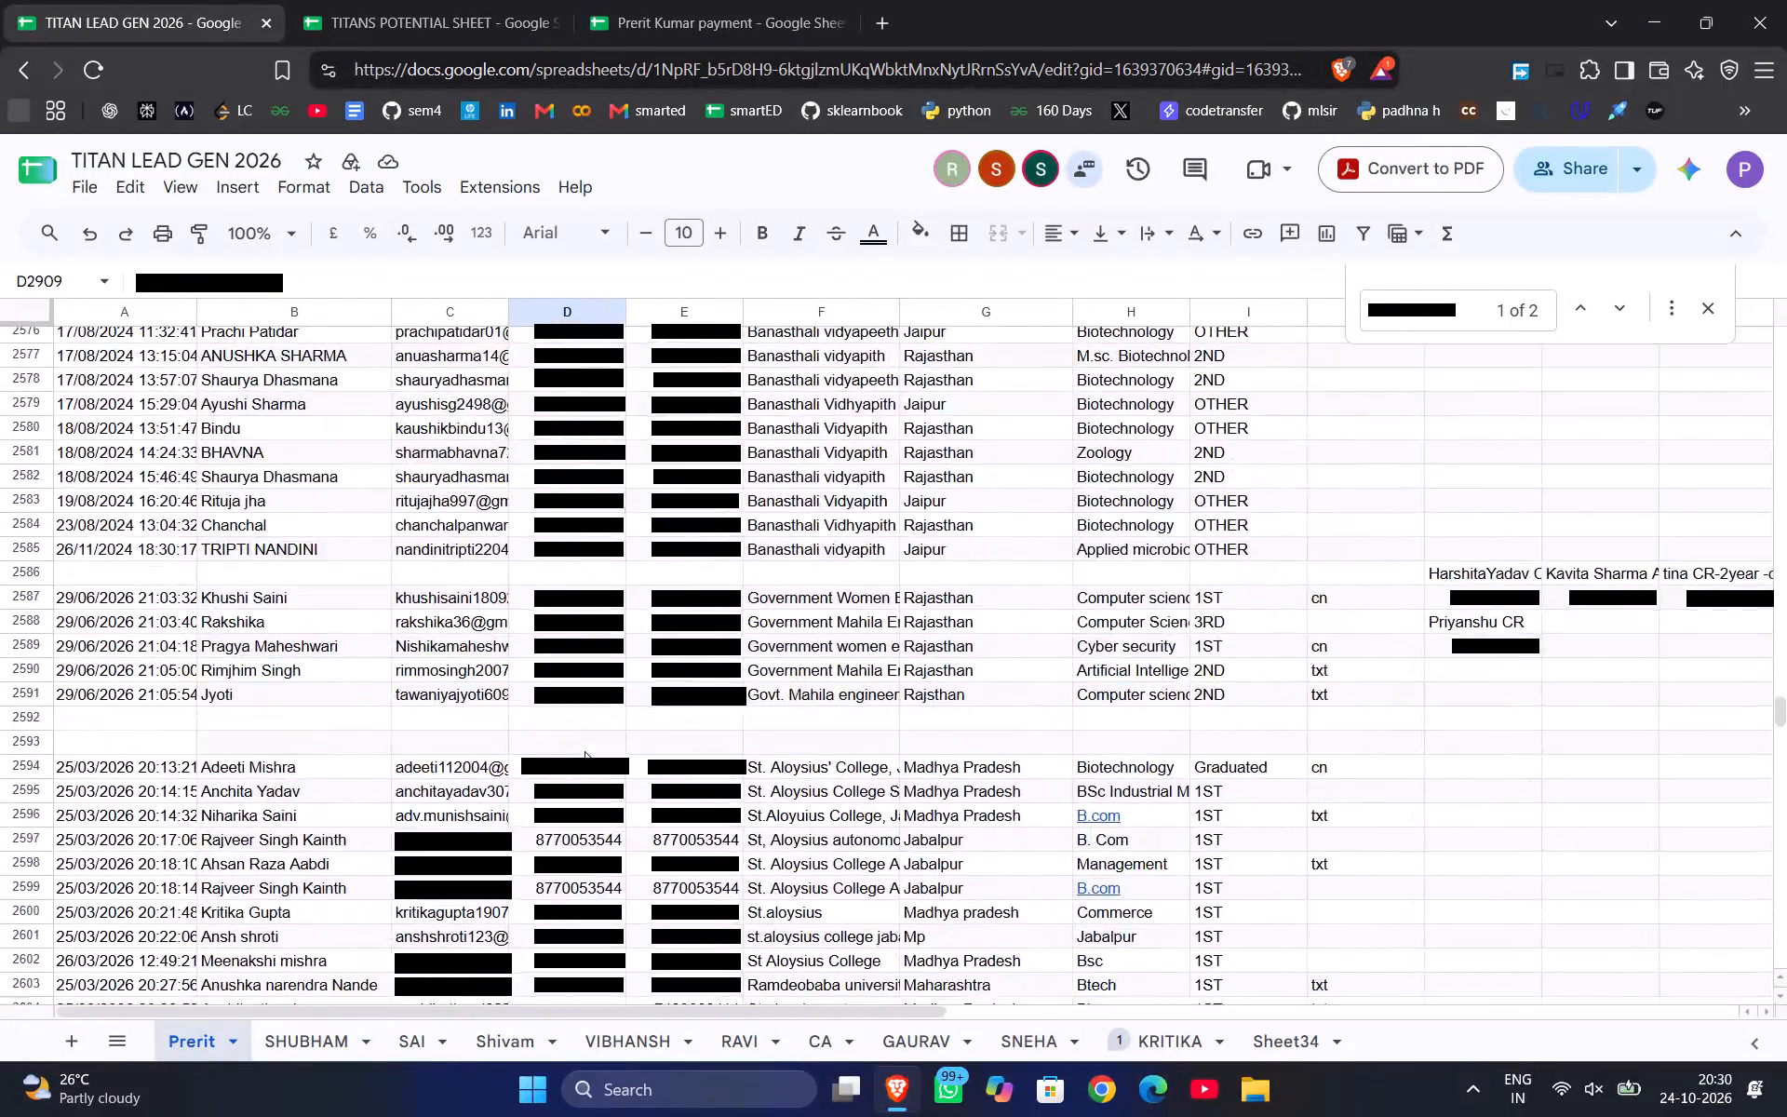
pyautogui.hscroll(1, 584, 751)
pyautogui.scroll(-4, 584, 751)
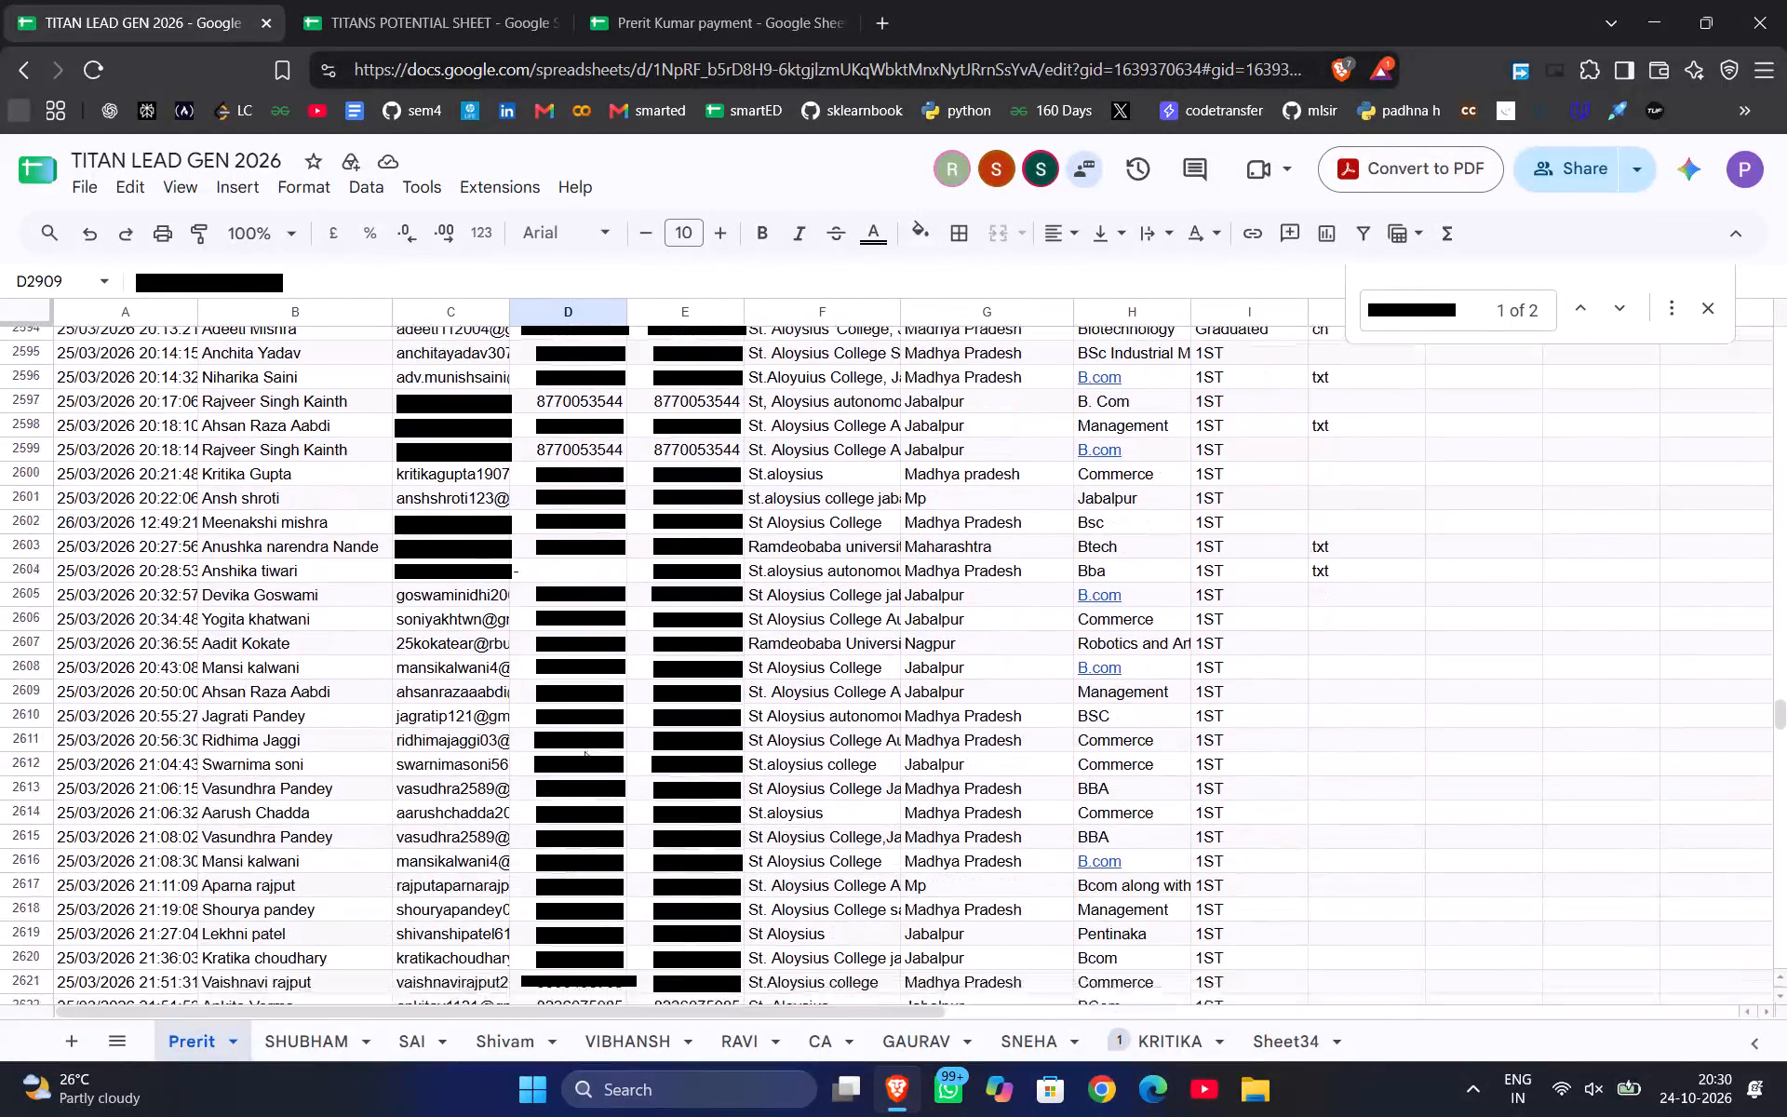
pyautogui.scroll(-5, 584, 751)
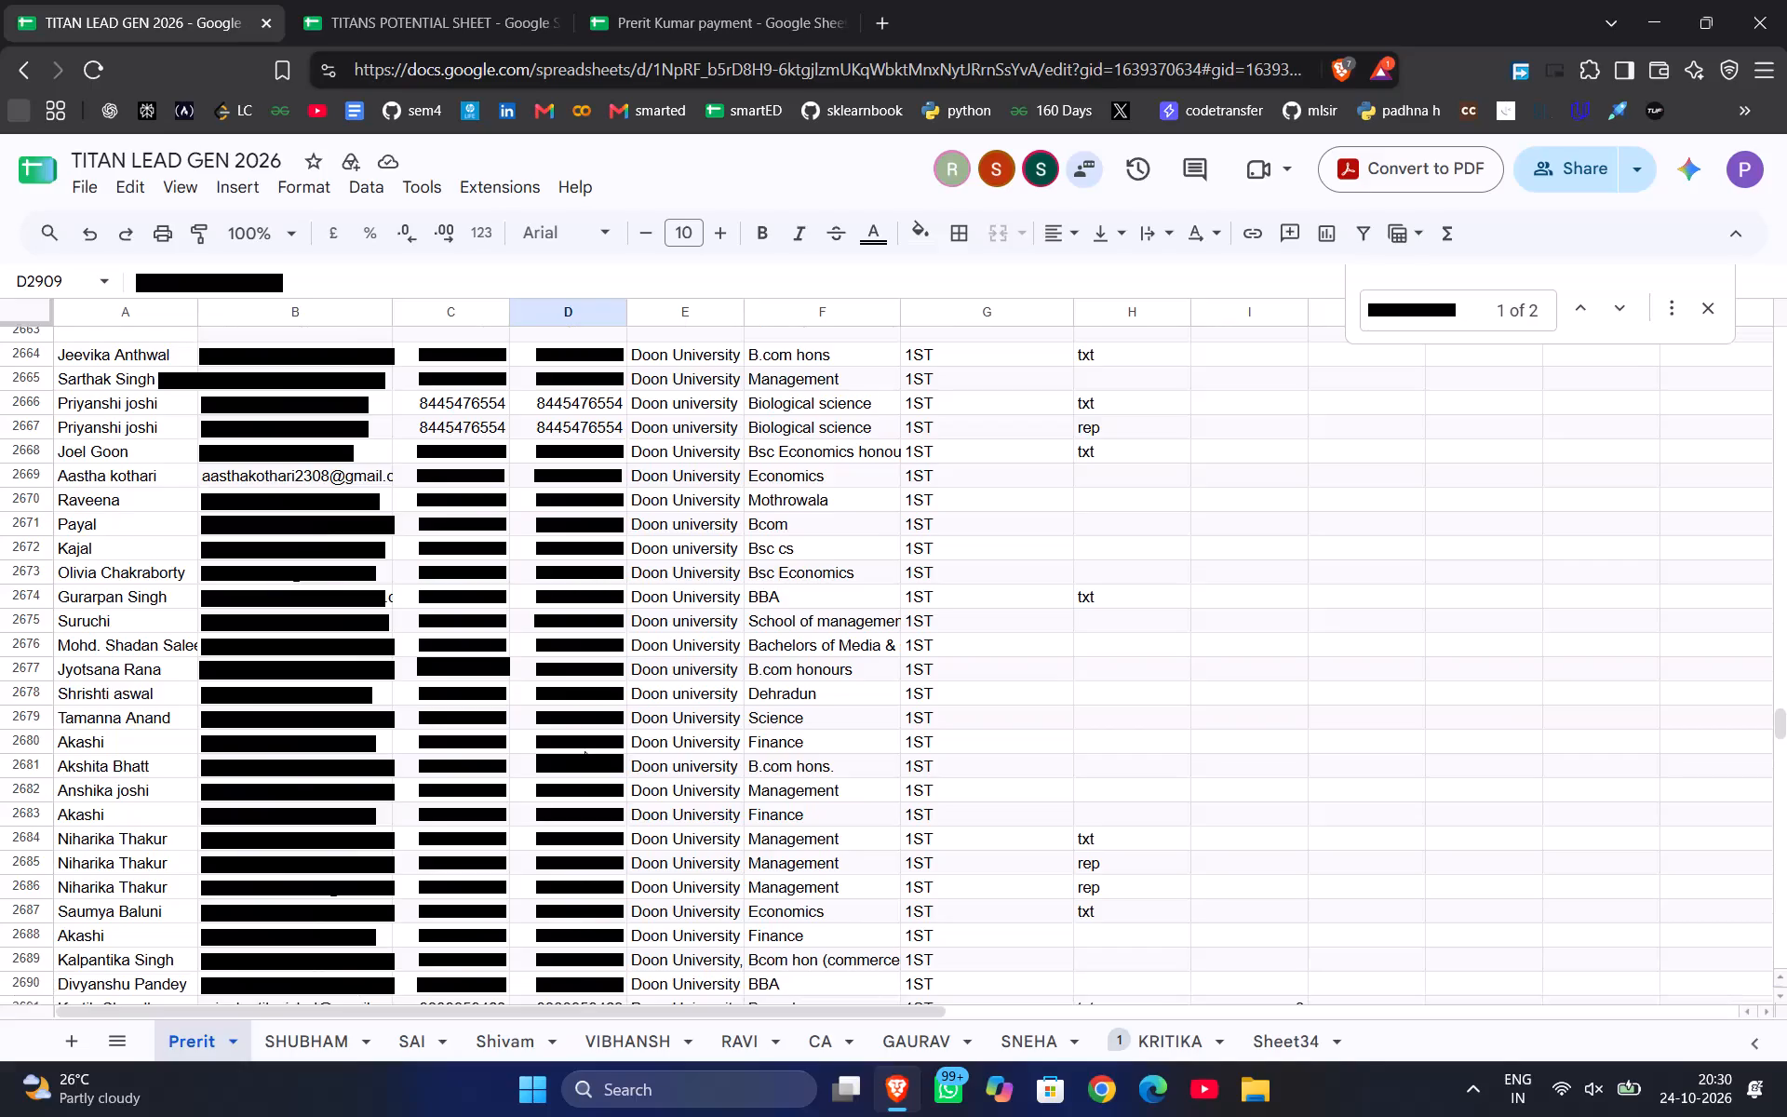
pyautogui.scroll(1, 584, 751)
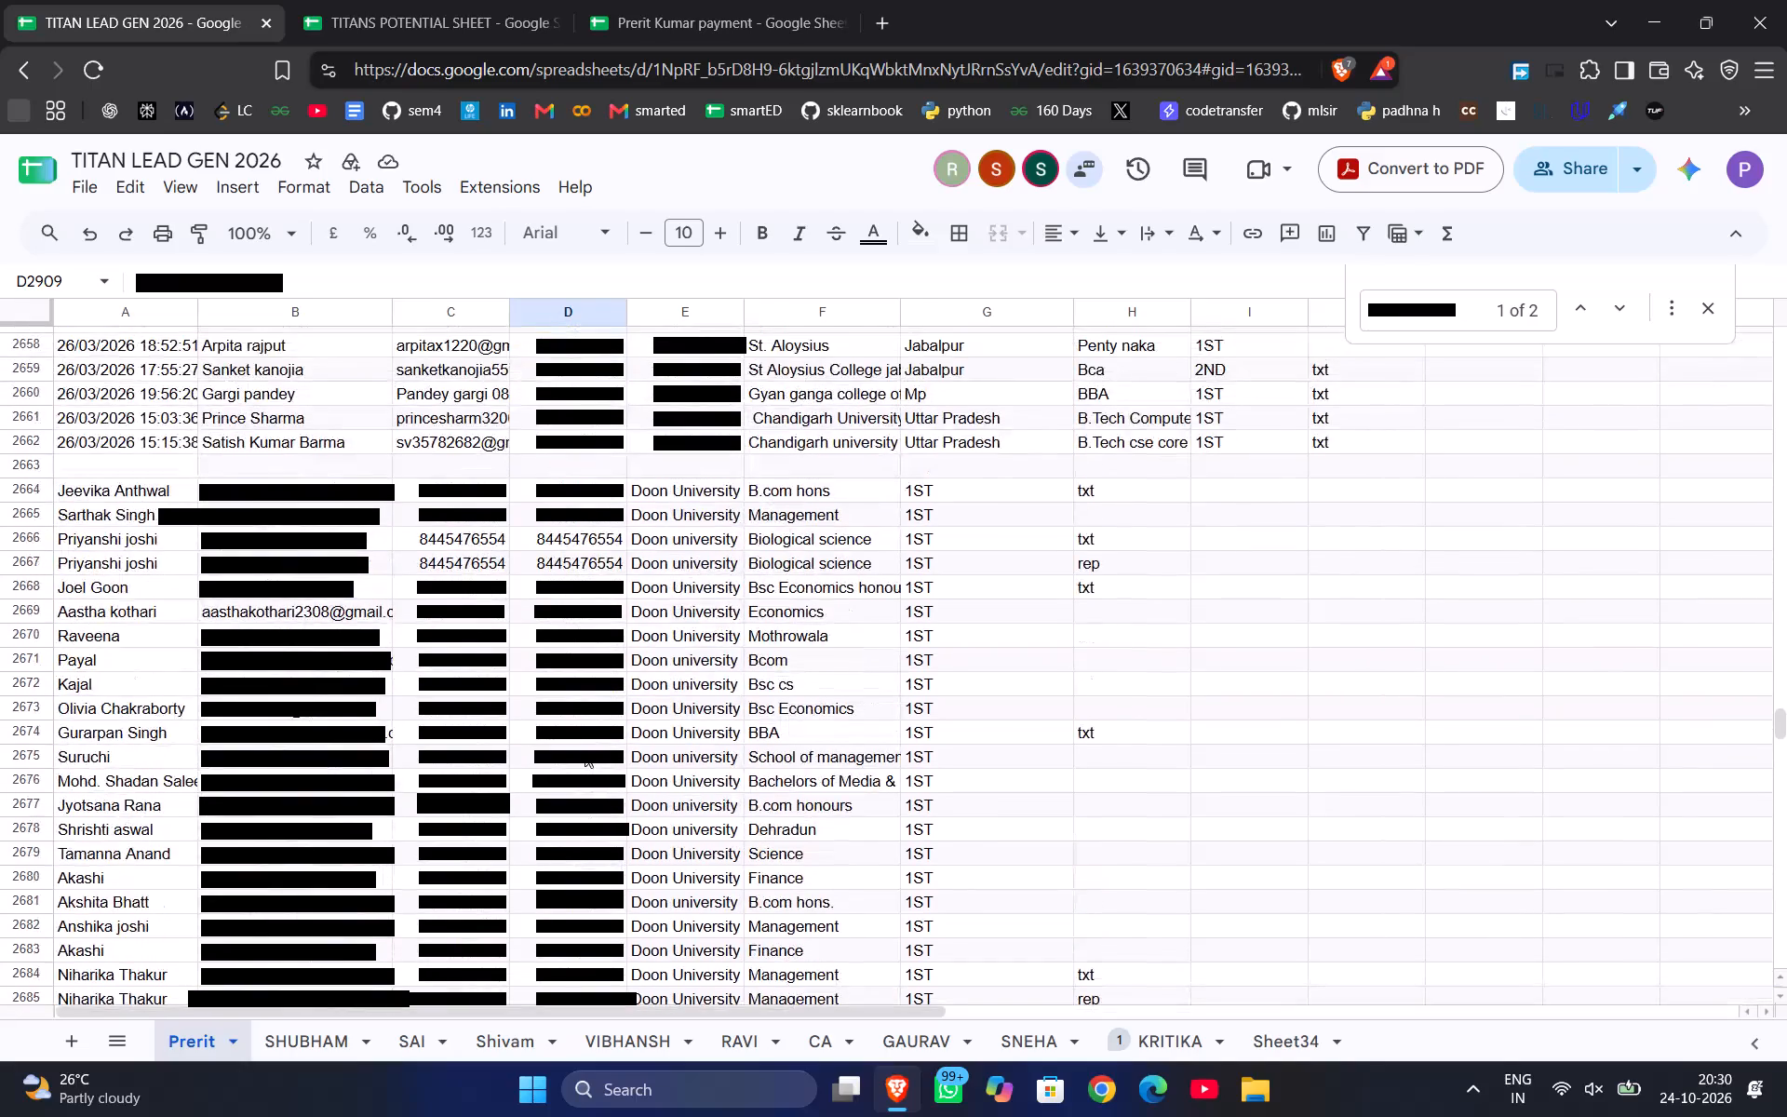
# Search the sheet for the contact number in column D of row 2677, the Doon University B.com honours lead, and cycle through the matches.
pyautogui.click(1145, 820)
pyautogui.click(1110, 812)
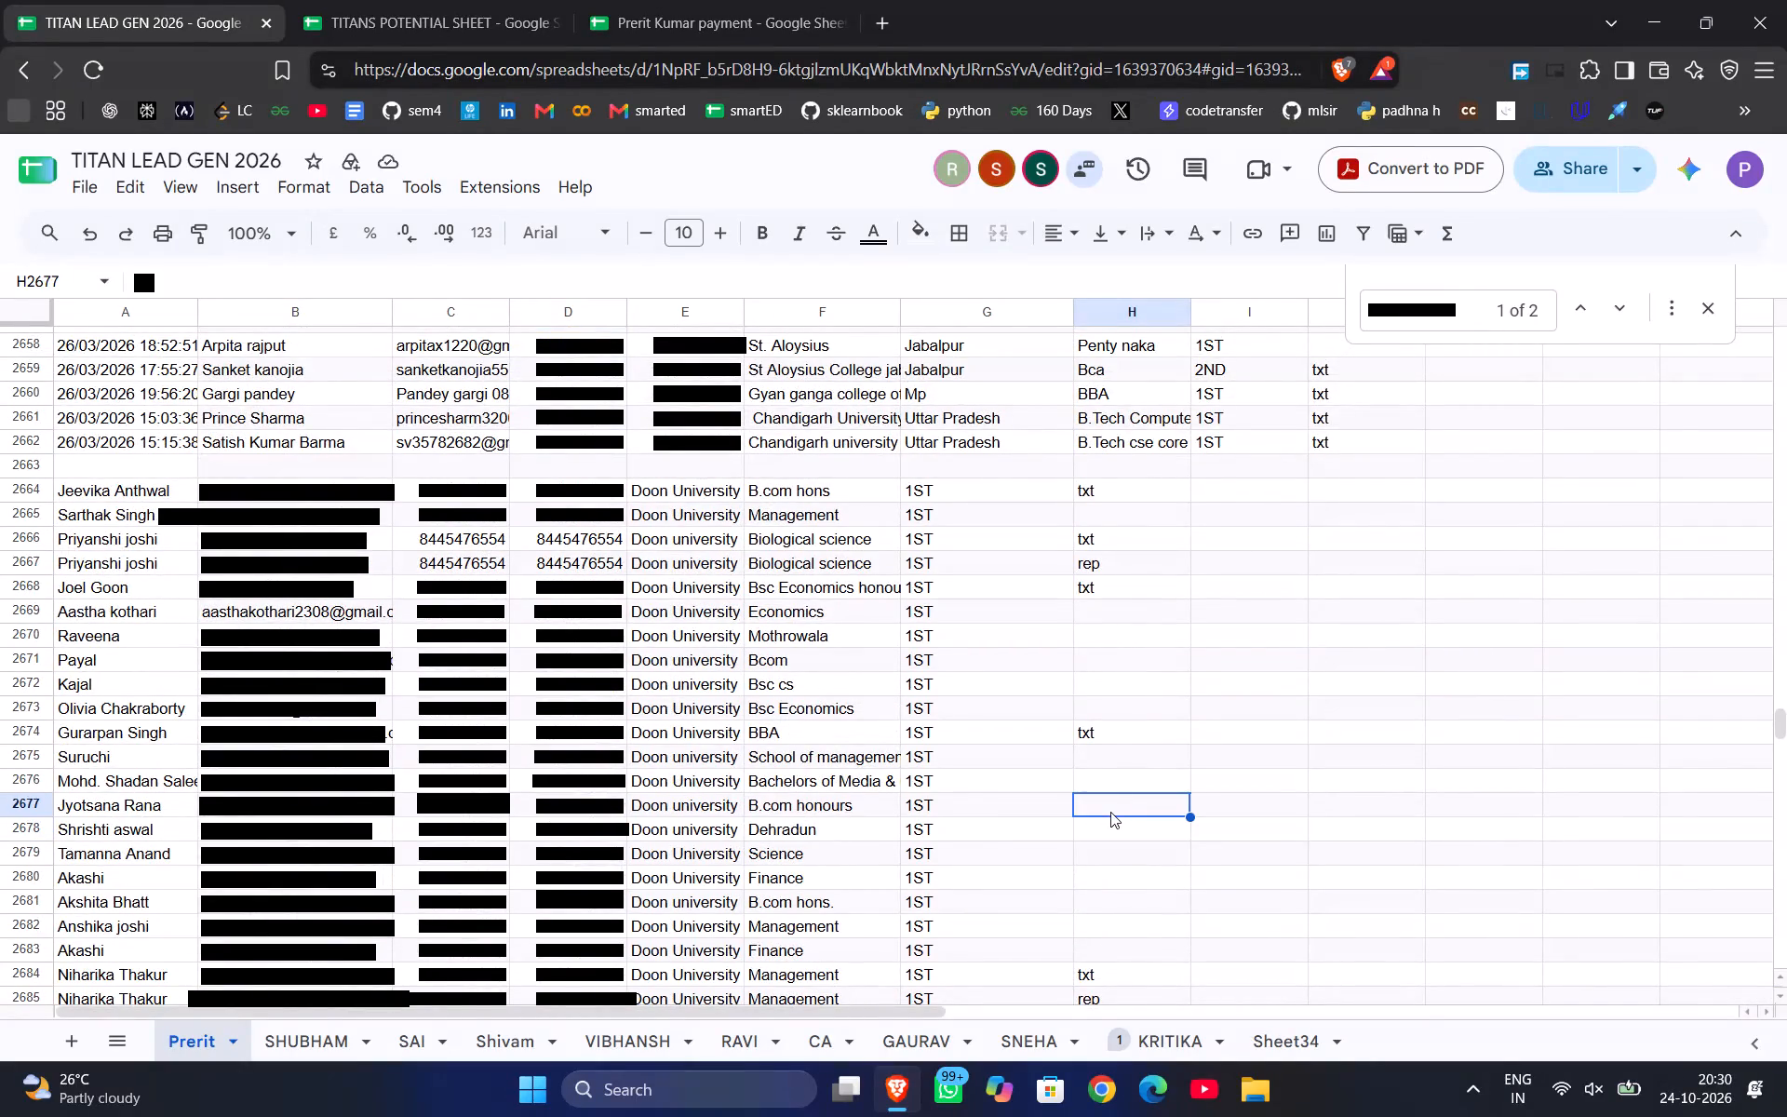
pyautogui.click(521, 812)
pyautogui.hotkey('ctrl', 'c')
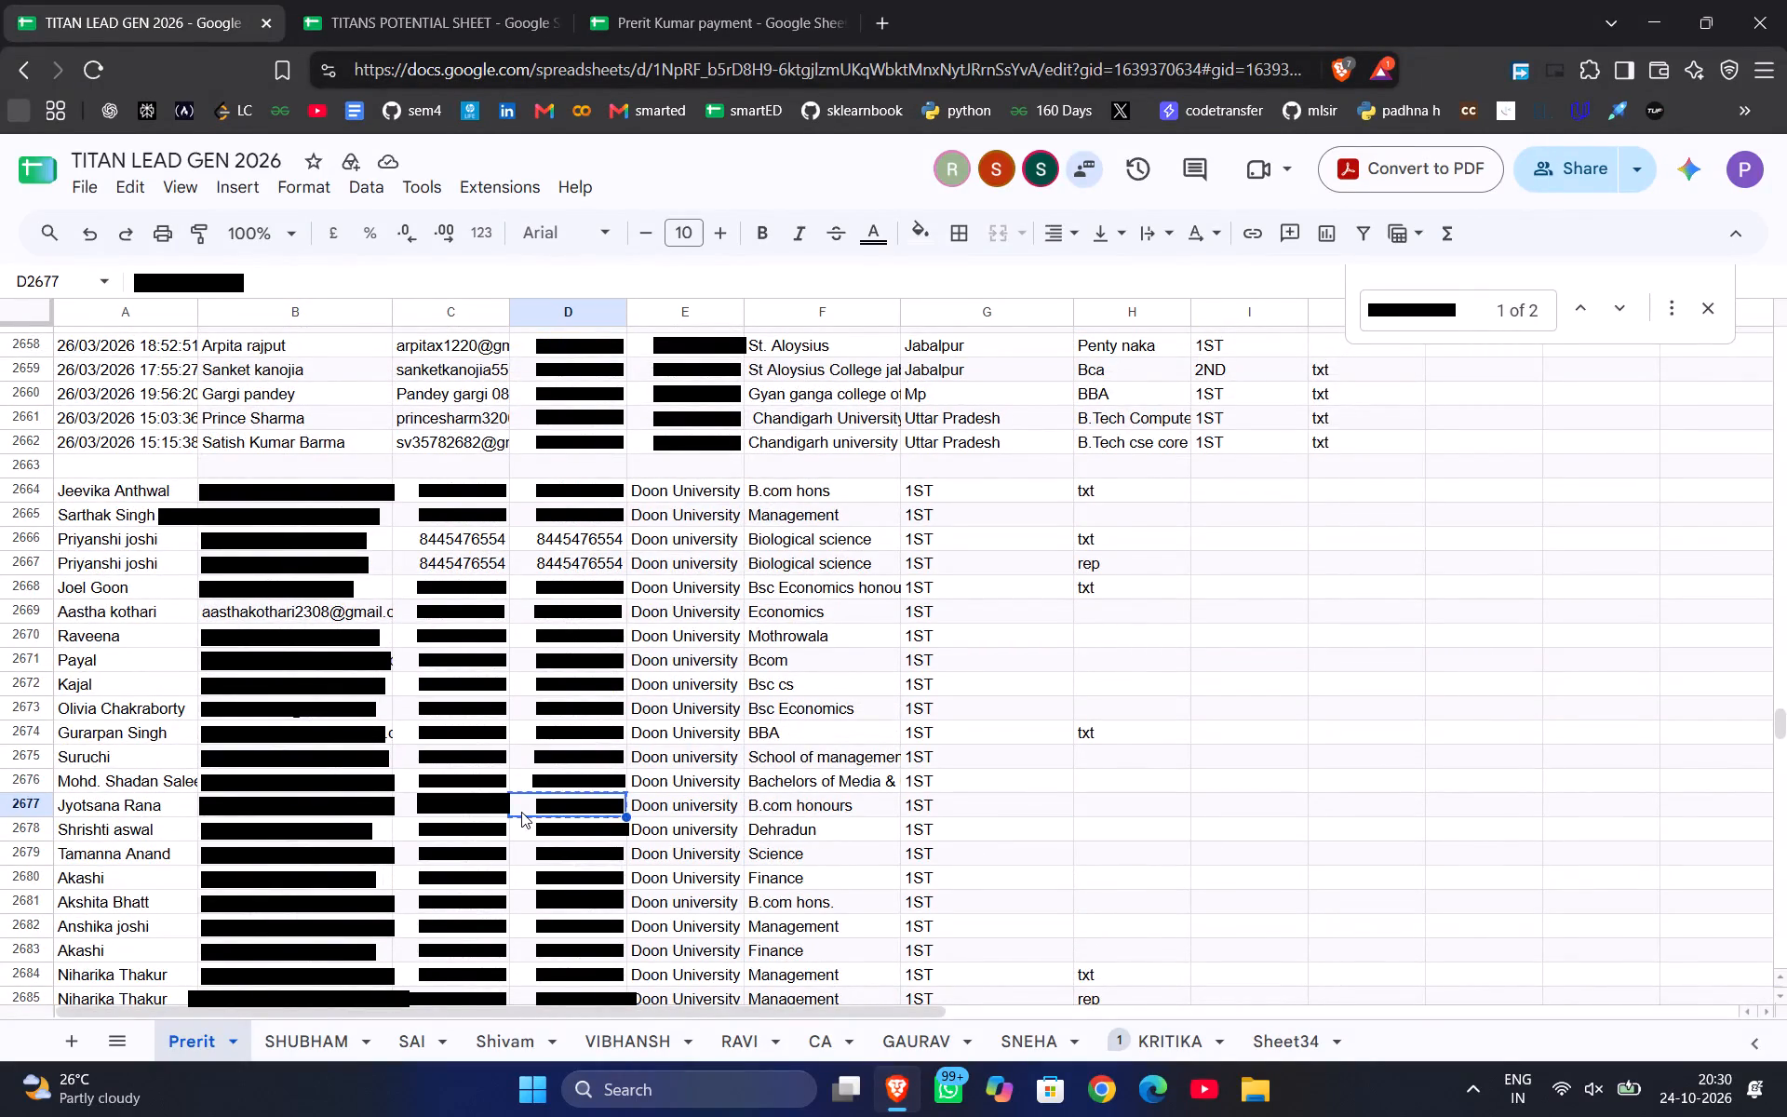
pyautogui.hotkey('ctrl', 'f')
pyautogui.hotkey('ctrl', 'v')
pyautogui.press('Return')
pyautogui.press('Return')
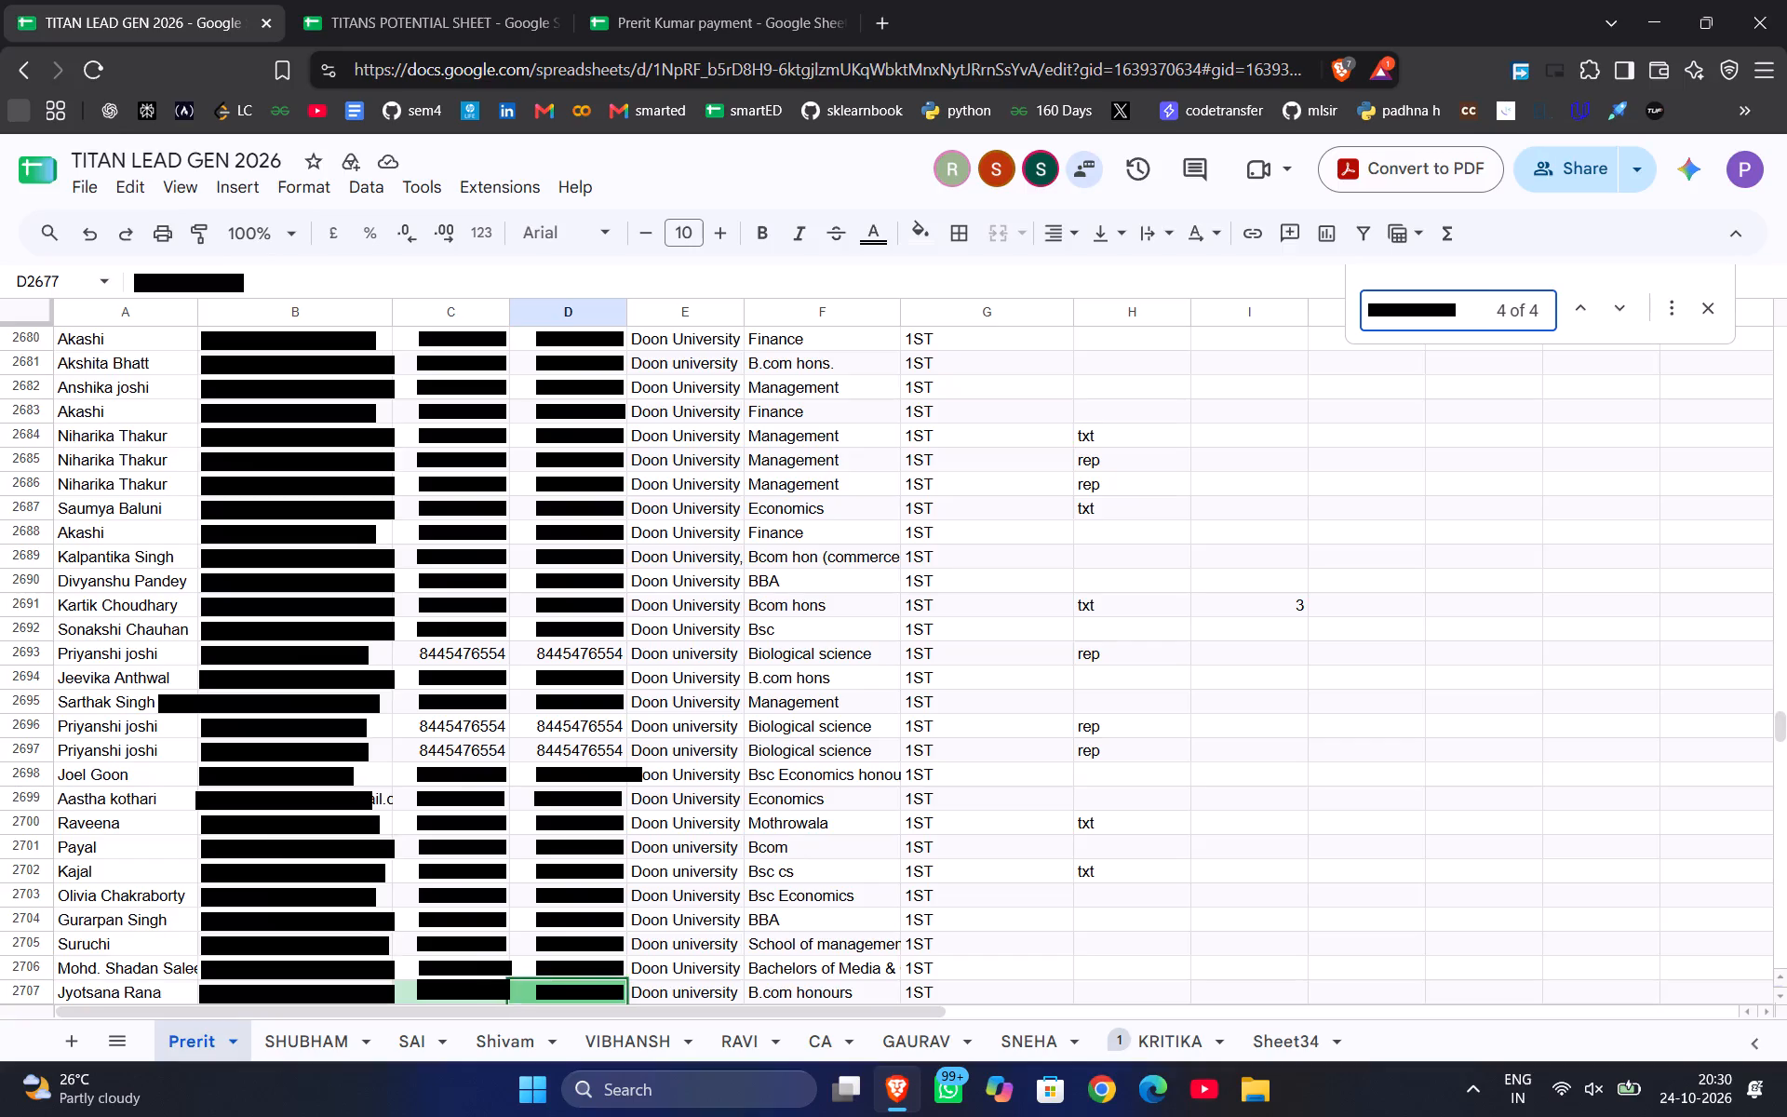
pyautogui.press('Return')
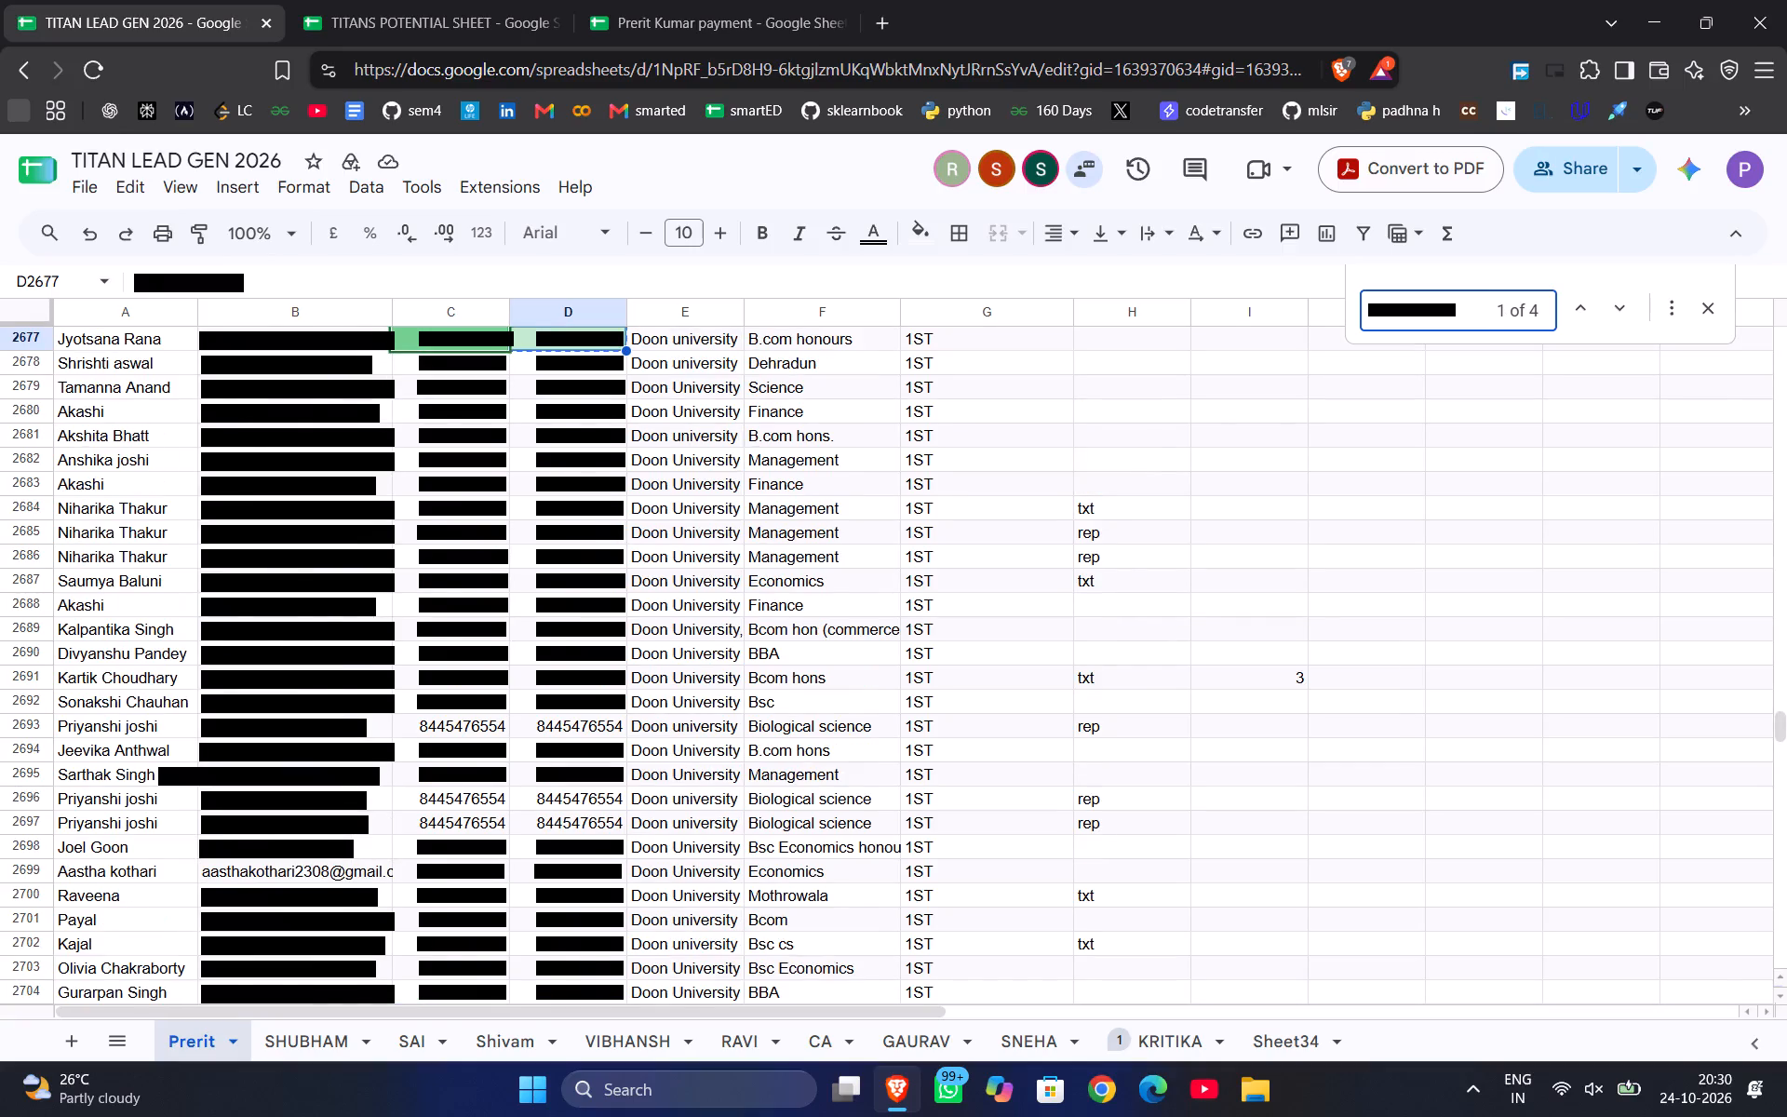
pyautogui.scroll(3, 521, 812)
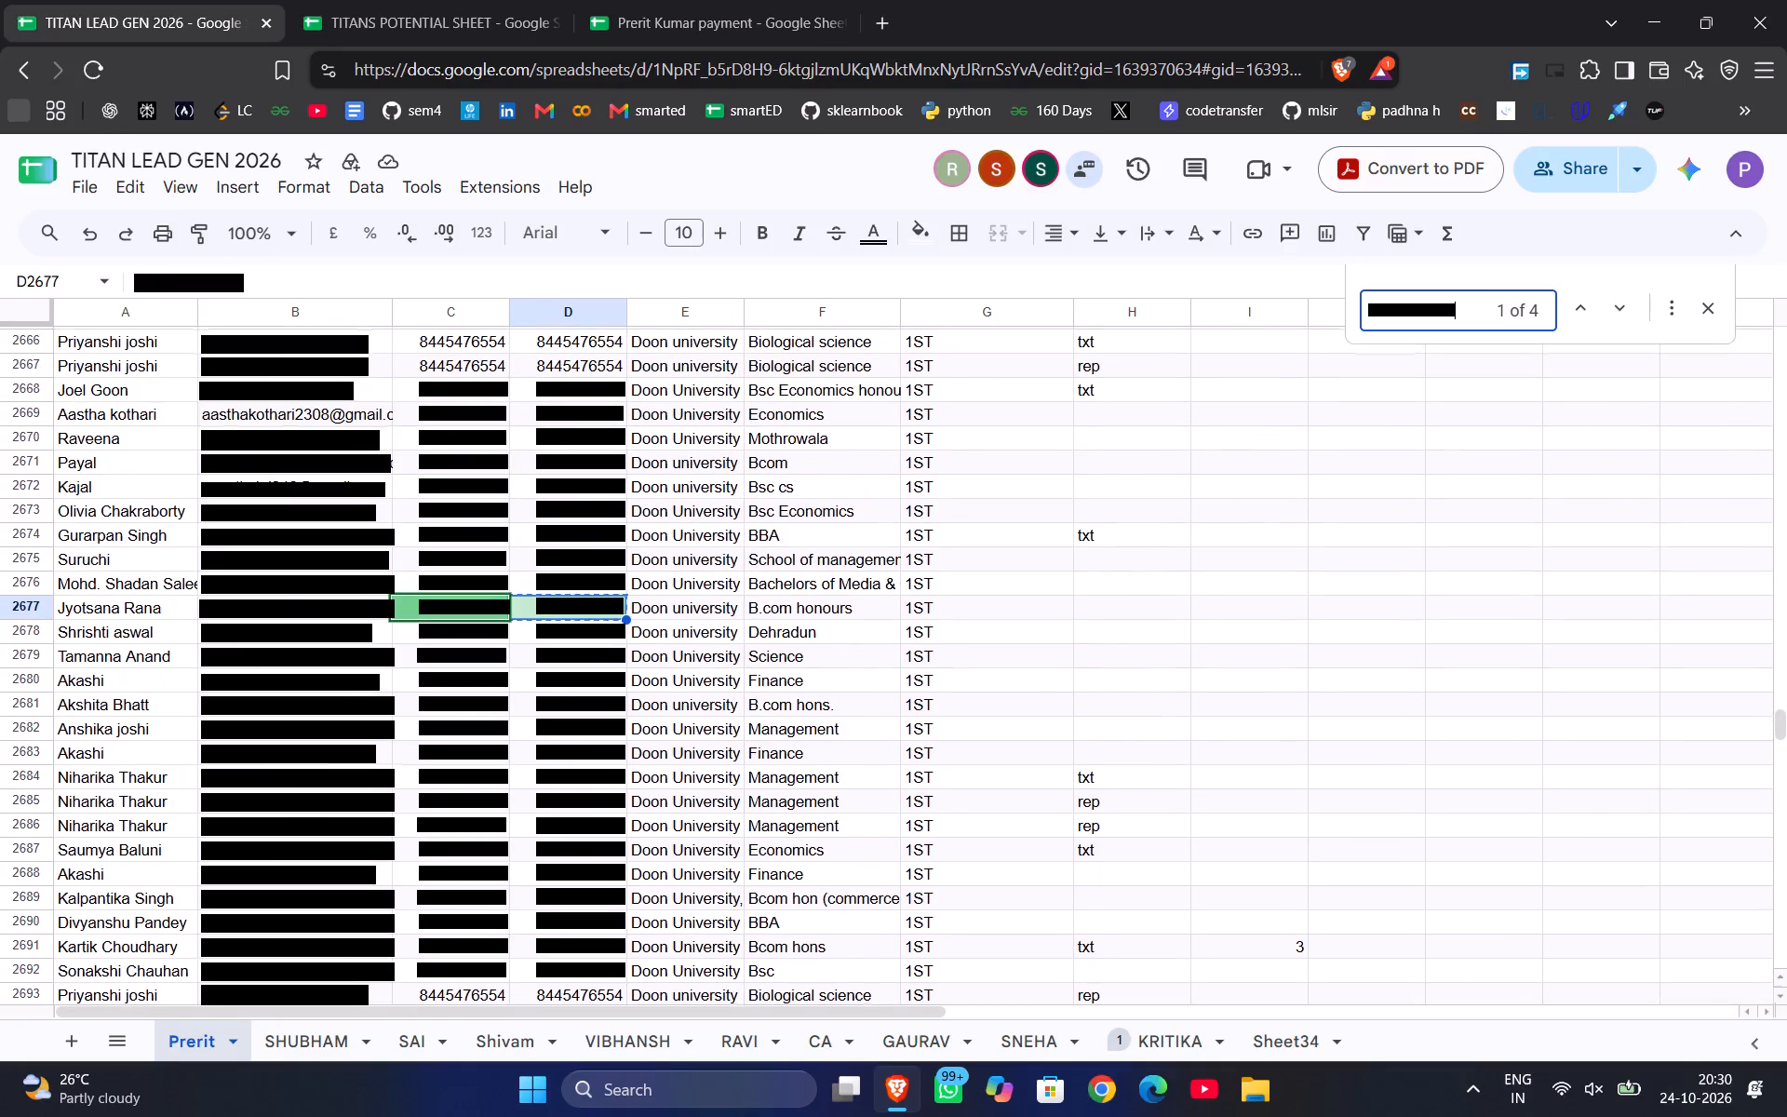
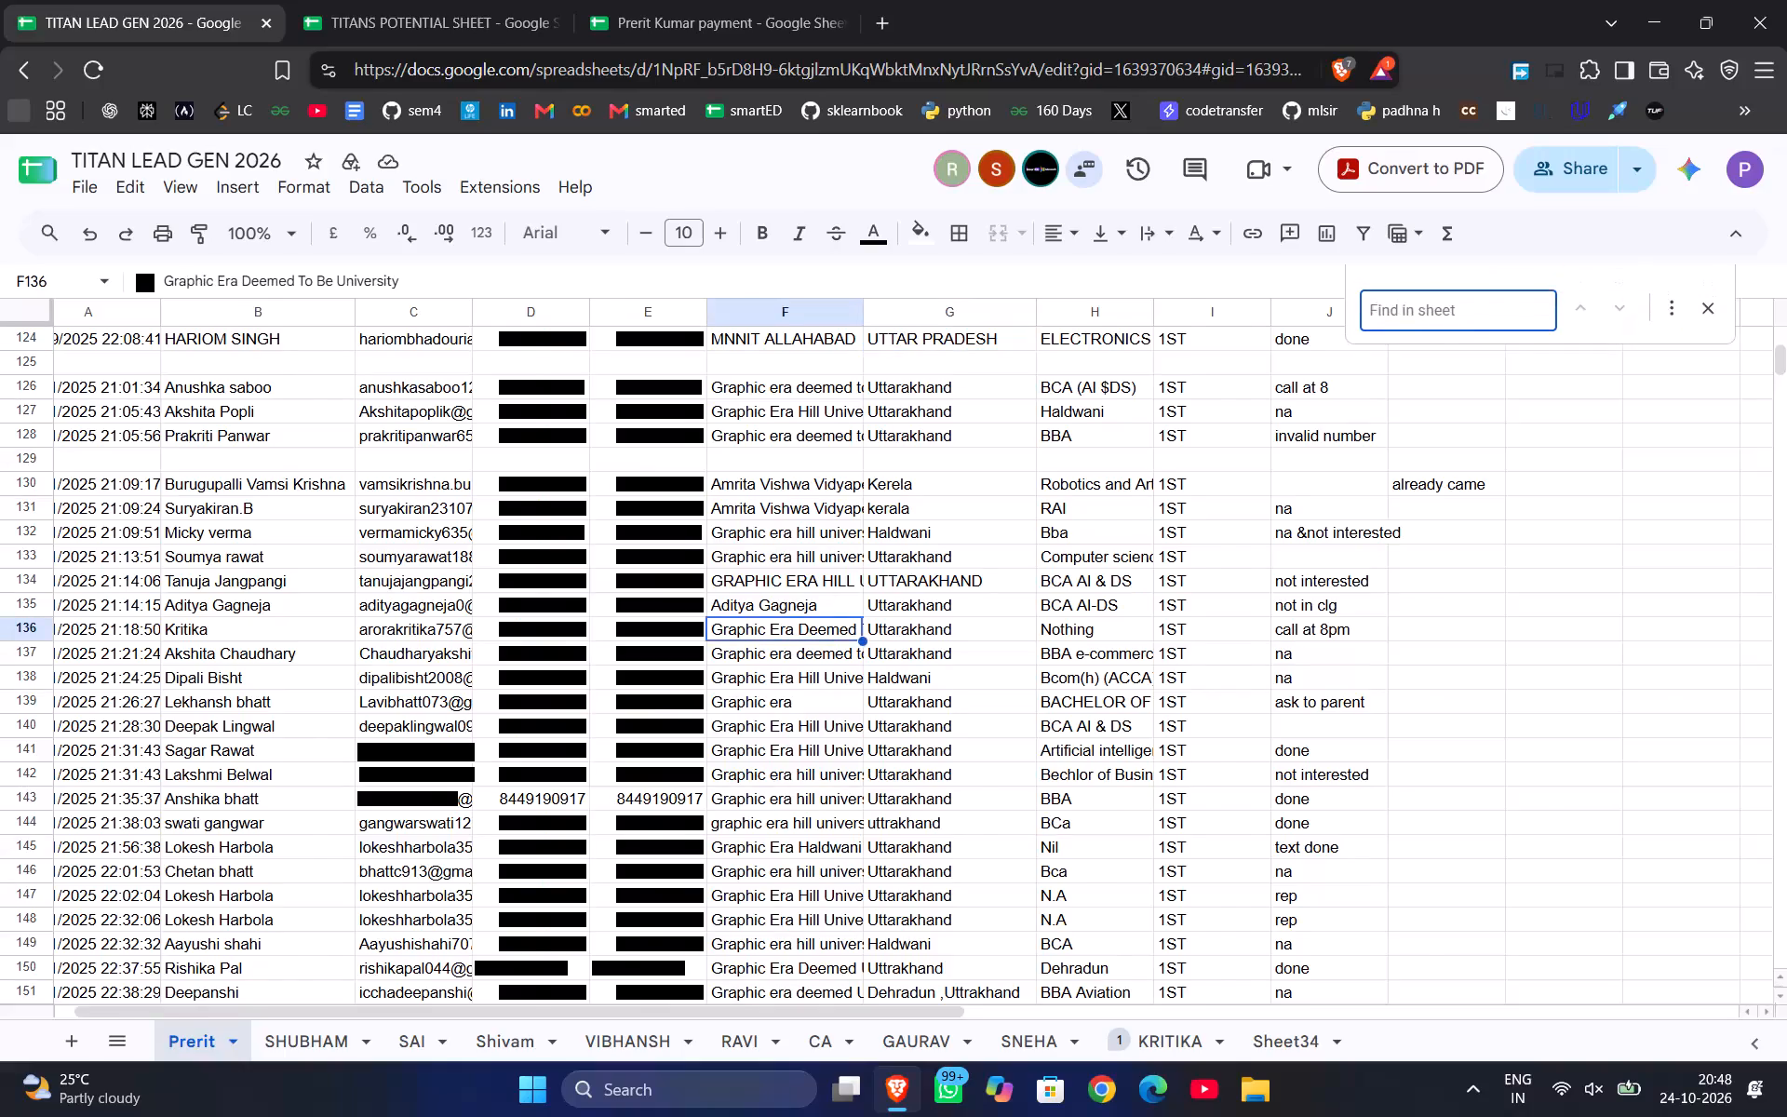
# Search the sheet for a lead using part of a contact number and examine the rows around the first match.
pyautogui.write('99')
pyautogui.write('97')
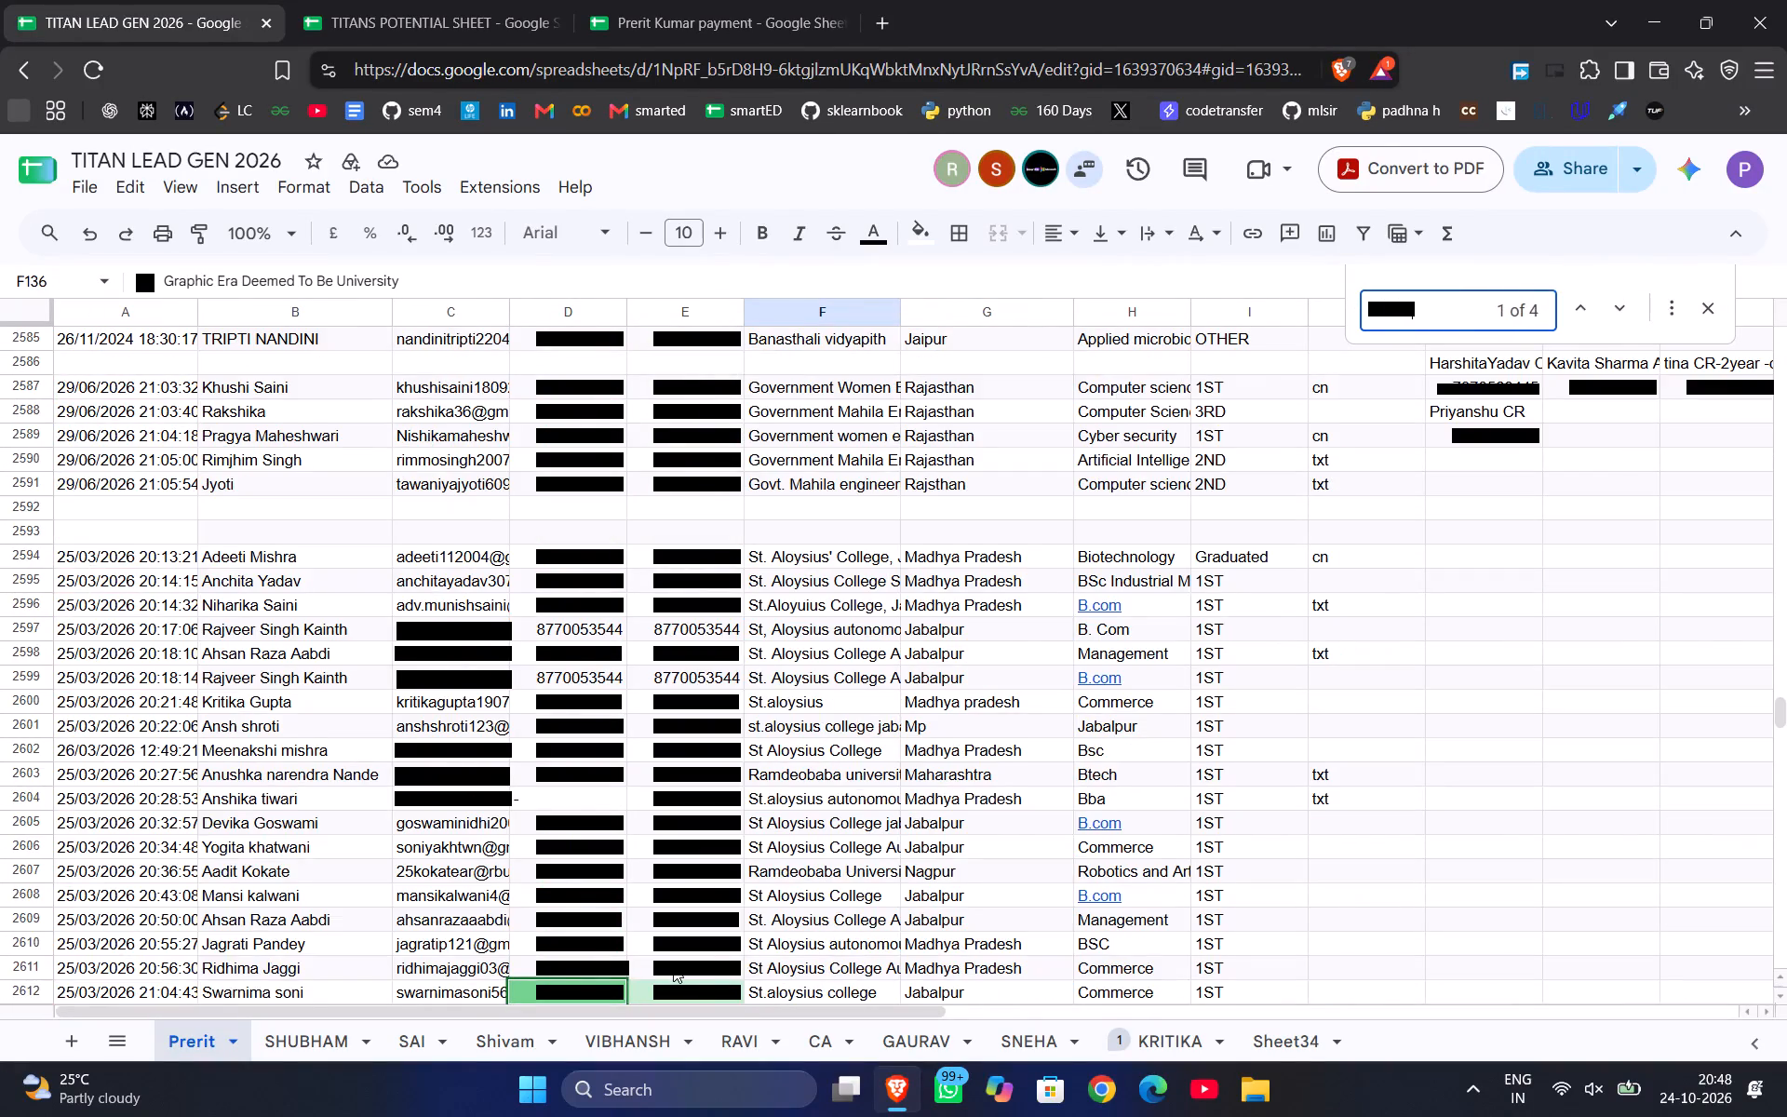
pyautogui.scroll(-1, 802, 961)
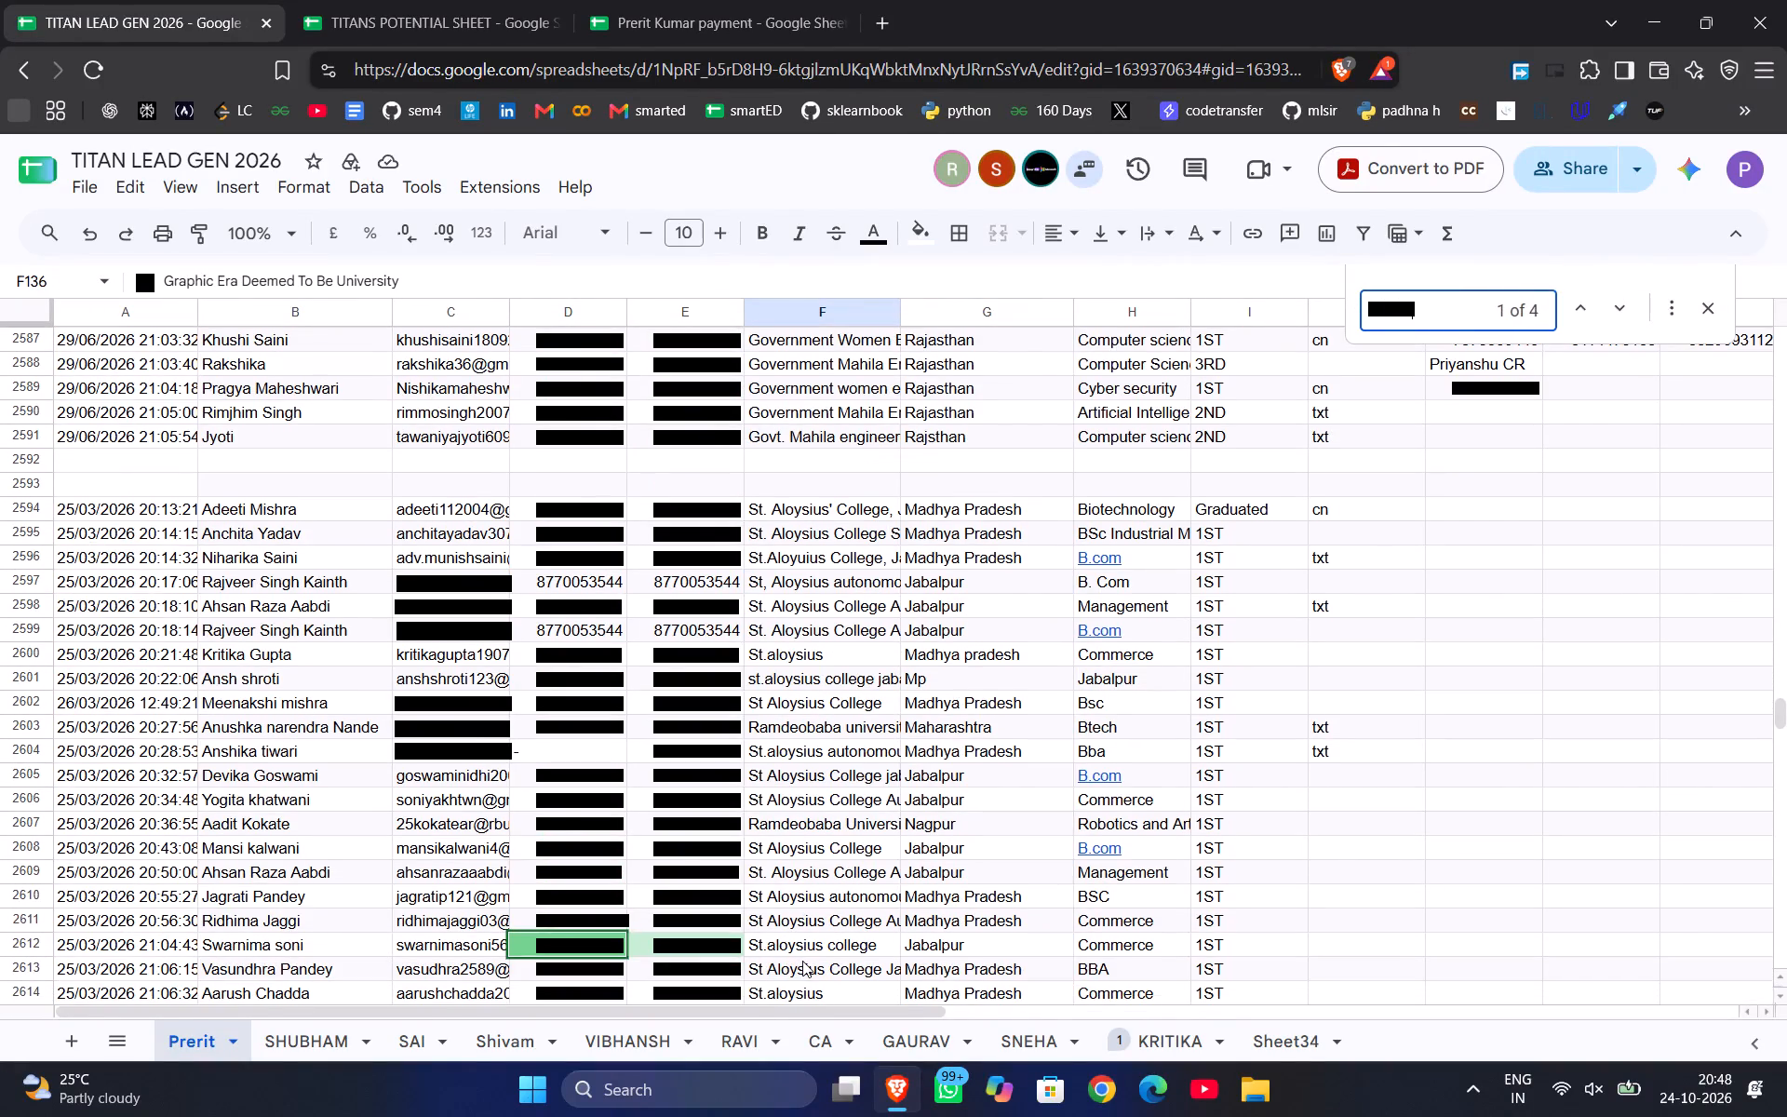